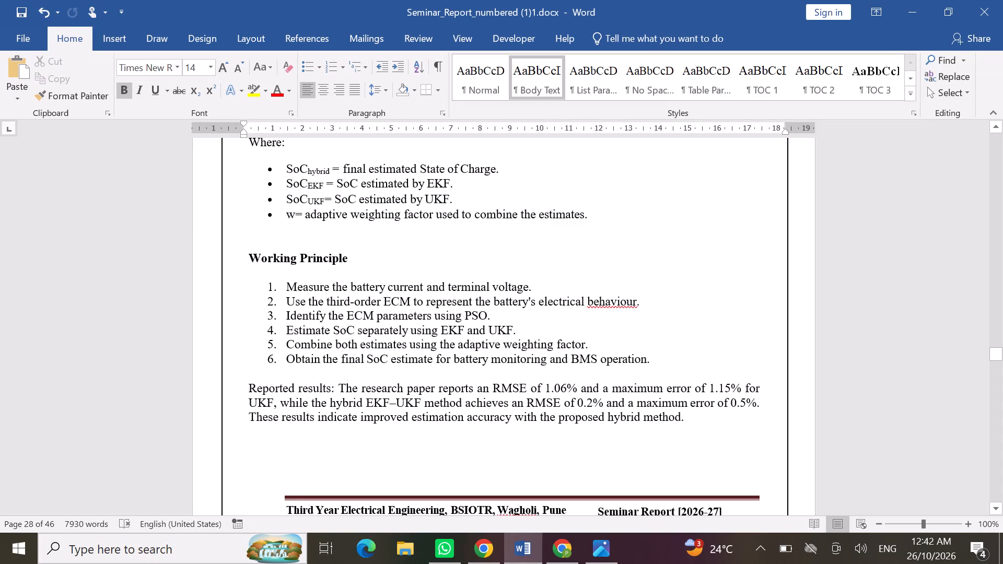
Review the battery SoC estimation section from the Working Principle through the ECM and PSO sections to the start of Chapter 4.
{"action": "scroll", "coordinate": [664, 264], "scroll_direction": "down", "scroll_amount": 12}
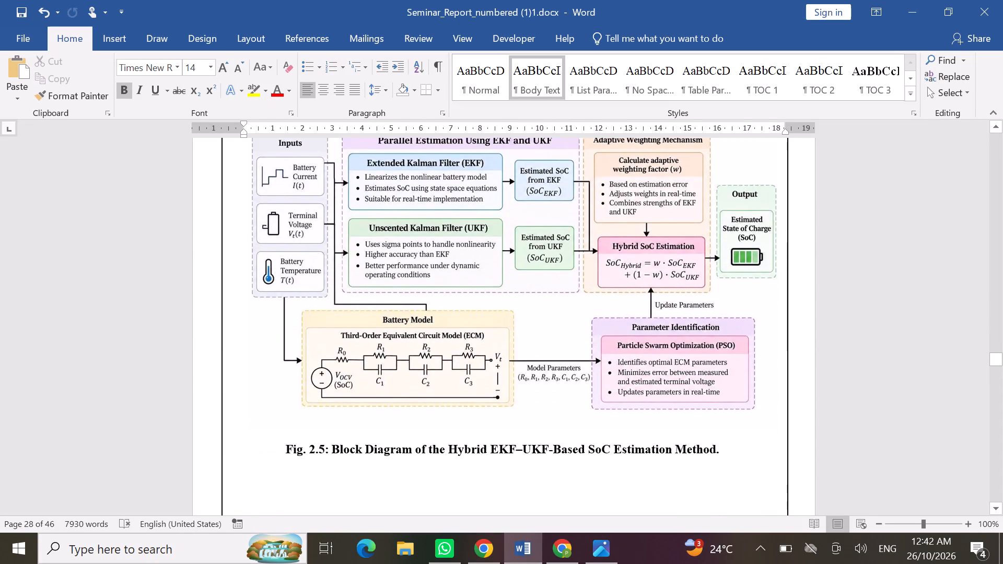
{"action": "scroll", "coordinate": [664, 264], "scroll_direction": "down", "scroll_amount": 13}
{"action": "scroll", "coordinate": [664, 264], "scroll_direction": "down", "scroll_amount": 19}
{"action": "scroll", "coordinate": [664, 264], "scroll_direction": "down", "scroll_amount": 4}
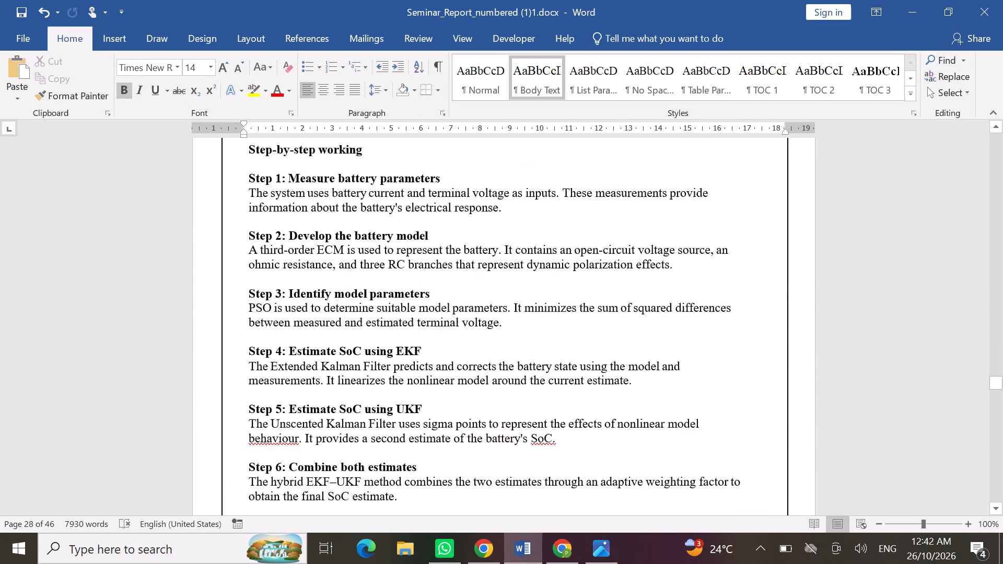
{"action": "scroll", "coordinate": [664, 264], "scroll_direction": "down", "scroll_amount": 15}
{"action": "scroll", "coordinate": [664, 264], "scroll_direction": "down", "scroll_amount": 7}
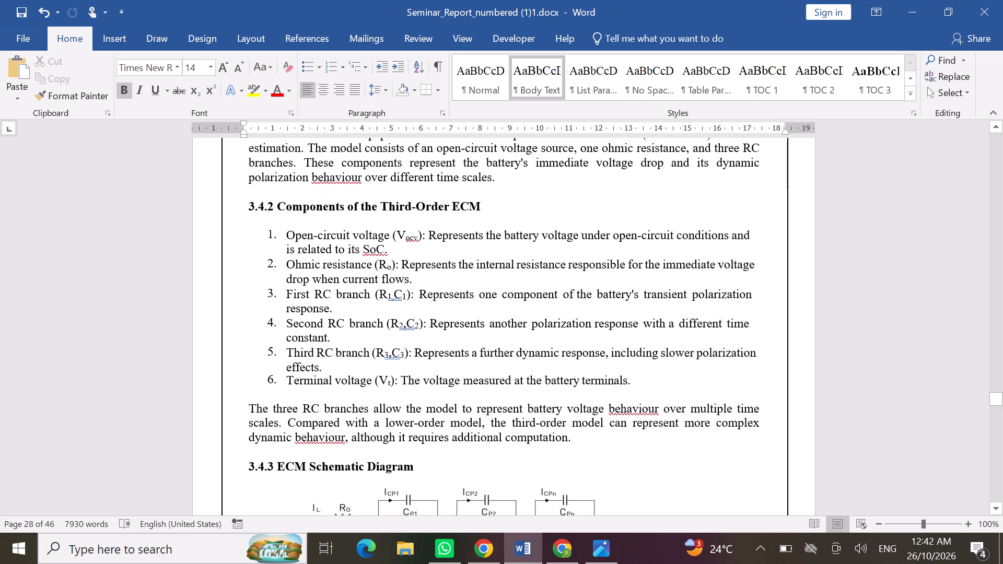
{"action": "scroll", "coordinate": [664, 264], "scroll_direction": "down", "scroll_amount": 16}
{"action": "scroll", "coordinate": [664, 264], "scroll_direction": "down", "scroll_amount": 20}
{"action": "scroll", "coordinate": [664, 264], "scroll_direction": "up", "scroll_amount": 1}
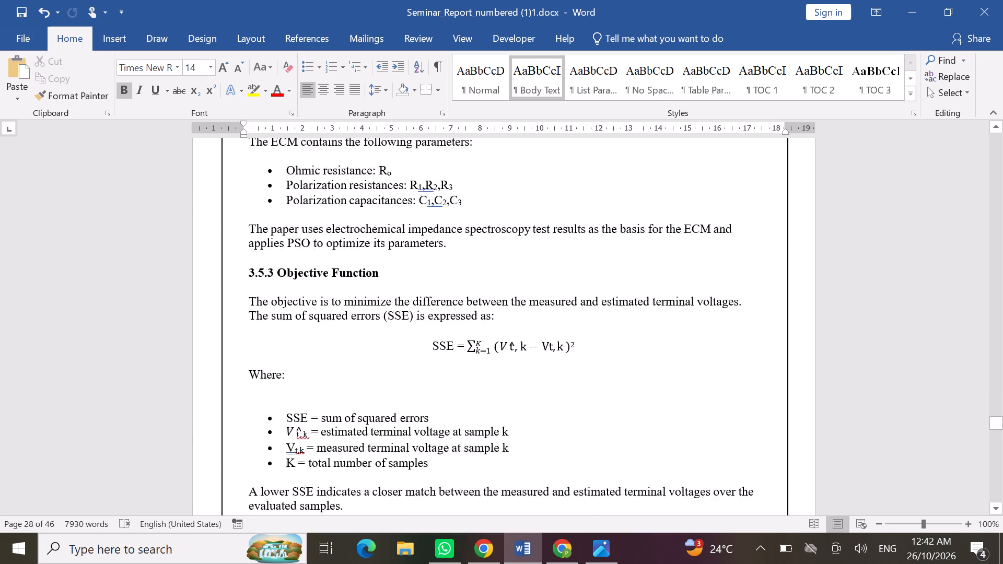
{"action": "scroll", "coordinate": [664, 264], "scroll_direction": "up", "scroll_amount": 1}
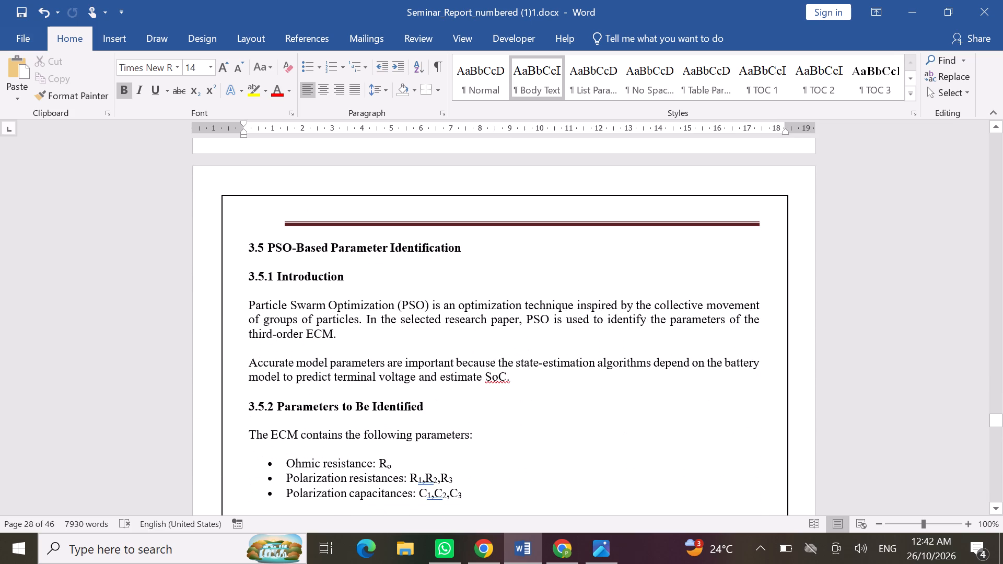
{"action": "scroll", "coordinate": [664, 264], "scroll_direction": "down", "scroll_amount": 20}
{"action": "scroll", "coordinate": [664, 264], "scroll_direction": "down", "scroll_amount": 20}
{"action": "scroll", "coordinate": [664, 264], "scroll_direction": "down", "scroll_amount": 12}
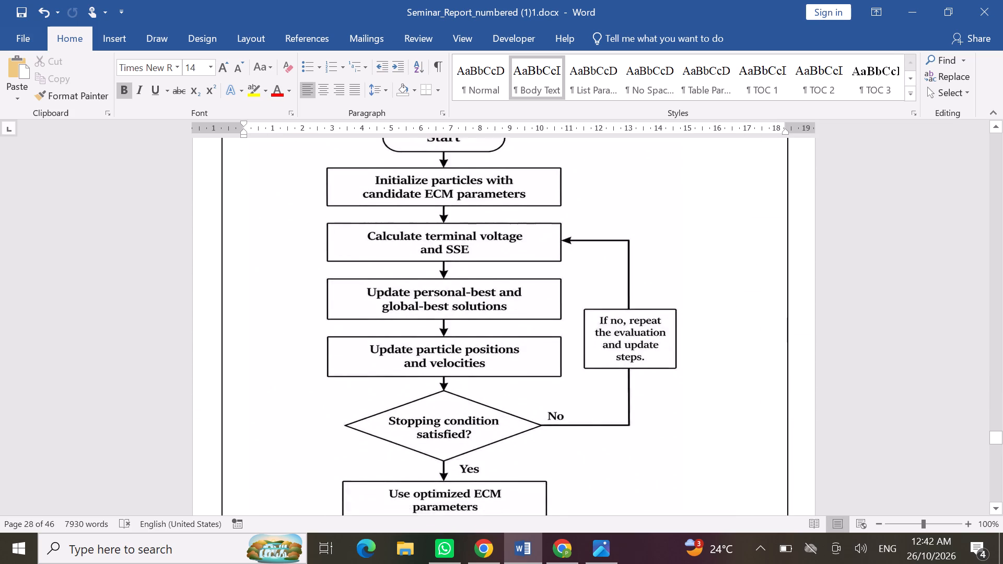
{"action": "scroll", "coordinate": [664, 264], "scroll_direction": "down", "scroll_amount": 9}
{"action": "scroll", "coordinate": [664, 264], "scroll_direction": "down", "scroll_amount": 18}
{"action": "scroll", "coordinate": [664, 264], "scroll_direction": "down", "scroll_amount": 20}
{"action": "scroll", "coordinate": [664, 264], "scroll_direction": "down", "scroll_amount": 1}
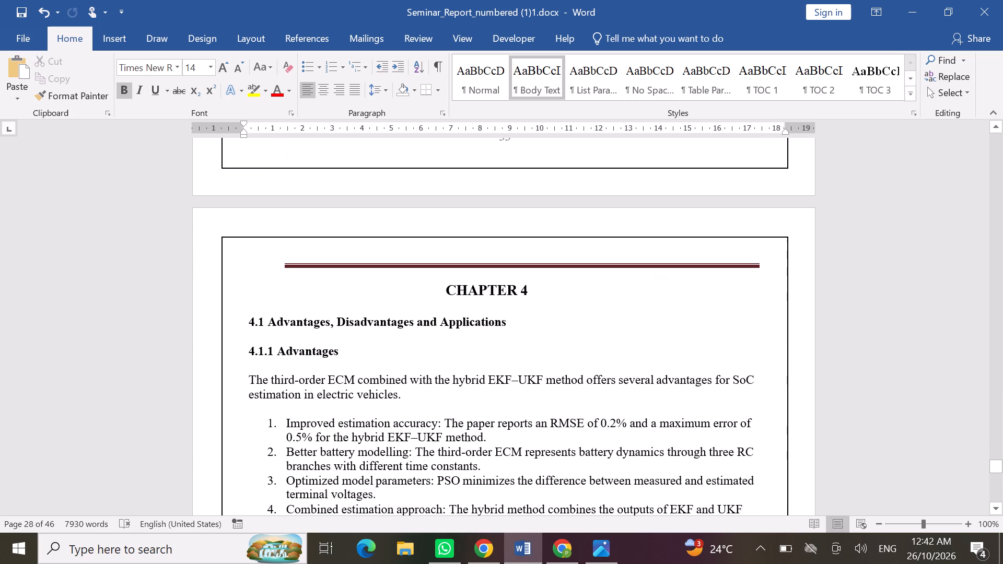
Check the EKF/UKF comparison table and RMSE chart, then read through Chapter 4 to the end of the final REFERENCES list.
{"action": "scroll", "coordinate": [664, 264], "scroll_direction": "up", "scroll_amount": 7}
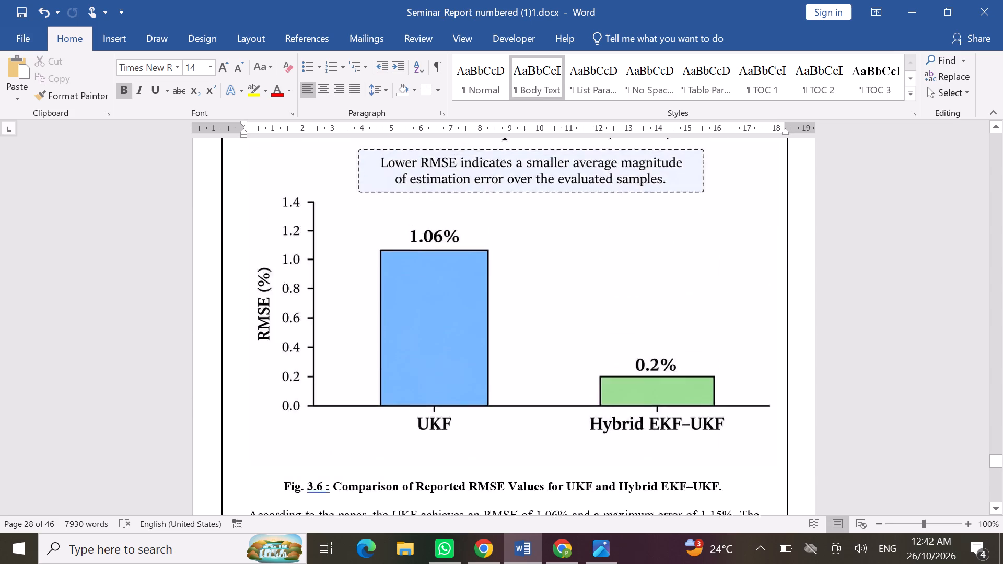
{"action": "scroll", "coordinate": [664, 264], "scroll_direction": "up", "scroll_amount": 6}
{"action": "scroll", "coordinate": [664, 264], "scroll_direction": "down", "scroll_amount": 2}
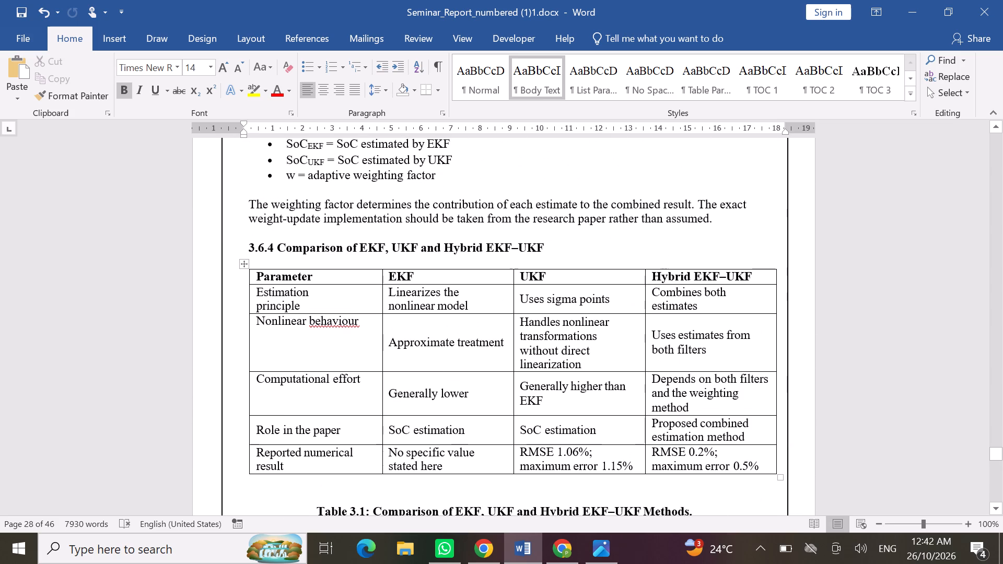
{"action": "scroll", "coordinate": [664, 264], "scroll_direction": "down", "scroll_amount": 13}
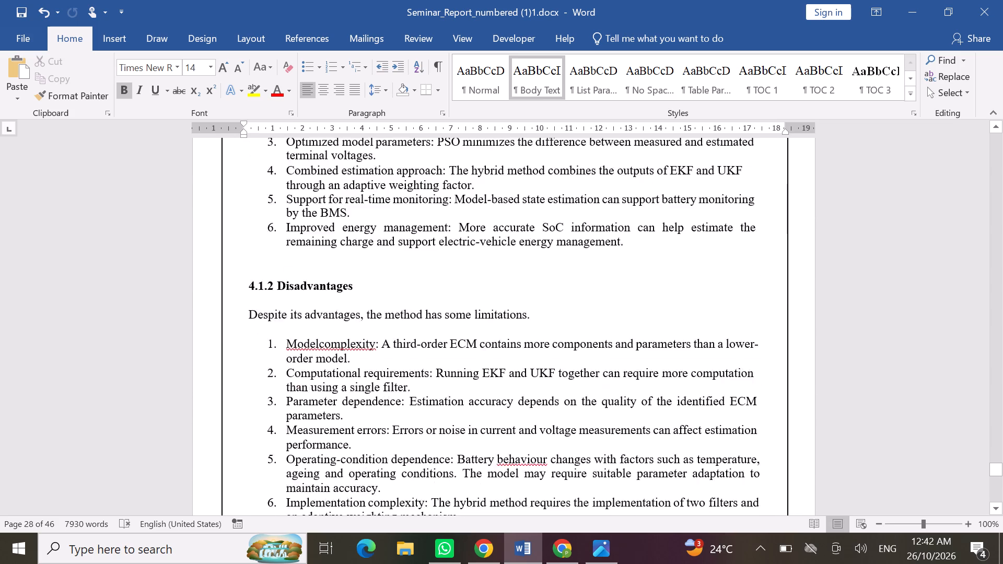
{"action": "scroll", "coordinate": [664, 264], "scroll_direction": "down", "scroll_amount": 15}
{"action": "scroll", "coordinate": [664, 264], "scroll_direction": "down", "scroll_amount": 20}
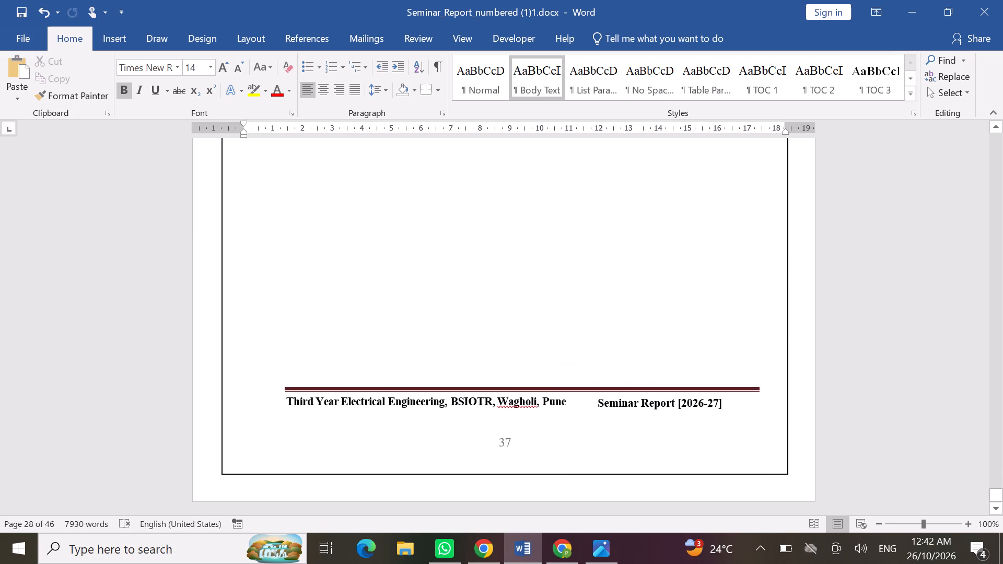
{"action": "scroll", "coordinate": [664, 264], "scroll_direction": "down", "scroll_amount": 8}
{"action": "scroll", "coordinate": [664, 264], "scroll_direction": "up", "scroll_amount": 6}
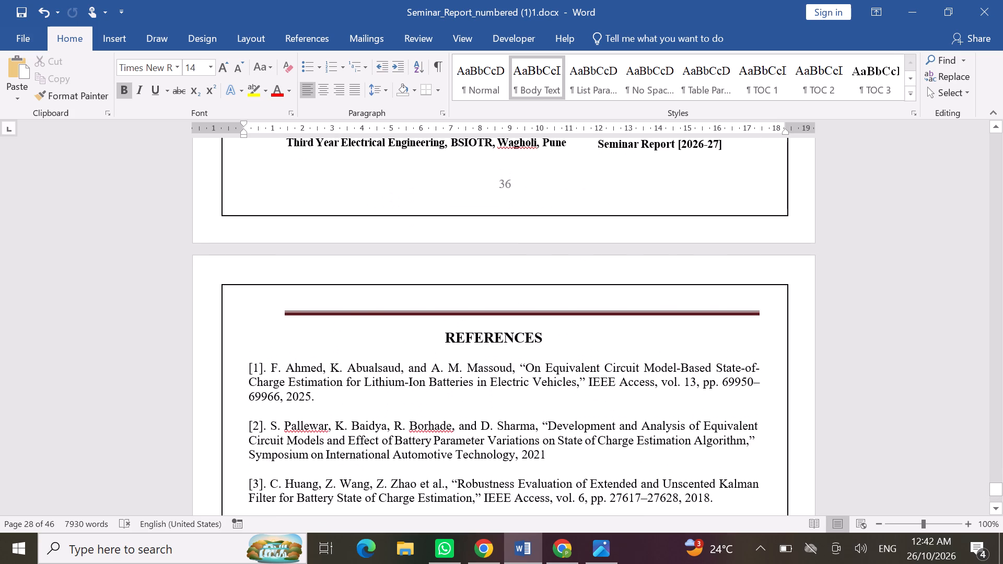
{"action": "scroll", "coordinate": [664, 264], "scroll_direction": "up", "scroll_amount": 1}
{"action": "scroll", "coordinate": [664, 264], "scroll_direction": "down", "scroll_amount": 3}
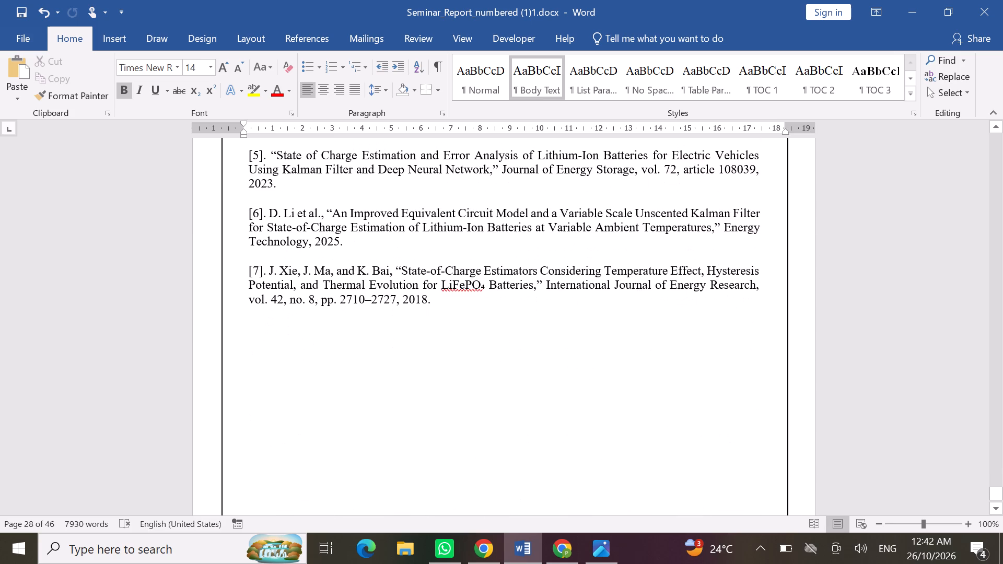
{"action": "scroll", "coordinate": [664, 264], "scroll_direction": "down", "scroll_amount": 2}
{"action": "double_click", "coordinate": [625, 285]}
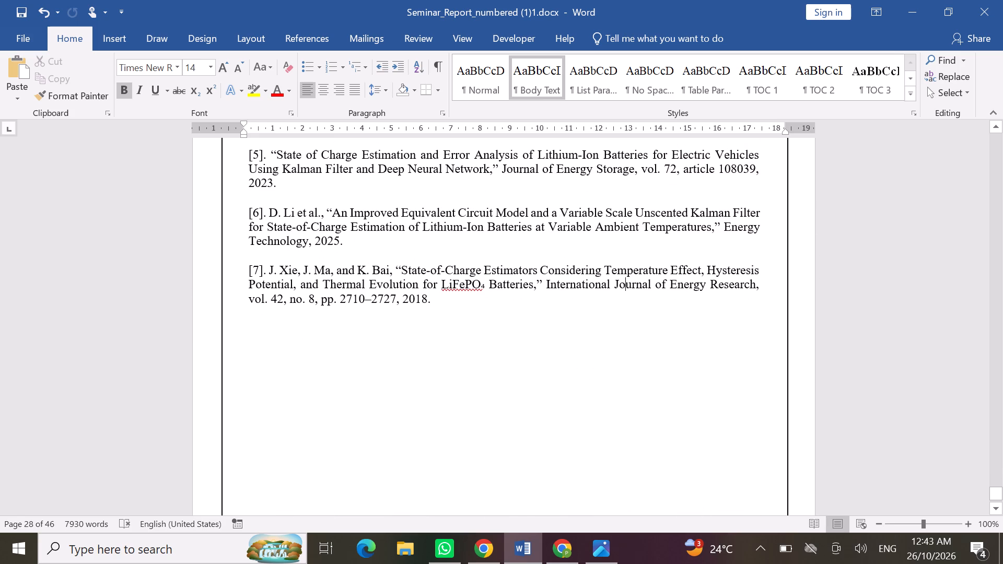
{"action": "left_click", "coordinate": [571, 344]}
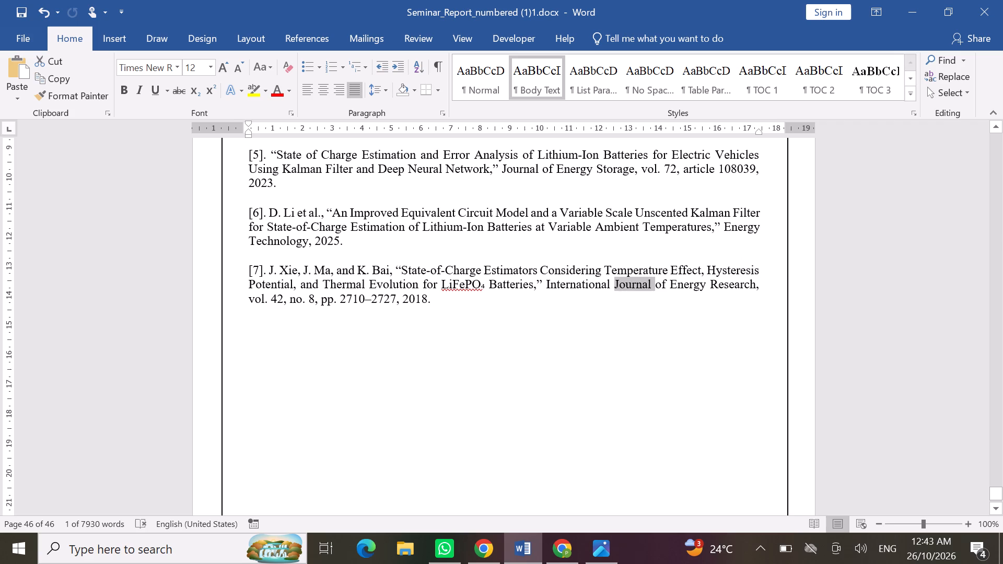
Look back through the report to the footstep energy harvesting part, checking its Reference page, conclusion and early sections.
{"action": "scroll", "coordinate": [571, 344], "scroll_direction": "up", "scroll_amount": 20}
{"action": "scroll", "coordinate": [571, 344], "scroll_direction": "up", "scroll_amount": 20}
{"action": "scroll", "coordinate": [571, 344], "scroll_direction": "up", "scroll_amount": 20}
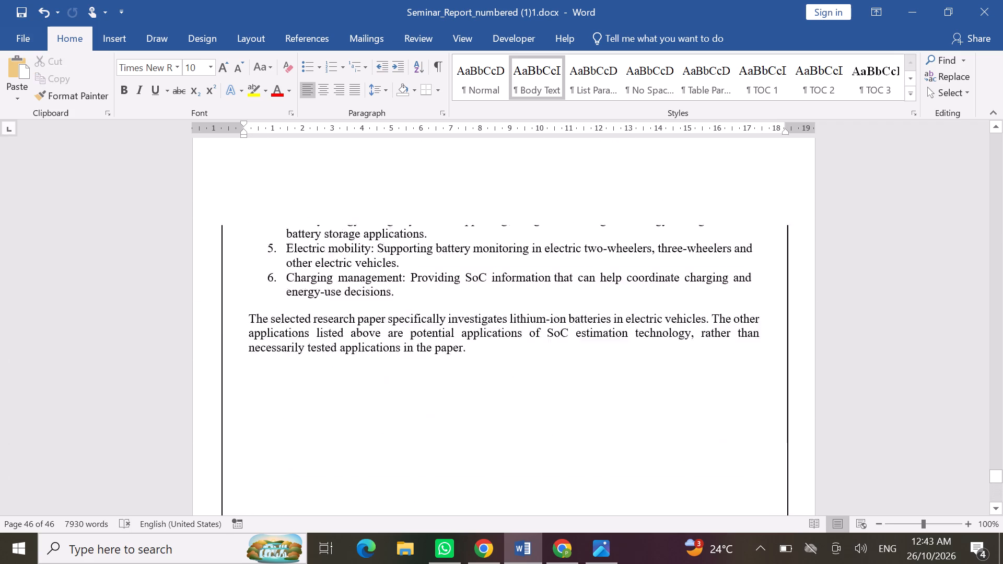
{"action": "scroll", "coordinate": [571, 344], "scroll_direction": "up", "scroll_amount": 20}
{"action": "scroll", "coordinate": [571, 344], "scroll_direction": "up", "scroll_amount": 2}
{"action": "scroll", "coordinate": [571, 344], "scroll_direction": "up", "scroll_amount": 20}
{"action": "scroll", "coordinate": [571, 344], "scroll_direction": "up", "scroll_amount": 20}
{"action": "scroll", "coordinate": [571, 344], "scroll_direction": "up", "scroll_amount": 1}
{"action": "scroll", "coordinate": [571, 344], "scroll_direction": "up", "scroll_amount": 20}
{"action": "scroll", "coordinate": [571, 344], "scroll_direction": "up", "scroll_amount": 5}
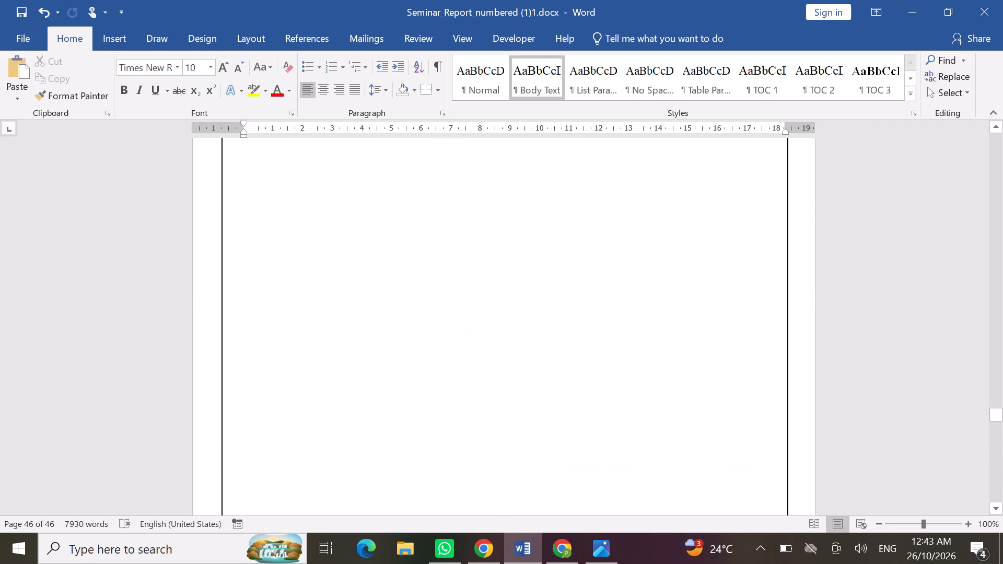
{"action": "scroll", "coordinate": [571, 344], "scroll_direction": "up", "scroll_amount": 20}
{"action": "scroll", "coordinate": [571, 344], "scroll_direction": "up", "scroll_amount": 20}
{"action": "scroll", "coordinate": [571, 344], "scroll_direction": "up", "scroll_amount": 20}
{"action": "scroll", "coordinate": [571, 344], "scroll_direction": "up", "scroll_amount": 20}
{"action": "scroll", "coordinate": [571, 344], "scroll_direction": "up", "scroll_amount": 4}
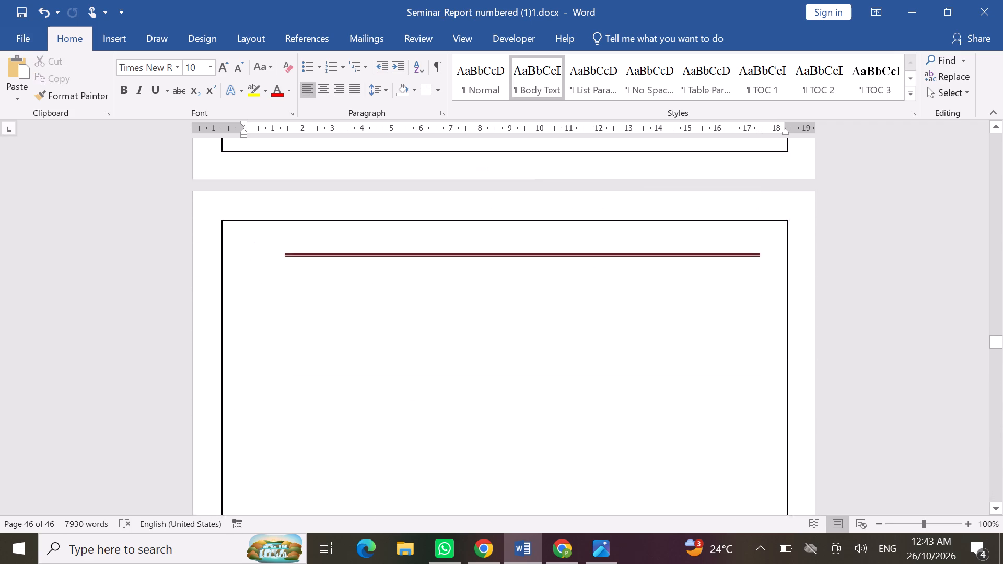
{"action": "scroll", "coordinate": [571, 344], "scroll_direction": "up", "scroll_amount": 7}
{"action": "scroll", "coordinate": [571, 344], "scroll_direction": "down", "scroll_amount": 2}
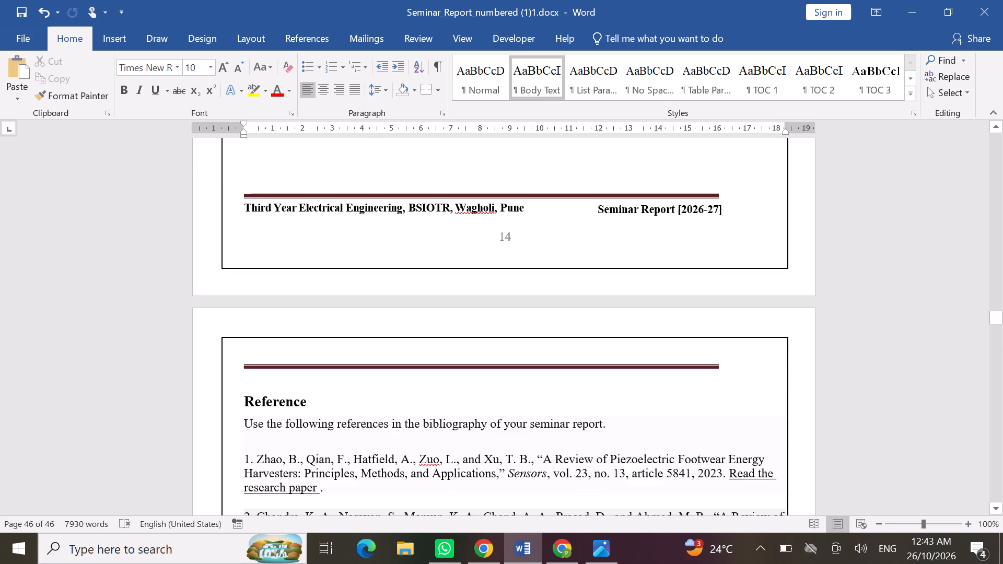
{"action": "scroll", "coordinate": [571, 344], "scroll_direction": "down", "scroll_amount": 11}
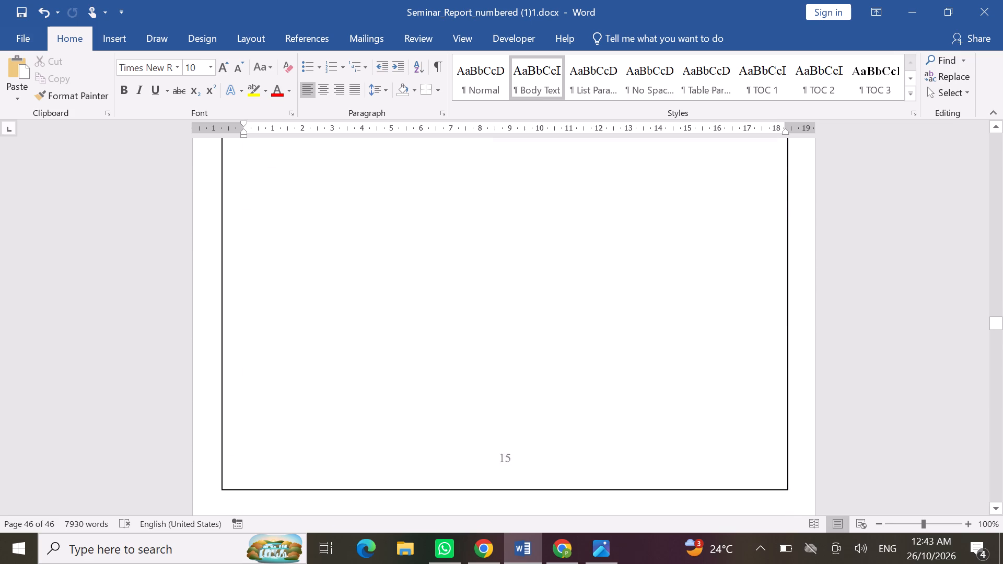
{"action": "scroll", "coordinate": [571, 344], "scroll_direction": "down", "scroll_amount": 1}
{"action": "scroll", "coordinate": [571, 344], "scroll_direction": "up", "scroll_amount": 6}
{"action": "scroll", "coordinate": [571, 344], "scroll_direction": "up", "scroll_amount": 16}
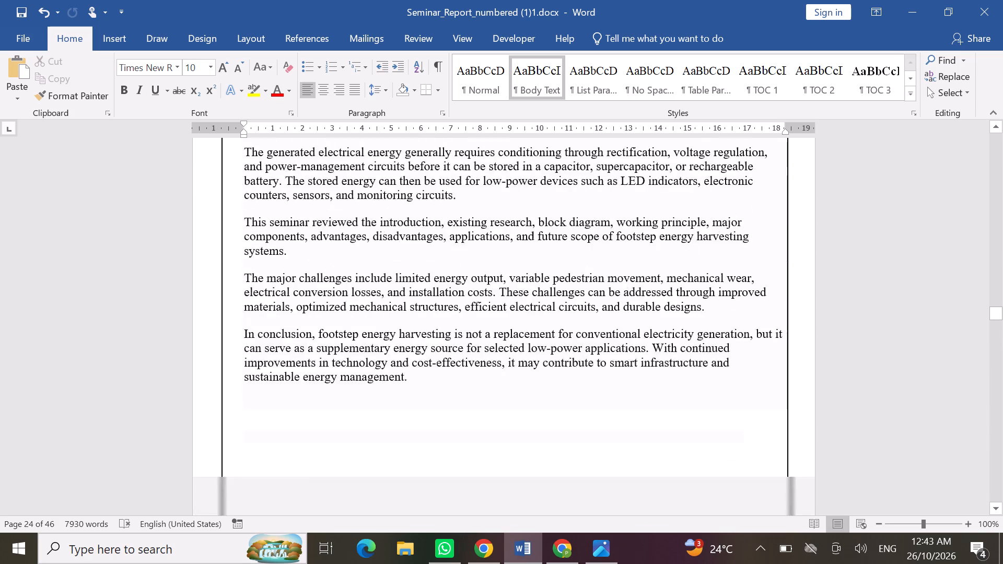
{"action": "scroll", "coordinate": [571, 344], "scroll_direction": "up", "scroll_amount": 20}
{"action": "scroll", "coordinate": [571, 344], "scroll_direction": "up", "scroll_amount": 20}
{"action": "scroll", "coordinate": [571, 344], "scroll_direction": "up", "scroll_amount": 20}
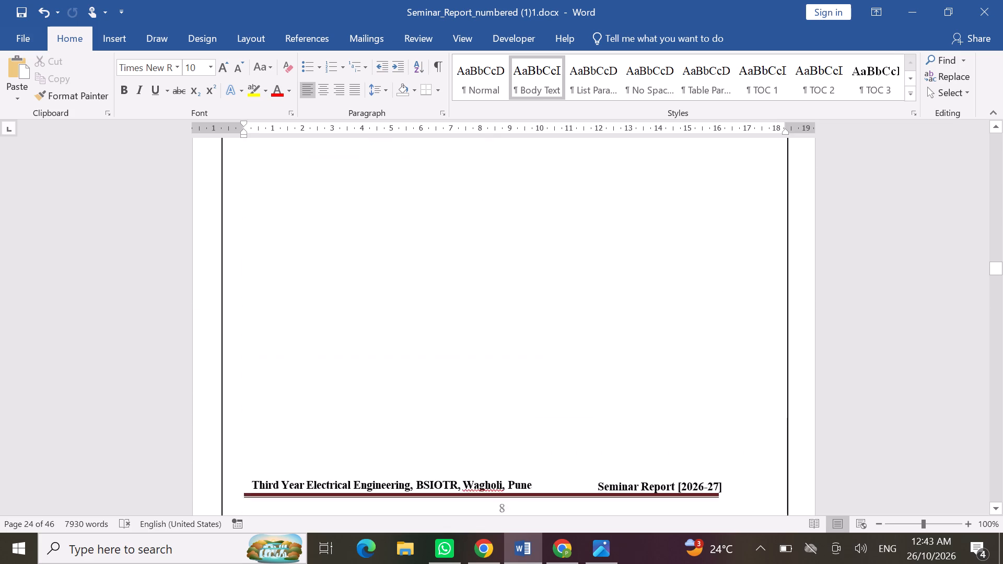
{"action": "scroll", "coordinate": [571, 344], "scroll_direction": "up", "scroll_amount": 20}
{"action": "scroll", "coordinate": [571, 344], "scroll_direction": "up", "scroll_amount": 20}
{"action": "scroll", "coordinate": [571, 344], "scroll_direction": "up", "scroll_amount": 15}
{"action": "scroll", "coordinate": [571, 344], "scroll_direction": "down", "scroll_amount": 4}
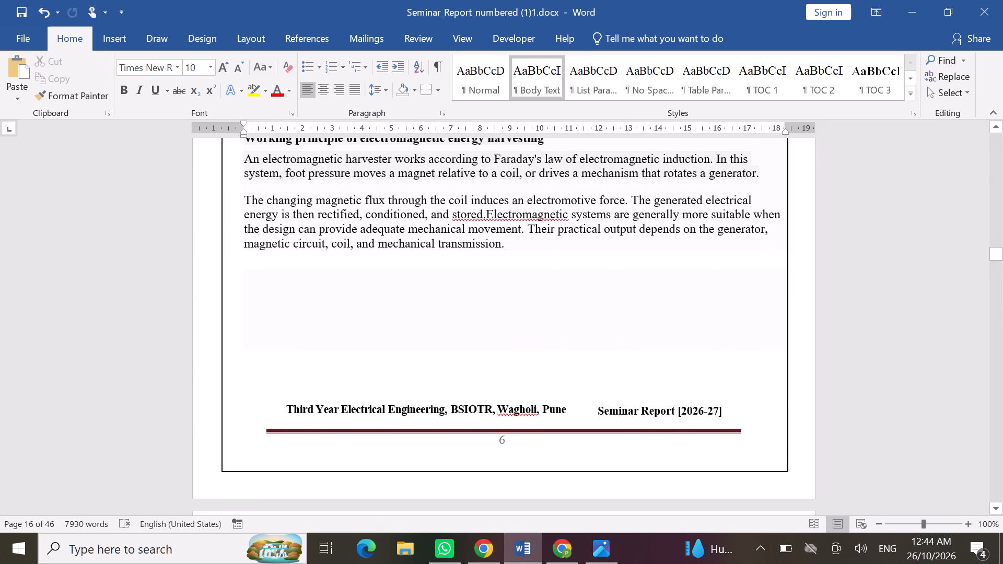
{"action": "left_click", "coordinate": [503, 239]}
{"action": "left_click", "coordinate": [513, 245]}
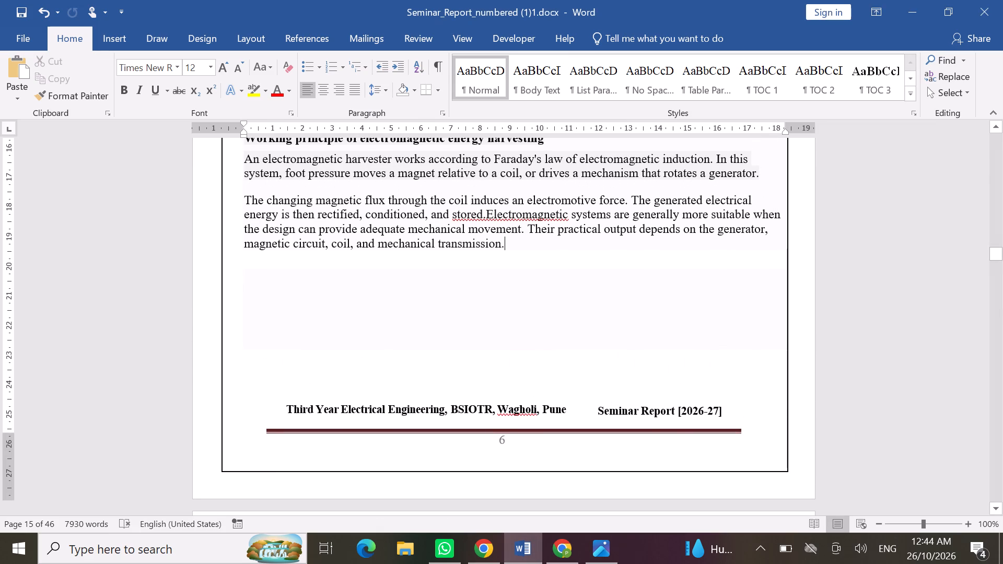
{"action": "key", "text": "Return"}
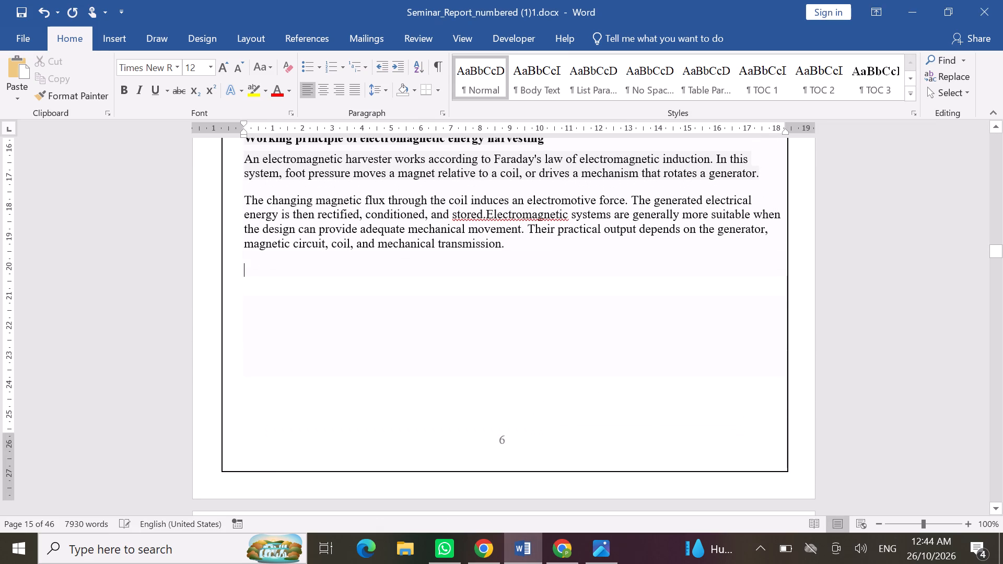
{"action": "key", "text": "ctrl+v"}
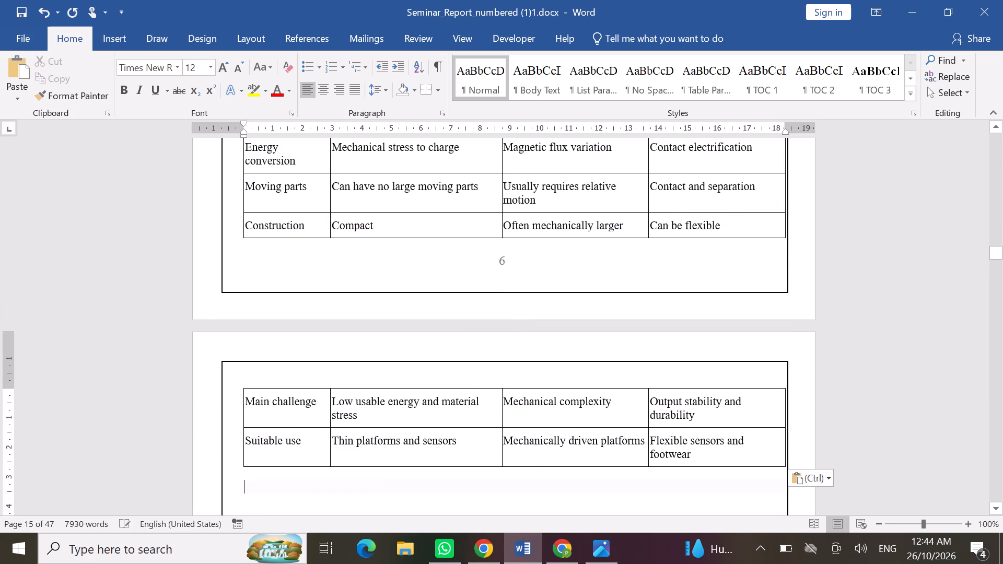
Change the pasted 2.1.2 heading's font to Times New Roman and align it to the left margin.
{"action": "scroll", "coordinate": [513, 245], "scroll_direction": "up", "scroll_amount": 3}
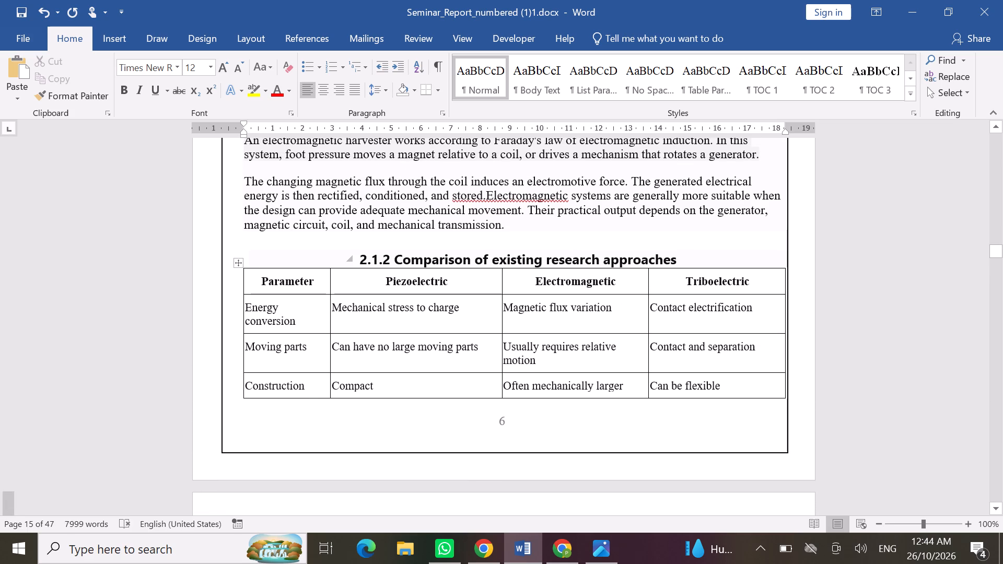
{"action": "left_click_drag", "start_coordinate": [359, 254], "coordinate": [895, 257]}
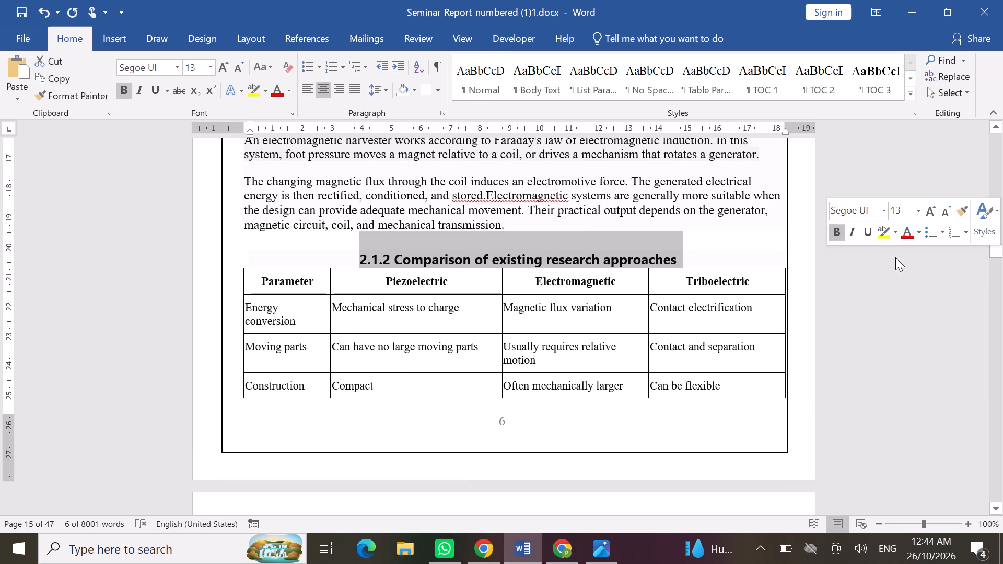
{"action": "left_click", "coordinate": [176, 74]}
{"action": "left_click", "coordinate": [162, 191]}
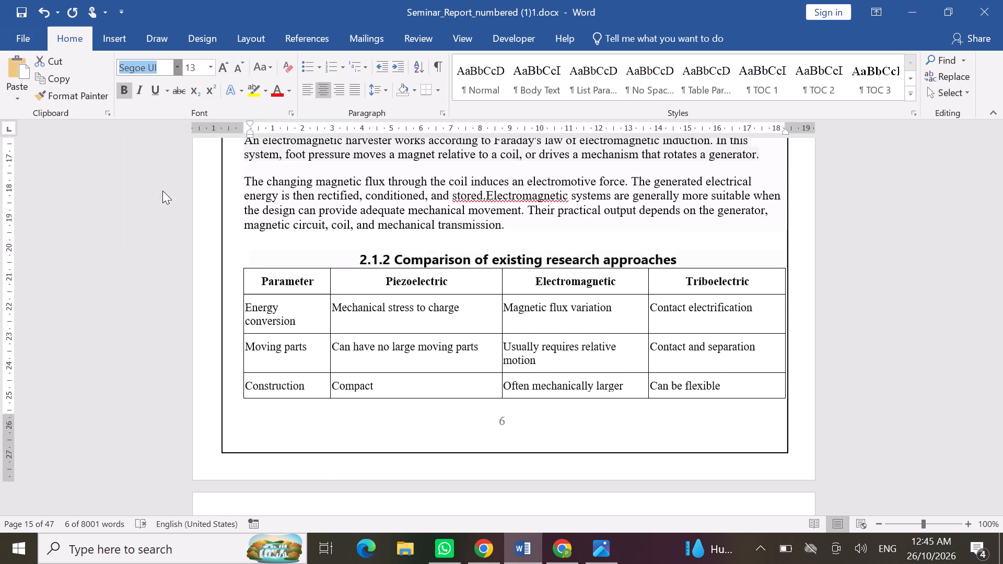
{"action": "left_click", "coordinate": [382, 249]}
{"action": "left_click", "coordinate": [376, 254]}
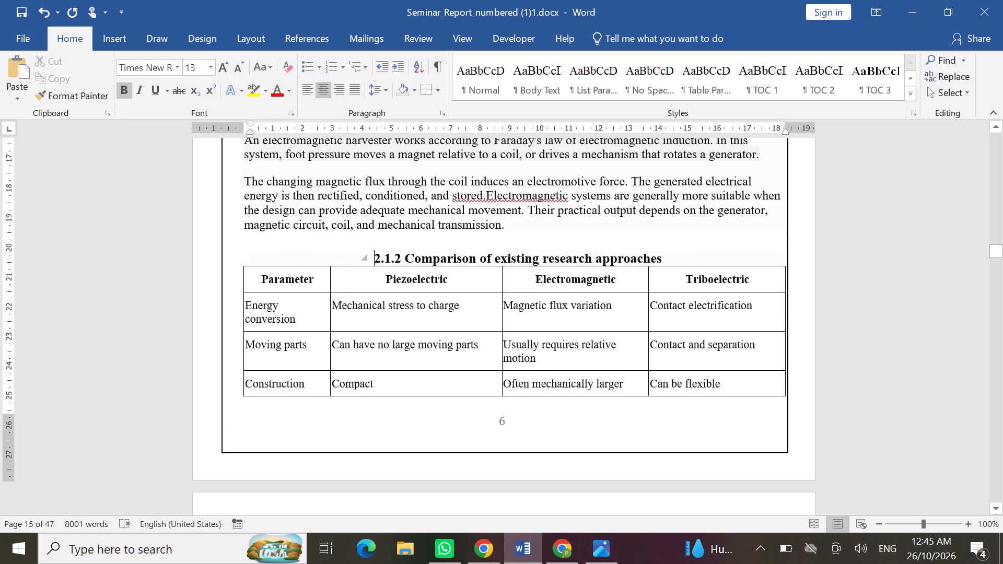
{"action": "key", "text": "BackSpace"}
{"action": "key", "text": "BackSpace"}
Look back through the report to section 2.2, checking the block diagram and its explanations through to the start of section 3.2.
{"action": "scroll", "coordinate": [376, 254], "scroll_direction": "up", "scroll_amount": 2}
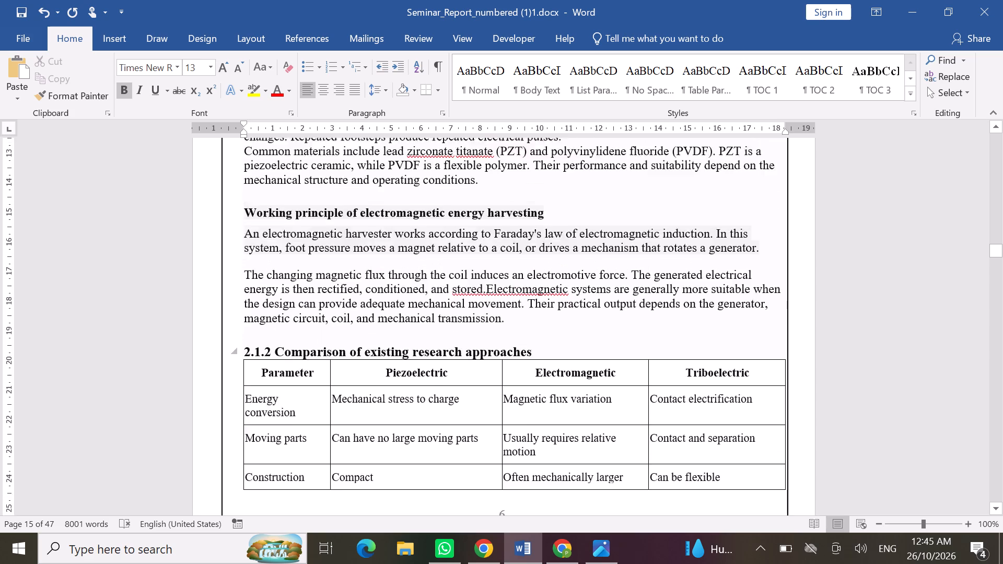
{"action": "scroll", "coordinate": [376, 254], "scroll_direction": "up", "scroll_amount": 8}
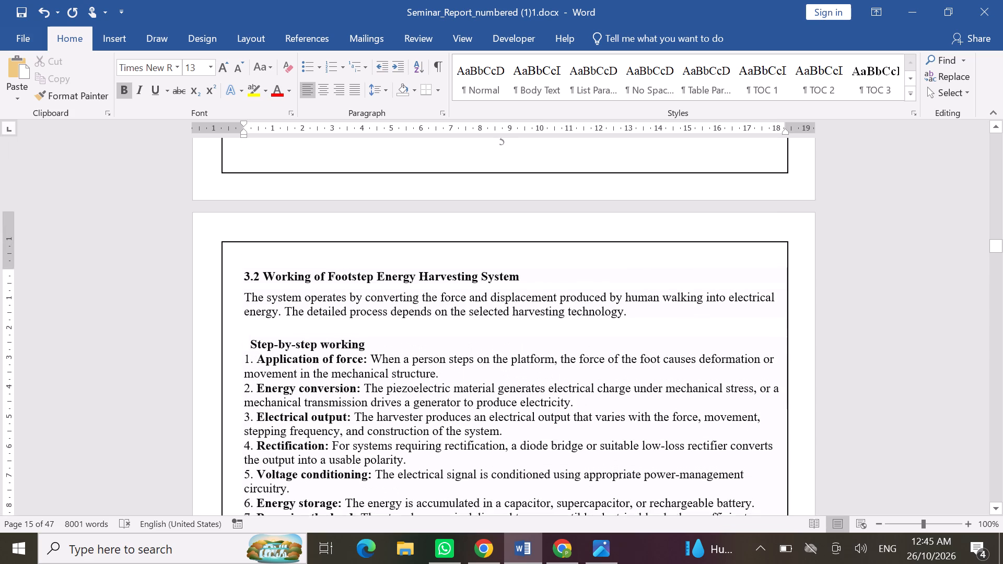
{"action": "scroll", "coordinate": [376, 254], "scroll_direction": "up", "scroll_amount": 6}
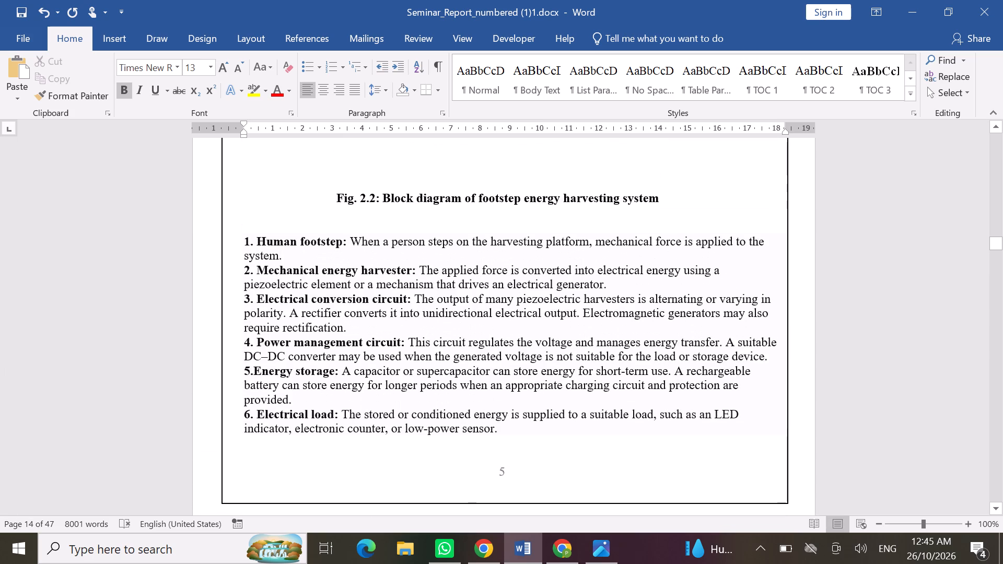
{"action": "scroll", "coordinate": [376, 254], "scroll_direction": "up", "scroll_amount": 5}
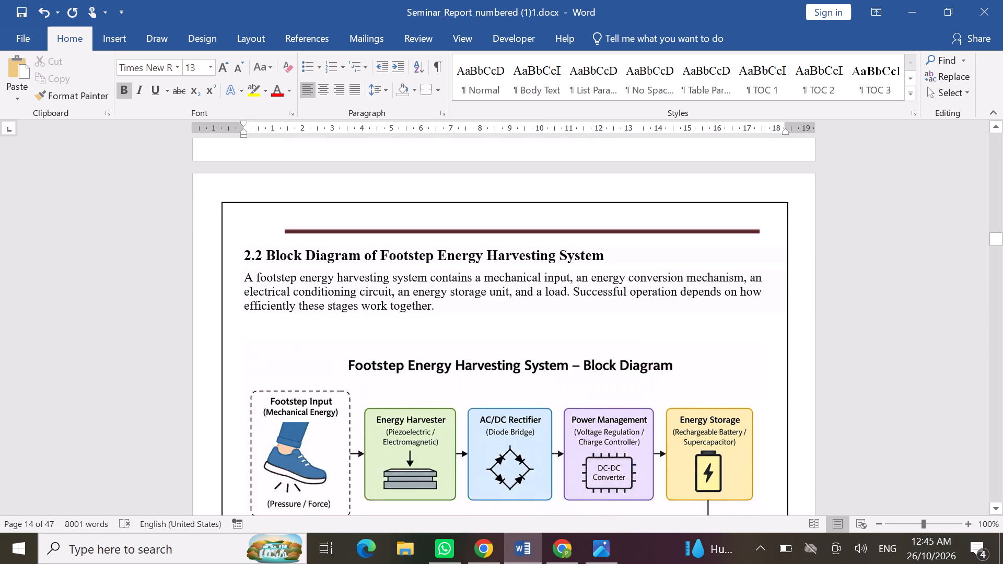
{"action": "scroll", "coordinate": [376, 254], "scroll_direction": "down", "scroll_amount": 5}
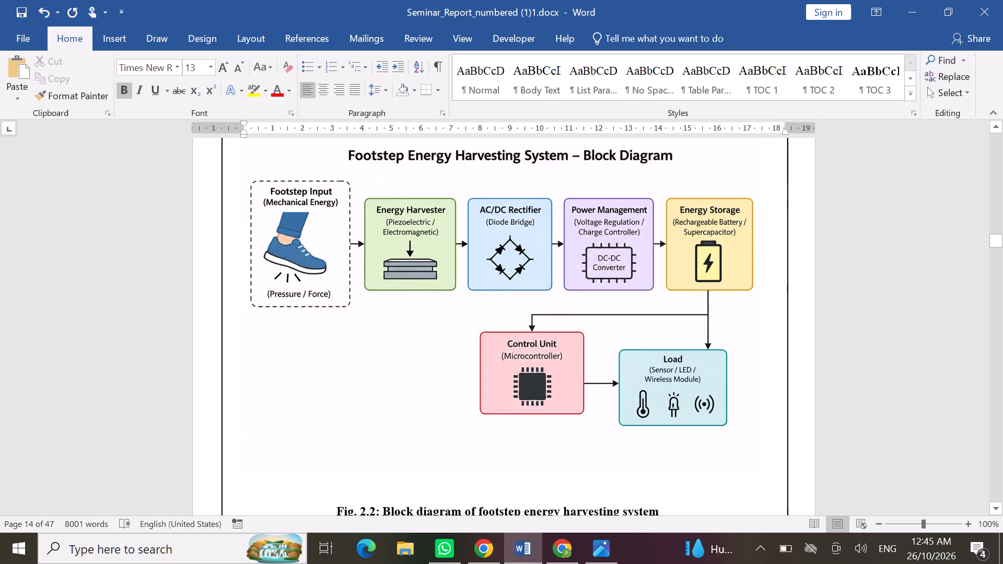
{"action": "scroll", "coordinate": [376, 254], "scroll_direction": "down", "scroll_amount": 3}
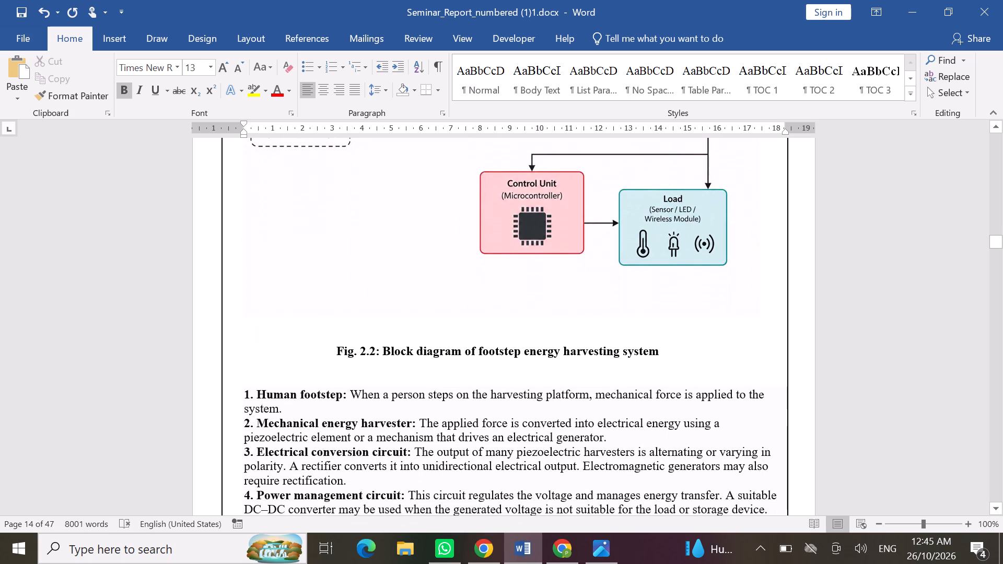
{"action": "scroll", "coordinate": [376, 254], "scroll_direction": "down", "scroll_amount": 3}
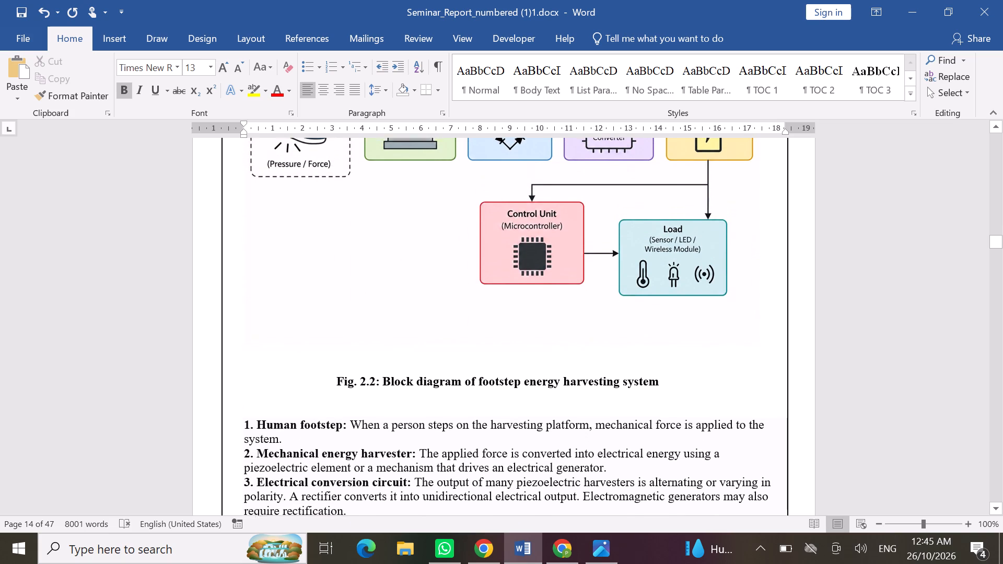
{"action": "scroll", "coordinate": [376, 254], "scroll_direction": "down", "scroll_amount": 6}
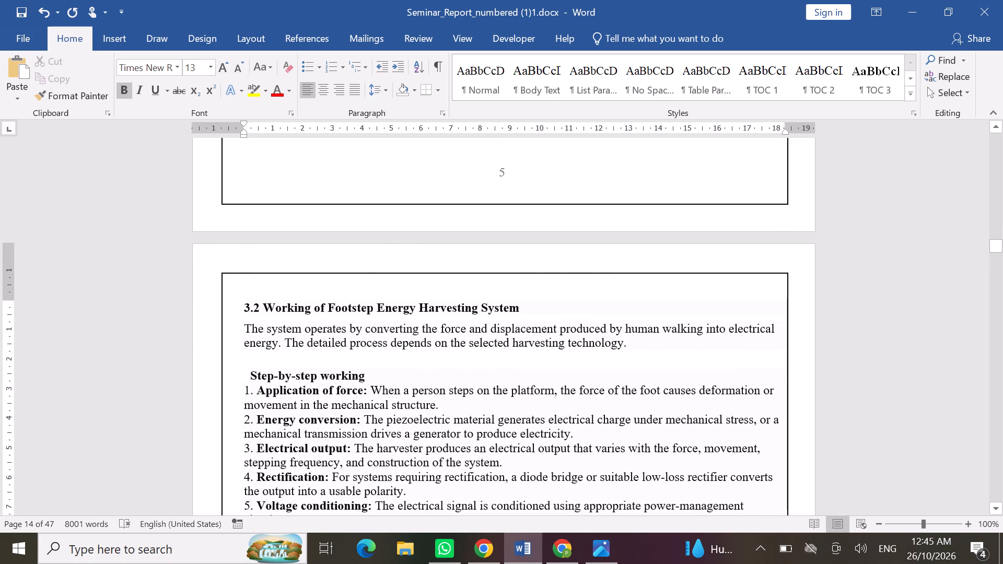
Renumber the heading "Working of Footstep Energy Harvesting System" as 2.2.
{"action": "left_click", "coordinate": [250, 307]}
{"action": "key", "text": "BackSpace"}
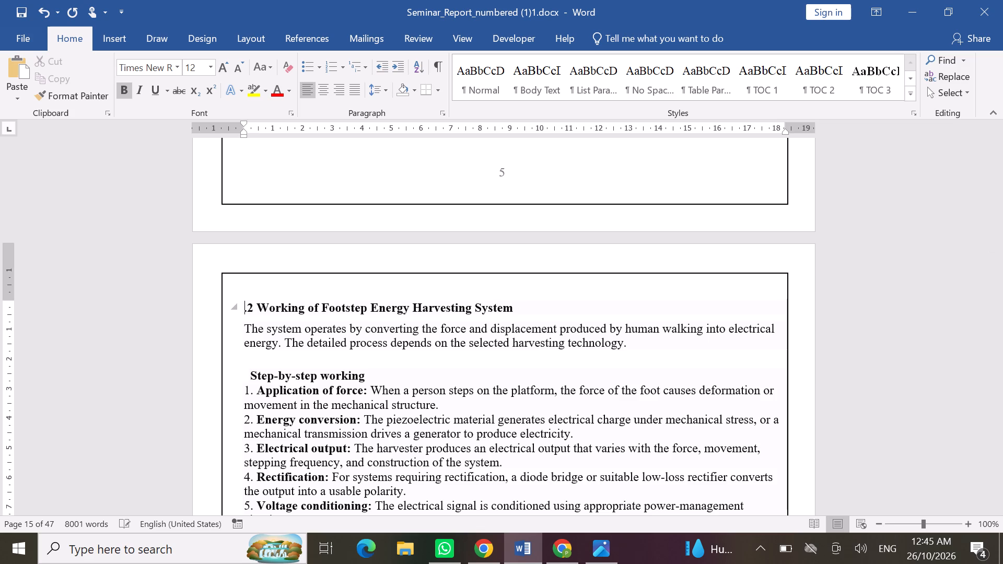
{"action": "key", "text": "2"}
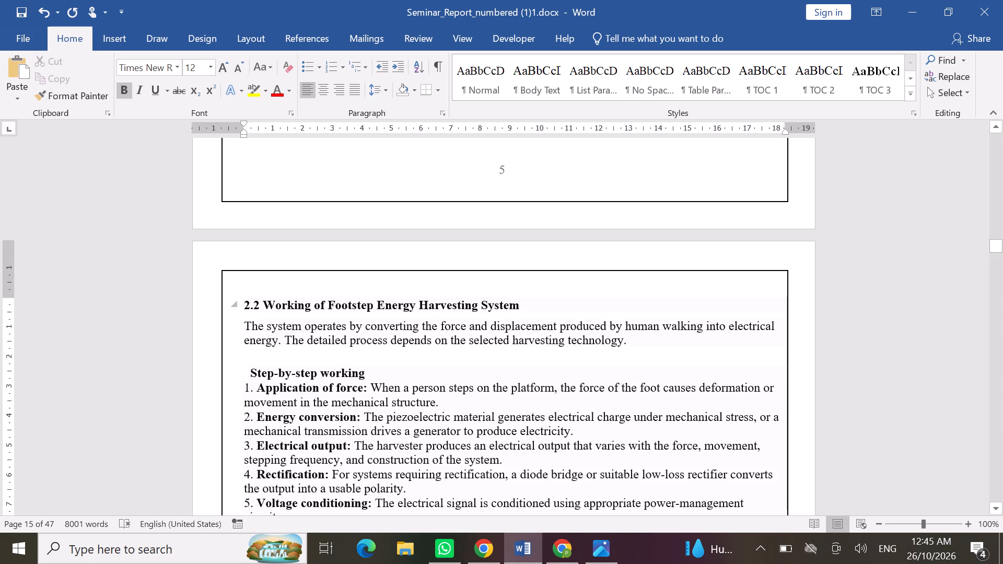
Change the number of the "Working of Footstep Energy Harvesting System" heading to 2.1.2.
{"action": "scroll", "coordinate": [250, 307], "scroll_direction": "down", "scroll_amount": 11}
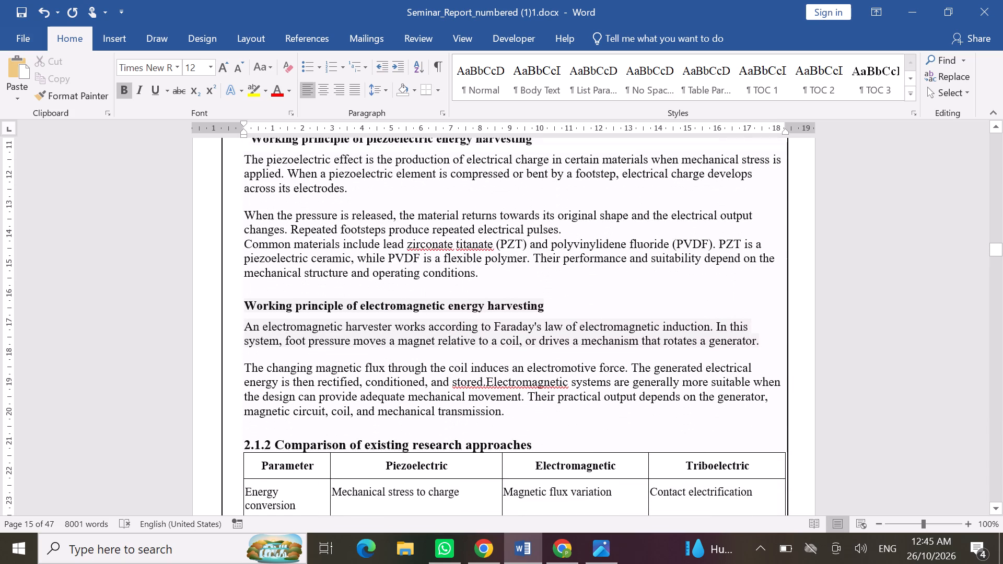
{"action": "scroll", "coordinate": [250, 307], "scroll_direction": "down", "scroll_amount": 2}
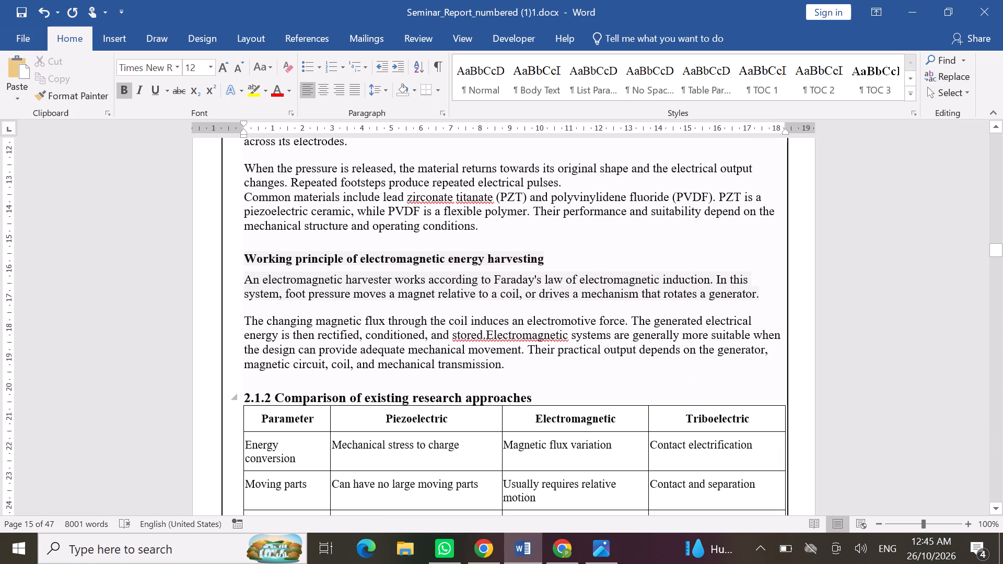
{"action": "scroll", "coordinate": [259, 393], "scroll_direction": "up", "scroll_amount": 12}
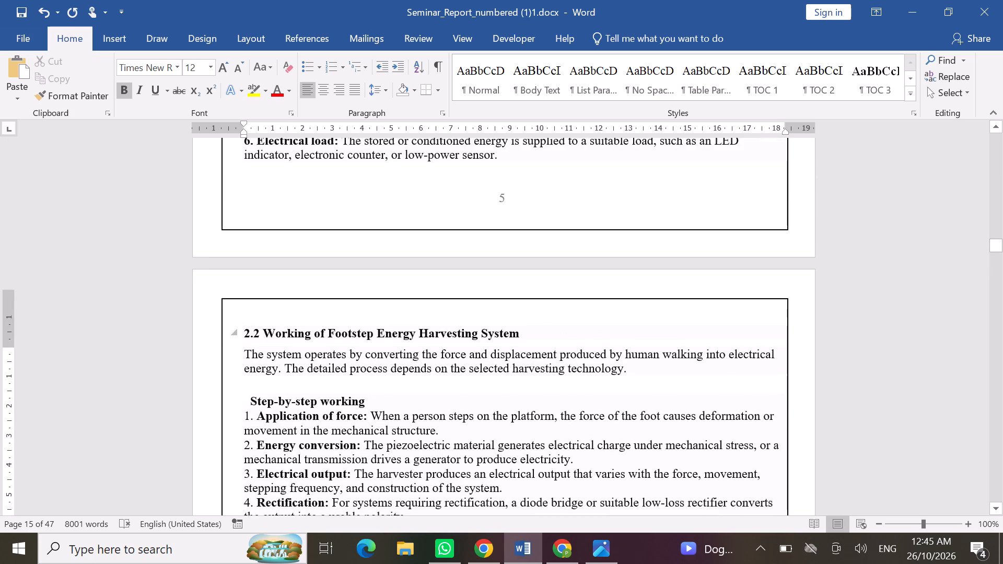
{"action": "left_click", "coordinate": [257, 358]}
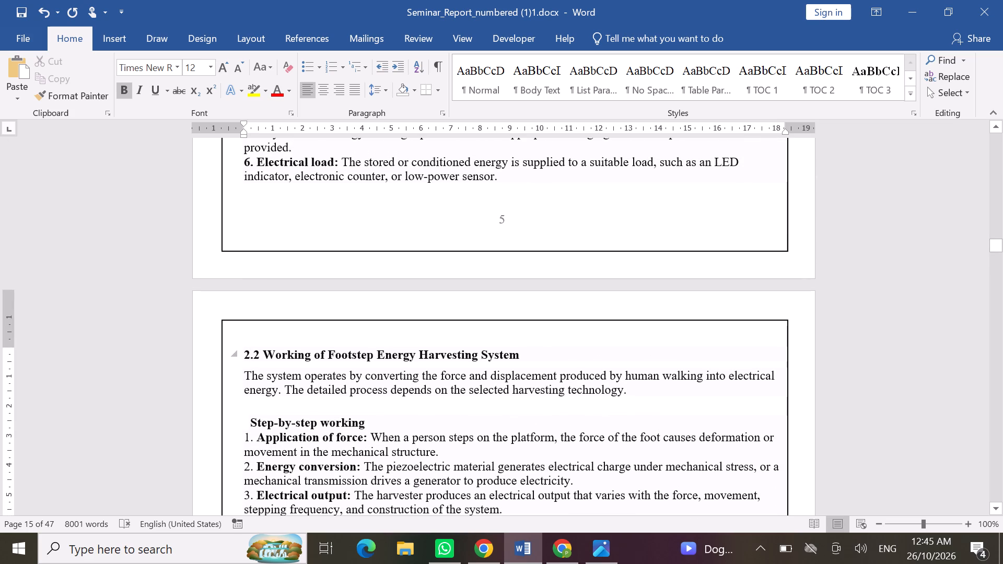
{"action": "key", "text": "BackSpace"}
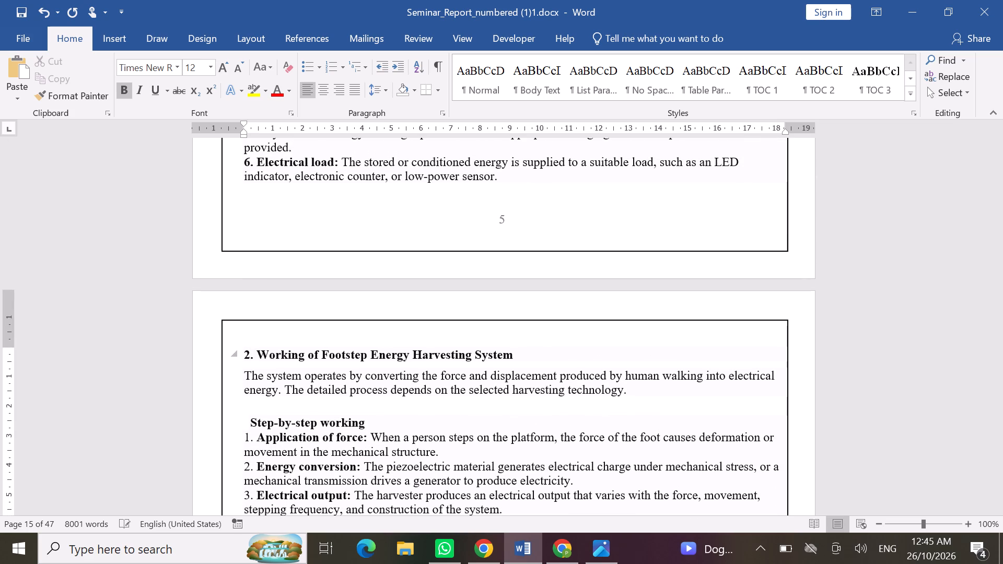
{"action": "key", "text": "1"}
{"action": "type", "text": ".2"}
Renumber the "Comparison of existing research approaches" heading as 2.1.3., with a period directly before the title instead of a space.
{"action": "scroll", "coordinate": [257, 358], "scroll_direction": "up", "scroll_amount": 2}
{"action": "scroll", "coordinate": [257, 358], "scroll_direction": "down", "scroll_amount": 3}
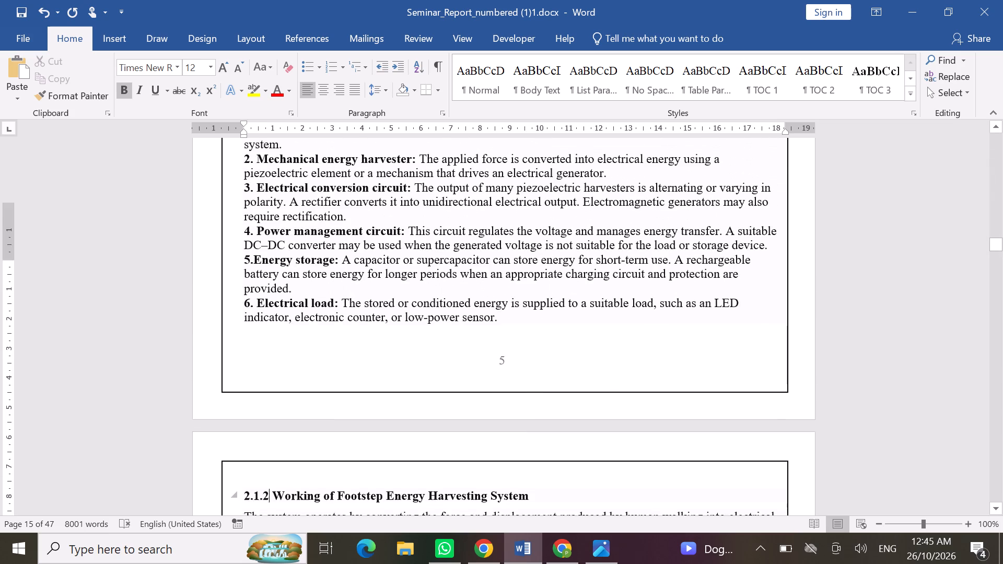
{"action": "scroll", "coordinate": [257, 358], "scroll_direction": "down", "scroll_amount": 9}
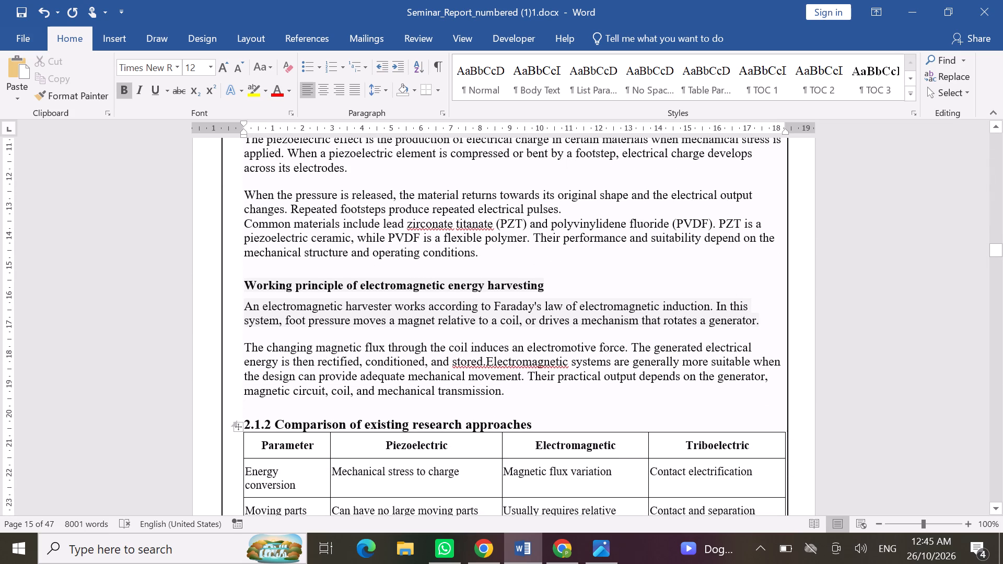
{"action": "left_click", "coordinate": [274, 425]}
{"action": "key", "text": "BackSpace"}
{"action": "key", "text": "BackSpace"}
{"action": "key", "text": "3"}
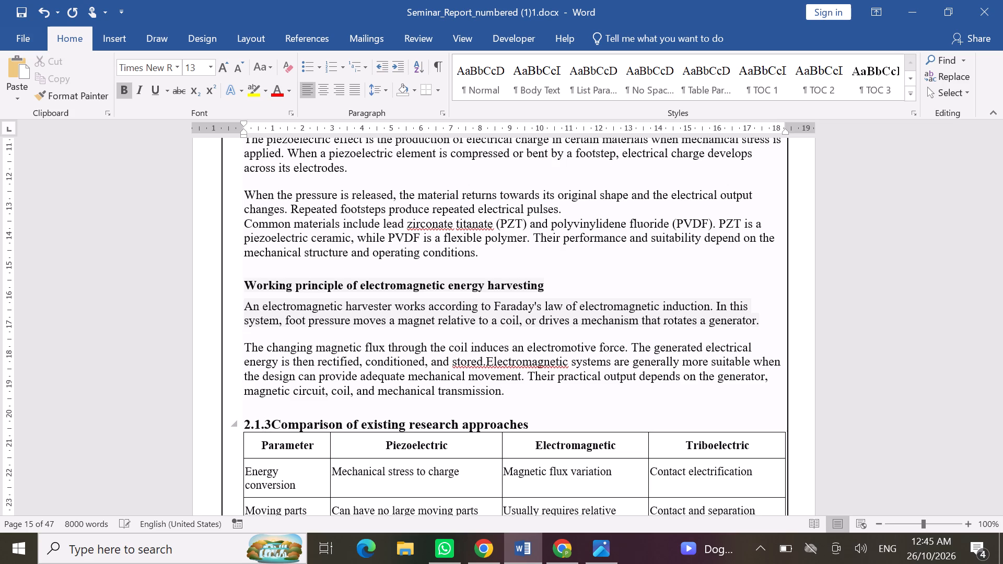
{"action": "key", "text": "space"}
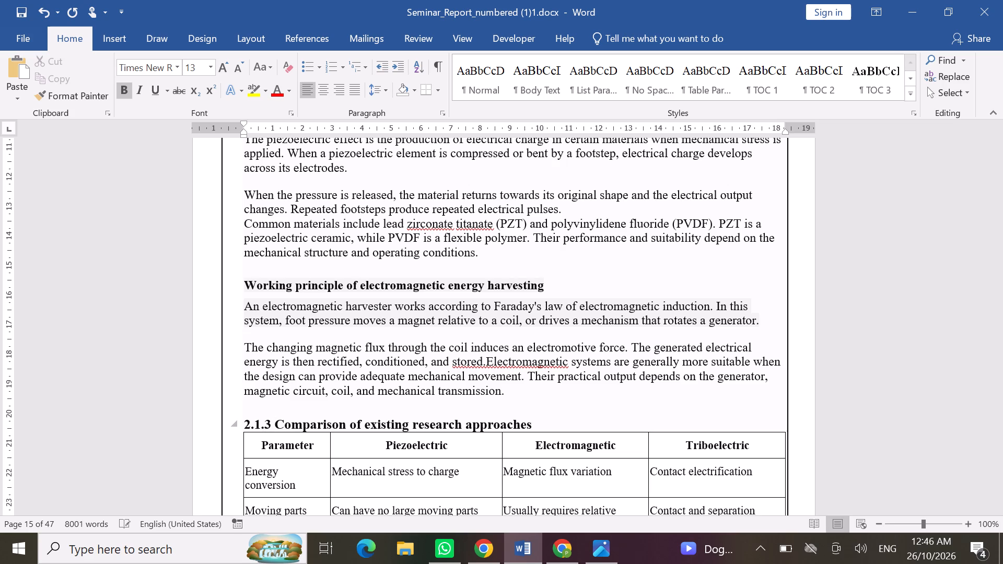
{"action": "key", "text": "BackSpace"}
{"action": "key", "text": "period"}
Add the heading "2.1.2.Explanation of block diagram:" on the empty line between the Fig. 2.2 caption and the Human footstep item.
{"action": "scroll", "coordinate": [274, 425], "scroll_direction": "up", "scroll_amount": 2}
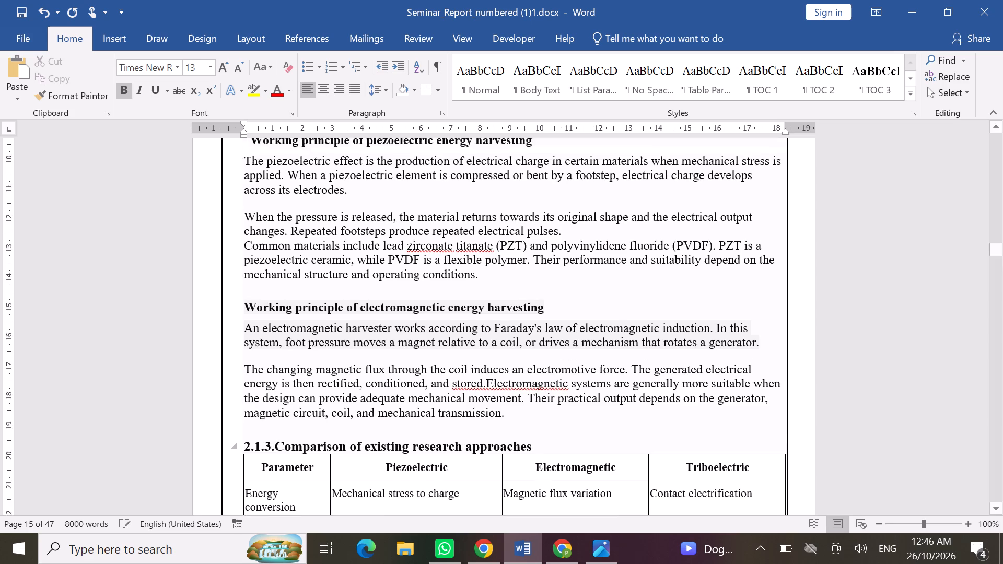
{"action": "scroll", "coordinate": [274, 425], "scroll_direction": "up", "scroll_amount": 10}
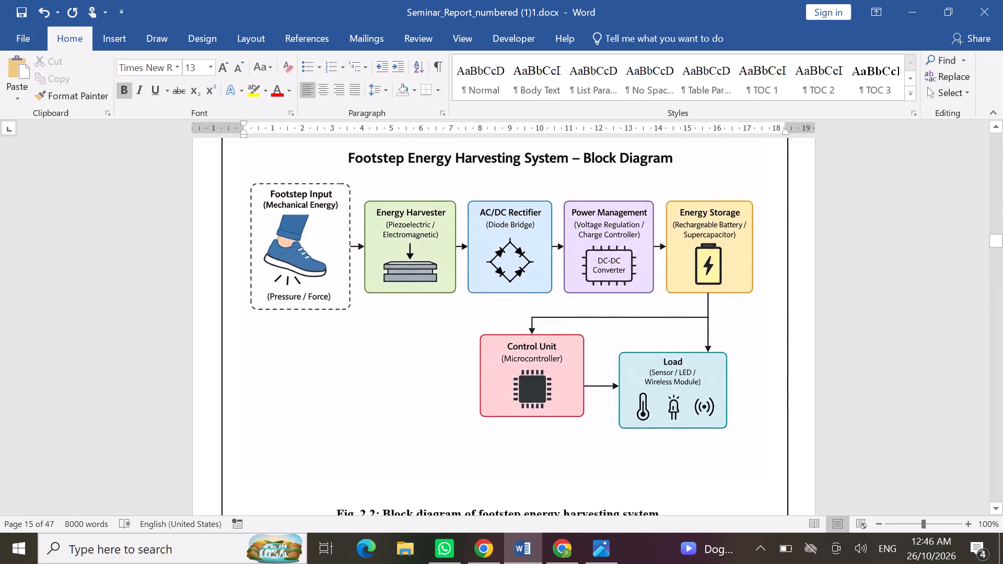
{"action": "scroll", "coordinate": [274, 425], "scroll_direction": "up", "scroll_amount": 4}
{"action": "scroll", "coordinate": [274, 425], "scroll_direction": "down", "scroll_amount": 1}
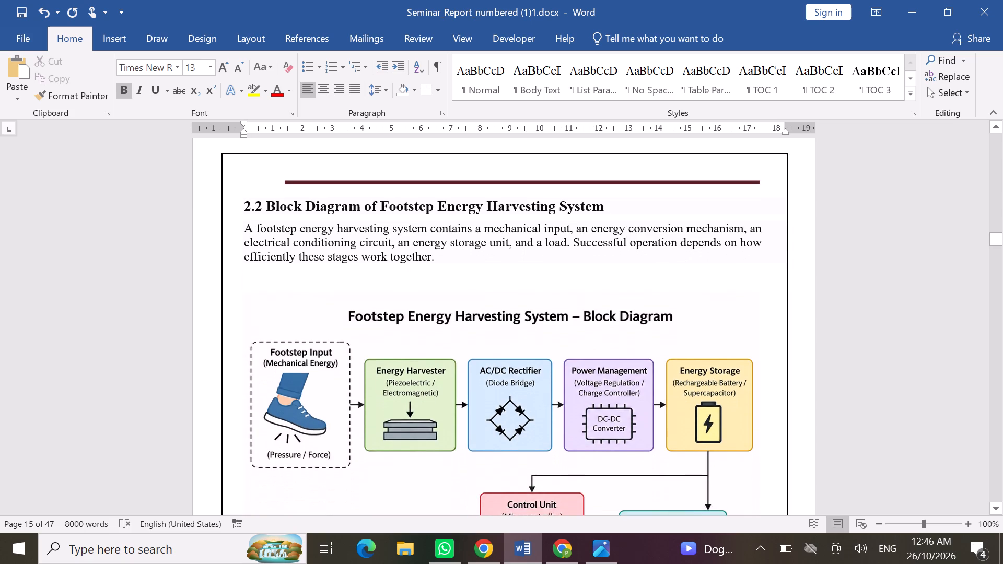
{"action": "scroll", "coordinate": [274, 425], "scroll_direction": "down", "scroll_amount": 7}
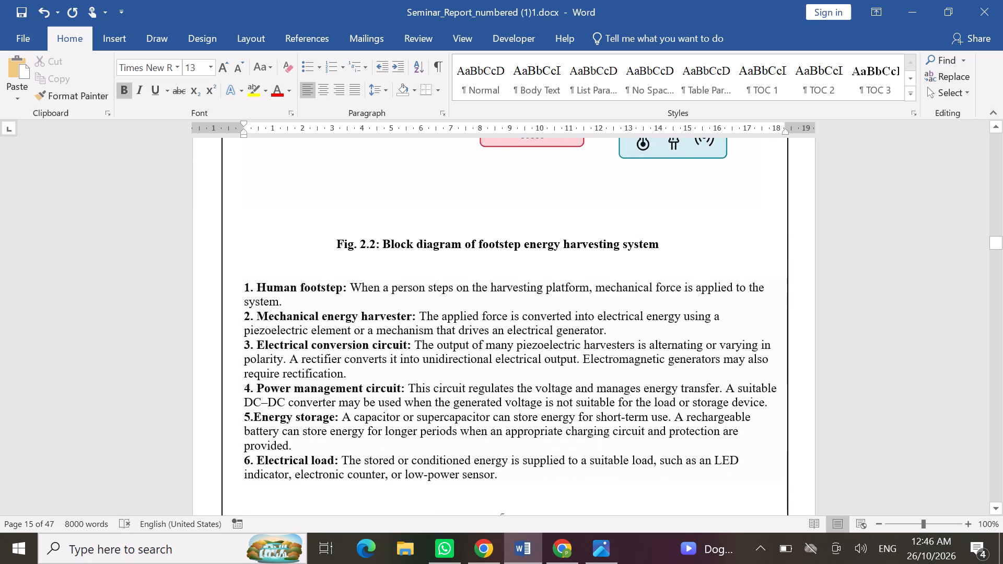
{"action": "left_click", "coordinate": [256, 268]}
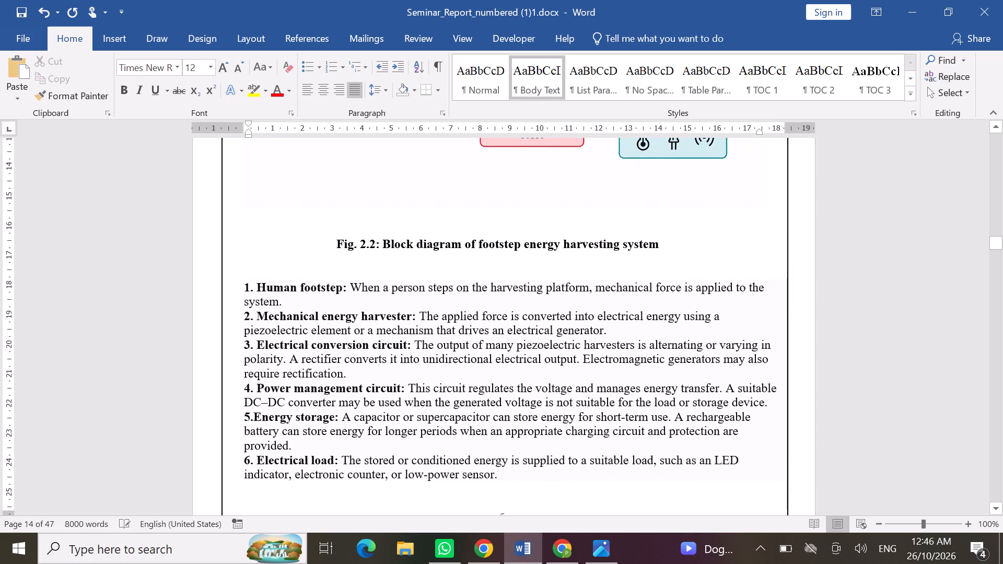
{"action": "key", "text": "2"}
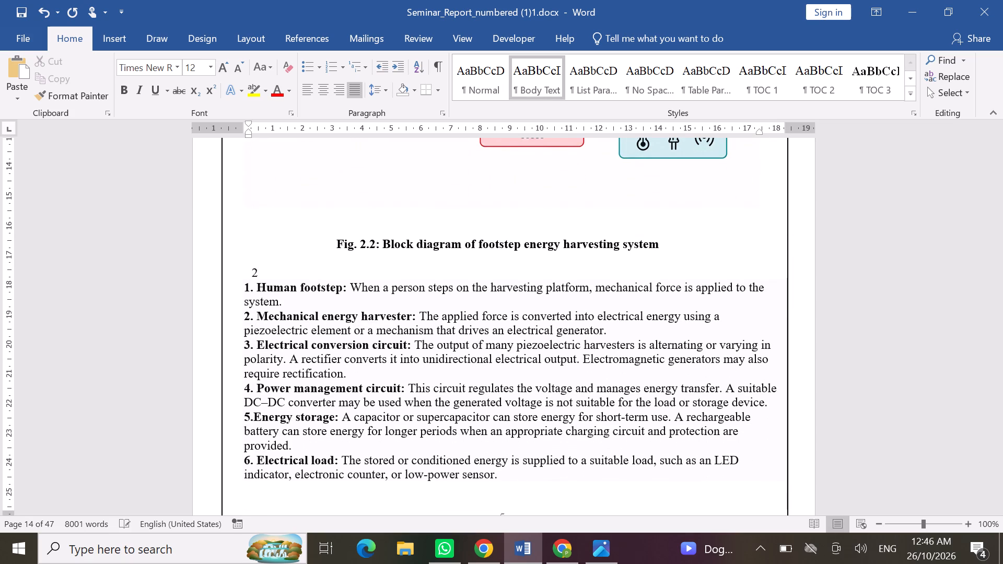
{"action": "type", "text": ".1.2"}
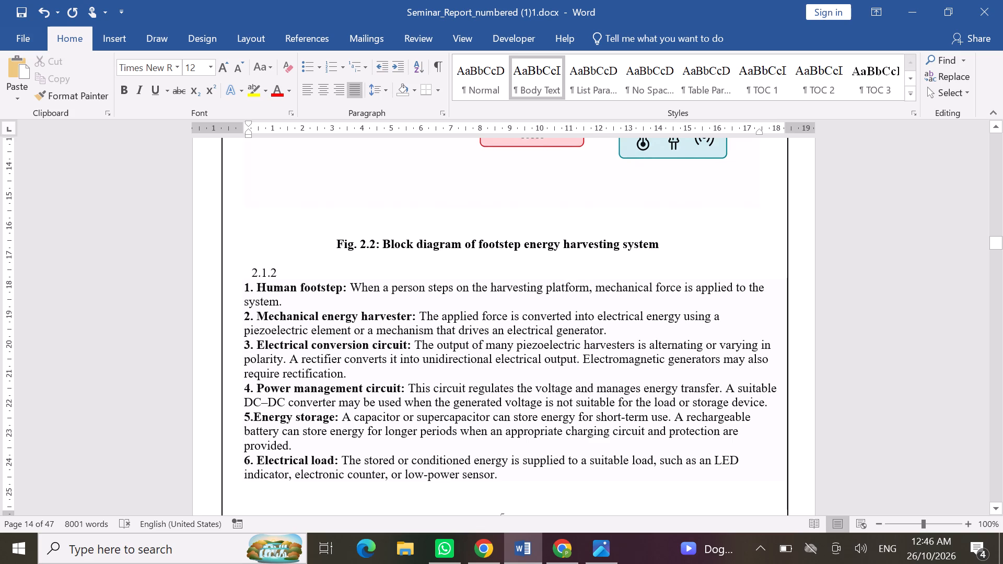
{"action": "left_click_drag", "start_coordinate": [248, 272], "coordinate": [327, 280]}
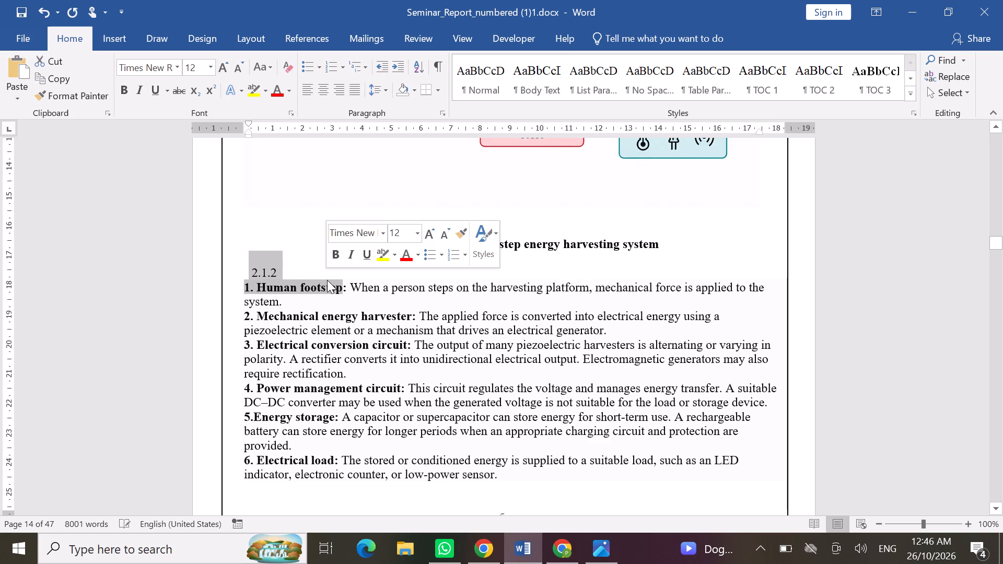
{"action": "left_click", "coordinate": [306, 269]}
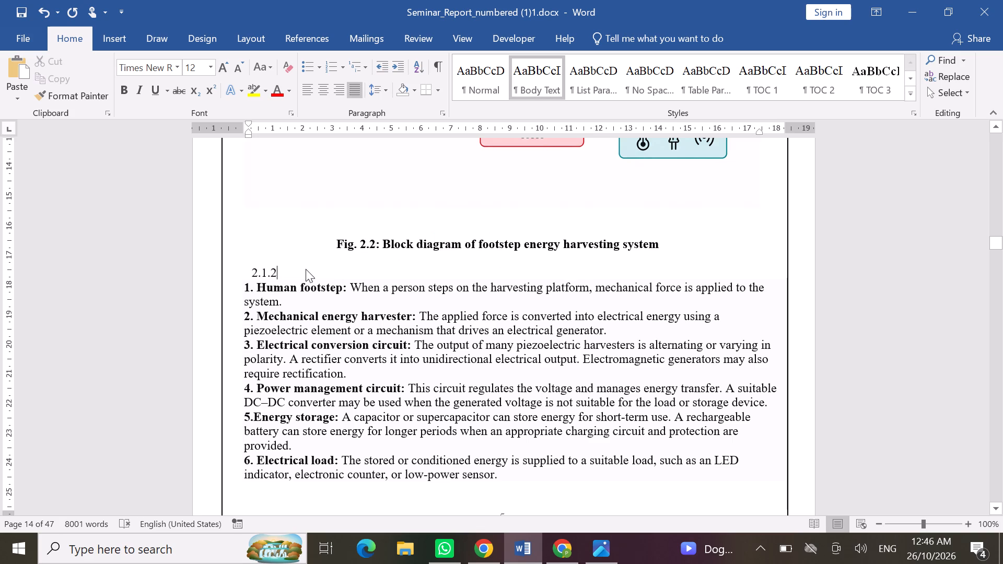
{"action": "key", "text": "period"}
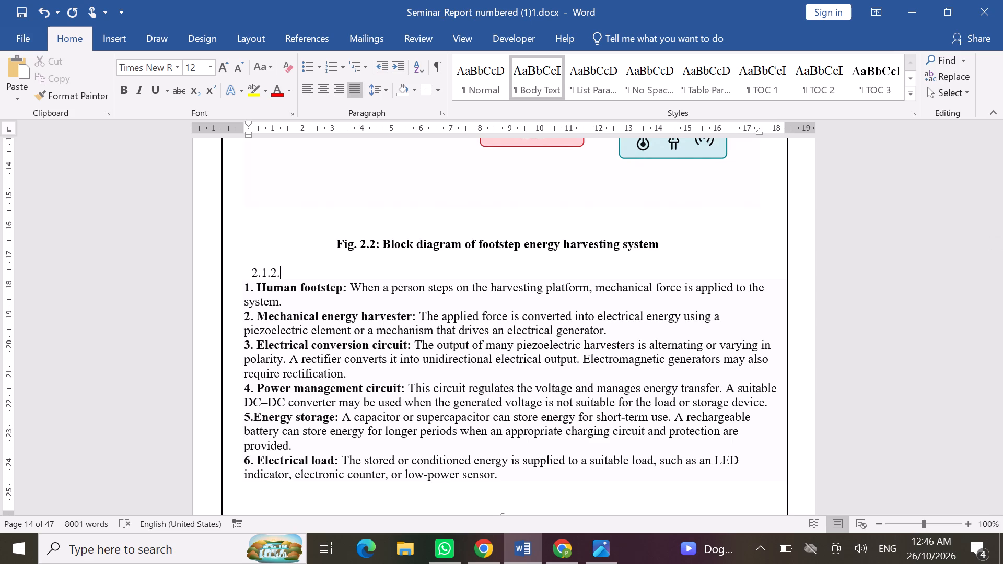
{"action": "key", "text": "shift+e"}
{"action": "type", "text": "xplana"}
{"action": "type", "text": "tion"}
{"action": "key", "text": "space"}
{"action": "type", "text": "of"}
{"action": "key", "text": "space"}
{"action": "type", "text": "block diagram"}
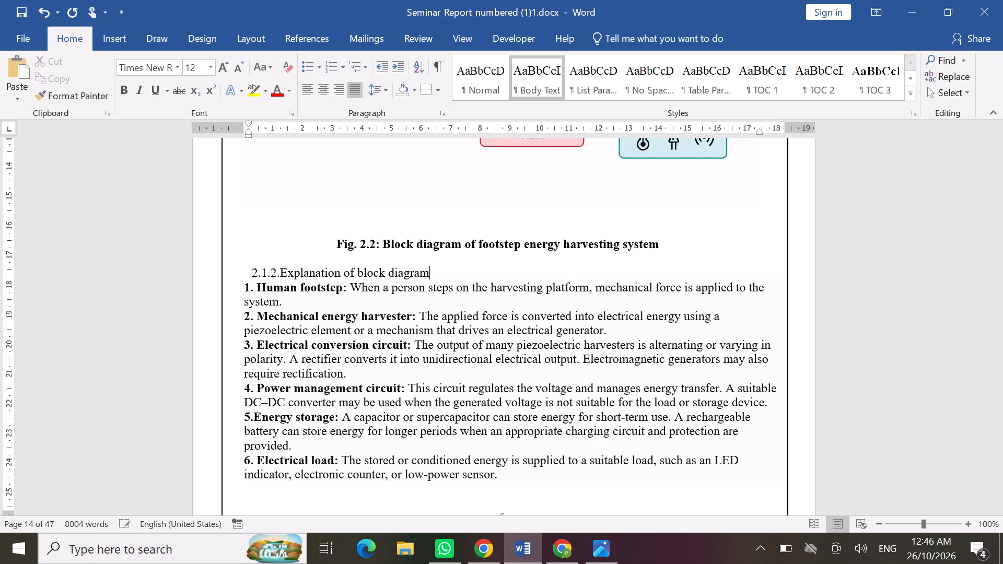
{"action": "key", "text": "shift+colon"}
Make the new "2.1.2.Explanation of block diagram:" heading bold.
{"action": "left_click_drag", "start_coordinate": [249, 272], "coordinate": [550, 266]}
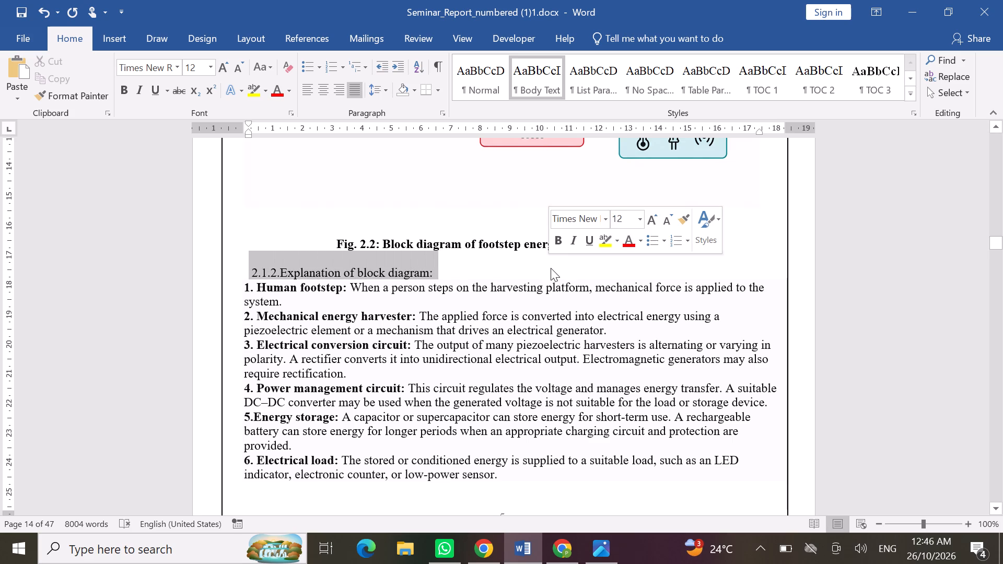
{"action": "left_click", "coordinate": [562, 240]}
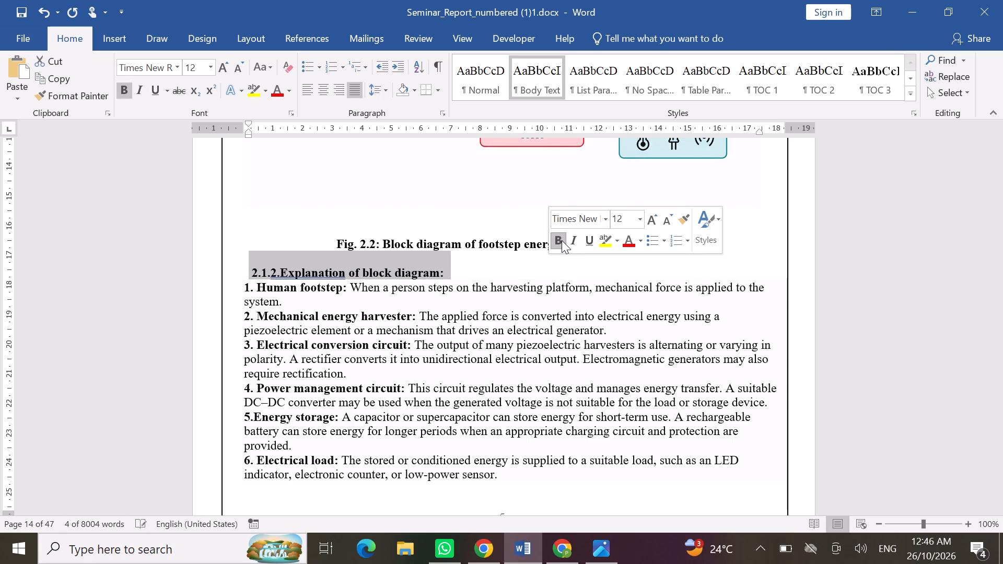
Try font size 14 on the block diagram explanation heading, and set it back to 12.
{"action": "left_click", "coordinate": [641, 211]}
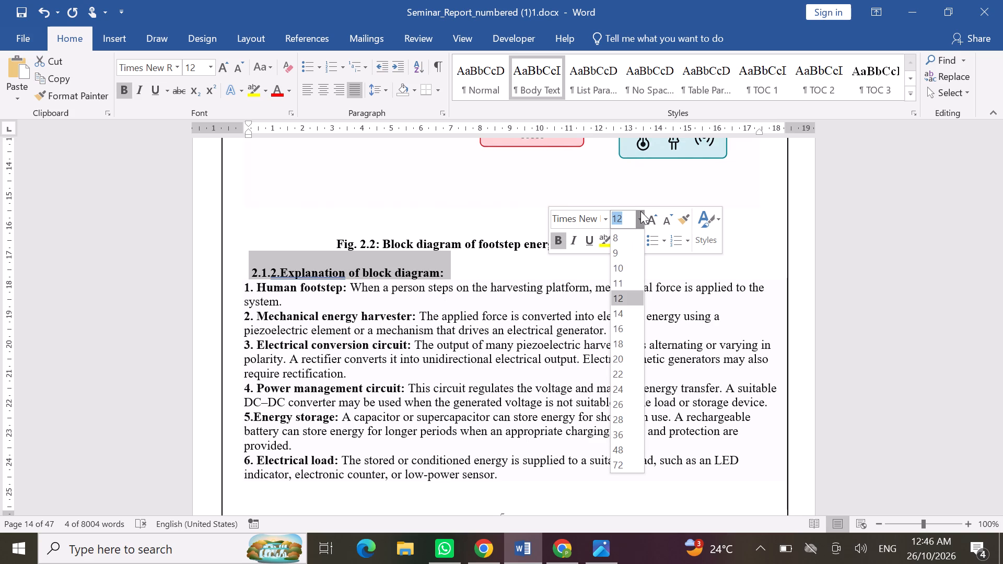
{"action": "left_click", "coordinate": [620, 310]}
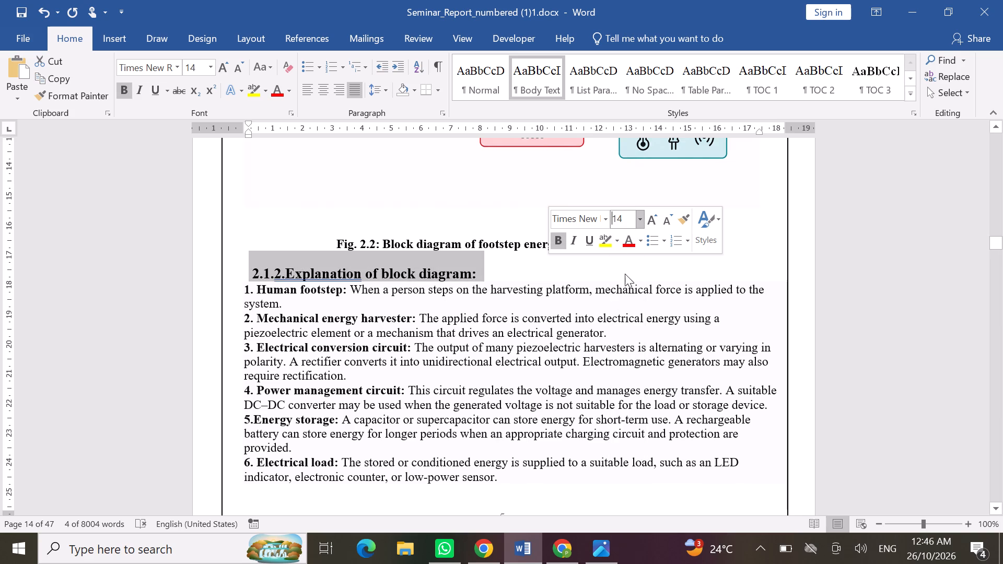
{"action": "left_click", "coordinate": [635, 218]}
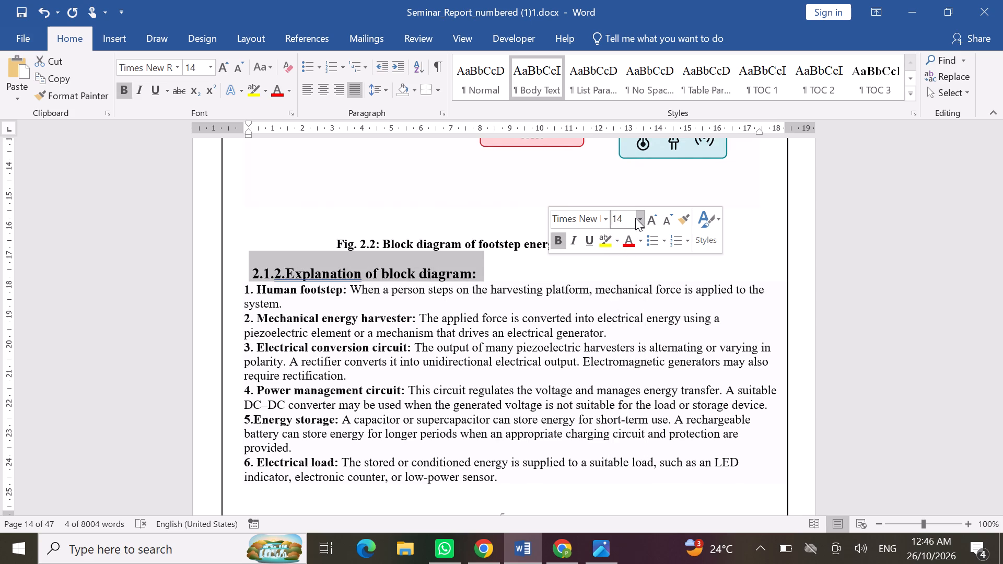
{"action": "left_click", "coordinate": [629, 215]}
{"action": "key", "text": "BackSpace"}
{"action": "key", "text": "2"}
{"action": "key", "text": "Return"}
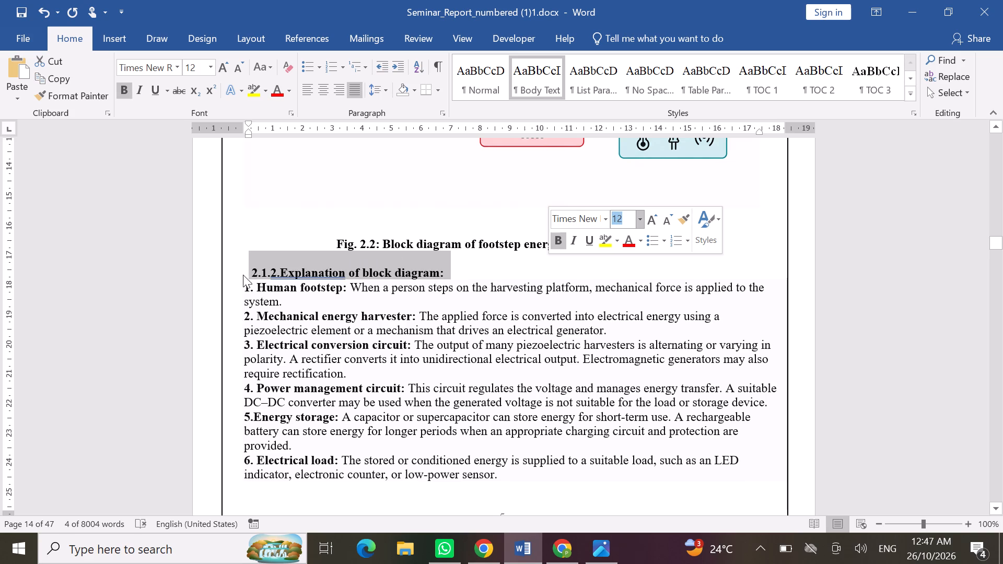
Renumber the "Explanation of block diagram:" heading under the Fig. 2.2 caption as 2.1.1.
{"action": "left_click", "coordinate": [276, 268]}
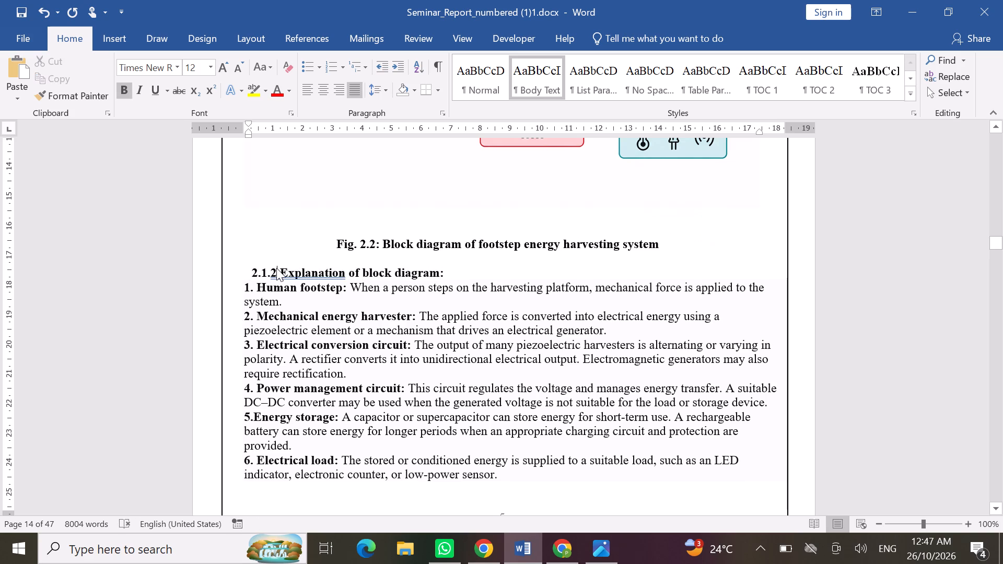
{"action": "key", "text": "BackSpace"}
{"action": "key", "text": "1"}
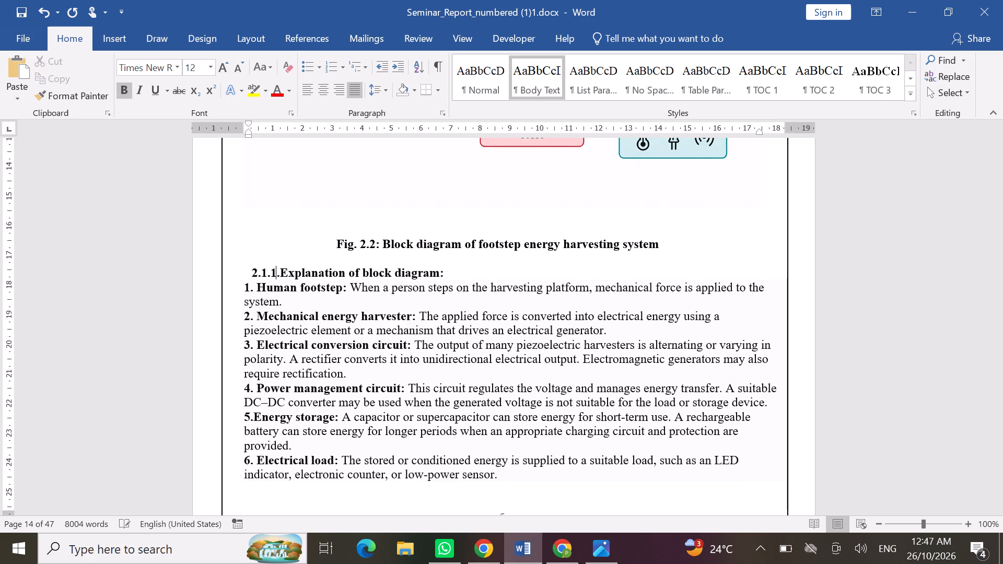
Remove the indent before the "2.1.1.Explanation of block diagram:" heading so it aligns with the numbered items below it.
{"action": "left_click", "coordinate": [251, 274]}
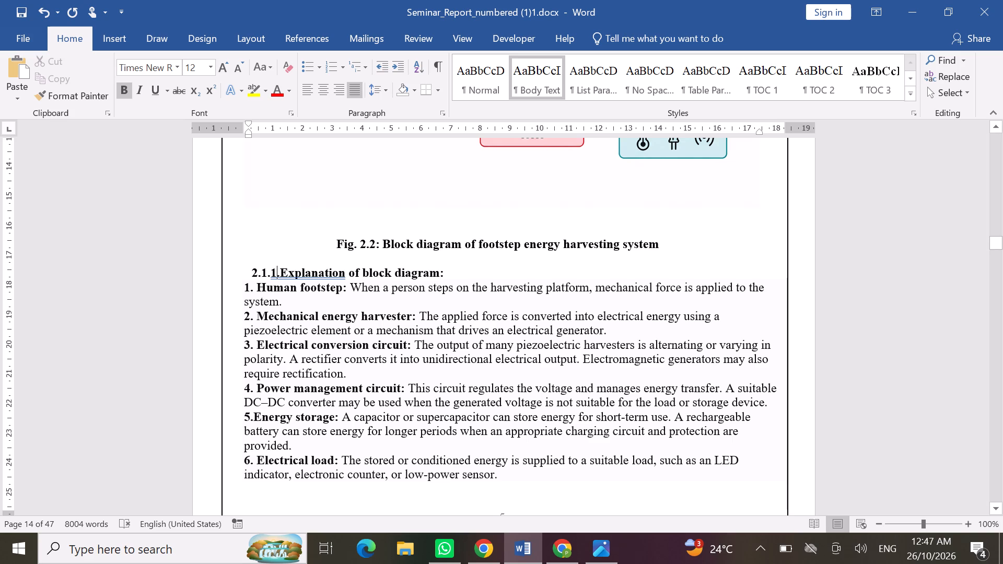
{"action": "key", "text": "BackSpace"}
{"action": "key", "text": "BackSpace"}
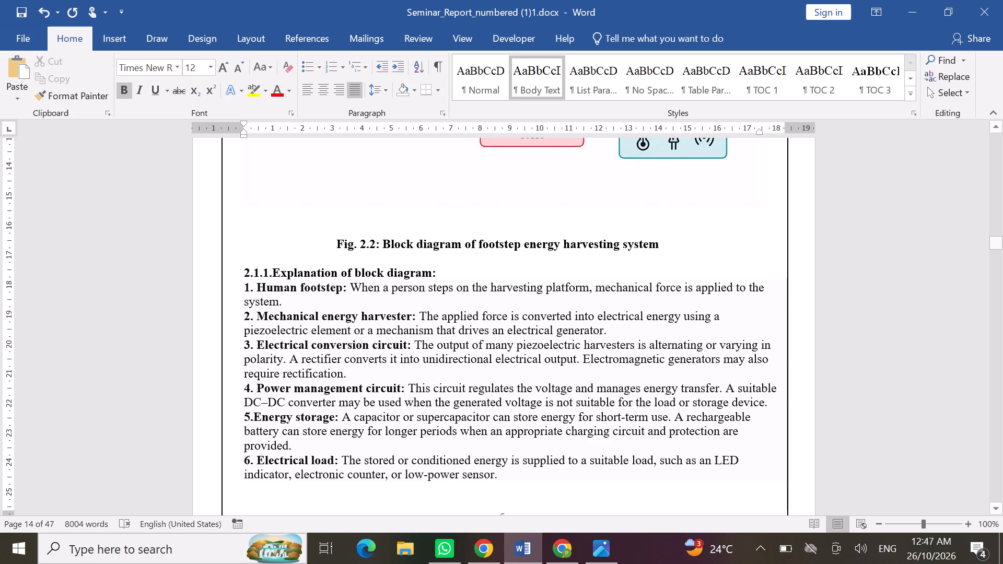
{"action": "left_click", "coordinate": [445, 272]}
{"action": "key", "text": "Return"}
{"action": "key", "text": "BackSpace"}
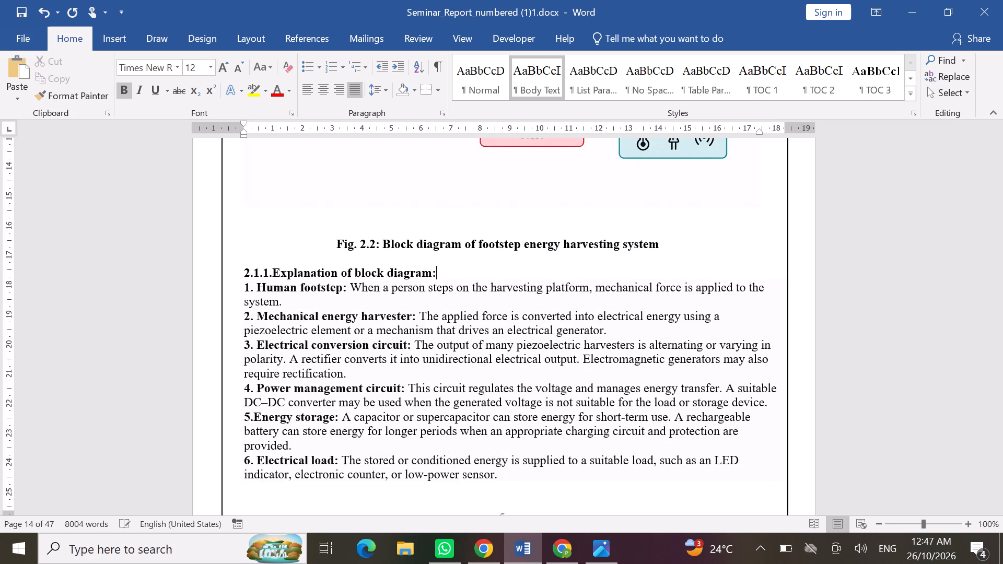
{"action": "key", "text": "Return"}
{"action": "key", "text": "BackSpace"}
Insert one empty line above the "2.1.2 Working of Footstep Energy Harvesting System" heading on the following page.
{"action": "scroll", "coordinate": [445, 272], "scroll_direction": "down", "scroll_amount": 1}
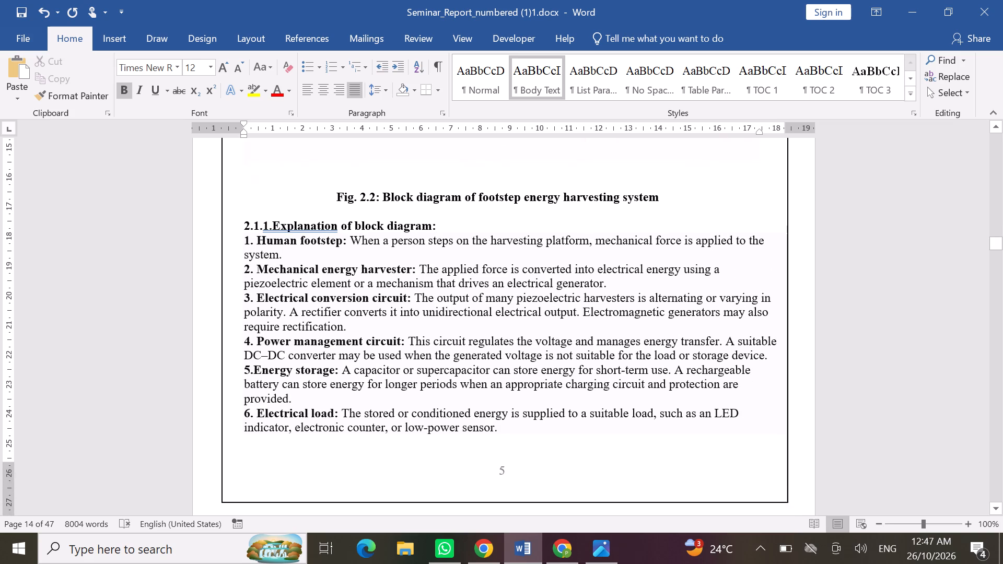
{"action": "scroll", "coordinate": [445, 272], "scroll_direction": "down", "scroll_amount": 5}
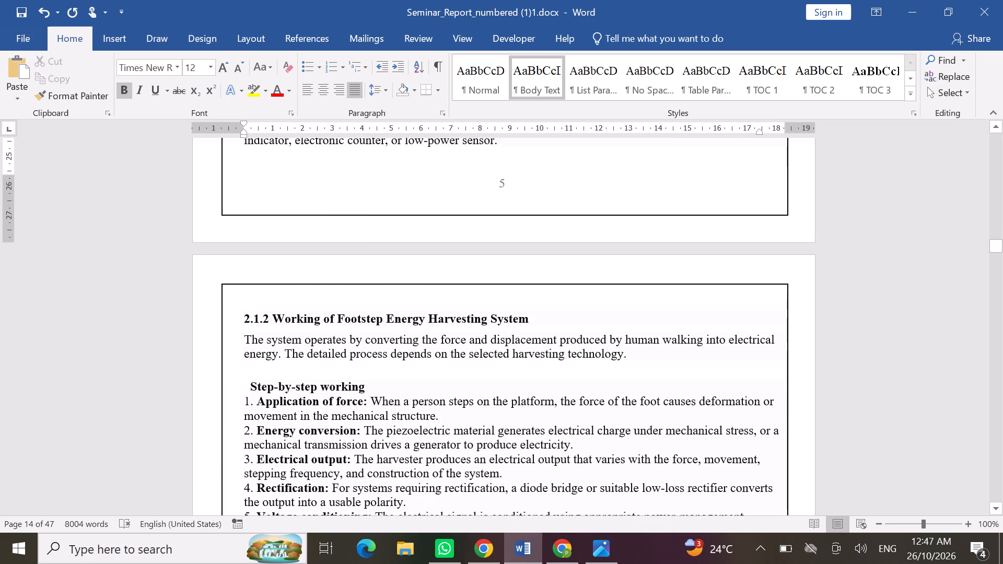
{"action": "scroll", "coordinate": [445, 272], "scroll_direction": "down", "scroll_amount": 2}
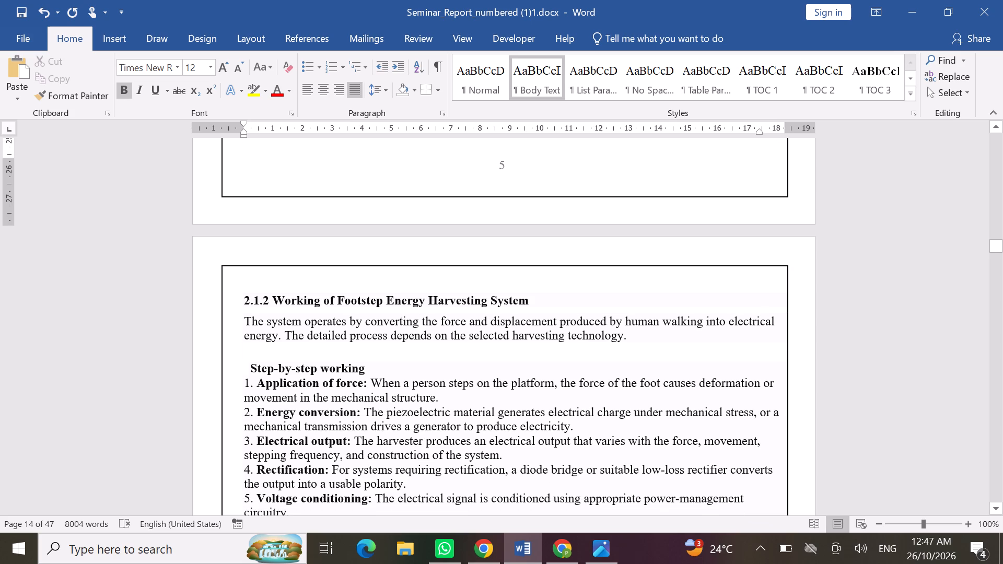
{"action": "left_click", "coordinate": [242, 301]}
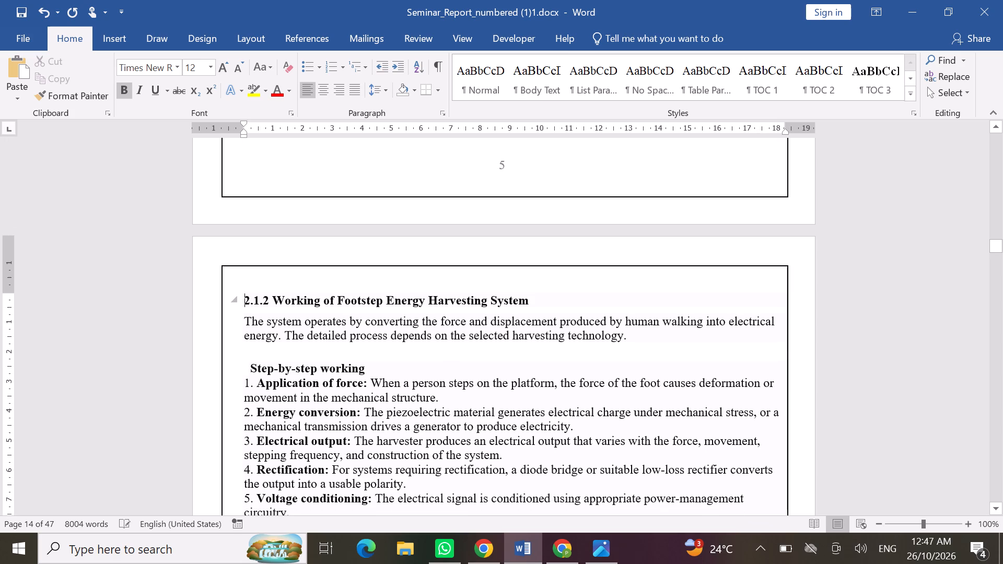
{"action": "key", "text": "Return"}
{"action": "key", "text": "Return"}
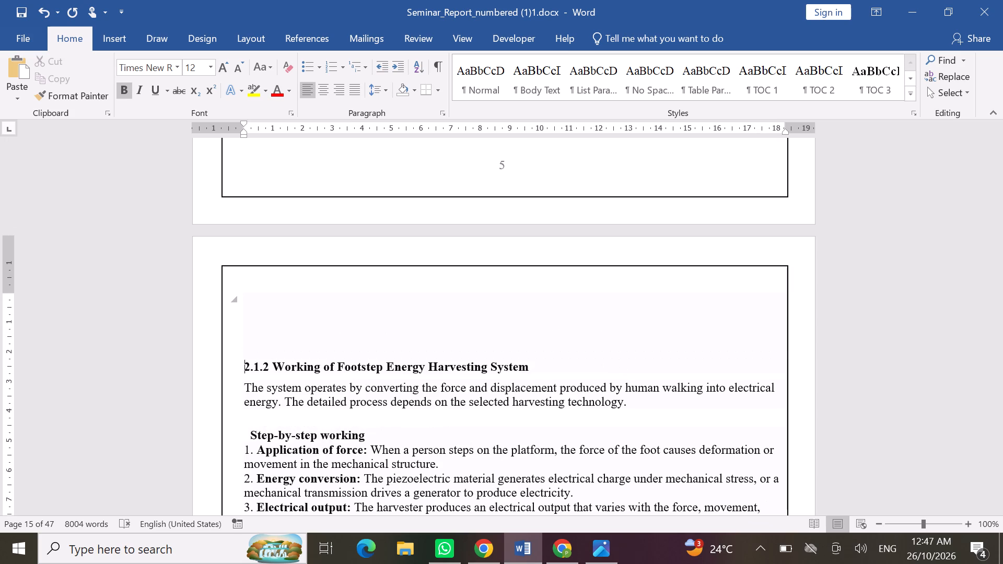
{"action": "key", "text": "BackSpace"}
Remove the indent before the "Working principle of piezoelectric energy harvesting" heading so it aligns with the body text.
{"action": "scroll", "coordinate": [242, 301], "scroll_direction": "down", "scroll_amount": 2}
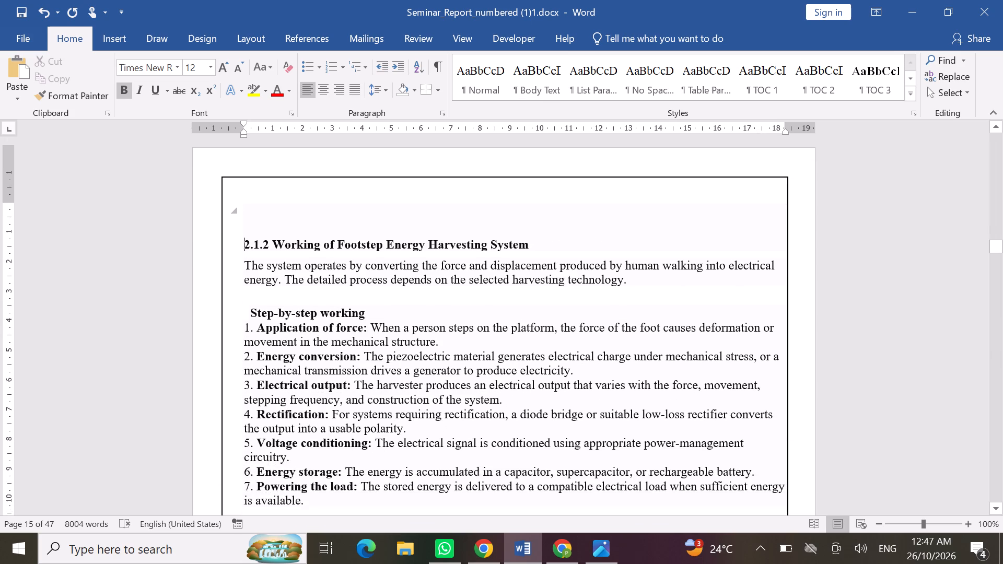
{"action": "scroll", "coordinate": [242, 301], "scroll_direction": "down", "scroll_amount": 4}
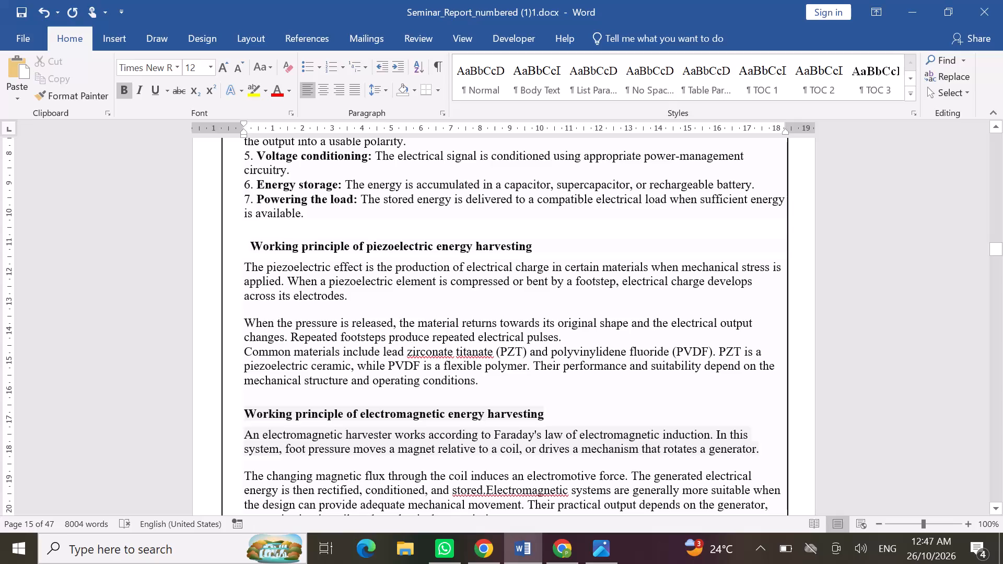
{"action": "left_click", "coordinate": [253, 245]}
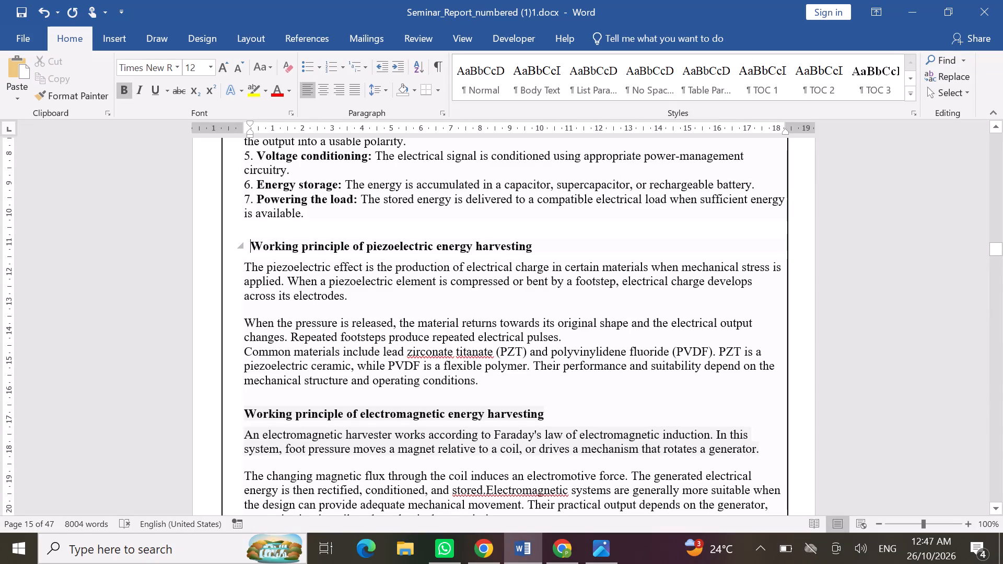
{"action": "key", "text": "BackSpace"}
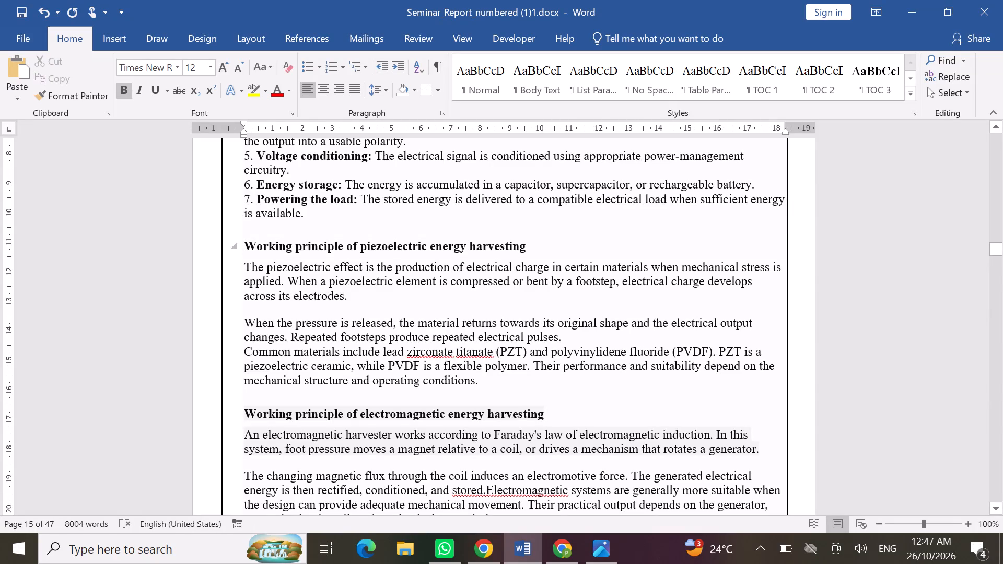
Number the "Working principle of piezoelectric energy harvesting" heading as 2.1.3., placed directly before the title without a space.
{"action": "key", "text": "2"}
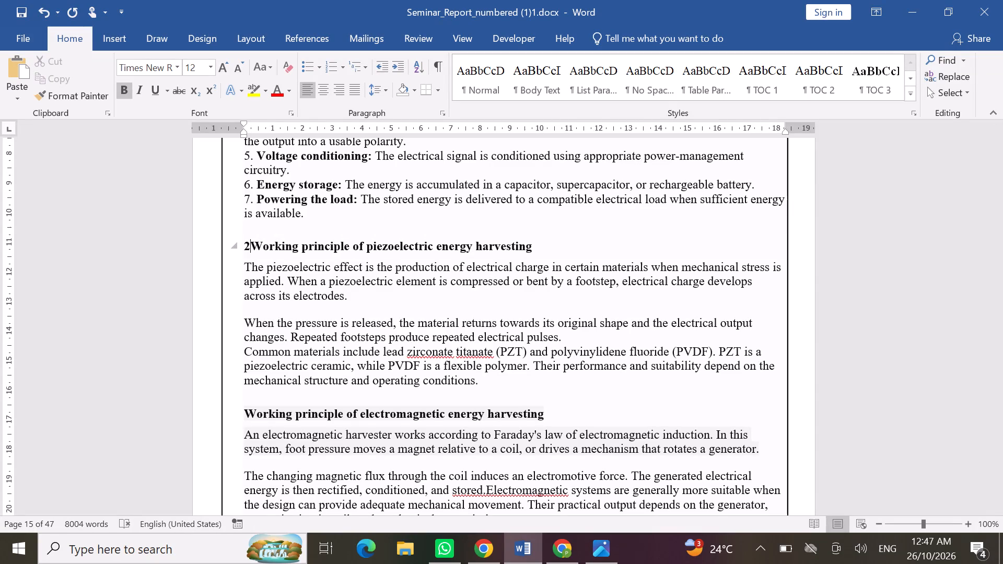
{"action": "key", "text": "period"}
{"action": "key", "text": "1"}
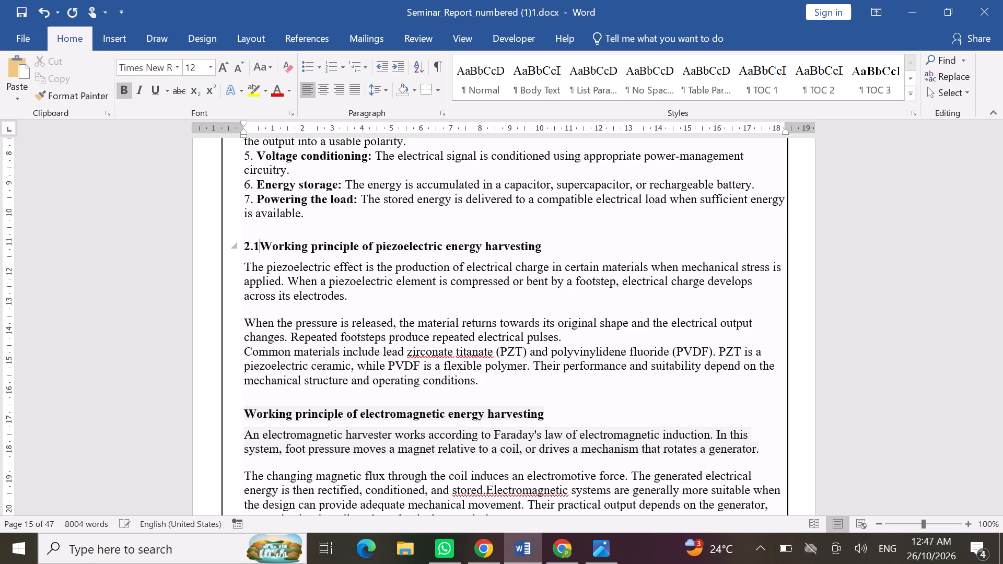
{"action": "type", "text": ".4"}
{"action": "scroll", "coordinate": [253, 245], "scroll_direction": "up", "scroll_amount": 1}
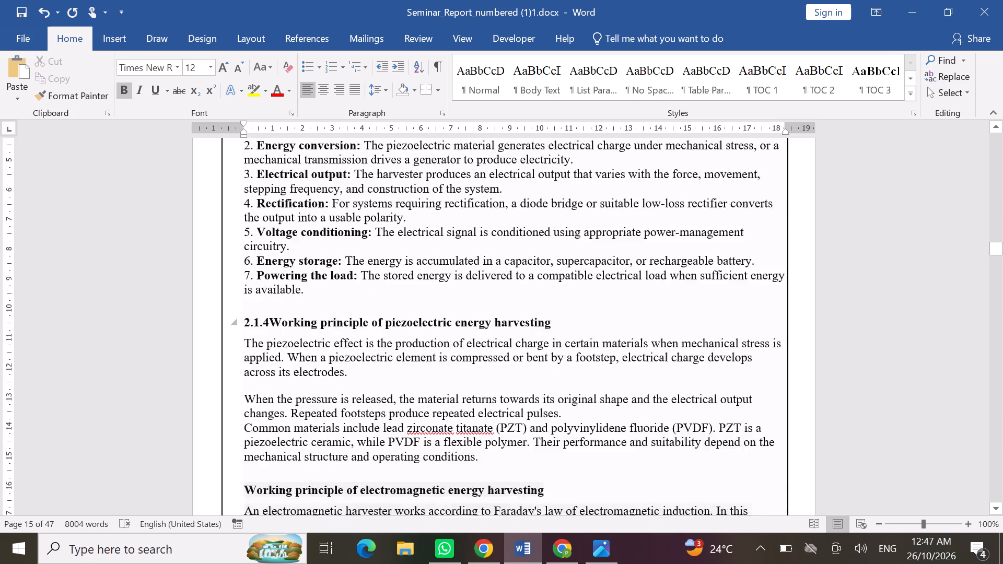
{"action": "scroll", "coordinate": [253, 245], "scroll_direction": "up", "scroll_amount": 1}
{"action": "scroll", "coordinate": [253, 245], "scroll_direction": "down", "scroll_amount": 2}
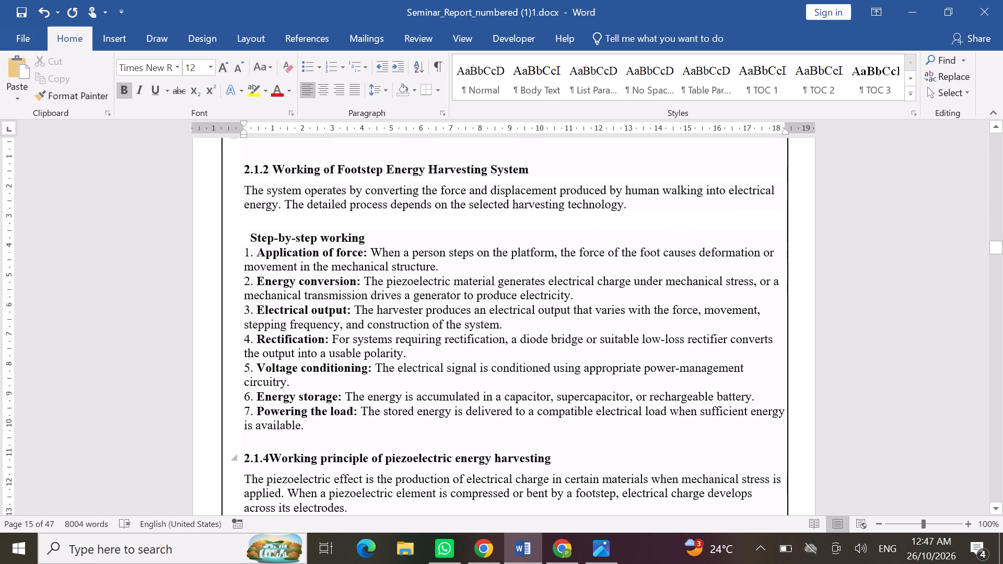
{"action": "scroll", "coordinate": [253, 245], "scroll_direction": "down", "scroll_amount": 1}
{"action": "key", "text": "BackSpace"}
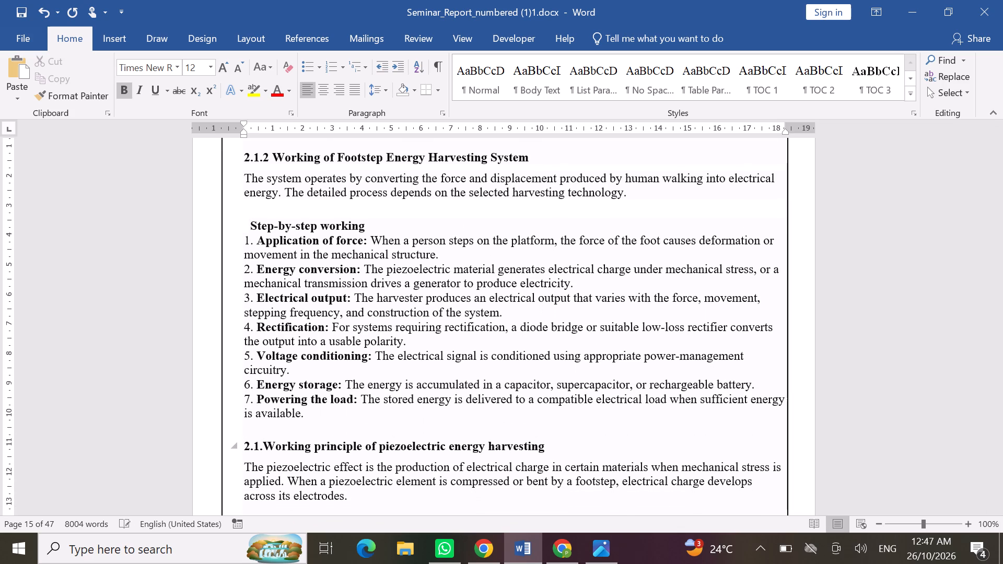
{"action": "key", "text": "3"}
{"action": "key", "text": "period"}
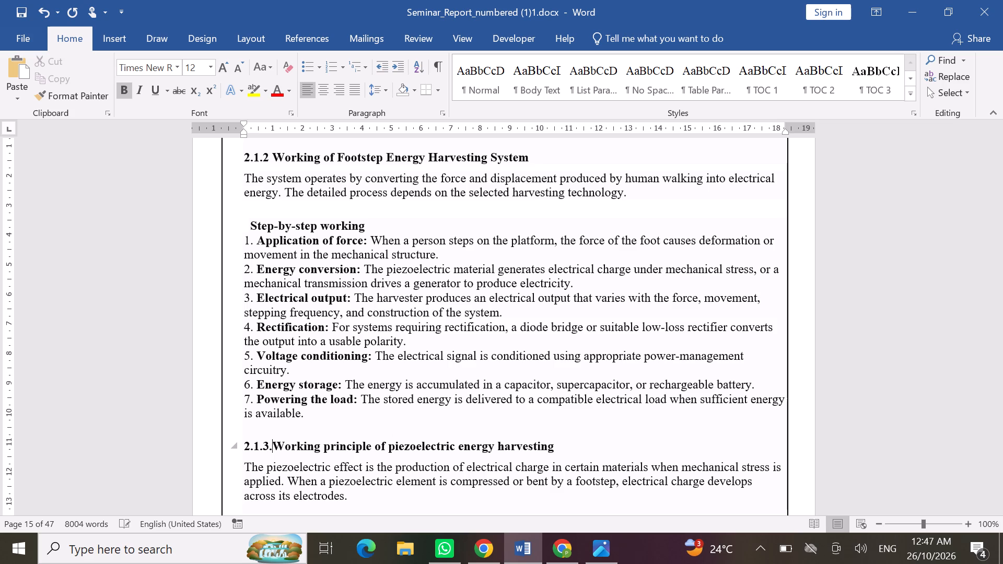
Number the "Working principle of electromagnetic energy harvesting" heading as 2.1.4., placed directly before the title without a space.
{"action": "scroll", "coordinate": [253, 245], "scroll_direction": "up", "scroll_amount": 5}
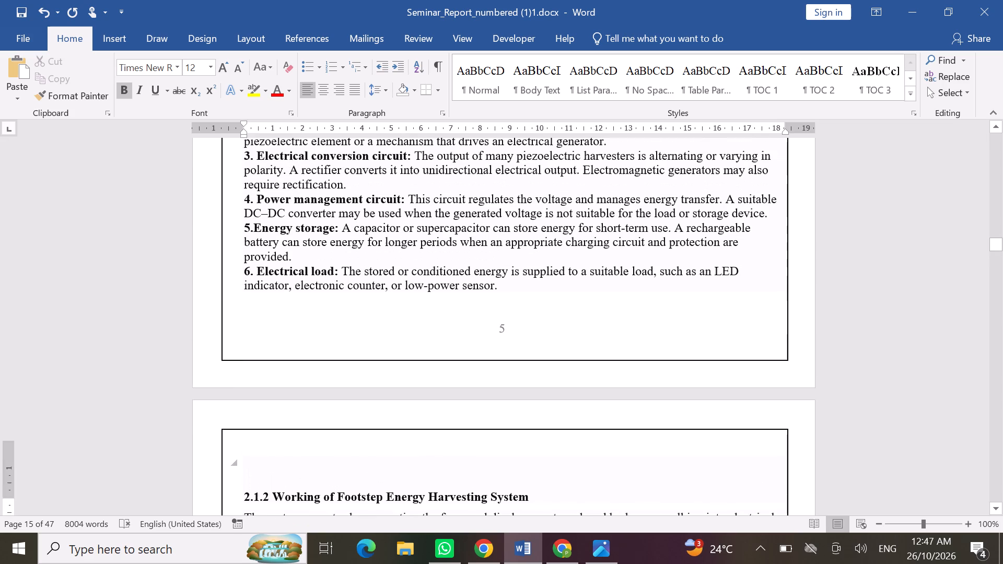
{"action": "scroll", "coordinate": [253, 245], "scroll_direction": "up", "scroll_amount": 3}
{"action": "scroll", "coordinate": [253, 245], "scroll_direction": "down", "scroll_amount": 3}
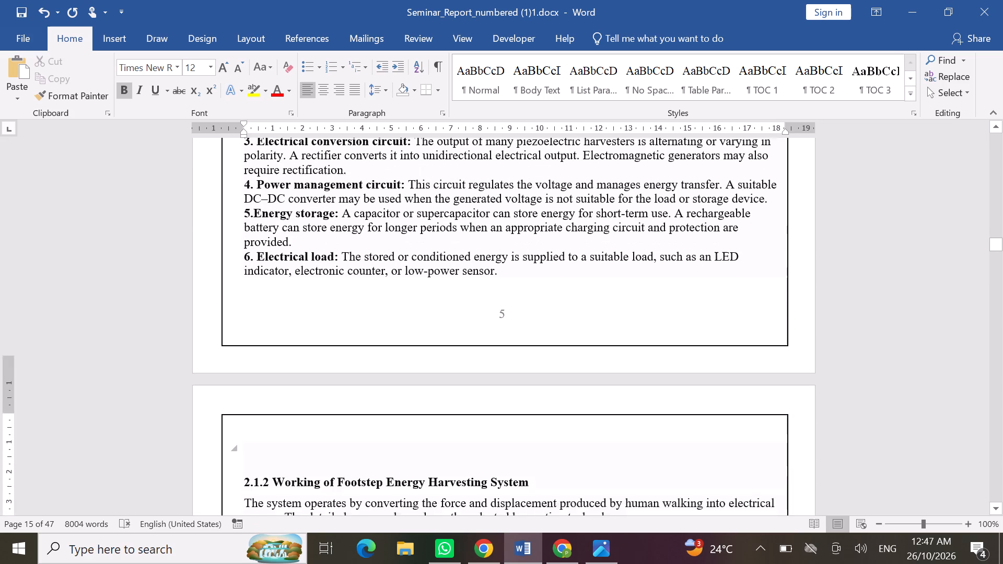
{"action": "scroll", "coordinate": [253, 245], "scroll_direction": "down", "scroll_amount": 6}
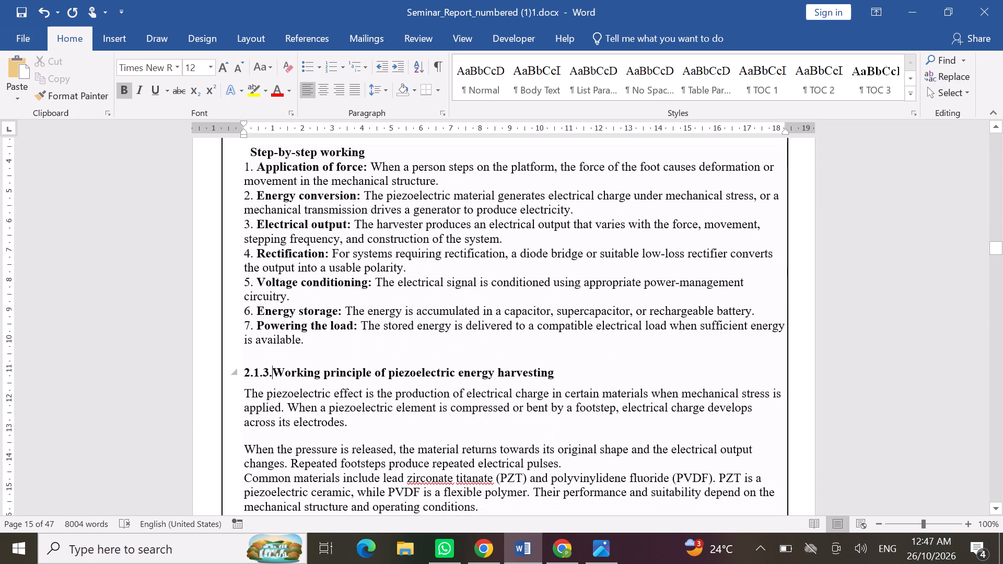
{"action": "scroll", "coordinate": [253, 245], "scroll_direction": "down", "scroll_amount": 3}
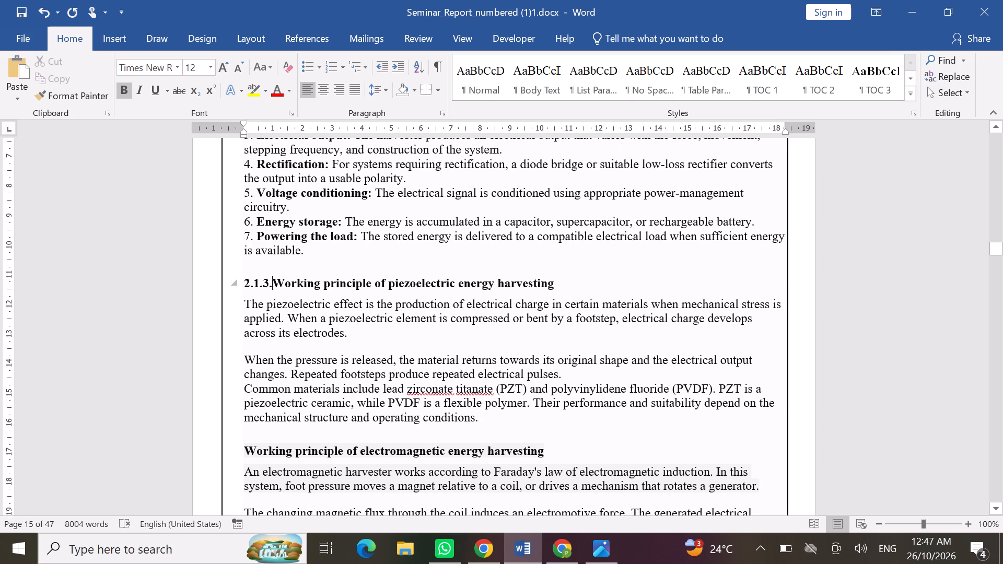
{"action": "scroll", "coordinate": [253, 245], "scroll_direction": "down", "scroll_amount": 3}
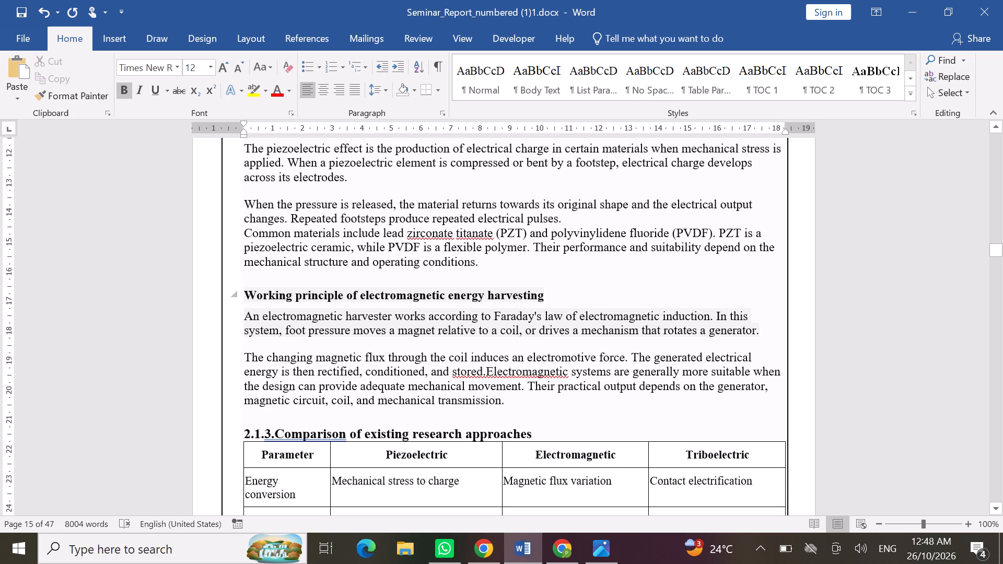
{"action": "left_click", "coordinate": [243, 292]}
{"action": "key", "text": "2"}
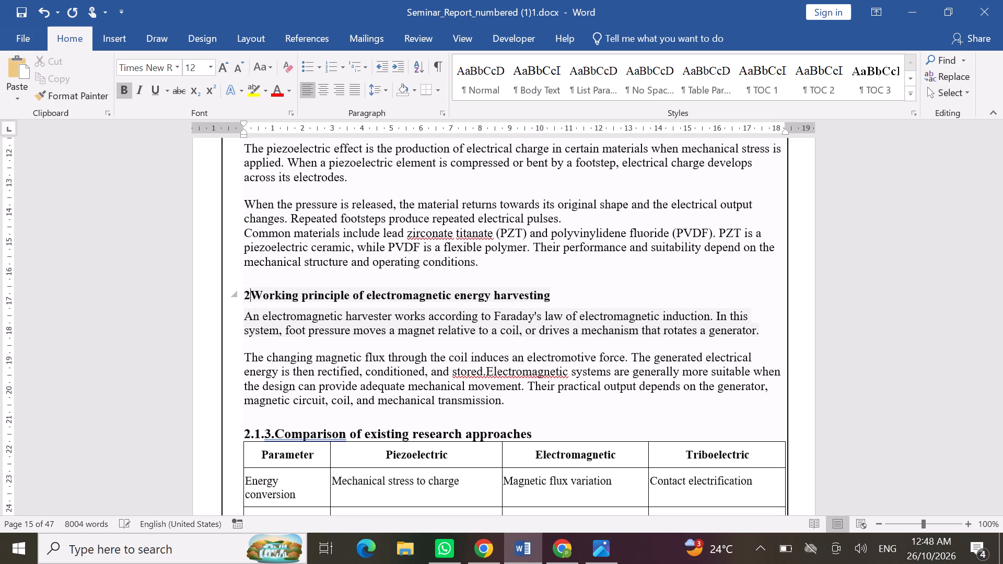
{"action": "type", "text": ".1.4"}
{"action": "key", "text": "period"}
Renumber the "Comparison of existing research approaches" heading above the parameter table as 2.2.
{"action": "scroll", "coordinate": [243, 292], "scroll_direction": "up", "scroll_amount": 1}
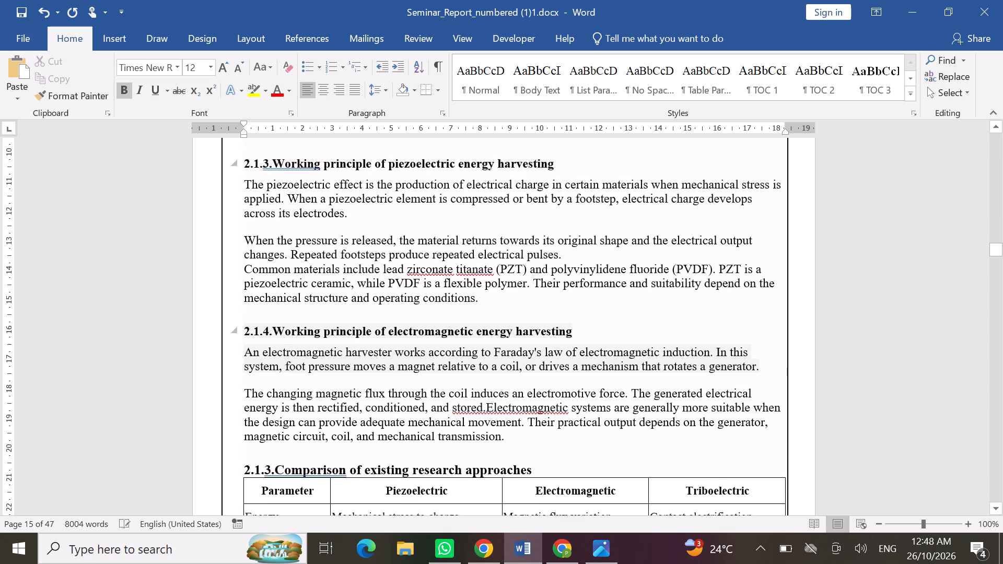
{"action": "scroll", "coordinate": [243, 292], "scroll_direction": "up", "scroll_amount": 1}
{"action": "scroll", "coordinate": [243, 292], "scroll_direction": "down", "scroll_amount": 3}
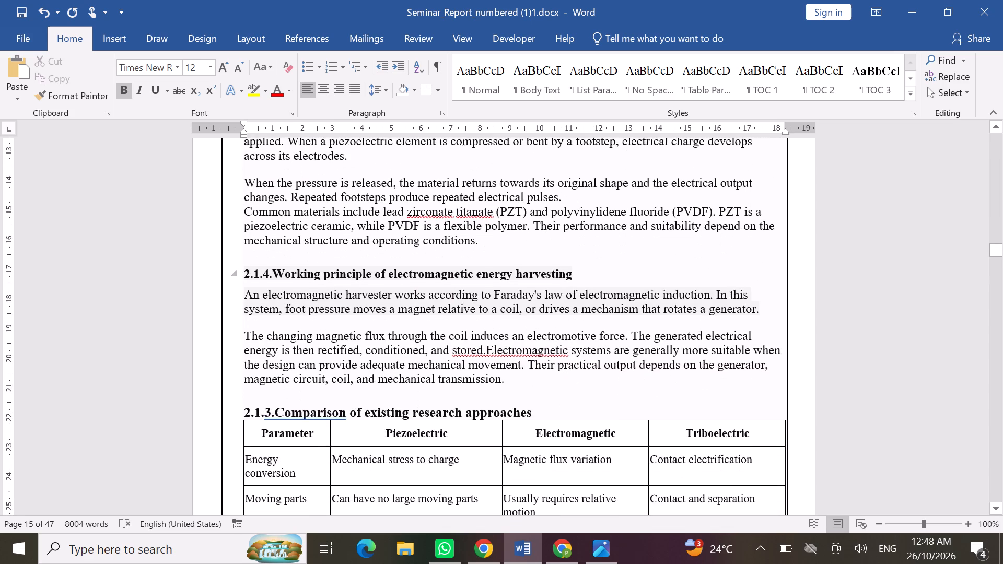
{"action": "scroll", "coordinate": [243, 292], "scroll_direction": "down", "scroll_amount": 1}
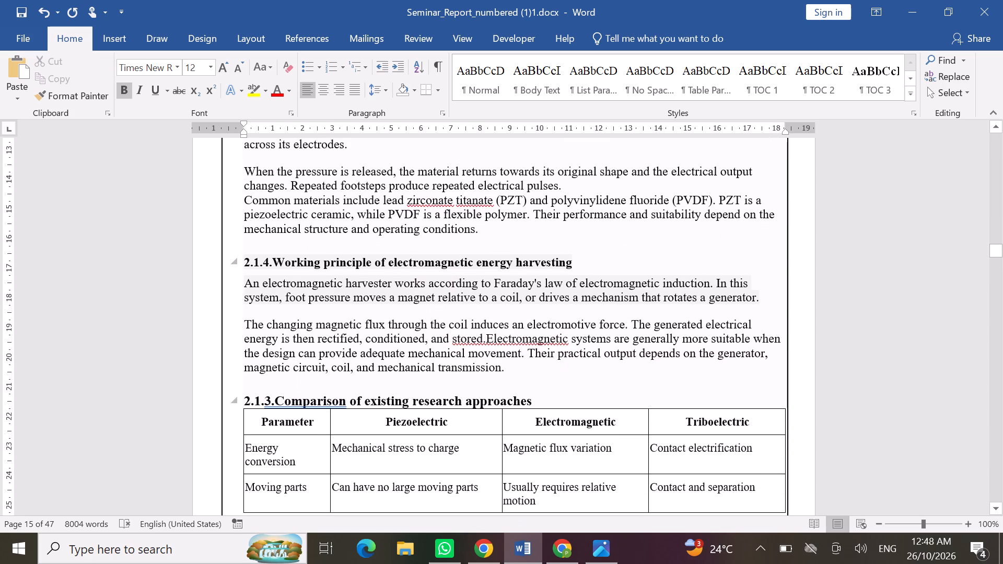
{"action": "left_click", "coordinate": [269, 403]}
{"action": "key", "text": "BackSpace"}
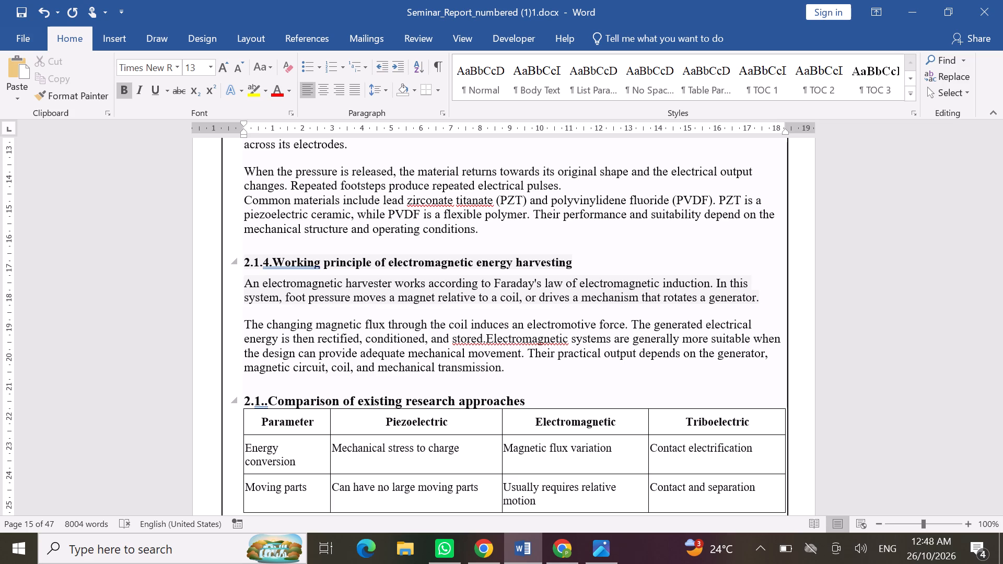
{"action": "key", "text": "BackSpace"}
{"action": "key", "text": "BackSpace"}
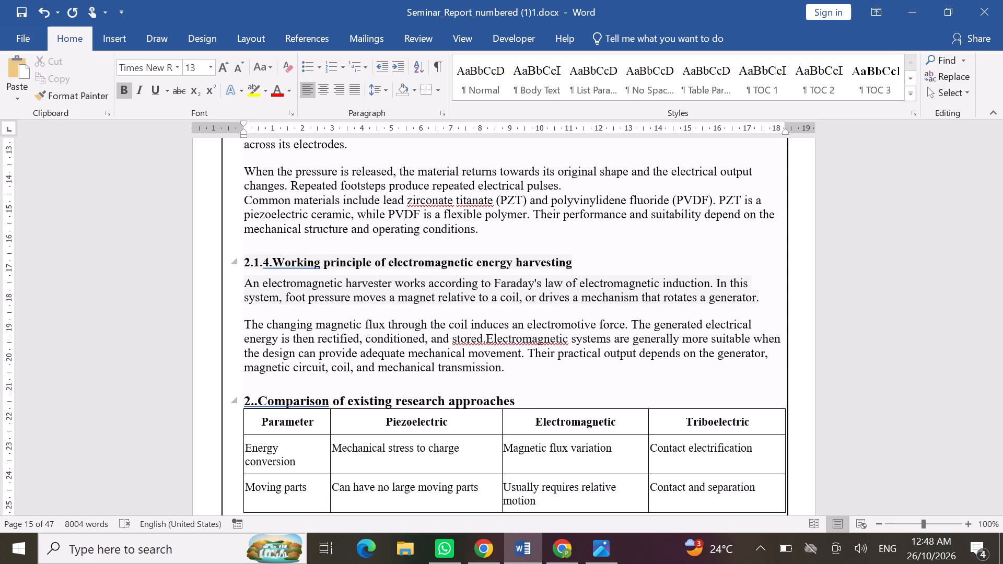
{"action": "key", "text": "2"}
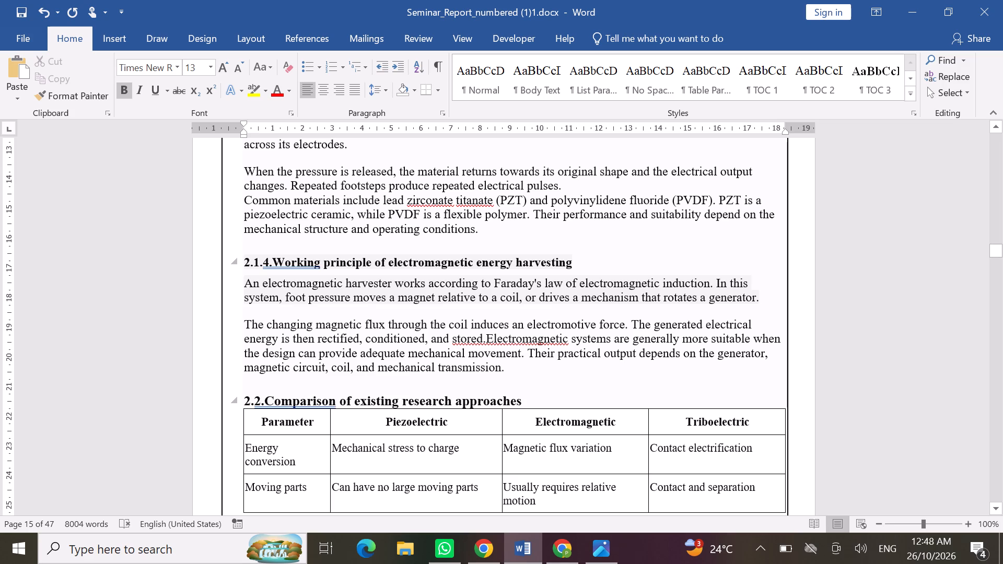
Insert blank lines above the "2.2.Comparison of existing research approaches" heading so it starts on the following page with its table.
{"action": "left_click", "coordinate": [244, 384]}
{"action": "key", "text": "Return"}
{"action": "key", "text": "Return"}
{"action": "key", "text": "Return"}
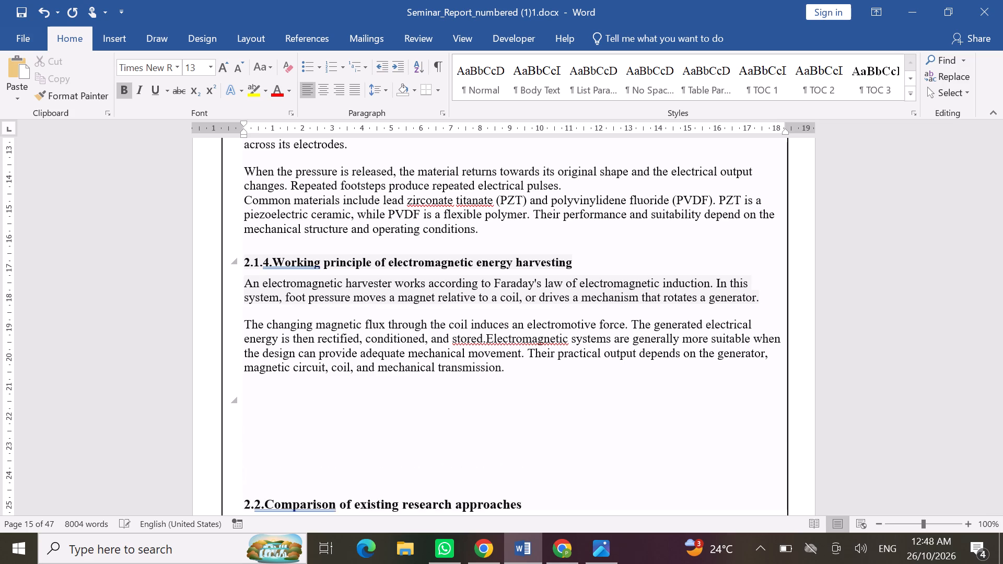
{"action": "key", "text": "Return"}
{"action": "key", "text": "Return"}
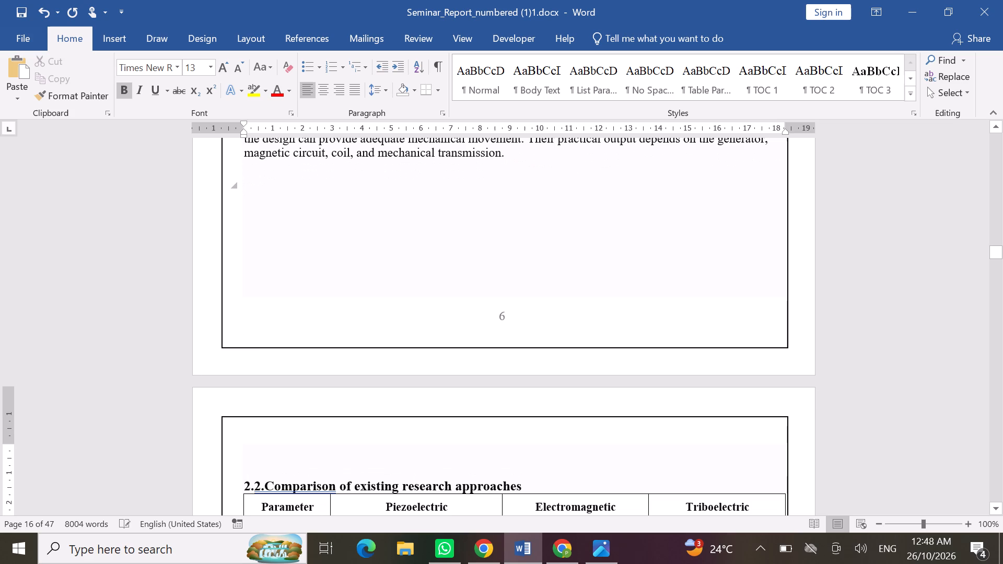
Add a blank line between the "2.2.Comparison of existing research approaches" heading and the parameter table.
{"action": "scroll", "coordinate": [244, 384], "scroll_direction": "down", "scroll_amount": 5}
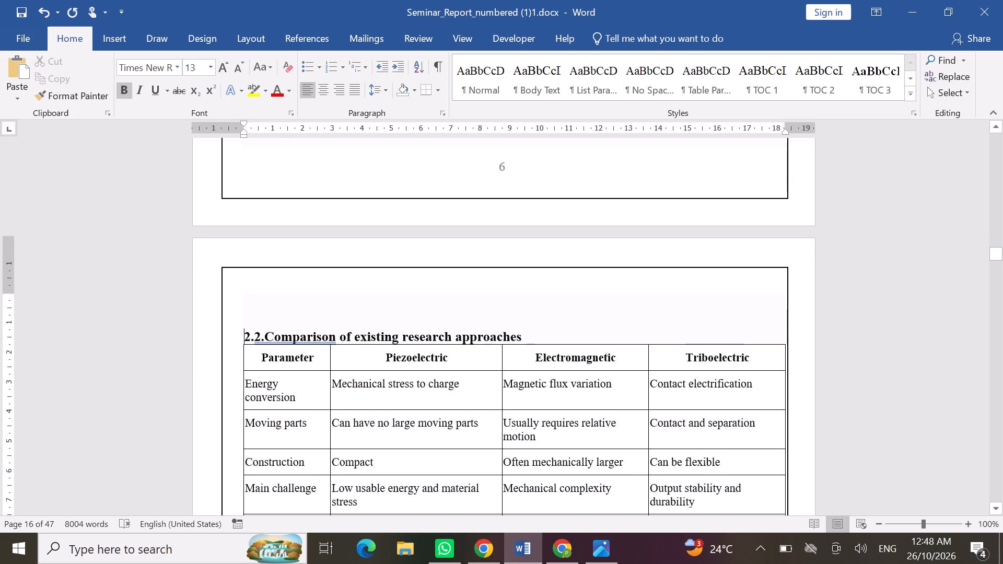
{"action": "right_click", "coordinate": [244, 384]}
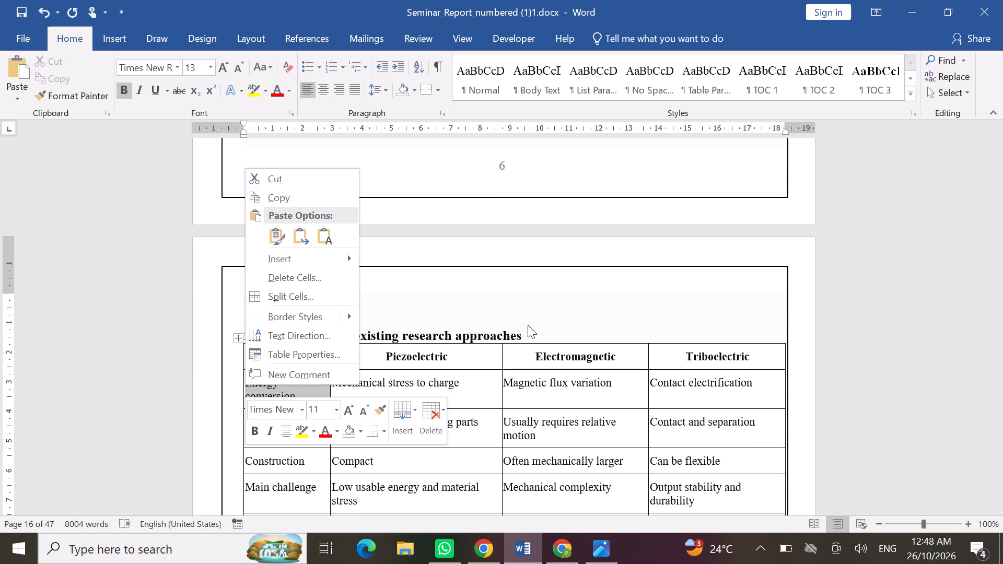
{"action": "left_click", "coordinate": [528, 325]}
{"action": "left_click", "coordinate": [528, 338]}
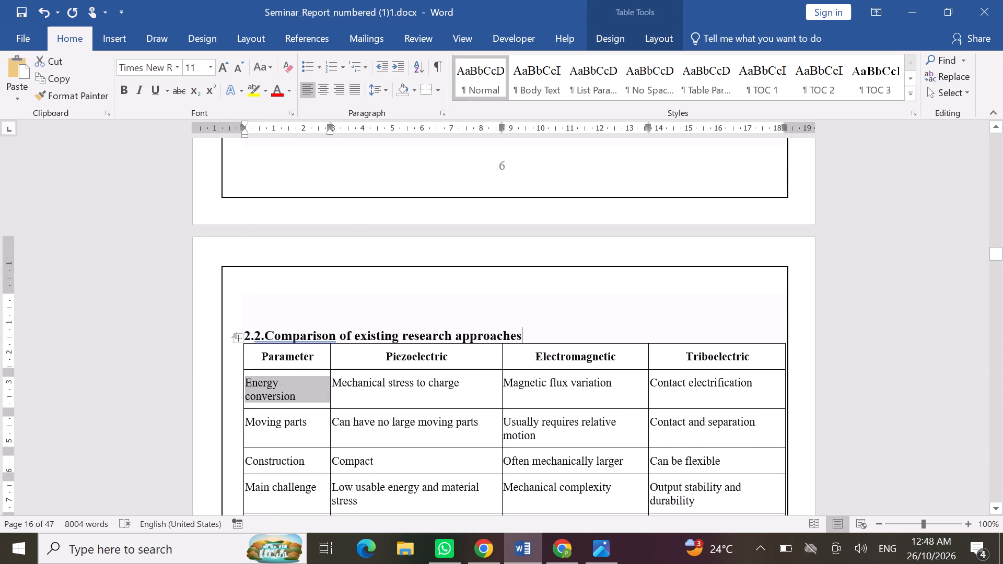
{"action": "key", "text": "Return"}
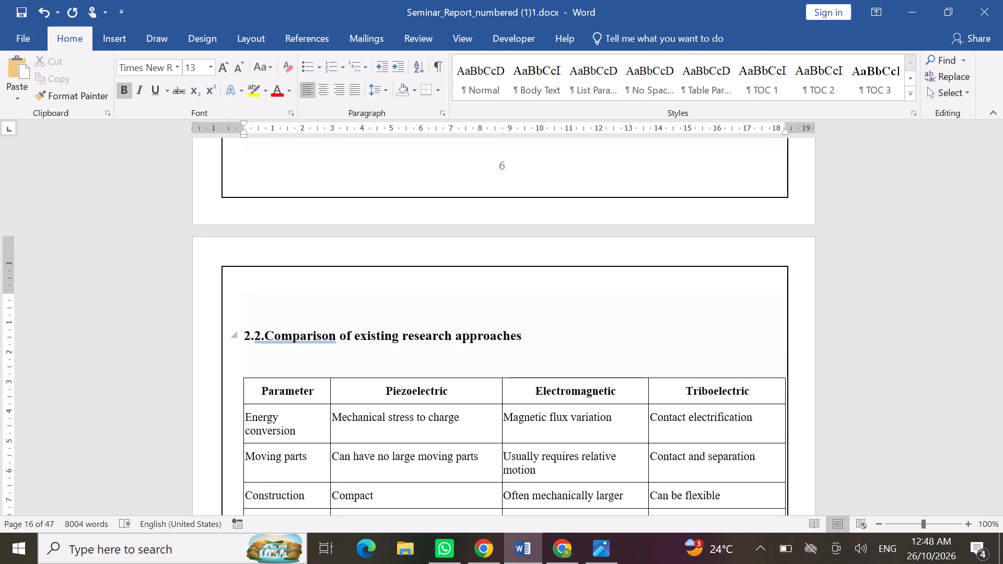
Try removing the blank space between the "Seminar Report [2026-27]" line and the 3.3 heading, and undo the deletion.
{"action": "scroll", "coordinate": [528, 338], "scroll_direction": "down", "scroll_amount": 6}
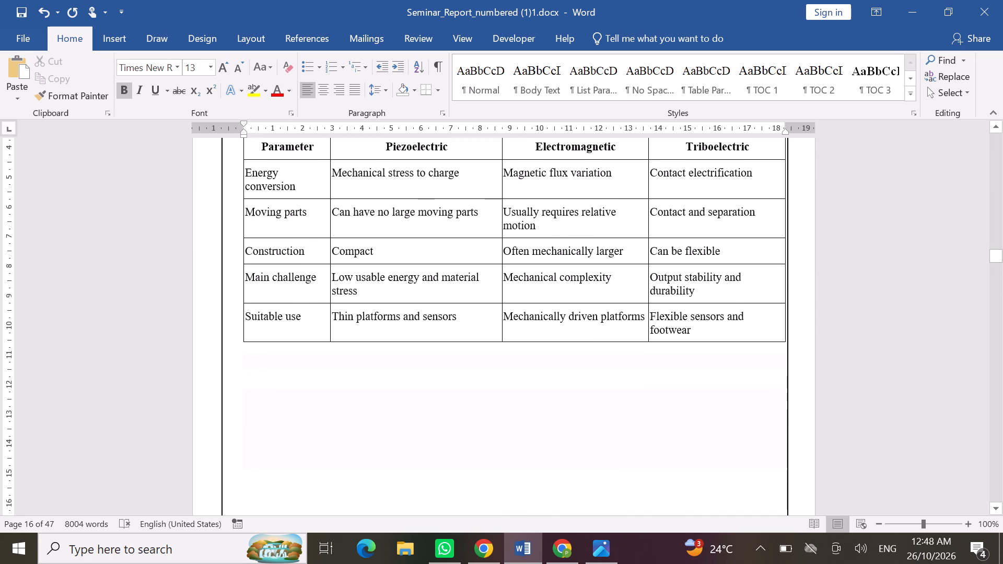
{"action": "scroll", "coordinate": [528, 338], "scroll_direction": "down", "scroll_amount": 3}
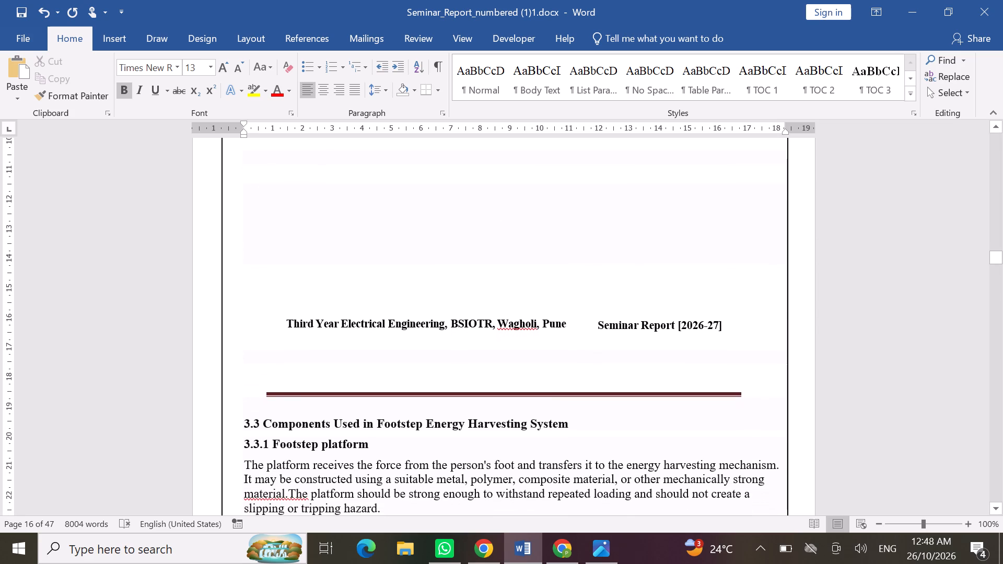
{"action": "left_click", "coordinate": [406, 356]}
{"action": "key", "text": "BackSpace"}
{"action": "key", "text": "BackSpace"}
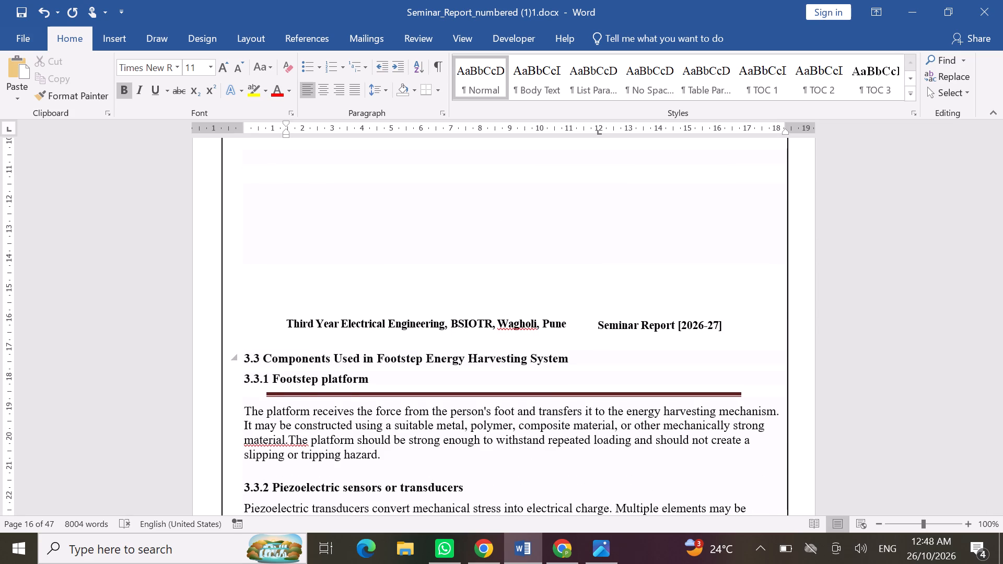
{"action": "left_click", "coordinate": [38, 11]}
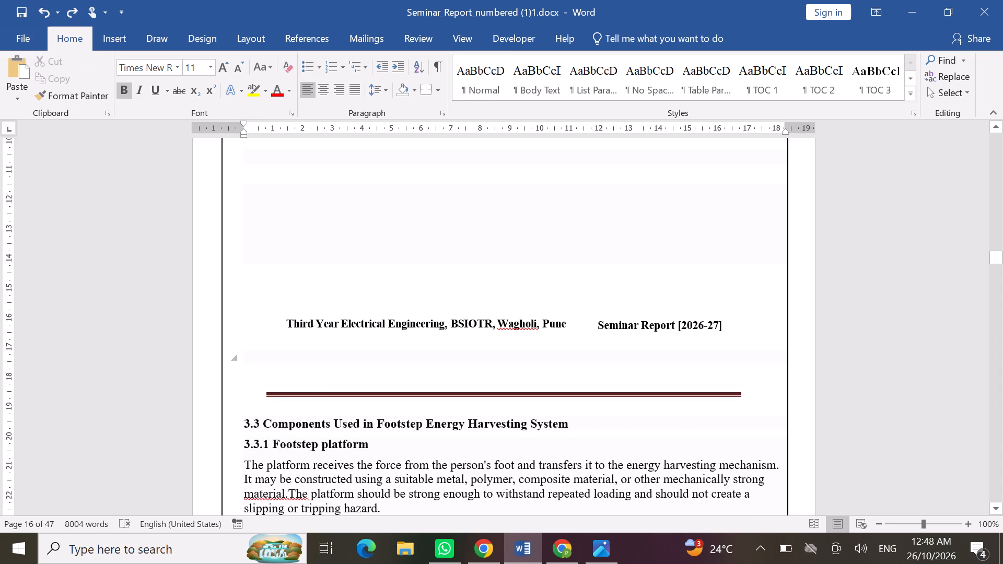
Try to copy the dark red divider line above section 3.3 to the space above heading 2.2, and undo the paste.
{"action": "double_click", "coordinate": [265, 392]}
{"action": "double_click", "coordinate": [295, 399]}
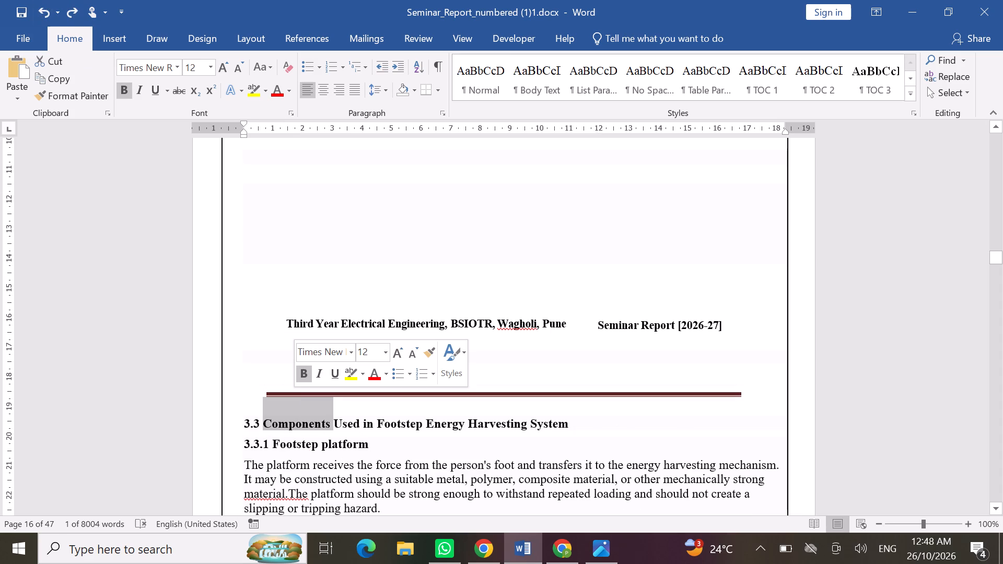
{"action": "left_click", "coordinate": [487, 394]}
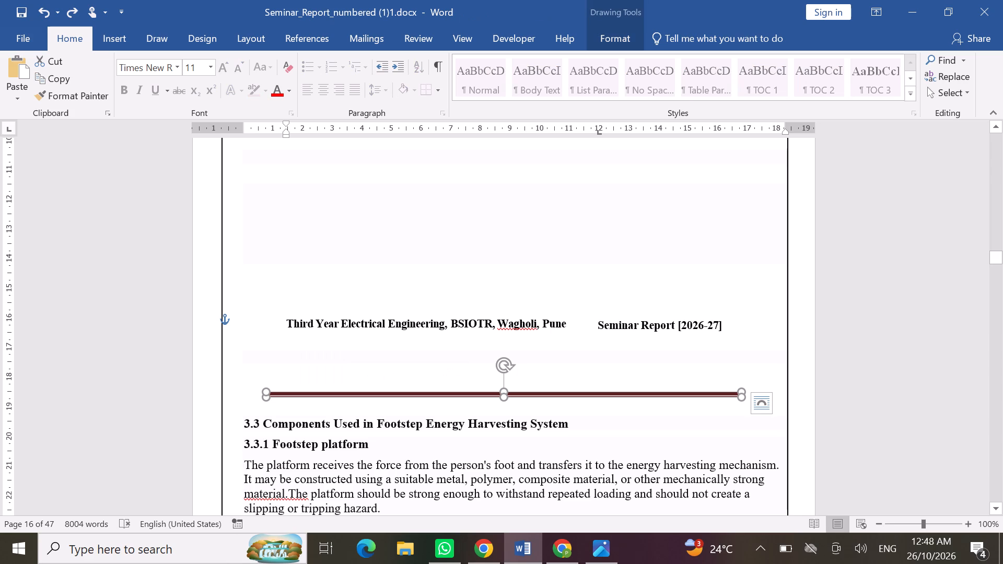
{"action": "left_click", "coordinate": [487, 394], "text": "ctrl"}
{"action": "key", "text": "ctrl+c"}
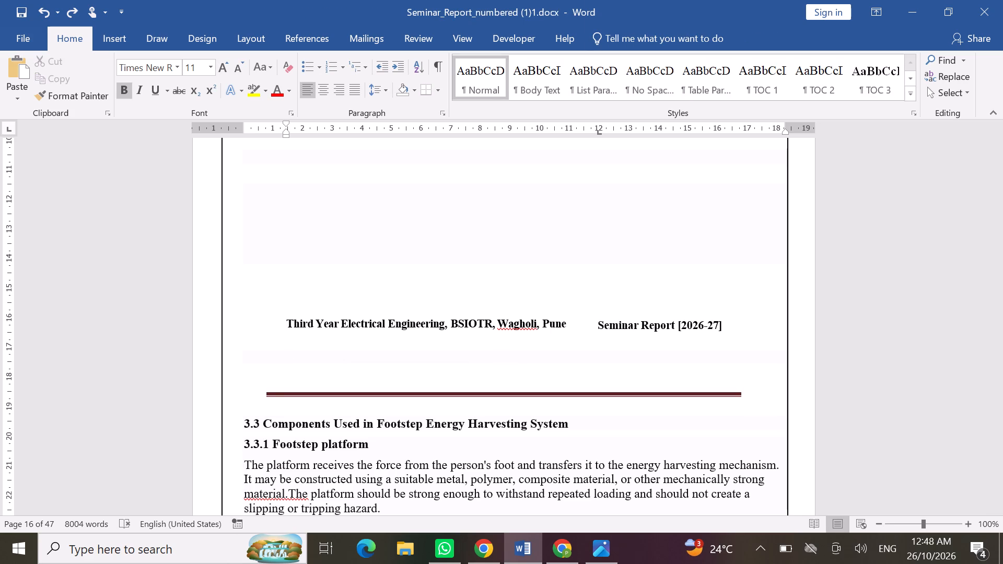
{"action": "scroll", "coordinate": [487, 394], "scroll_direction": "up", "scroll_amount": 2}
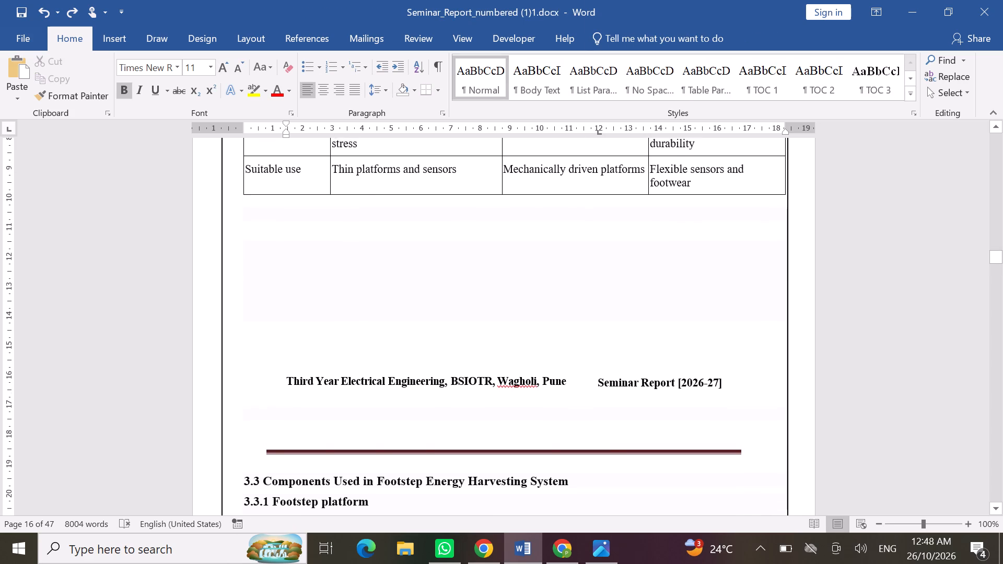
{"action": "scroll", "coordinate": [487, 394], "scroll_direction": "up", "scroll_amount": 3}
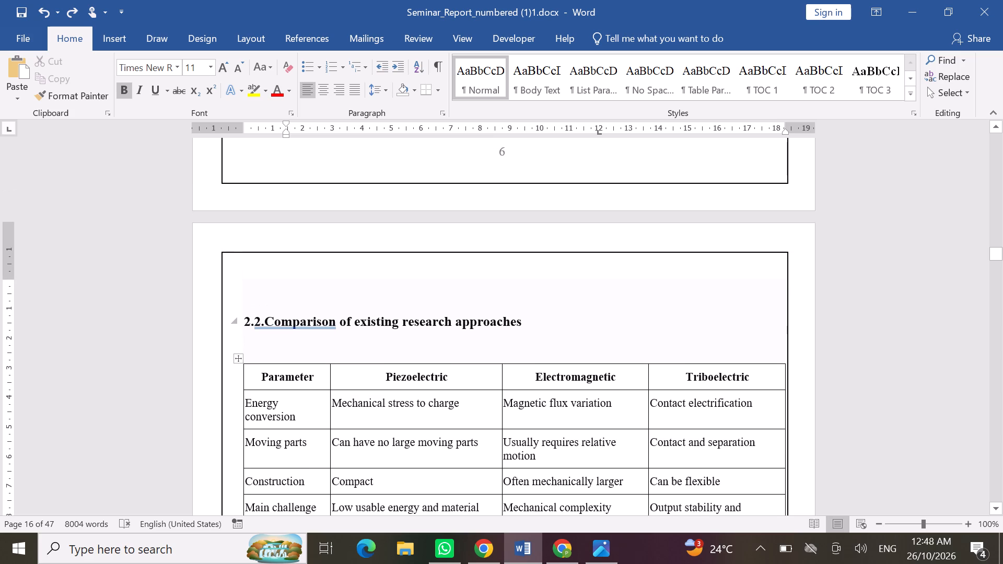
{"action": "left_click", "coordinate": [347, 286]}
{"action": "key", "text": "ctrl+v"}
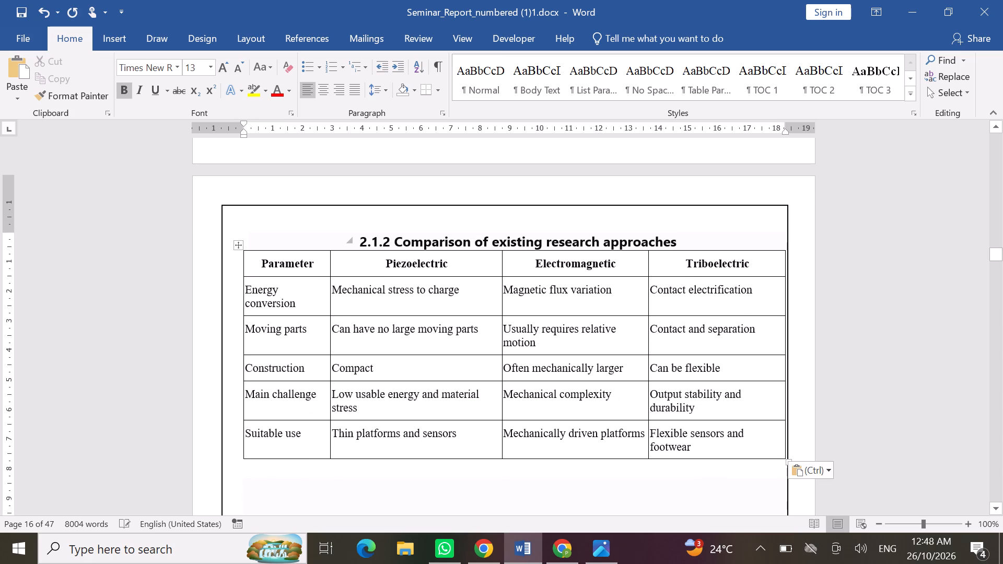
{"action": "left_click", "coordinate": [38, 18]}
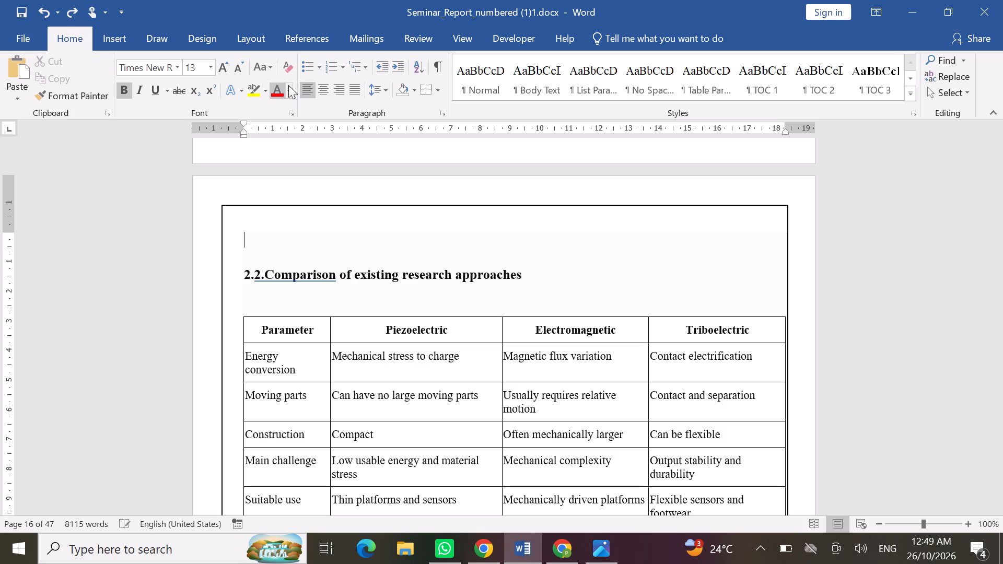
Copy the dark red divider line from above section 3.3 to above the 2.2 heading and shift it horizontally towards the page's centre.
{"action": "scroll", "coordinate": [399, 231], "scroll_direction": "down", "scroll_amount": 2}
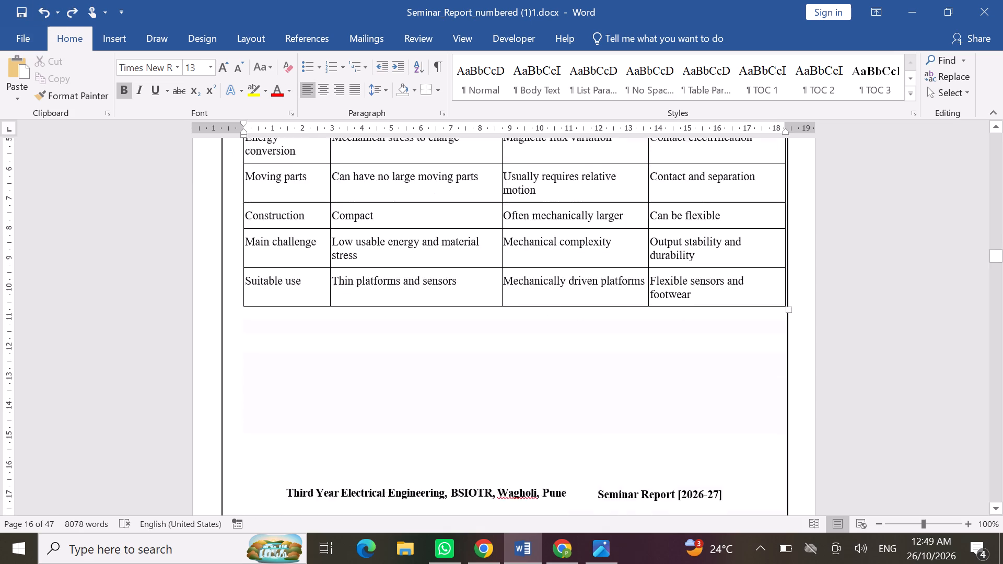
{"action": "scroll", "coordinate": [399, 231], "scroll_direction": "down", "scroll_amount": 2}
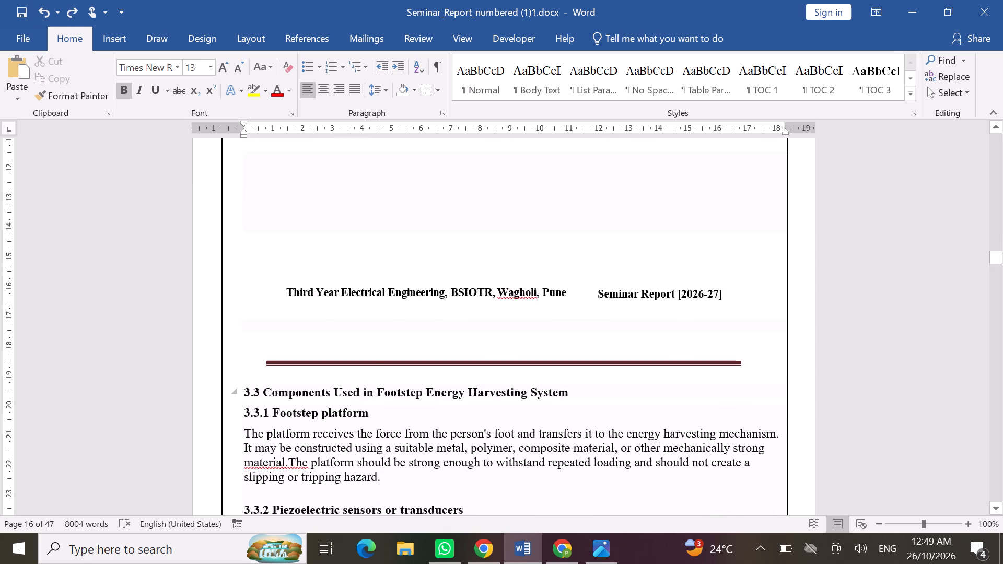
{"action": "double_click", "coordinate": [372, 368]}
{"action": "left_click", "coordinate": [413, 363]}
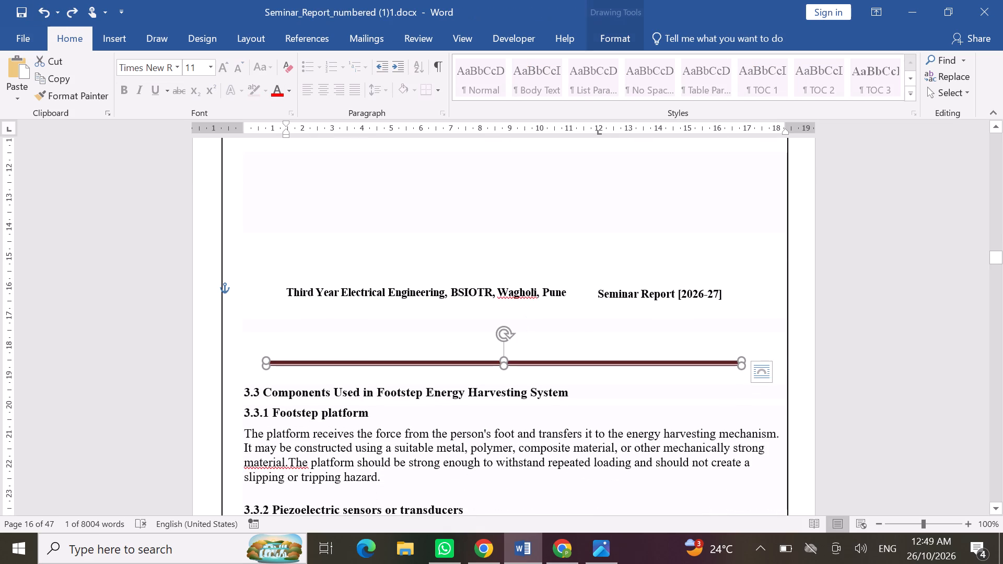
{"action": "right_click", "coordinate": [413, 363]}
{"action": "right_click", "coordinate": [413, 363]}
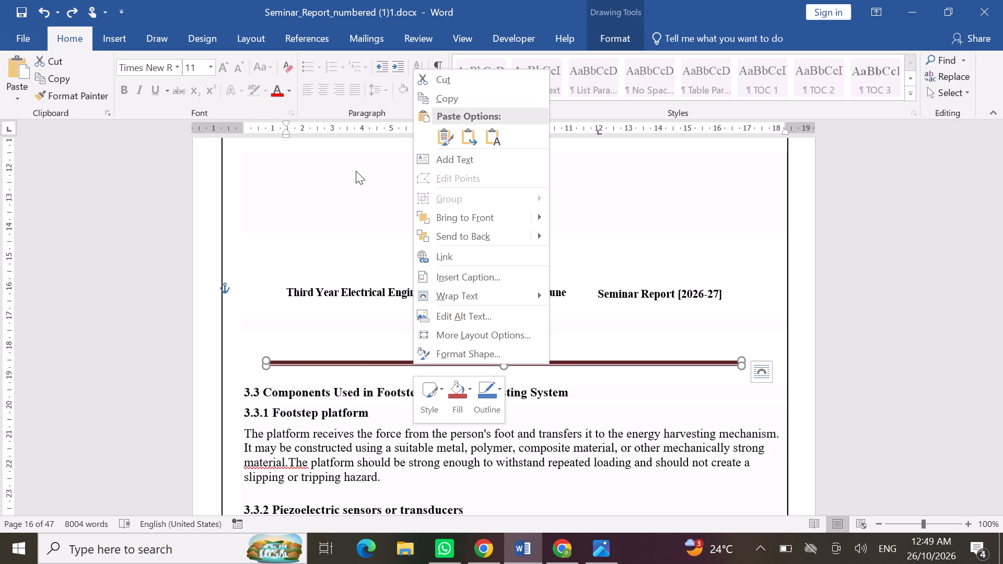
{"action": "left_click", "coordinate": [440, 99]}
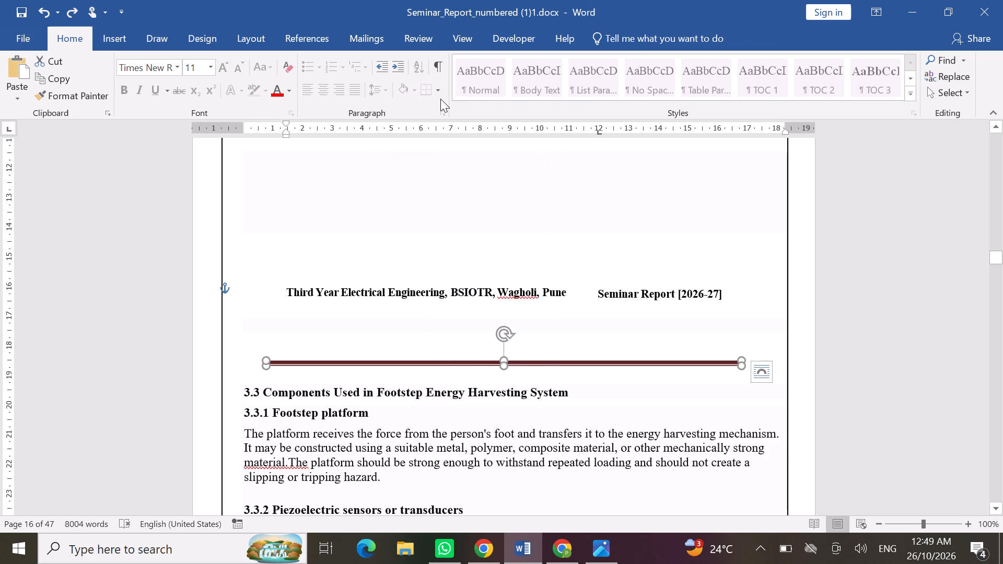
{"action": "scroll", "coordinate": [440, 99], "scroll_direction": "up", "scroll_amount": 1}
{"action": "scroll", "coordinate": [440, 99], "scroll_direction": "down", "scroll_amount": 1, "text": "ctrl"}
{"action": "scroll", "coordinate": [440, 99], "scroll_direction": "up", "scroll_amount": 1, "text": "ctrl"}
{"action": "left_click", "coordinate": [414, 208]}
{"action": "scroll", "coordinate": [414, 208], "scroll_direction": "up", "scroll_amount": 3}
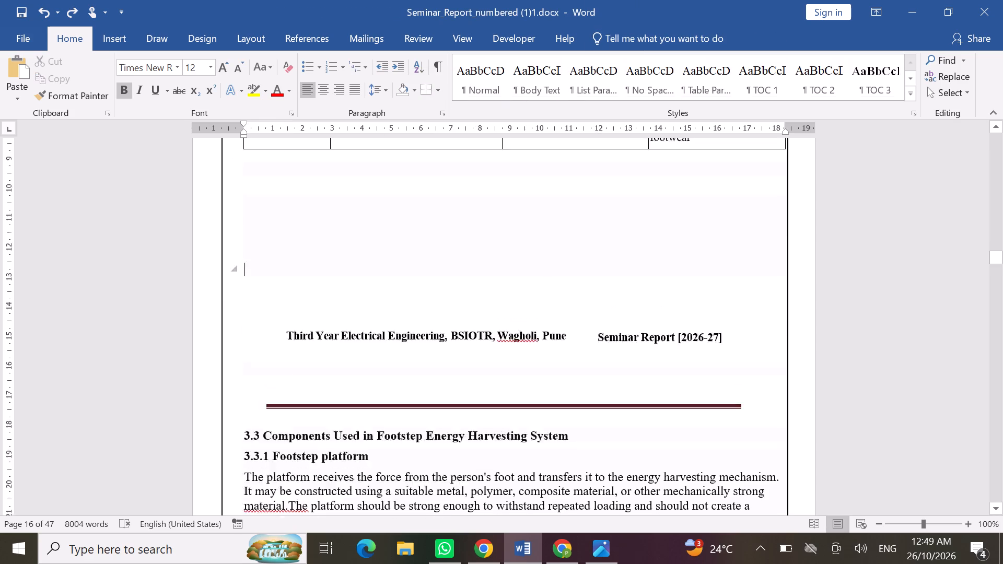
{"action": "scroll", "coordinate": [414, 208], "scroll_direction": "up", "scroll_amount": 3}
{"action": "left_click", "coordinate": [338, 212]}
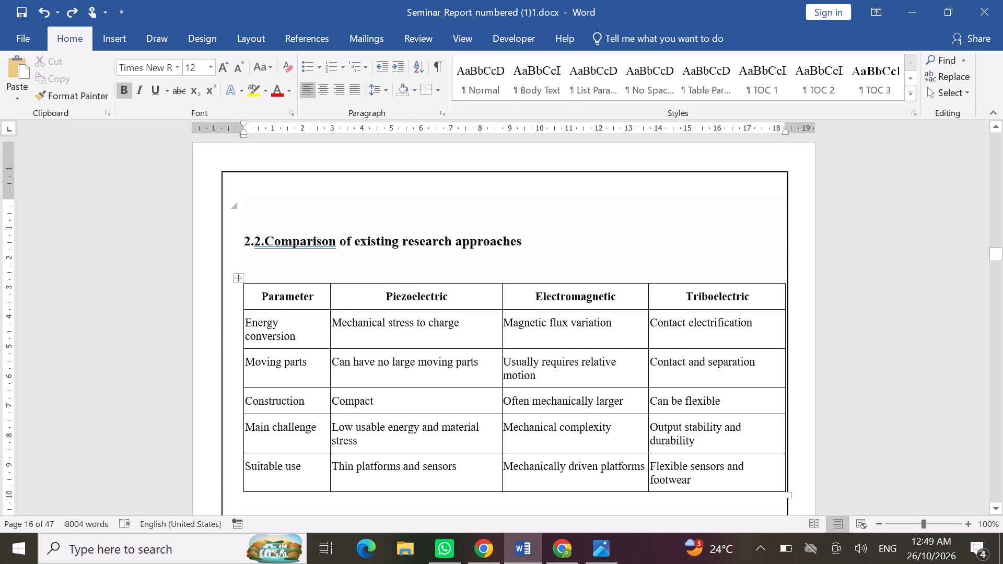
{"action": "key", "text": "ctrl+v"}
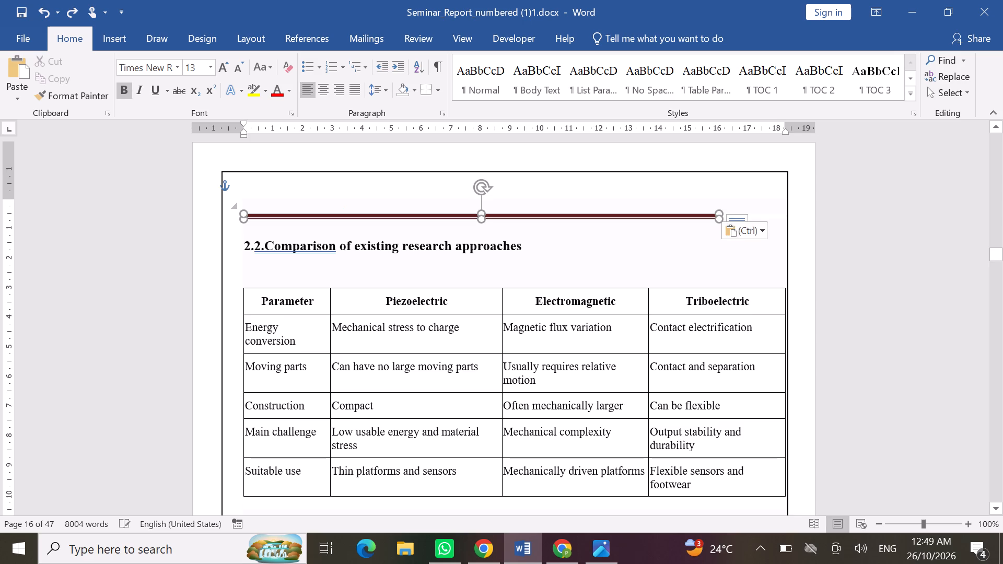
{"action": "left_click_drag", "start_coordinate": [338, 212], "coordinate": [374, 213]}
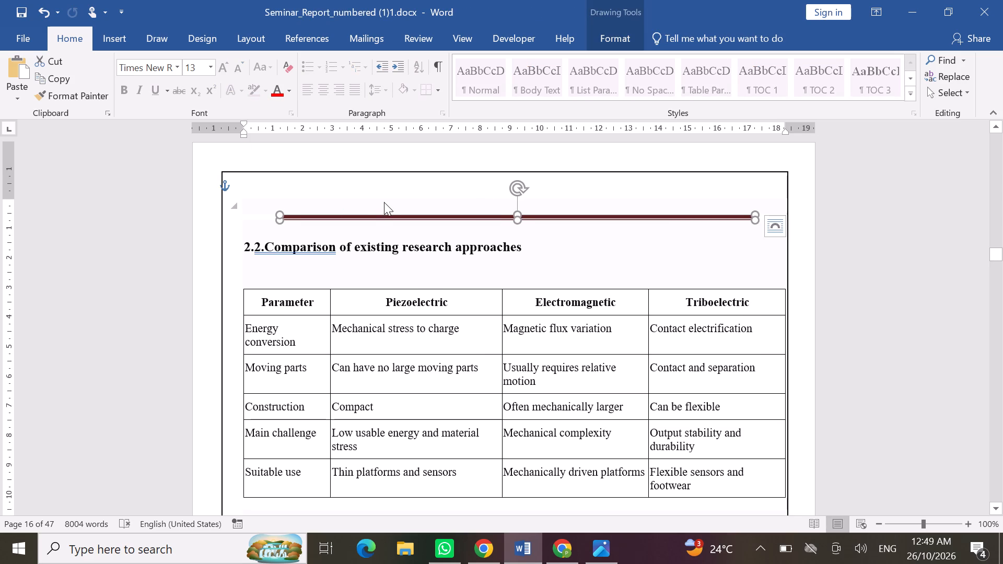
{"action": "left_click", "coordinate": [384, 202]}
Paste the dark red divider line above the "2.1.2 Working of Footstep Energy Harvesting System" heading and centre it just below the page's top border.
{"action": "scroll", "coordinate": [384, 202], "scroll_direction": "up", "scroll_amount": 4}
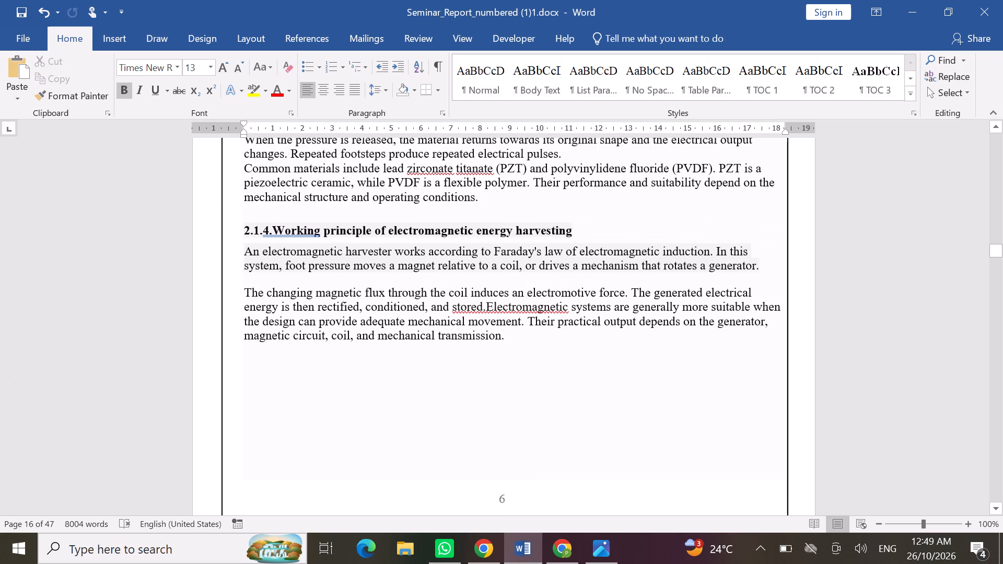
{"action": "scroll", "coordinate": [384, 202], "scroll_direction": "up", "scroll_amount": 6}
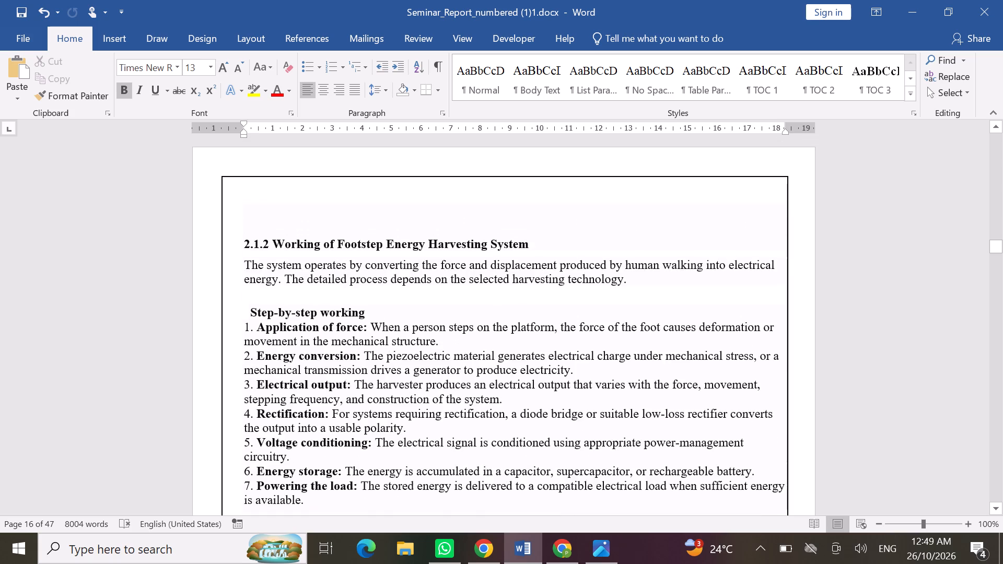
{"action": "scroll", "coordinate": [384, 202], "scroll_direction": "up", "scroll_amount": 2}
{"action": "left_click", "coordinate": [334, 287]}
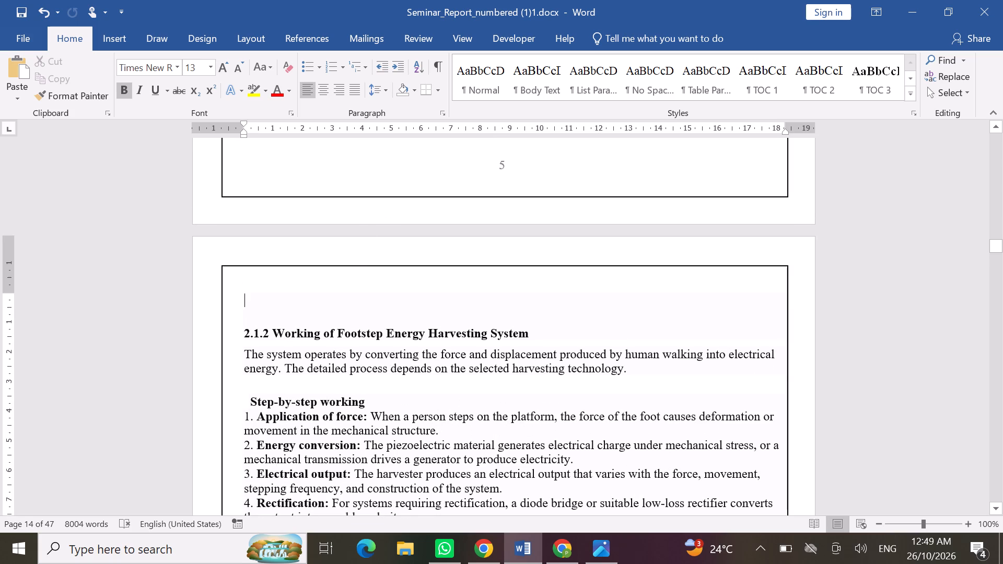
{"action": "key", "text": "ctrl+v"}
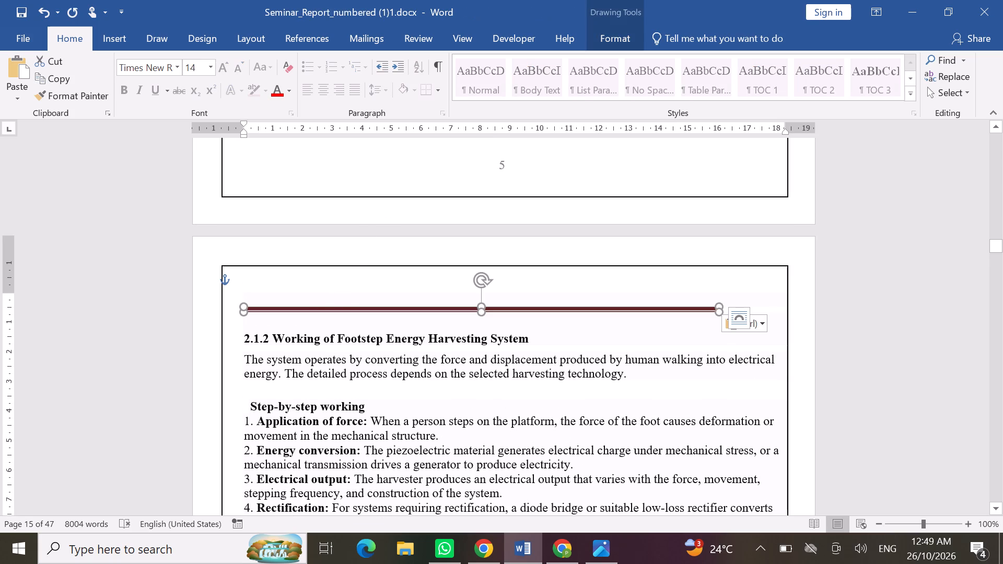
{"action": "left_click_drag", "start_coordinate": [336, 309], "coordinate": [386, 309]}
{"action": "left_click_drag", "start_coordinate": [386, 309], "coordinate": [346, 296]}
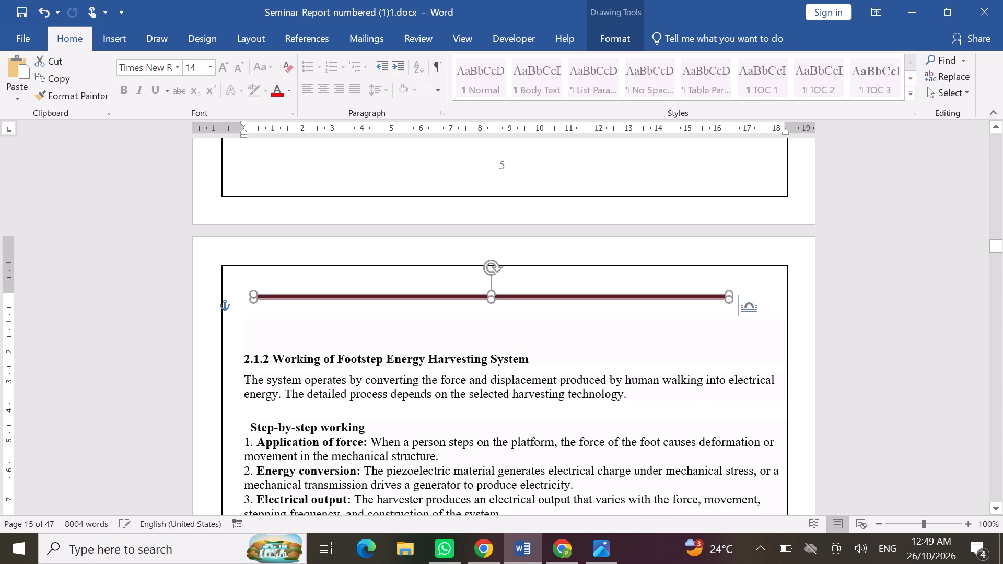
{"action": "left_click_drag", "start_coordinate": [354, 298], "coordinate": [380, 298]}
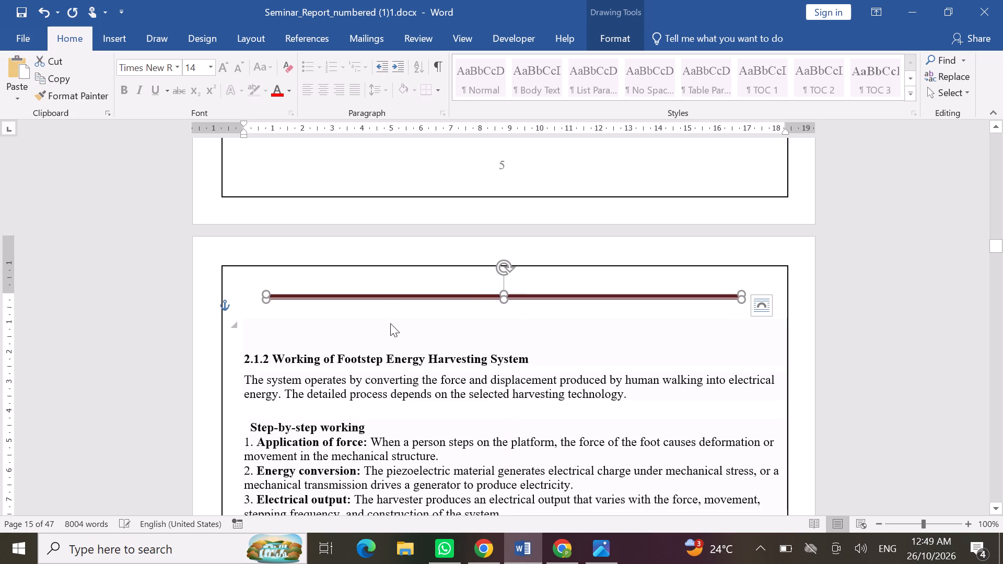
{"action": "left_click", "coordinate": [390, 325]}
{"action": "scroll", "coordinate": [390, 325], "scroll_direction": "up", "scroll_amount": 8}
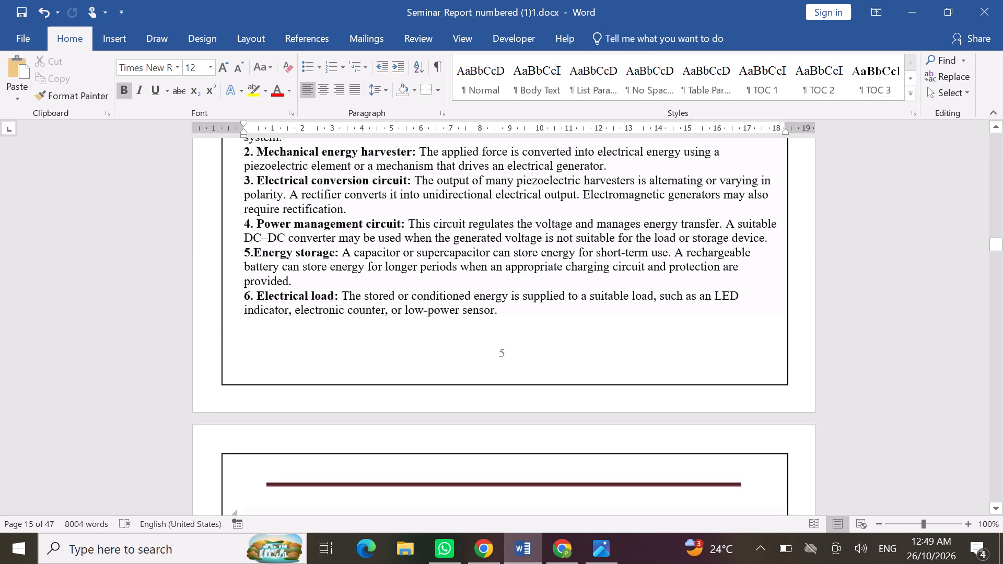
Copy the "Third Year Electrical Engineering, BSIOTR, Wagholi, Pune" and "Seminar Report [2026-27]" line from the bottom of page 4.
{"action": "scroll", "coordinate": [390, 325], "scroll_direction": "up", "scroll_amount": 12}
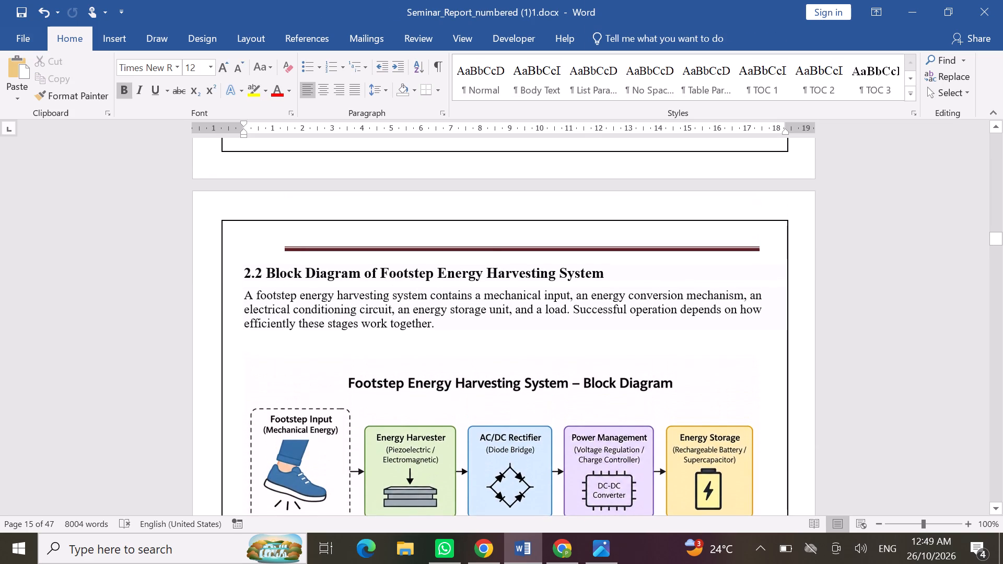
{"action": "scroll", "coordinate": [390, 325], "scroll_direction": "up", "scroll_amount": 8}
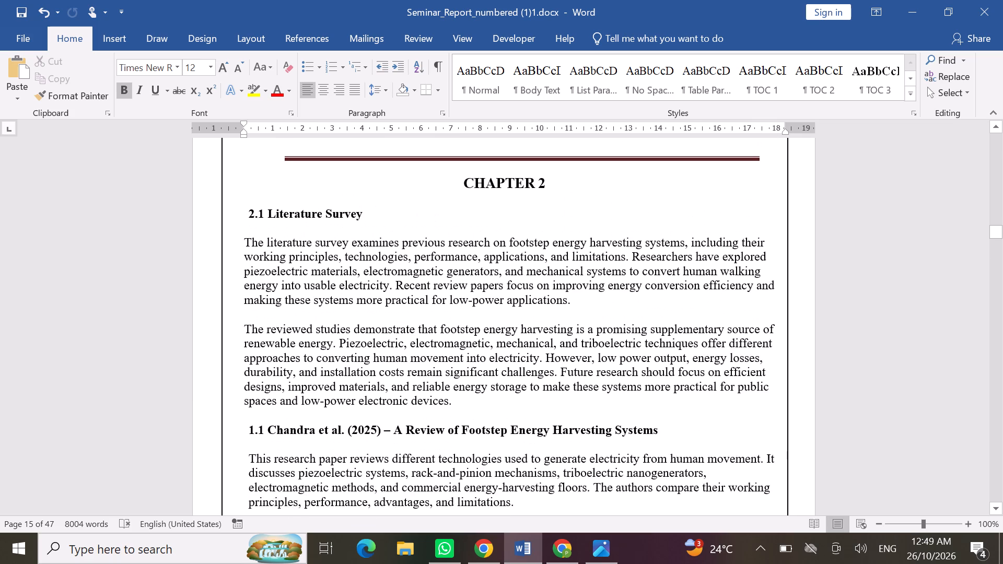
{"action": "scroll", "coordinate": [390, 325], "scroll_direction": "up", "scroll_amount": 1}
{"action": "scroll", "coordinate": [390, 325], "scroll_direction": "down", "scroll_amount": 9}
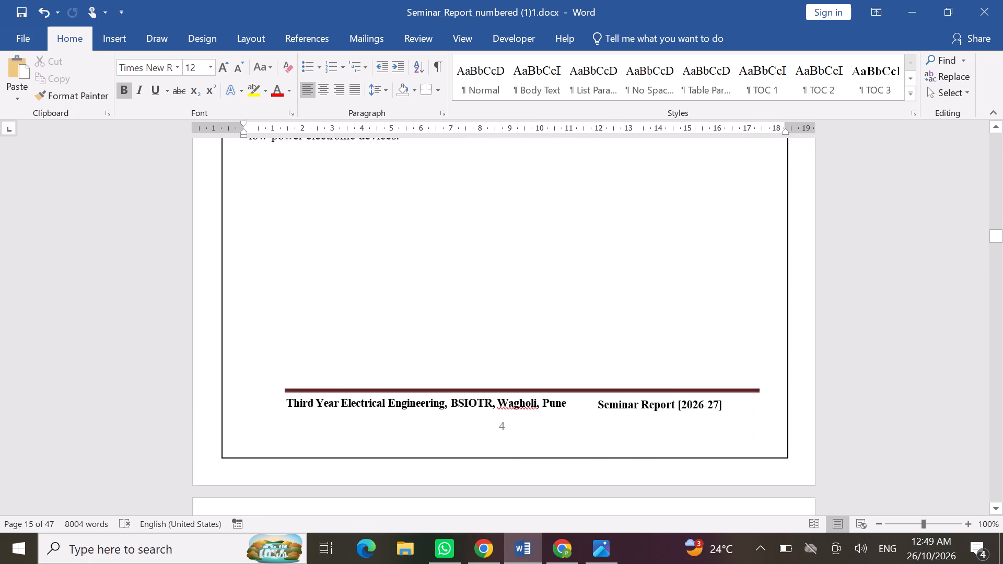
{"action": "scroll", "coordinate": [390, 325], "scroll_direction": "down", "scroll_amount": 1}
{"action": "left_click_drag", "start_coordinate": [287, 302], "coordinate": [827, 296]}
{"action": "left_click", "coordinate": [340, 301]}
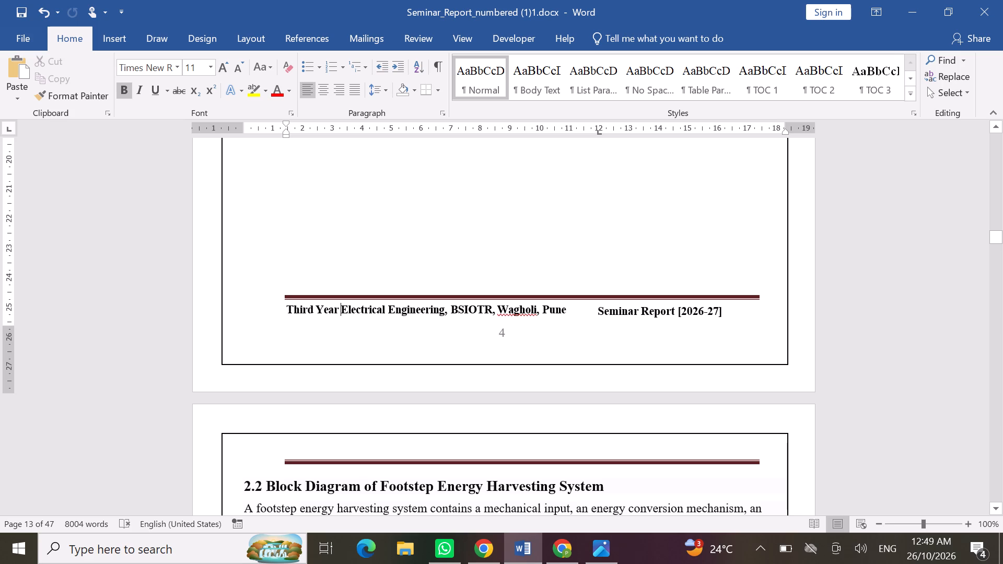
{"action": "left_click_drag", "start_coordinate": [340, 301], "coordinate": [285, 310]}
{"action": "left_click", "coordinate": [285, 310]}
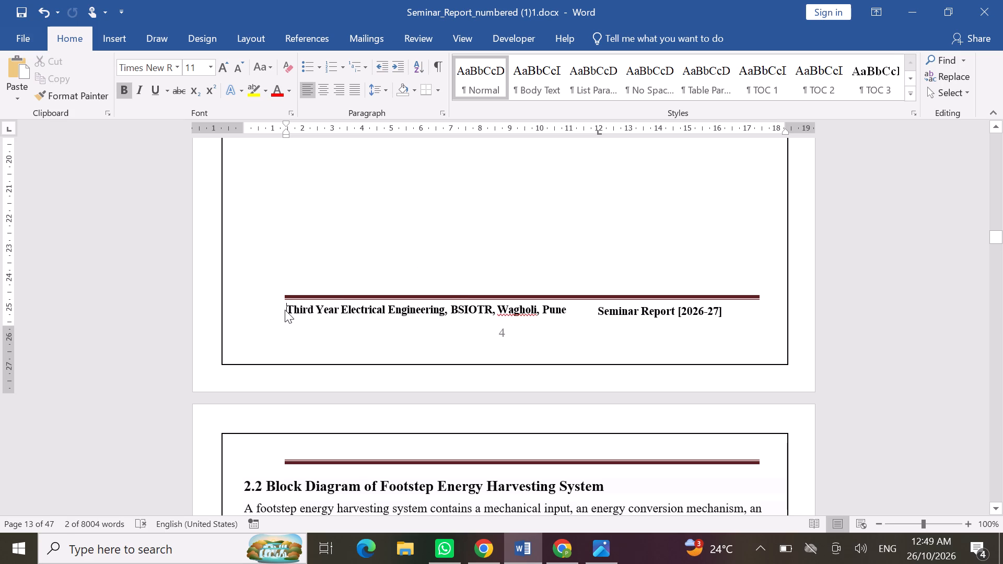
{"action": "left_click_drag", "start_coordinate": [285, 310], "coordinate": [777, 310]}
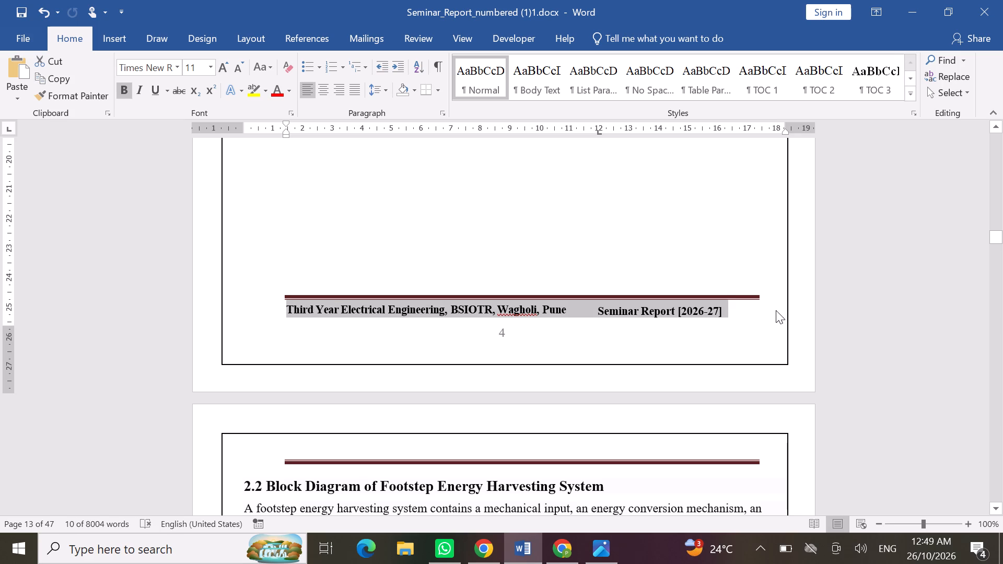
{"action": "key", "text": "ctrl+c"}
{"action": "left_click", "coordinate": [776, 310]}
Paste the copied line below the "6. Electrical load" paragraph and pull it back onto the bottom of page 5, removing its indent.
{"action": "scroll", "coordinate": [776, 310], "scroll_direction": "down", "scroll_amount": 1}
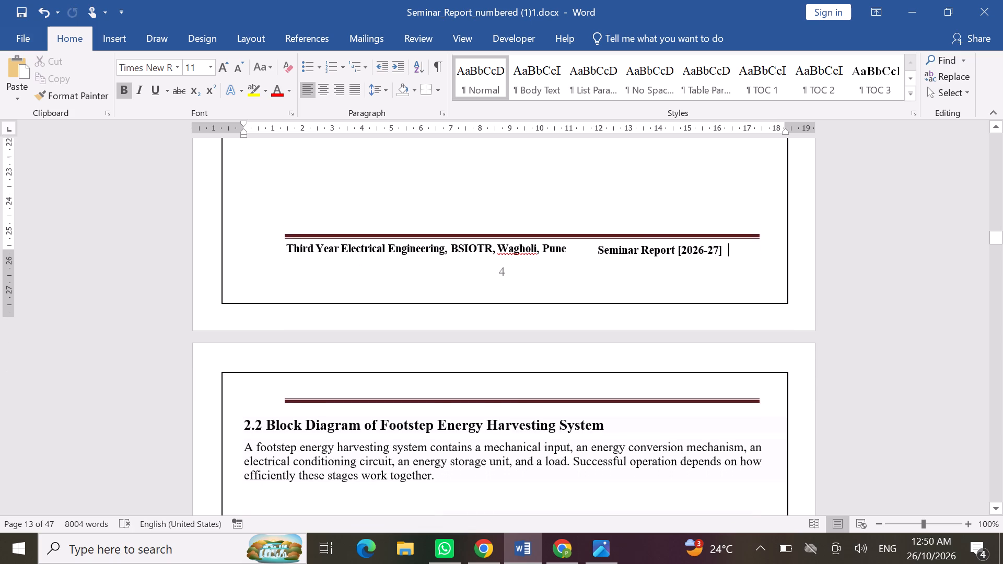
{"action": "scroll", "coordinate": [776, 310], "scroll_direction": "down", "scroll_amount": 9}
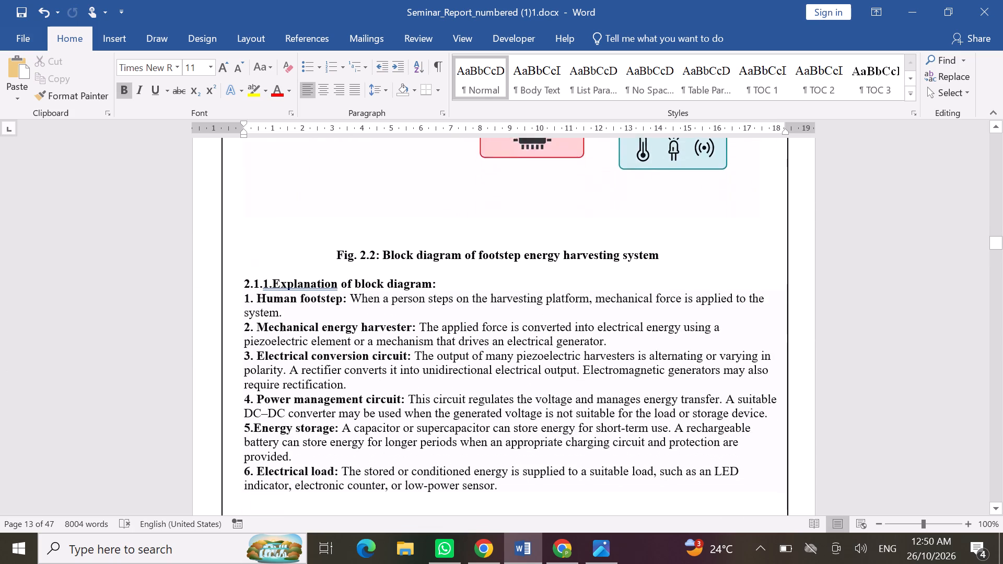
{"action": "scroll", "coordinate": [776, 310], "scroll_direction": "down", "scroll_amount": 2}
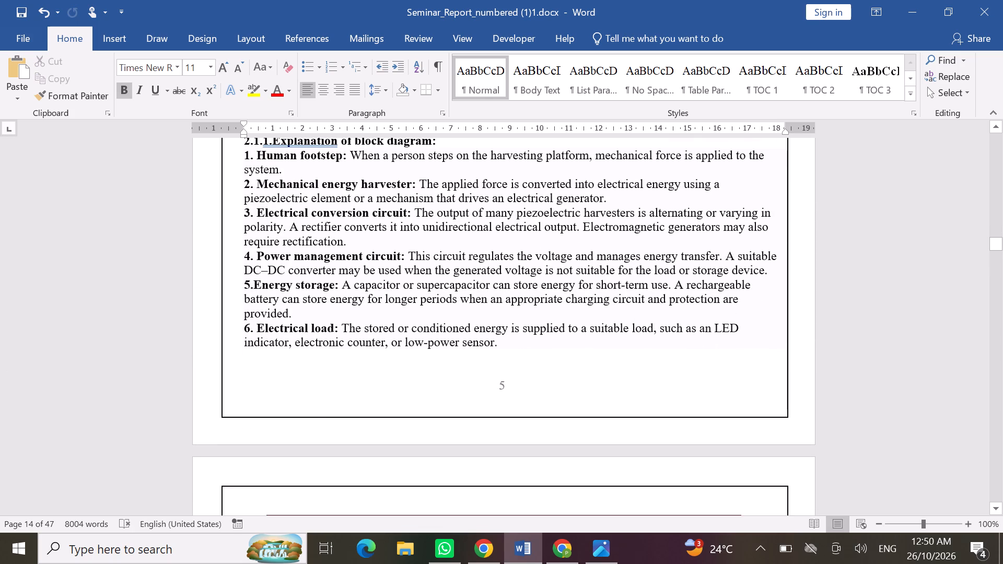
{"action": "left_click", "coordinate": [558, 367]}
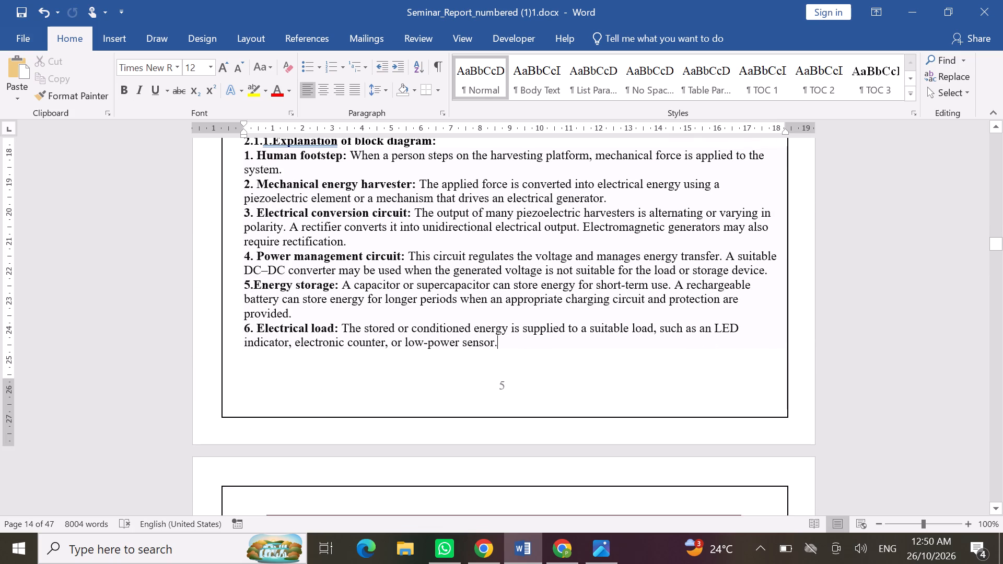
{"action": "left_click", "coordinate": [299, 374]}
{"action": "left_click", "coordinate": [257, 374]}
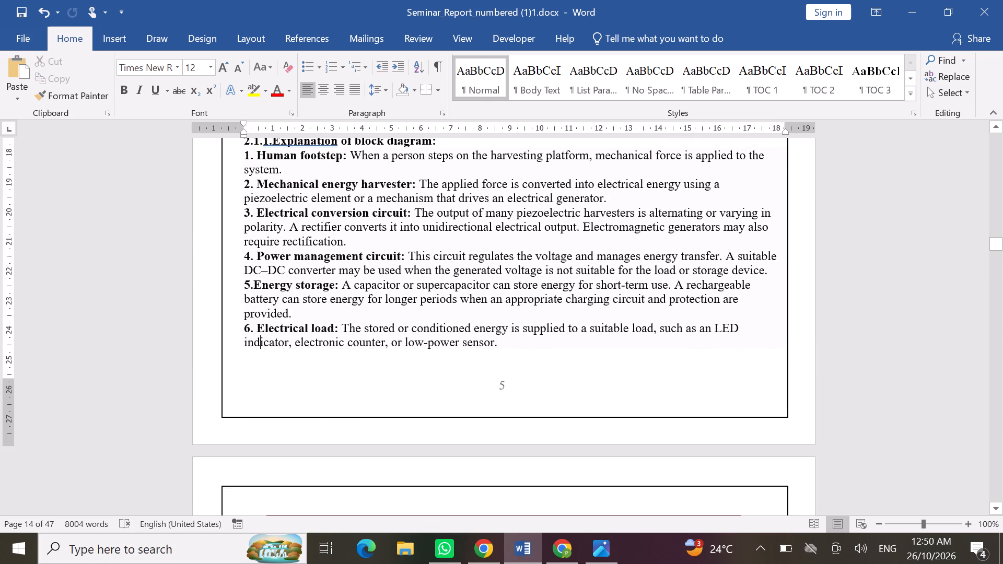
{"action": "double_click", "coordinate": [257, 374]}
{"action": "key", "text": "ctrl+v"}
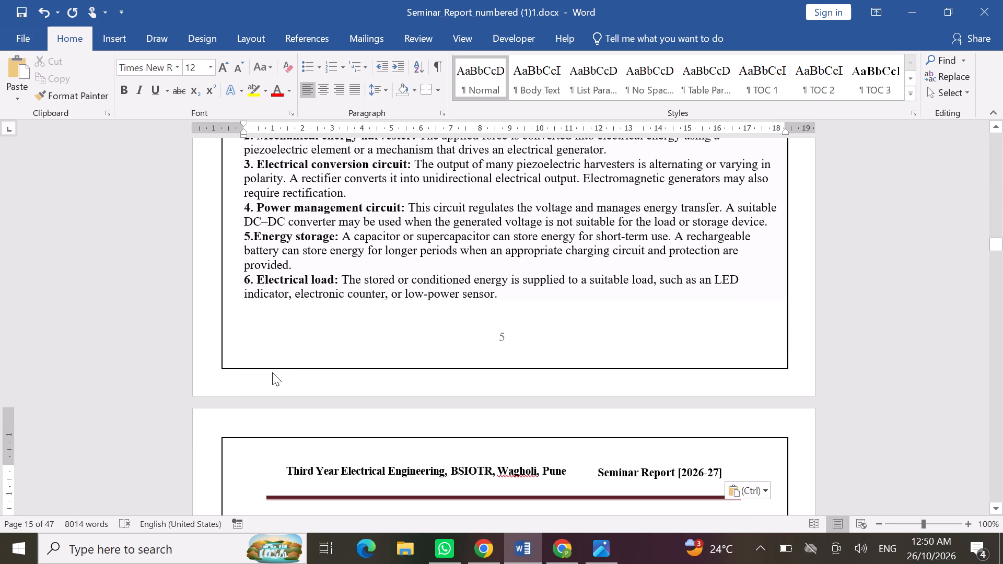
{"action": "left_click", "coordinate": [283, 462]}
{"action": "key", "text": "BackSpace"}
{"action": "key", "text": "BackSpace"}
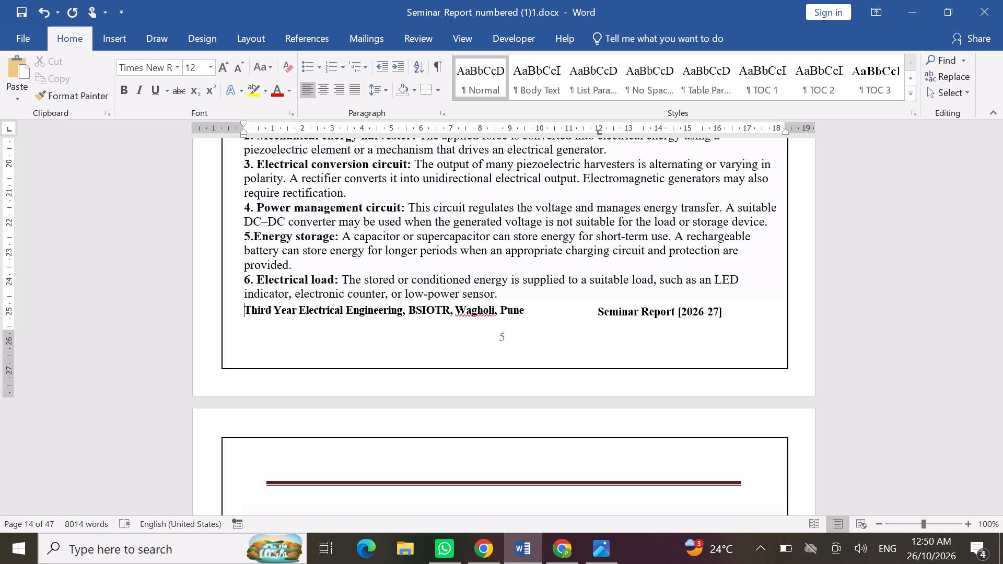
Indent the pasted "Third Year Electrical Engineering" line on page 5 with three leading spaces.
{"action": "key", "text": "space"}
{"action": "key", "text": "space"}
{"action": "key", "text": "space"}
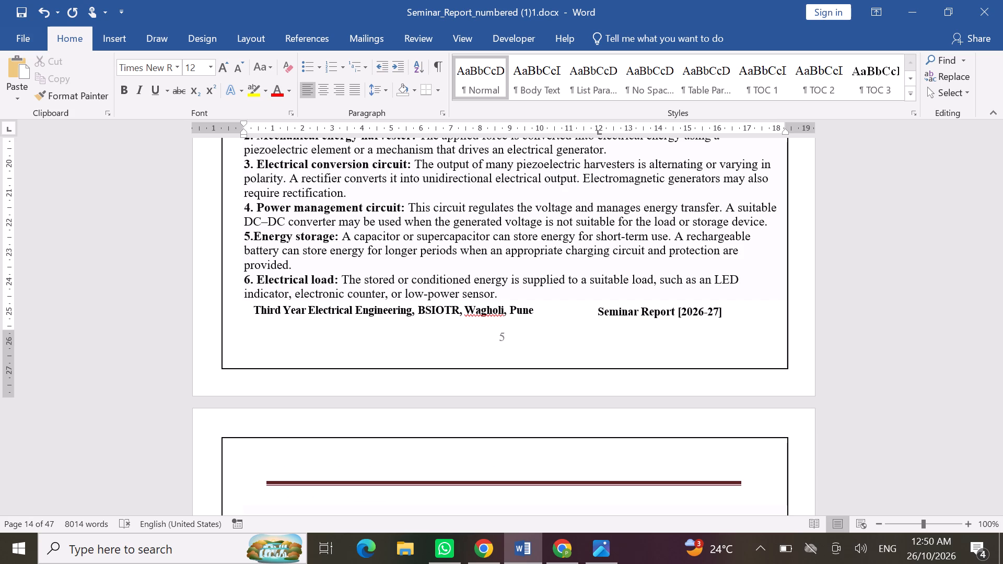
Copy the dark red divider line above the "2.1.2 Working of Footstep Energy Harvesting System" heading.
{"action": "scroll", "coordinate": [283, 462], "scroll_direction": "down", "scroll_amount": 2}
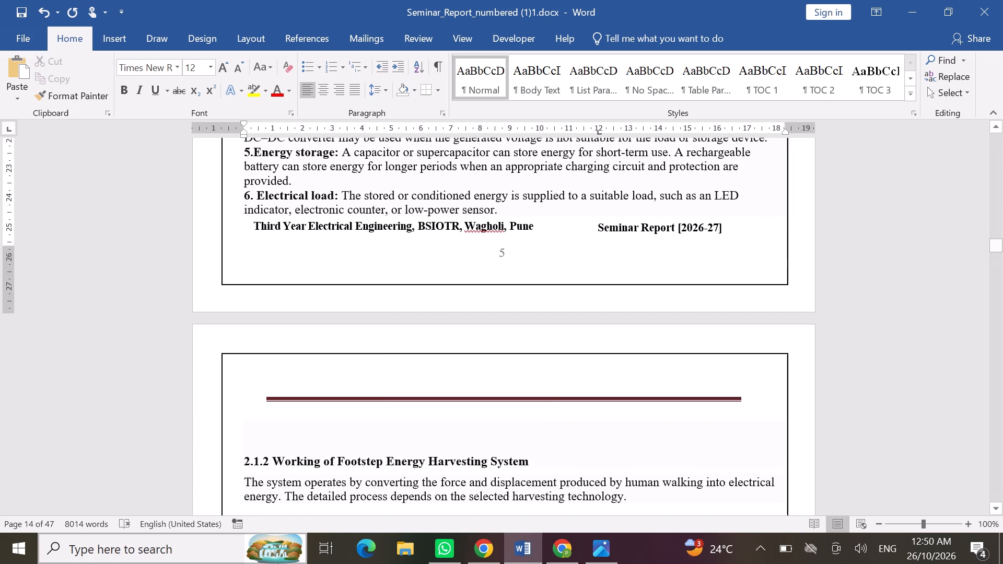
{"action": "left_click", "coordinate": [381, 406]}
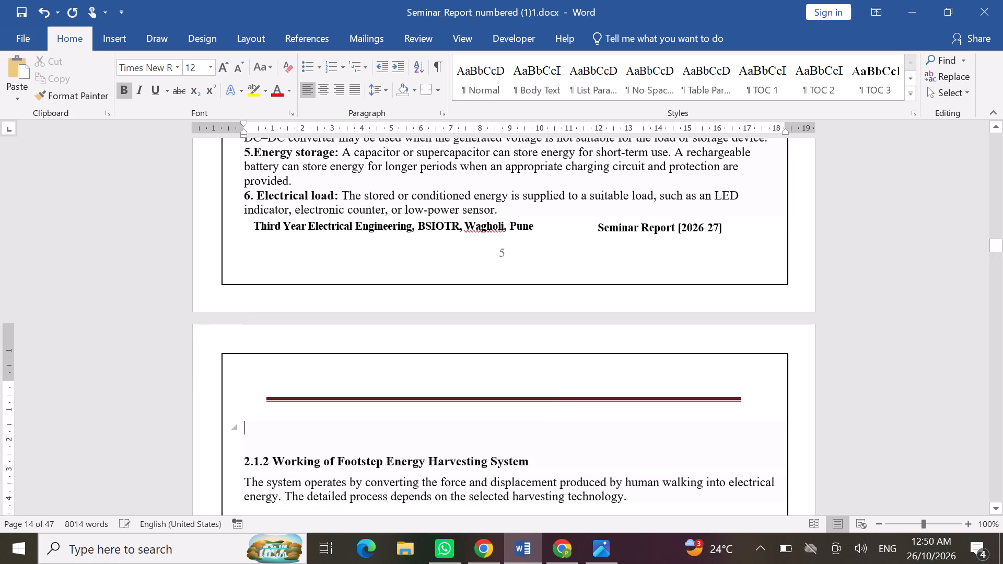
{"action": "left_click", "coordinate": [381, 399]}
{"action": "right_click", "coordinate": [381, 399]}
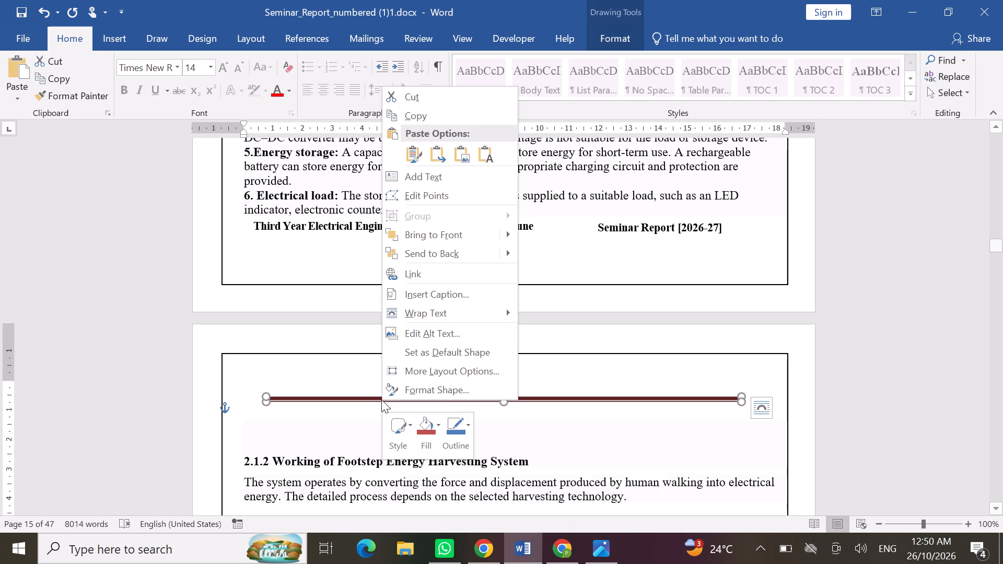
{"action": "left_click", "coordinate": [429, 111]}
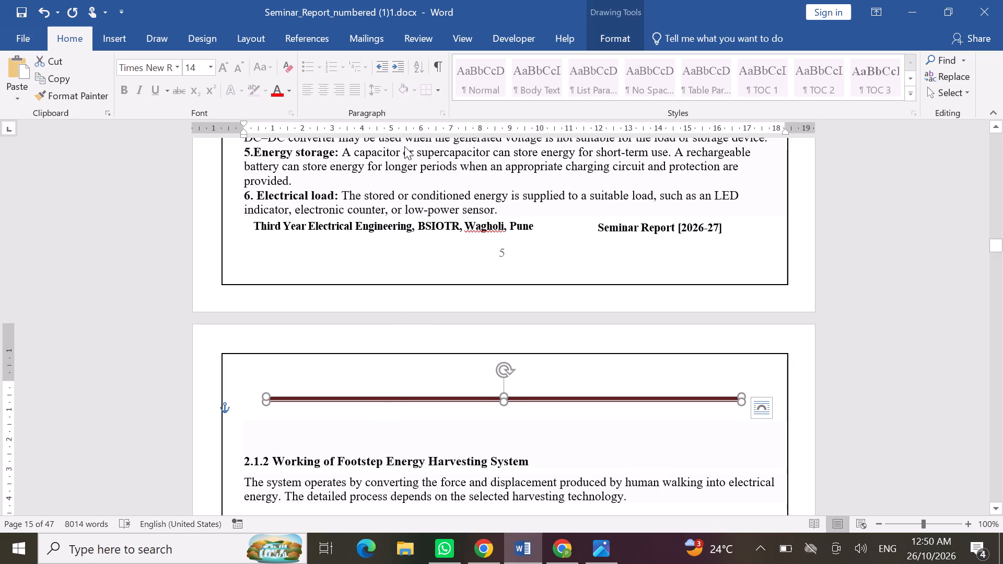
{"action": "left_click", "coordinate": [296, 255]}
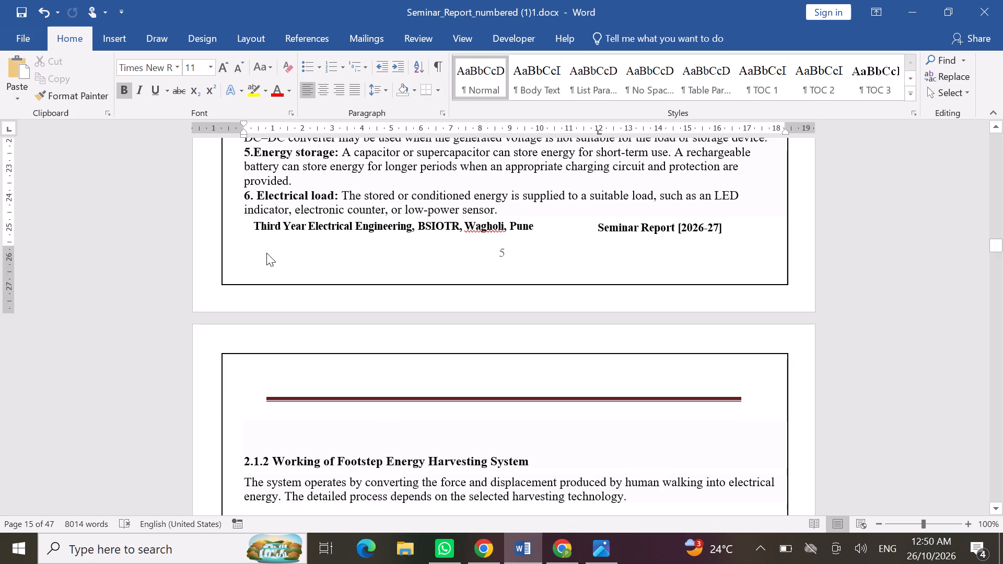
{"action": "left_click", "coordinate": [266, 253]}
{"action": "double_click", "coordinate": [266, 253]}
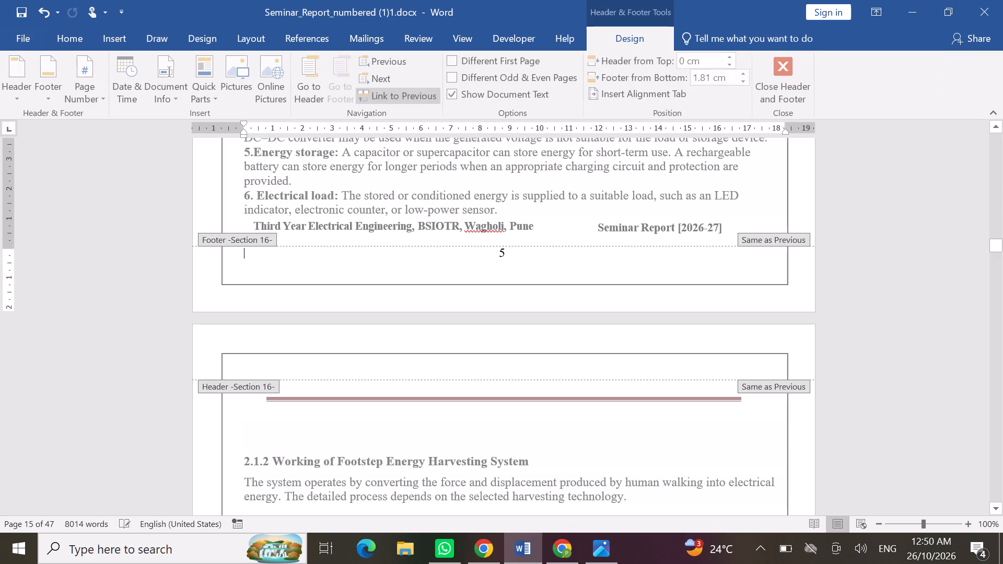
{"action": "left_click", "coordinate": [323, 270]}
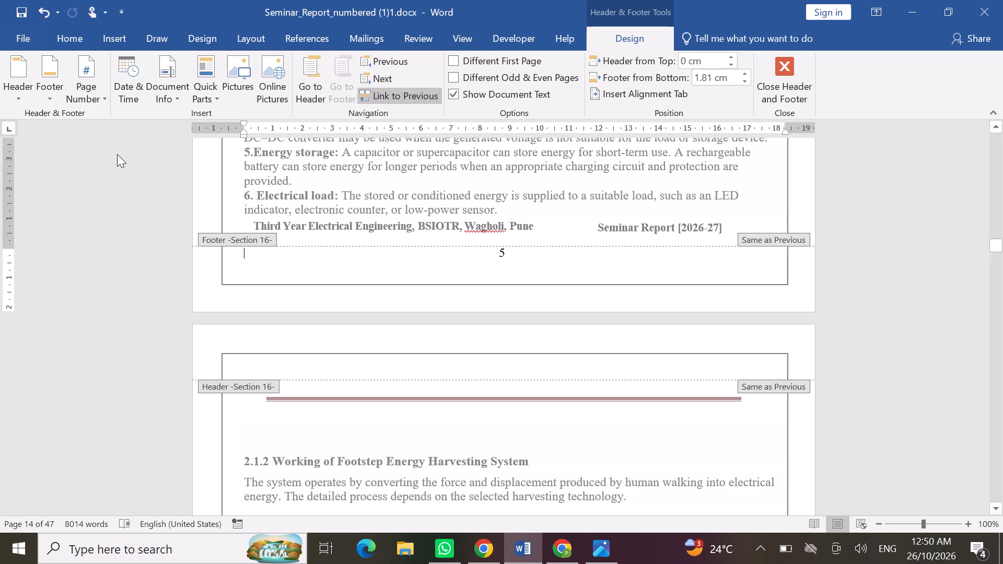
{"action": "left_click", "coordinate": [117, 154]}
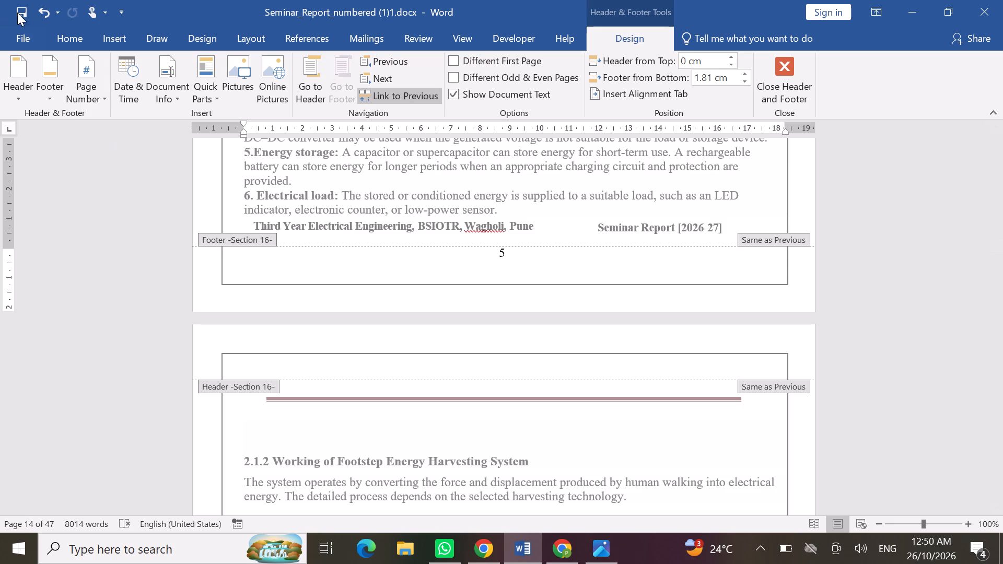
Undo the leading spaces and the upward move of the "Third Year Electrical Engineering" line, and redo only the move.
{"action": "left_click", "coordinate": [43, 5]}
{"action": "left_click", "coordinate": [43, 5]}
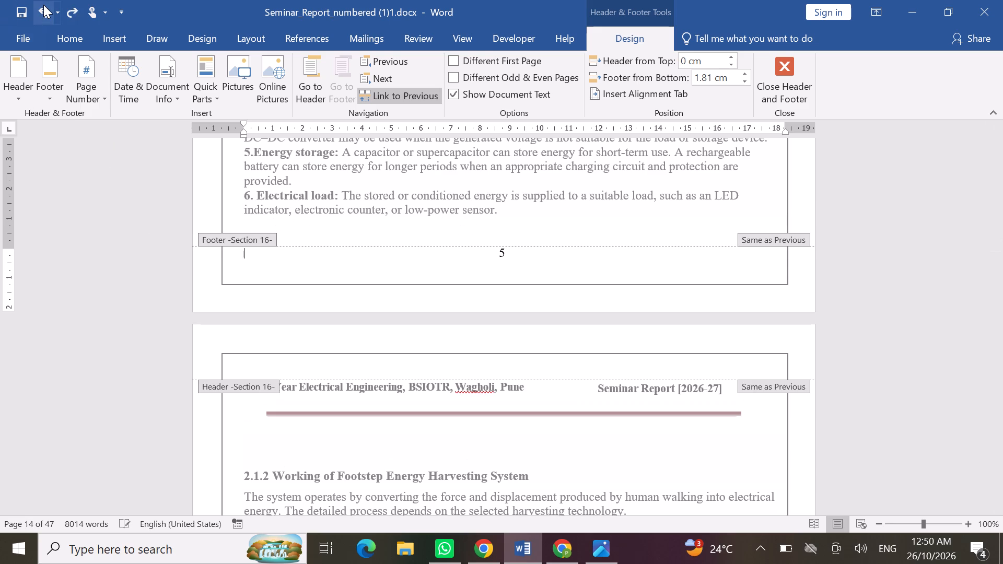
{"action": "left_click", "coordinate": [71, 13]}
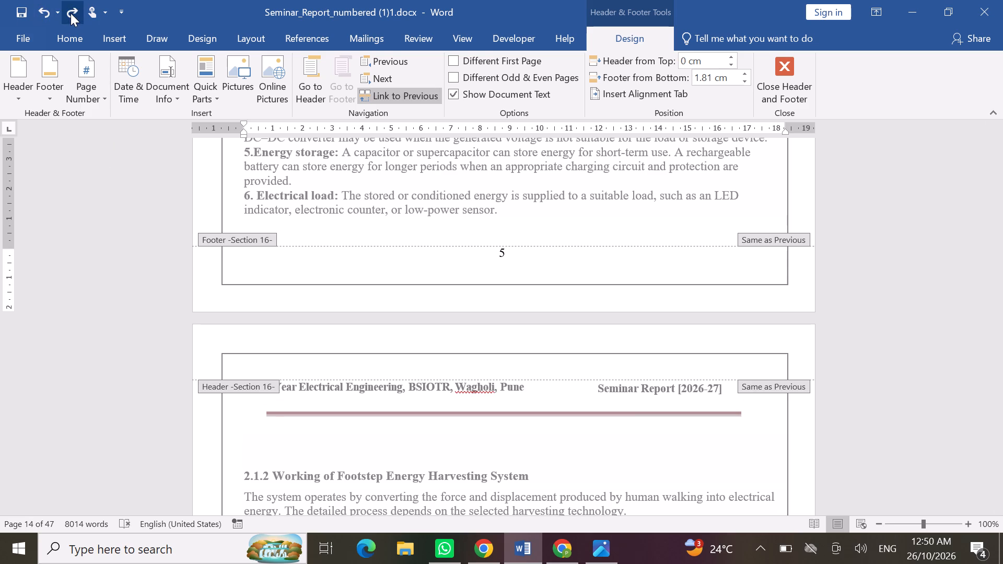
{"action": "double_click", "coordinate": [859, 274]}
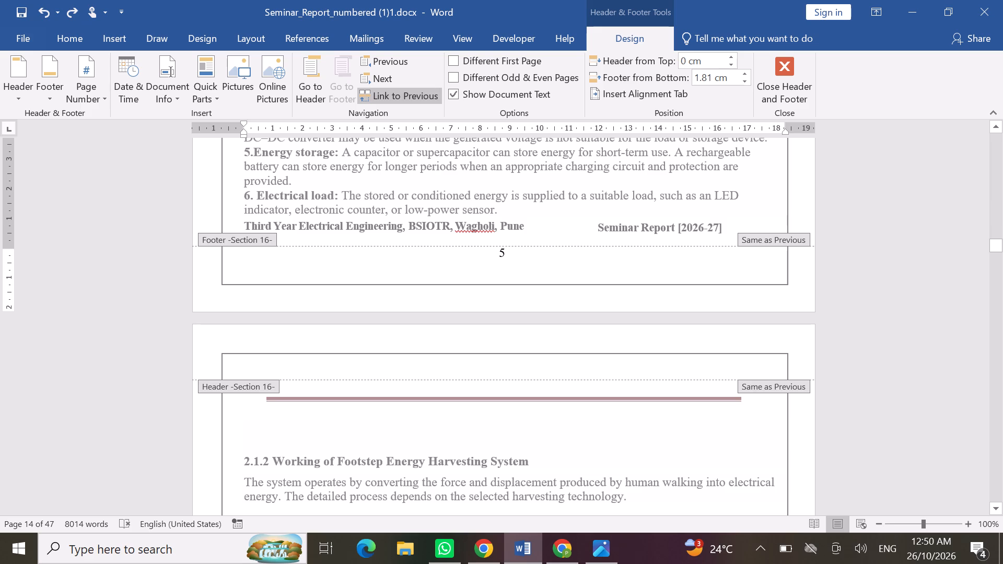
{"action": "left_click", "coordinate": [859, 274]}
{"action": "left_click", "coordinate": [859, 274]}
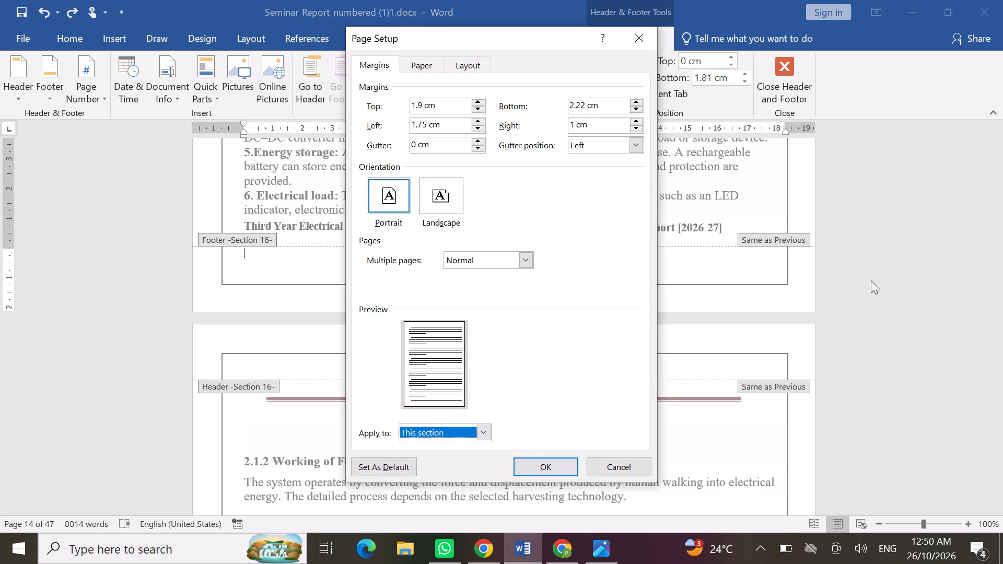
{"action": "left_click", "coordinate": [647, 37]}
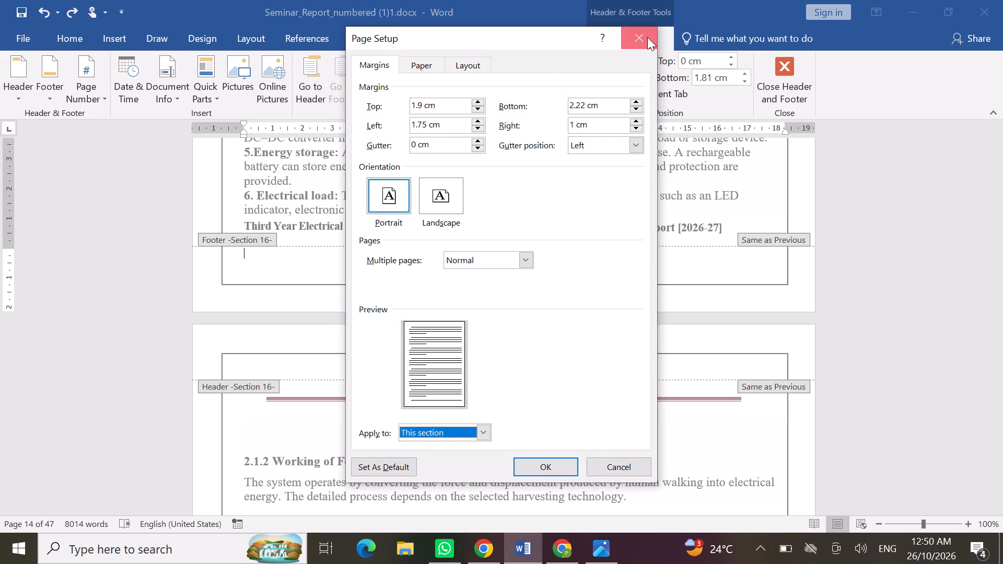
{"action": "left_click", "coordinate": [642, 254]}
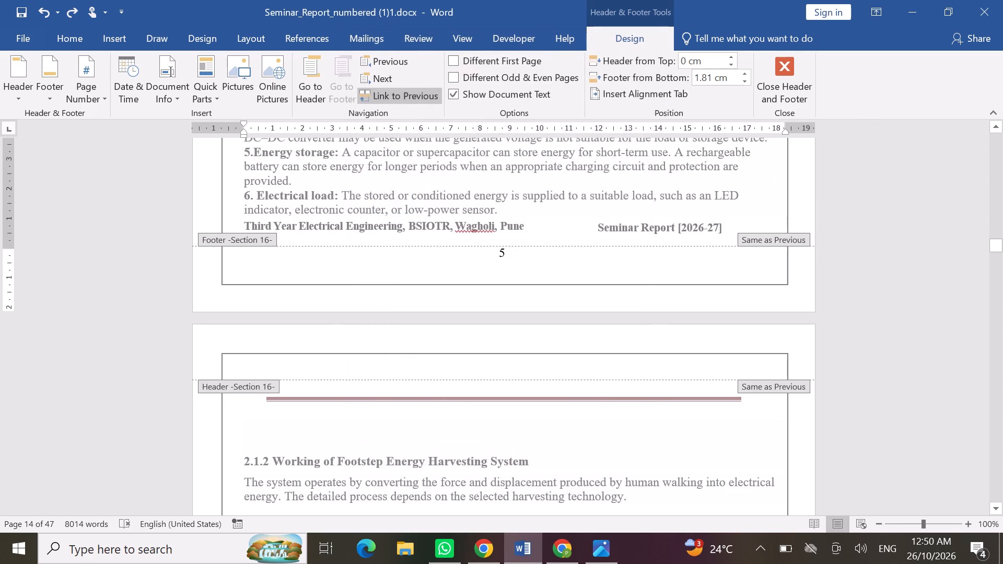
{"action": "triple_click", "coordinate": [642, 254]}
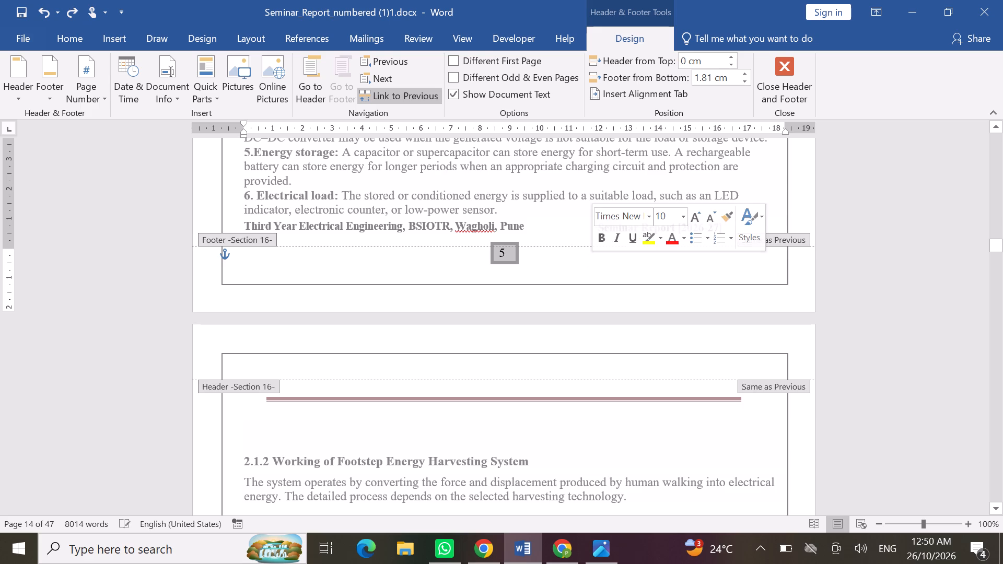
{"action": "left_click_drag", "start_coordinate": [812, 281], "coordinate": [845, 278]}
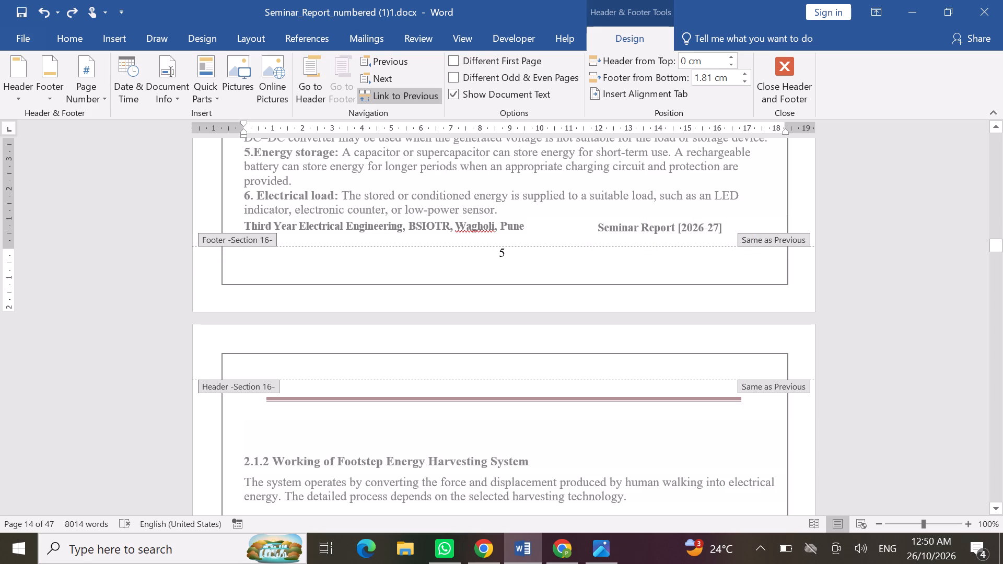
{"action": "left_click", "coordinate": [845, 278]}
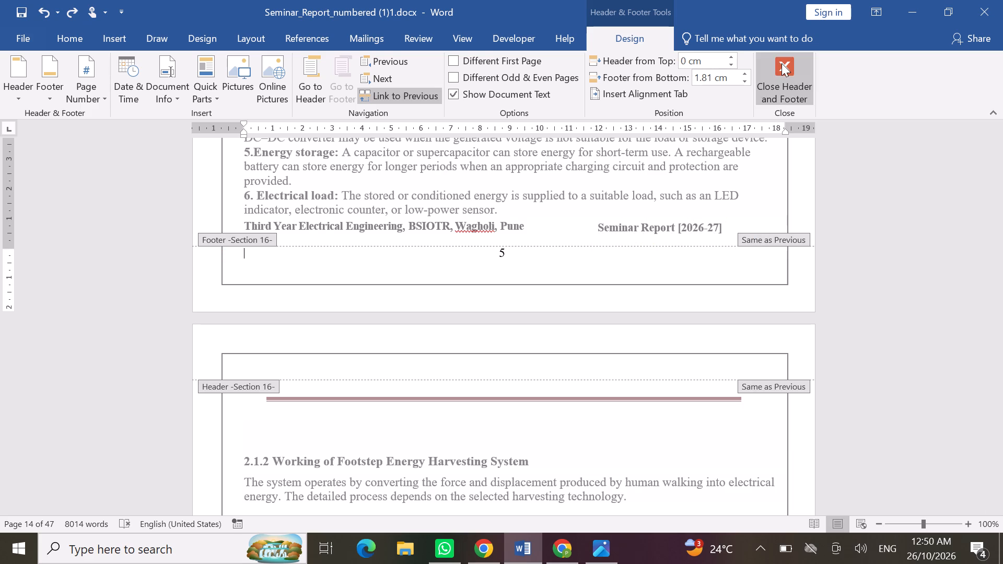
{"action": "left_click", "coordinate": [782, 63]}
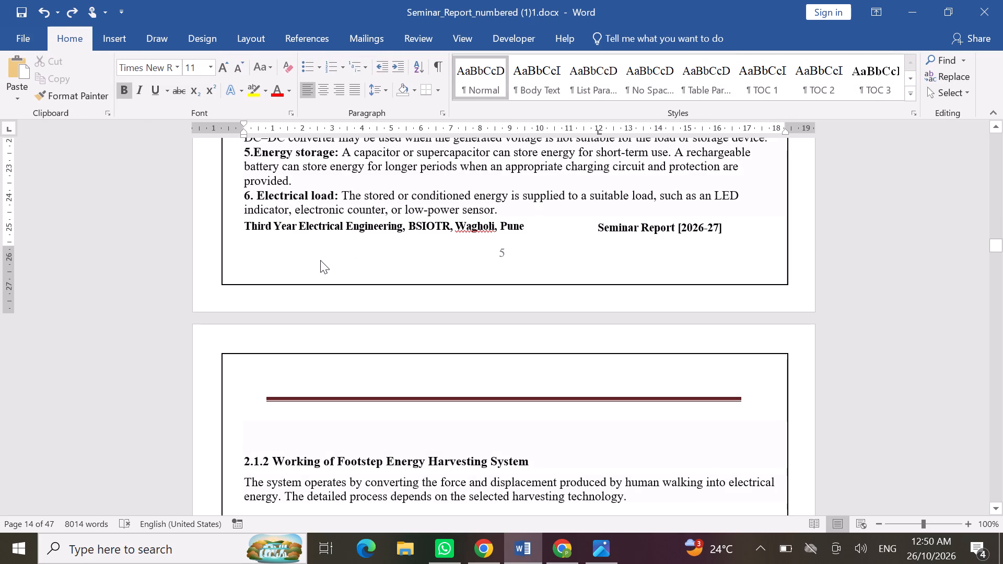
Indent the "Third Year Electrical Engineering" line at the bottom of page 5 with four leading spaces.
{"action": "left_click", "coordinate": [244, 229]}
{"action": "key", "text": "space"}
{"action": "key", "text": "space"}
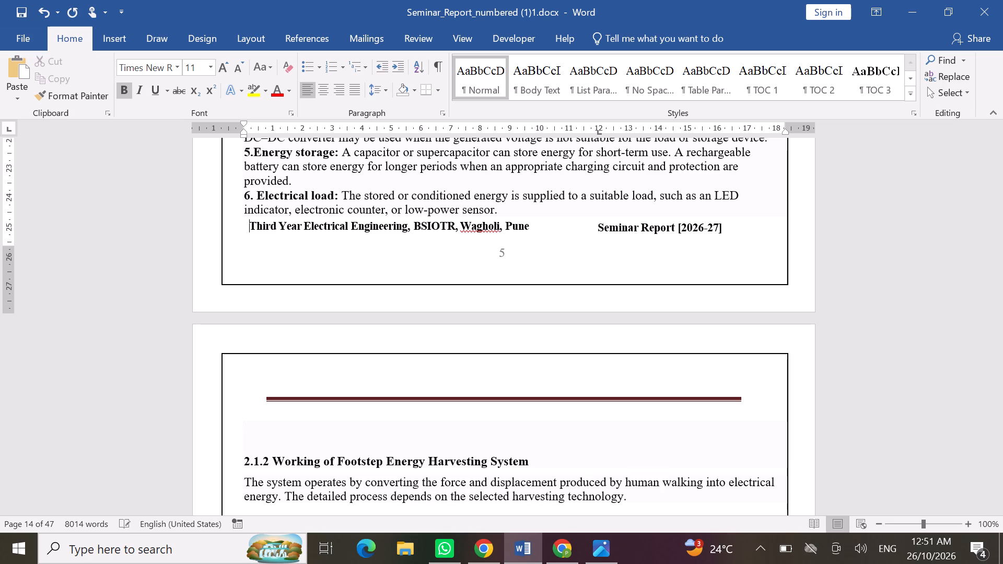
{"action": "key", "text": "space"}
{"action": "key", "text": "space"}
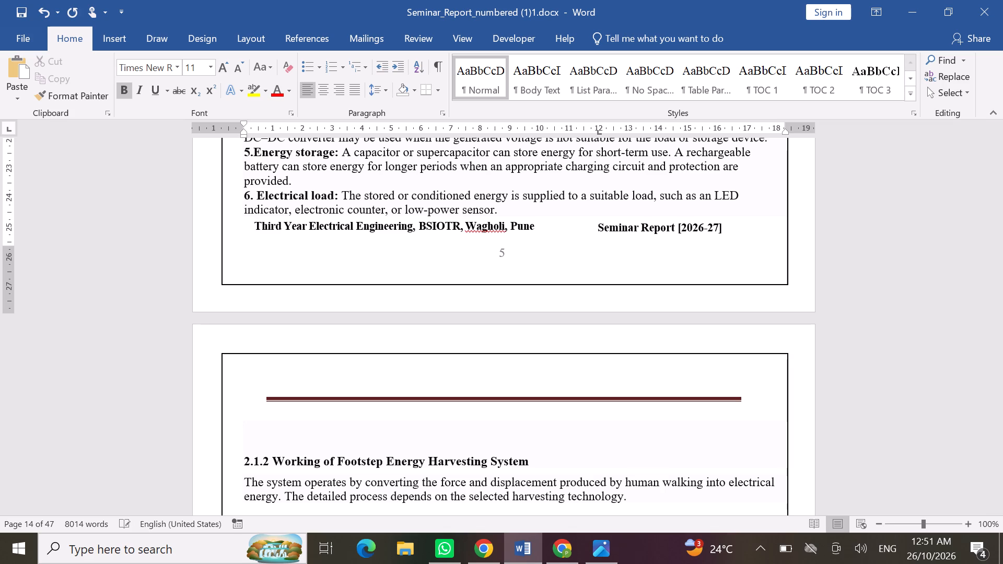
Paste the copied dark red divider line at the "Third Year Electrical Engineering" text line.
{"action": "left_click", "coordinate": [733, 230]}
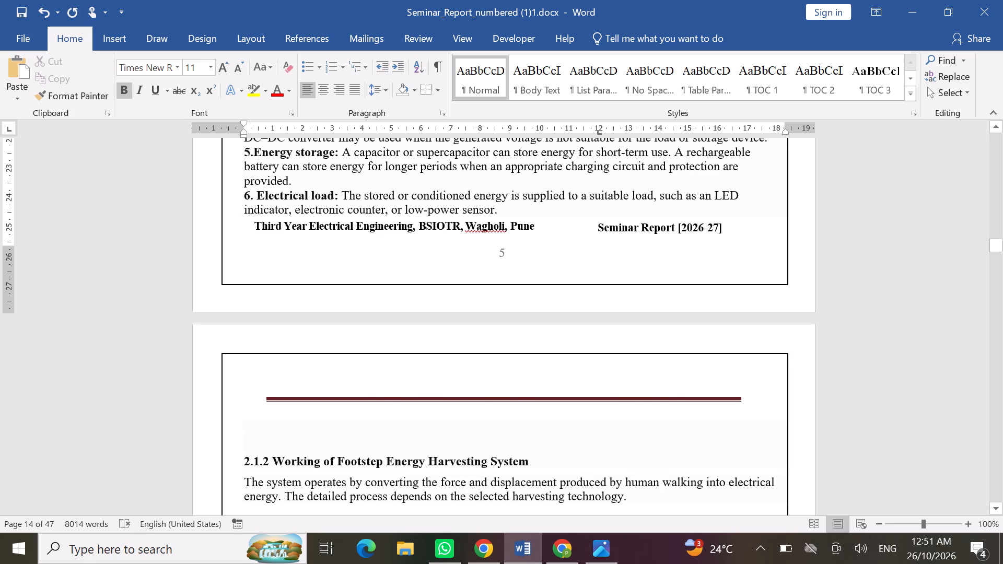
{"action": "key", "text": "ctrl+v"}
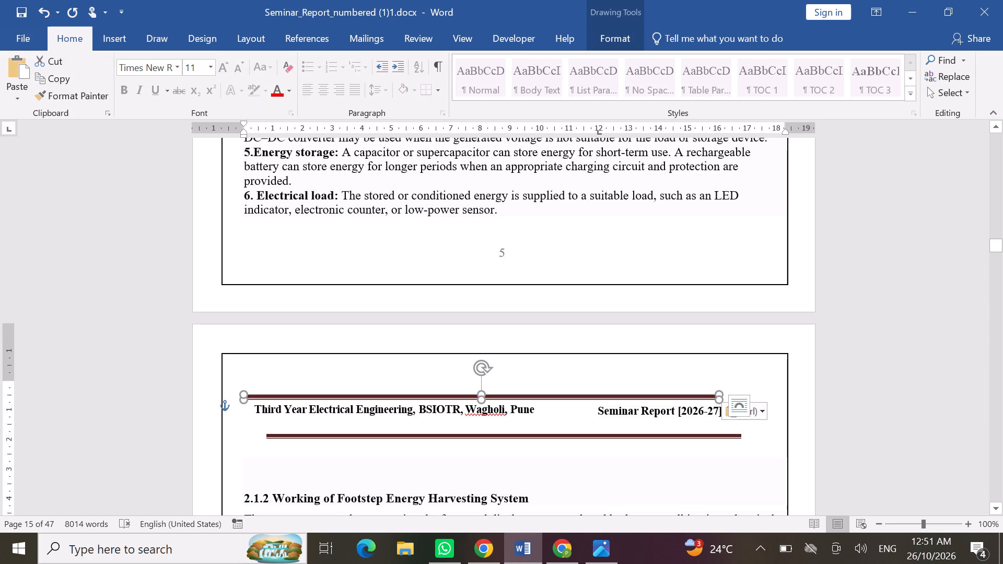
{"action": "left_click", "coordinate": [299, 384]}
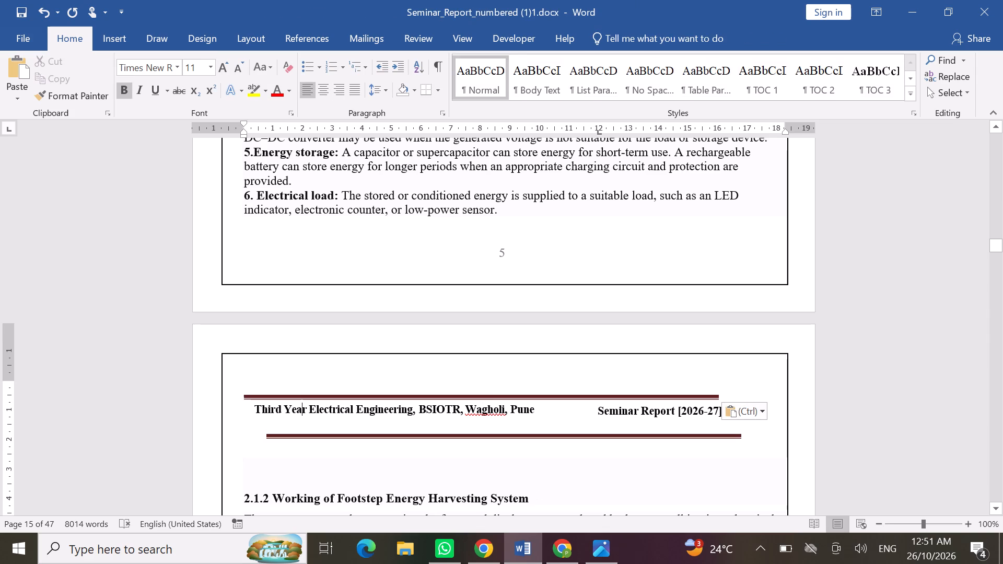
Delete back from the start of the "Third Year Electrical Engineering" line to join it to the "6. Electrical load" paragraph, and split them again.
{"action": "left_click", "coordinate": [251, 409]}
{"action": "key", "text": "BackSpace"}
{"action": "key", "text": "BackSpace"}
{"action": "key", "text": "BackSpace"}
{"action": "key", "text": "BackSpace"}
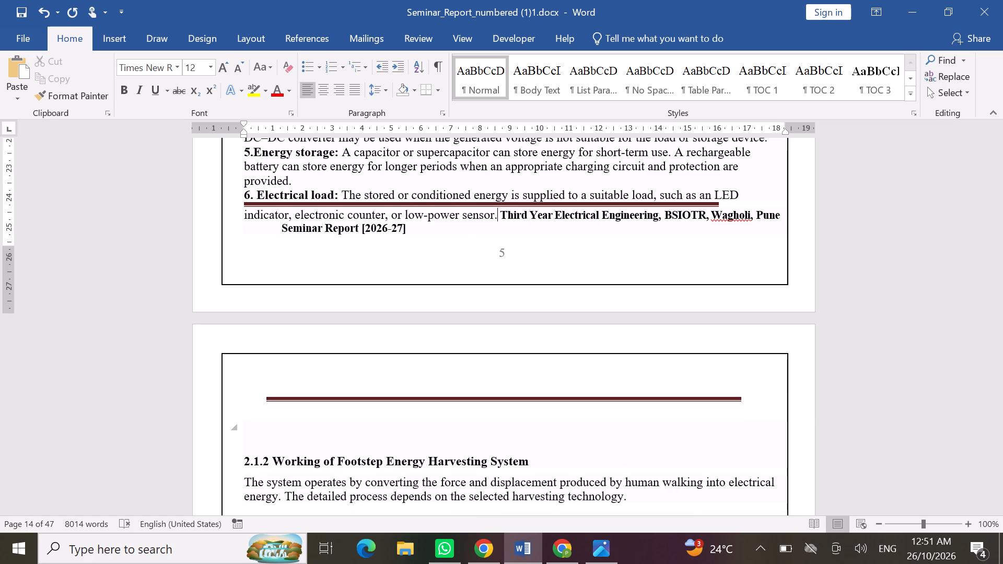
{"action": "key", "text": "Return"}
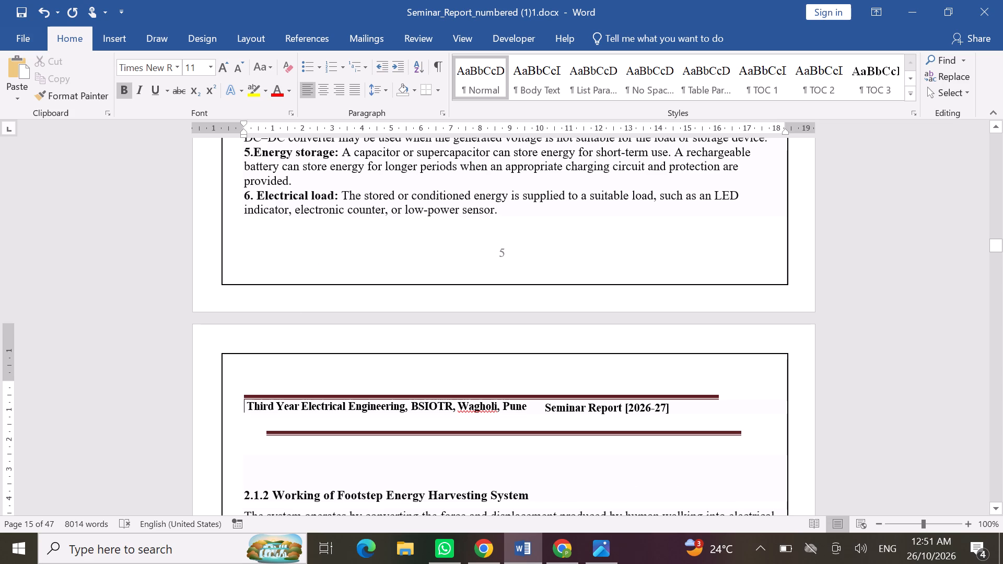
Insert three blank lines before the "6. Electrical load" paragraph to push it onto the following page.
{"action": "scroll", "coordinate": [424, 224], "scroll_direction": "up", "scroll_amount": 4}
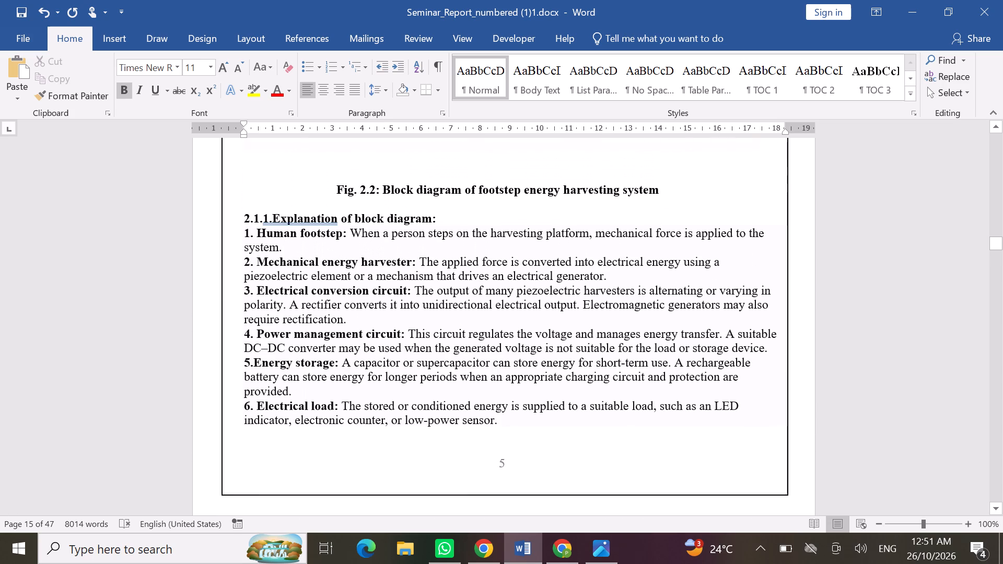
{"action": "scroll", "coordinate": [424, 224], "scroll_direction": "up", "scroll_amount": 2}
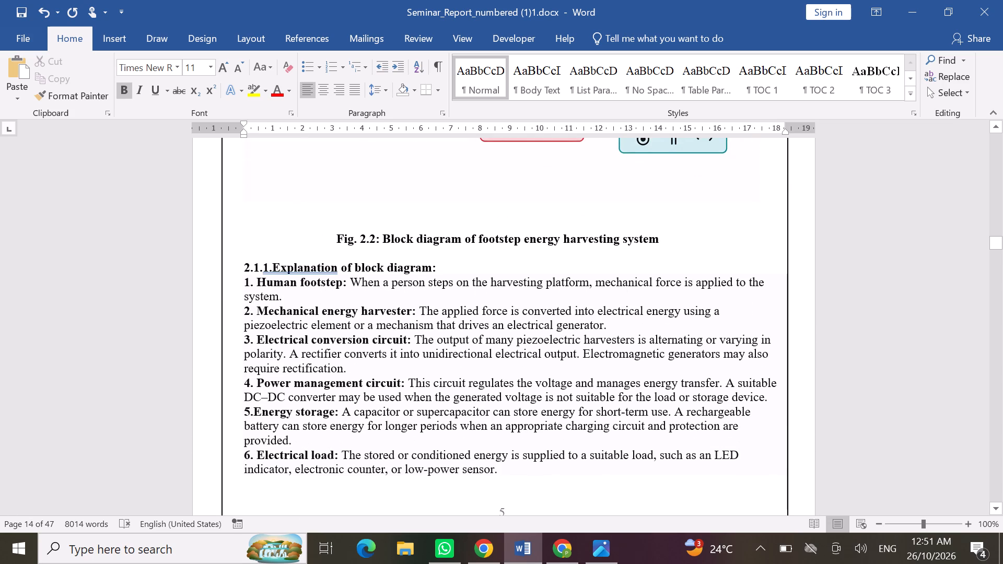
{"action": "scroll", "coordinate": [390, 206], "scroll_direction": "up", "scroll_amount": 2}
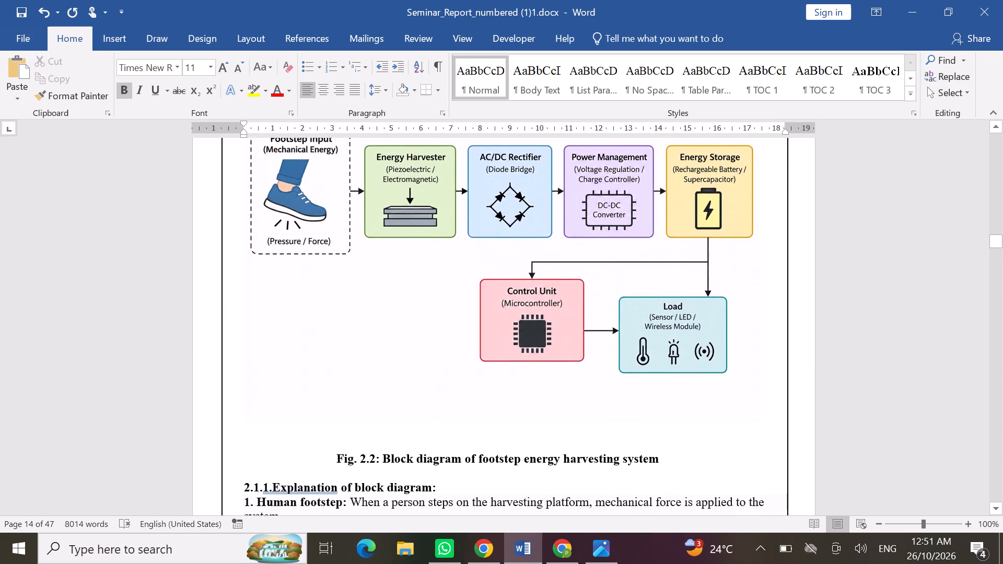
{"action": "scroll", "coordinate": [390, 206], "scroll_direction": "down", "scroll_amount": 4}
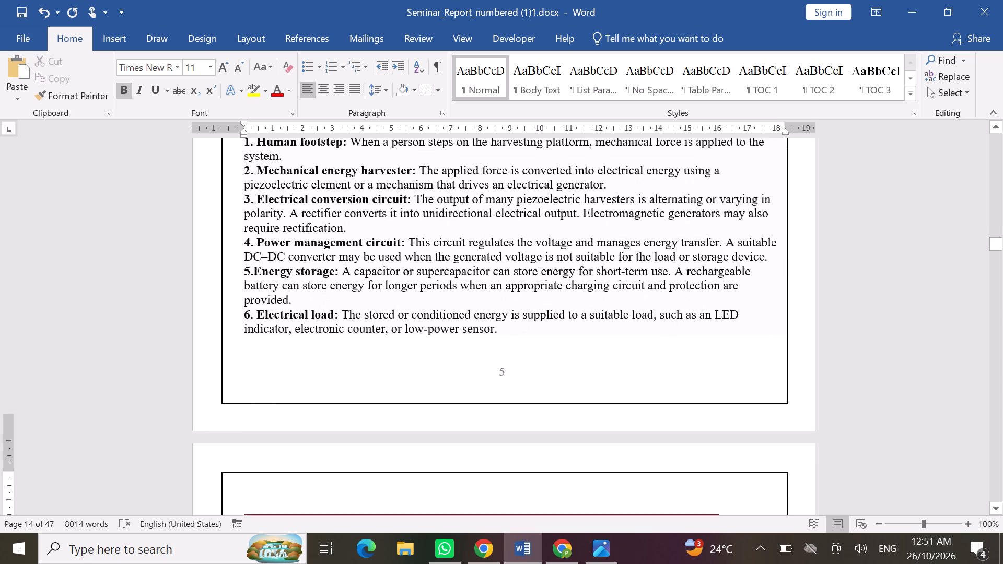
{"action": "scroll", "coordinate": [390, 206], "scroll_direction": "down", "scroll_amount": 3}
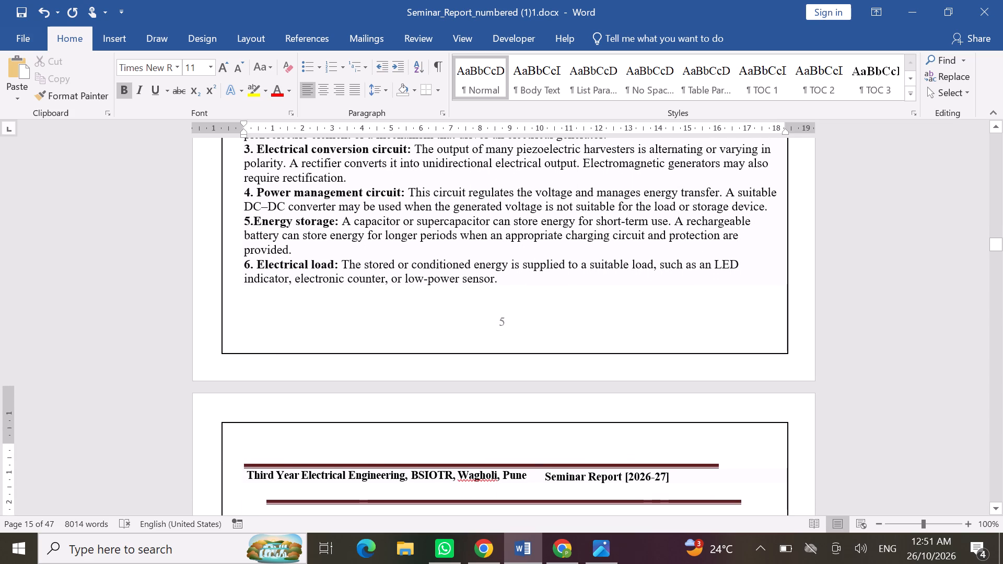
{"action": "scroll", "coordinate": [390, 206], "scroll_direction": "down", "scroll_amount": 3}
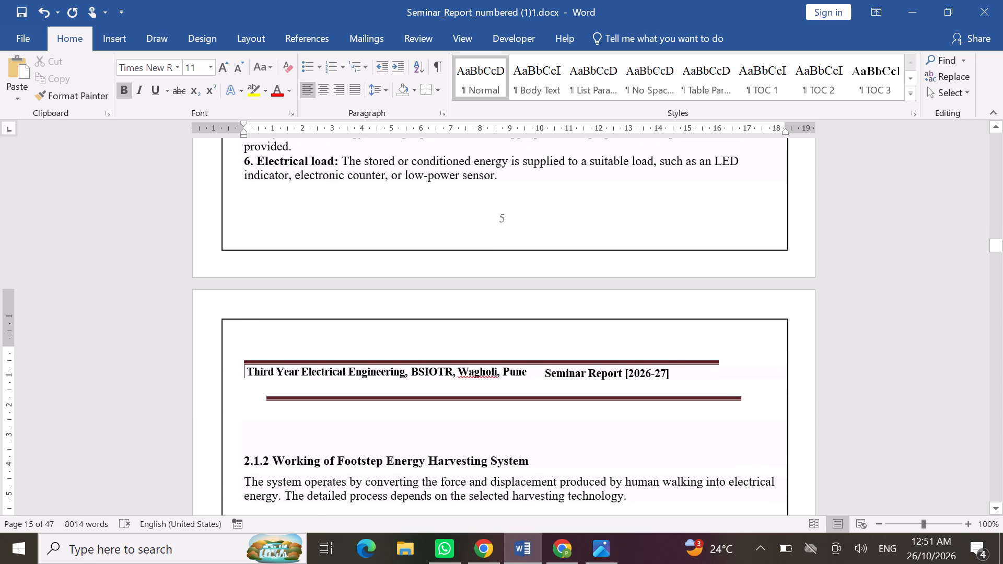
{"action": "scroll", "coordinate": [390, 206], "scroll_direction": "up", "scroll_amount": 1}
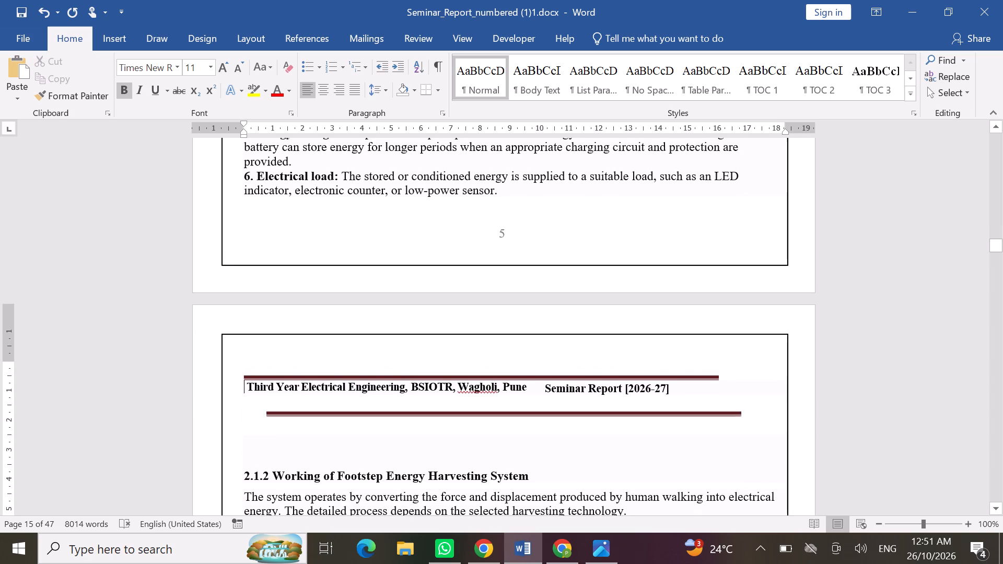
{"action": "left_click", "coordinate": [242, 177]}
{"action": "key", "text": "Return"}
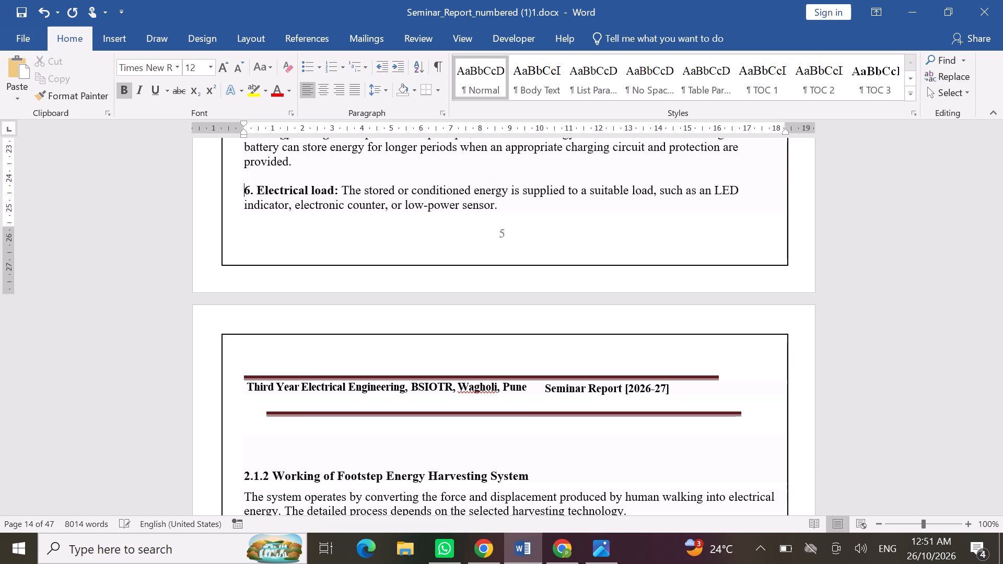
{"action": "key", "text": "Return"}
{"action": "key", "text": "Return"}
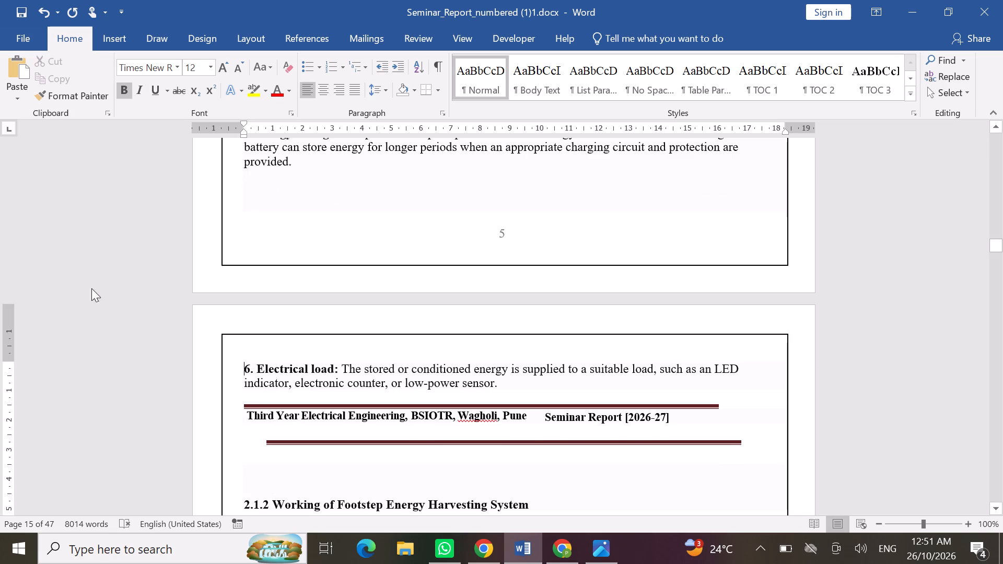
Copy the whole "6. Electrical load" paragraph and delete it from above the "Third Year Electrical Engineering" line.
{"action": "left_click_drag", "start_coordinate": [238, 406], "coordinate": [538, 409]}
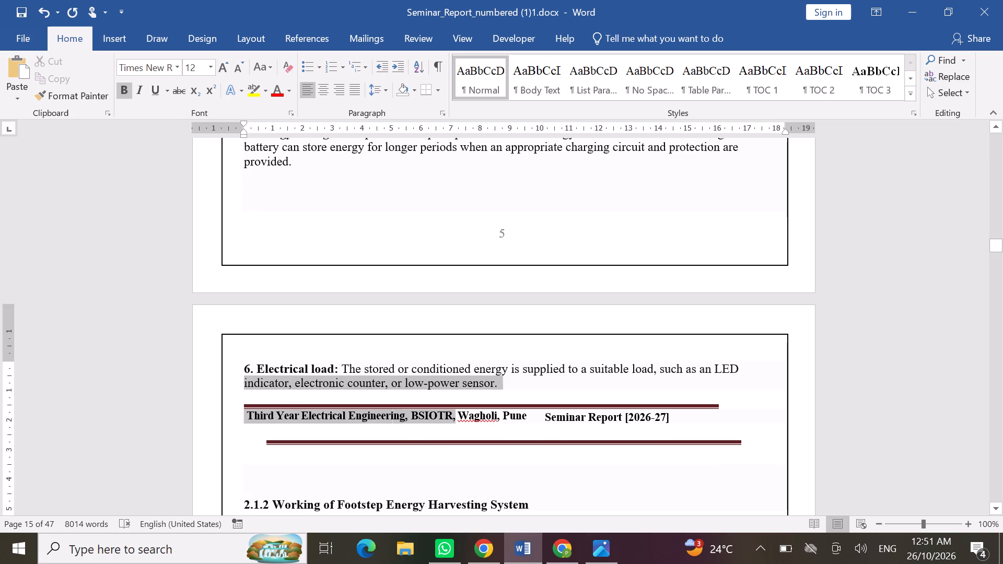
{"action": "left_click_drag", "start_coordinate": [538, 409], "coordinate": [801, 398]}
{"action": "left_click", "coordinate": [672, 418]}
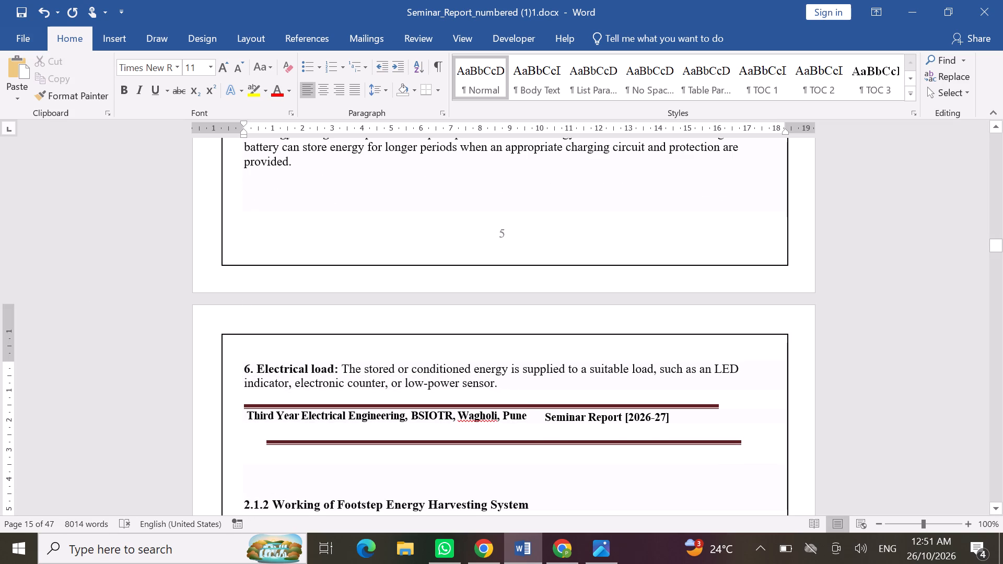
{"action": "left_click_drag", "start_coordinate": [244, 368], "coordinate": [517, 403]}
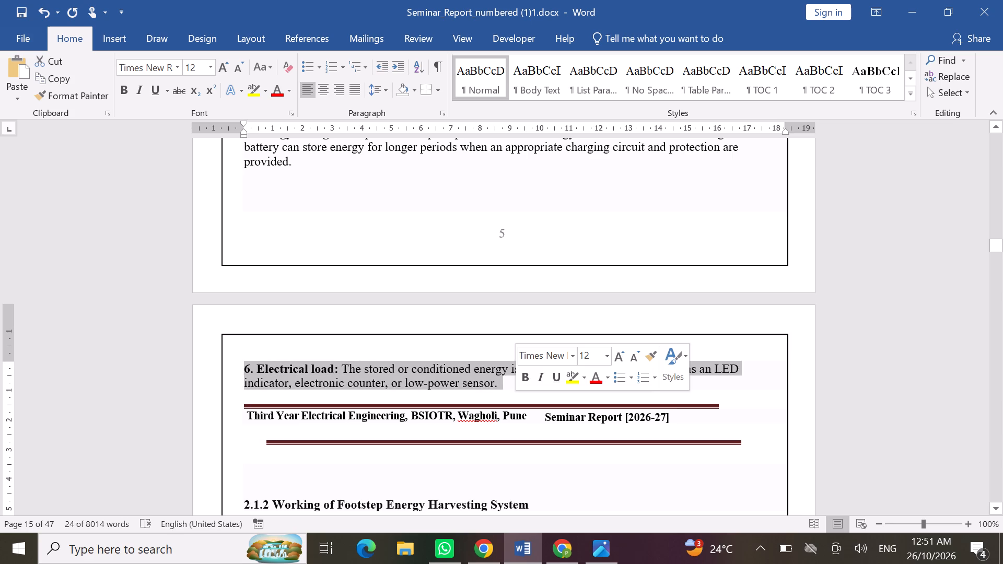
{"action": "key", "text": "ctrl+c"}
{"action": "key", "text": "BackSpace"}
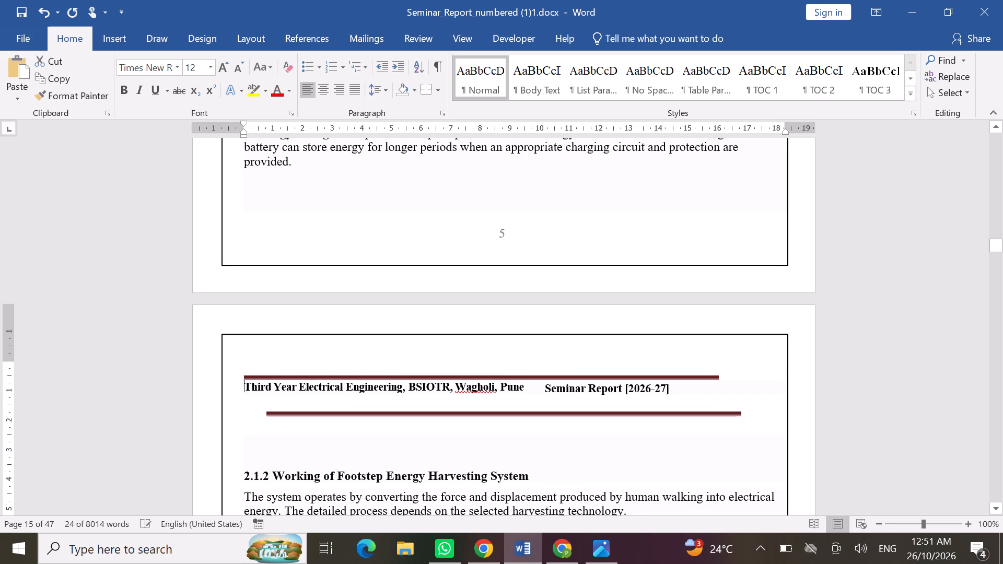
Remove the blank space before the "Third Year Electrical Engineering" line to pull it and its divider back onto page 5.
{"action": "key", "text": "BackSpace"}
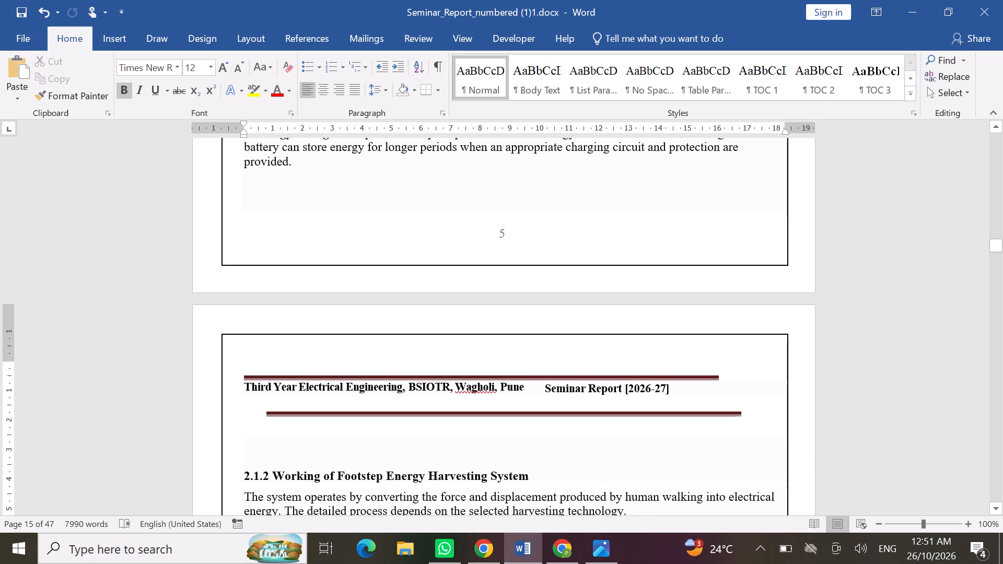
{"action": "key", "text": "BackSpace"}
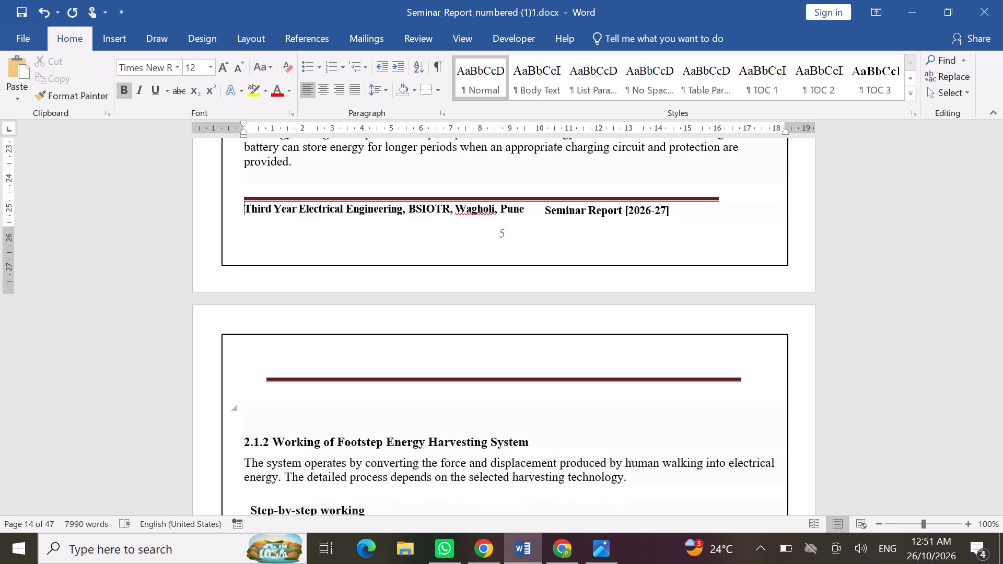
Paste the "6. Electrical load" paragraph below the divider line that precedes heading 2.1.2, and move it down with two line breaks.
{"action": "left_click", "coordinate": [251, 416]}
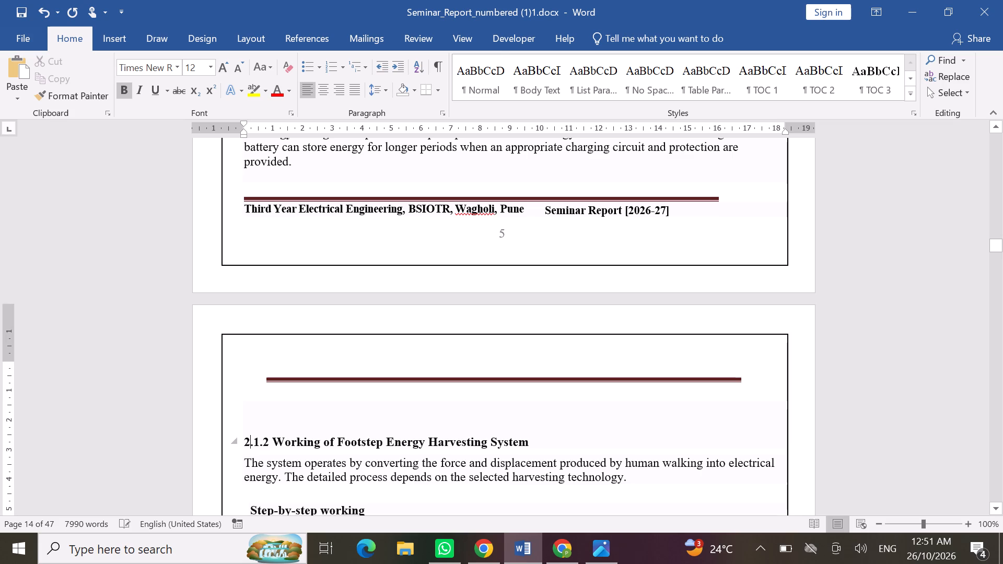
{"action": "left_click", "coordinate": [249, 416]}
{"action": "left_click", "coordinate": [249, 416]}
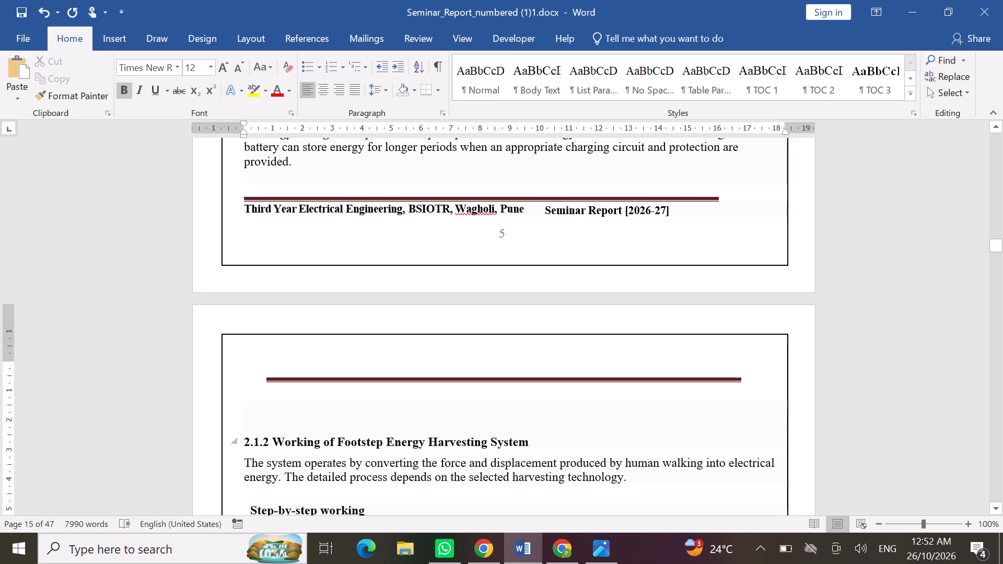
{"action": "double_click", "coordinate": [249, 416]}
{"action": "left_click", "coordinate": [333, 421]}
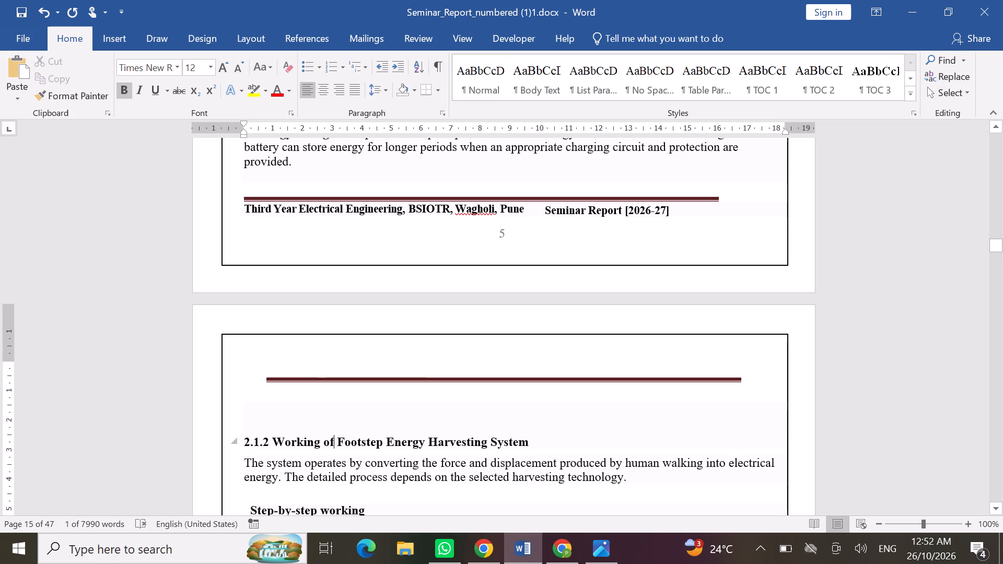
{"action": "double_click", "coordinate": [349, 410]}
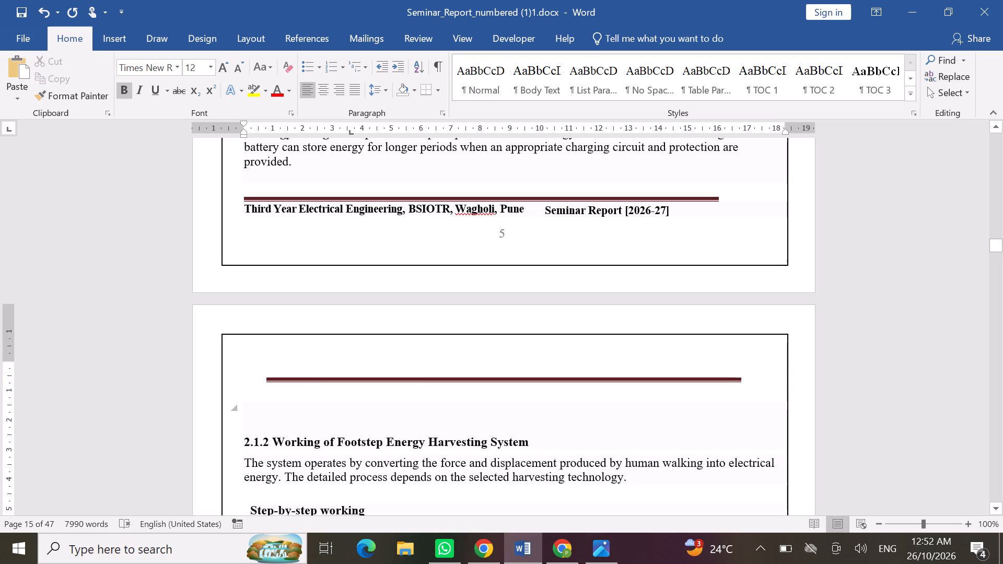
{"action": "key", "text": "ctrl+v"}
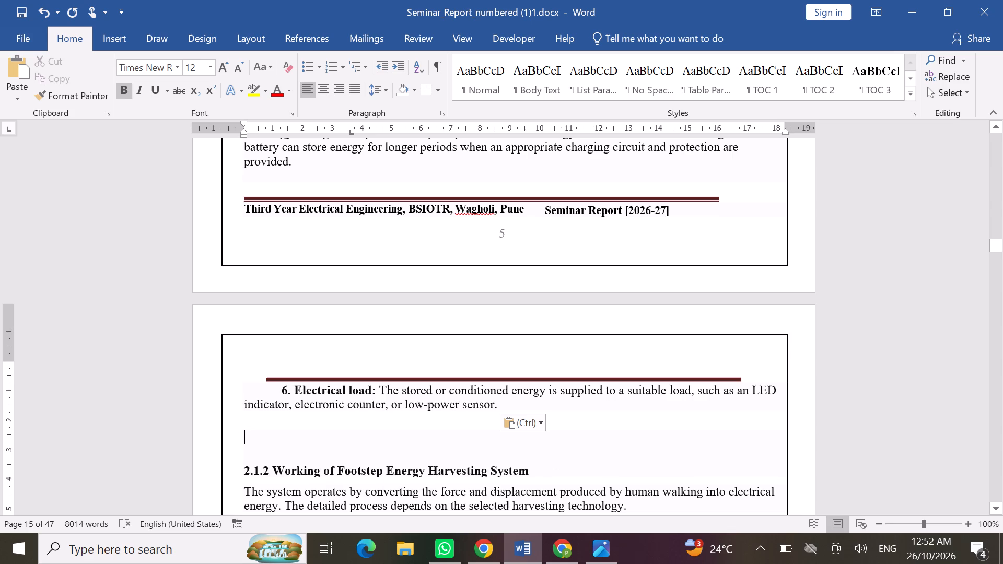
{"action": "left_click", "coordinate": [281, 396]}
{"action": "key", "text": "Return"}
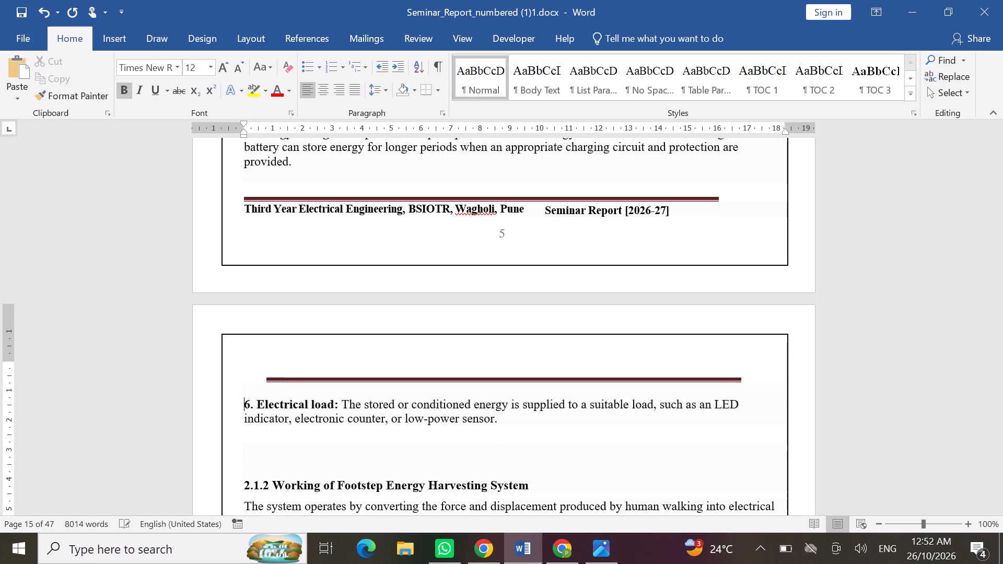
{"action": "key", "text": "Return"}
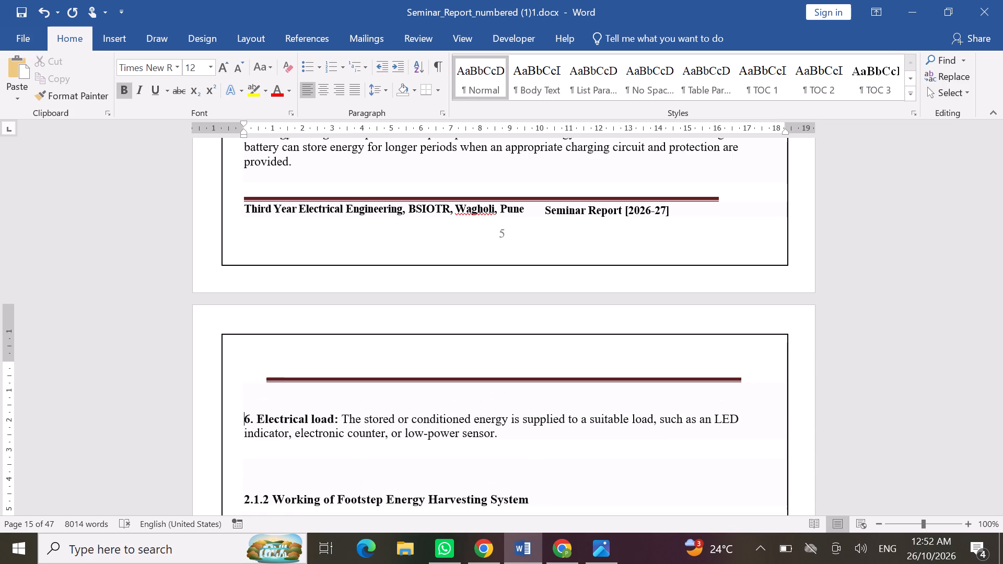
Delete the two extra blank lines above the "2.1.2 Working of Footstep Energy Harvesting System" heading.
{"action": "scroll", "coordinate": [281, 396], "scroll_direction": "down", "scroll_amount": 3}
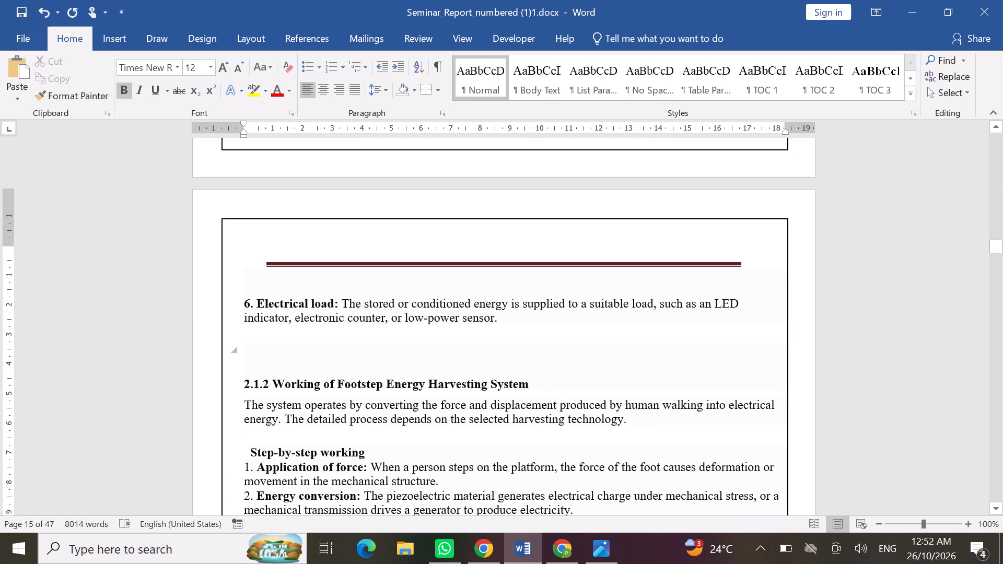
{"action": "left_click", "coordinate": [249, 362]}
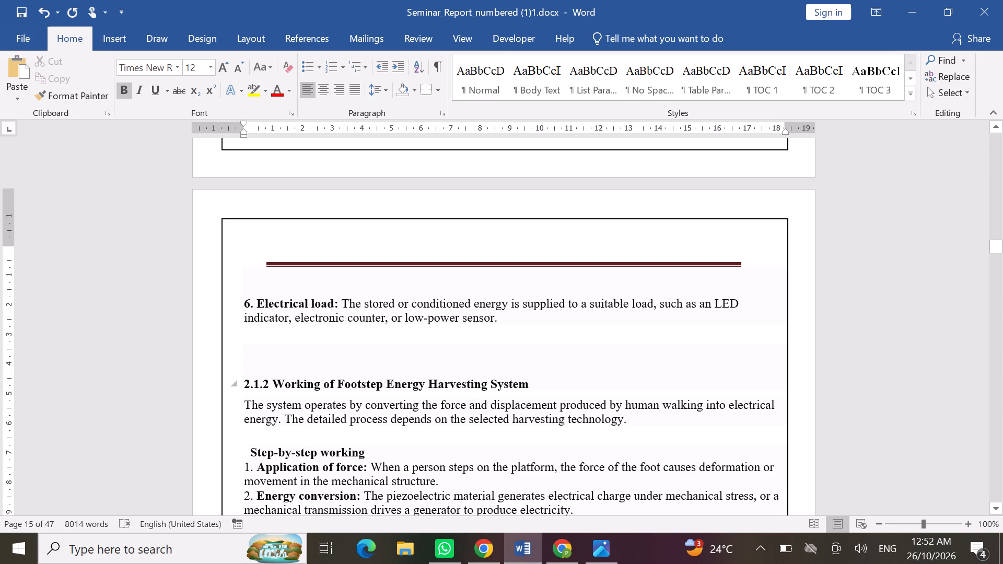
{"action": "left_click", "coordinate": [247, 355]}
{"action": "key", "text": "BackSpace"}
{"action": "key", "text": "BackSpace"}
{"action": "scroll", "coordinate": [247, 355], "scroll_direction": "down", "scroll_amount": 1}
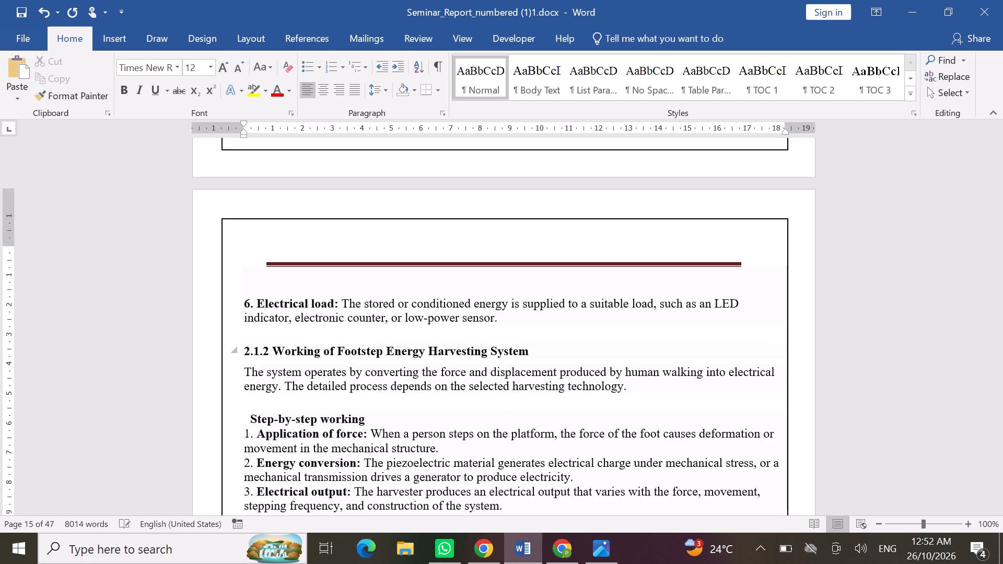
Delete the extra blank lines around the divider above the "2.2.Comparison of existing research approaches" heading, bringing the heading up close beneath it.
{"action": "scroll", "coordinate": [247, 355], "scroll_direction": "down", "scroll_amount": 6}
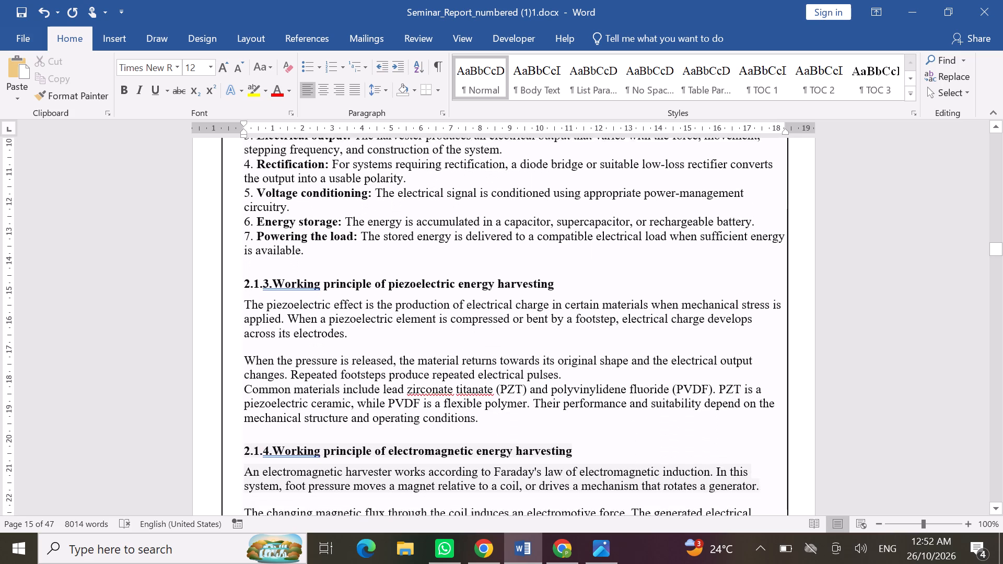
{"action": "scroll", "coordinate": [247, 355], "scroll_direction": "down", "scroll_amount": 6}
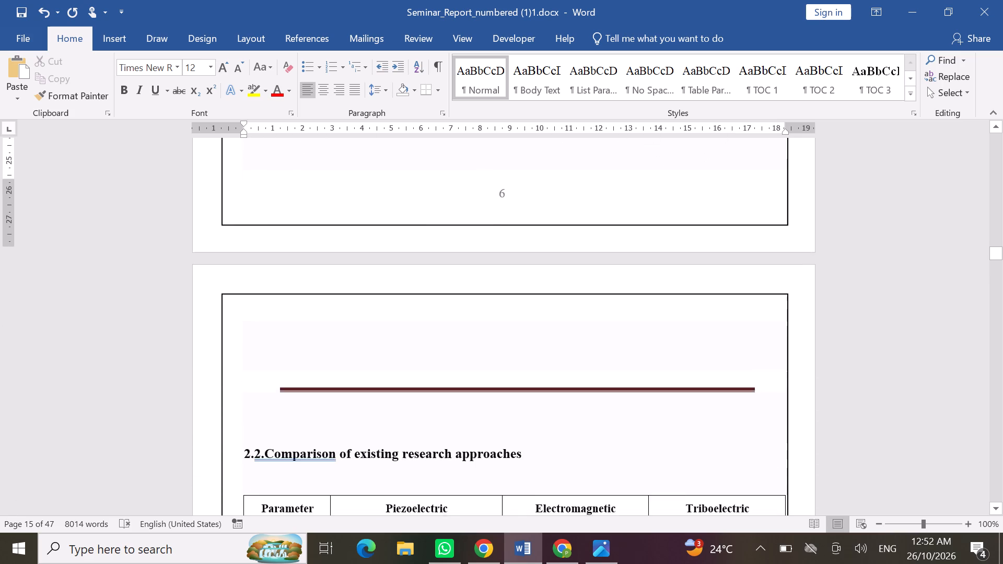
{"action": "scroll", "coordinate": [247, 355], "scroll_direction": "down", "scroll_amount": 1}
{"action": "left_click", "coordinate": [282, 336]}
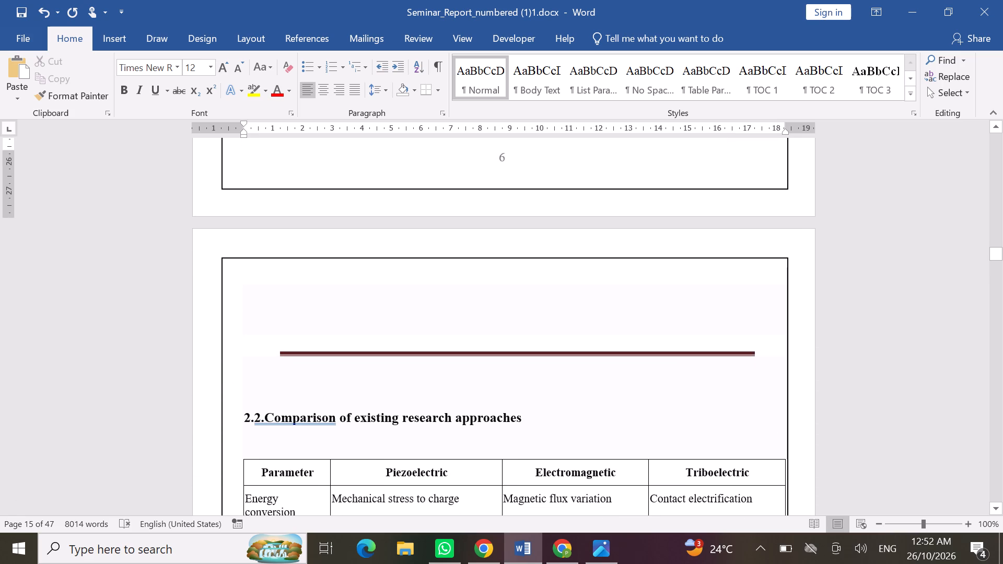
{"action": "key", "text": "BackSpace"}
{"action": "key", "text": "BackSpace"}
{"action": "key", "text": "BackSpace"}
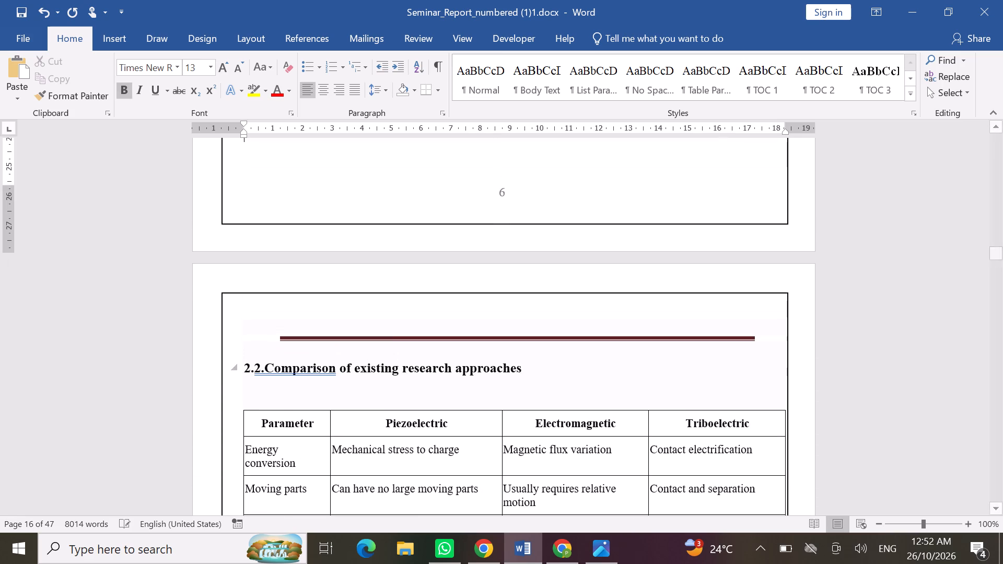
Copy the divider and "Third Year Electrical Engineering, BSIOTR, Wagholi, Pune" line from the bottom of page 5 to below the last paragraph of page 6.
{"action": "scroll", "coordinate": [282, 336], "scroll_direction": "up", "scroll_amount": 3}
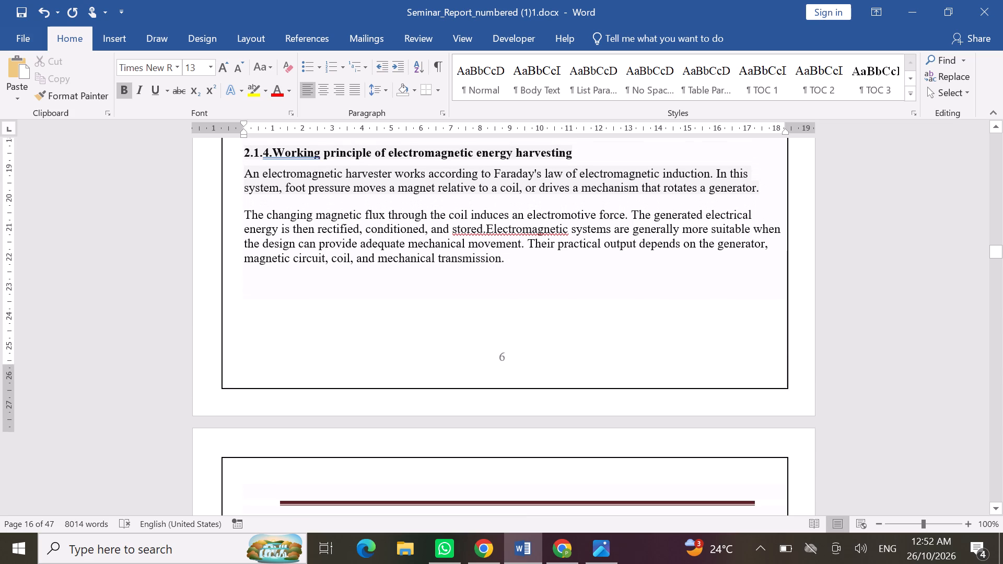
{"action": "scroll", "coordinate": [282, 336], "scroll_direction": "up", "scroll_amount": 6}
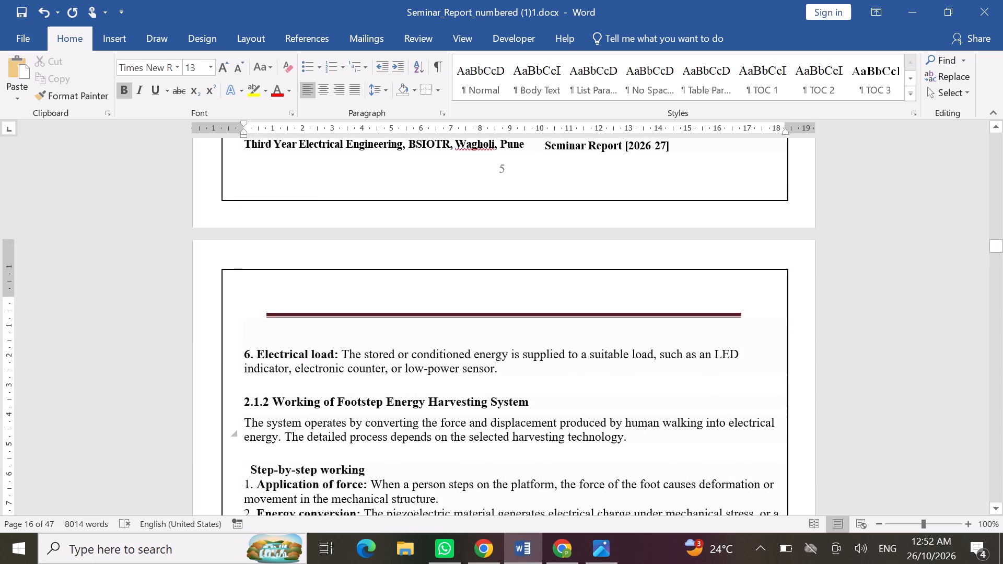
{"action": "scroll", "coordinate": [282, 336], "scroll_direction": "up", "scroll_amount": 3}
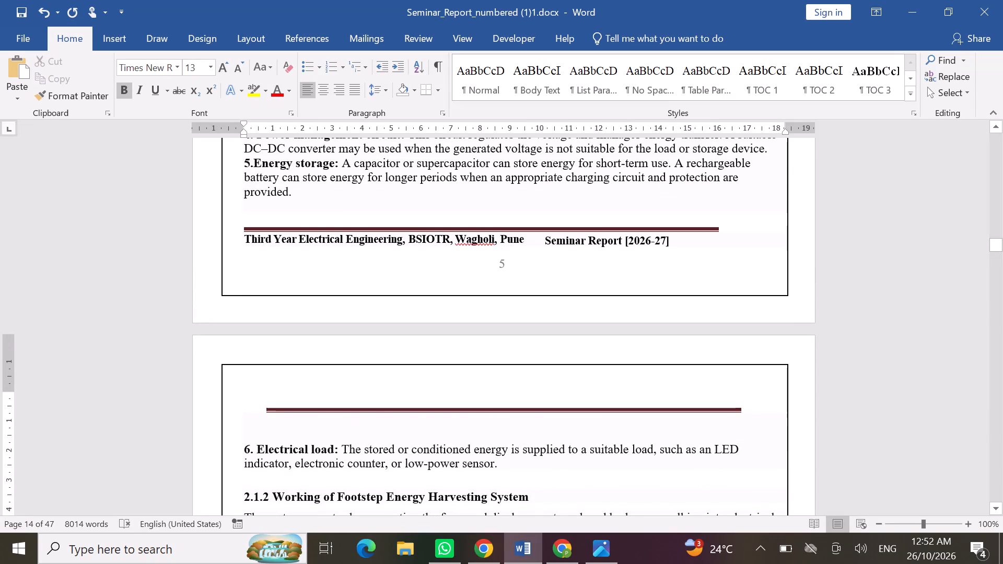
{"action": "left_click_drag", "start_coordinate": [244, 234], "coordinate": [757, 248]}
{"action": "key", "text": "ctrl+c"}
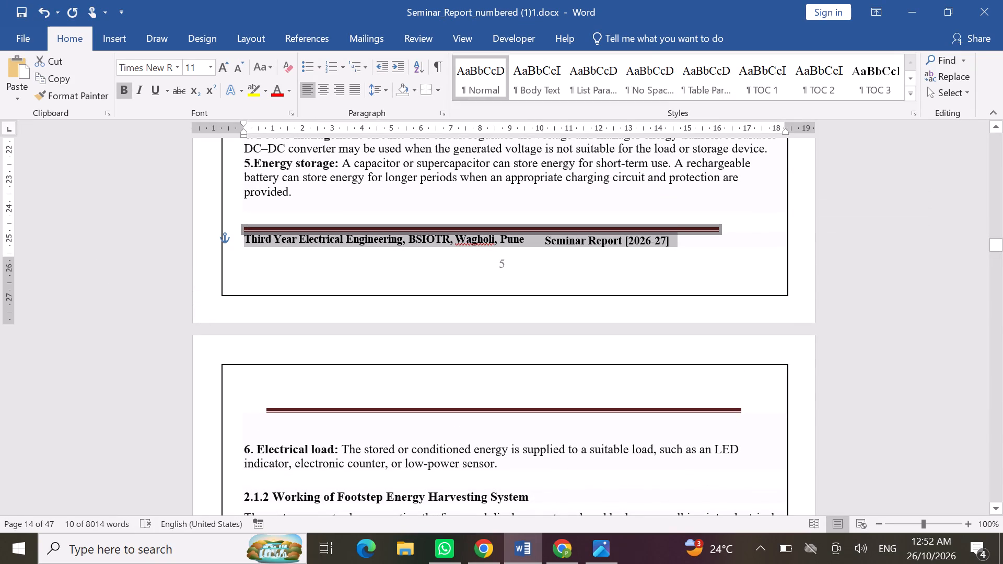
{"action": "left_click", "coordinate": [661, 262]}
{"action": "scroll", "coordinate": [661, 254], "scroll_direction": "down", "scroll_amount": 3}
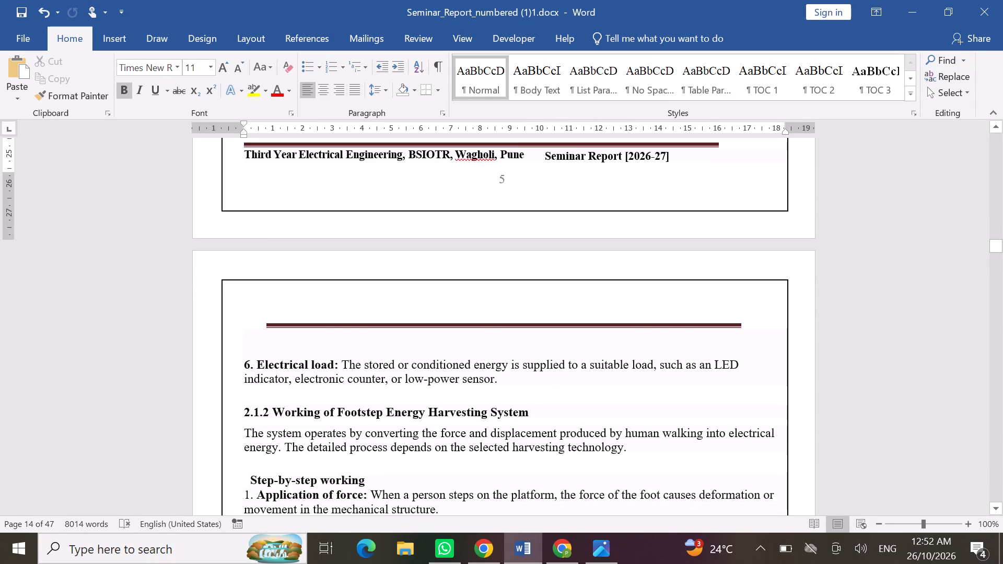
{"action": "scroll", "coordinate": [661, 254], "scroll_direction": "down", "scroll_amount": 13}
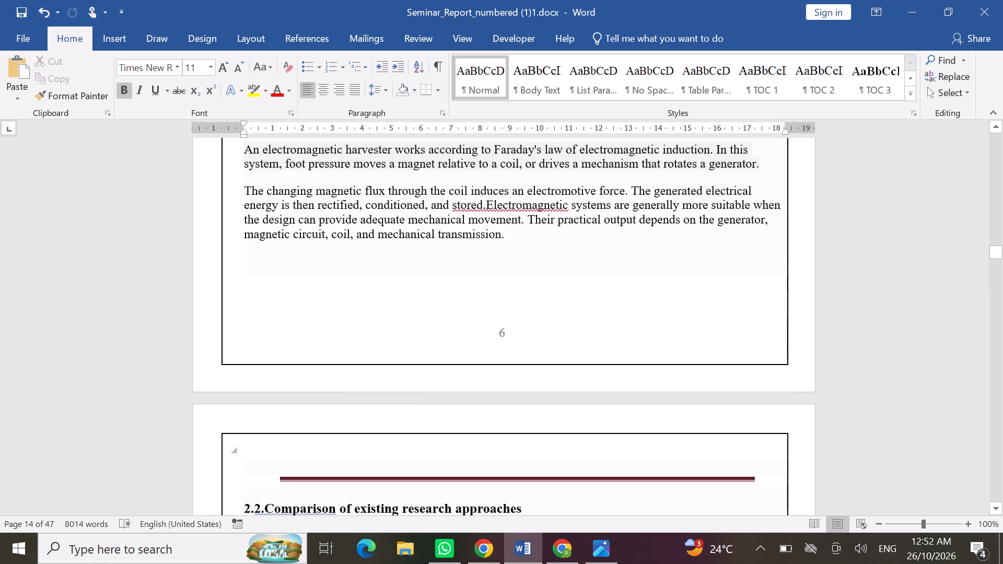
{"action": "scroll", "coordinate": [661, 254], "scroll_direction": "down", "scroll_amount": 2}
{"action": "scroll", "coordinate": [511, 208], "scroll_direction": "up", "scroll_amount": 2}
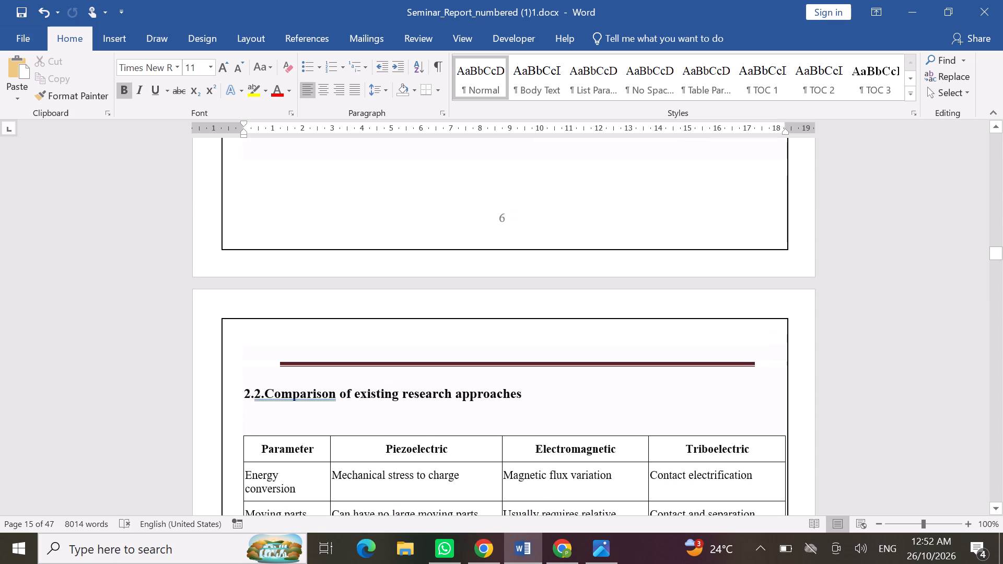
{"action": "left_click", "coordinate": [352, 183]}
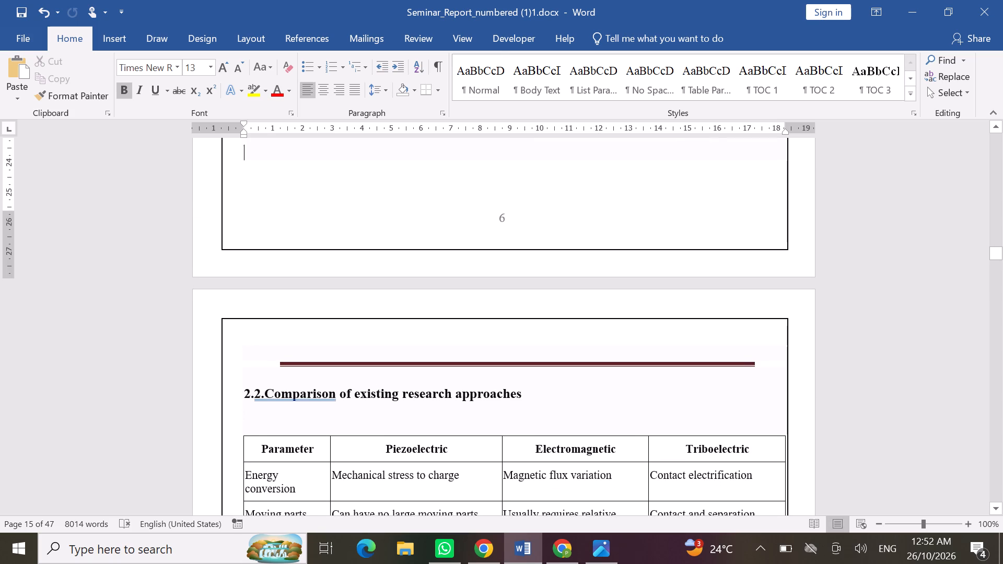
{"action": "key", "text": "ctrl+v"}
{"action": "left_click", "coordinate": [352, 183]}
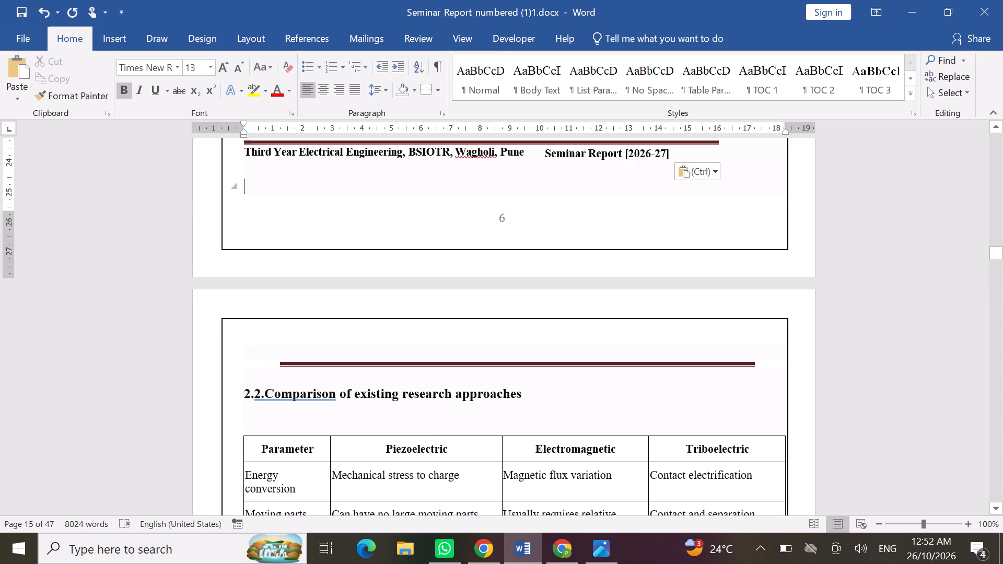
{"action": "key", "text": "Return"}
{"action": "key", "text": "BackSpace"}
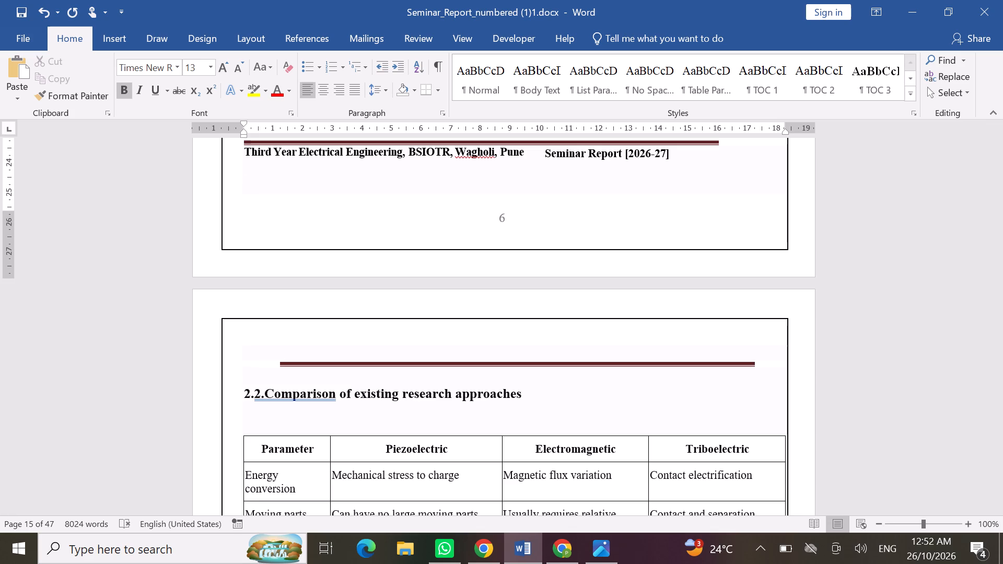
Add one blank line between page 6's last paragraph and the pasted divider, keeping the institute line on page 6.
{"action": "scroll", "coordinate": [352, 183], "scroll_direction": "up", "scroll_amount": 2}
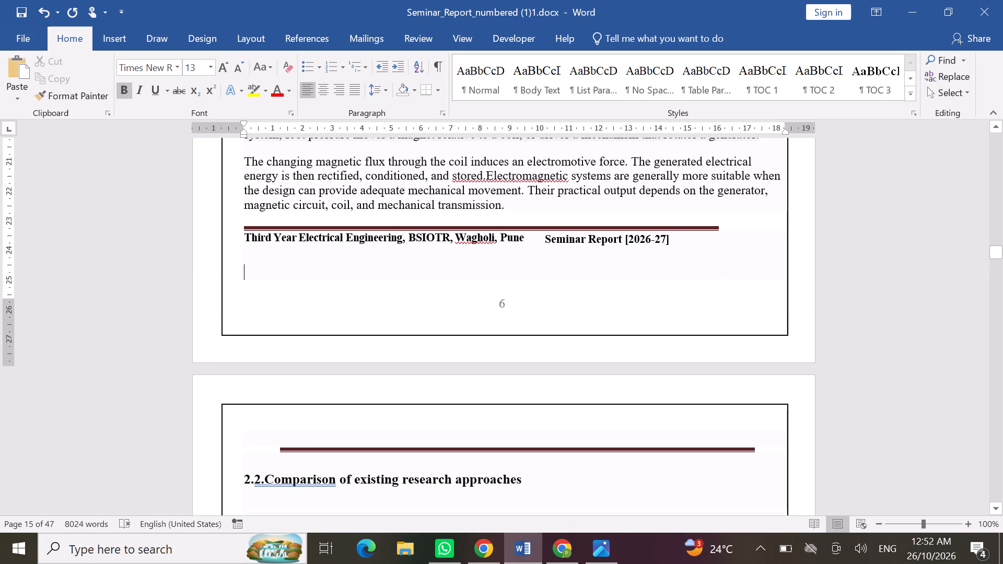
{"action": "left_click", "coordinate": [520, 212]}
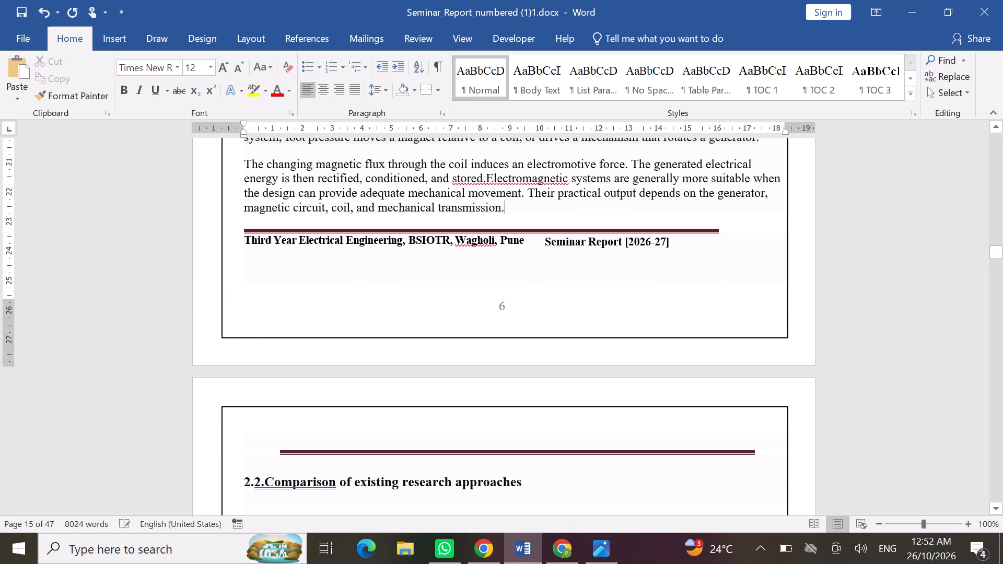
{"action": "key", "text": "Return"}
{"action": "key", "text": "Return"}
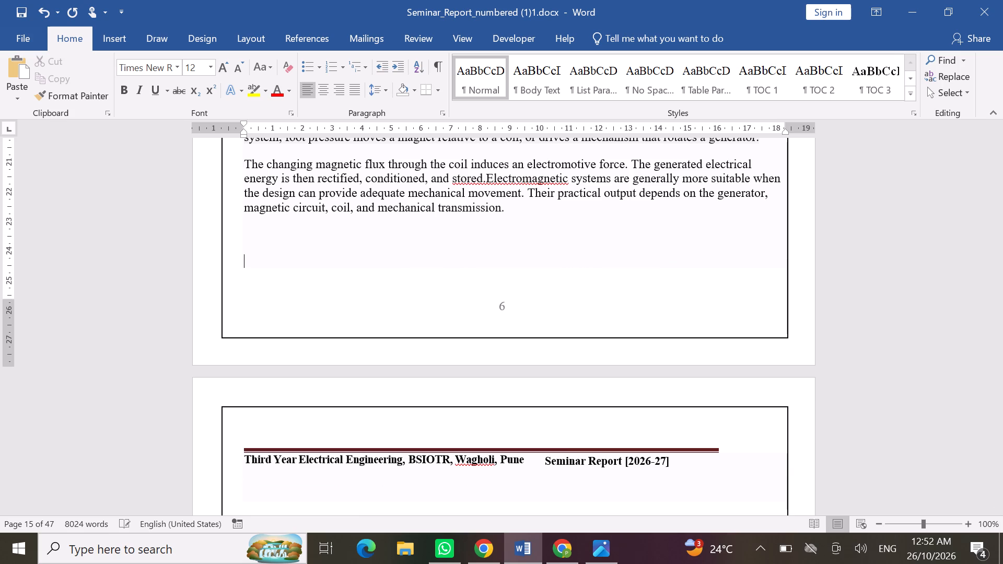
{"action": "key", "text": "BackSpace"}
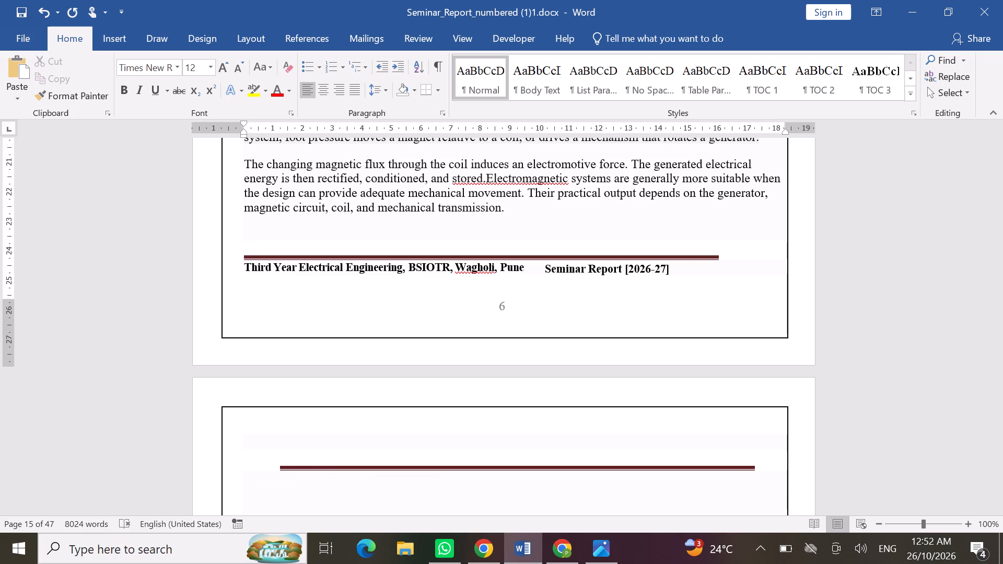
Delete the blank line between the divider and the "2.2.Comparison of existing research approaches" heading on page 7.
{"action": "scroll", "coordinate": [520, 212], "scroll_direction": "down", "scroll_amount": 1}
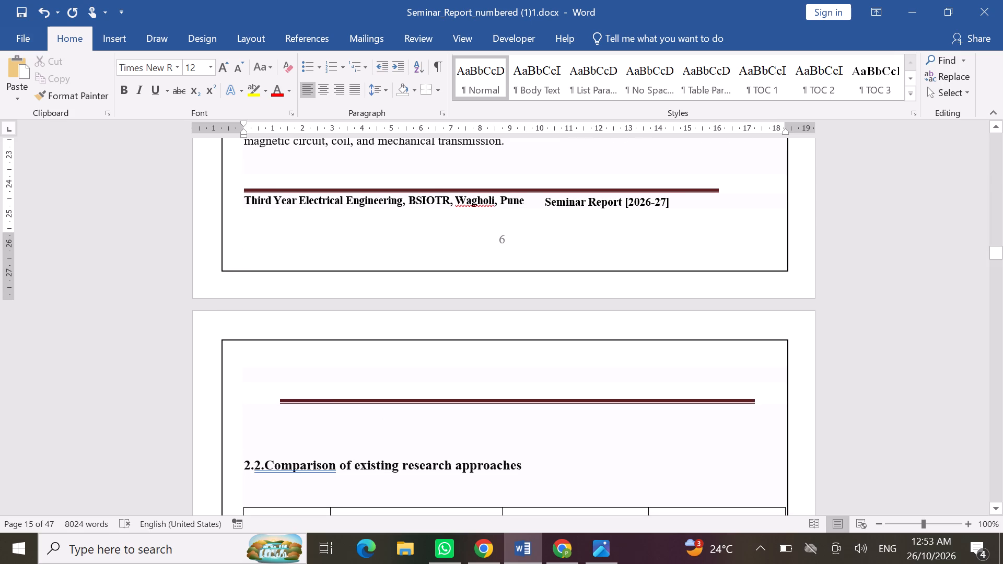
{"action": "scroll", "coordinate": [438, 220], "scroll_direction": "down", "scroll_amount": 3}
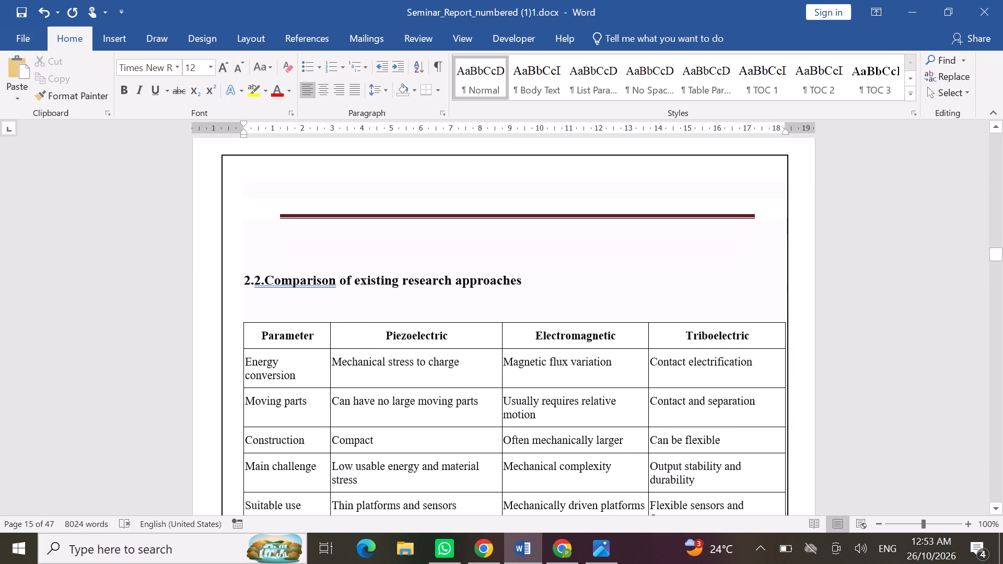
{"action": "left_click", "coordinate": [257, 252]}
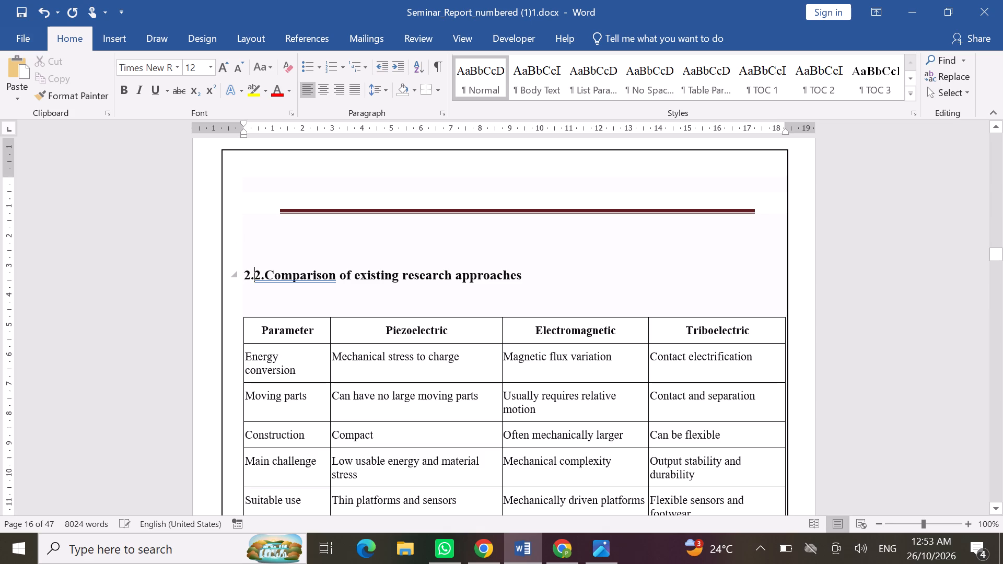
{"action": "left_click", "coordinate": [251, 244]}
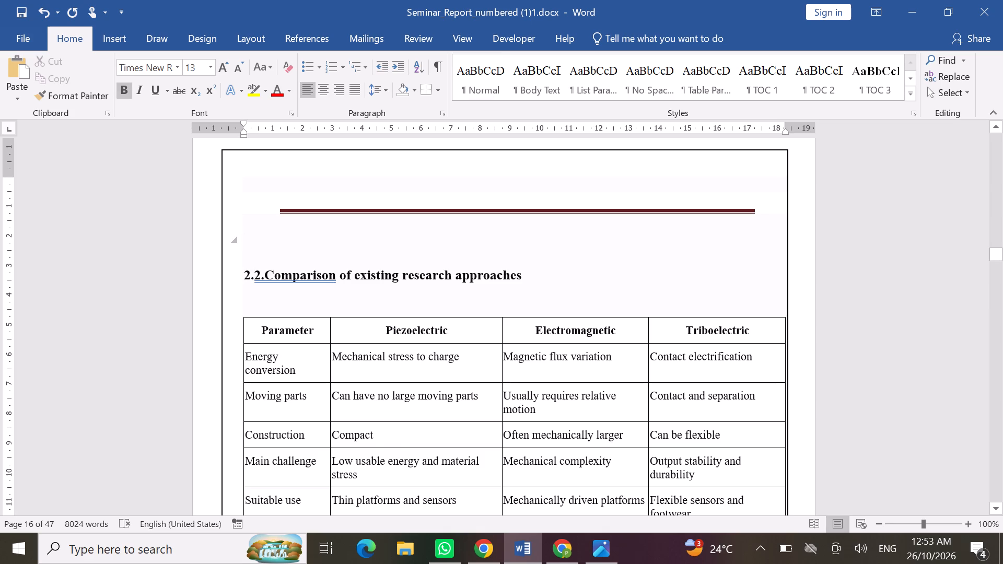
{"action": "key", "text": "BackSpace"}
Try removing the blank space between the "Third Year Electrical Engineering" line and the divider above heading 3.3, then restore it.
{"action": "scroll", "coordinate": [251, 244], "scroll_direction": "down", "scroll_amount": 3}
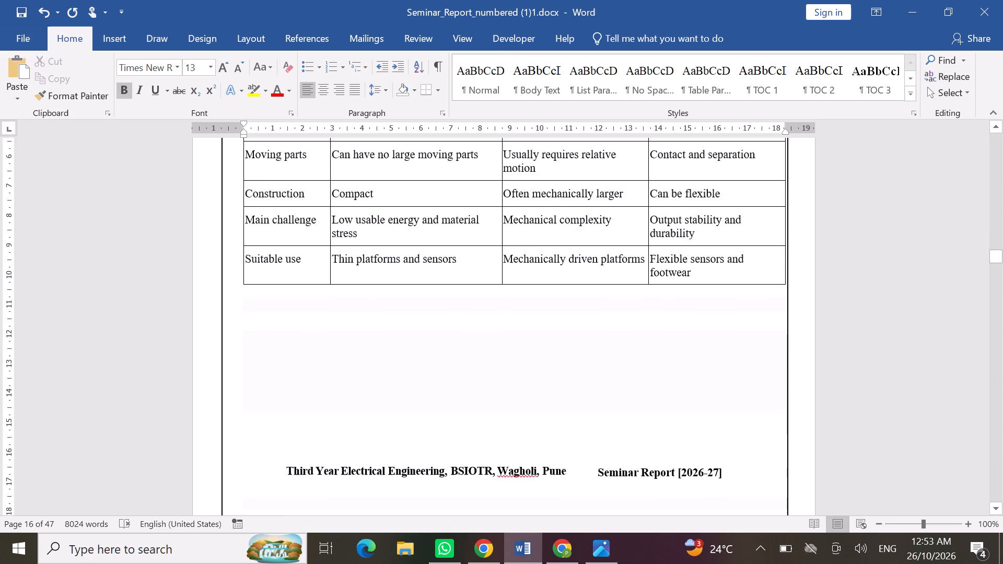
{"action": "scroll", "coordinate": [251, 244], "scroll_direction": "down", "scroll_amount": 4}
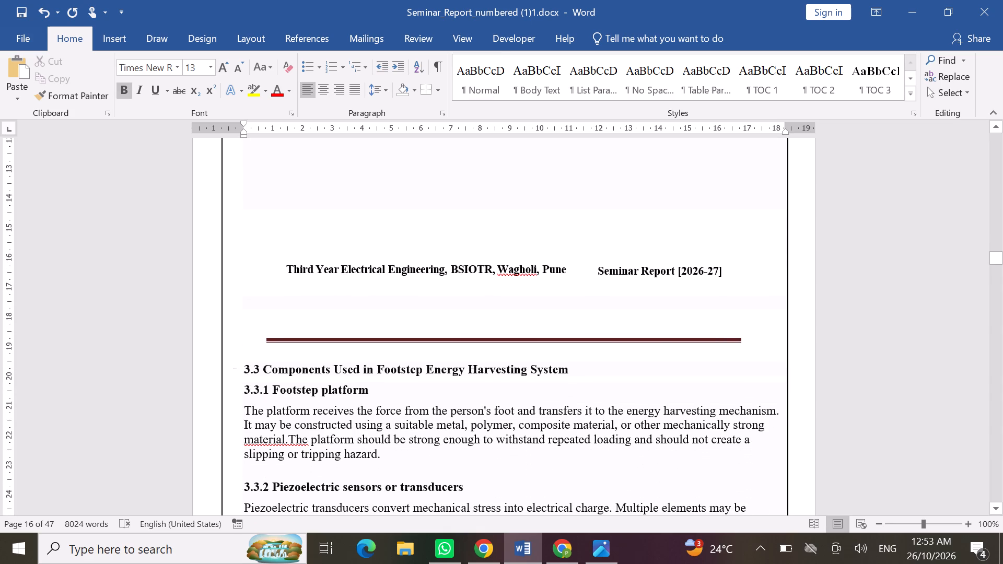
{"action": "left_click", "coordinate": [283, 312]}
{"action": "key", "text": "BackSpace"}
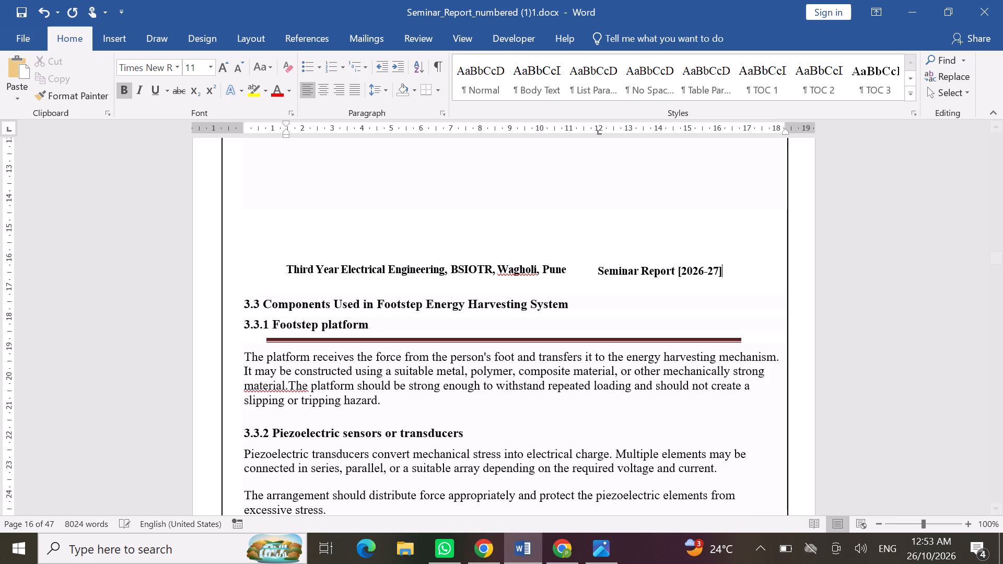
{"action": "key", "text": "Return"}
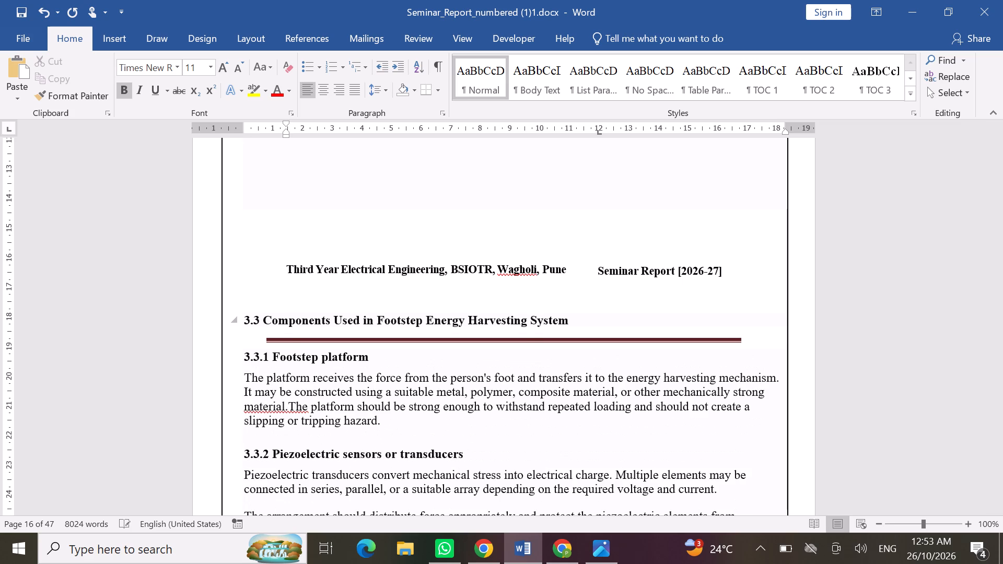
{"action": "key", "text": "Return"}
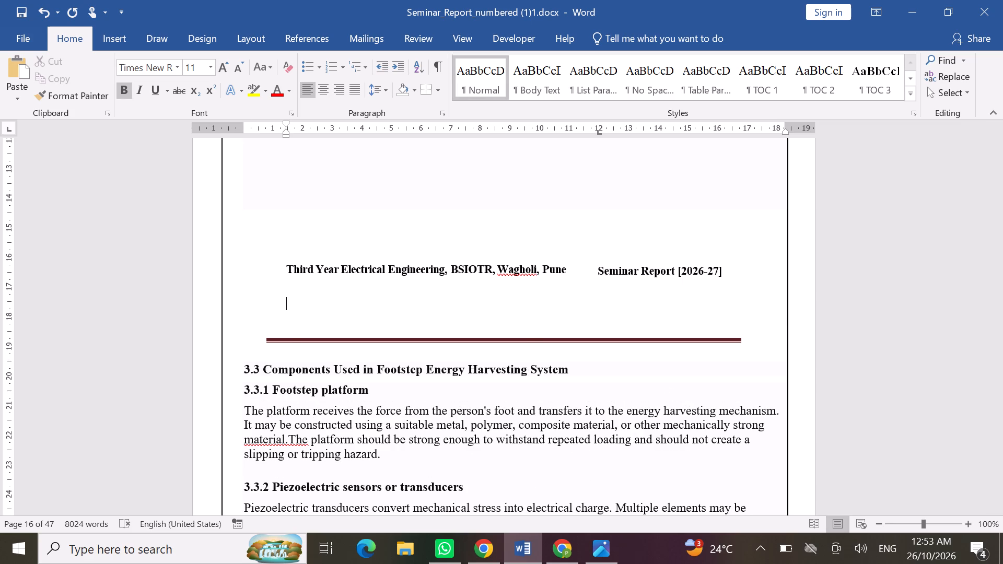
Insert three blank lines between the divider and the "3.3 Components Used in Footstep Energy Harvesting System" heading.
{"action": "left_click", "coordinate": [269, 358]}
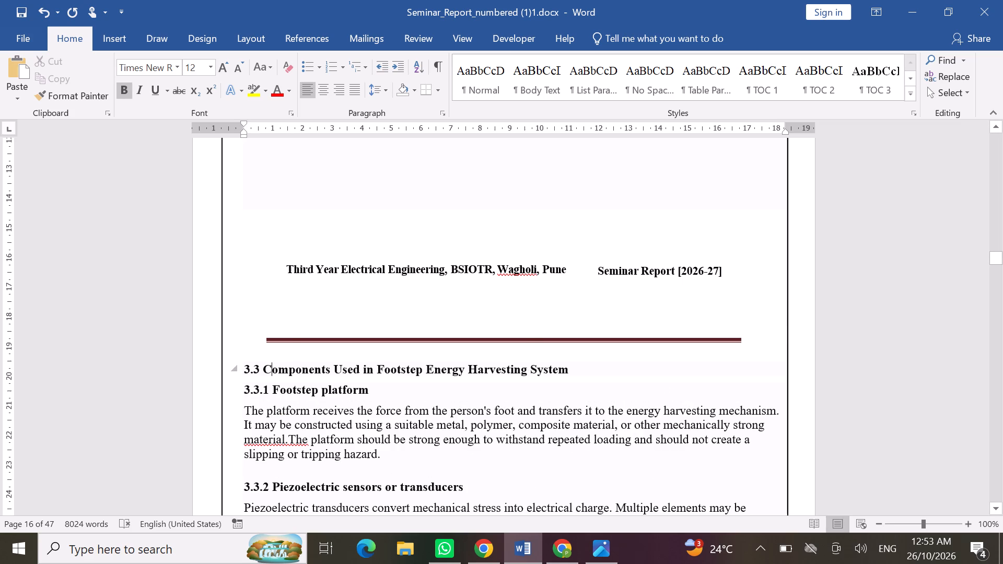
{"action": "left_click", "coordinate": [244, 361]}
{"action": "key", "text": "Return"}
{"action": "key", "text": "Return"}
{"action": "key", "text": "Return"}
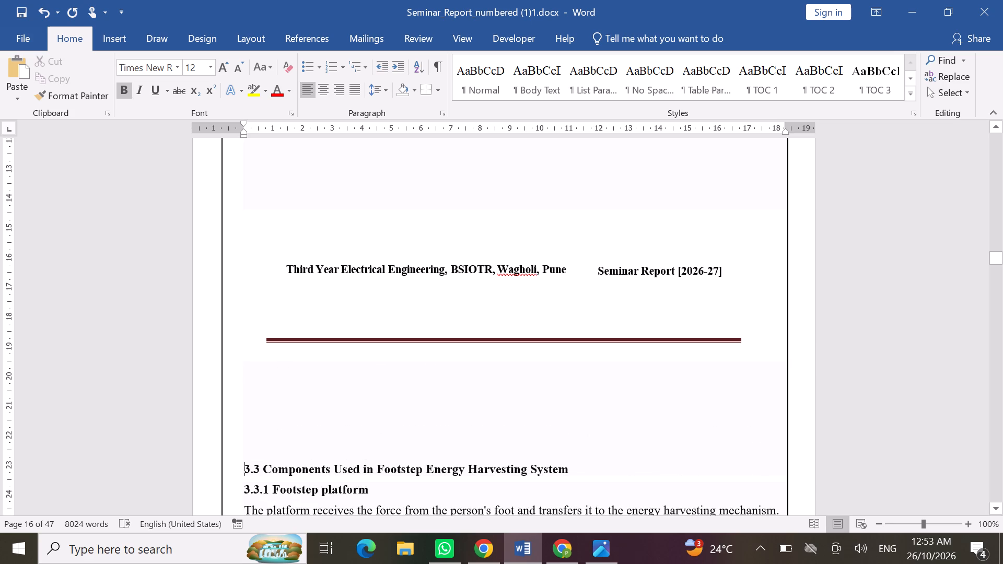
Insert eleven blank lines before the "Third Year Electrical Engineering" line below the comparison table, pushing it towards the bottom of page 7.
{"action": "left_click", "coordinate": [279, 271]}
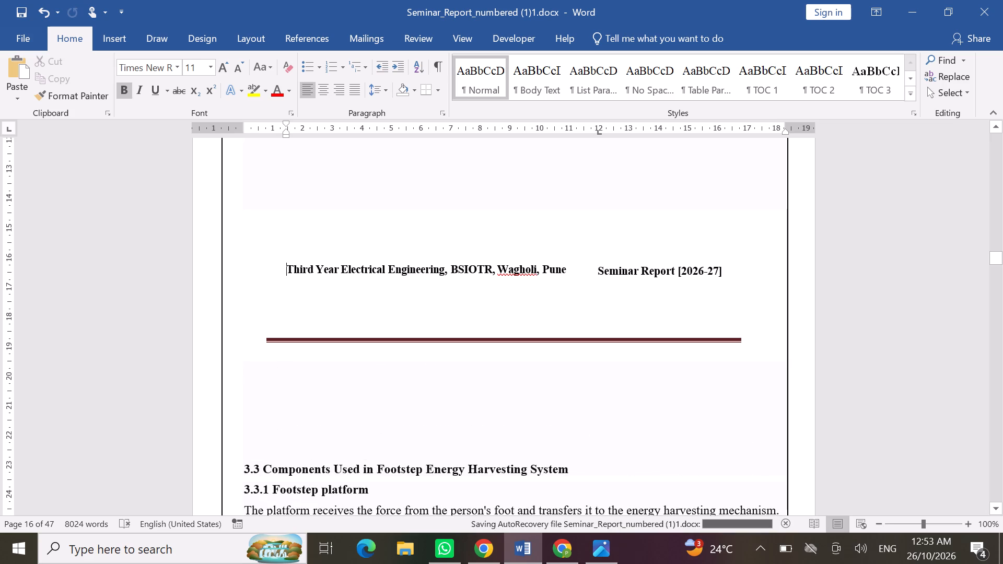
{"action": "key", "text": "Return"}
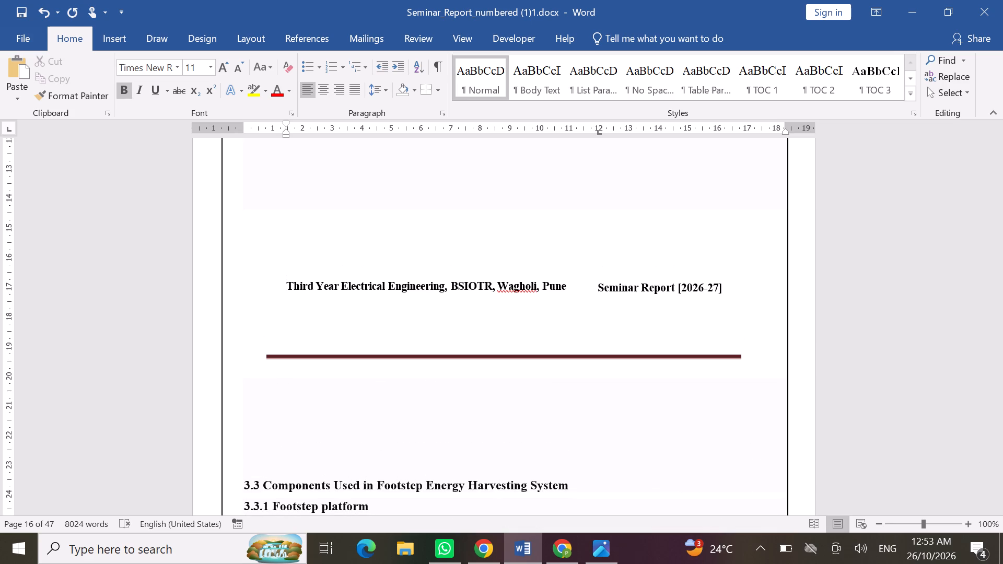
{"action": "key", "text": "Return"}
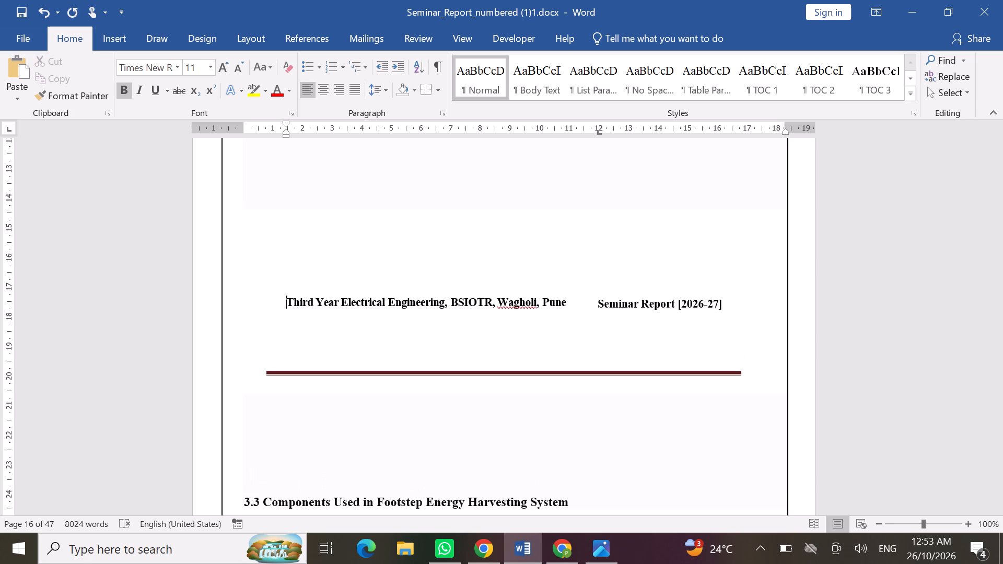
{"action": "key", "text": "Return"}
{"action": "key", "text": "Return"}
{"action": "key", "text": "Return"}
{"action": "key", "text": "Return"}
{"action": "key", "text": "Return"}
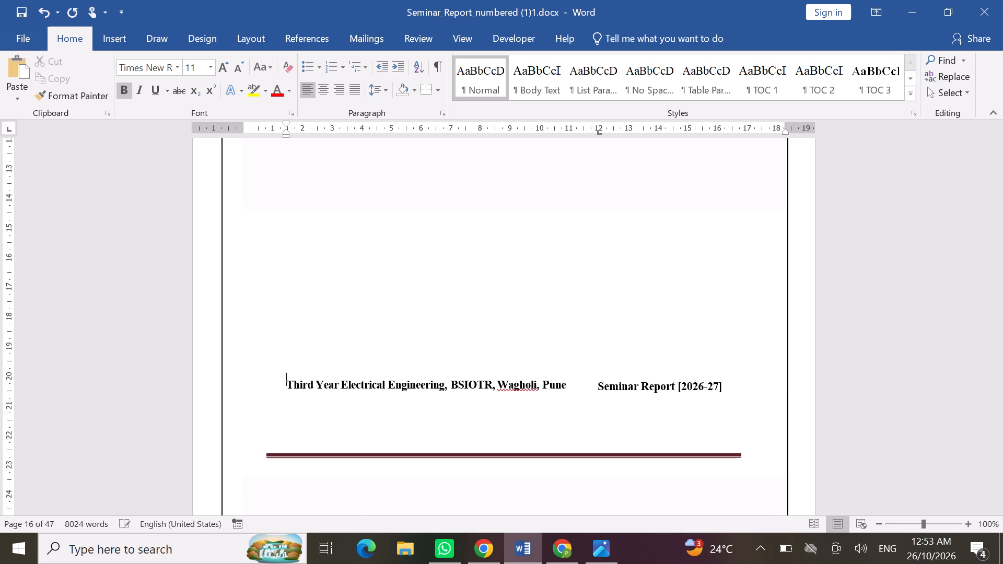
{"action": "key", "text": "Return"}
{"action": "key", "text": "Return"}
{"action": "key", "text": "Return"}
{"action": "key", "text": "Return"}
{"action": "scroll", "coordinate": [279, 271], "scroll_direction": "up", "scroll_amount": 6}
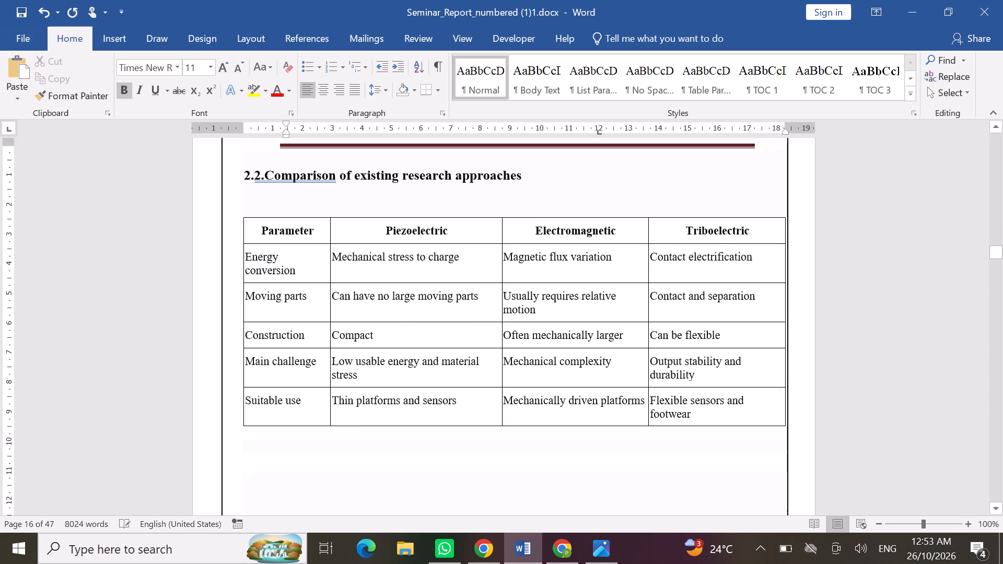
{"action": "scroll", "coordinate": [279, 271], "scroll_direction": "down", "scroll_amount": 8}
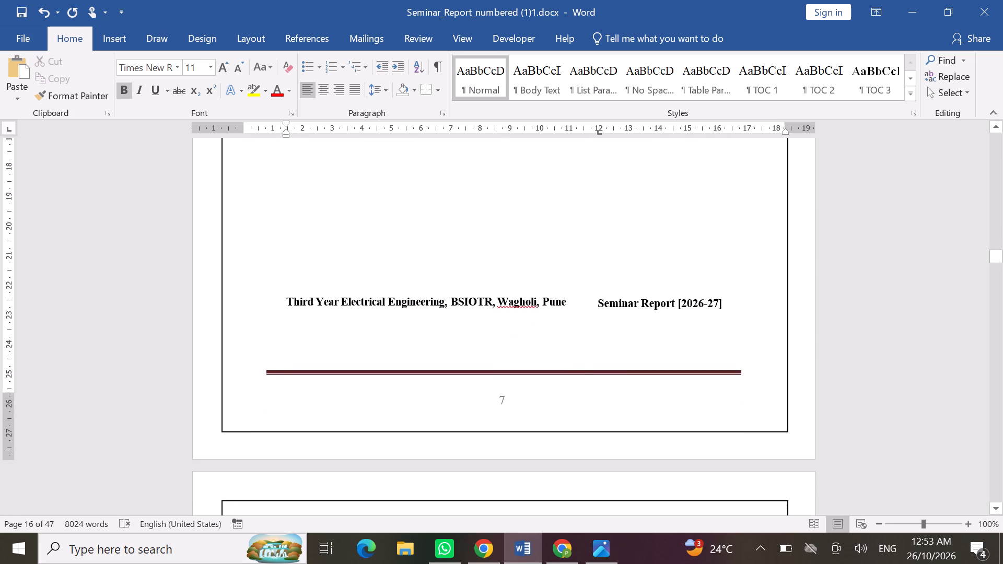
Insert four more blank lines before the "Third Year Electrical Engineering" line so it sits just above page 7's bottom divider.
{"action": "scroll", "coordinate": [279, 271], "scroll_direction": "down", "scroll_amount": 2}
{"action": "key", "text": "Return"}
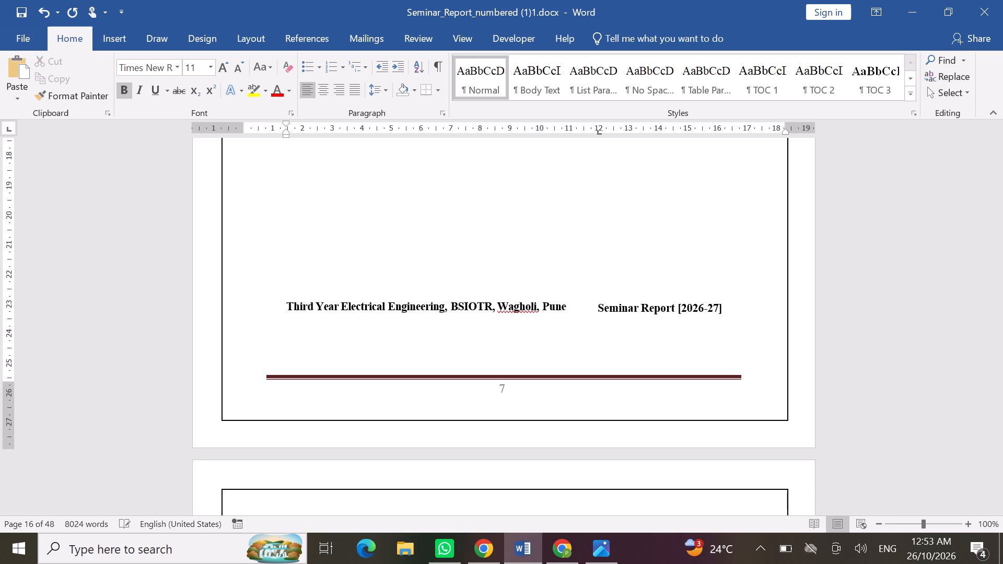
{"action": "key", "text": "Return"}
{"action": "key", "text": "Return"}
{"action": "key", "text": "Return"}
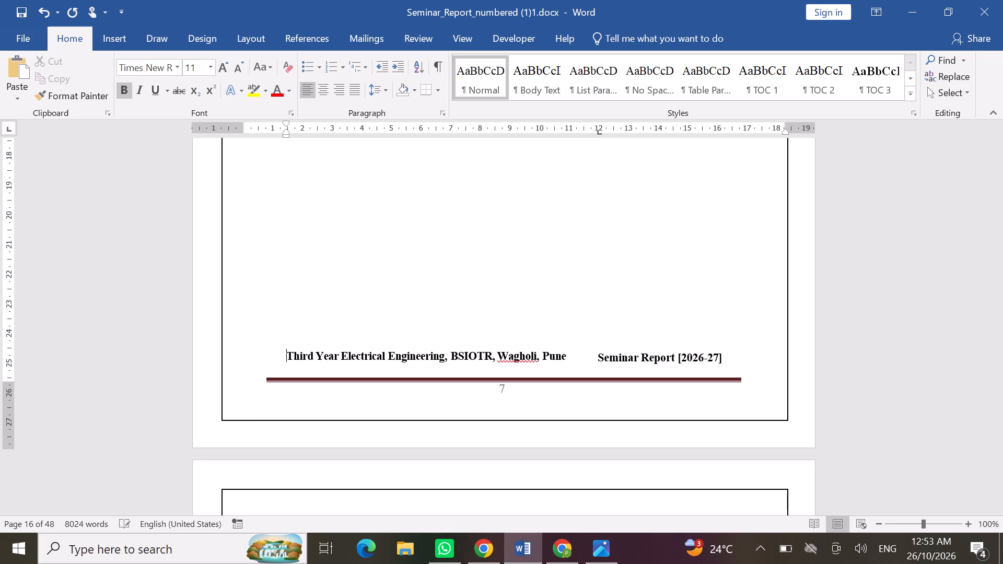
{"action": "key", "text": "Return"}
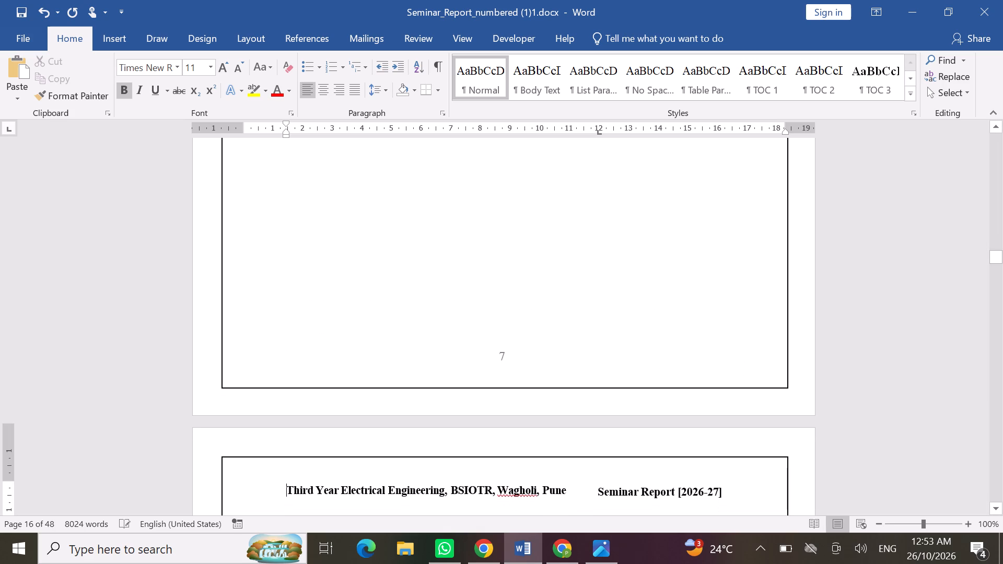
{"action": "key", "text": "BackSpace"}
Copy the divider from the bottom of page 7 to the top of page 8, aligning it horizontally with the original.
{"action": "scroll", "coordinate": [279, 271], "scroll_direction": "down", "scroll_amount": 5}
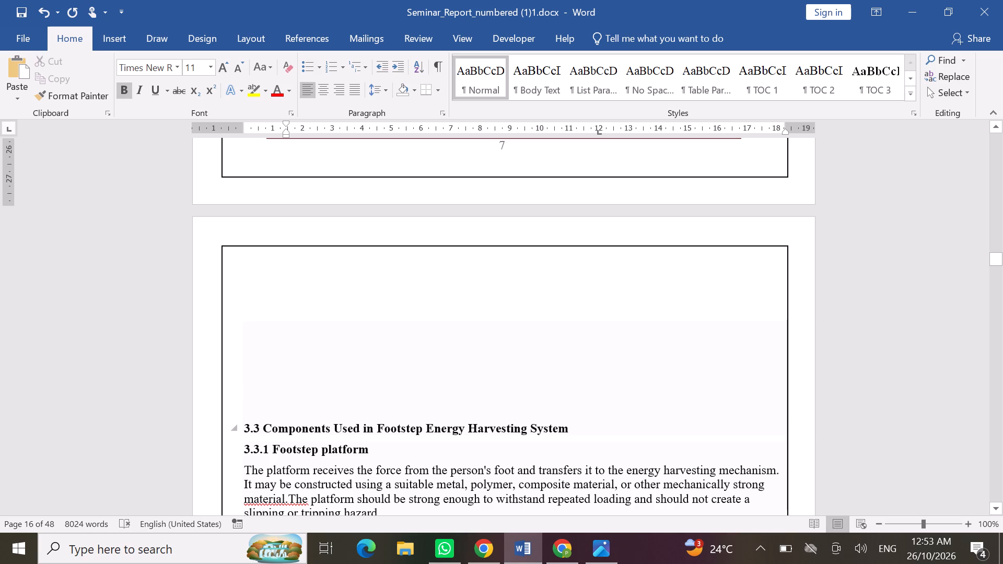
{"action": "left_click", "coordinate": [264, 403]}
{"action": "left_click", "coordinate": [264, 403]}
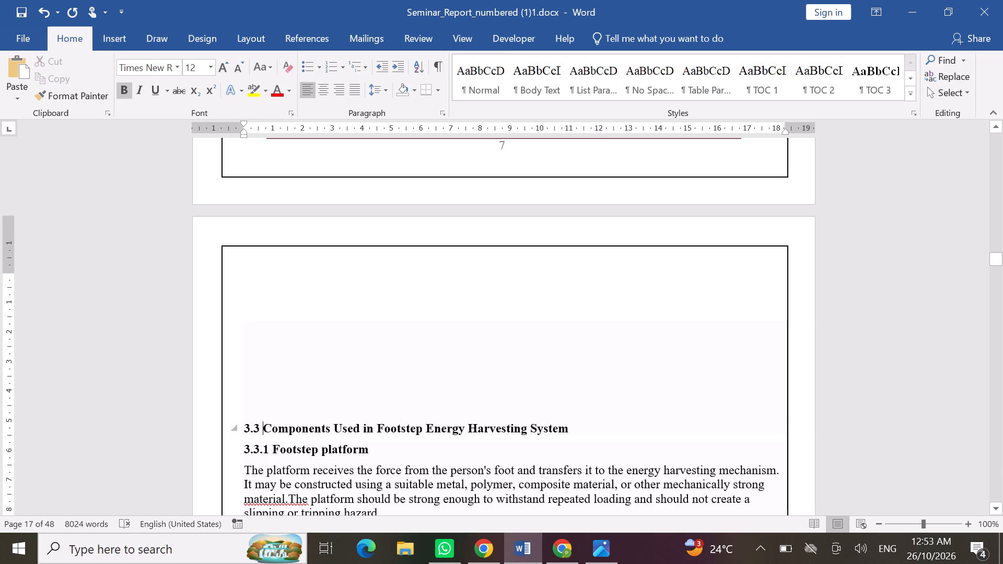
{"action": "scroll", "coordinate": [359, 214], "scroll_direction": "up", "scroll_amount": 1}
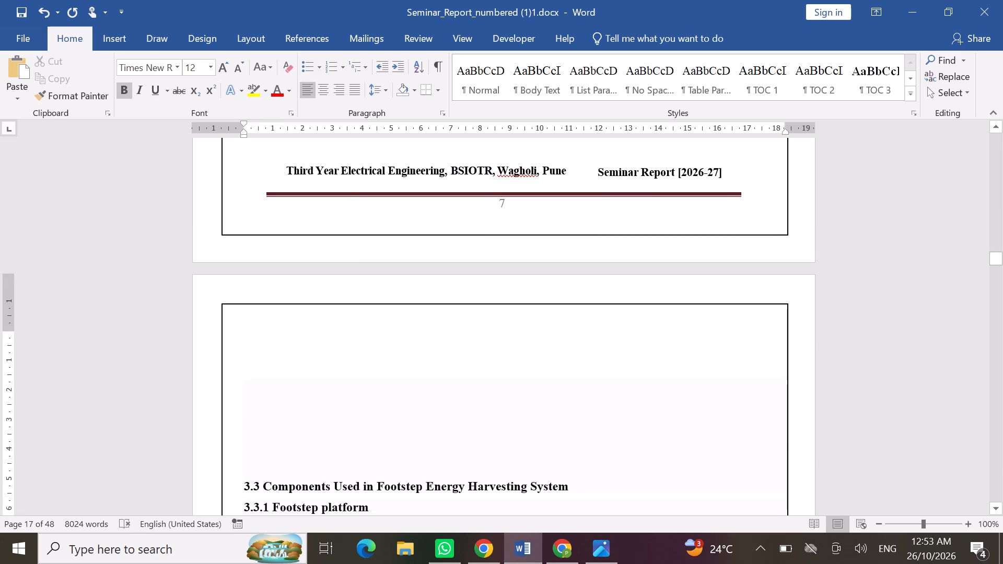
{"action": "left_click", "coordinate": [351, 190]}
{"action": "double_click", "coordinate": [349, 190]}
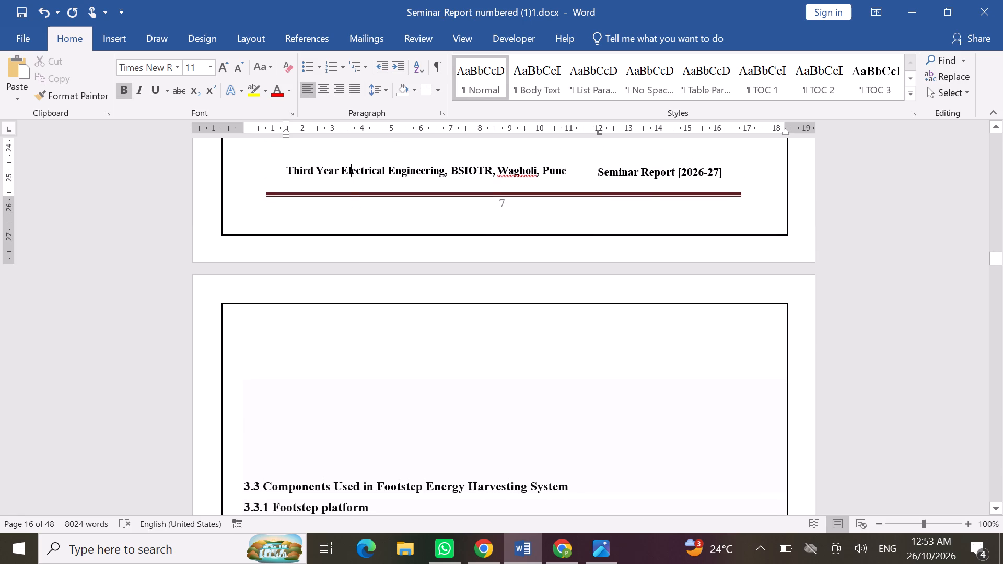
{"action": "double_click", "coordinate": [349, 193]}
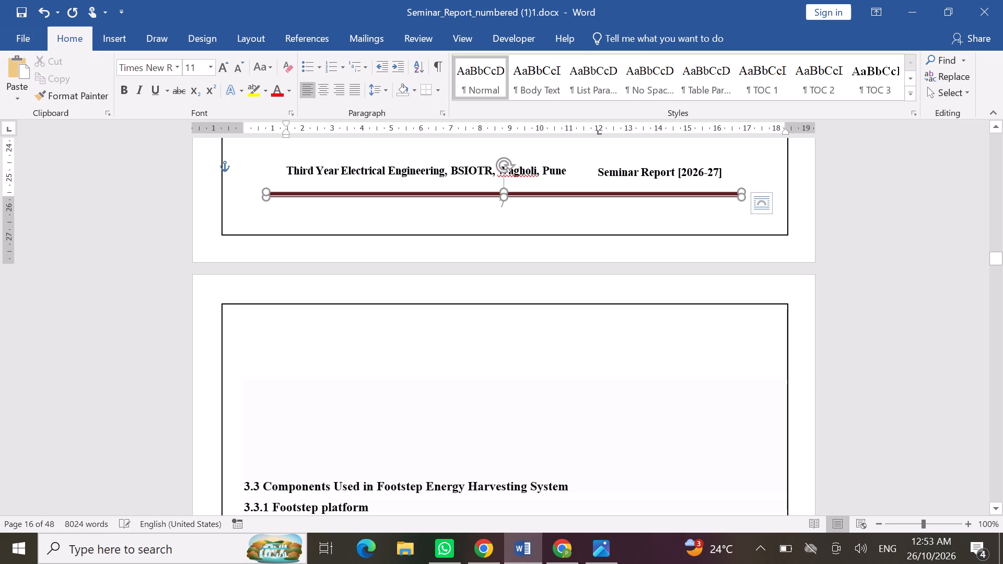
{"action": "right_click", "coordinate": [349, 193]}
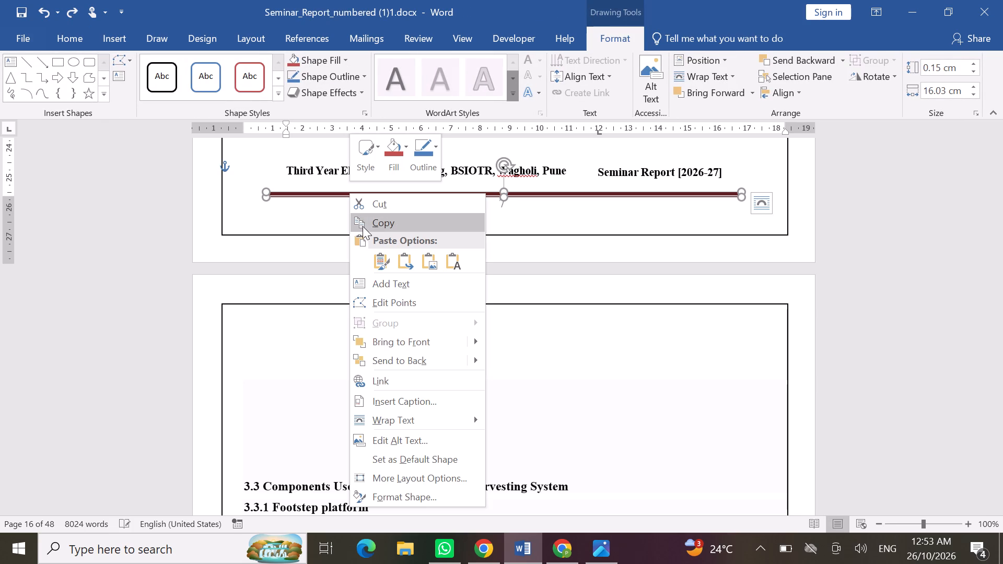
{"action": "left_click", "coordinate": [364, 226]}
{"action": "left_click", "coordinate": [329, 331]}
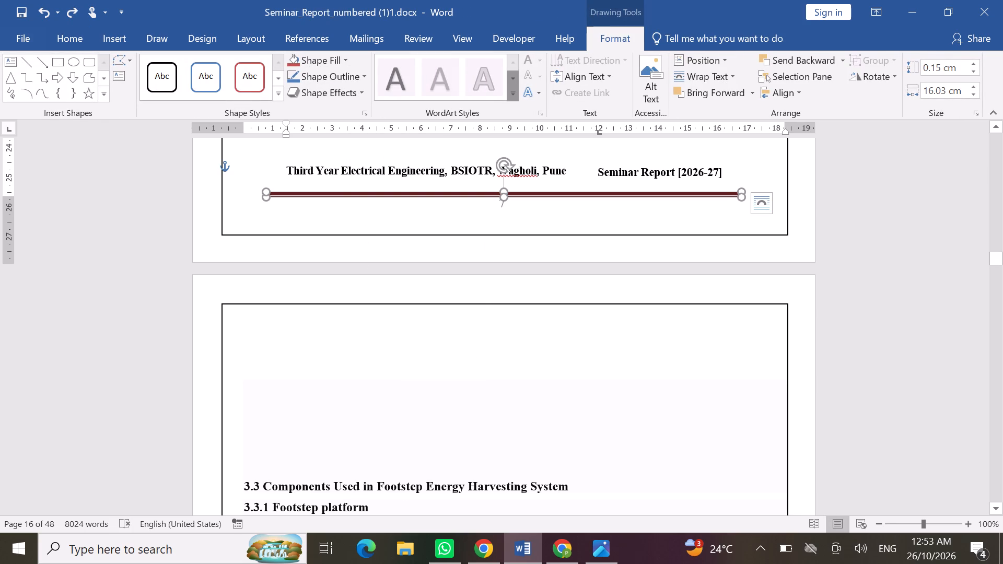
{"action": "key", "text": "ctrl+v"}
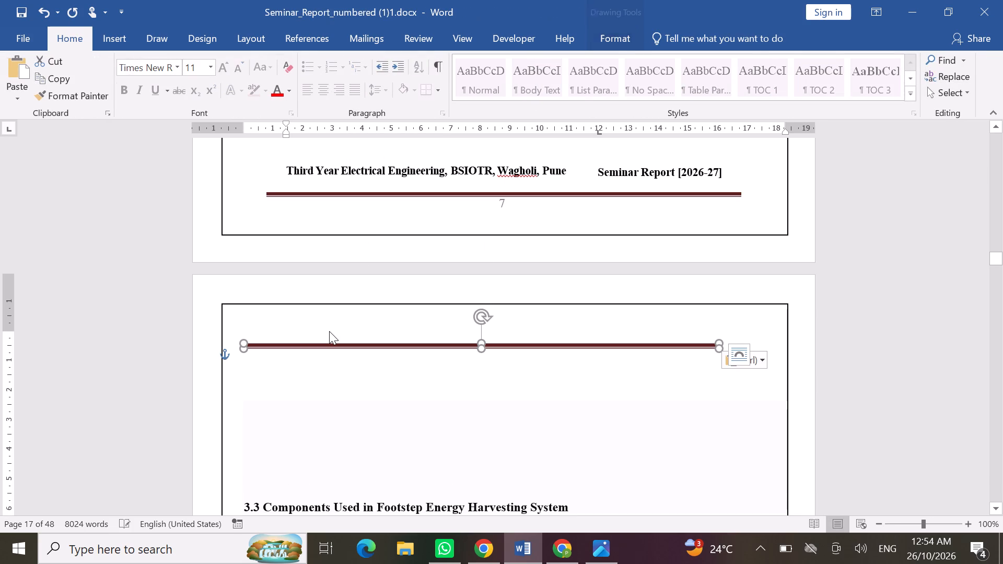
{"action": "left_click_drag", "start_coordinate": [340, 343], "coordinate": [392, 342]}
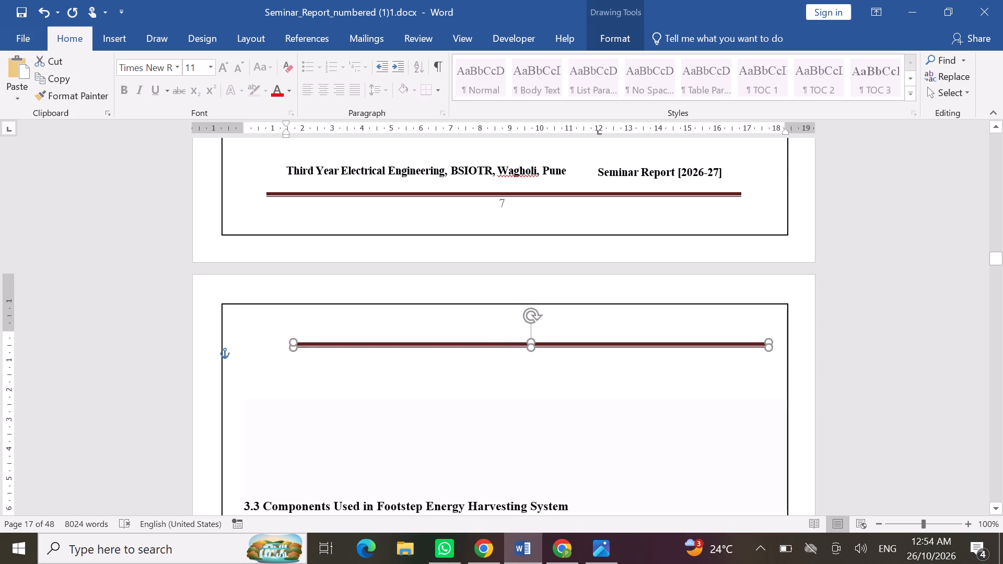
{"action": "left_click_drag", "start_coordinate": [392, 342], "coordinate": [359, 337]}
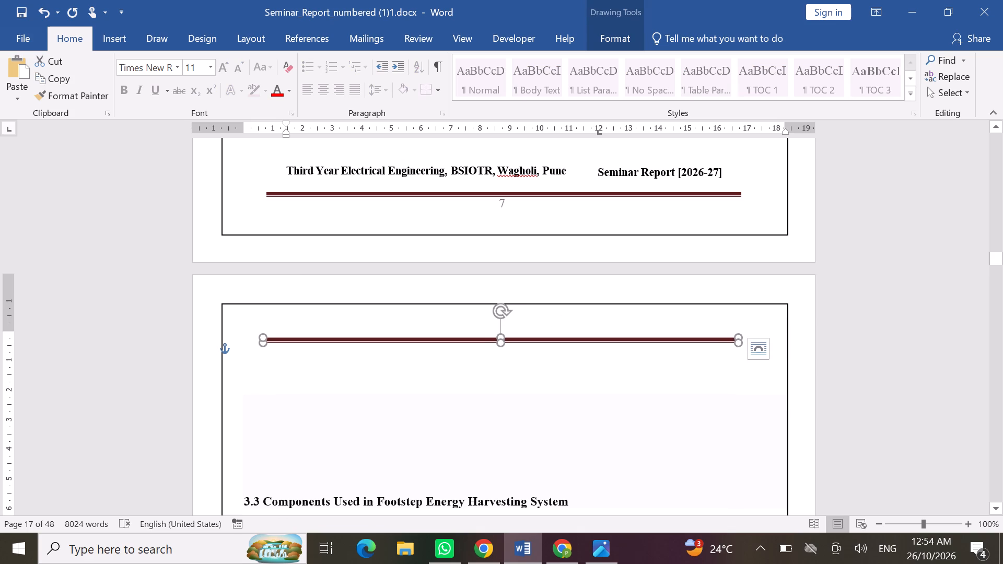
{"action": "left_click", "coordinate": [375, 368]}
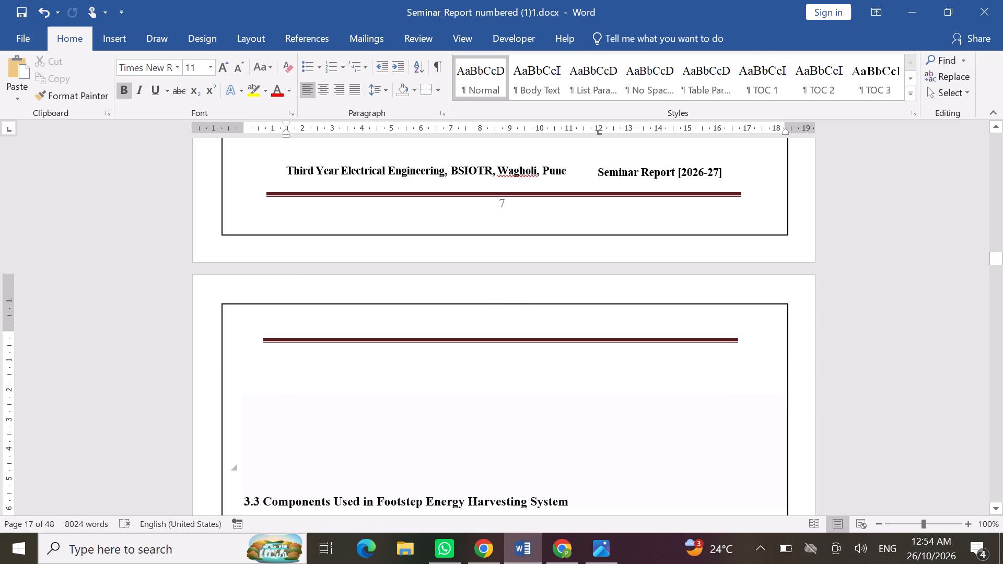
Delete five blank lines between the new divider and the "3.3 Components Used in Footstep Energy Harvesting System" heading.
{"action": "left_click", "coordinate": [264, 466]}
{"action": "key", "text": "BackSpace"}
{"action": "key", "text": "BackSpace"}
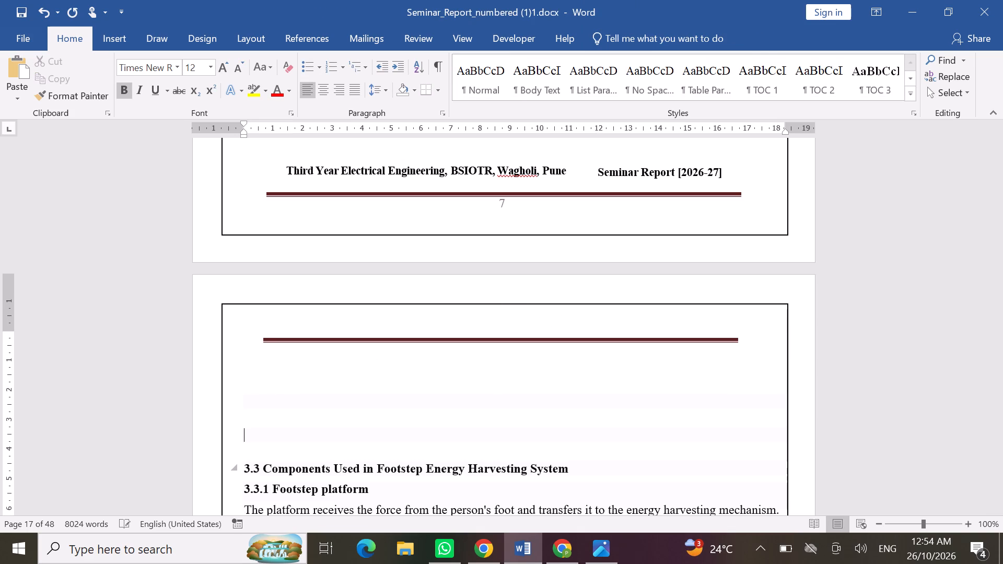
{"action": "key", "text": "BackSpace"}
{"action": "key", "text": "BackSpace"}
{"action": "key", "text": "BackSpace"}
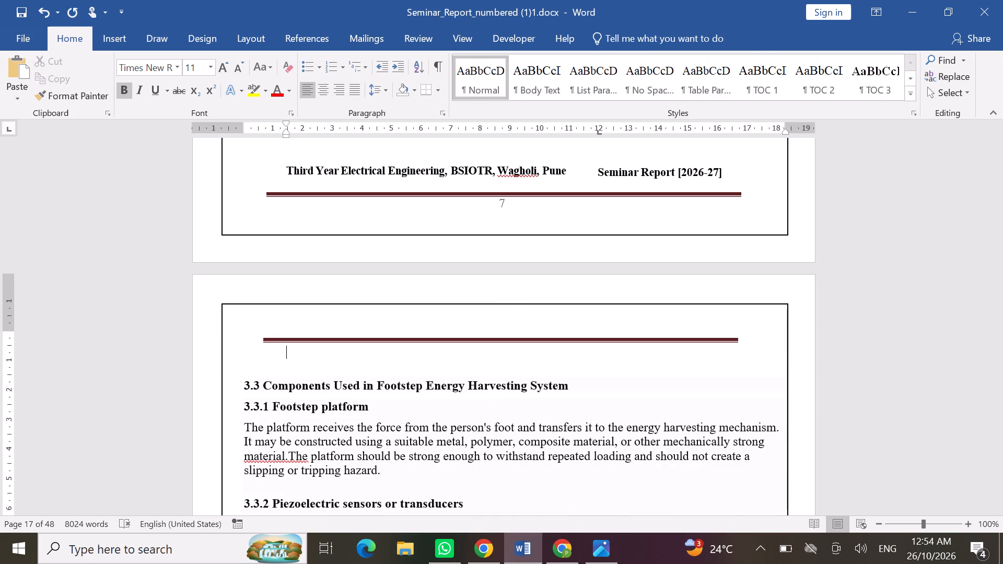
Copy the "3.3.6 Rechargeable battery" heading and paragraph at the bottom of page 8, and remove them from that page.
{"action": "scroll", "coordinate": [264, 466], "scroll_direction": "down", "scroll_amount": 12}
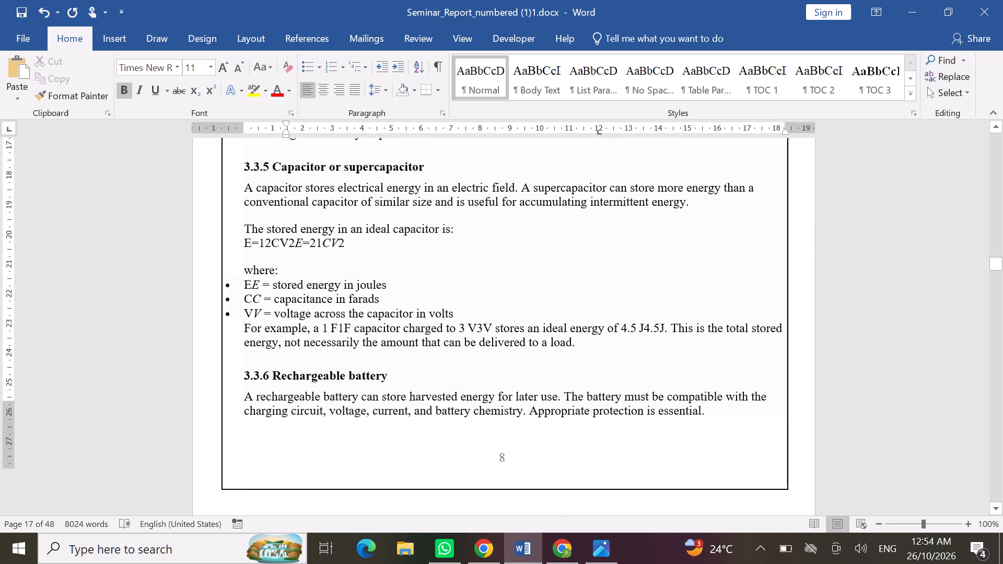
{"action": "scroll", "coordinate": [264, 466], "scroll_direction": "down", "scroll_amount": 3}
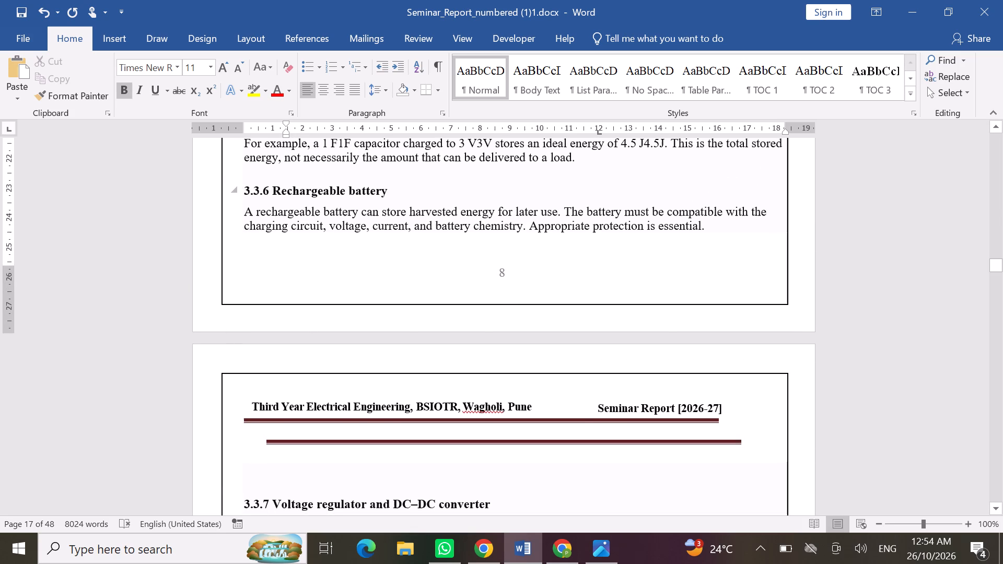
{"action": "left_click_drag", "start_coordinate": [244, 189], "coordinate": [566, 278]}
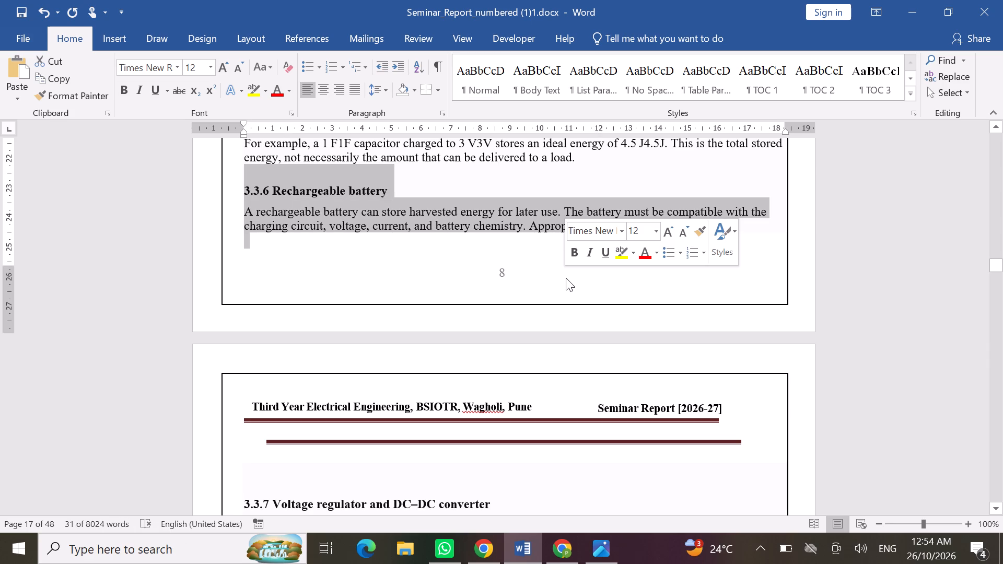
{"action": "key", "text": "ctrl+c"}
{"action": "key", "text": "BackSpace"}
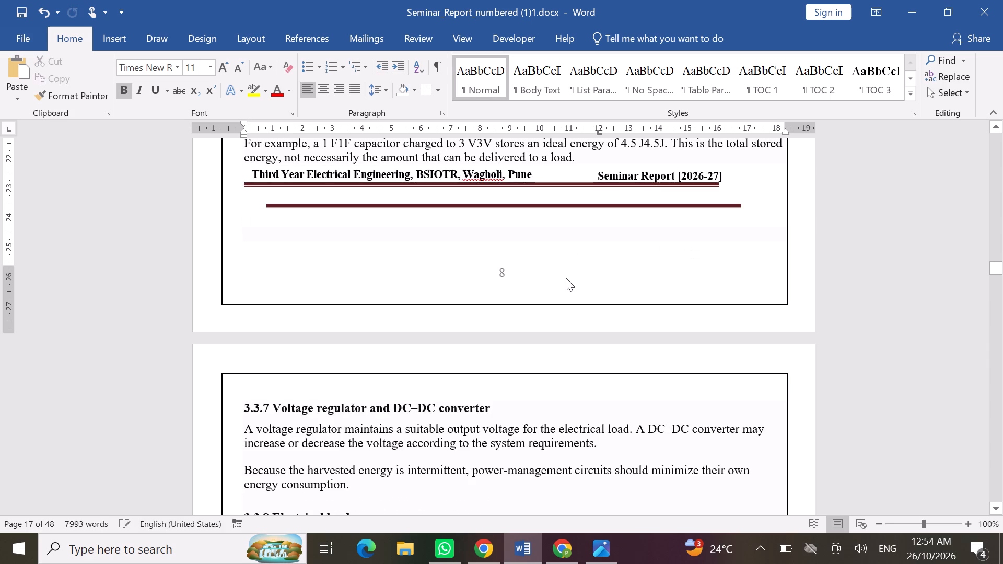
Insert four blank lines before the "Third Year Electrical Engineering" line to lower it to just above the page number 8.
{"action": "key", "text": "Return"}
{"action": "key", "text": "Return"}
{"action": "key", "text": "Return"}
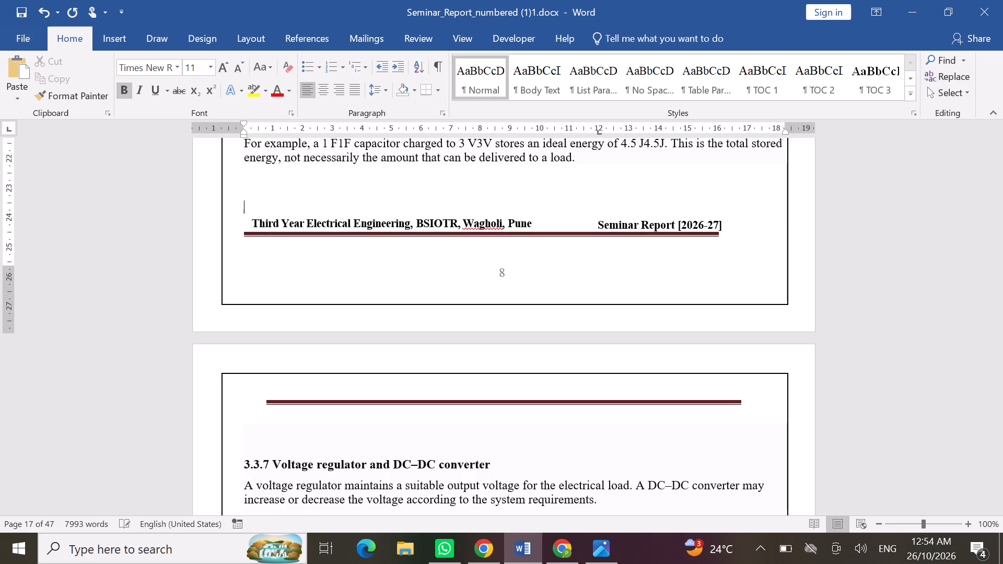
{"action": "key", "text": "Return"}
{"action": "key", "text": "Return"}
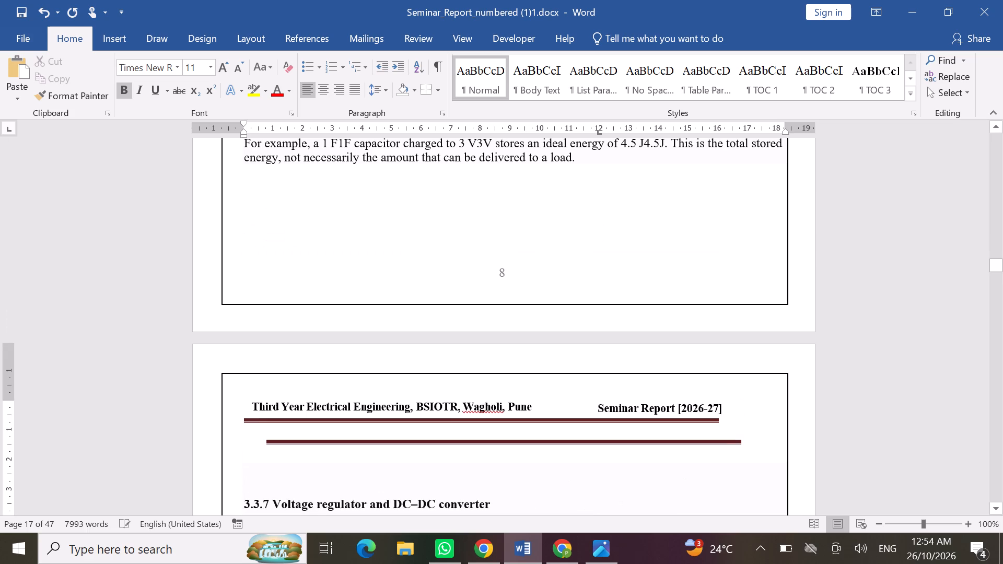
{"action": "key", "text": "BackSpace"}
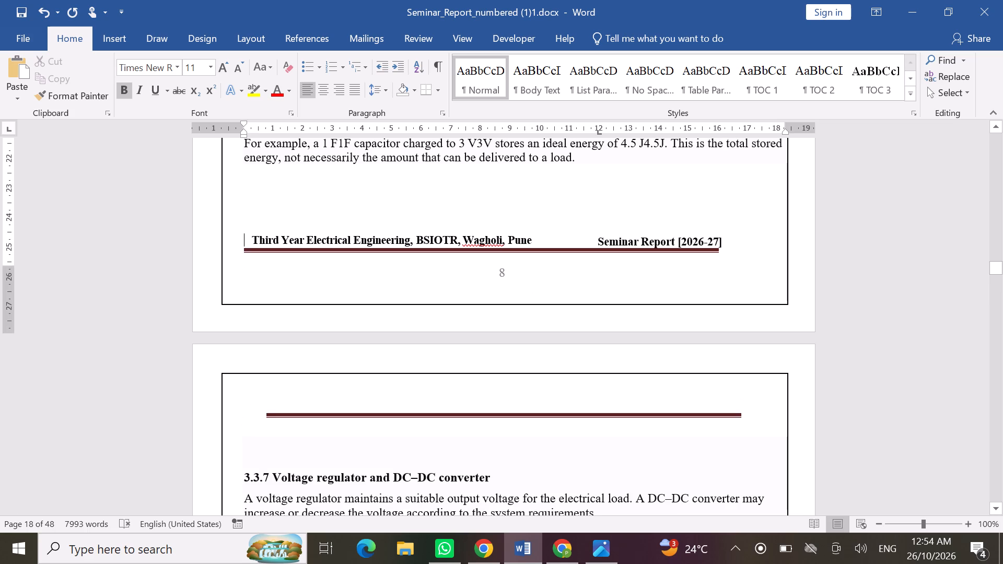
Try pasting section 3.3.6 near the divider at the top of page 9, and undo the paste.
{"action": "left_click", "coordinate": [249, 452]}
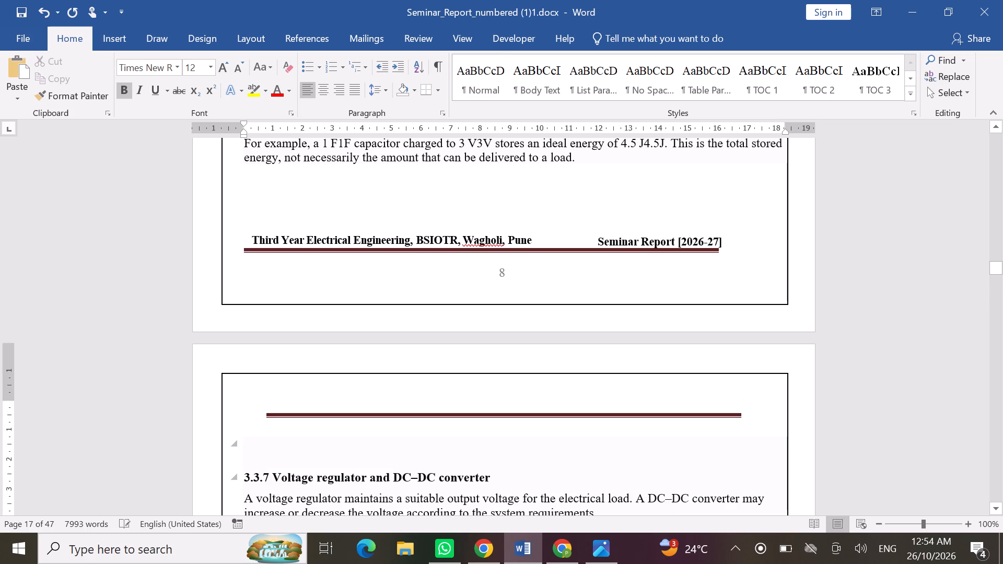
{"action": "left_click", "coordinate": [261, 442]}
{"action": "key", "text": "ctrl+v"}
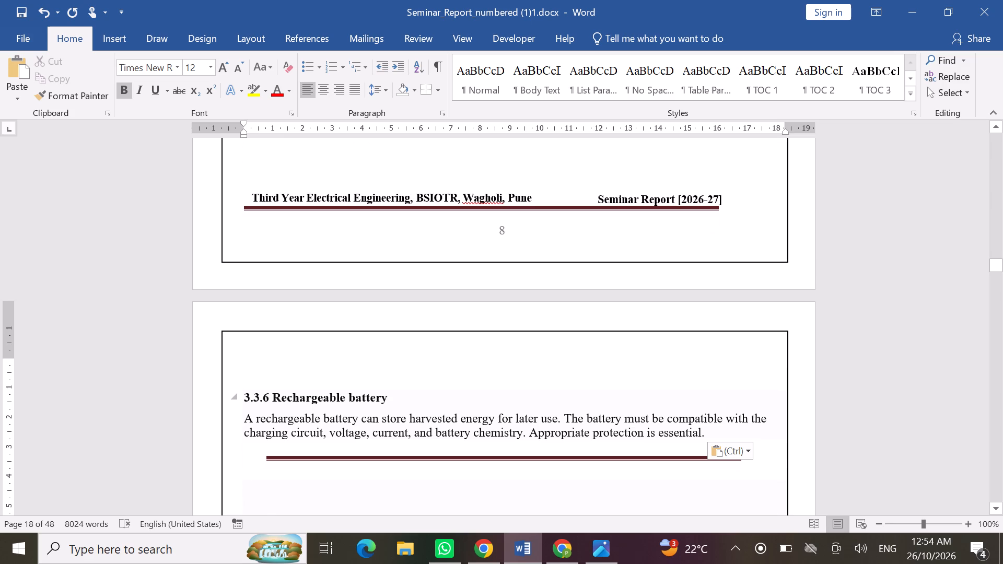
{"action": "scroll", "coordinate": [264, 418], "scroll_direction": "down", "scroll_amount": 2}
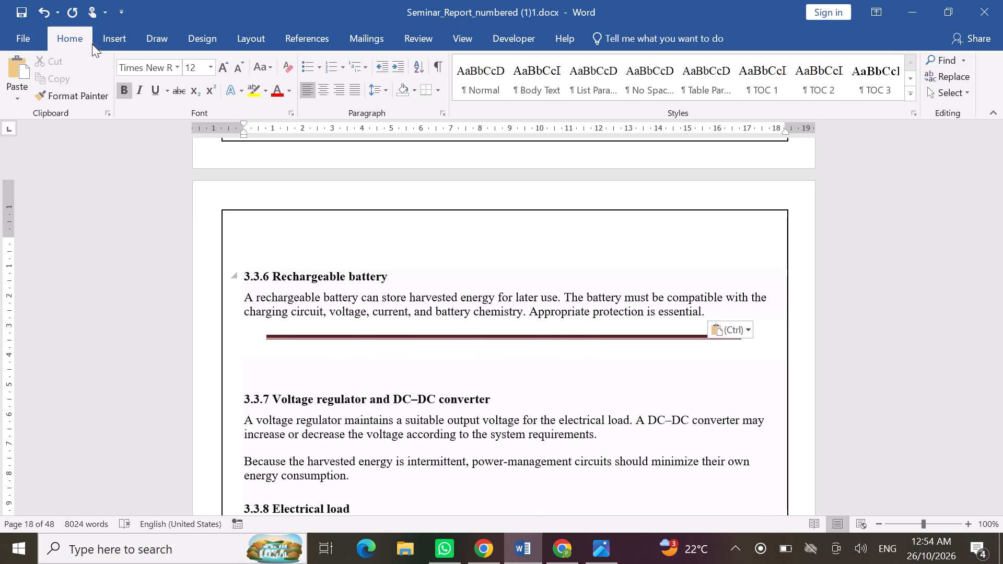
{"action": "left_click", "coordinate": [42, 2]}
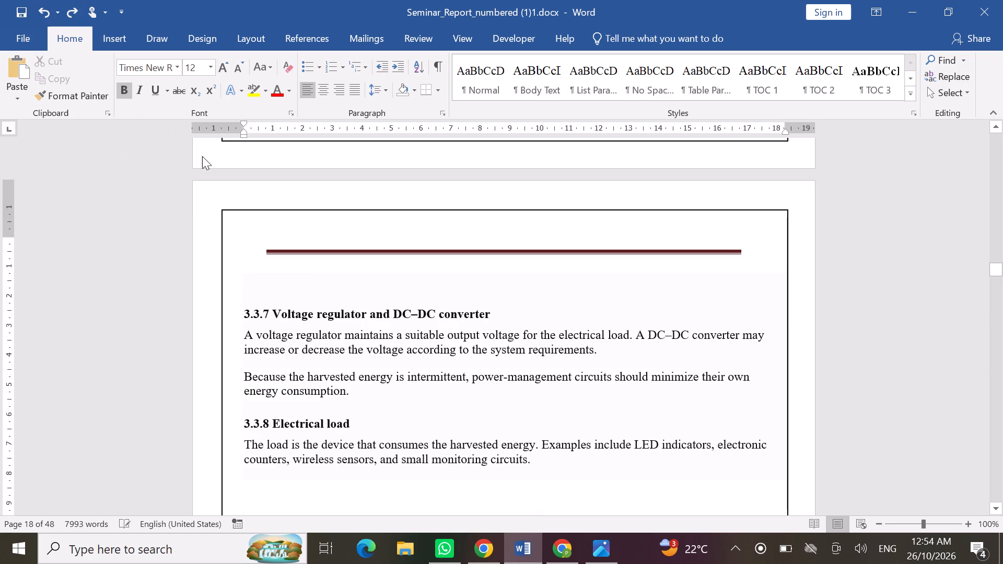
Add a blank line above the "3.3.7 Voltage regulator and DC–DC converter" heading and paste section 3.3.6 there, below the divider.
{"action": "left_click", "coordinate": [264, 301]}
{"action": "left_click", "coordinate": [246, 300]}
{"action": "key", "text": "Return"}
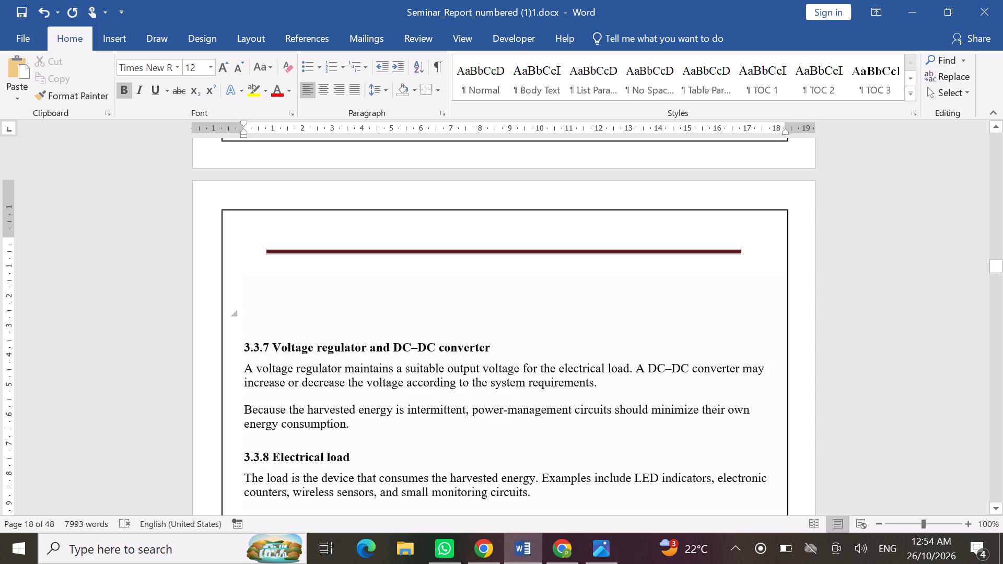
{"action": "left_click", "coordinate": [249, 314]}
{"action": "key", "text": "ctrl+v"}
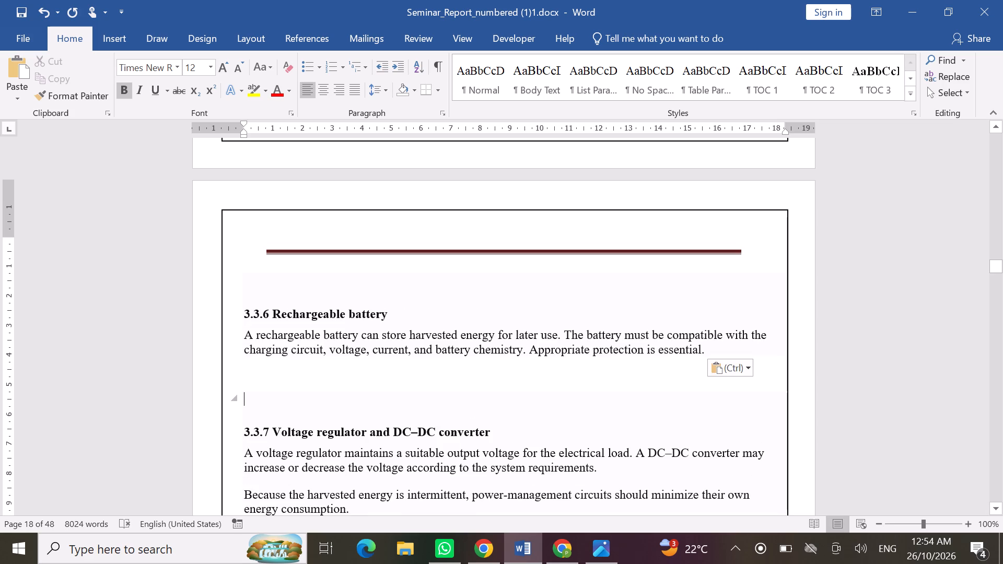
Delete the extra blank lines between the 3.3.6 Rechargeable battery paragraph and the 3.3.7 heading.
{"action": "left_click", "coordinate": [258, 407]}
{"action": "left_click", "coordinate": [248, 396]}
{"action": "key", "text": "BackSpace"}
{"action": "key", "text": "BackSpace"}
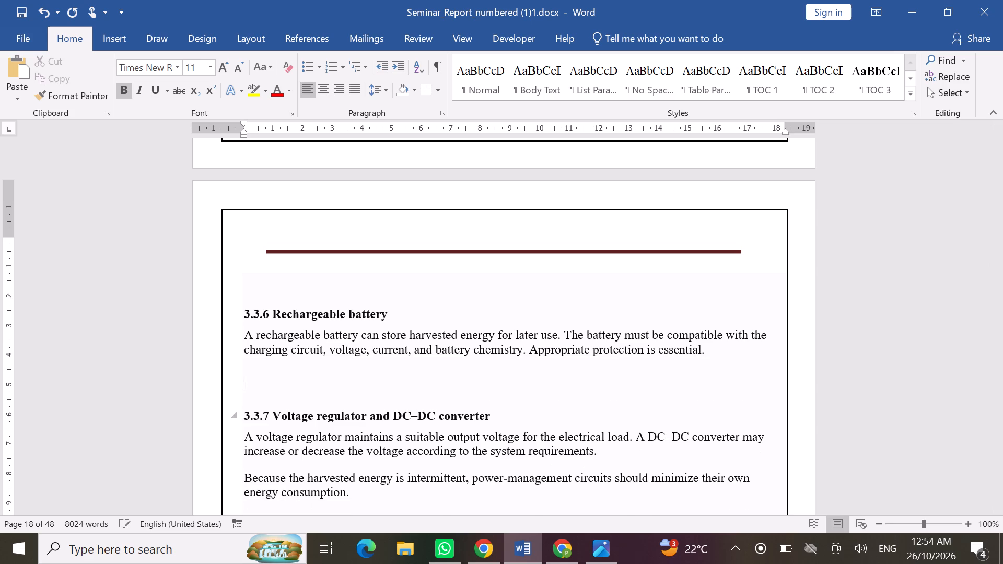
Delete the blank lines above the "Third Year Electrical Engineering" line on page 10 to pull it up to the bottom of page 9.
{"action": "scroll", "coordinate": [248, 396], "scroll_direction": "down", "scroll_amount": 5}
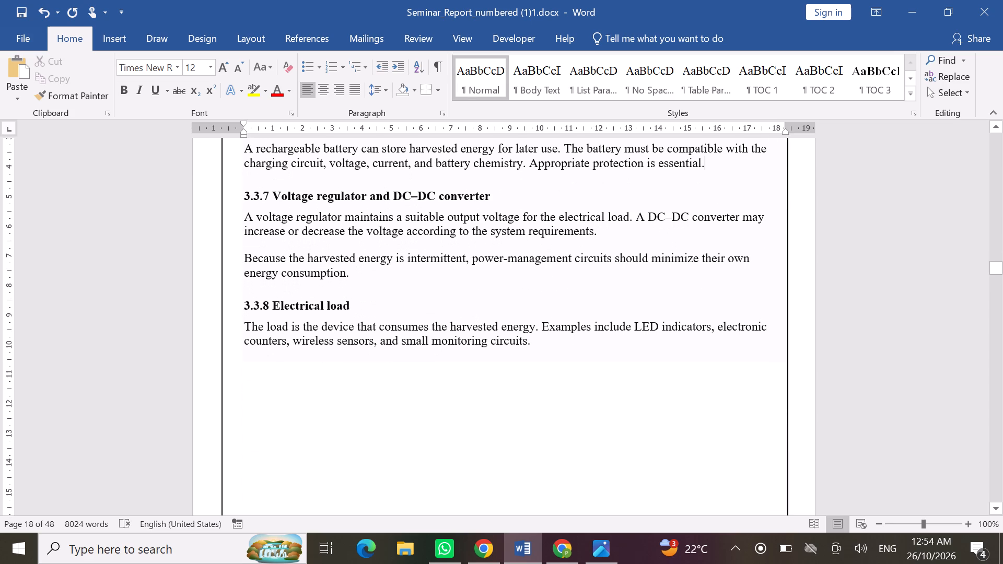
{"action": "scroll", "coordinate": [248, 396], "scroll_direction": "down", "scroll_amount": 6}
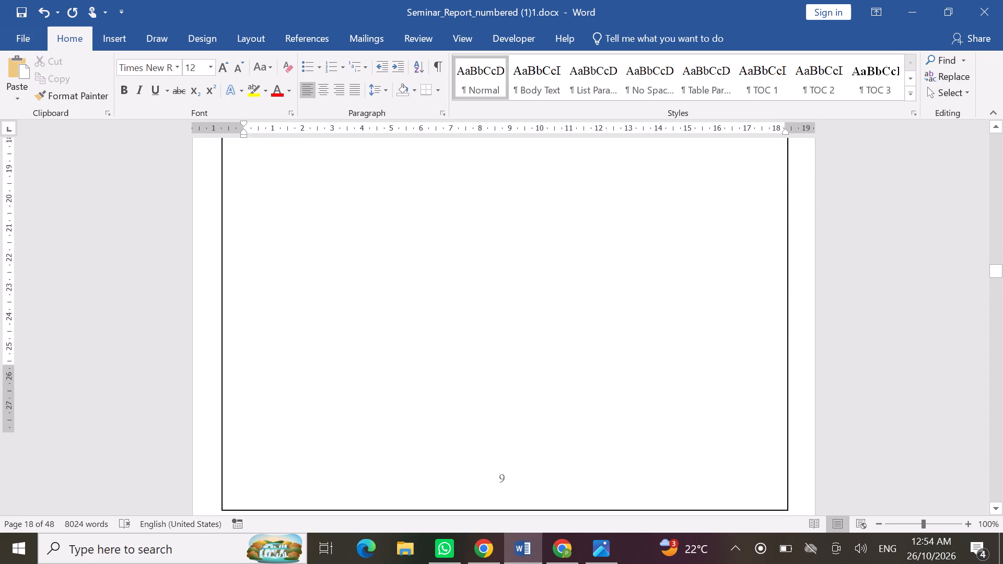
{"action": "scroll", "coordinate": [248, 396], "scroll_direction": "down", "scroll_amount": 4}
{"action": "left_click", "coordinate": [262, 366]}
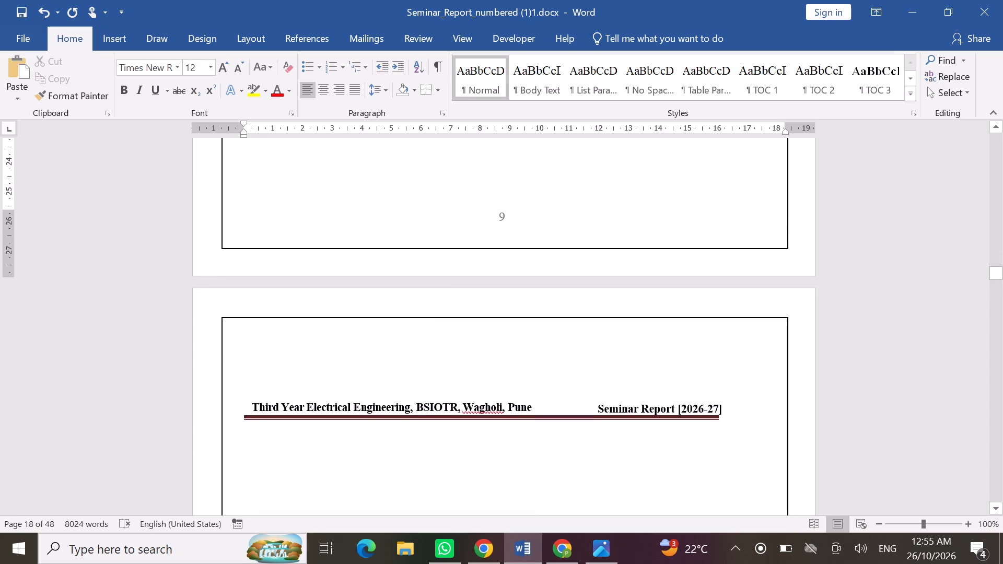
{"action": "key", "text": "BackSpace"}
{"action": "key", "text": "BackSpace"}
{"action": "key", "text": "BackSpace"}
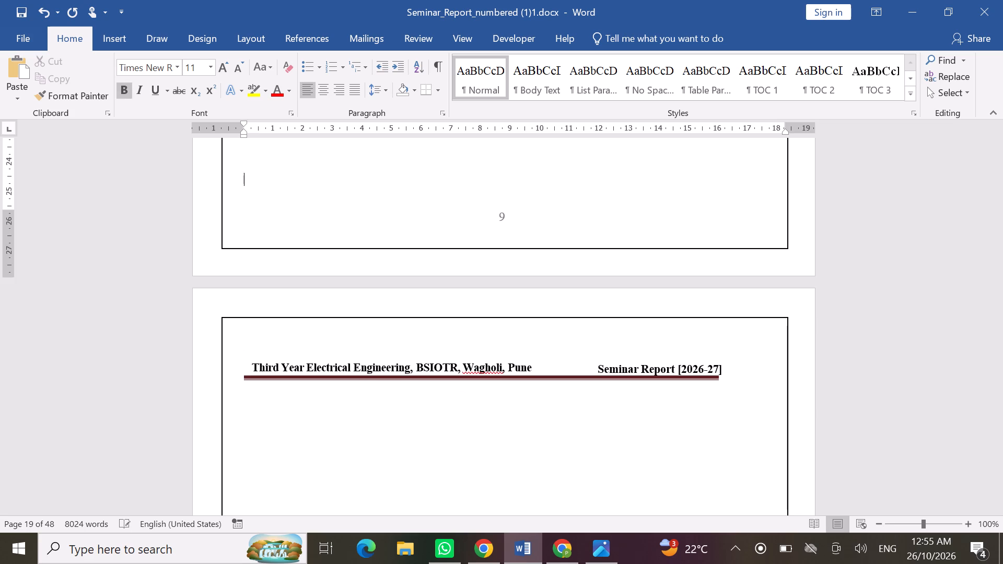
{"action": "key", "text": "BackSpace"}
{"action": "key", "text": "BackSpace"}
Review the Chapter 4 pages and the section 3.3 pages, going back to the 2.2 comparison table page.
{"action": "scroll", "coordinate": [262, 366], "scroll_direction": "down", "scroll_amount": 1}
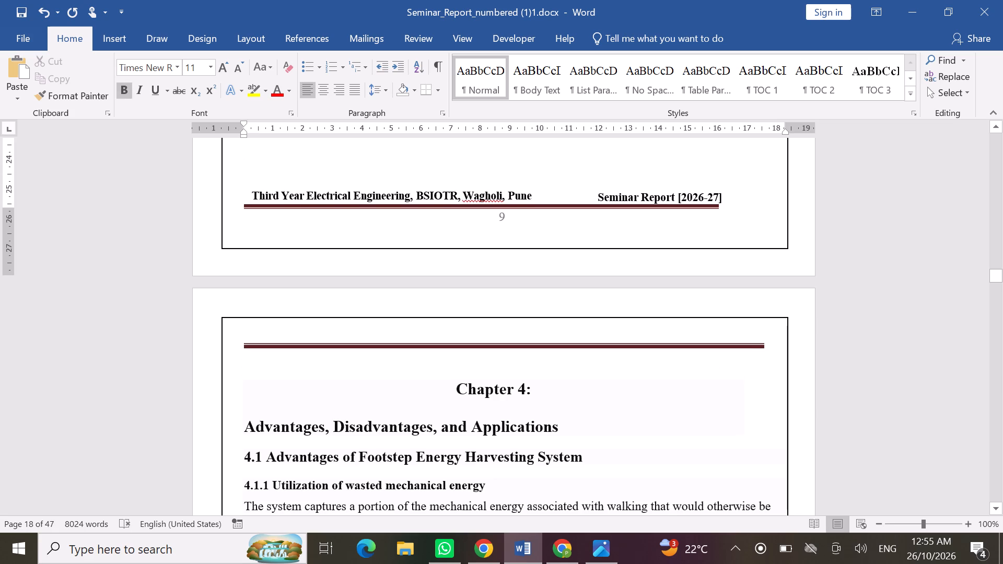
{"action": "scroll", "coordinate": [262, 366], "scroll_direction": "down", "scroll_amount": 11}
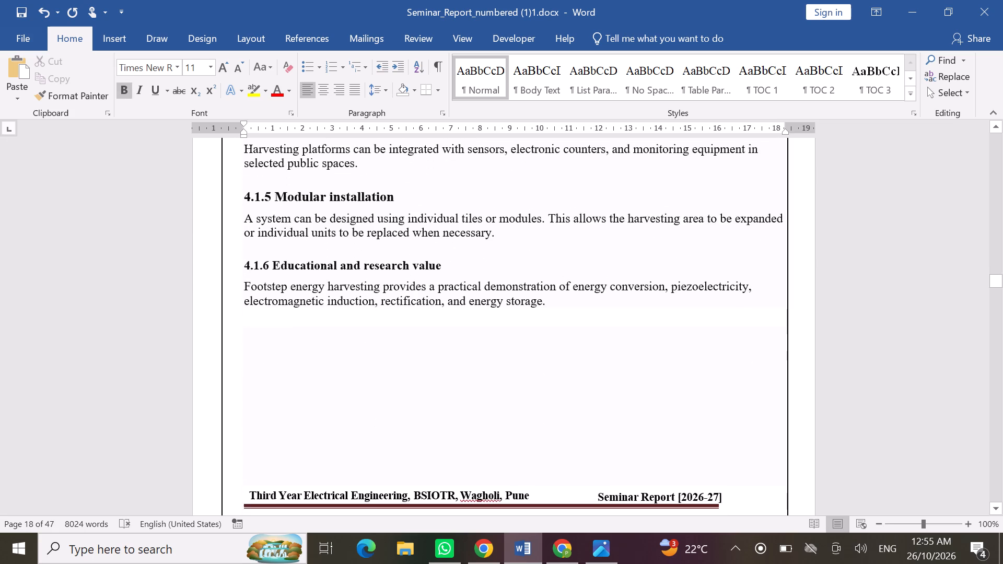
{"action": "scroll", "coordinate": [262, 366], "scroll_direction": "down", "scroll_amount": 7}
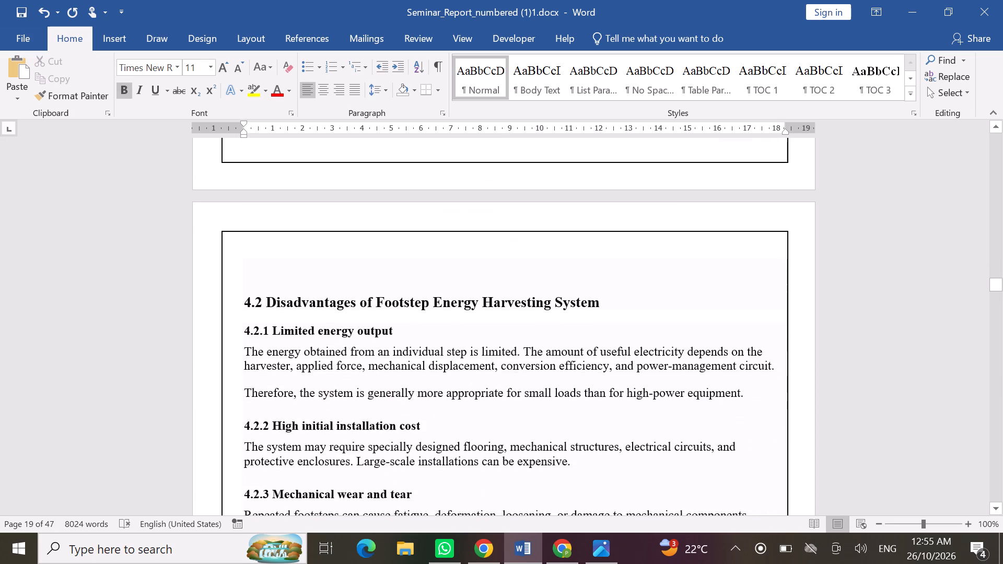
{"action": "scroll", "coordinate": [262, 366], "scroll_direction": "down", "scroll_amount": 6}
{"action": "scroll", "coordinate": [262, 366], "scroll_direction": "up", "scroll_amount": 1}
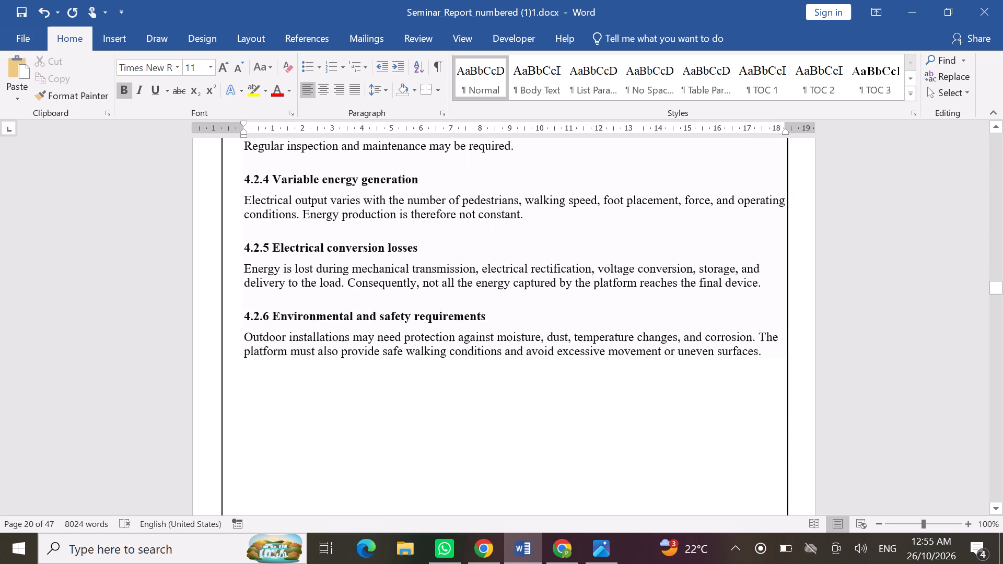
{"action": "scroll", "coordinate": [262, 366], "scroll_direction": "up", "scroll_amount": 4}
{"action": "scroll", "coordinate": [262, 366], "scroll_direction": "up", "scroll_amount": 17}
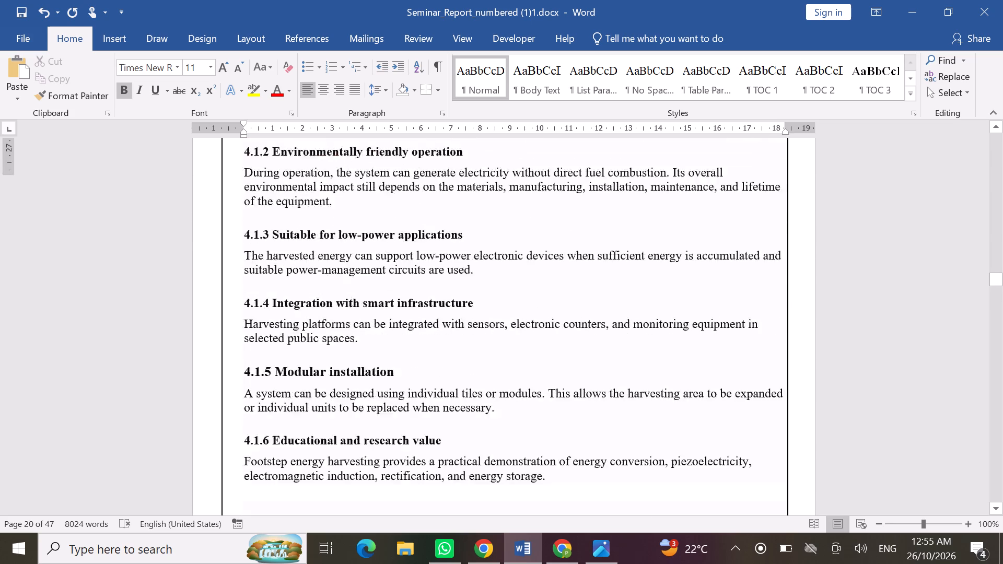
{"action": "scroll", "coordinate": [262, 366], "scroll_direction": "up", "scroll_amount": 20}
{"action": "scroll", "coordinate": [262, 366], "scroll_direction": "up", "scroll_amount": 13}
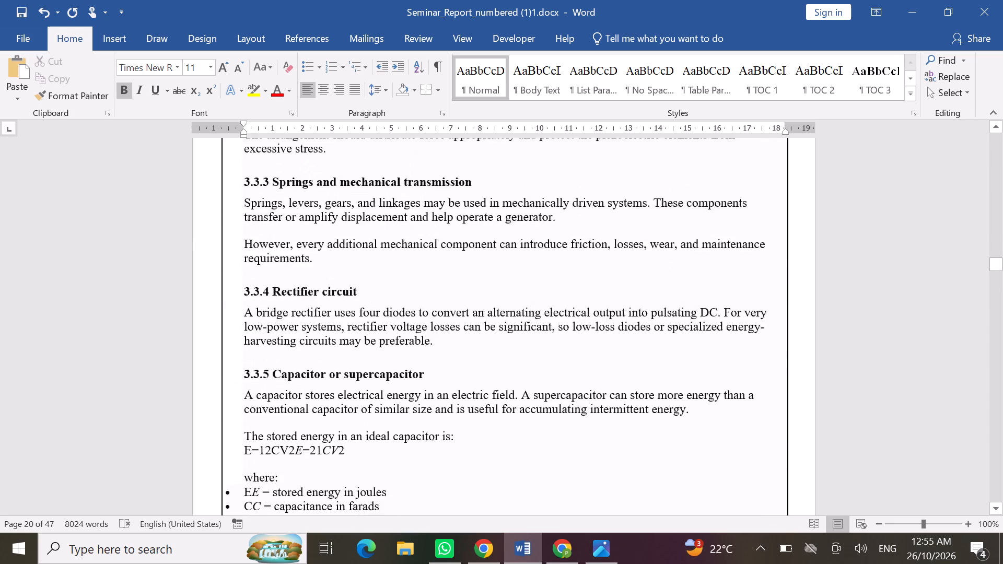
{"action": "scroll", "coordinate": [262, 366], "scroll_direction": "up", "scroll_amount": 15}
{"action": "scroll", "coordinate": [262, 366], "scroll_direction": "up", "scroll_amount": 11}
{"action": "scroll", "coordinate": [262, 366], "scroll_direction": "down", "scroll_amount": 1}
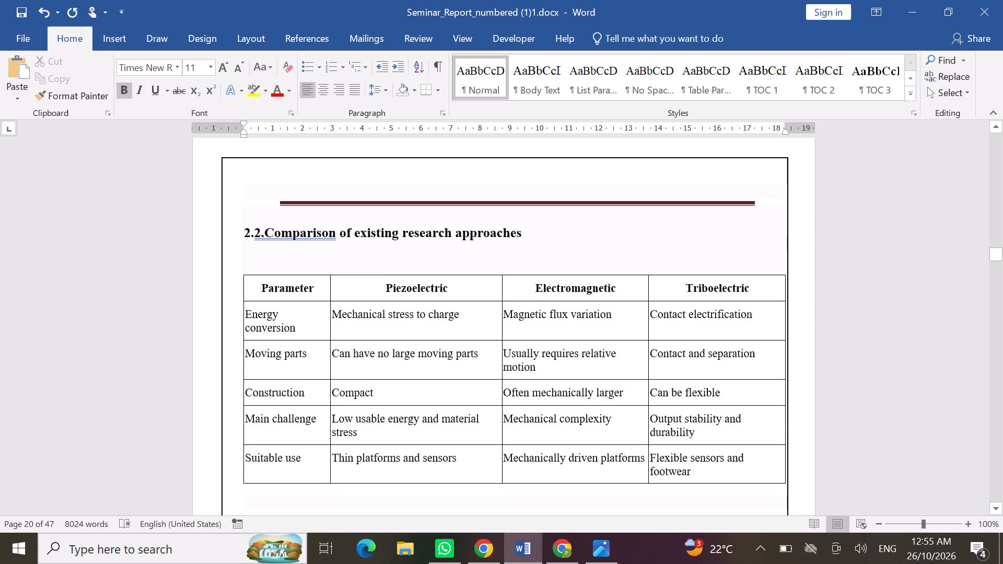
{"action": "scroll", "coordinate": [262, 366], "scroll_direction": "down", "scroll_amount": 1}
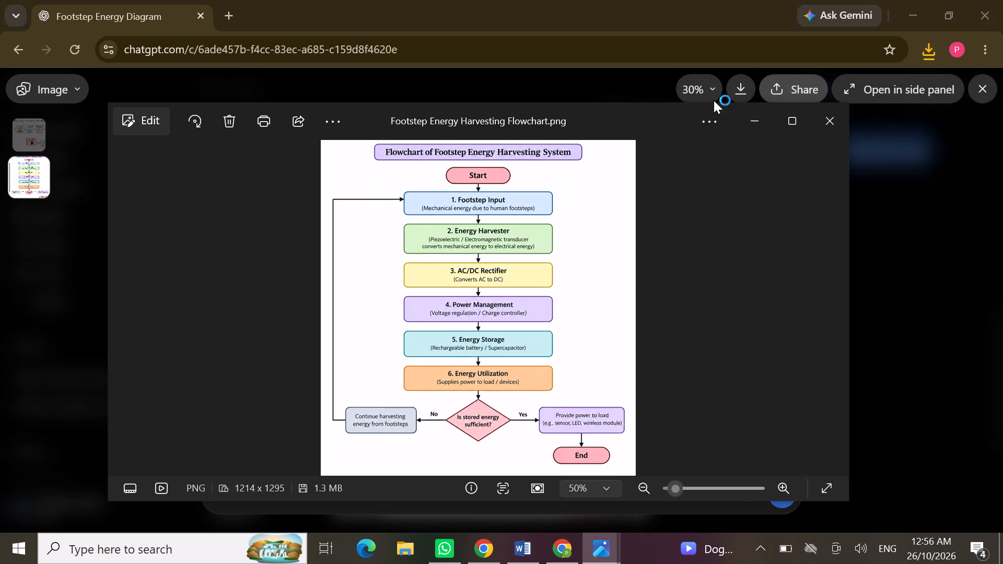
{"action": "left_click", "coordinate": [336, 120]}
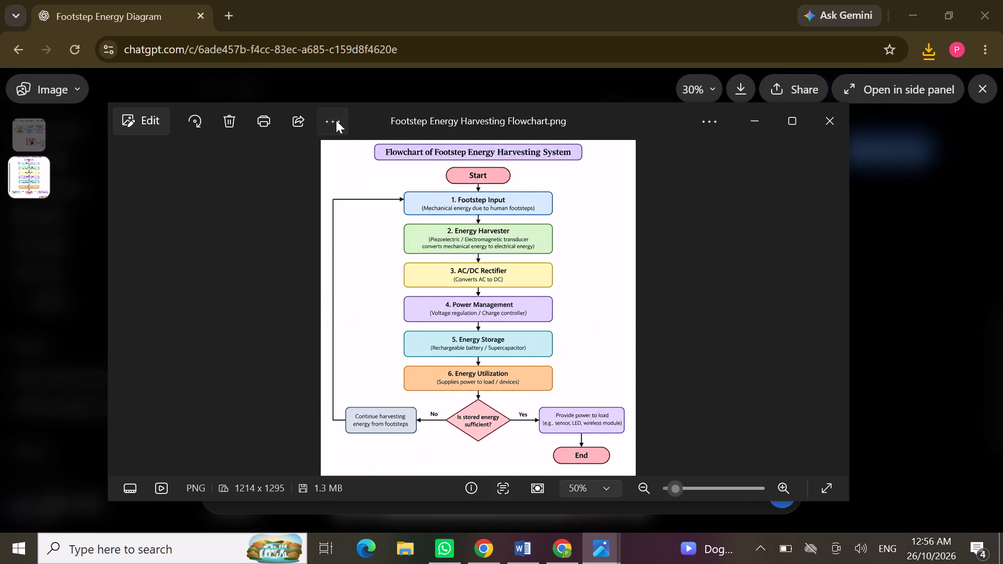
{"action": "left_click", "coordinate": [231, 172]}
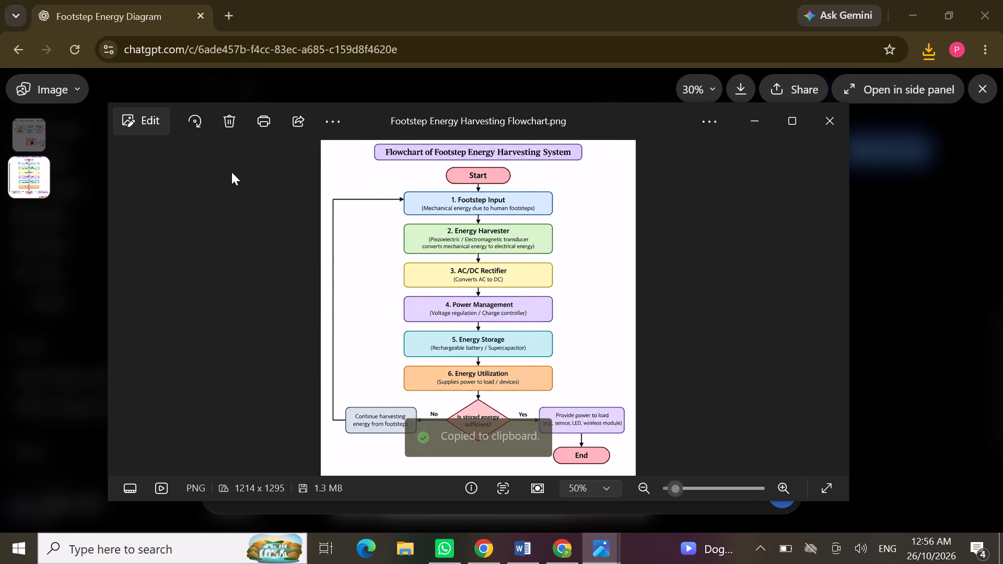
Switch to Word and insert blank lines before the 3.3 heading on page 17, pushing section 3.3 onto the following page.
{"action": "left_click", "coordinate": [561, 546]}
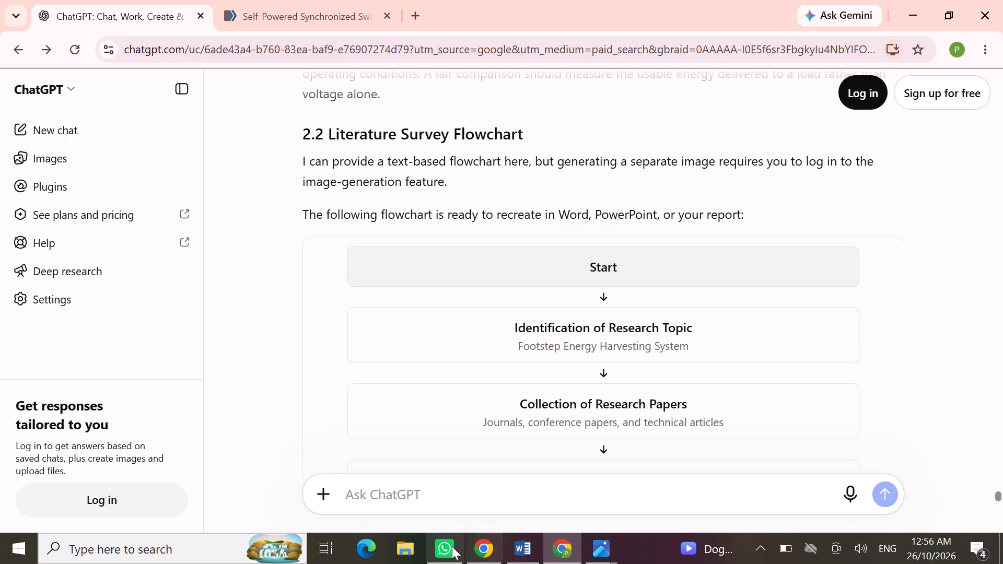
{"action": "left_click", "coordinate": [524, 548]}
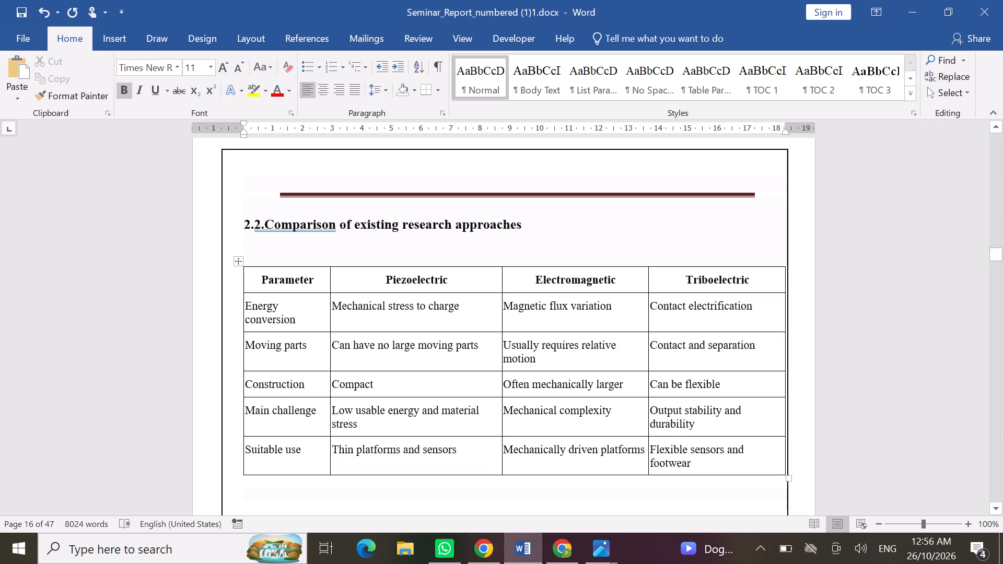
{"action": "left_click", "coordinate": [866, 299]}
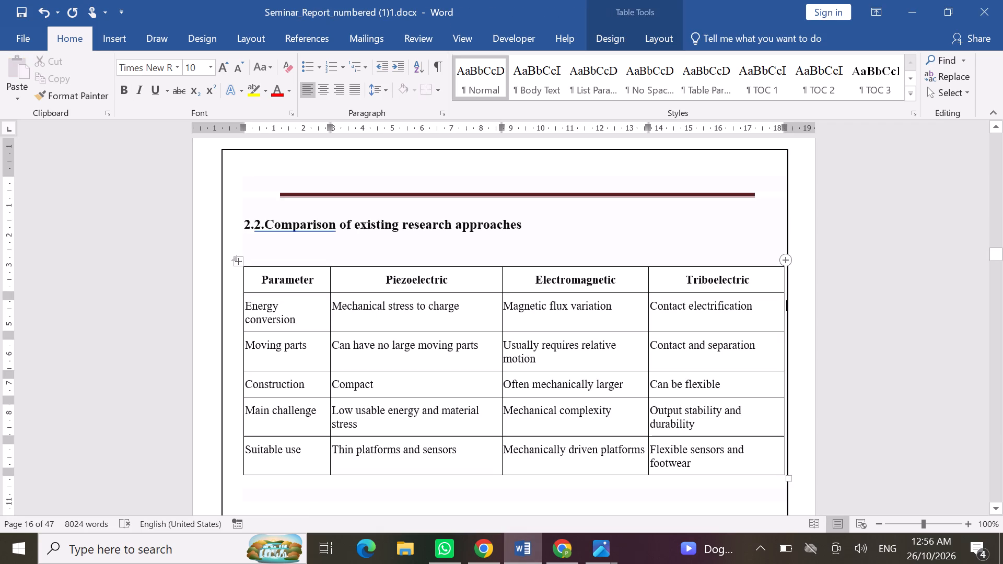
{"action": "scroll", "coordinate": [774, 264], "scroll_direction": "down", "scroll_amount": 6}
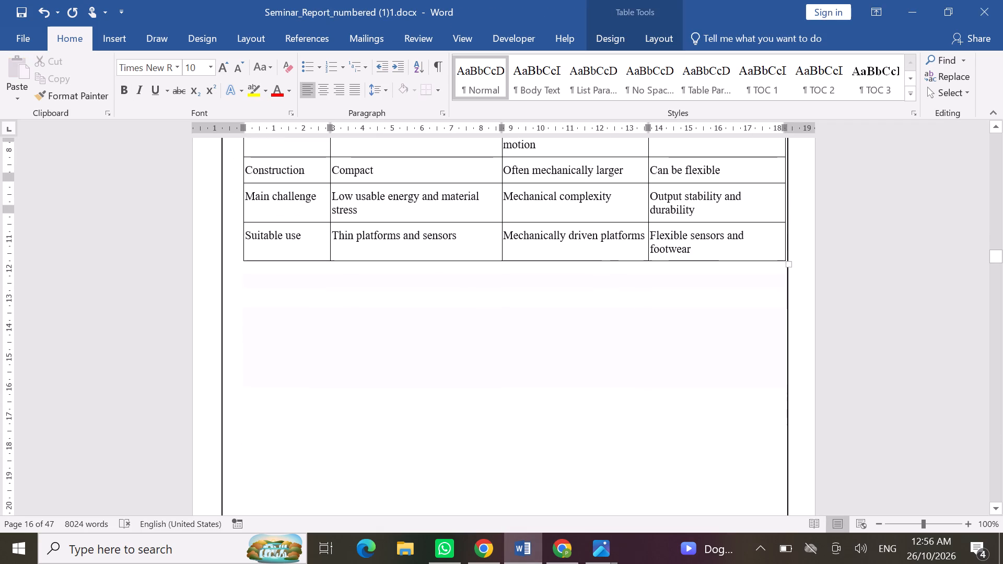
{"action": "scroll", "coordinate": [774, 264], "scroll_direction": "down", "scroll_amount": 6}
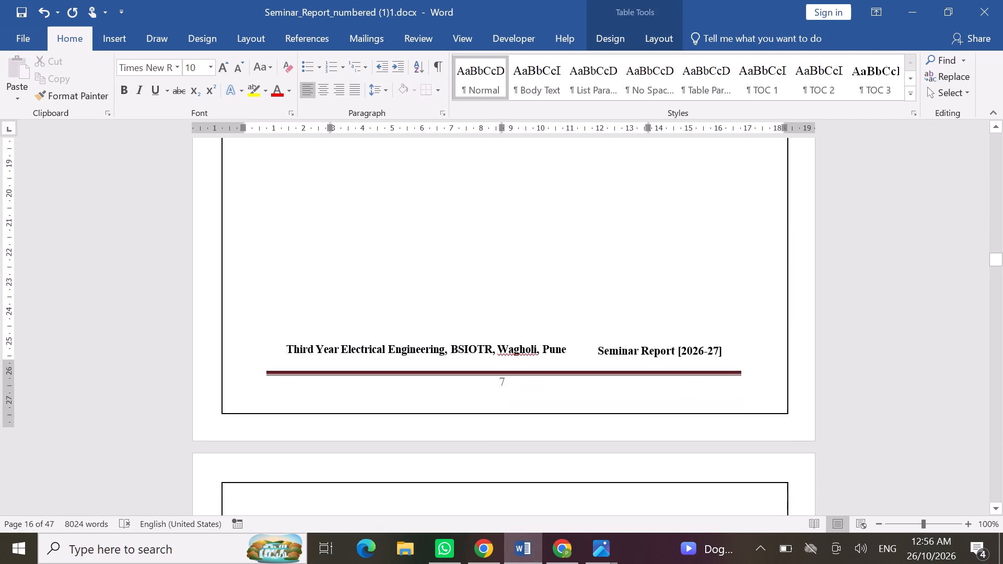
{"action": "scroll", "coordinate": [774, 264], "scroll_direction": "down", "scroll_amount": 2}
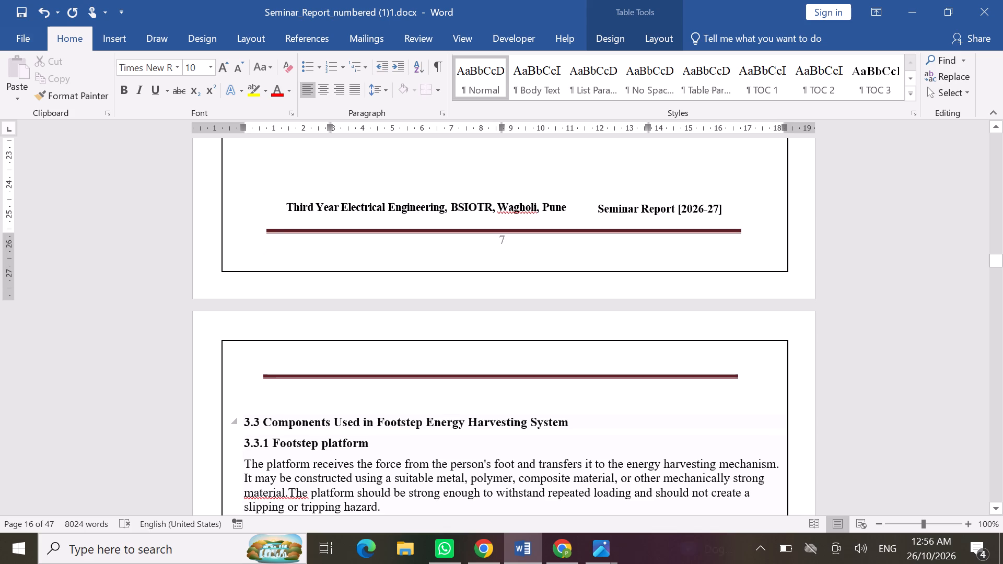
{"action": "left_click", "coordinate": [603, 363]}
{"action": "left_click", "coordinate": [756, 233]}
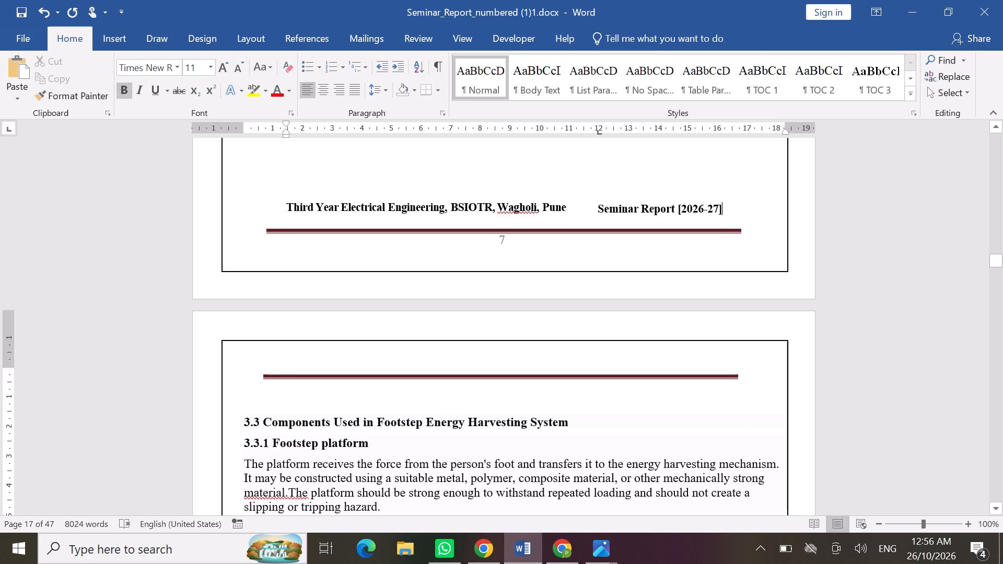
{"action": "left_click", "coordinate": [779, 244]}
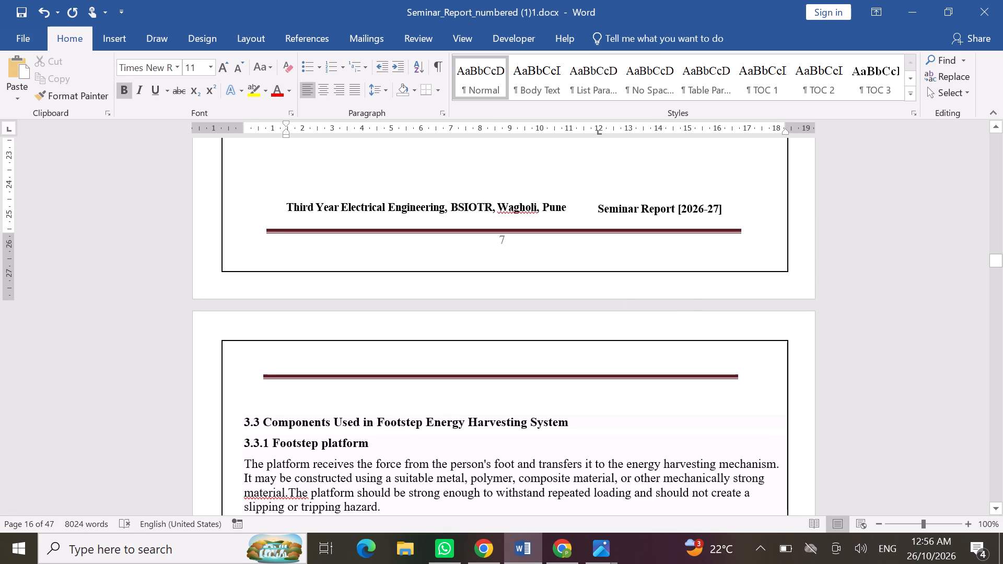
{"action": "left_click", "coordinate": [264, 401]}
{"action": "left_click", "coordinate": [264, 401]}
{"action": "left_click", "coordinate": [264, 401]}
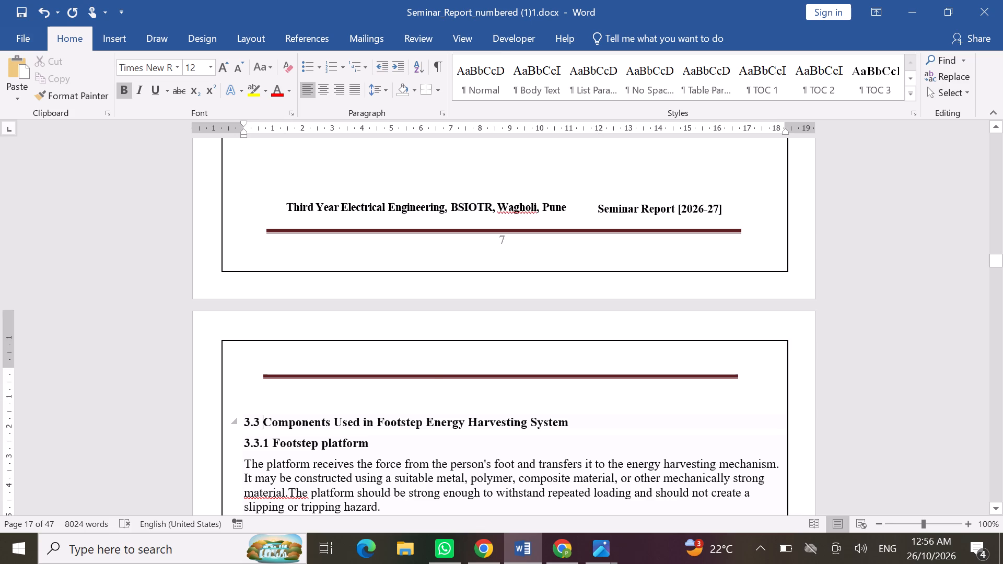
{"action": "left_click", "coordinate": [249, 399]}
{"action": "left_click", "coordinate": [249, 399]}
{"action": "left_click", "coordinate": [234, 402]}
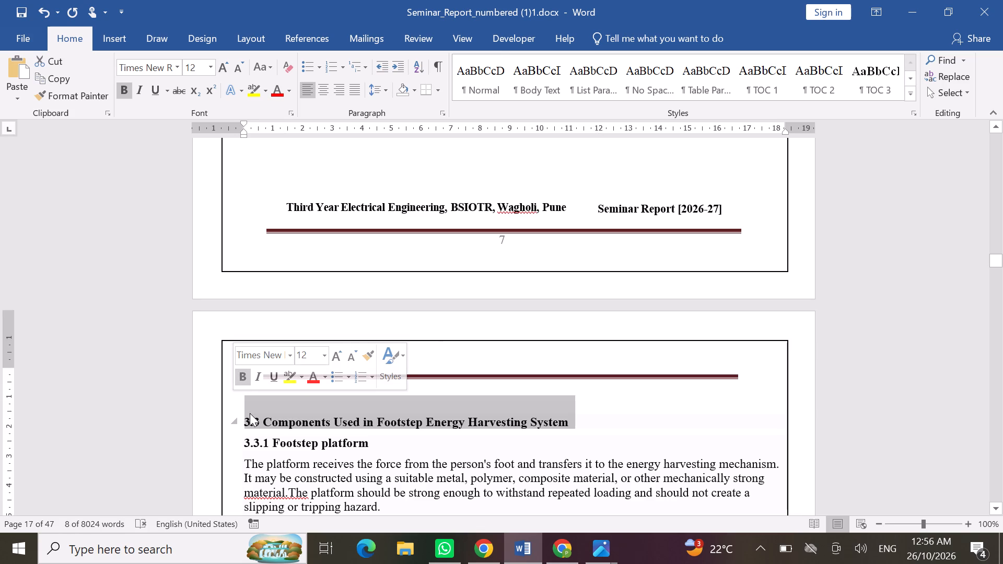
{"action": "left_click", "coordinate": [240, 418]}
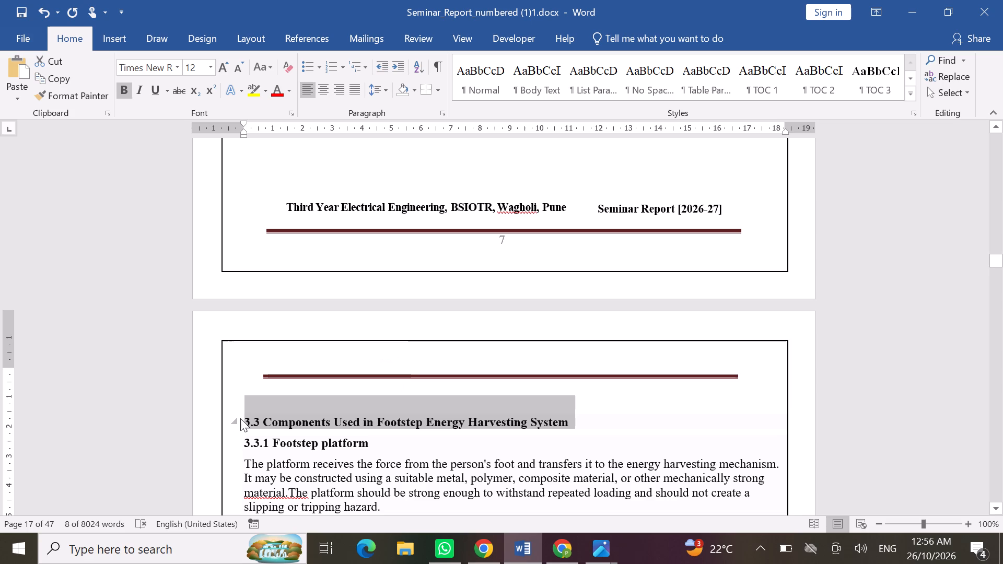
{"action": "left_click", "coordinate": [242, 420]}
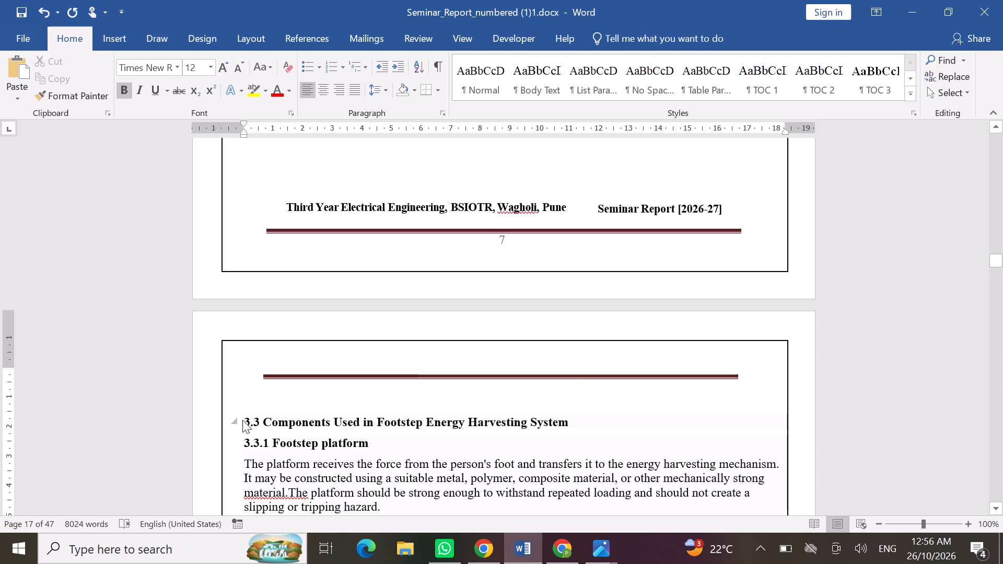
{"action": "key", "text": "Return"}
{"action": "key", "text": "Return"}
{"action": "key", "text": "Return"}
{"action": "key", "text": "Return"}
{"action": "key", "text": "Return"}
{"action": "key", "text": "Return"}
{"action": "key", "text": "Return"}
{"action": "key", "text": "Return"}
{"action": "key", "text": "Return"}
{"action": "key", "text": "Return"}
{"action": "key", "text": "Return"}
{"action": "key", "text": "Return"}
{"action": "key", "text": "Return"}
{"action": "key", "text": "Return"}
{"action": "key", "text": "Return"}
{"action": "key", "text": "Return"}
{"action": "key", "text": "Return"}
{"action": "key", "text": "Return"}
{"action": "key", "text": "Return"}
{"action": "key", "text": "Return"}
{"action": "key", "text": "Return"}
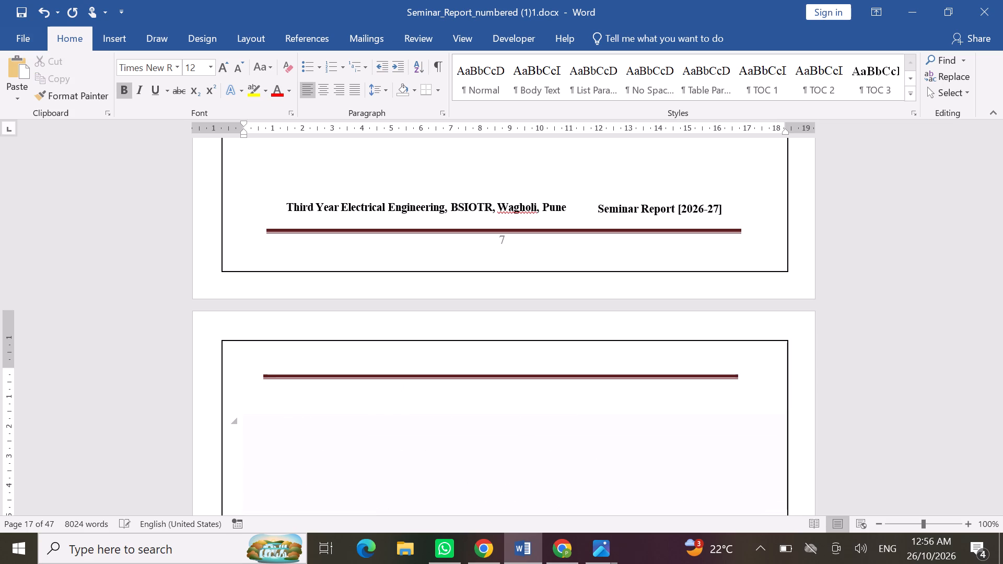
Trim the blank space above the 3.3 heading on page 18 by a net two lines.
{"action": "scroll", "coordinate": [242, 420], "scroll_direction": "right", "scroll_amount": 1}
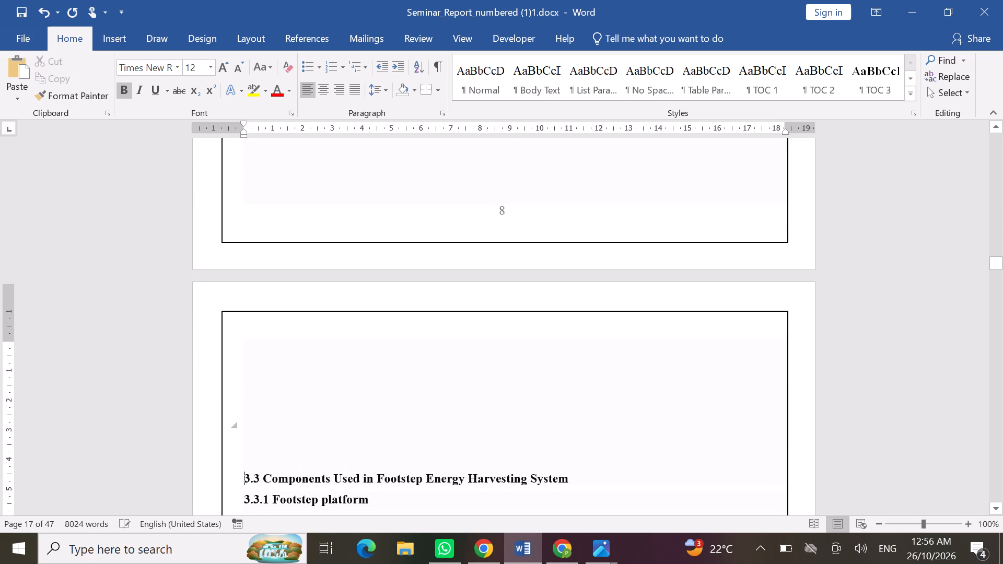
{"action": "scroll", "coordinate": [242, 420], "scroll_direction": "up", "scroll_amount": 6}
{"action": "scroll", "coordinate": [242, 420], "scroll_direction": "down", "scroll_amount": 1}
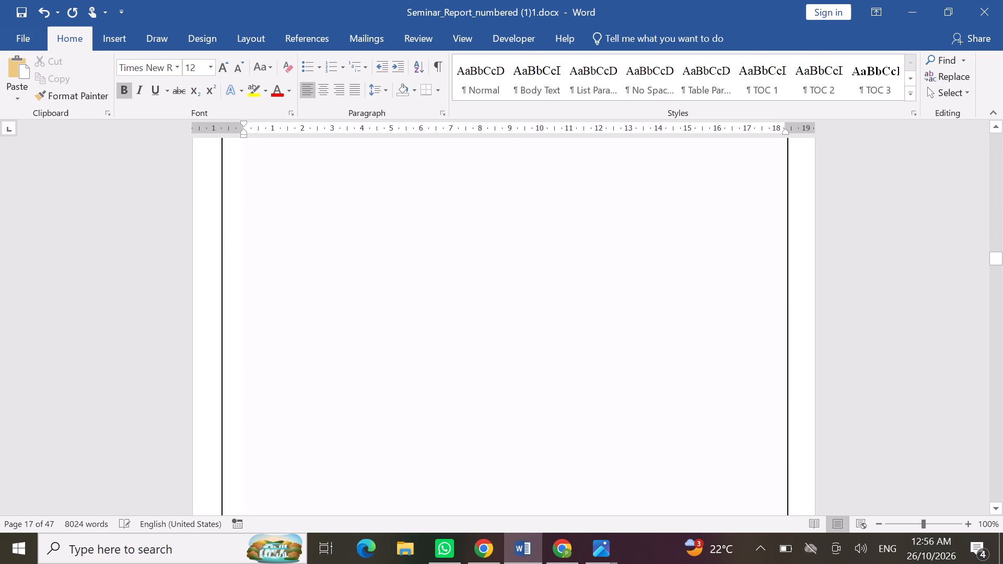
{"action": "scroll", "coordinate": [242, 420], "scroll_direction": "down", "scroll_amount": 9}
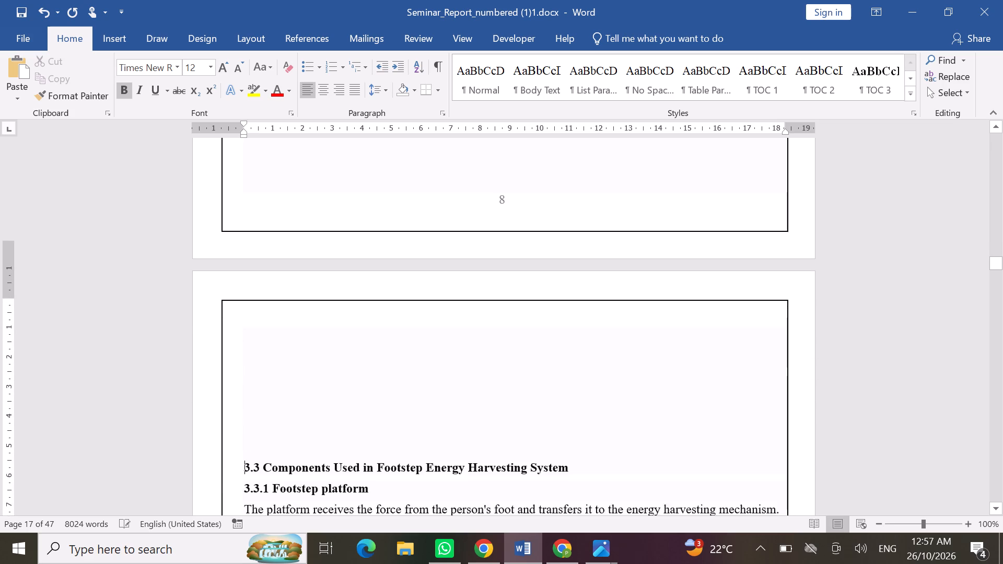
{"action": "scroll", "coordinate": [242, 420], "scroll_direction": "down", "scroll_amount": 2}
{"action": "key", "text": "BackSpace"}
{"action": "key", "text": "BackSpace"}
{"action": "key", "text": "BackSpace"}
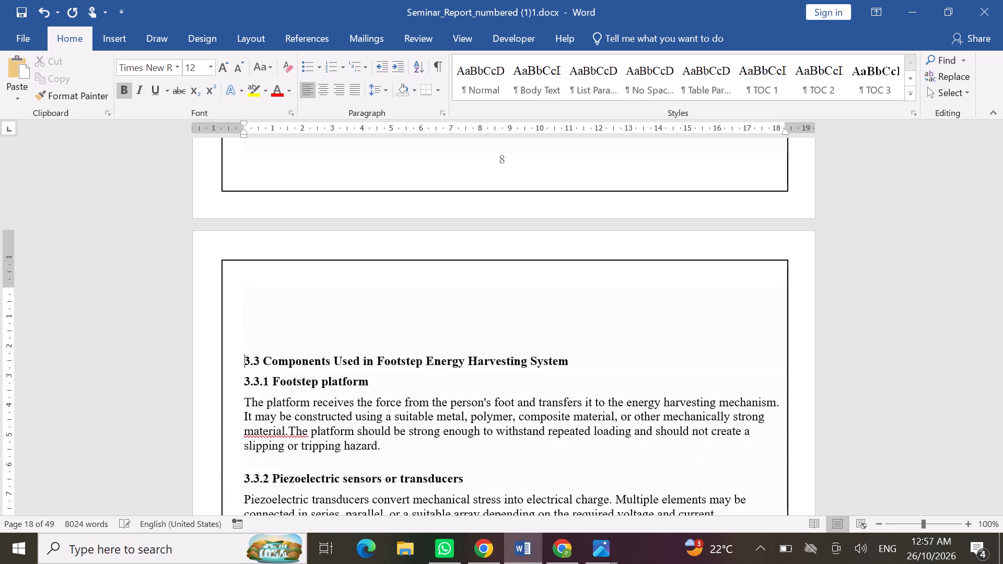
{"action": "key", "text": "Return"}
Start a 14 pt heading numbered "2.3." on the first line below the divider of the emptied page 17.
{"action": "scroll", "coordinate": [242, 418], "scroll_direction": "up", "scroll_amount": 2}
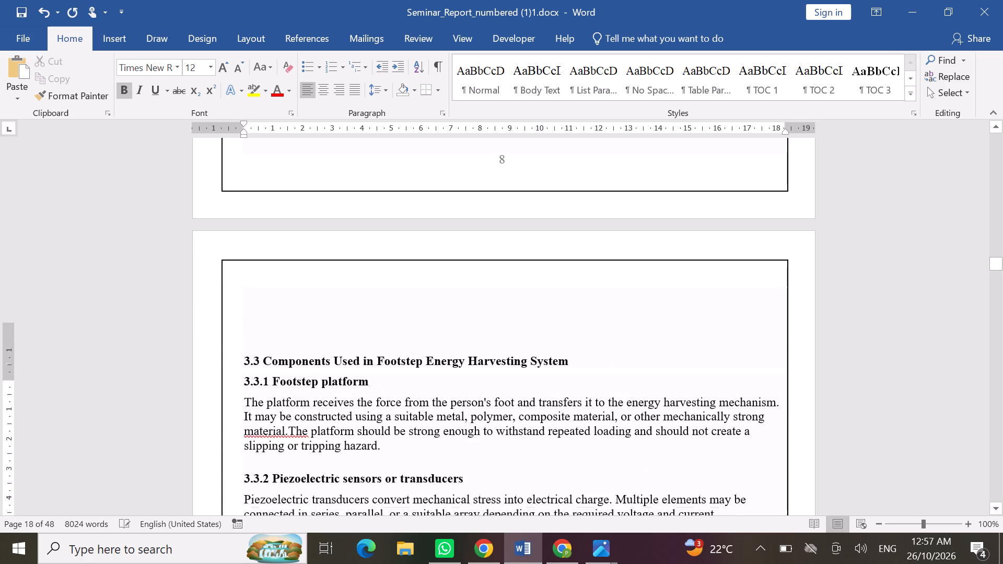
{"action": "scroll", "coordinate": [242, 418], "scroll_direction": "up", "scroll_amount": 7}
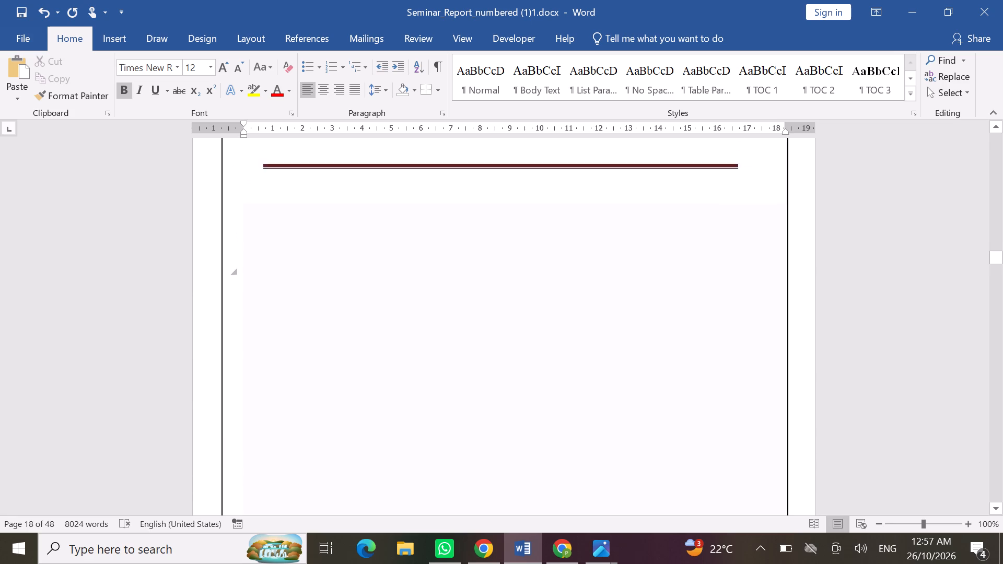
{"action": "right_click", "coordinate": [242, 418]}
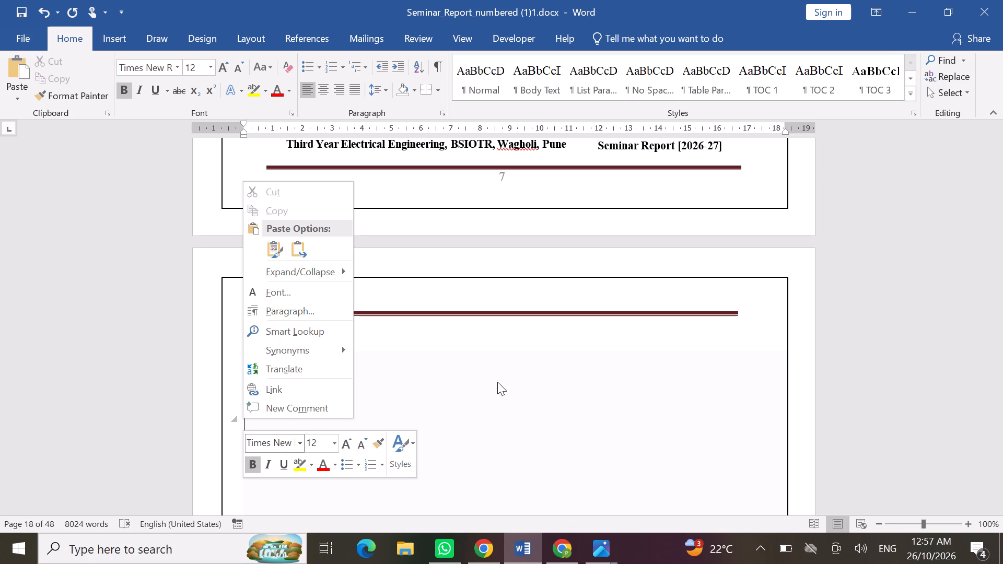
{"action": "left_click", "coordinate": [497, 382]}
{"action": "left_click", "coordinate": [286, 346]}
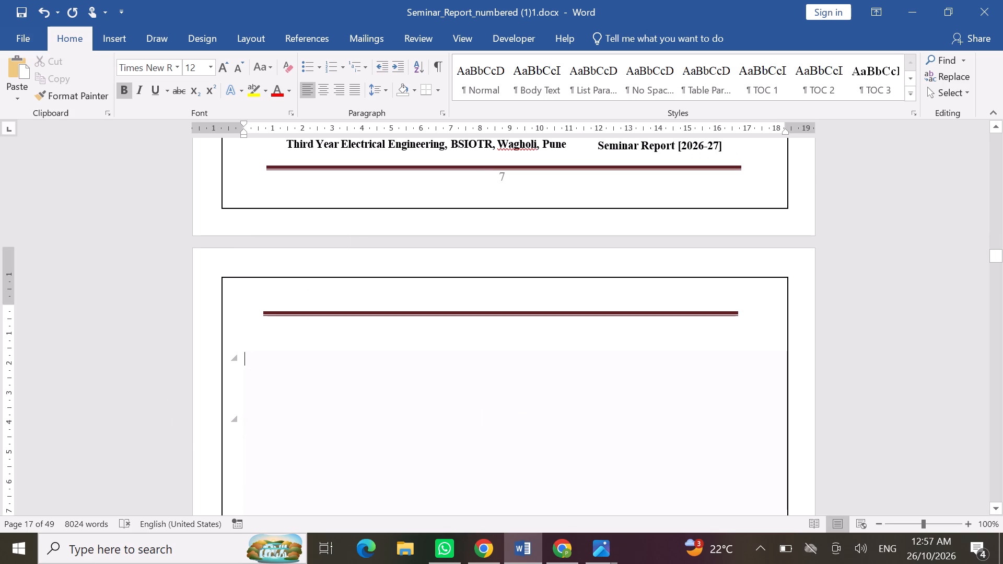
{"action": "left_click", "coordinate": [209, 67]}
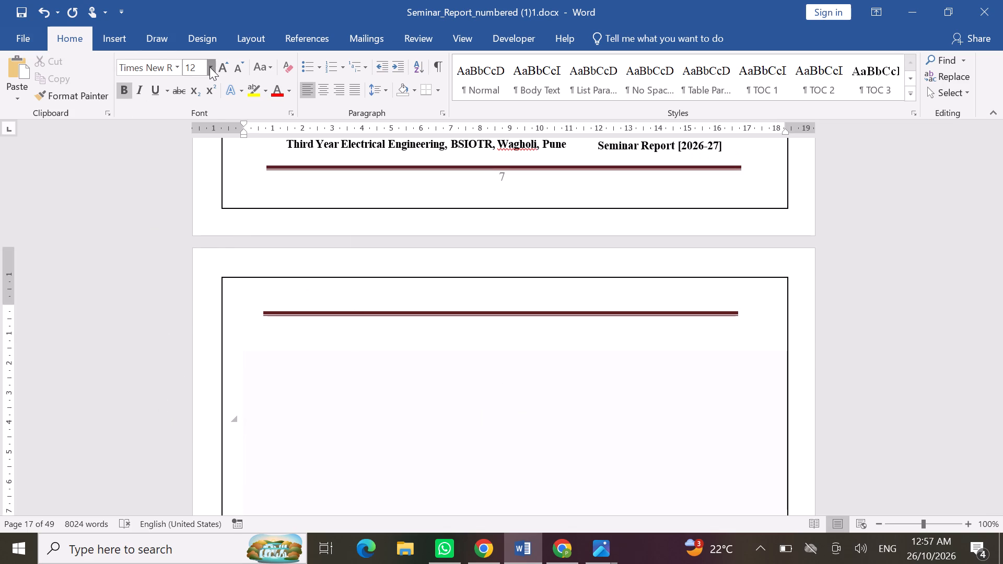
{"action": "left_click", "coordinate": [188, 157]}
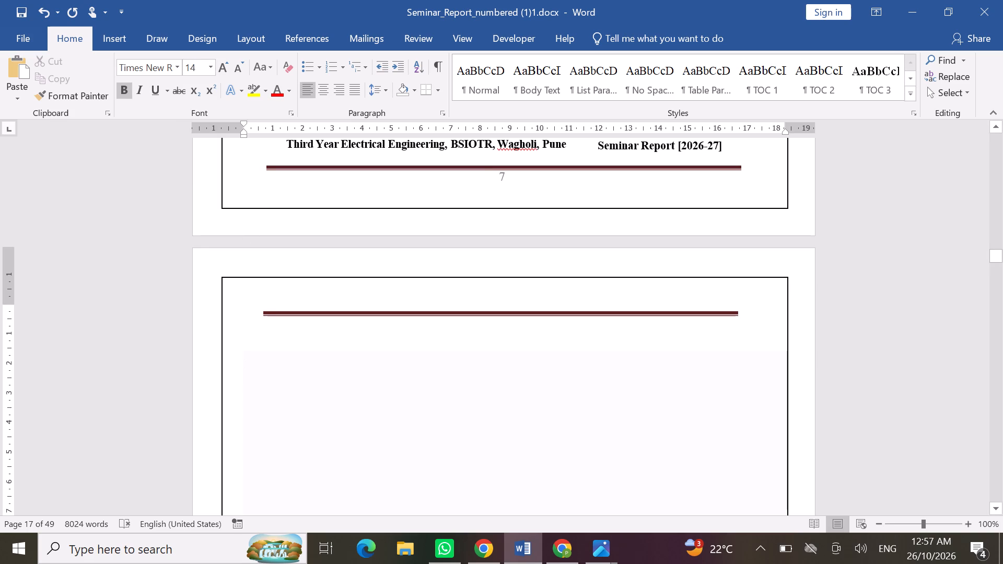
{"action": "key", "text": "2"}
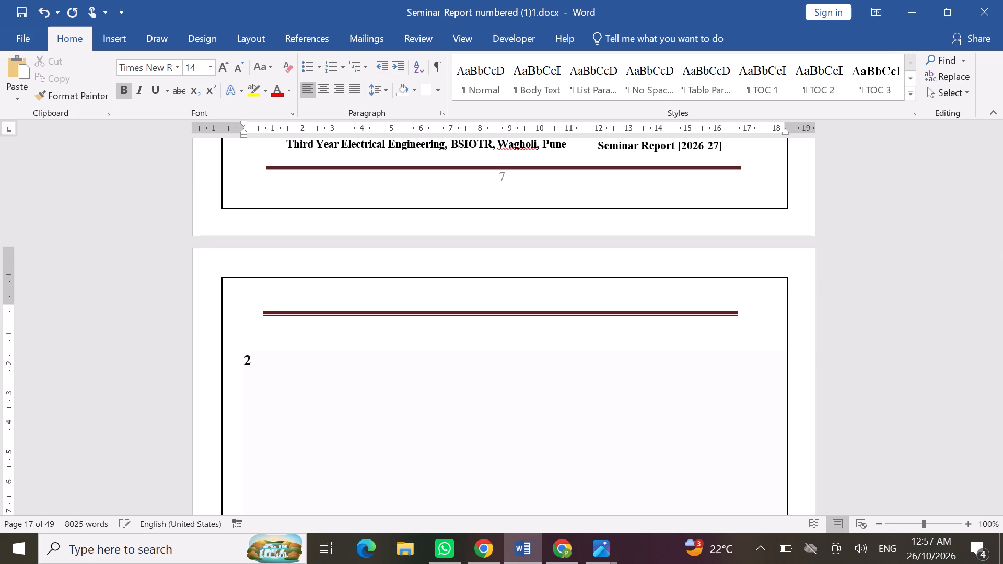
{"action": "key", "text": "period"}
{"action": "key", "text": "3"}
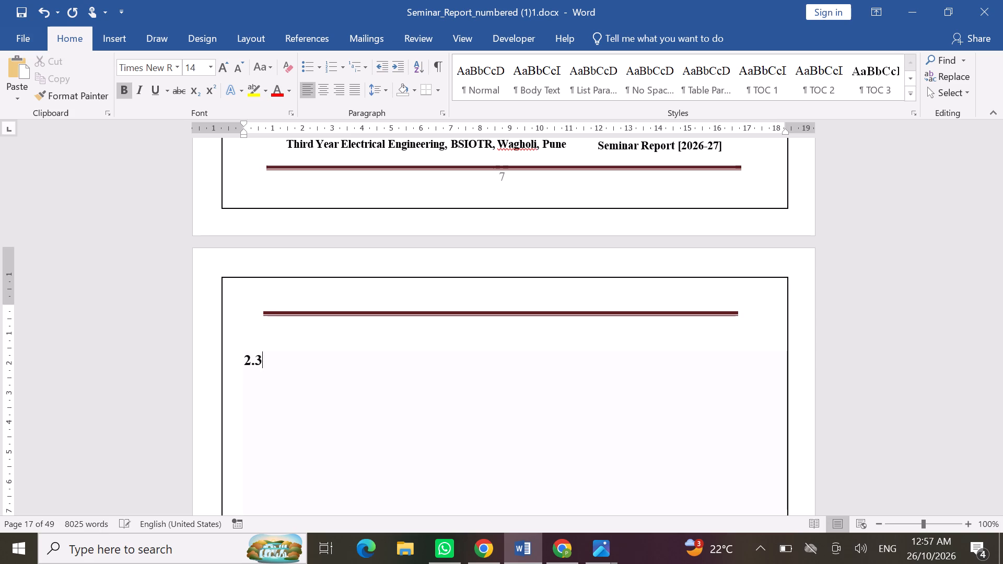
{"action": "key", "text": "period"}
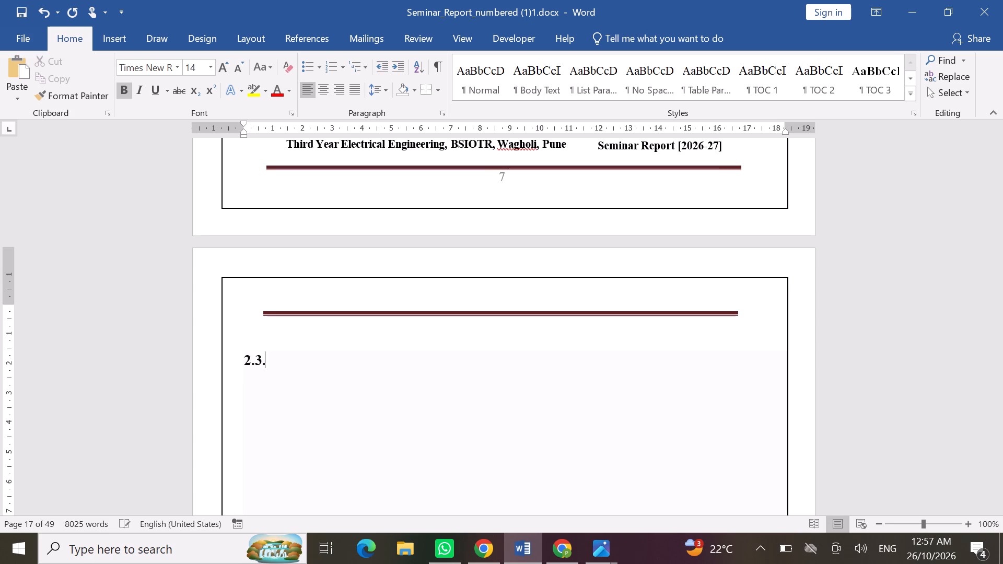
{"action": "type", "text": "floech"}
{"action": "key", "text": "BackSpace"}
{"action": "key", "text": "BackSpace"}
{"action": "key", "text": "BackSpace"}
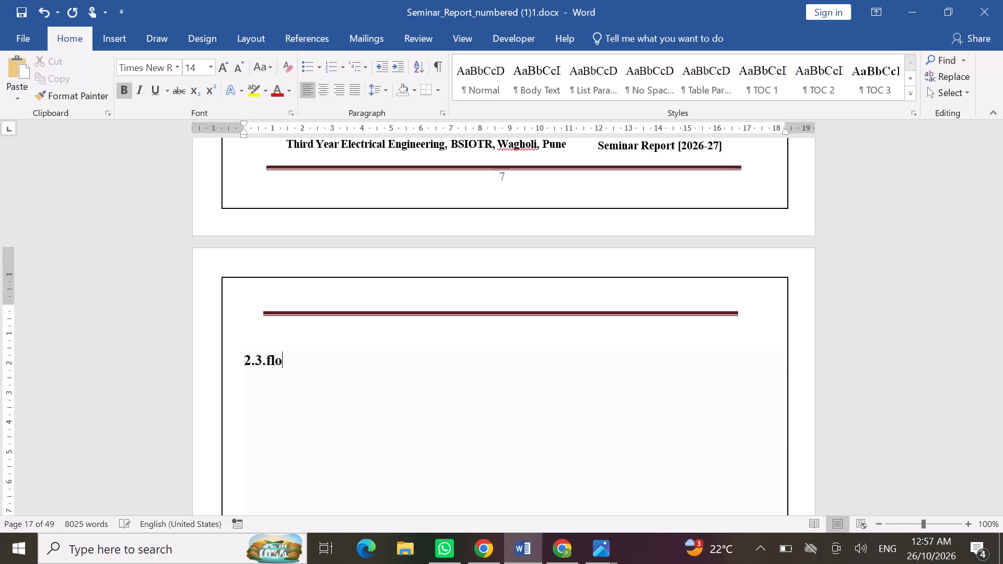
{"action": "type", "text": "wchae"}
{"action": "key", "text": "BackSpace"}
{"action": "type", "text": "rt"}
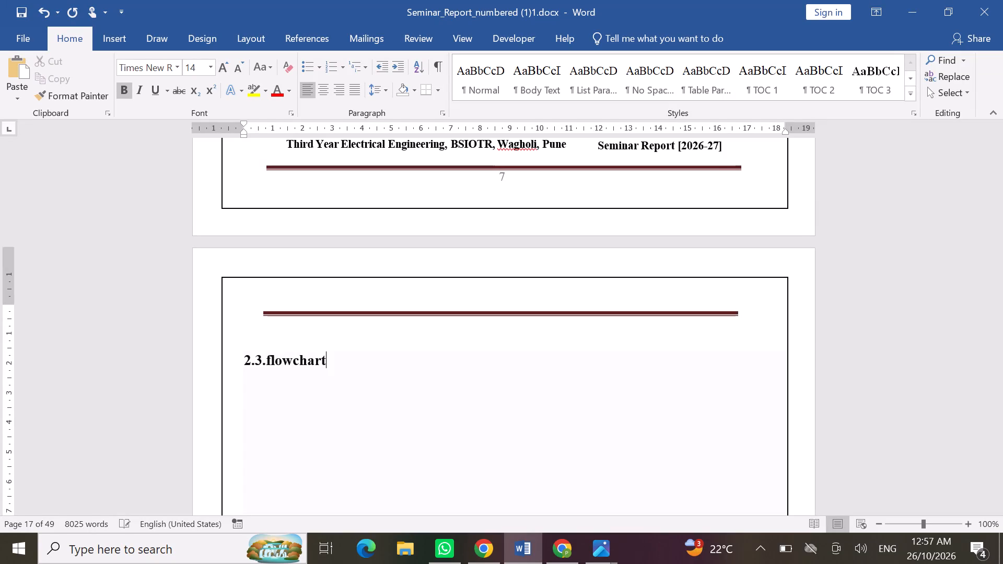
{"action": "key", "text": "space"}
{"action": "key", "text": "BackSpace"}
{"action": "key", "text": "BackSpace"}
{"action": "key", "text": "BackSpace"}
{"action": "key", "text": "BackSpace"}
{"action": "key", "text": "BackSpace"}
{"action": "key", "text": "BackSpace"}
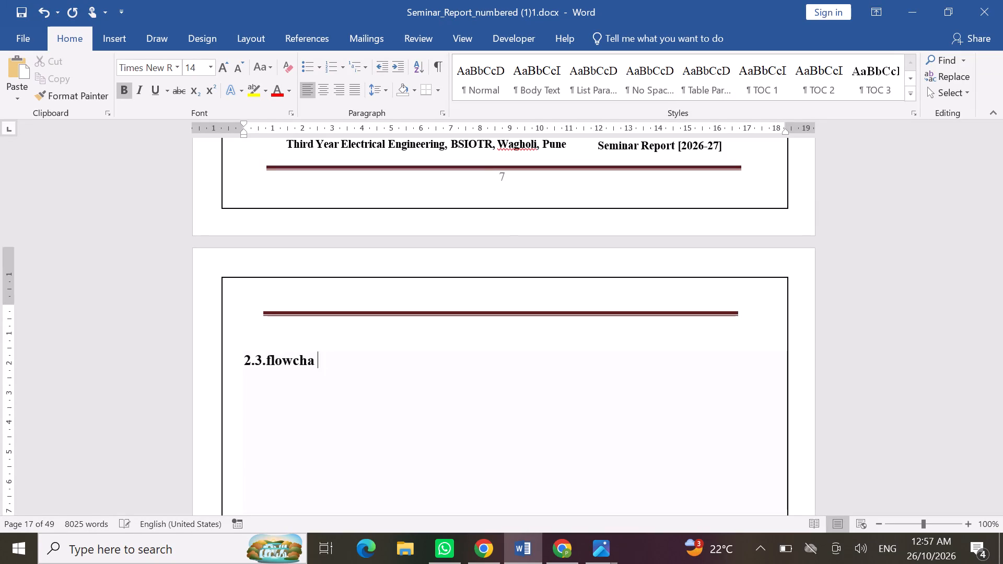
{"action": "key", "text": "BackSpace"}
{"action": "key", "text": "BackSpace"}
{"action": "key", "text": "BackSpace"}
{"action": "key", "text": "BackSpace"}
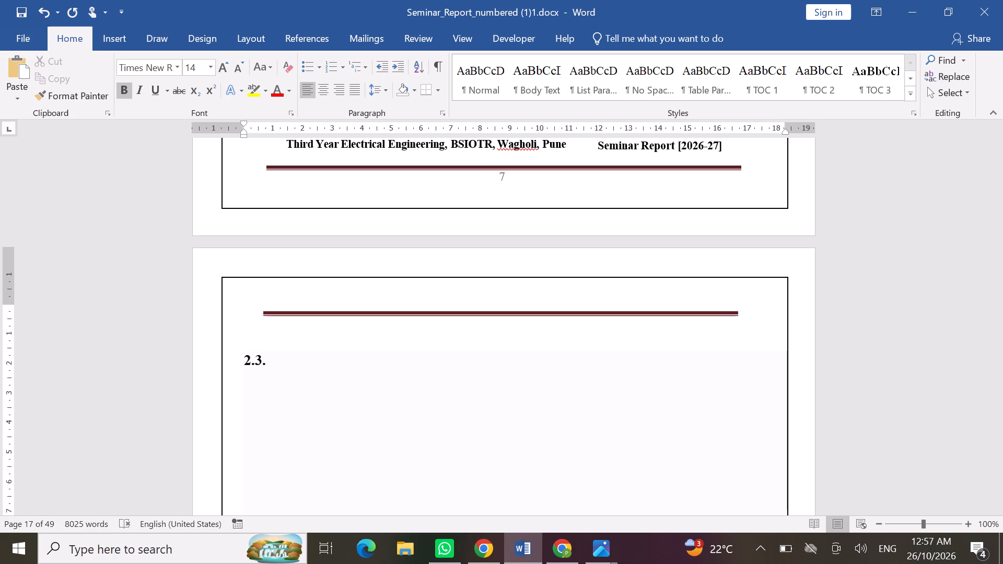
Complete the 2.3. heading on page 17 with the text "Flowchart of footstep energy harvesting system:".
{"action": "key", "text": "shift+f"}
{"action": "type", "text": "lowchart of"}
{"action": "key", "text": "space"}
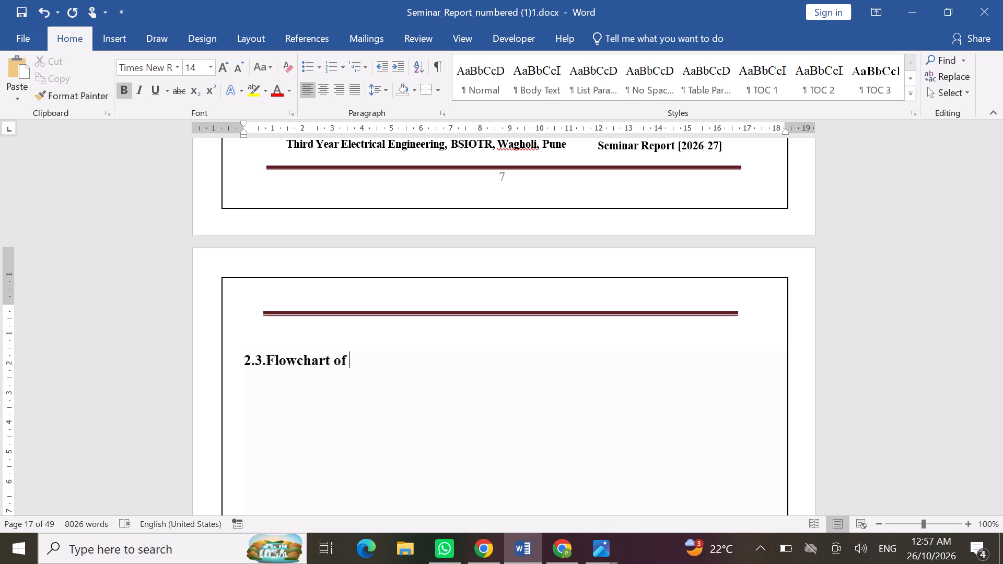
{"action": "type", "text": "footstep"}
{"action": "key", "text": "space"}
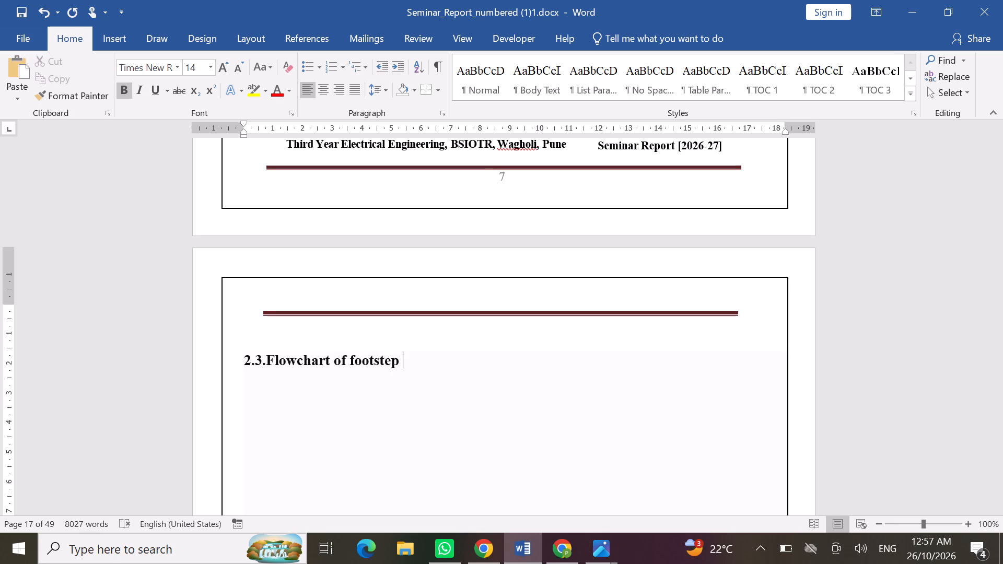
{"action": "type", "text": "ene"}
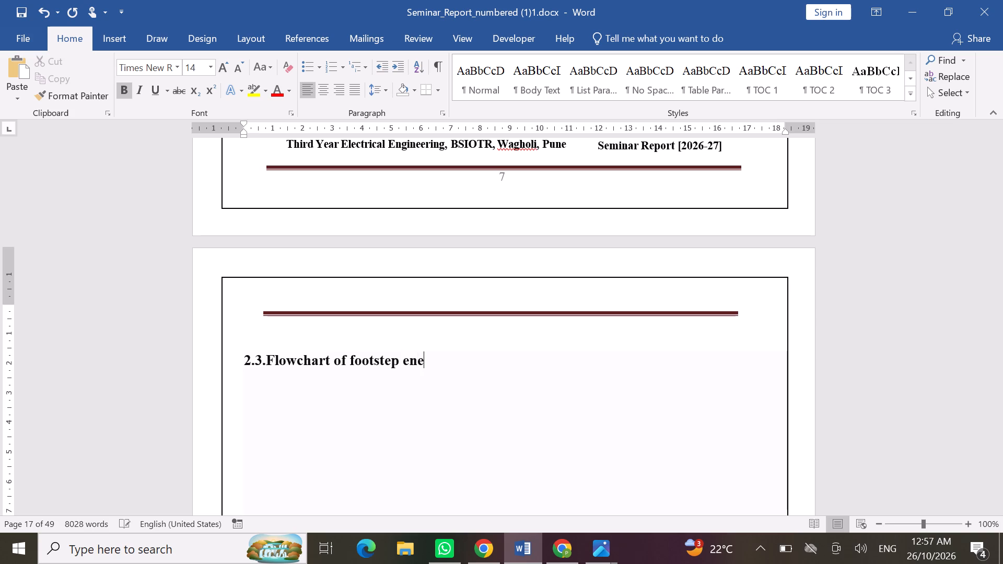
{"action": "key", "text": "r"}
{"action": "type", "text": "gy hay"}
{"action": "key", "text": "BackSpace"}
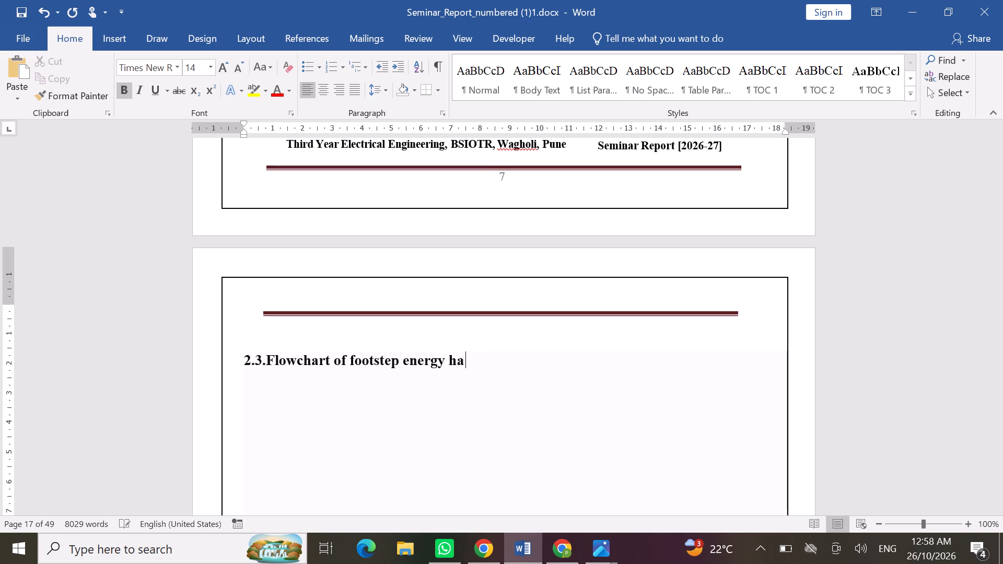
{"action": "type", "text": "rvesting"}
{"action": "key", "text": "space"}
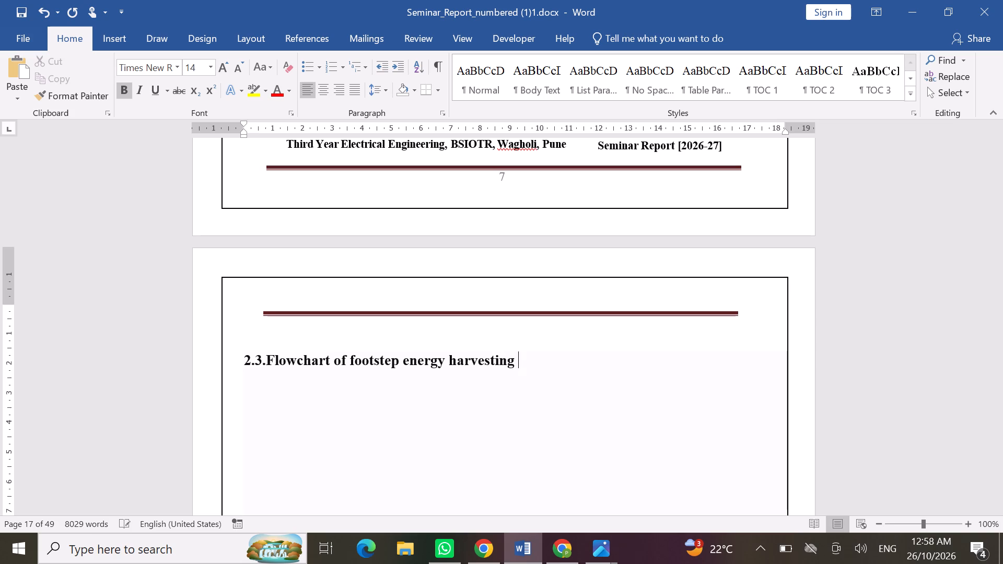
{"action": "type", "text": "system"}
{"action": "key", "text": "shift+colon"}
Paste the copied flowchart image on a new line below the 2.3 heading.
{"action": "key", "text": "Return"}
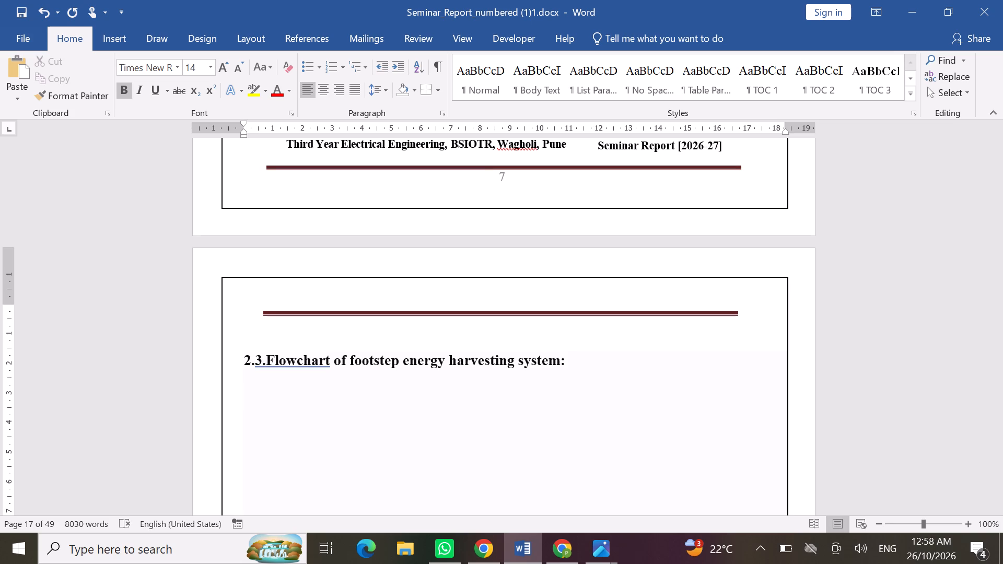
{"action": "key", "text": "ctrl+v"}
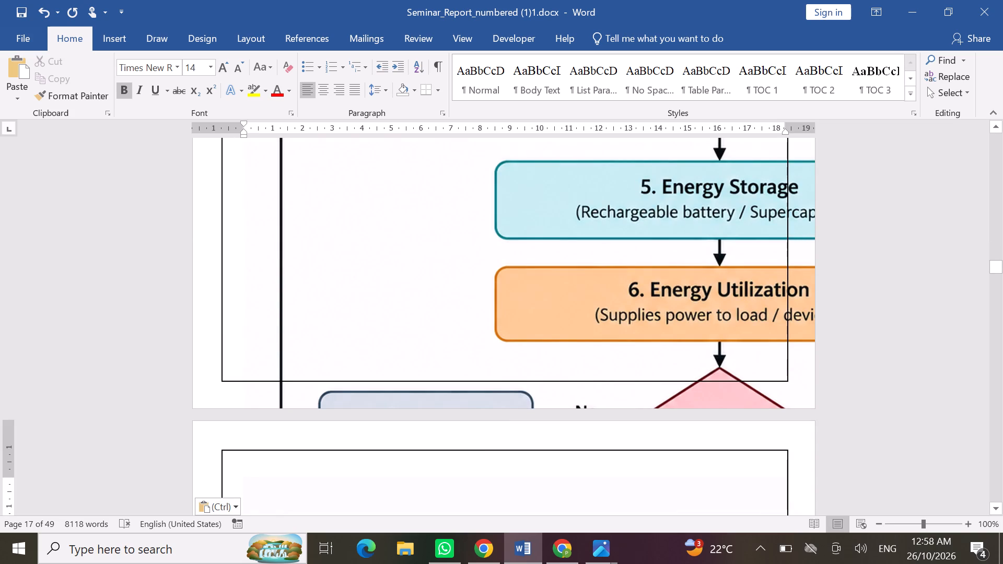
Scale the flowchart image down proportionally to about 17 cm wide so it fits inside the page 17 border under its heading.
{"action": "scroll", "coordinate": [273, 303], "scroll_direction": "up", "scroll_amount": 6}
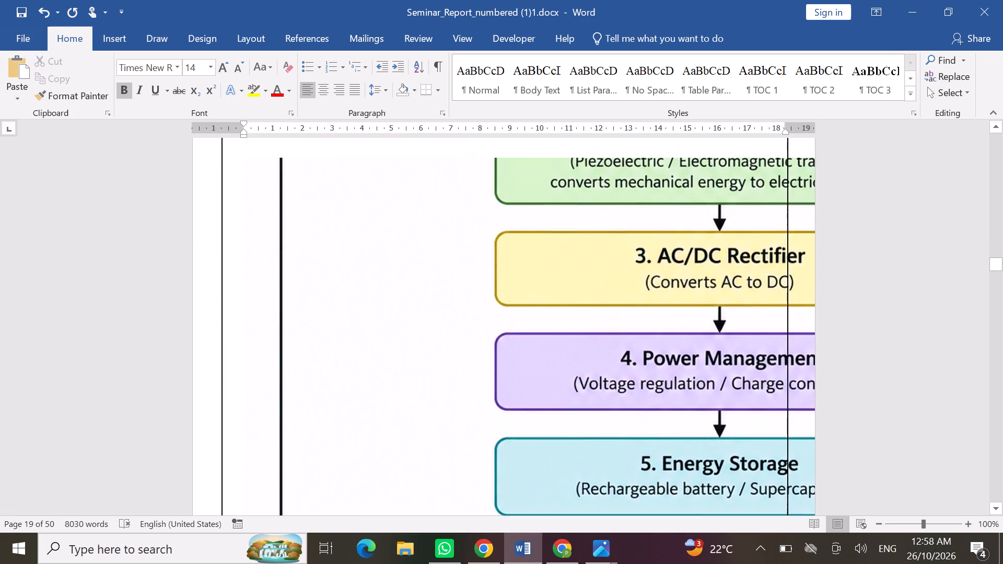
{"action": "scroll", "coordinate": [273, 303], "scroll_direction": "up", "scroll_amount": 5}
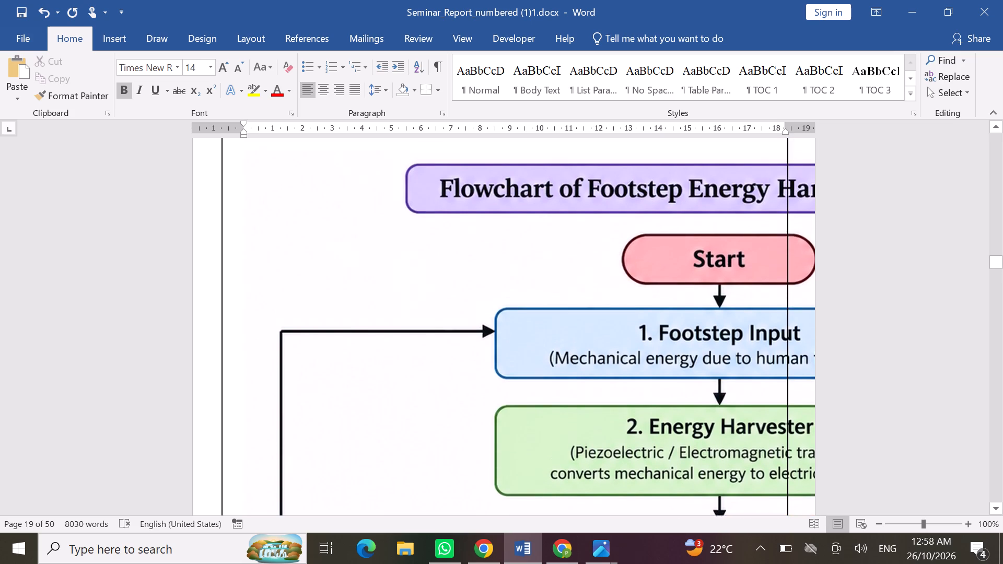
{"action": "scroll", "coordinate": [273, 303], "scroll_direction": "up", "scroll_amount": 2}
{"action": "left_click", "coordinate": [273, 303]}
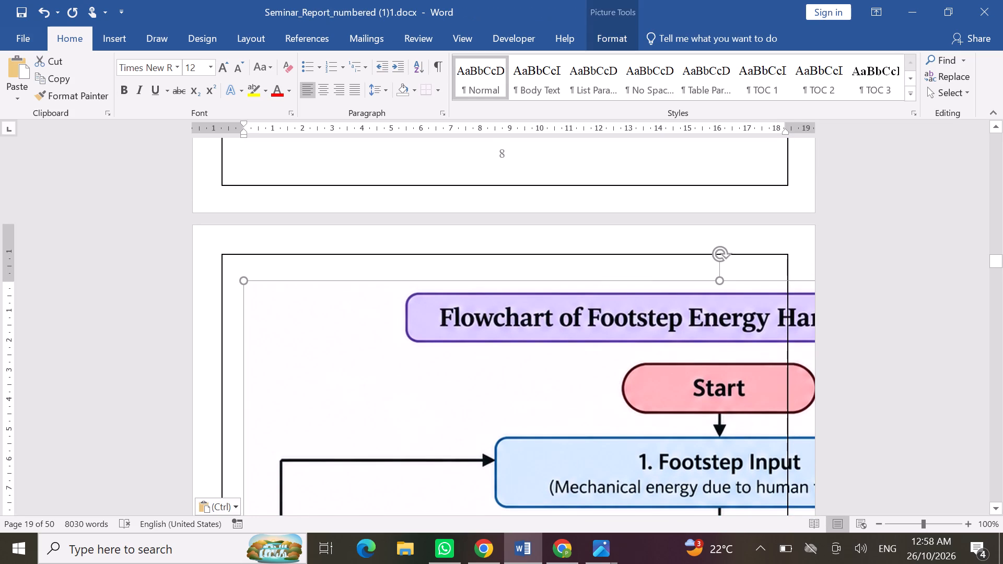
{"action": "left_click_drag", "start_coordinate": [243, 278], "coordinate": [283, 297]}
{"action": "left_click_drag", "start_coordinate": [283, 297], "coordinate": [473, 408]}
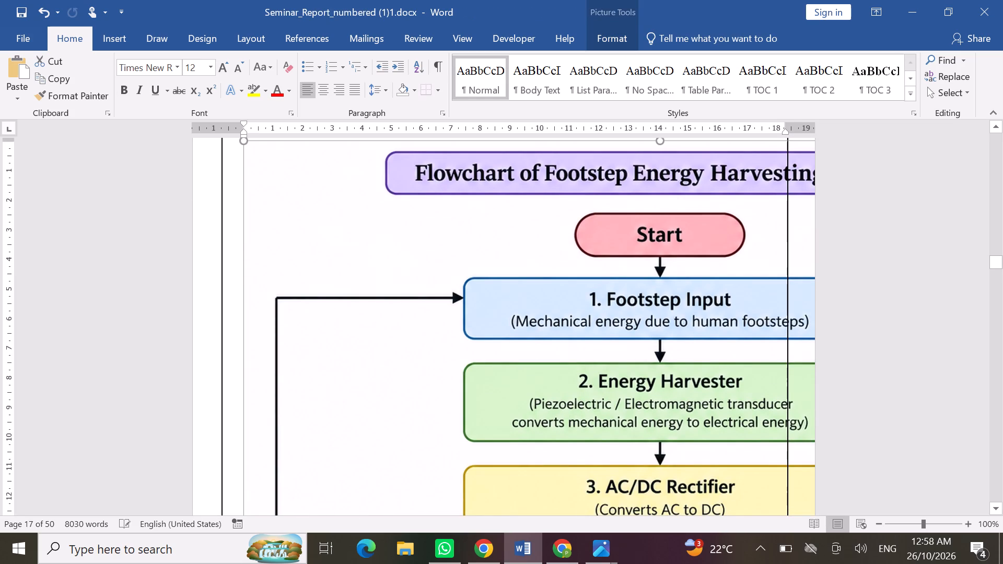
{"action": "left_click_drag", "start_coordinate": [243, 139], "coordinate": [252, 143]}
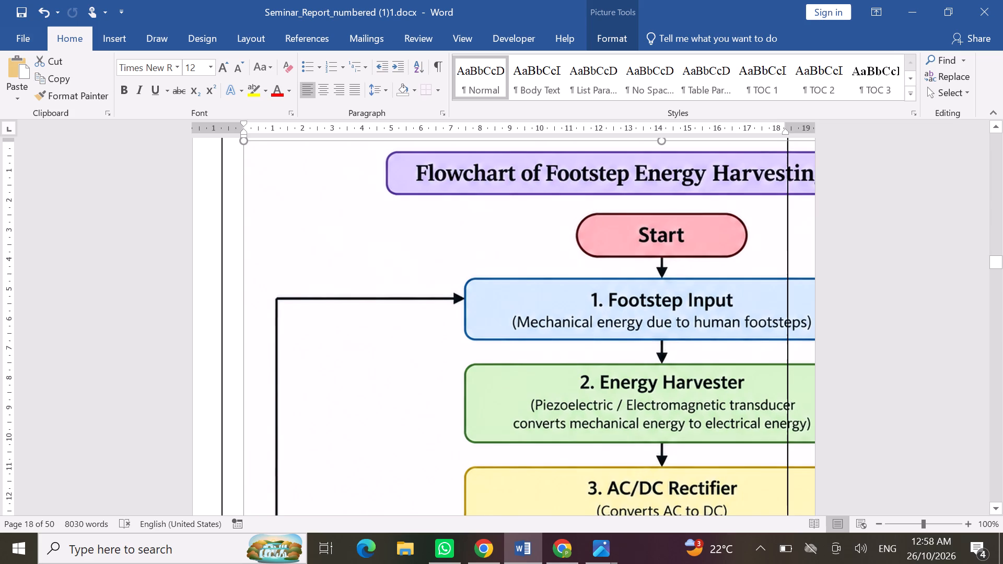
{"action": "left_click_drag", "start_coordinate": [252, 143], "coordinate": [455, 296]}
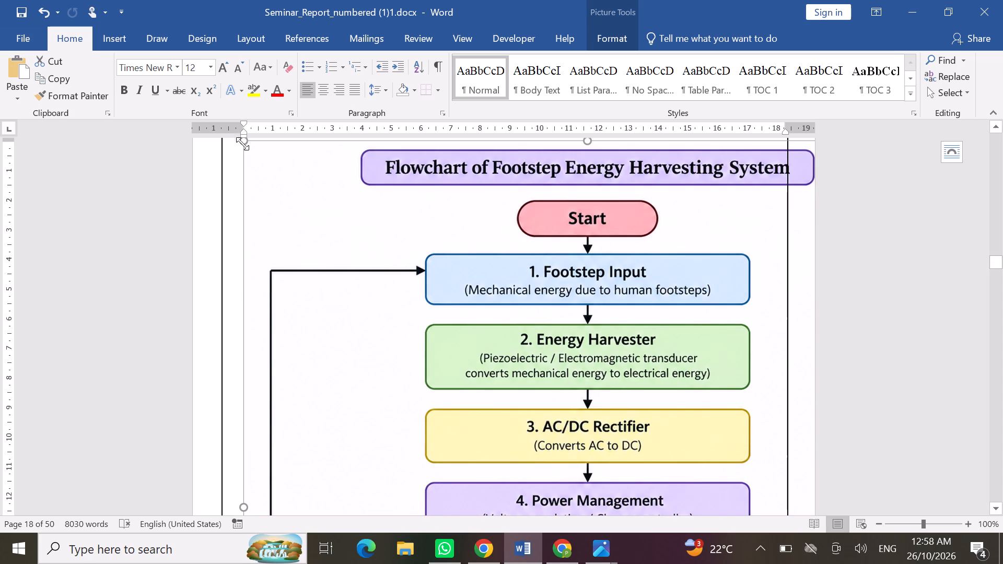
{"action": "left_click_drag", "start_coordinate": [296, 179], "coordinate": [457, 249]}
{"action": "scroll", "coordinate": [457, 249], "scroll_direction": "up", "scroll_amount": 3}
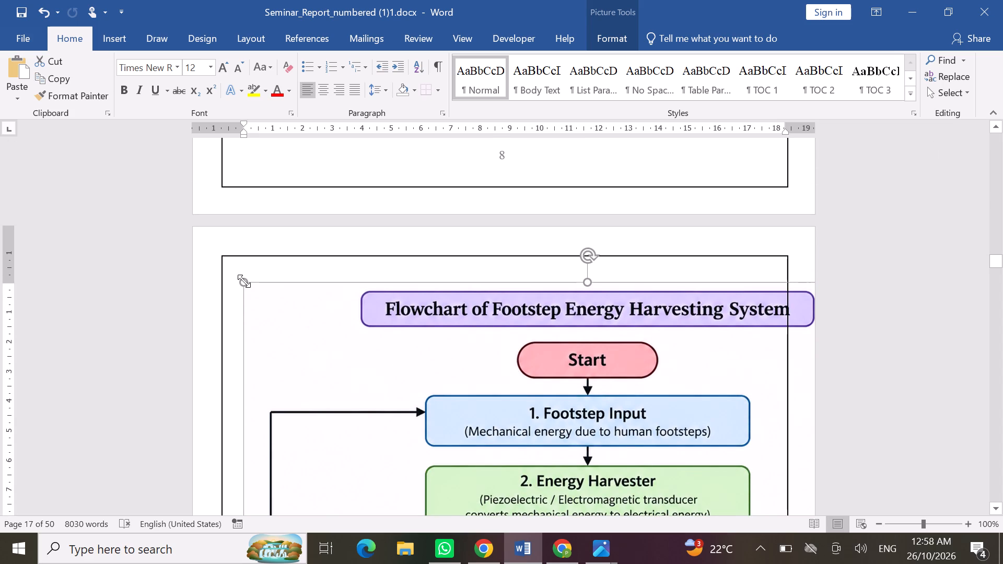
{"action": "left_click_drag", "start_coordinate": [244, 281], "coordinate": [495, 479]}
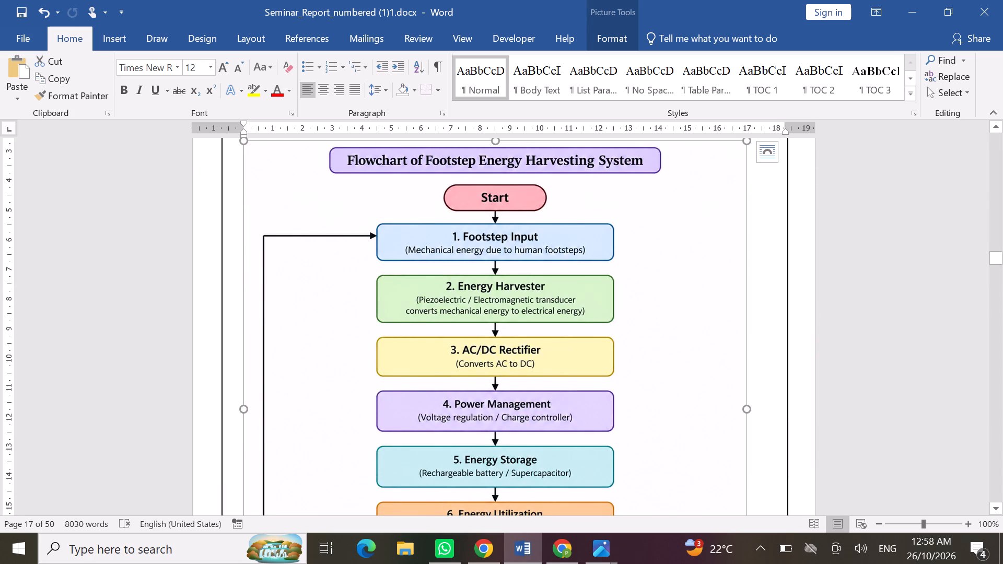
{"action": "scroll", "coordinate": [388, 283], "scroll_direction": "up", "scroll_amount": 1}
{"action": "scroll", "coordinate": [388, 283], "scroll_direction": "down", "scroll_amount": 1}
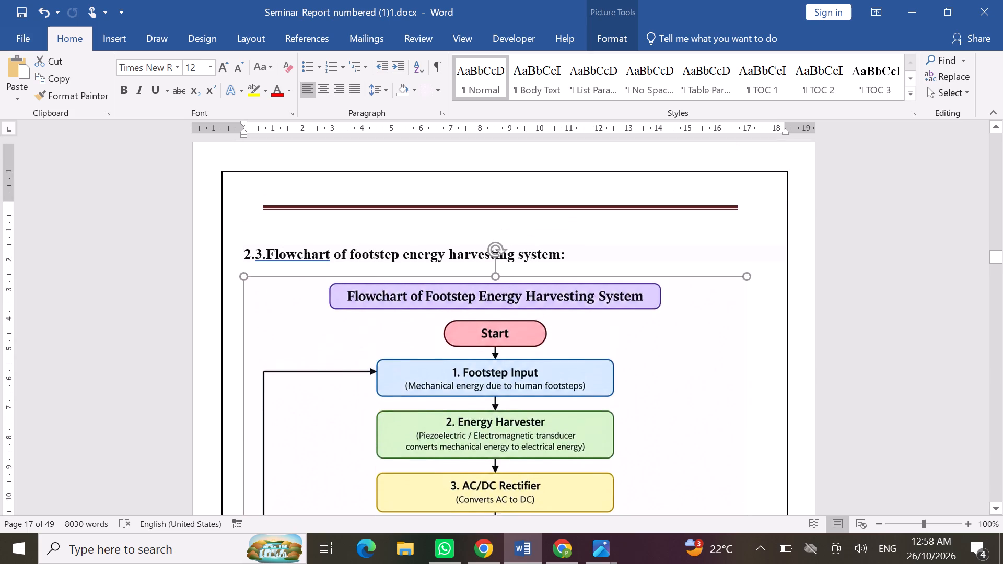
{"action": "scroll", "coordinate": [388, 283], "scroll_direction": "down", "scroll_amount": 4}
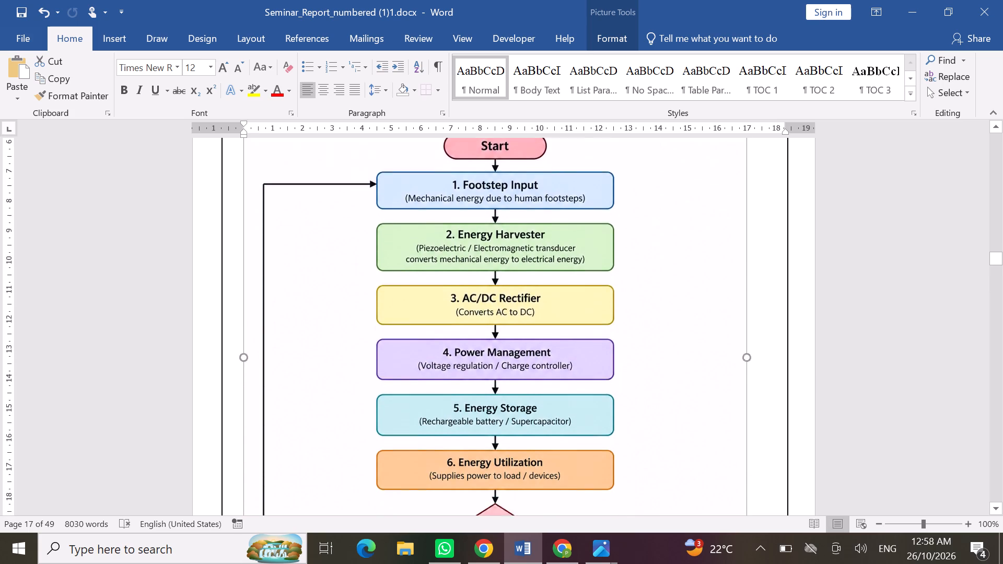
{"action": "scroll", "coordinate": [388, 283], "scroll_direction": "down", "scroll_amount": 5}
{"action": "scroll", "coordinate": [388, 283], "scroll_direction": "up", "scroll_amount": 1}
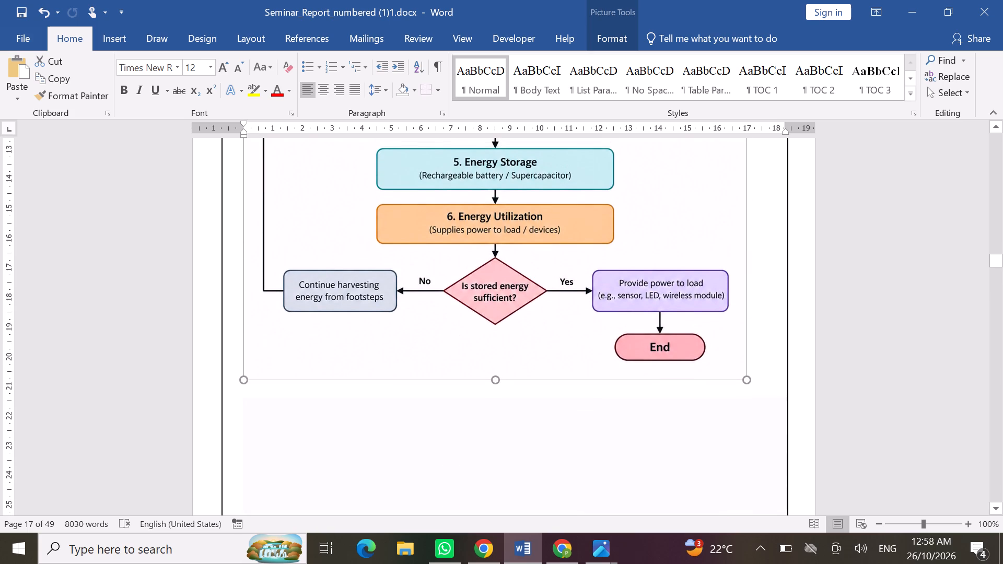
{"action": "left_click", "coordinate": [489, 496]}
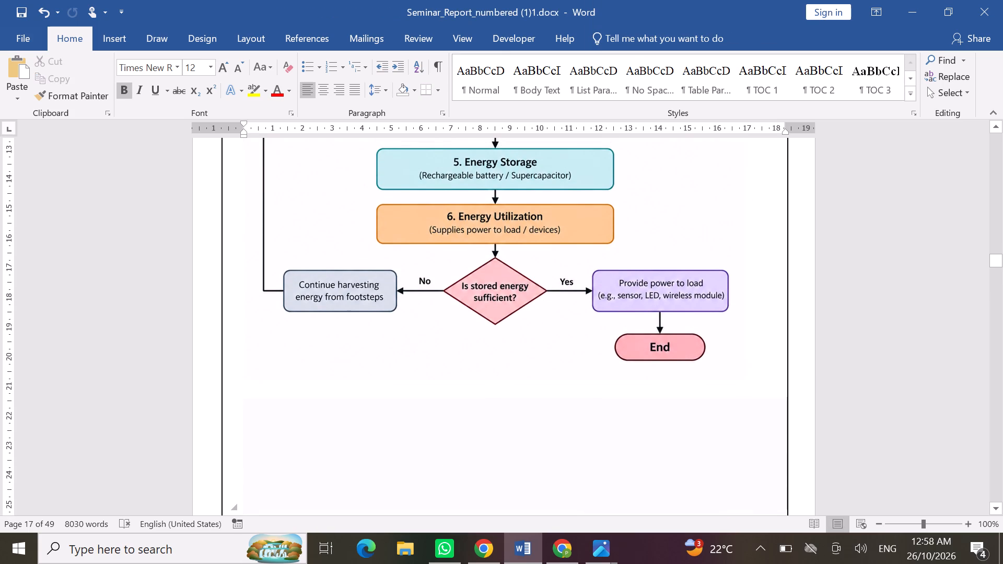
{"action": "scroll", "coordinate": [489, 496], "scroll_direction": "down", "scroll_amount": 1}
{"action": "left_click", "coordinate": [259, 336]}
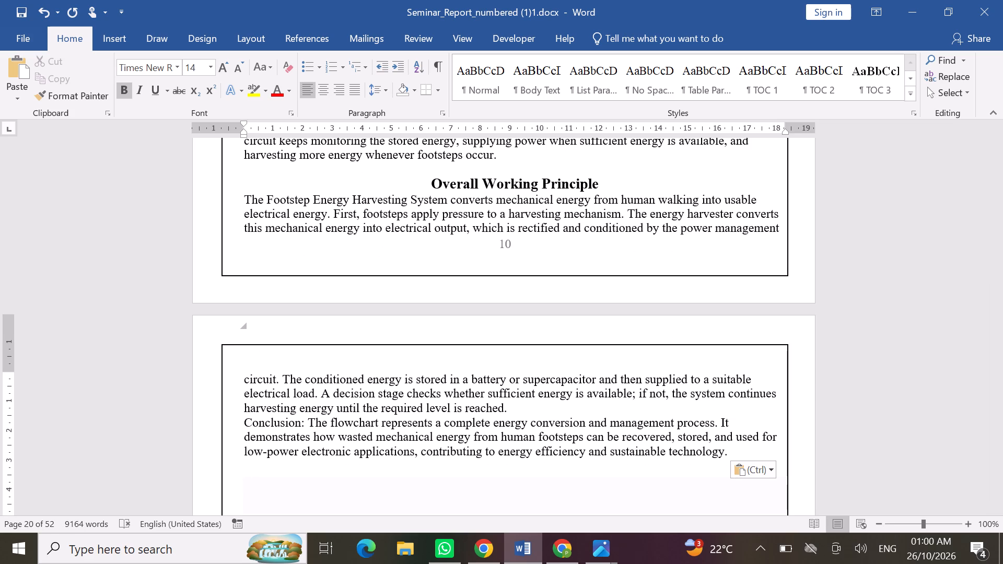
Set the font size of the pasted heading "Detailed Explanation of the Flowchart of Footstep Energy Harvesting System" to 14.
{"action": "scroll", "coordinate": [258, 324], "scroll_direction": "up", "scroll_amount": 20}
{"action": "scroll", "coordinate": [258, 324], "scroll_direction": "up", "scroll_amount": 11}
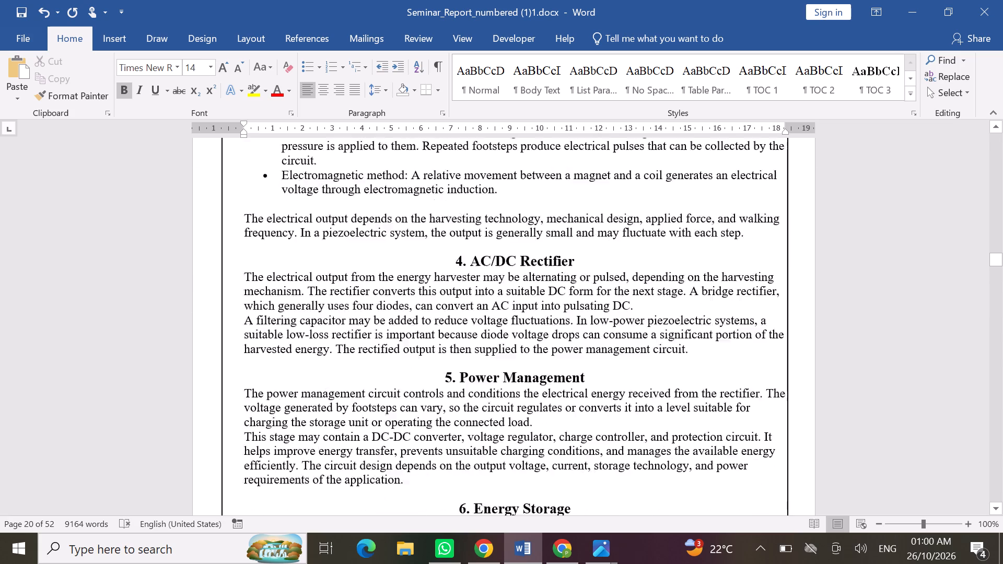
{"action": "scroll", "coordinate": [258, 324], "scroll_direction": "up", "scroll_amount": 7}
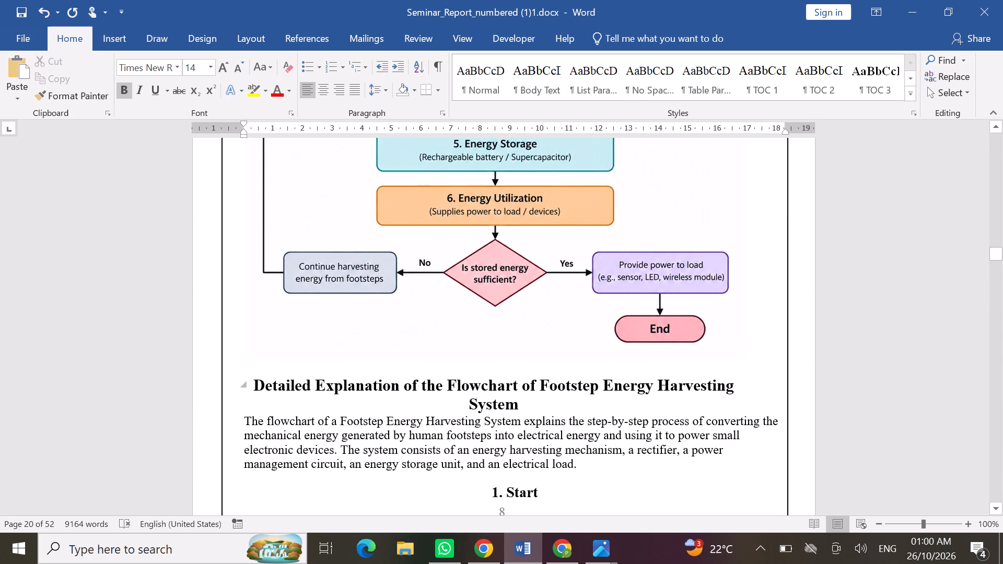
{"action": "left_click_drag", "start_coordinate": [259, 385], "coordinate": [498, 447]}
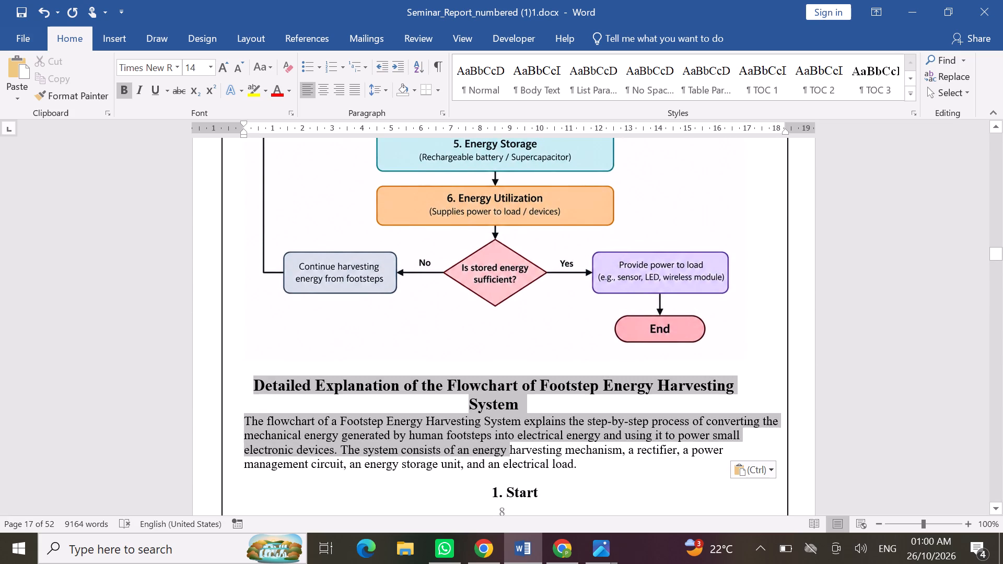
{"action": "left_click_drag", "start_coordinate": [498, 447], "coordinate": [590, 400]}
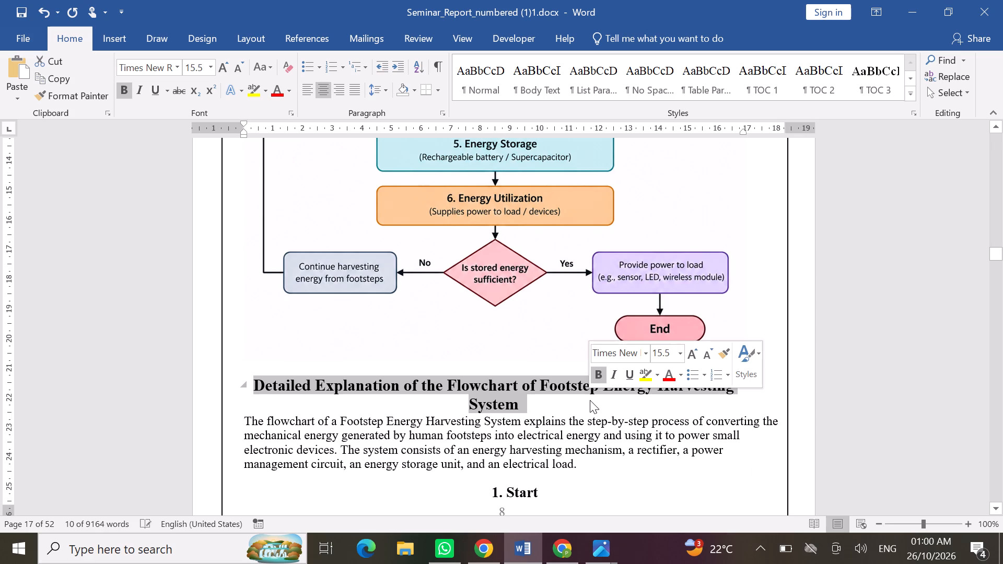
{"action": "left_click", "coordinate": [678, 359]}
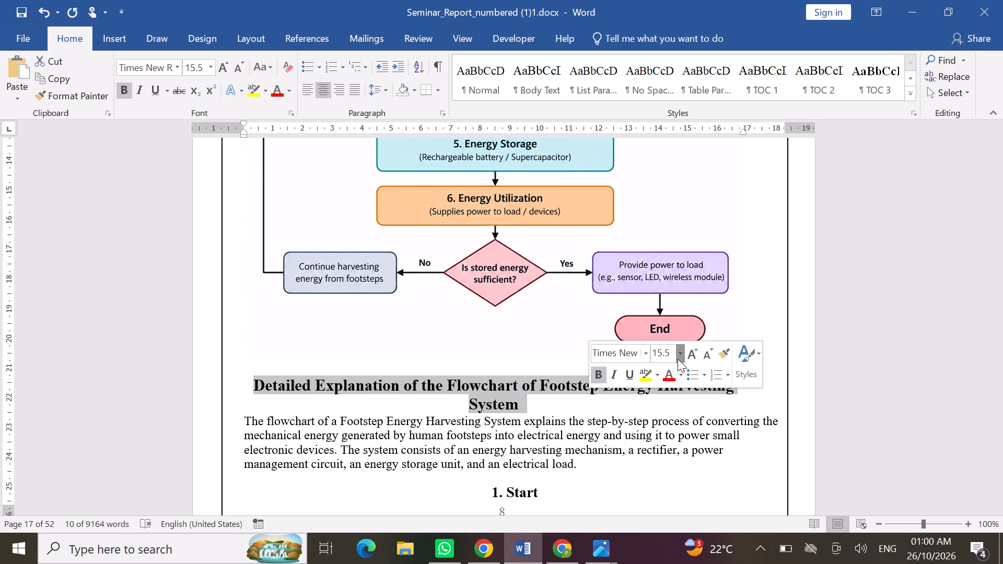
{"action": "left_click", "coordinate": [674, 184]}
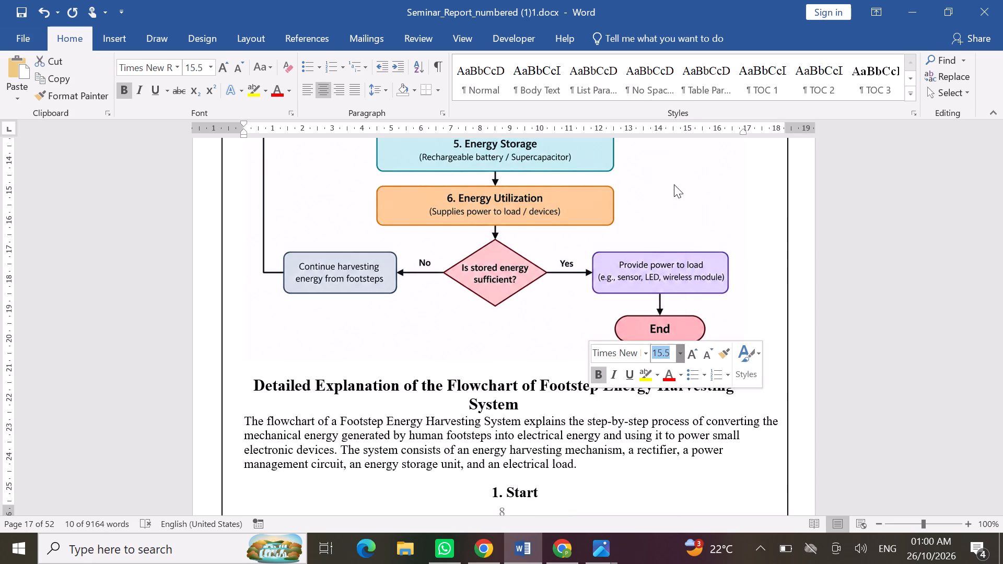
{"action": "left_click", "coordinate": [590, 483]}
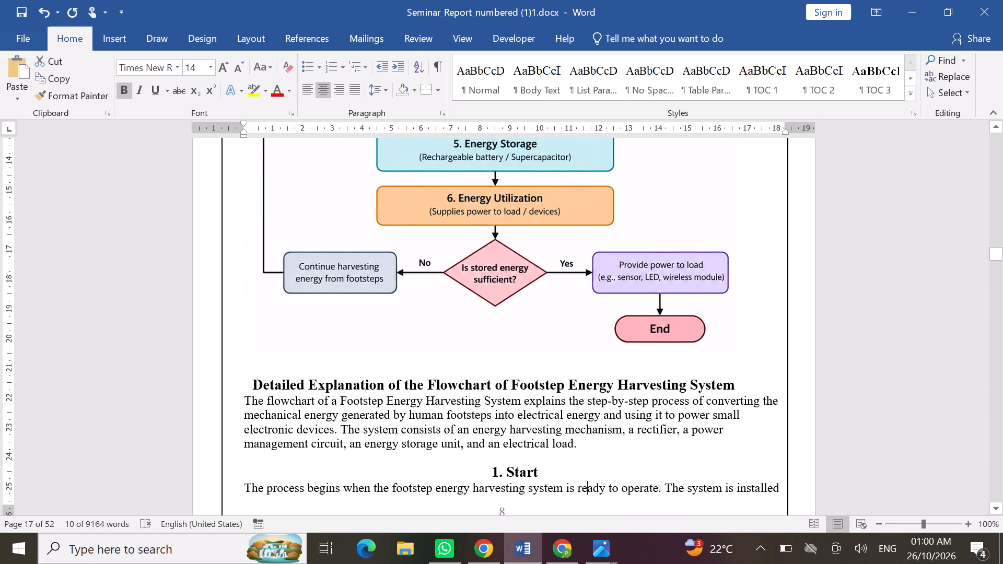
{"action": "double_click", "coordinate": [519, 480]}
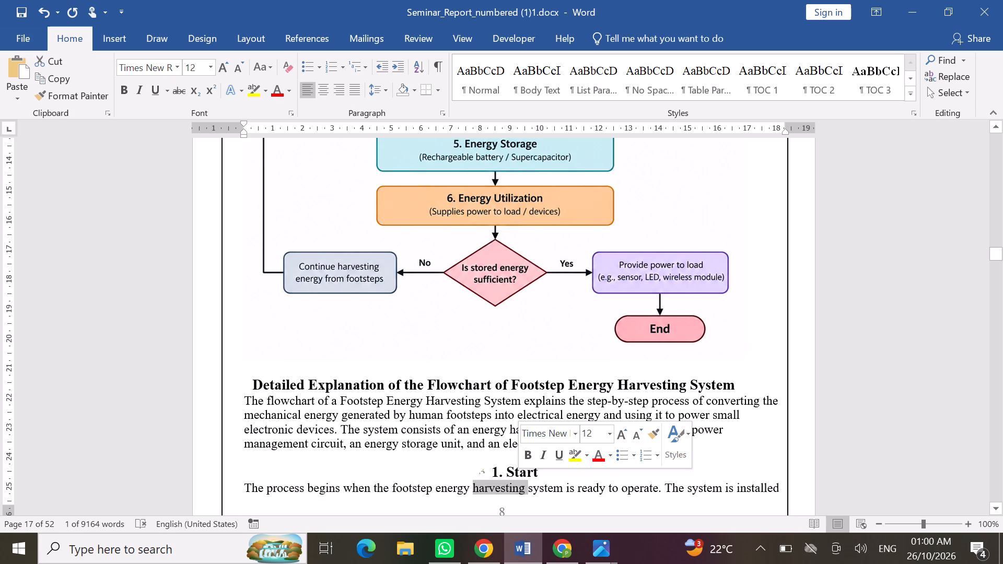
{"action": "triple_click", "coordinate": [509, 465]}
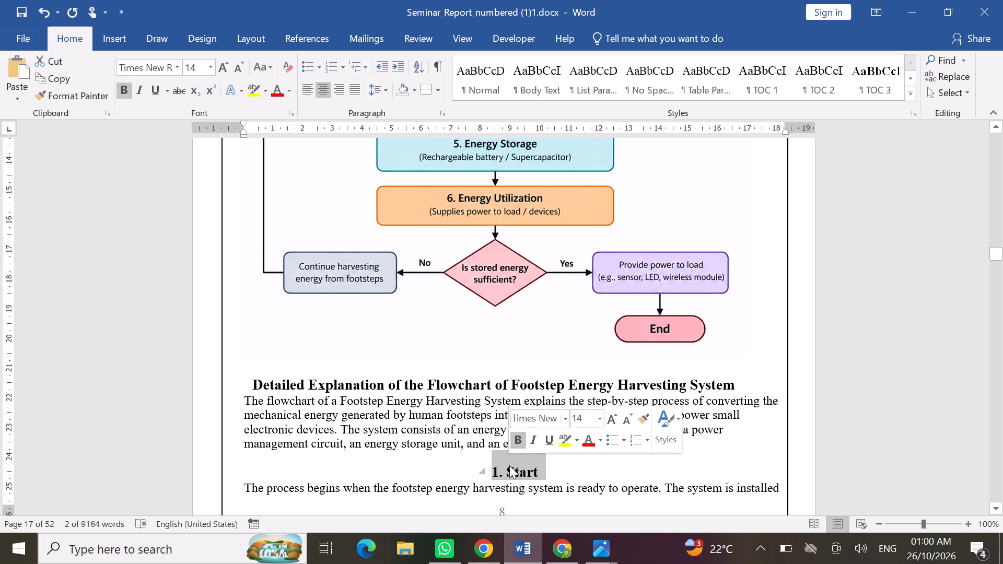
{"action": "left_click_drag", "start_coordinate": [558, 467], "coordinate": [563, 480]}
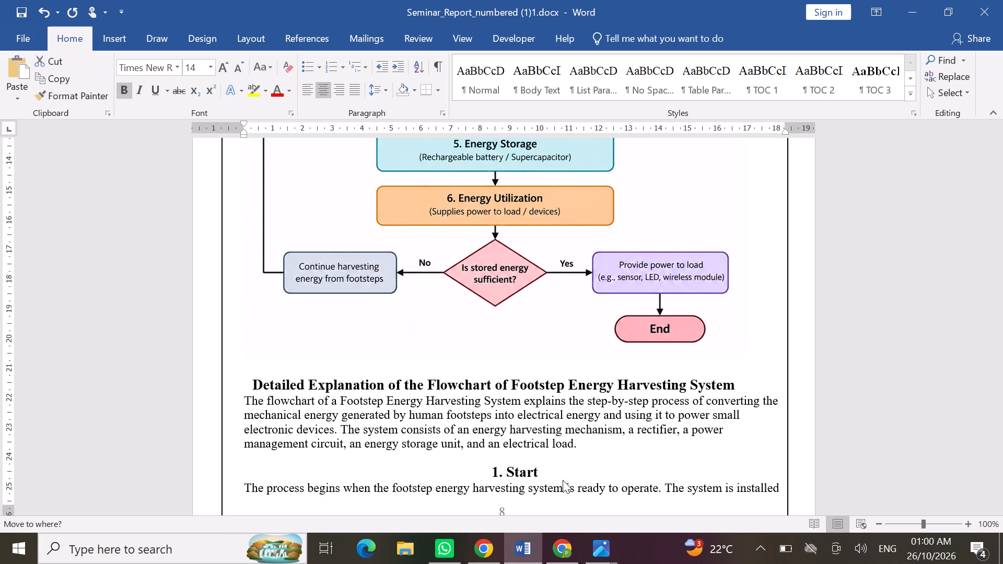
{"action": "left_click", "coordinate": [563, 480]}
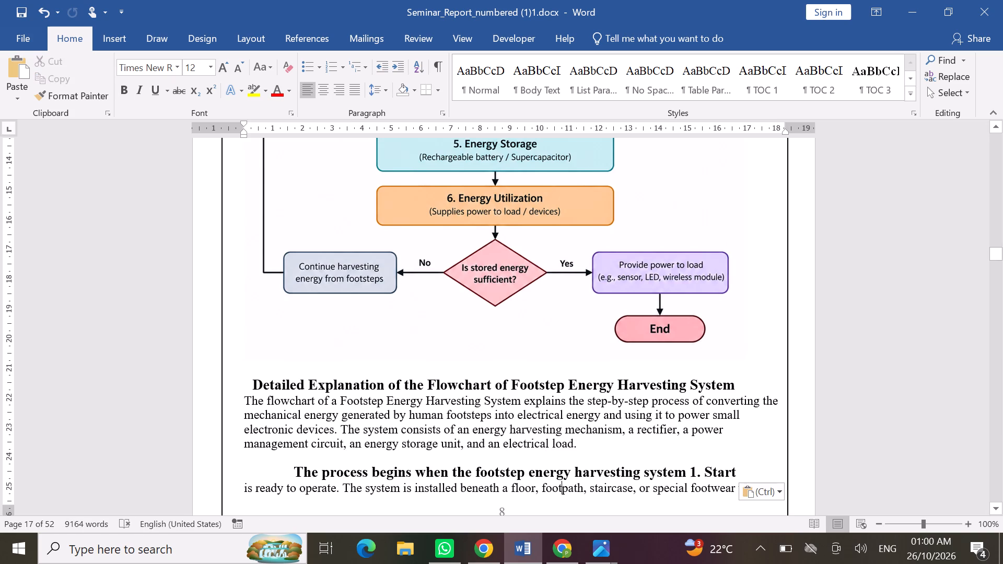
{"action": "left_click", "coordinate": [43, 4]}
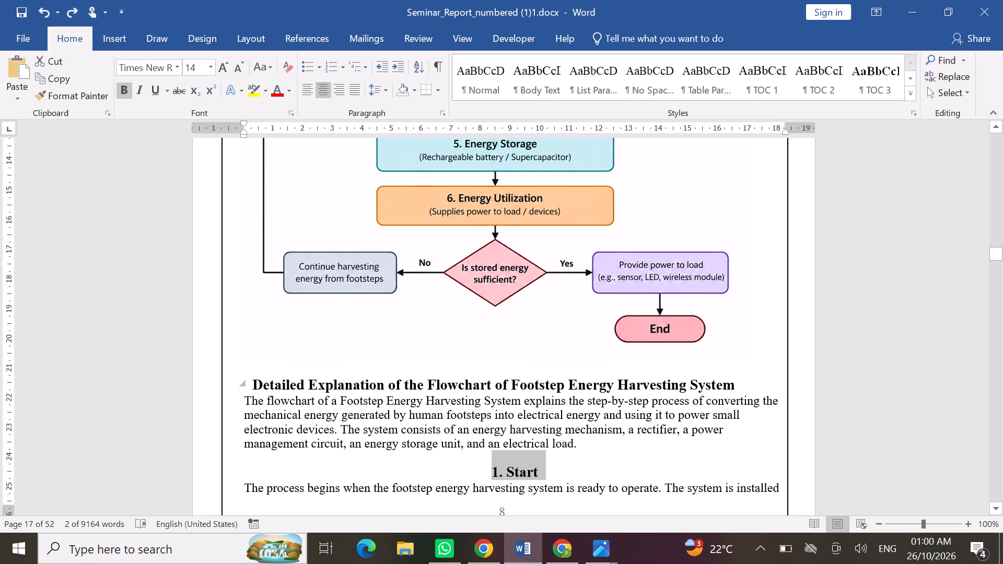
Left-align the centred "1. Start" heading in the pasted explanation.
{"action": "left_click", "coordinate": [400, 463]}
{"action": "double_click", "coordinate": [397, 492]}
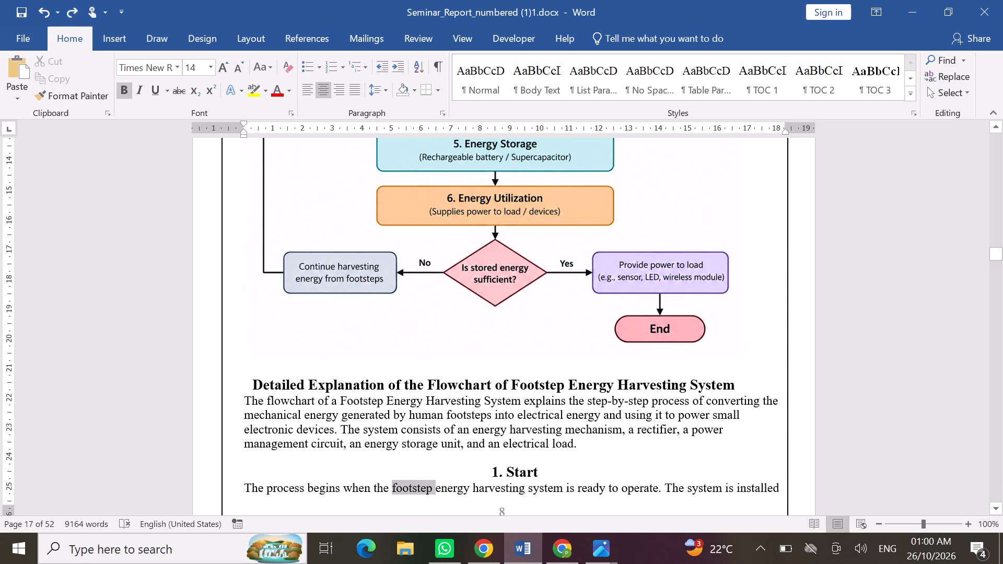
{"action": "left_click", "coordinate": [361, 466]}
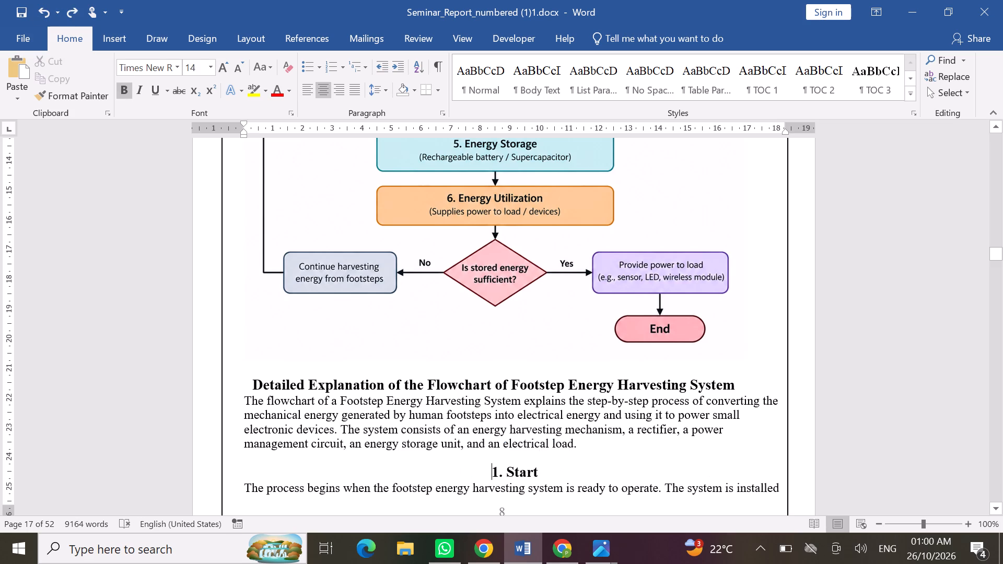
{"action": "key", "text": "BackSpace"}
{"action": "key", "text": "BackSpace"}
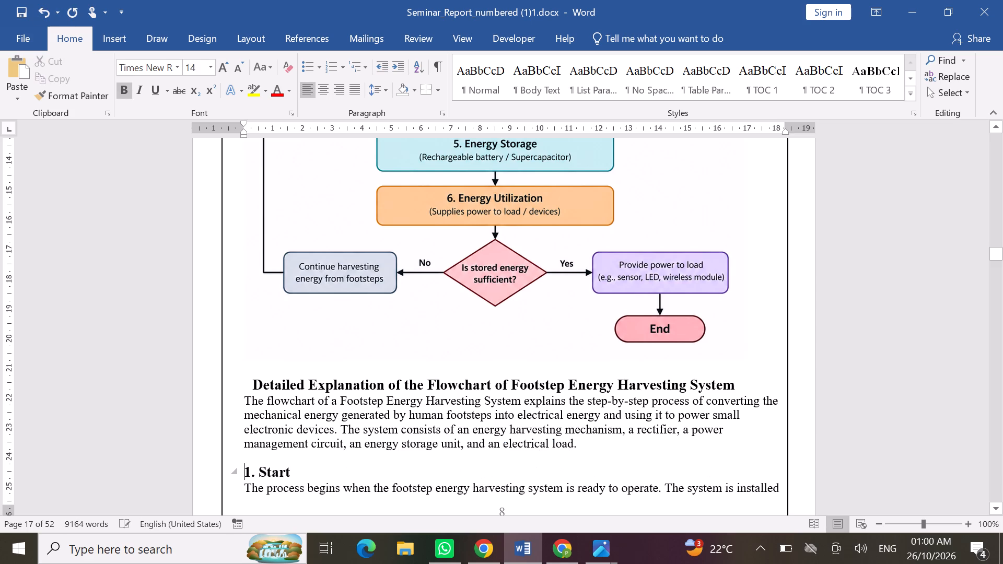
Left-align the "Detailed Explanation of the Flowchart" heading, end it with a colon and add a blank line below it.
{"action": "scroll", "coordinate": [508, 449], "scroll_direction": "down", "scroll_amount": 1}
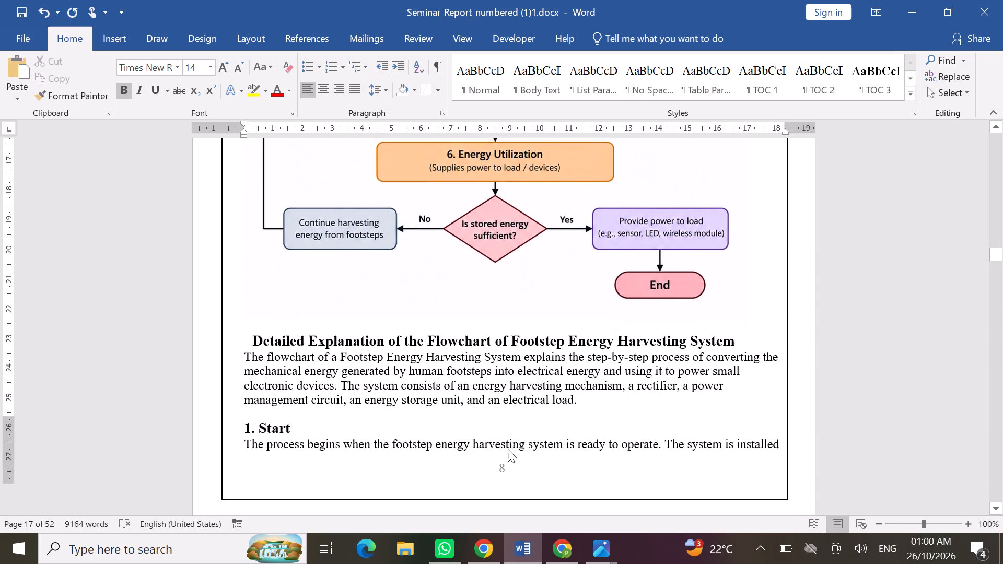
{"action": "scroll", "coordinate": [508, 449], "scroll_direction": "down", "scroll_amount": 2}
{"action": "scroll", "coordinate": [370, 296], "scroll_direction": "up", "scroll_amount": 2}
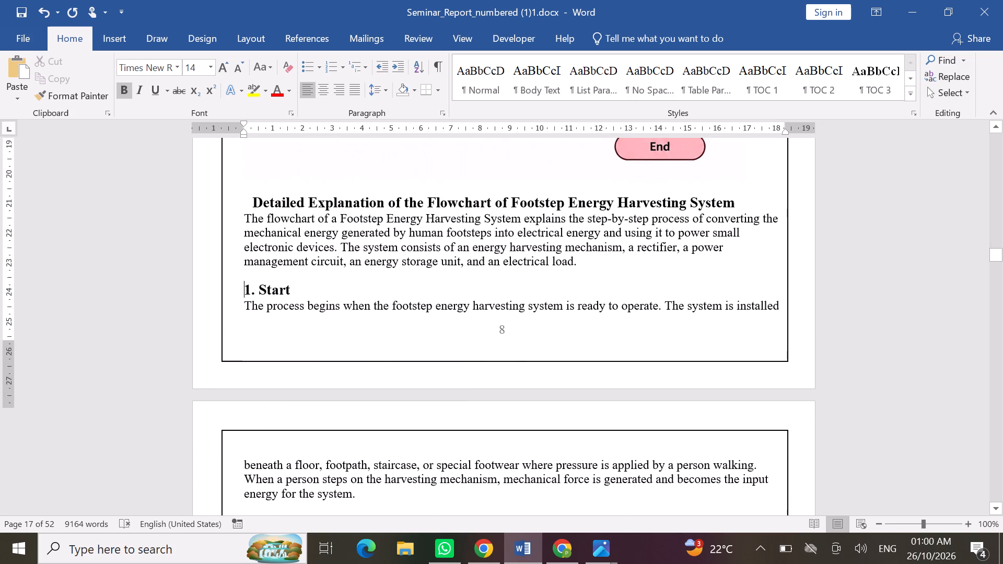
{"action": "left_click", "coordinate": [251, 211]}
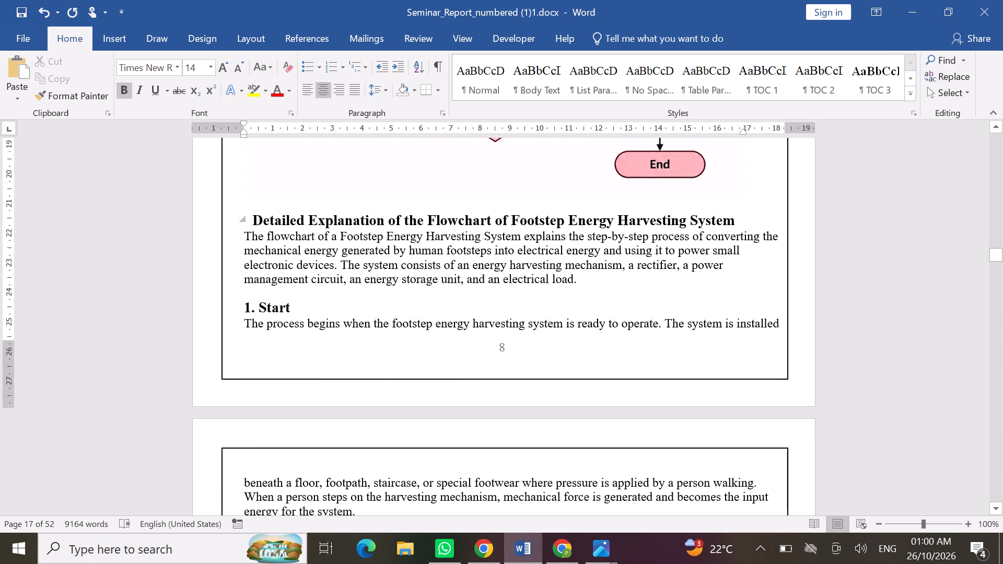
{"action": "key", "text": "BackSpace"}
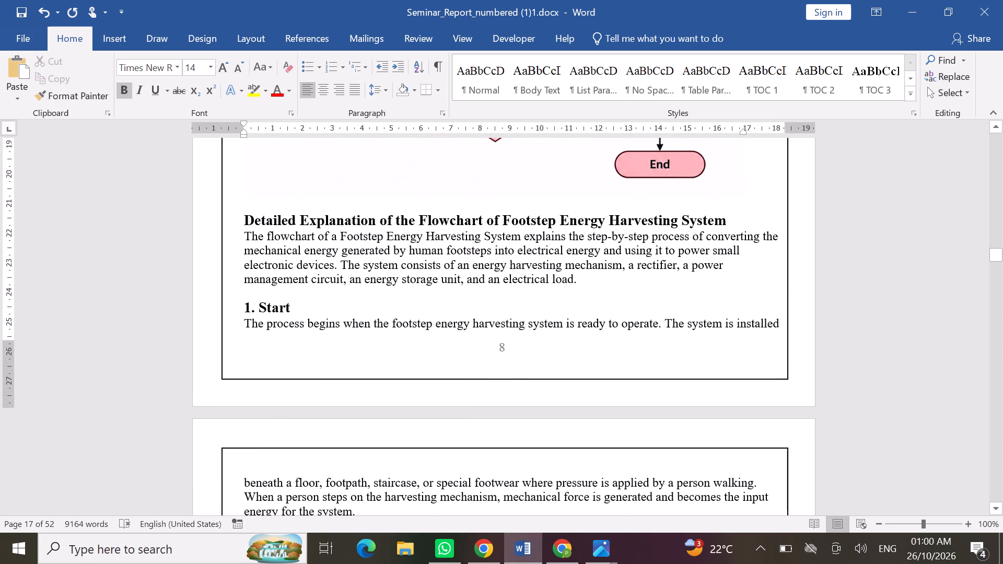
{"action": "left_click", "coordinate": [729, 223]}
{"action": "key", "text": "shift+colon"}
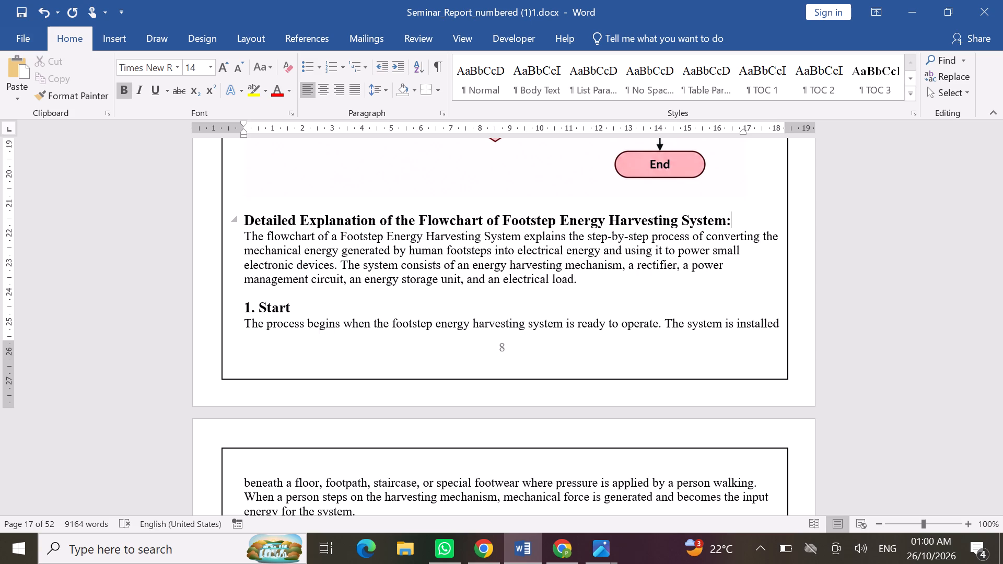
{"action": "key", "text": "Return"}
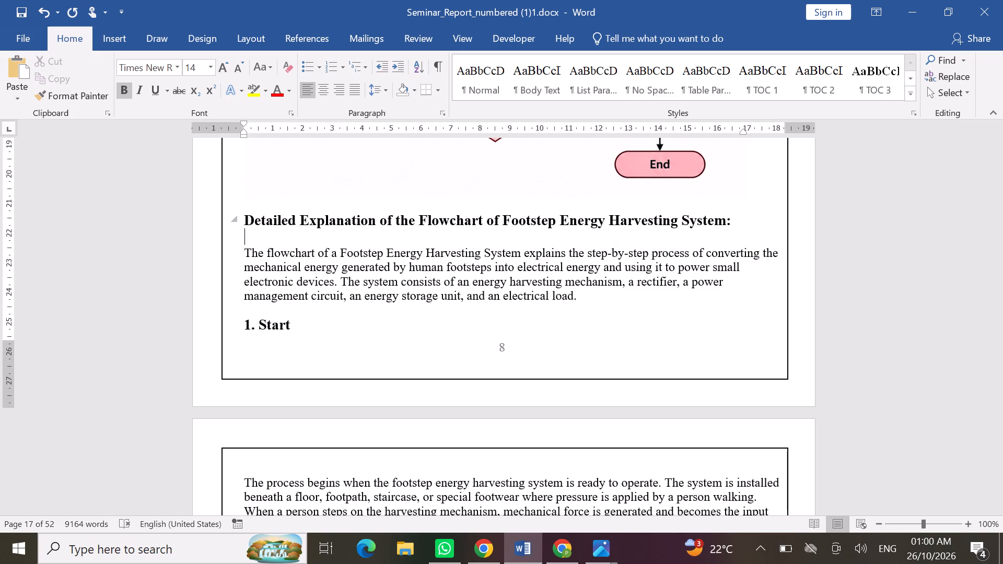
Insert two blank lines before the "1. Start" heading so it moves to page 18 with its paragraph.
{"action": "scroll", "coordinate": [729, 223], "scroll_direction": "down", "scroll_amount": 2}
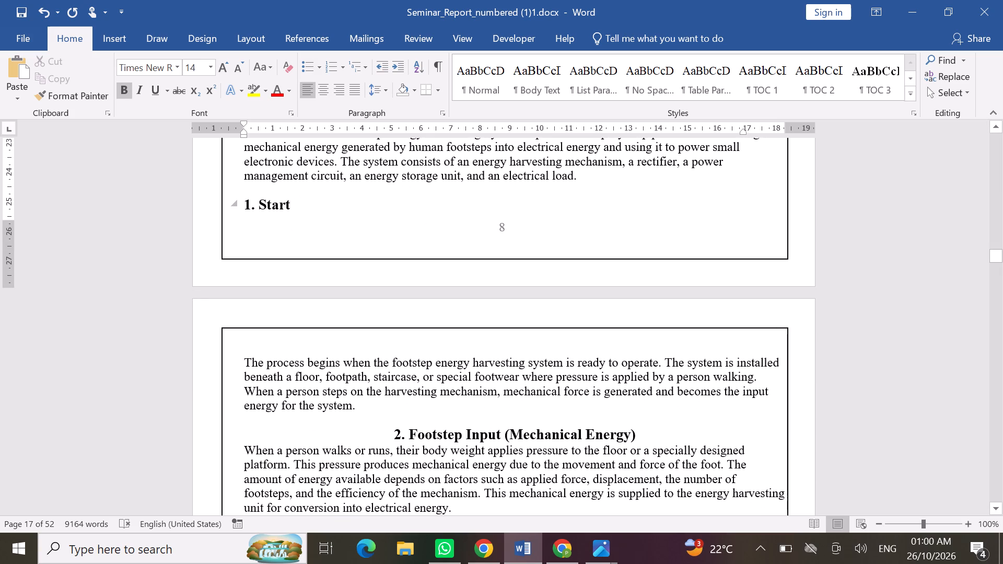
{"action": "left_click", "coordinate": [243, 202]}
{"action": "key", "text": "Return"}
{"action": "key", "text": "Return"}
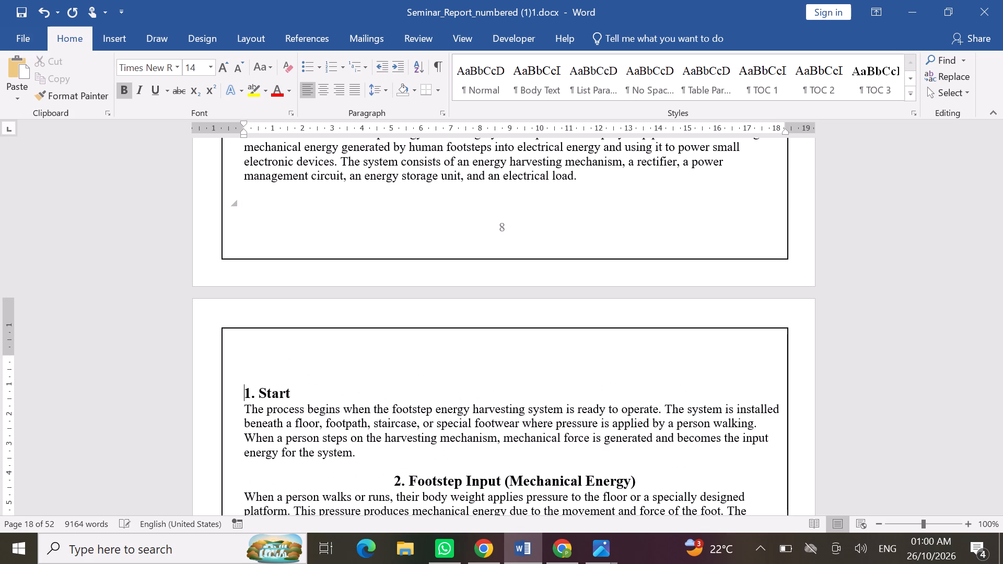
Left-align the centred headings "2. Footstep Input (Mechanical Energy)", "3. Energy Harvester" and "4. AC/DC Rectifier".
{"action": "scroll", "coordinate": [243, 202], "scroll_direction": "down", "scroll_amount": 3}
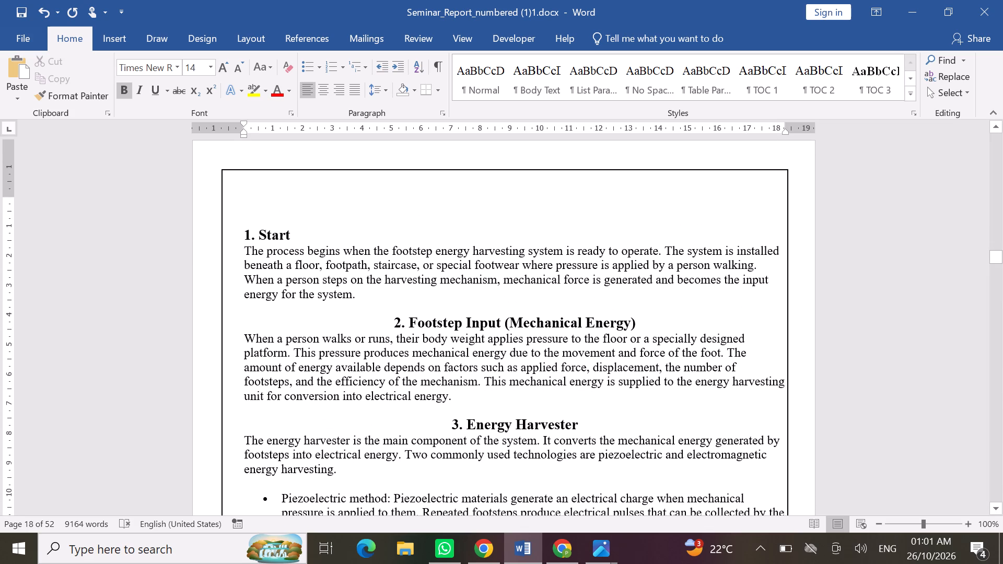
{"action": "left_click", "coordinate": [395, 321]}
{"action": "key", "text": "BackSpace"}
{"action": "key", "text": "BackSpace"}
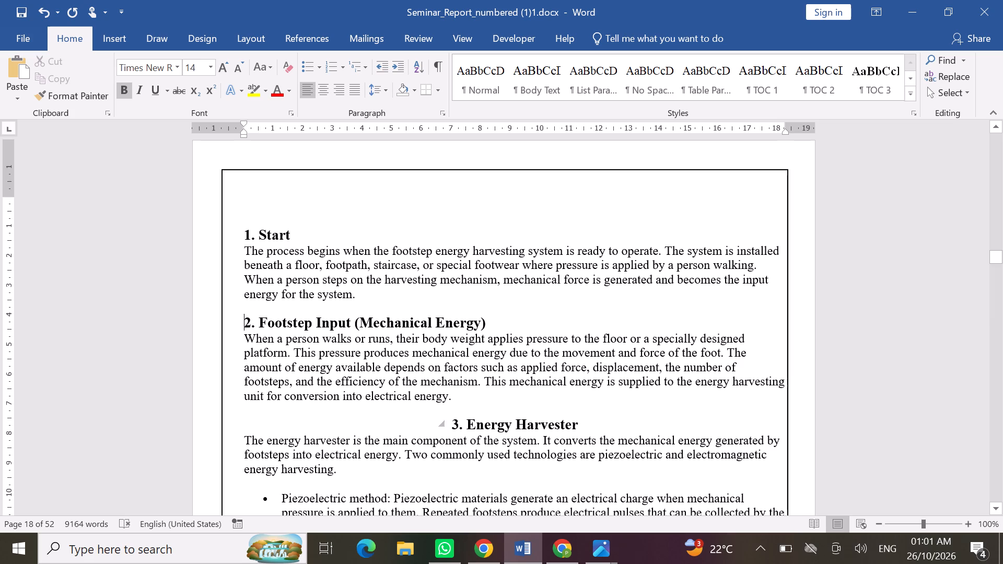
{"action": "left_click", "coordinate": [452, 424]}
{"action": "key", "text": "BackSpace"}
{"action": "key", "text": "BackSpace"}
{"action": "scroll", "coordinate": [452, 424], "scroll_direction": "down", "scroll_amount": 3}
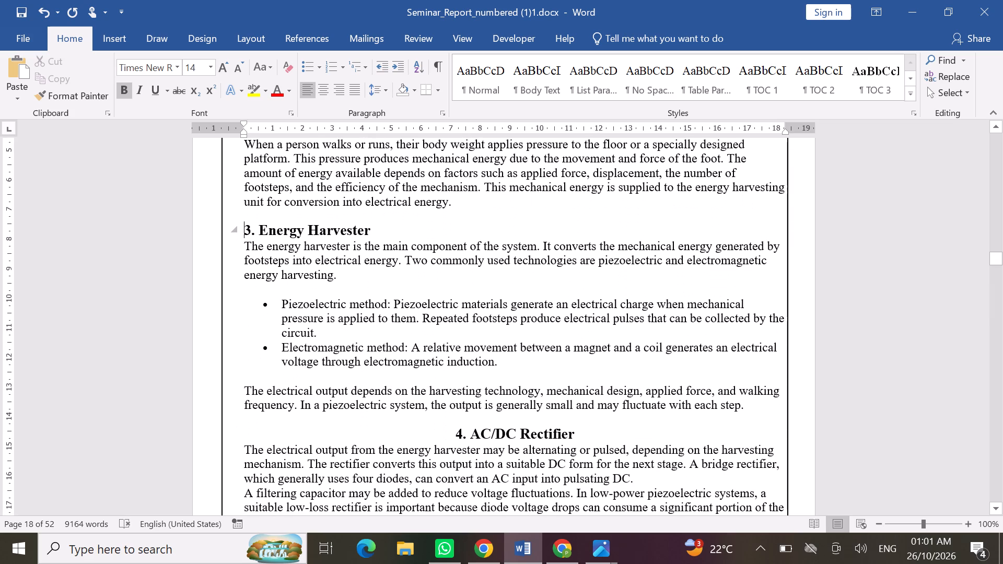
{"action": "left_click", "coordinate": [459, 432]}
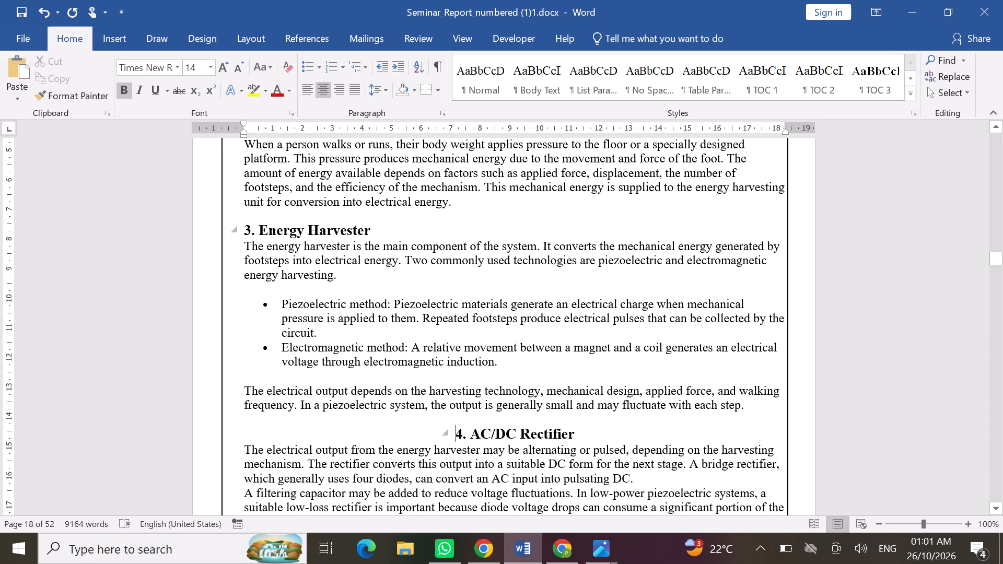
{"action": "key", "text": "BackSpace"}
{"action": "key", "text": "BackSpace"}
Left-align the centred headings "5. Power Management" and "6. Energy Storage".
{"action": "scroll", "coordinate": [459, 432], "scroll_direction": "down", "scroll_amount": 3}
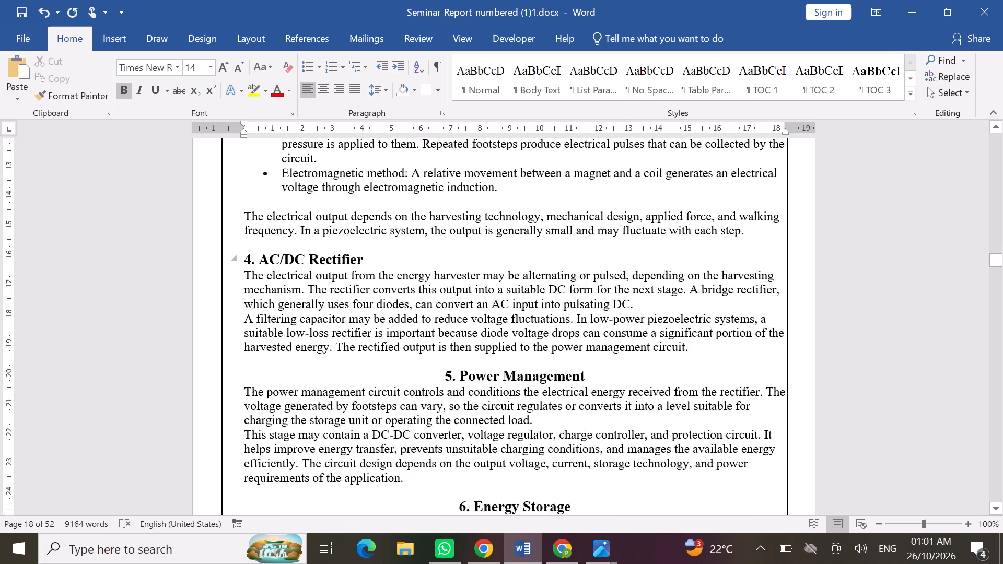
{"action": "scroll", "coordinate": [459, 432], "scroll_direction": "down", "scroll_amount": 1}
{"action": "left_click", "coordinate": [442, 305]}
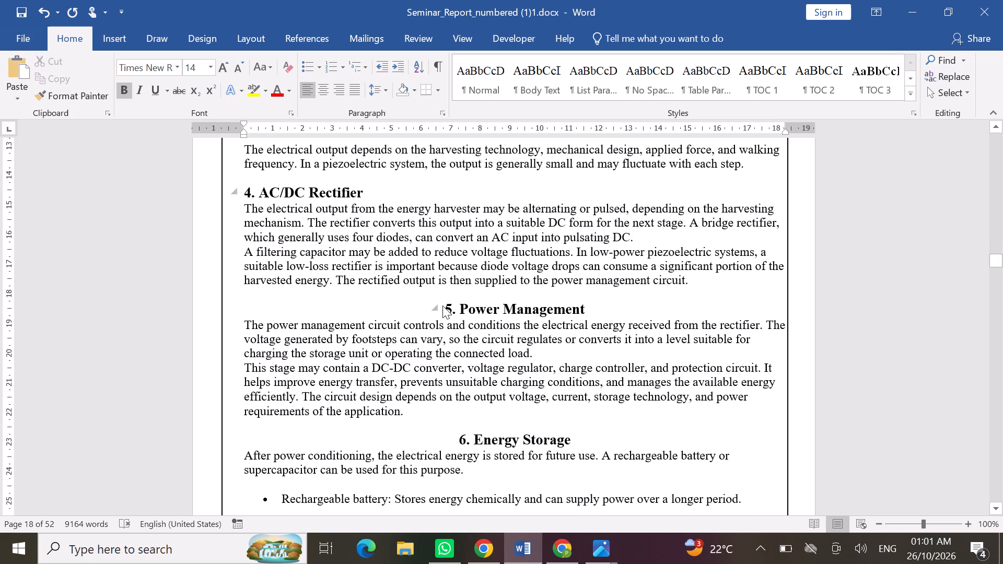
{"action": "left_click", "coordinate": [445, 306]}
{"action": "key", "text": "BackSpace"}
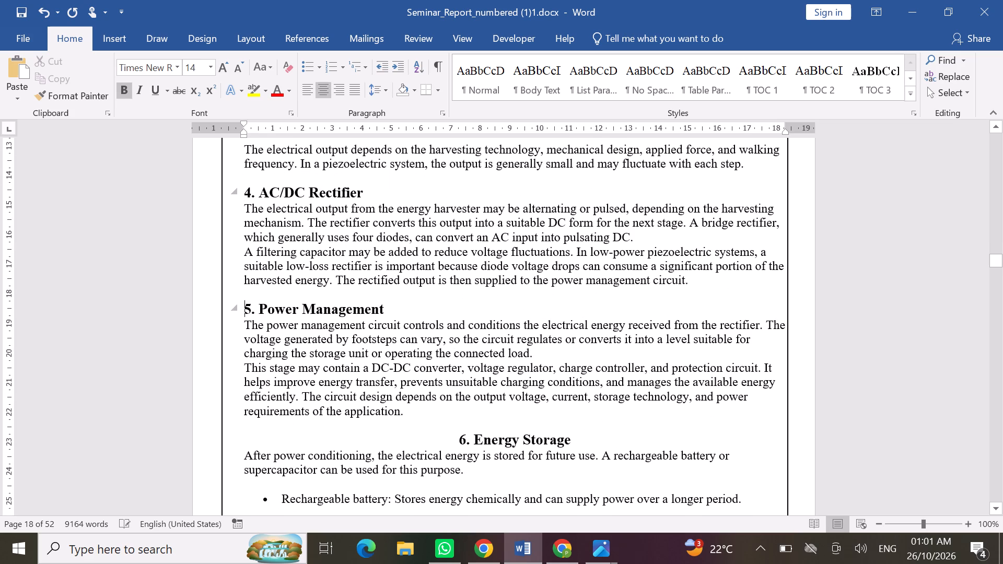
{"action": "key", "text": "BackSpace"}
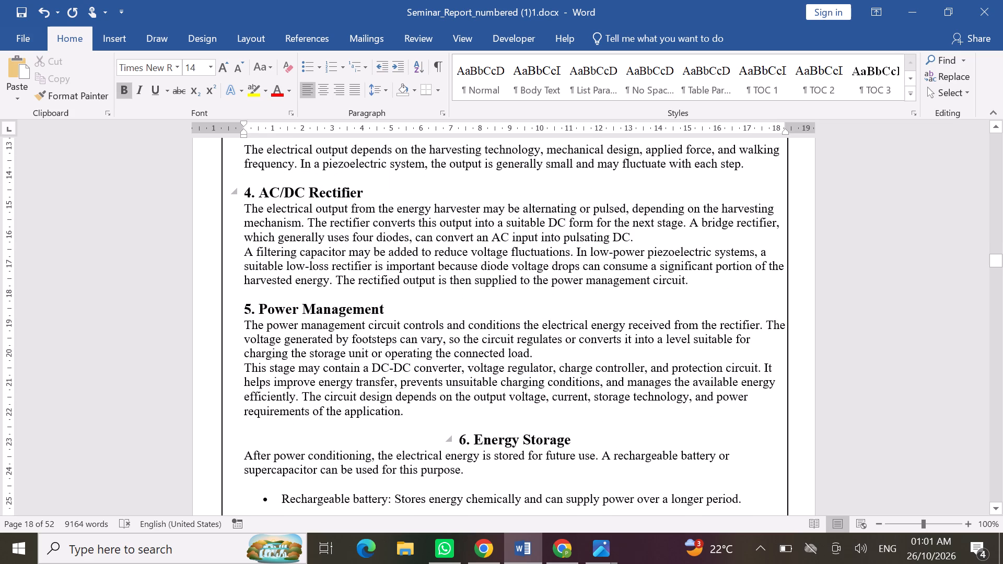
{"action": "left_click", "coordinate": [457, 439]}
{"action": "key", "text": "BackSpace"}
{"action": "key", "text": "BackSpace"}
Insert four blank lines before the "6. Energy Storage" heading so it moves to page 19 with its text.
{"action": "scroll", "coordinate": [457, 439], "scroll_direction": "down", "scroll_amount": 4}
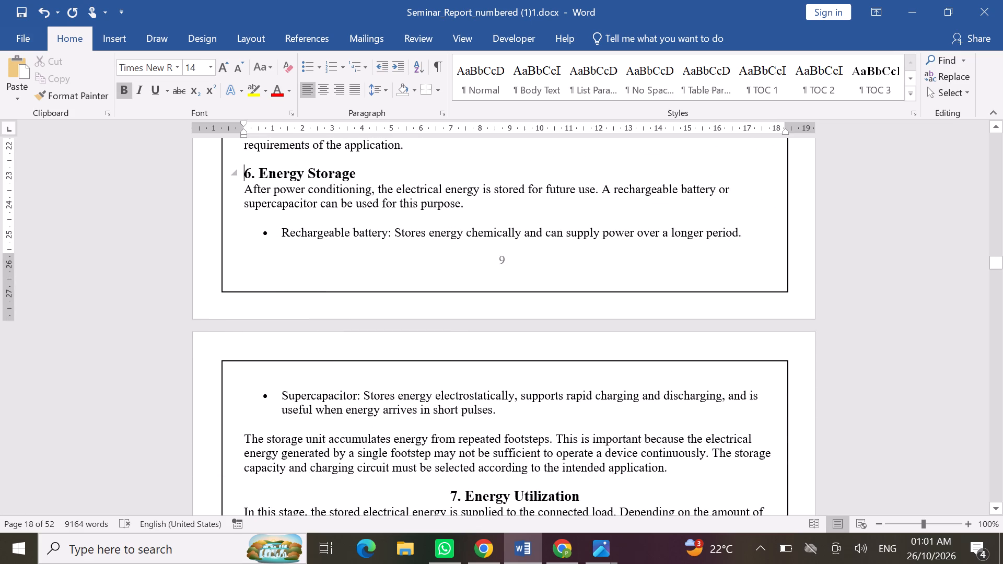
{"action": "key", "text": "Return"}
{"action": "key", "text": "Return"}
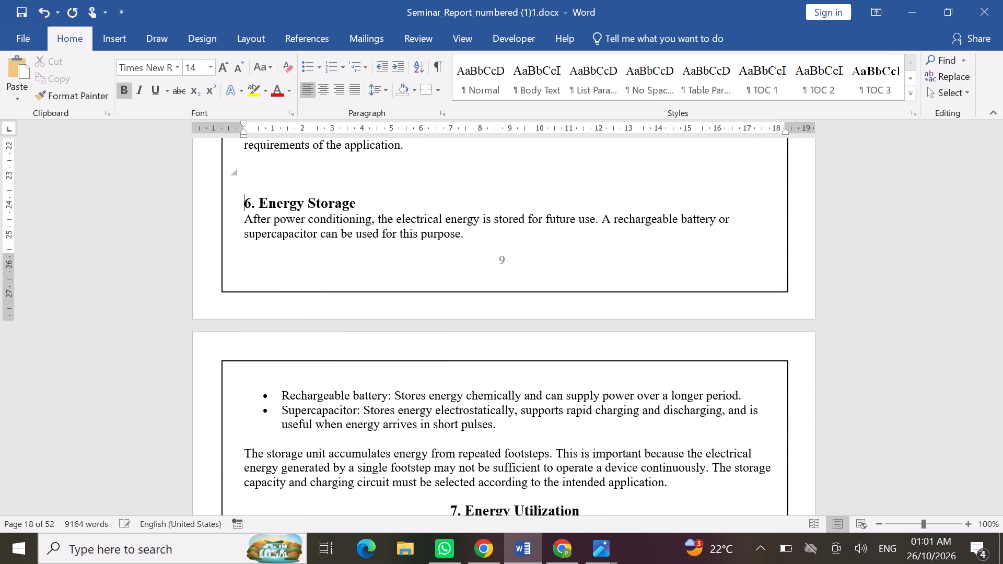
{"action": "key", "text": "Return"}
{"action": "key", "text": "Return"}
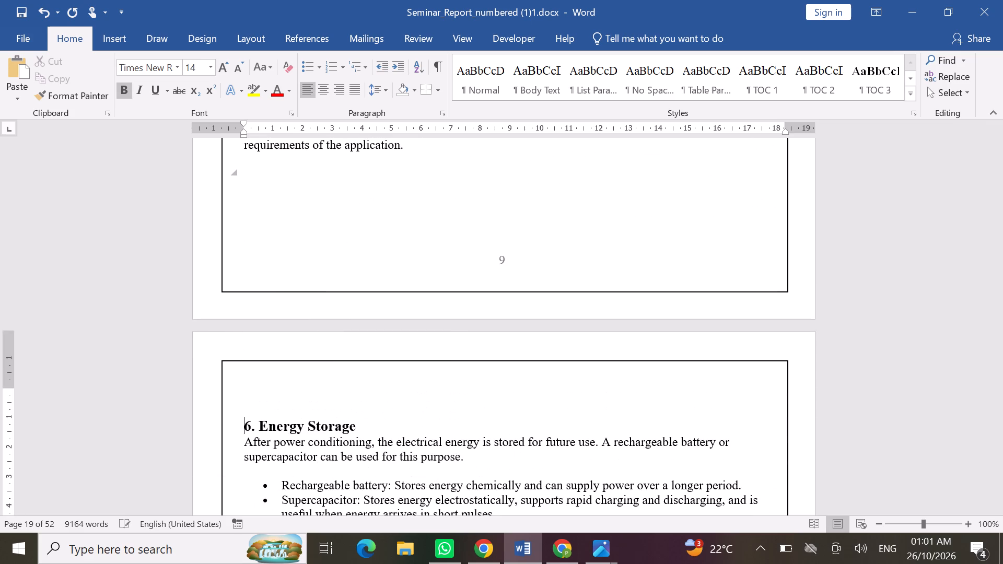
Left-align the headings "7. Energy Utilization", "8. Decision: Is the Stored Energy Sufficient?" and "9. Continue Harvesting Energy".
{"action": "scroll", "coordinate": [244, 169], "scroll_direction": "down", "scroll_amount": 6}
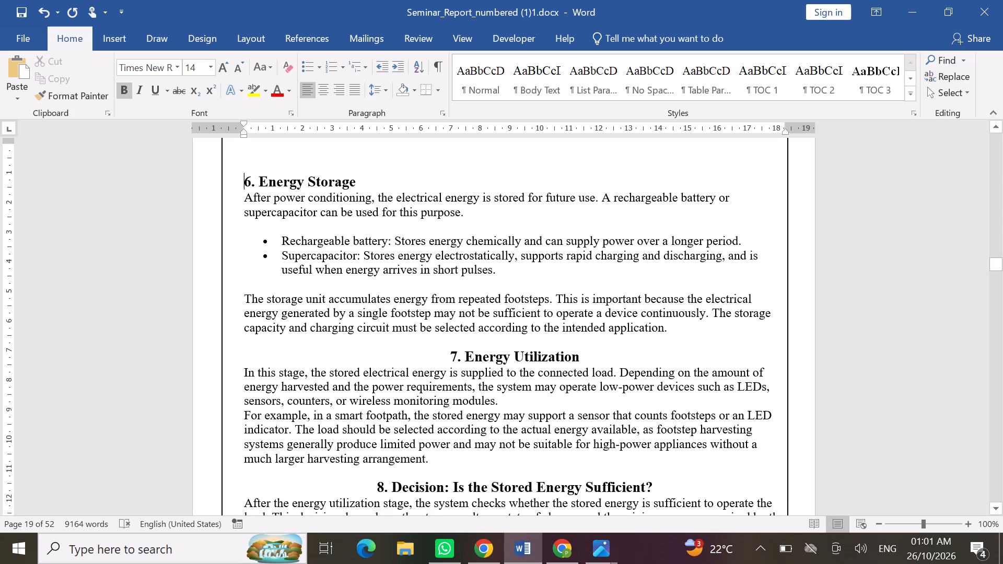
{"action": "left_click", "coordinate": [450, 357]}
{"action": "key", "text": "BackSpace"}
{"action": "key", "text": "BackSpace"}
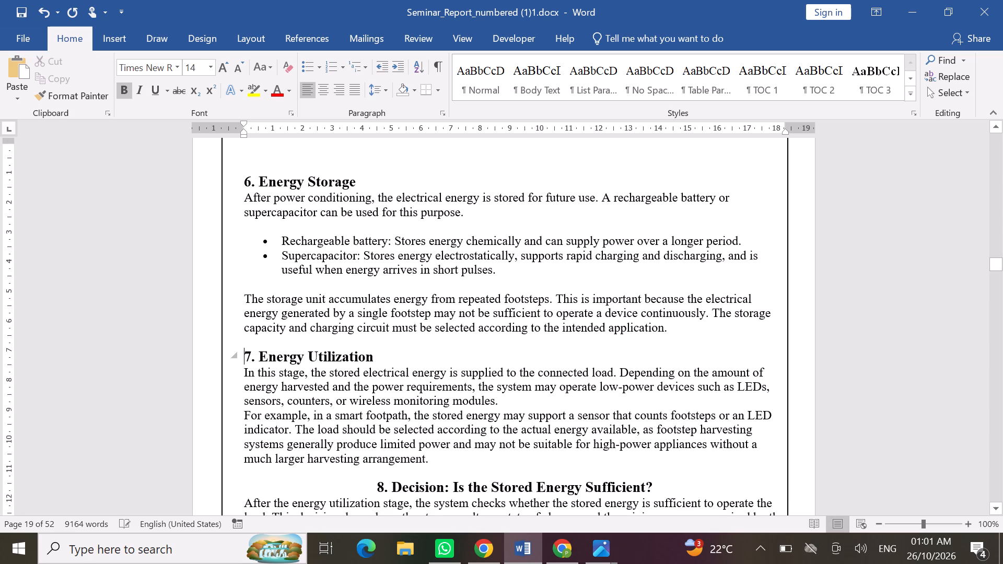
{"action": "left_click", "coordinate": [376, 486]}
{"action": "key", "text": "BackSpace"}
{"action": "key", "text": "BackSpace"}
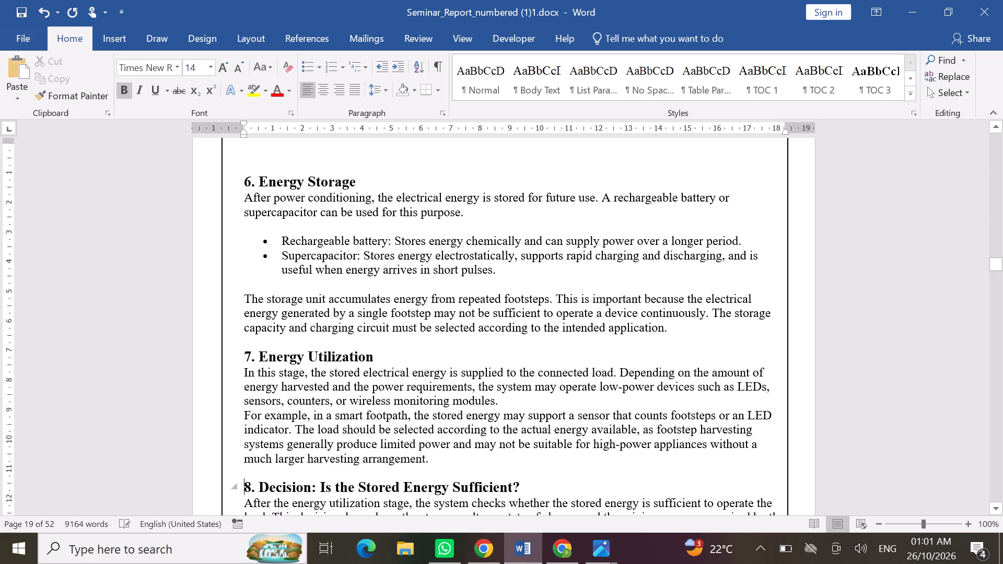
{"action": "scroll", "coordinate": [376, 486], "scroll_direction": "down", "scroll_amount": 5}
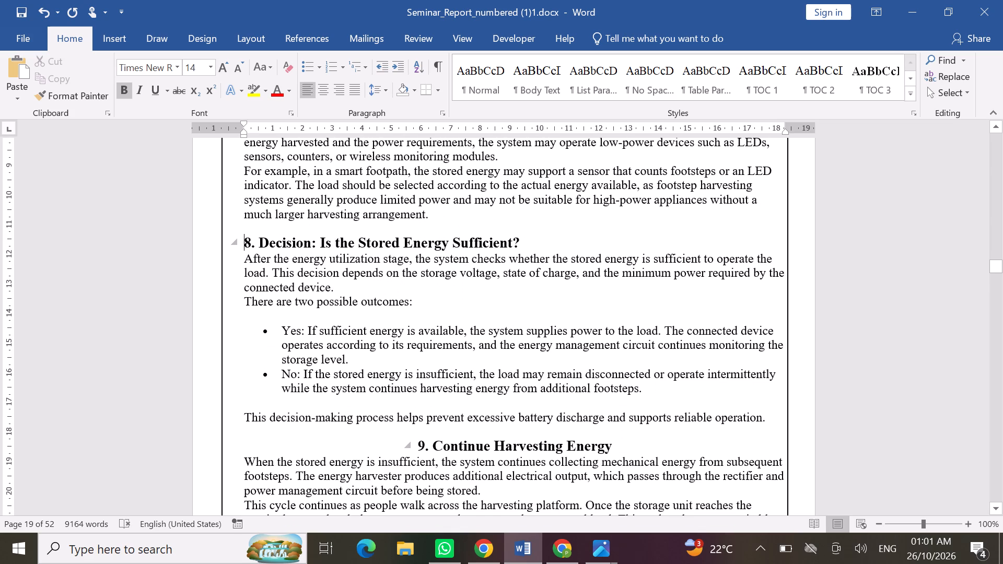
{"action": "left_click", "coordinate": [417, 444]}
{"action": "key", "text": "BackSpace"}
{"action": "key", "text": "BackSpace"}
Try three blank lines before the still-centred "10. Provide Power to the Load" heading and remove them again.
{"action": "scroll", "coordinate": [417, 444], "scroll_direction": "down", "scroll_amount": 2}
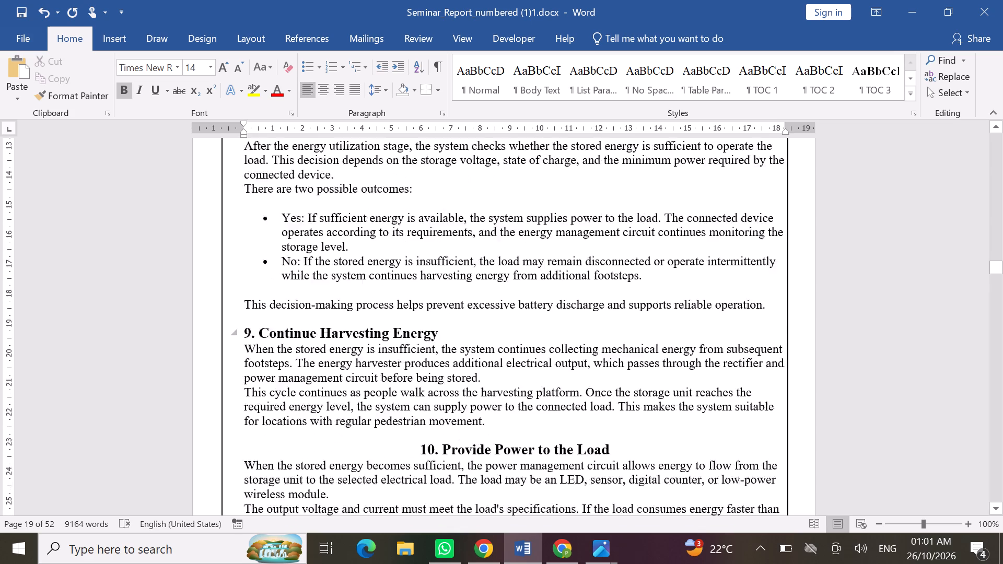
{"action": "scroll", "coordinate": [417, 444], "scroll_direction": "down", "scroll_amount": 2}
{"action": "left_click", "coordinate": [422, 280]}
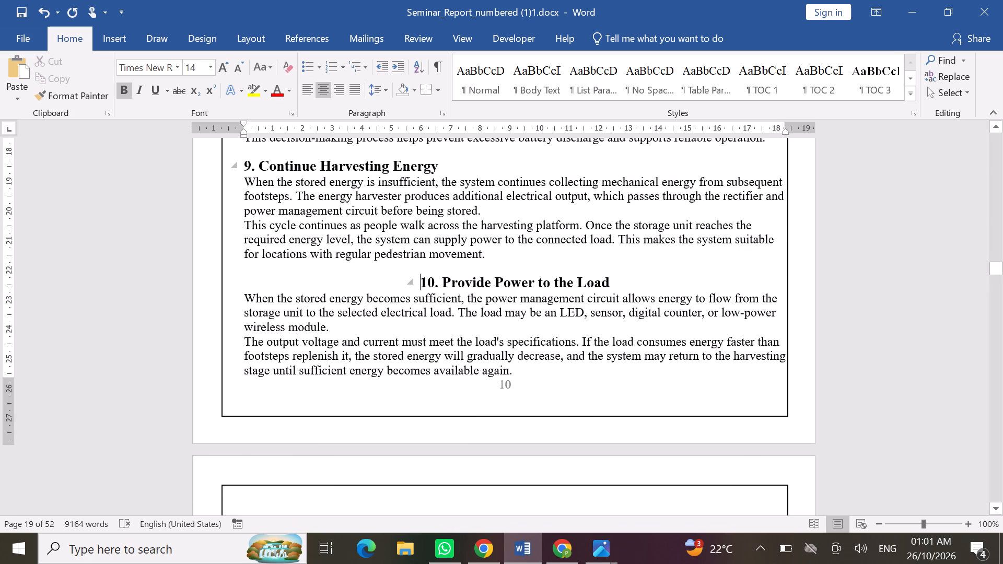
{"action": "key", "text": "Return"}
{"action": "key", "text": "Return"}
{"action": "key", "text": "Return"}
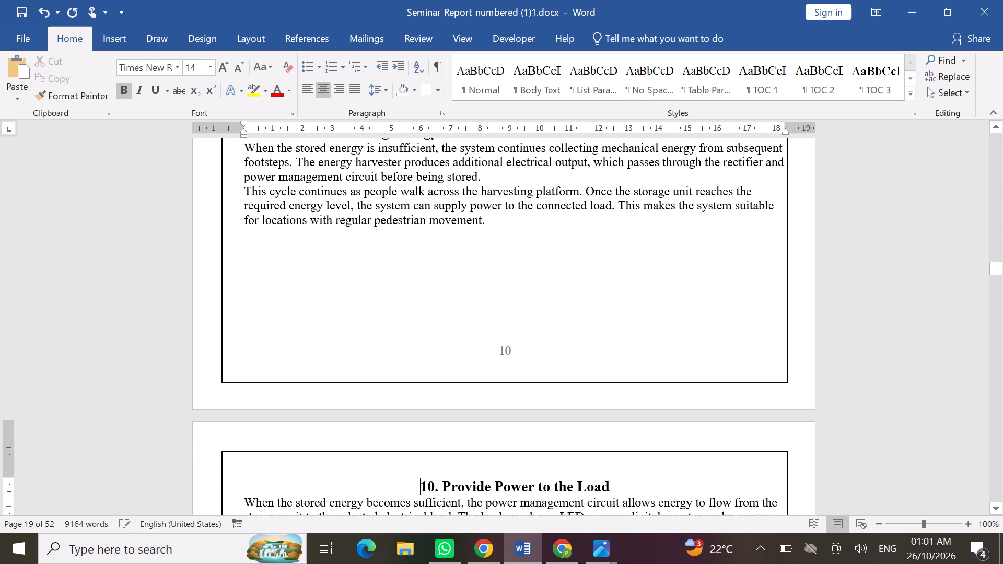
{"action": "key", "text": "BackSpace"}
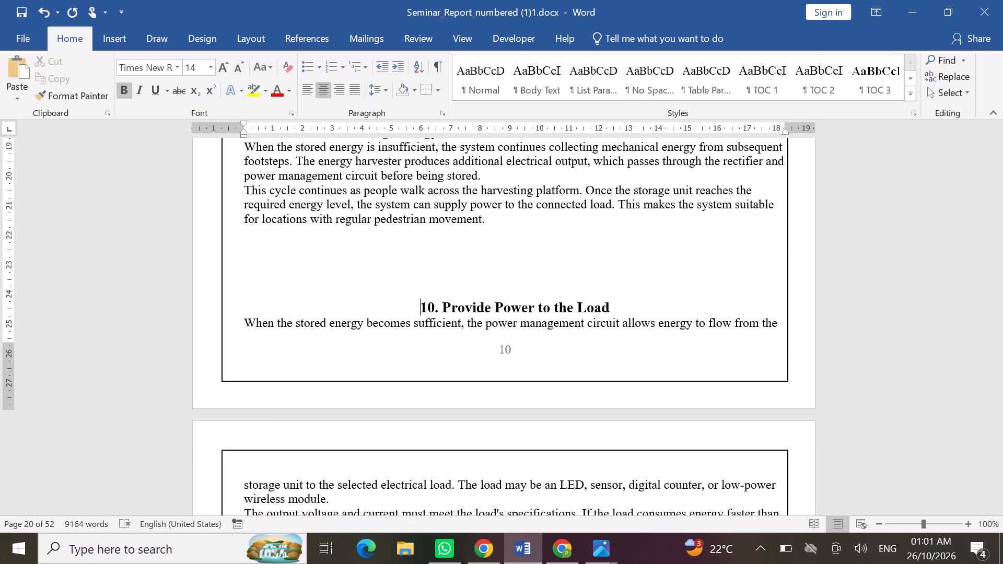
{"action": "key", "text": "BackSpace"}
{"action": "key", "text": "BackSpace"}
Left-align the "10. Provide Power to the Load" heading and insert five blank lines before it so it moves to page 20.
{"action": "key", "text": "BackSpace"}
{"action": "key", "text": "BackSpace"}
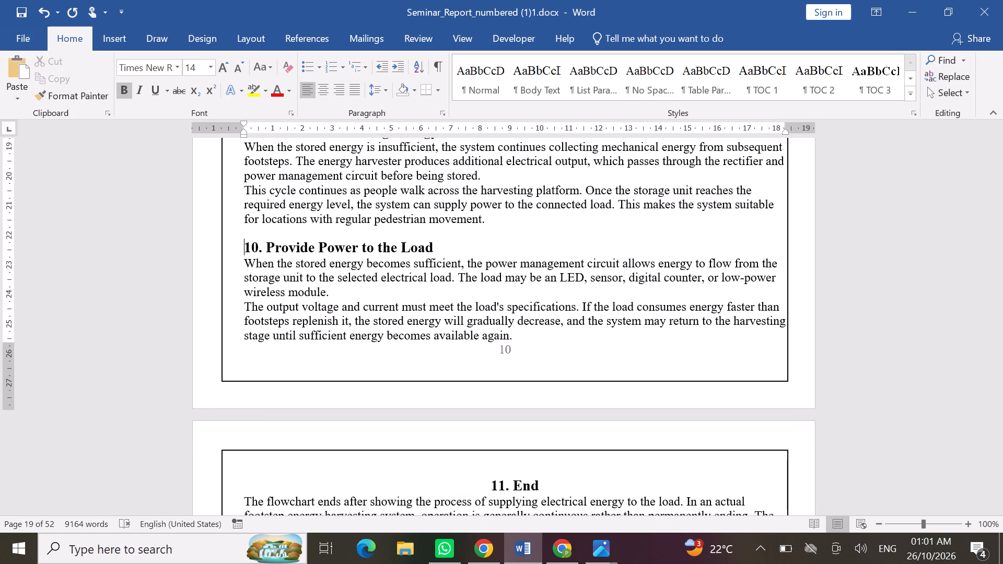
{"action": "key", "text": "Return"}
{"action": "key", "text": "Return"}
{"action": "key", "text": "Return"}
{"action": "key", "text": "Return"}
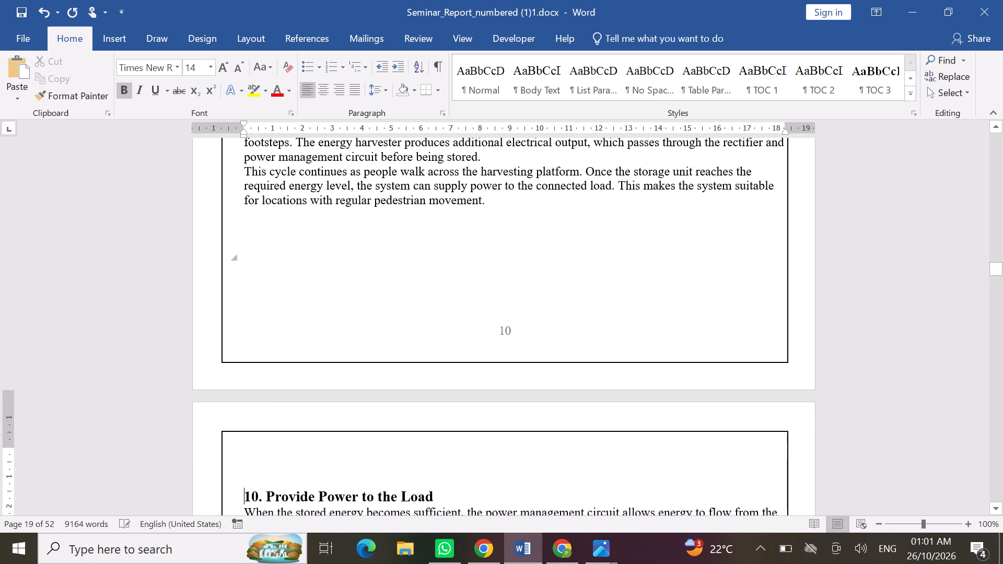
{"action": "key", "text": "Return"}
Left-align the centred headings "11. End" and "Overall Working Principle".
{"action": "scroll", "coordinate": [422, 280], "scroll_direction": "down", "scroll_amount": 3}
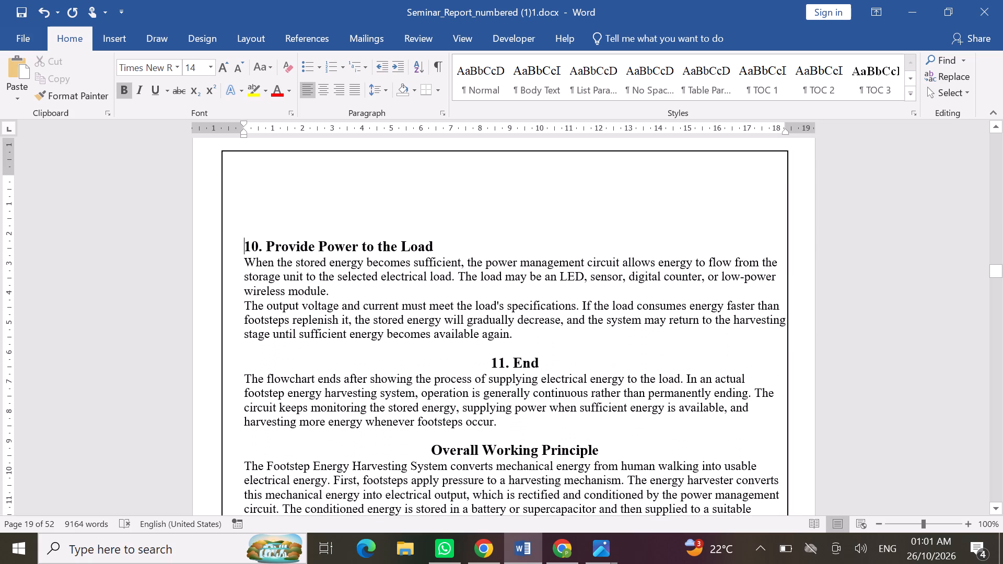
{"action": "scroll", "coordinate": [422, 280], "scroll_direction": "down", "scroll_amount": 2}
{"action": "left_click", "coordinate": [495, 343]}
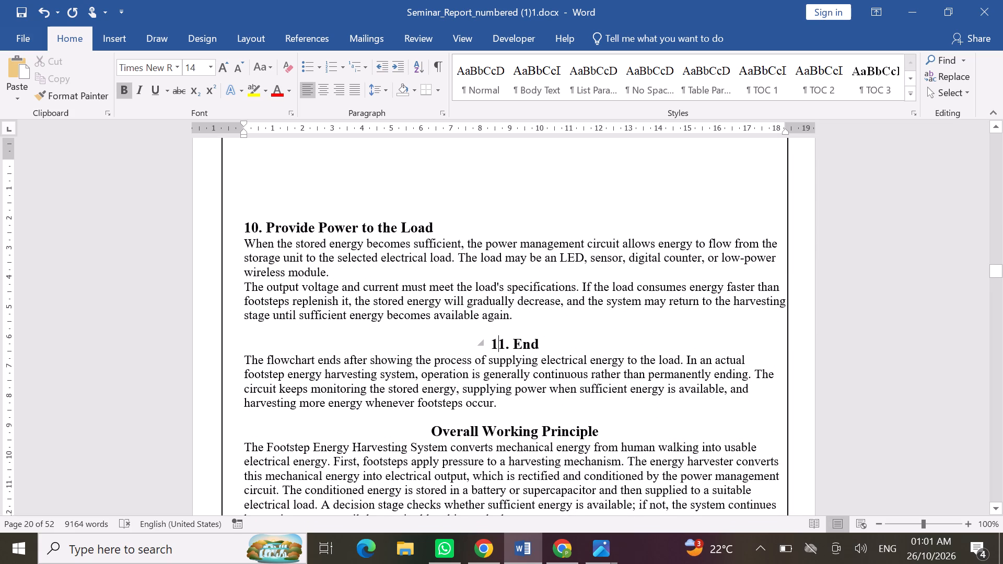
{"action": "left_click", "coordinate": [492, 343]}
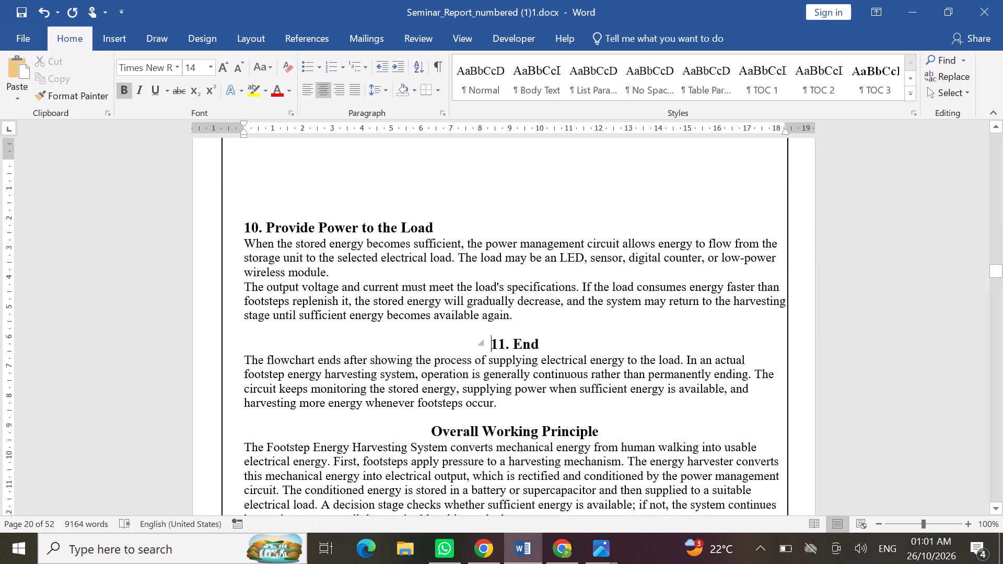
{"action": "key", "text": "BackSpace"}
{"action": "key", "text": "BackSpace"}
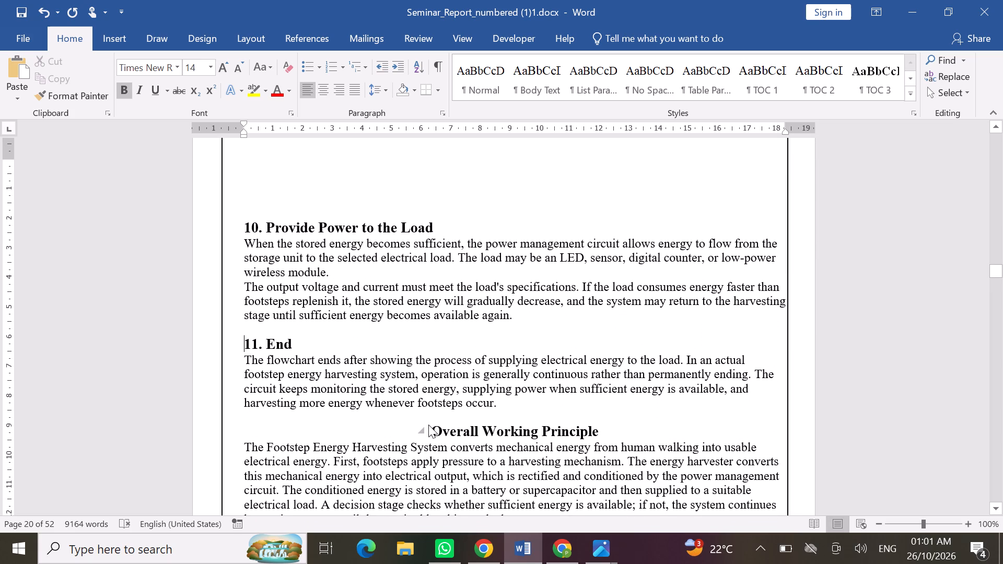
{"action": "left_click", "coordinate": [435, 426]}
{"action": "key", "text": "BackSpace"}
{"action": "key", "text": "BackSpace"}
Review the end of the flowchart explanation and the pages around it to check the heading layout.
{"action": "scroll", "coordinate": [435, 426], "scroll_direction": "down", "scroll_amount": 2}
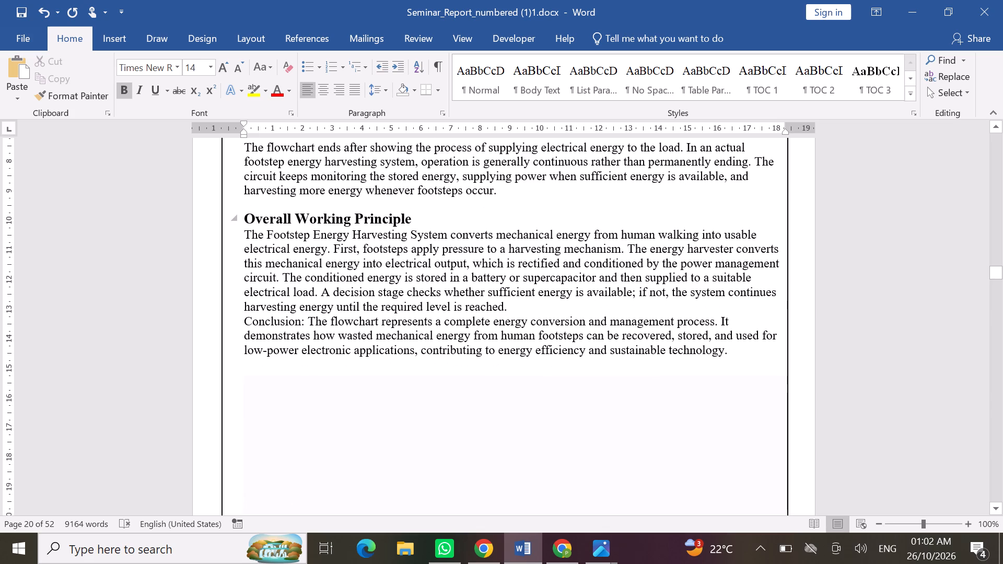
{"action": "scroll", "coordinate": [435, 426], "scroll_direction": "down", "scroll_amount": 8}
{"action": "left_click", "coordinate": [435, 426]}
{"action": "scroll", "coordinate": [435, 426], "scroll_direction": "up", "scroll_amount": 2}
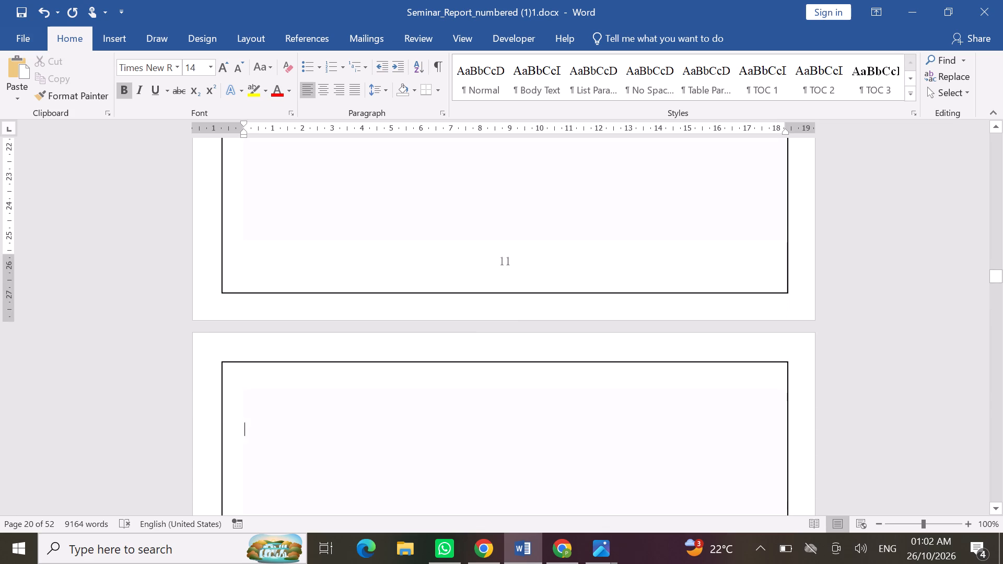
{"action": "scroll", "coordinate": [435, 426], "scroll_direction": "up", "scroll_amount": 20}
{"action": "scroll", "coordinate": [435, 426], "scroll_direction": "up", "scroll_amount": 2}
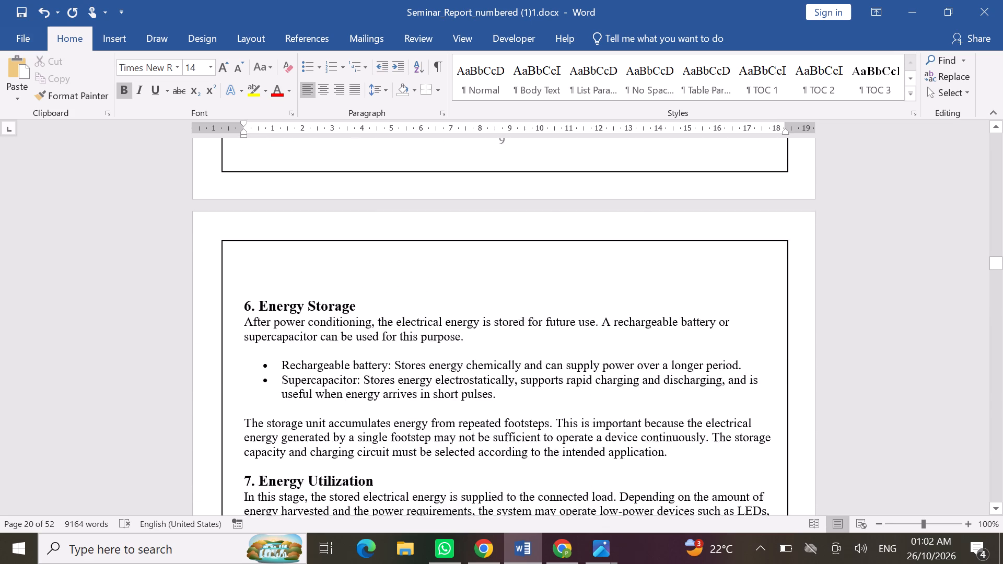
{"action": "scroll", "coordinate": [435, 426], "scroll_direction": "up", "scroll_amount": 18}
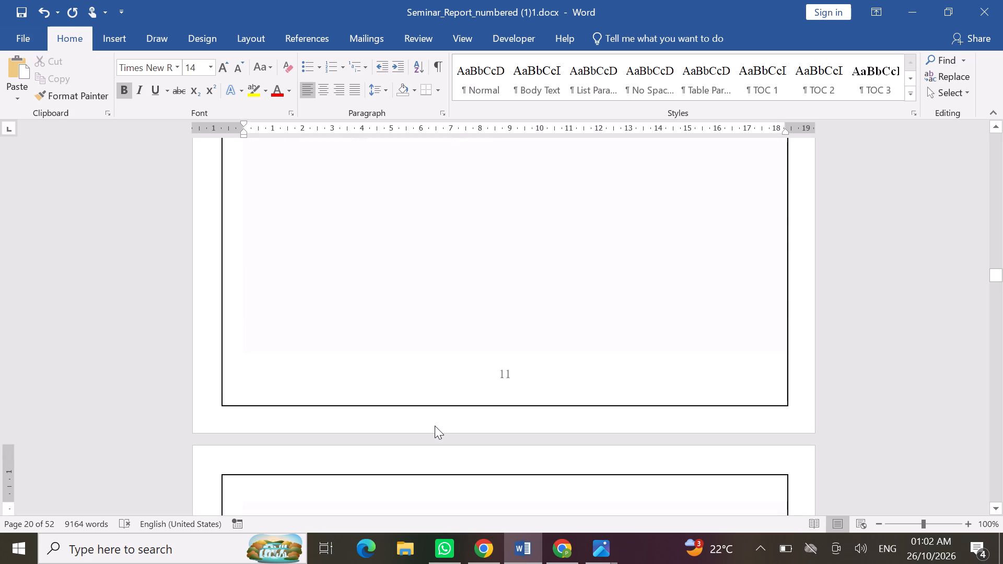
{"action": "scroll", "coordinate": [435, 426], "scroll_direction": "up", "scroll_amount": 16}
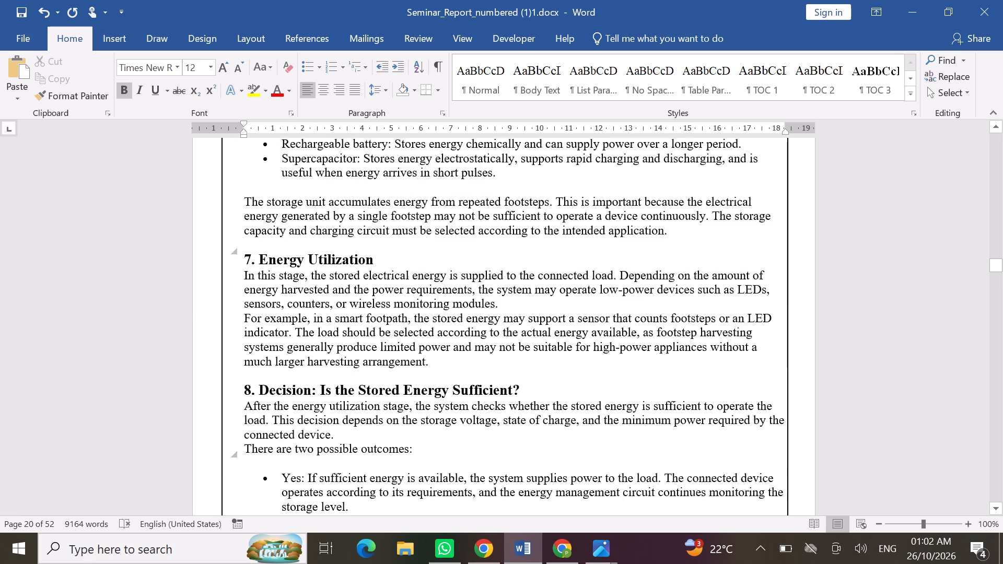
Set the font size to 12 for the whole flowchart explanation, from "1. Start" through the blank space after the Conclusion paragraph.
{"action": "scroll", "coordinate": [435, 426], "scroll_direction": "up", "scroll_amount": 16}
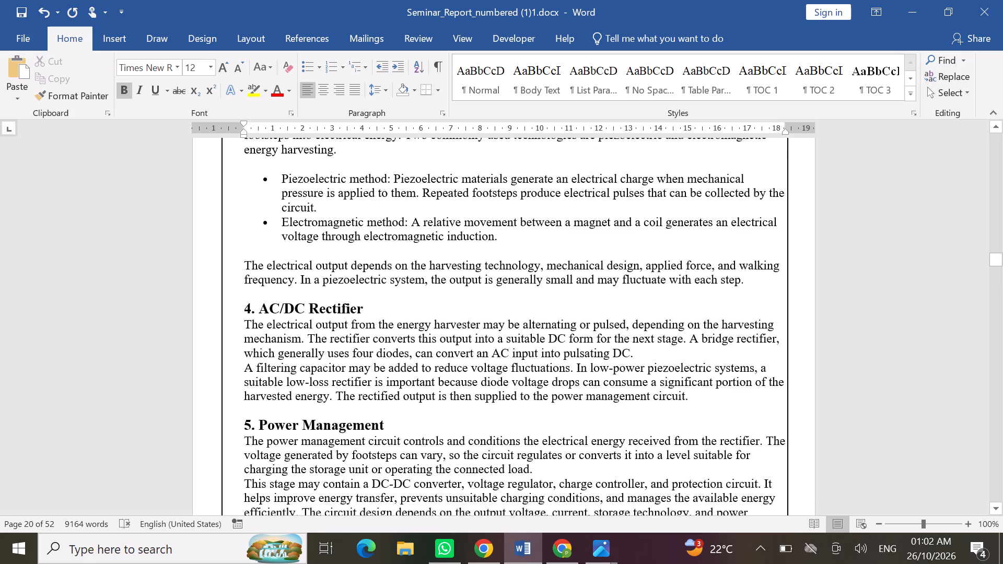
{"action": "scroll", "coordinate": [435, 426], "scroll_direction": "up", "scroll_amount": 15}
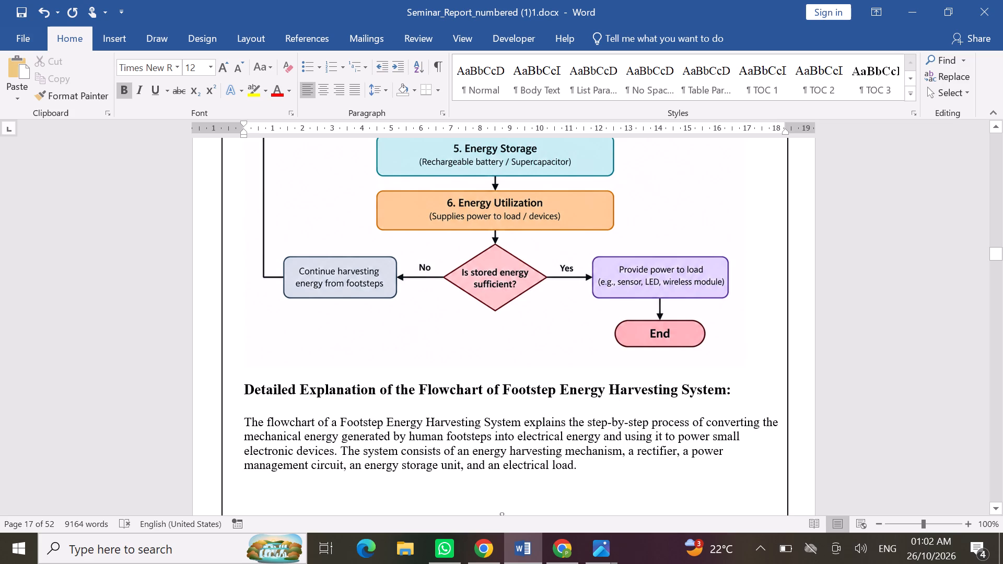
{"action": "scroll", "coordinate": [246, 421], "scroll_direction": "down", "scroll_amount": 5}
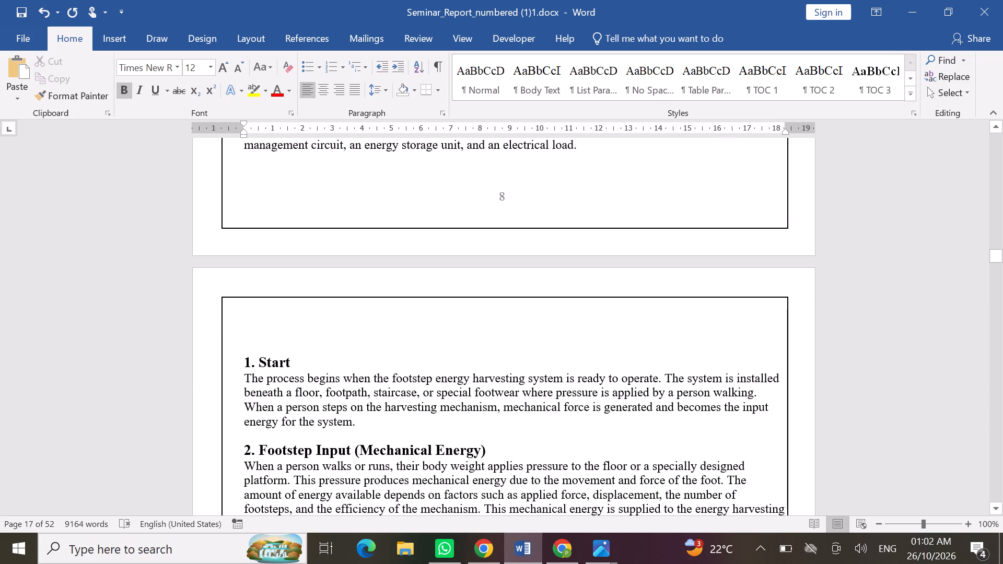
{"action": "left_click_drag", "start_coordinate": [244, 355], "coordinate": [401, 488]}
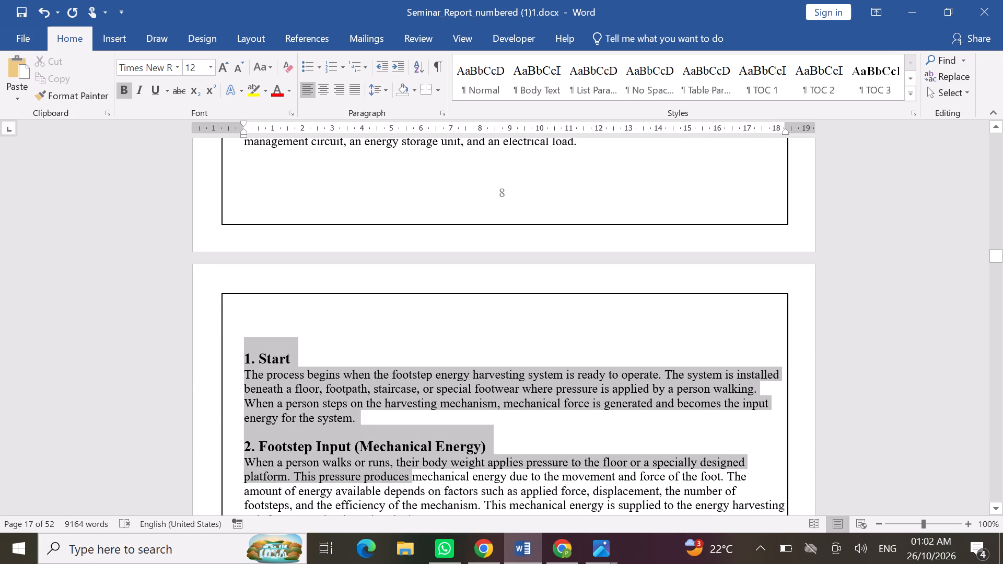
{"action": "left_click_drag", "start_coordinate": [401, 488], "coordinate": [610, 563]}
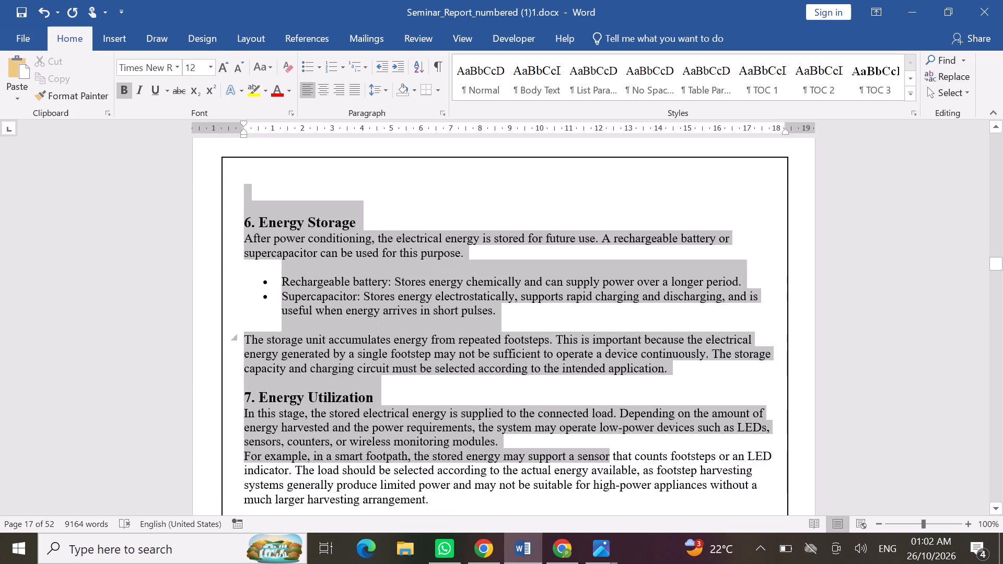
{"action": "left_click_drag", "start_coordinate": [610, 563], "coordinate": [601, 419]}
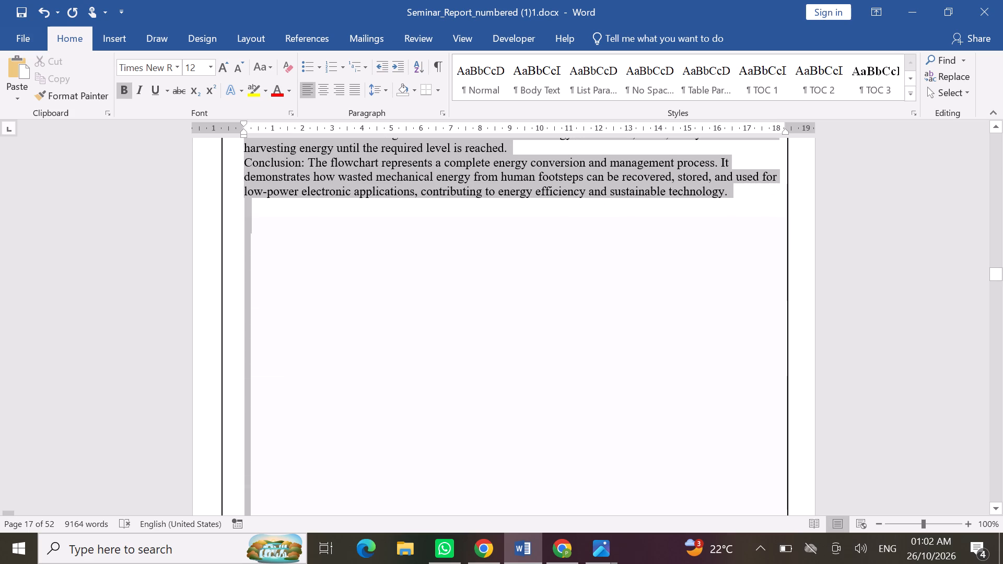
{"action": "left_click_drag", "start_coordinate": [601, 419], "coordinate": [582, 337]}
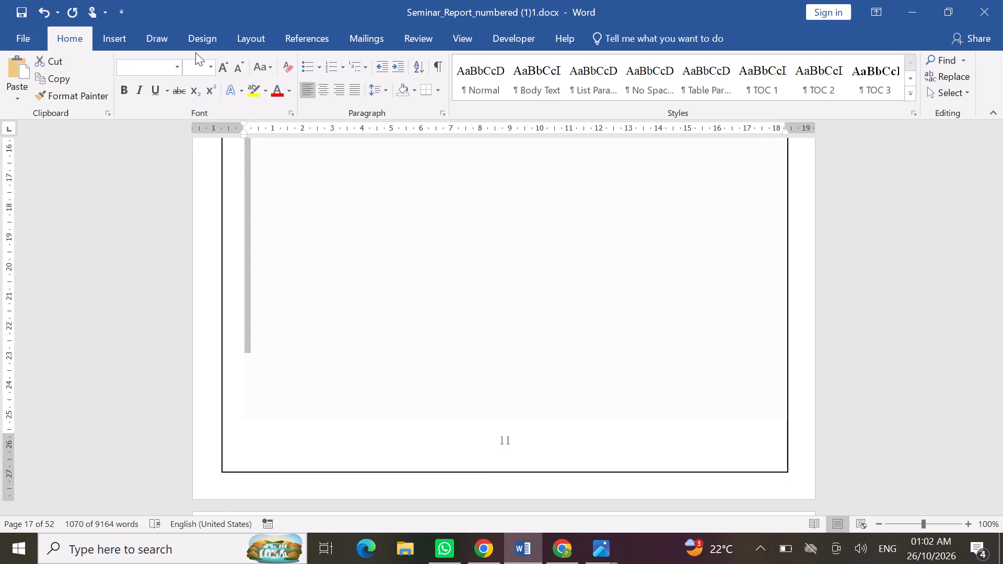
{"action": "left_click", "coordinate": [212, 61]}
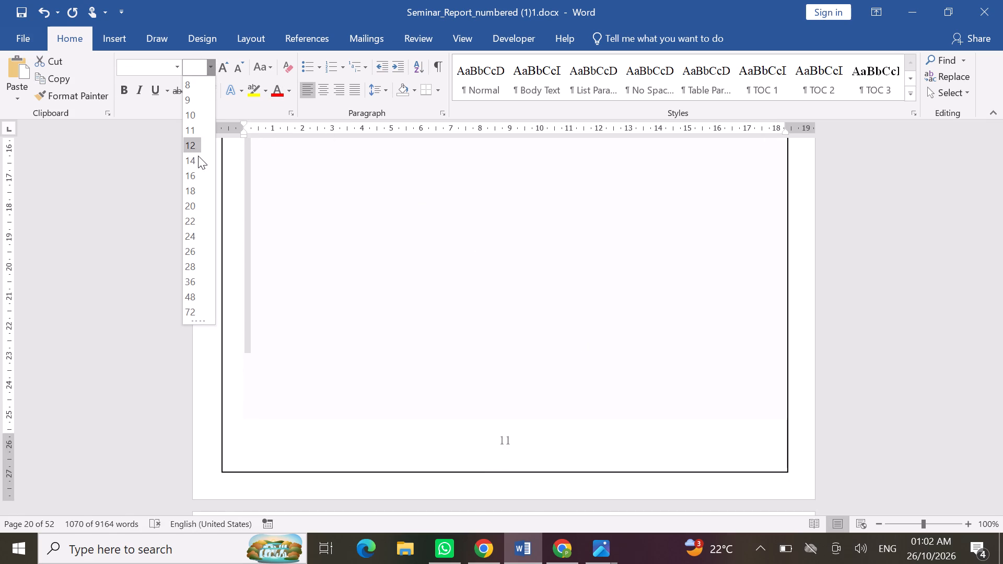
{"action": "left_click", "coordinate": [195, 148]}
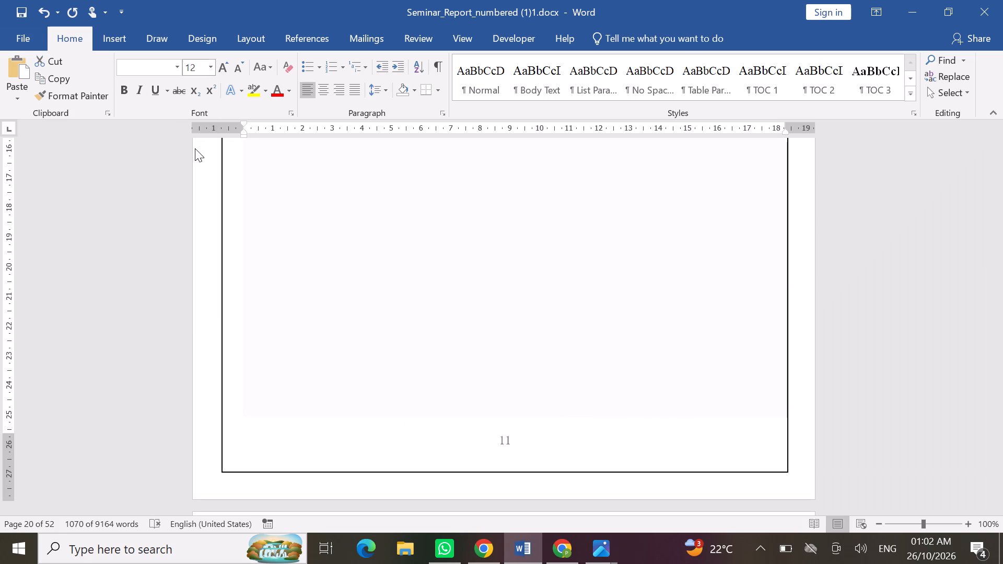
{"action": "left_click", "coordinate": [360, 227]}
Review the resized flowchart explanation back to "1. Start" to check its headings and page breaks.
{"action": "scroll", "coordinate": [360, 227], "scroll_direction": "up", "scroll_amount": 4}
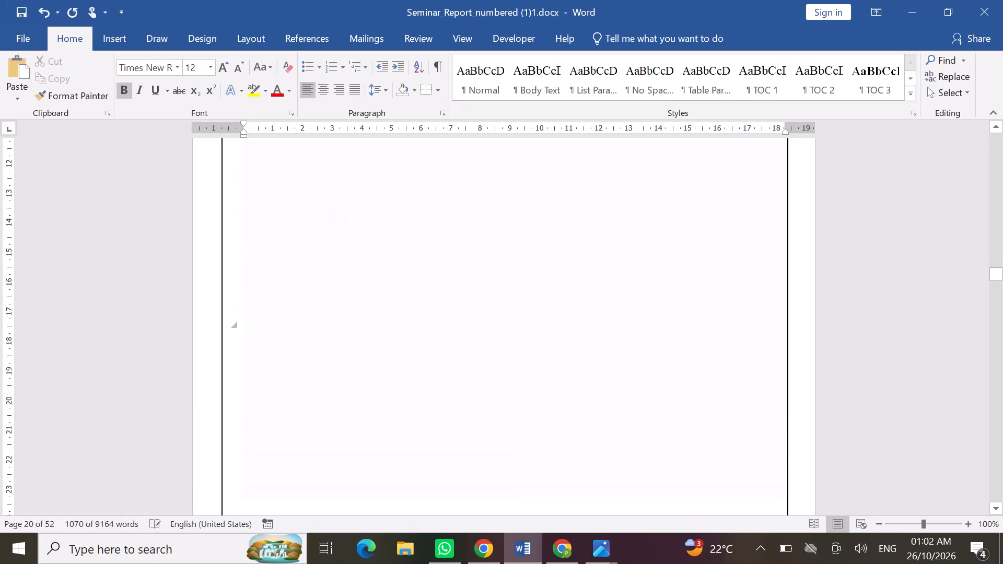
{"action": "scroll", "coordinate": [360, 227], "scroll_direction": "up", "scroll_amount": 20}
{"action": "scroll", "coordinate": [360, 227], "scroll_direction": "up", "scroll_amount": 3}
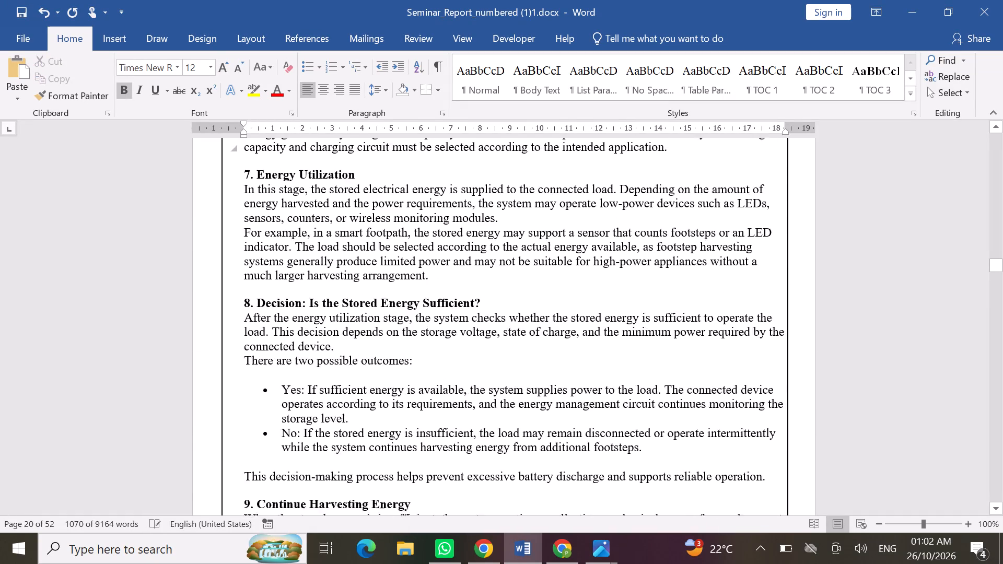
{"action": "scroll", "coordinate": [360, 227], "scroll_direction": "up", "scroll_amount": 7}
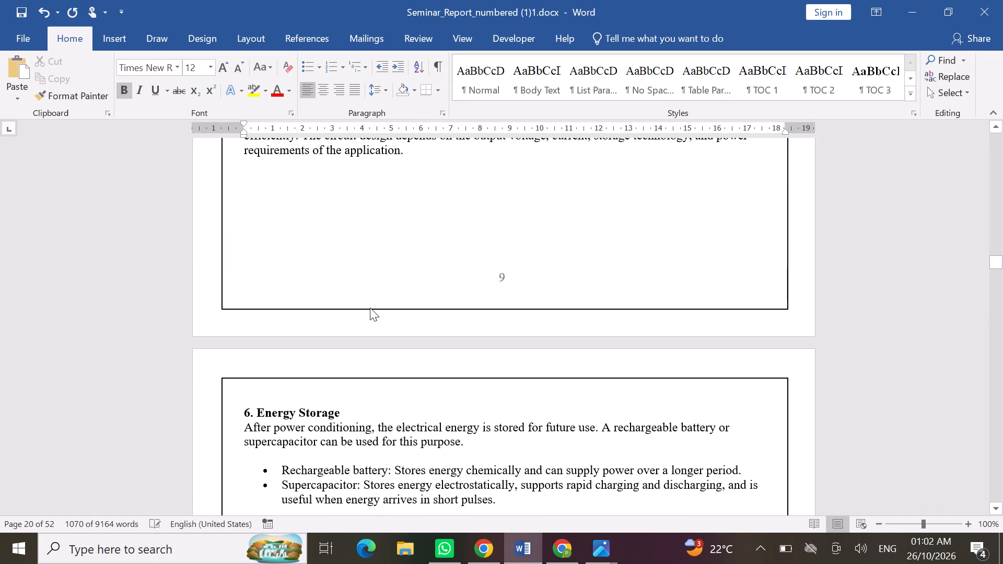
{"action": "scroll", "coordinate": [370, 308], "scroll_direction": "up", "scroll_amount": 7}
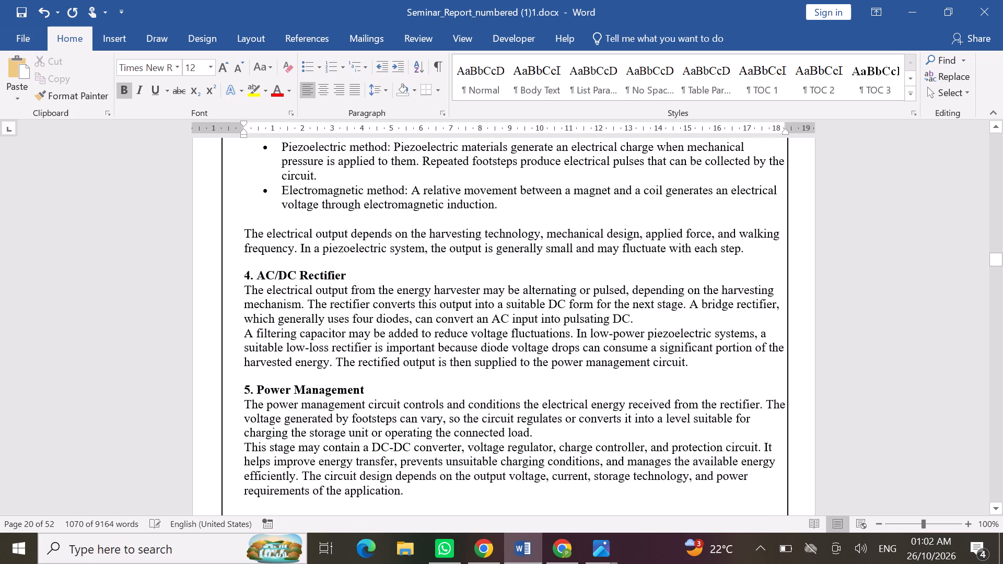
{"action": "scroll", "coordinate": [370, 308], "scroll_direction": "up", "scroll_amount": 4}
Insert one blank line before the "6. Energy Storage" heading at the start of page 10.
{"action": "scroll", "coordinate": [370, 308], "scroll_direction": "down", "scroll_amount": 2}
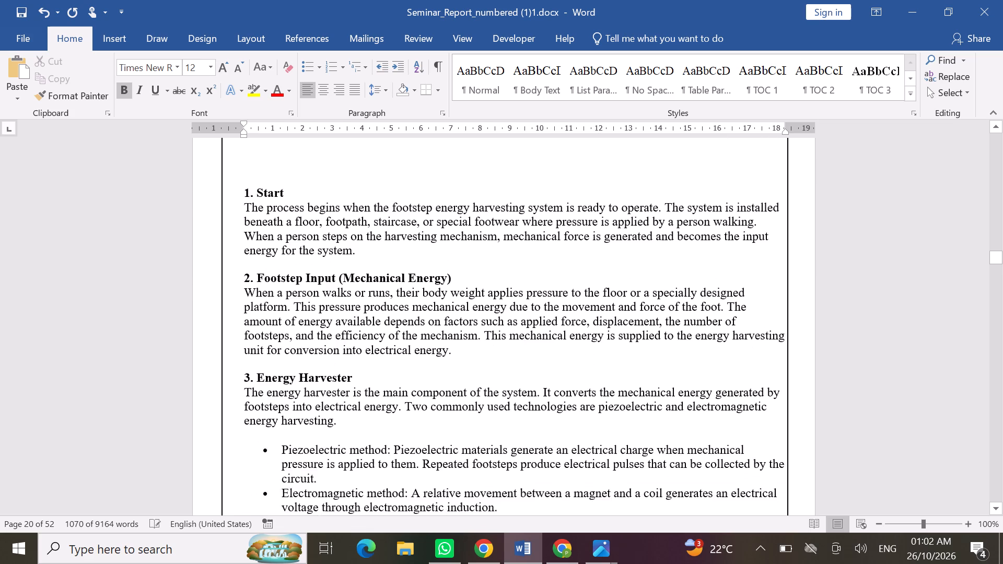
{"action": "scroll", "coordinate": [370, 308], "scroll_direction": "down", "scroll_amount": 9}
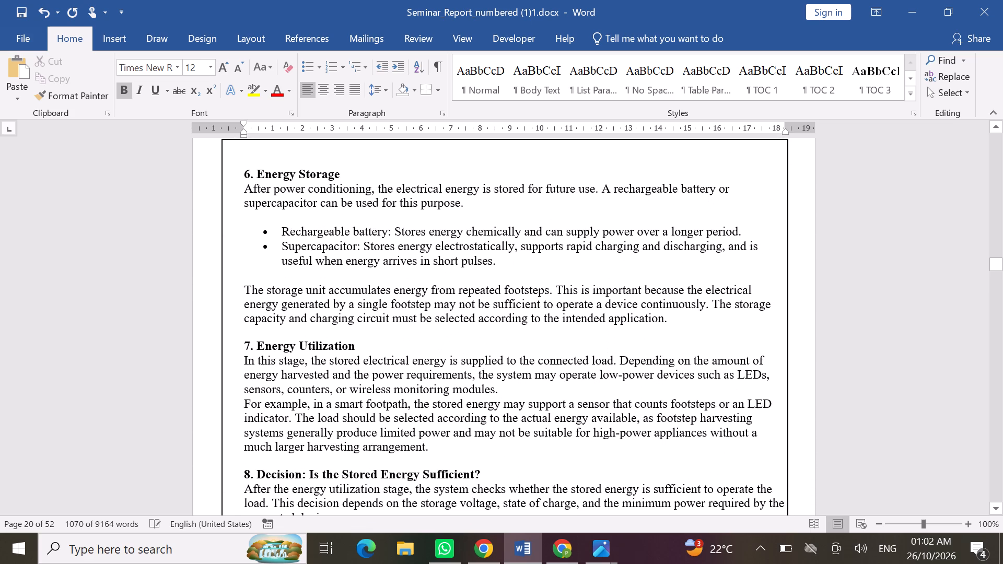
{"action": "left_click", "coordinate": [244, 169]}
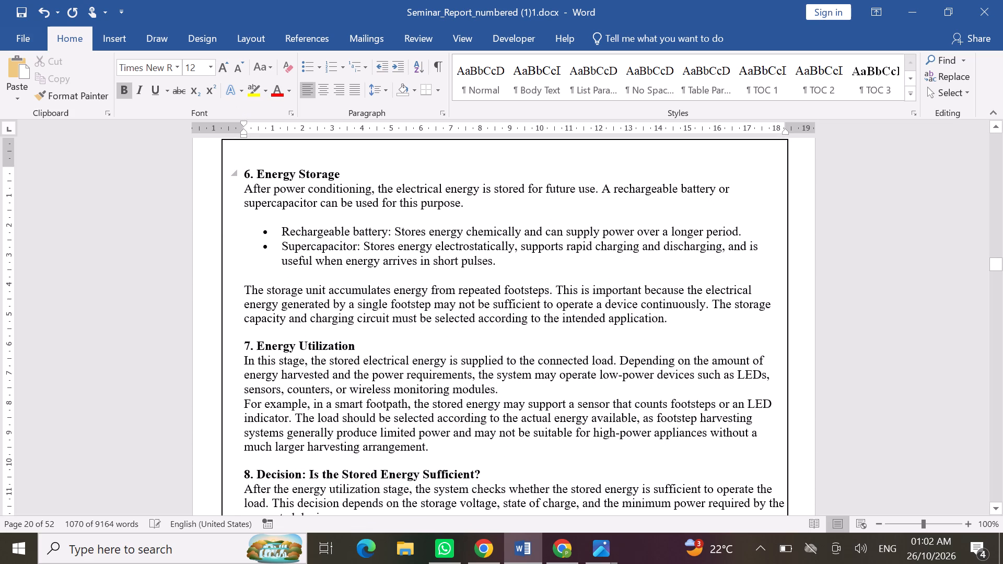
{"action": "key", "text": "Return"}
Delete a run of blank lines directly above the heading "3.3 Components Used in Footstep Energy Harvesting System" to pull it up the page.
{"action": "scroll", "coordinate": [244, 169], "scroll_direction": "down", "scroll_amount": 7}
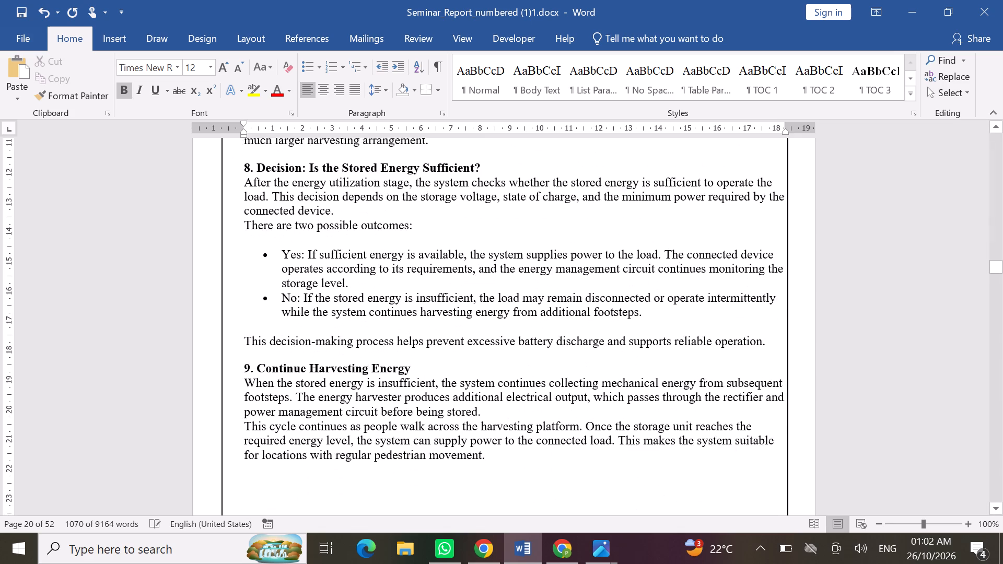
{"action": "scroll", "coordinate": [244, 169], "scroll_direction": "down", "scroll_amount": 9}
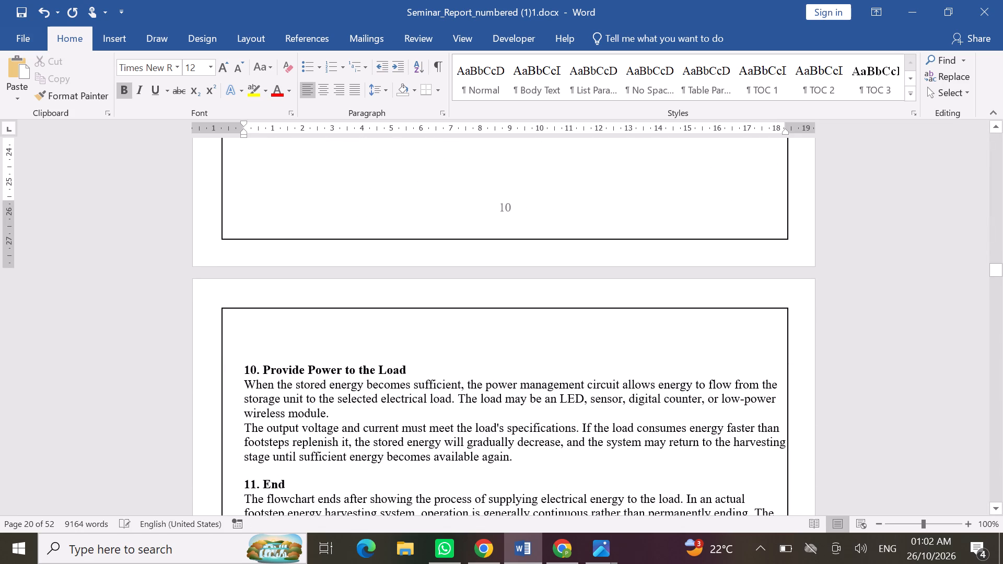
{"action": "scroll", "coordinate": [246, 161], "scroll_direction": "down", "scroll_amount": 6}
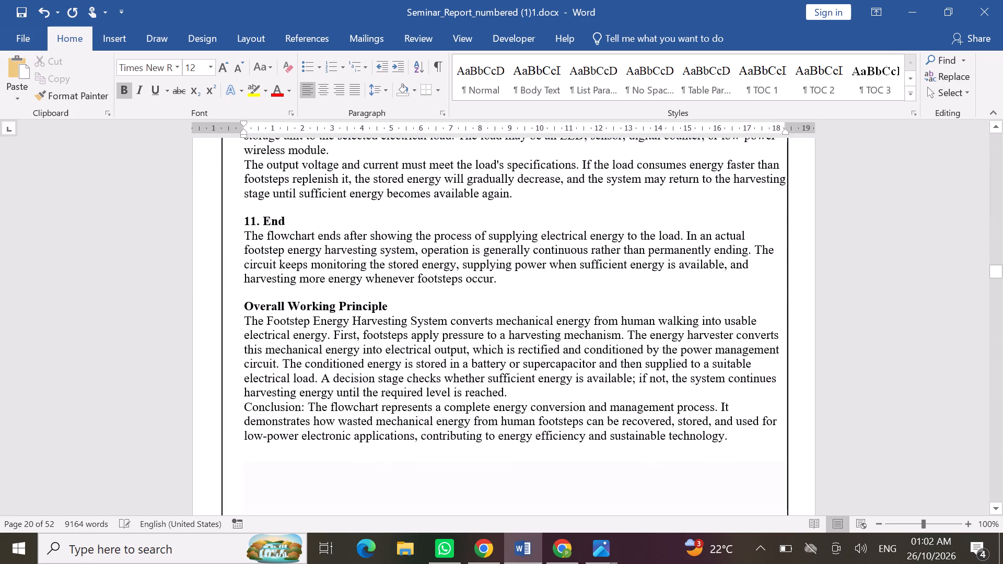
{"action": "scroll", "coordinate": [246, 161], "scroll_direction": "down", "scroll_amount": 8}
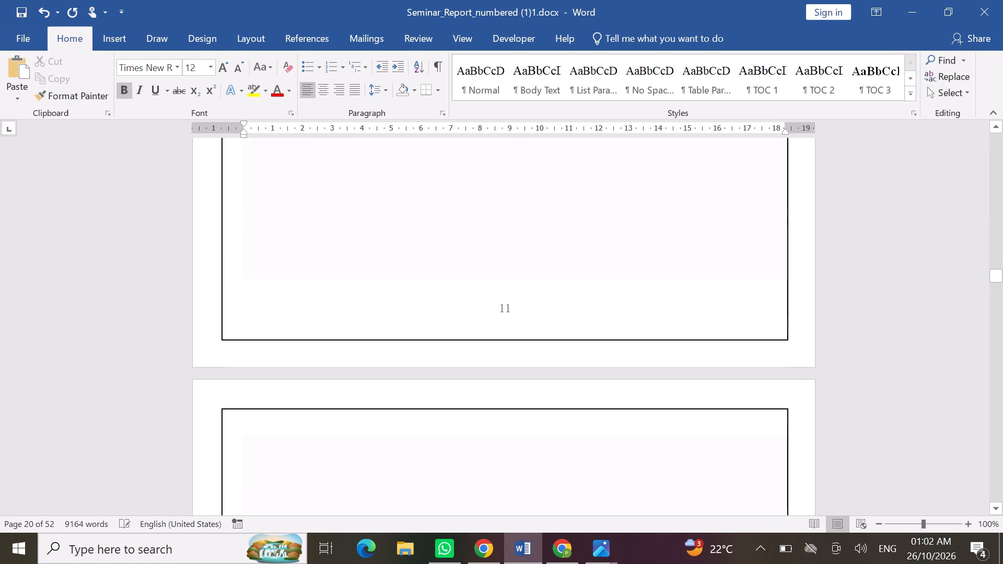
{"action": "scroll", "coordinate": [246, 161], "scroll_direction": "down", "scroll_amount": 13}
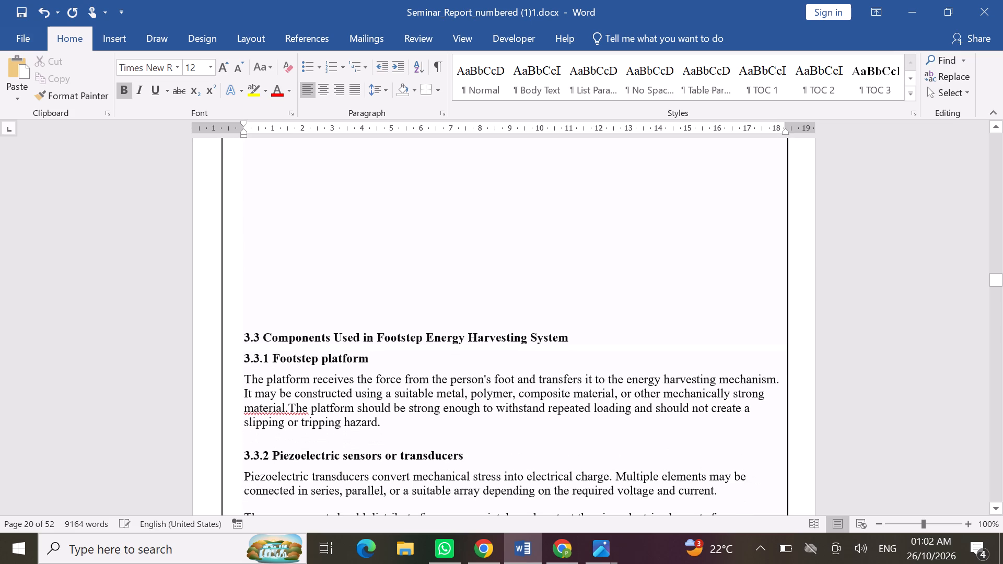
{"action": "left_click", "coordinate": [243, 314]}
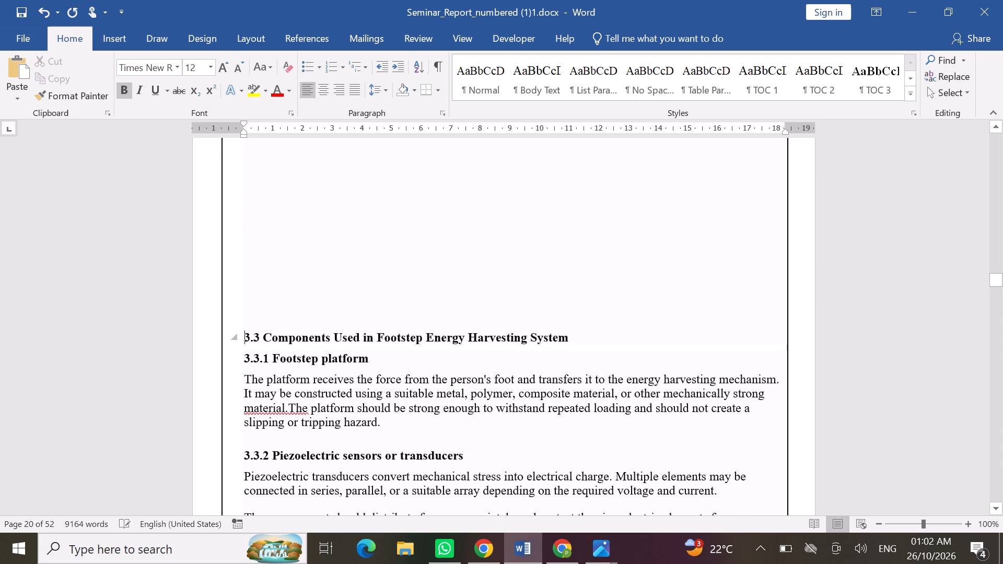
{"action": "key", "text": "BackSpace"}
{"action": "key", "text": "BackSpace"}
{"action": "key", "text": "BackSpace"}
{"action": "key", "text": "BackSpace"}
{"action": "key", "text": "BackSpace"}
{"action": "key", "text": "BackSpace"}
{"action": "key", "text": "BackSpace"}
{"action": "key", "text": "BackSpace"}
{"action": "key", "text": "BackSpace"}
{"action": "key", "text": "BackSpace"}
{"action": "key", "text": "BackSpace"}
{"action": "key", "text": "BackSpace"}
{"action": "key", "text": "BackSpace"}
{"action": "key", "text": "BackSpace"}
{"action": "key", "text": "BackSpace"}
{"action": "key", "text": "BackSpace"}
{"action": "key", "text": "BackSpace"}
{"action": "key", "text": "BackSpace"}
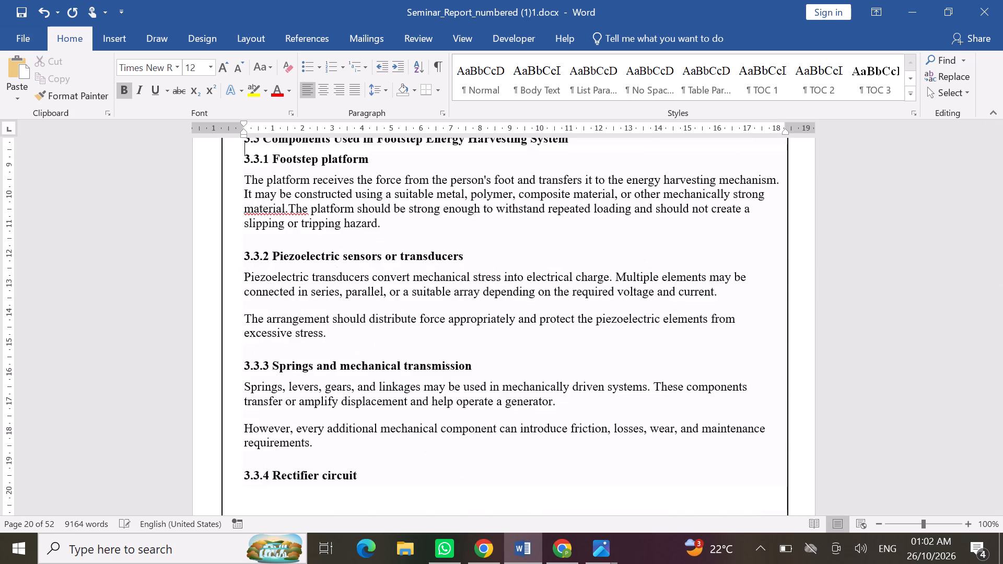
Copy the footer block on page 7, including the "Third Year Electrical Engineering, BSIOTR, Wagholi, Pune" and "Seminar Report [2026-27]" text and the line.
{"action": "scroll", "coordinate": [243, 314], "scroll_direction": "up", "scroll_amount": 8}
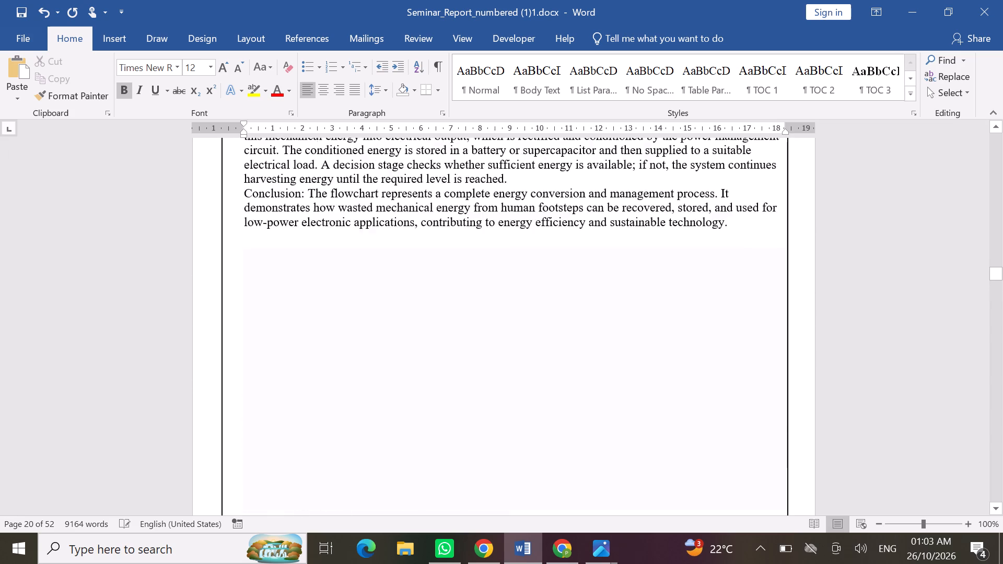
{"action": "scroll", "coordinate": [243, 314], "scroll_direction": "up", "scroll_amount": 15}
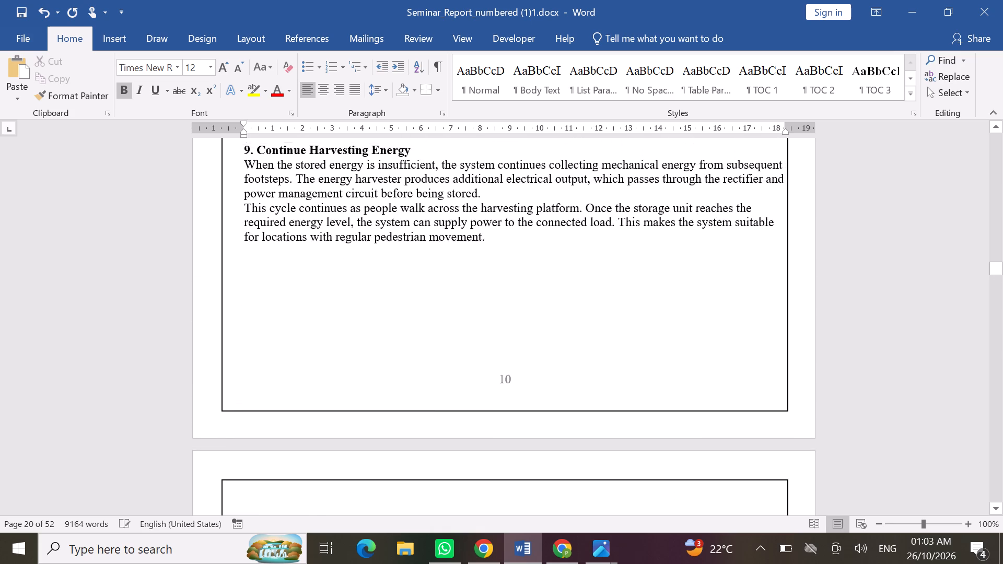
{"action": "scroll", "coordinate": [243, 314], "scroll_direction": "up", "scroll_amount": 17}
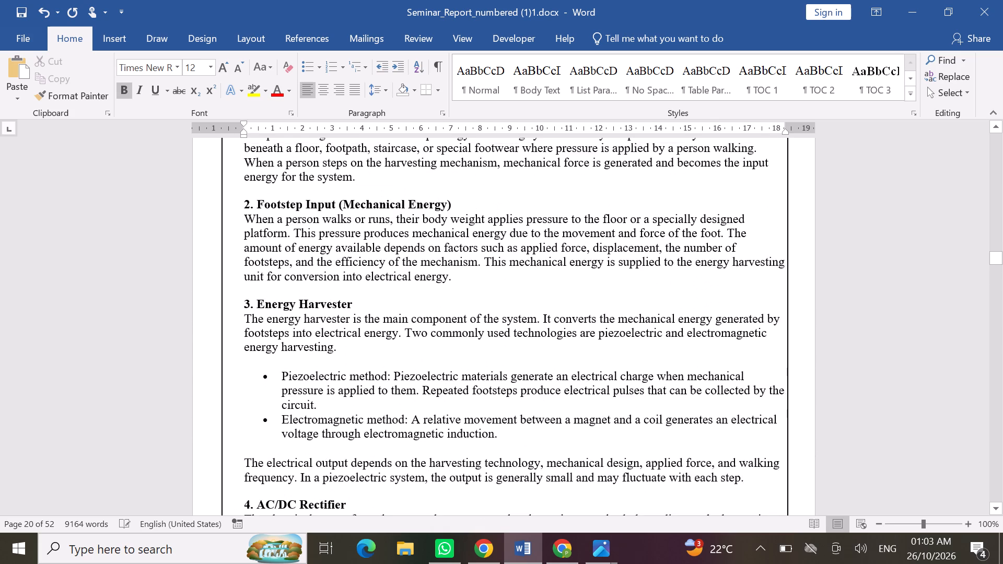
{"action": "scroll", "coordinate": [243, 314], "scroll_direction": "up", "scroll_amount": 16}
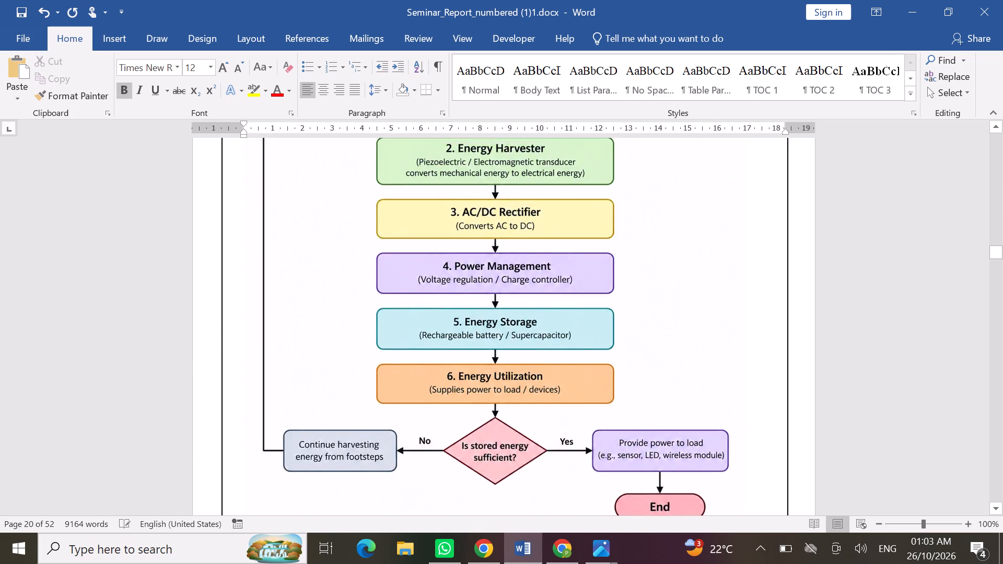
{"action": "scroll", "coordinate": [243, 314], "scroll_direction": "up", "scroll_amount": 5}
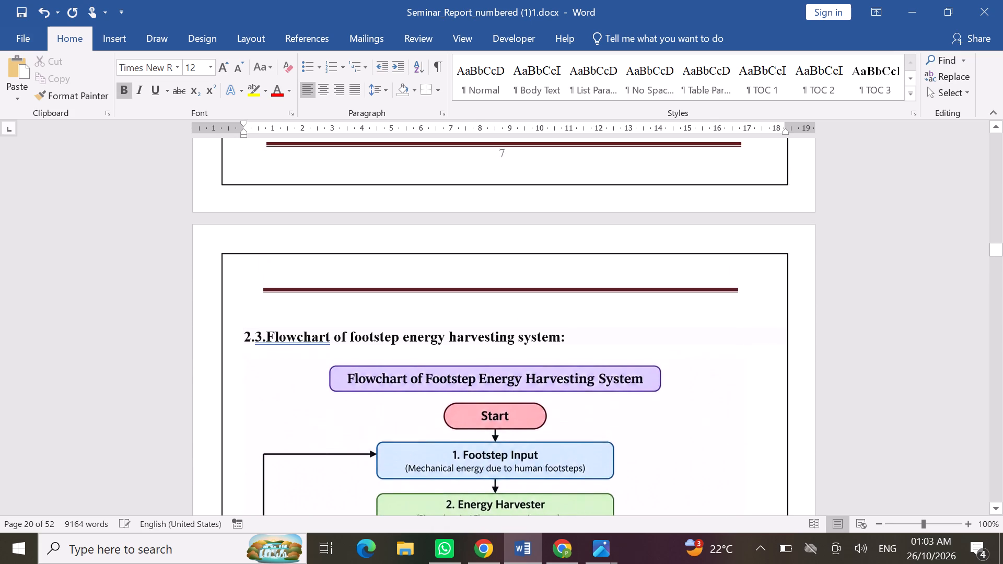
{"action": "scroll", "coordinate": [243, 314], "scroll_direction": "up", "scroll_amount": 1}
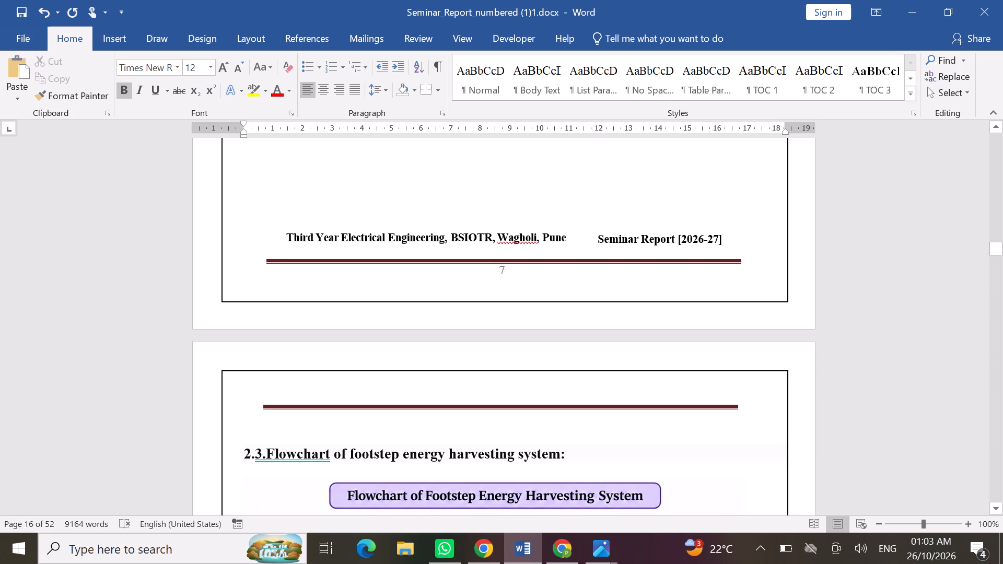
{"action": "left_click_drag", "start_coordinate": [283, 238], "coordinate": [761, 302]}
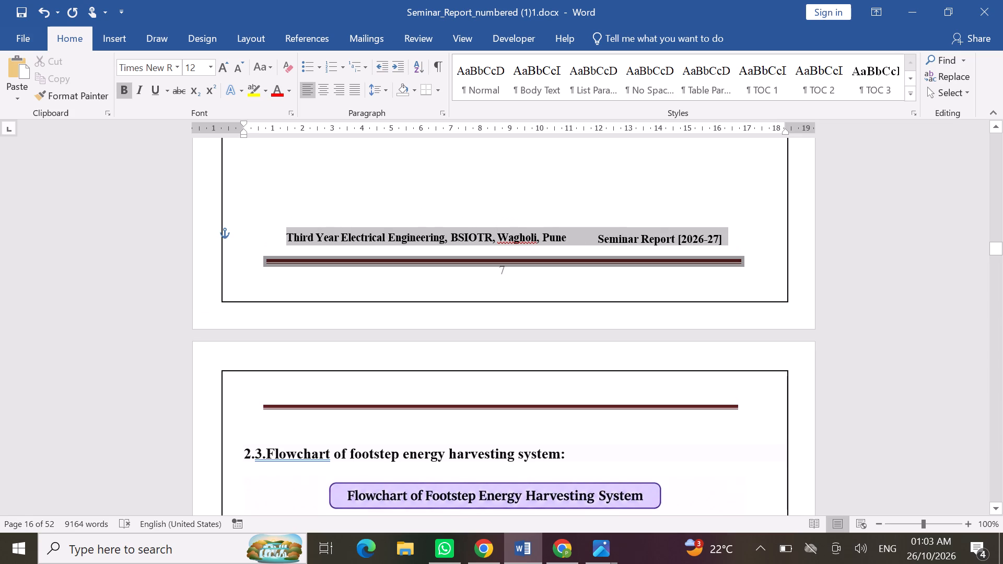
{"action": "left_click_drag", "start_coordinate": [761, 302], "coordinate": [796, 311]}
{"action": "key", "text": "ctrl+c"}
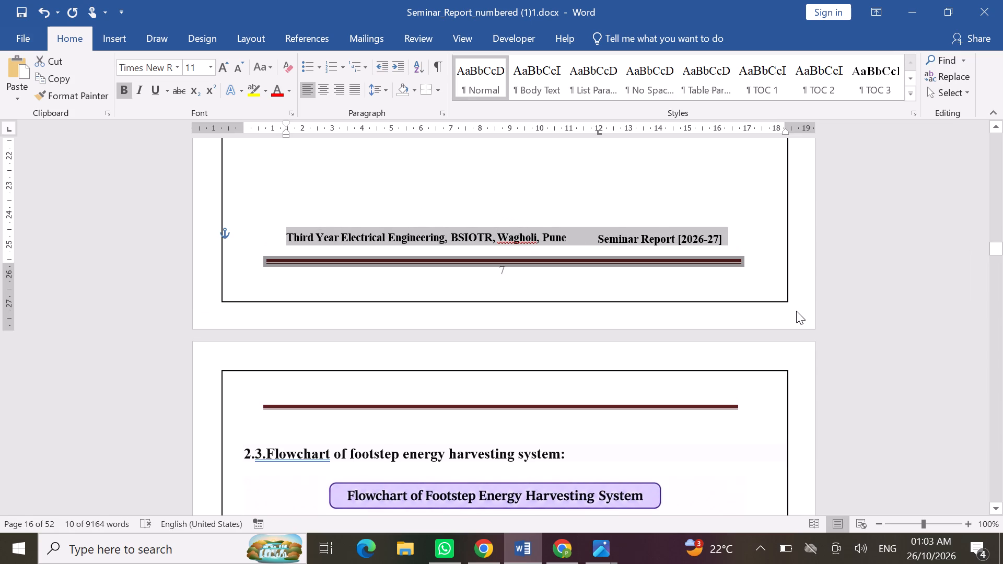
{"action": "left_click", "coordinate": [680, 307]}
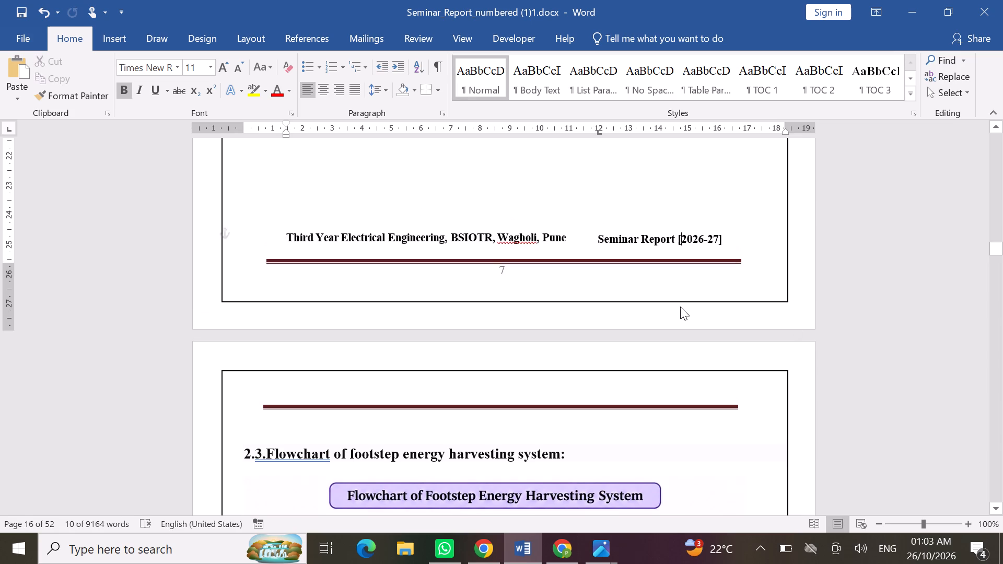
Shrink the flowchart picture on page 8 slightly from its corners, keeping its proportions, to free space at the page end.
{"action": "scroll", "coordinate": [680, 307], "scroll_direction": "down", "scroll_amount": 20}
{"action": "scroll", "coordinate": [680, 307], "scroll_direction": "down", "scroll_amount": 1}
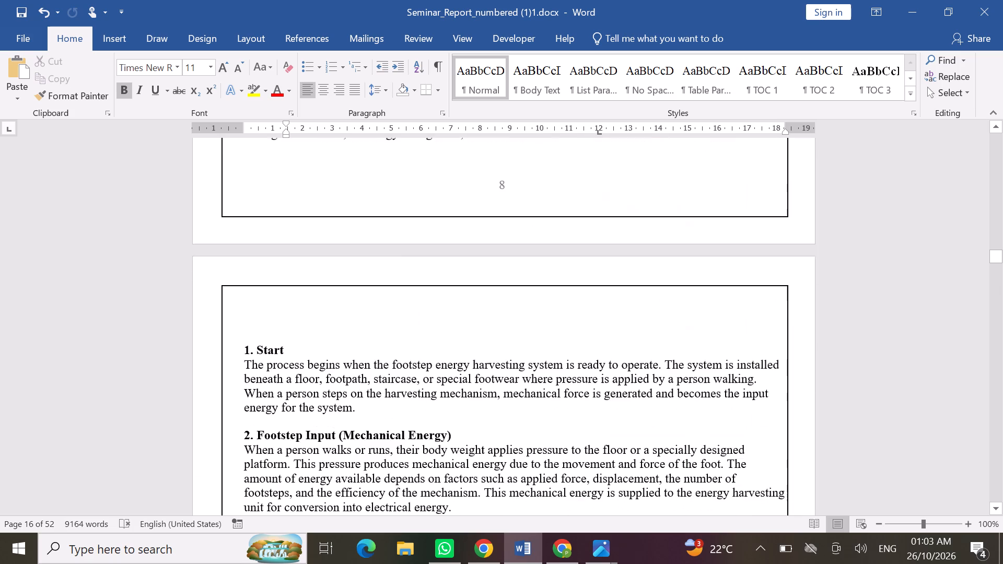
{"action": "scroll", "coordinate": [680, 307], "scroll_direction": "down", "scroll_amount": 2}
{"action": "scroll", "coordinate": [680, 307], "scroll_direction": "up", "scroll_amount": 3}
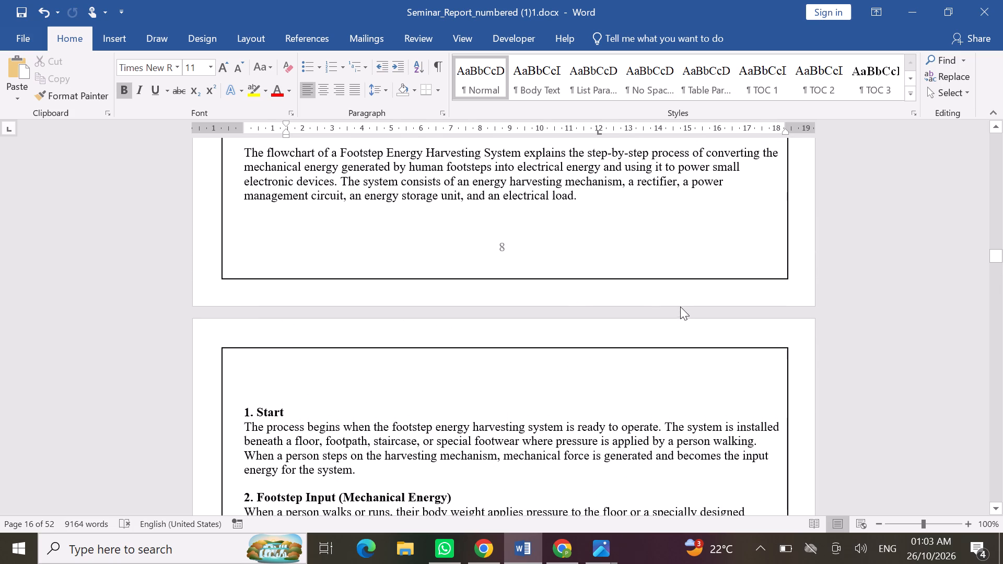
{"action": "left_click", "coordinate": [353, 220]}
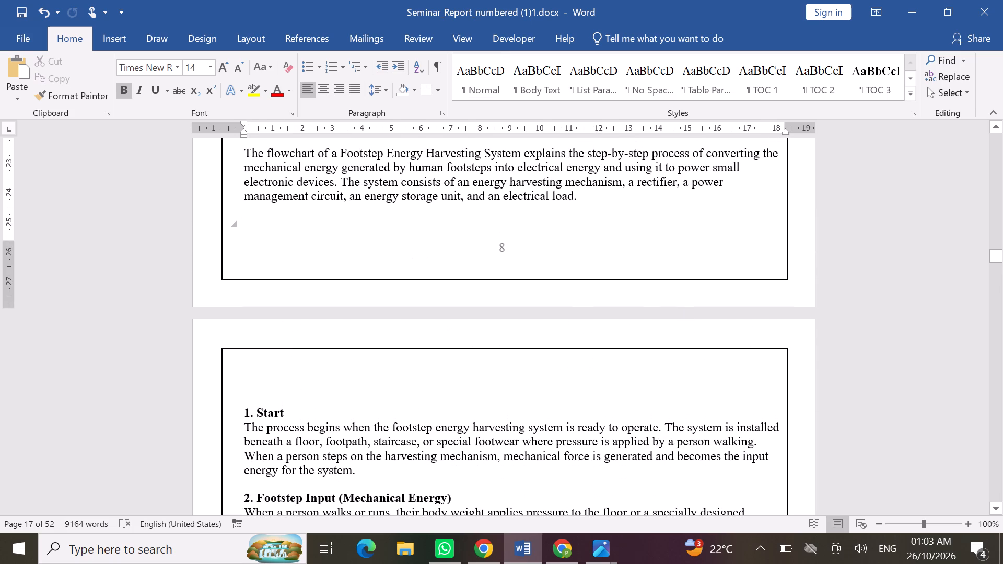
{"action": "scroll", "coordinate": [374, 291], "scroll_direction": "up", "scroll_amount": 1}
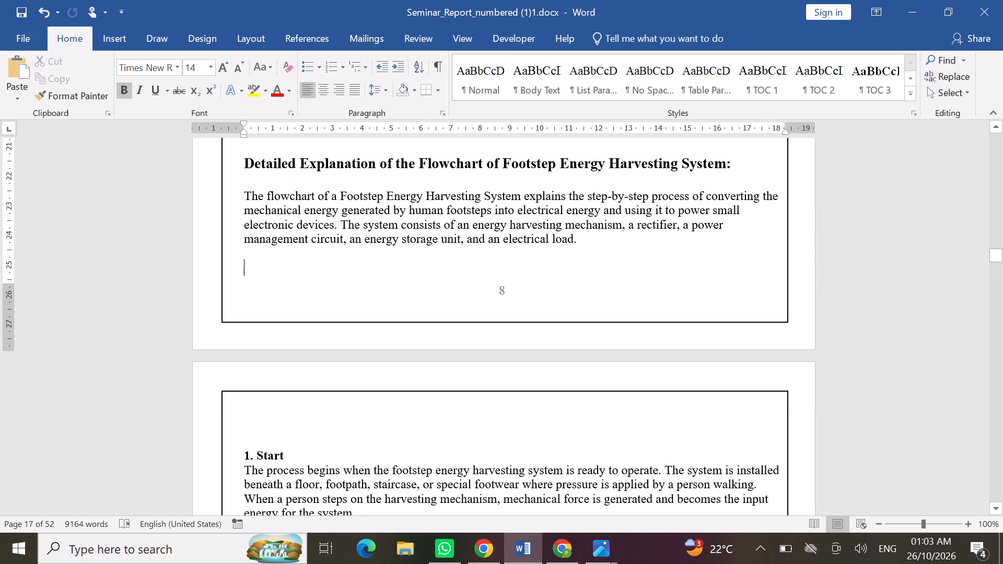
{"action": "scroll", "coordinate": [444, 204], "scroll_direction": "up", "scroll_amount": 1}
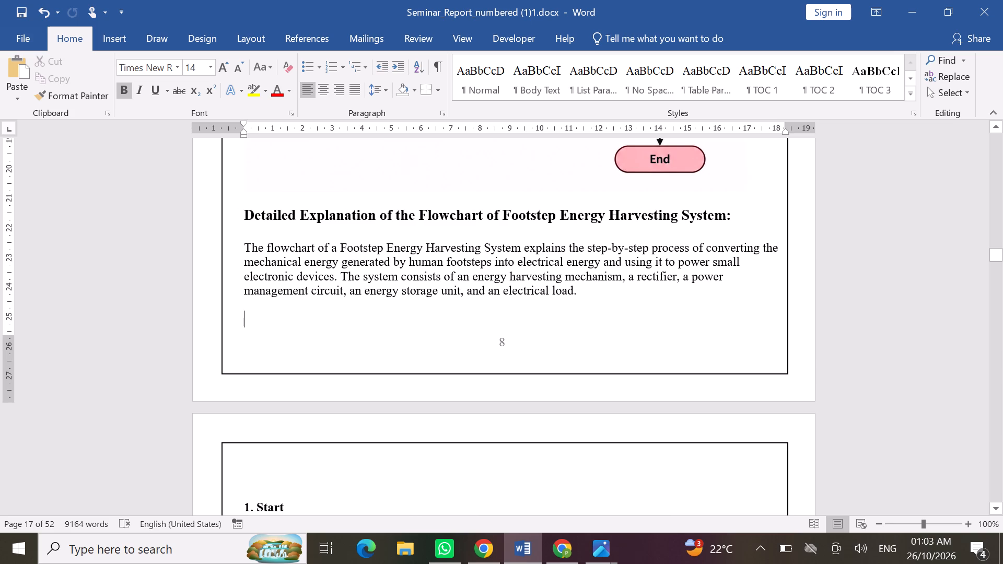
{"action": "left_click", "coordinate": [248, 200]}
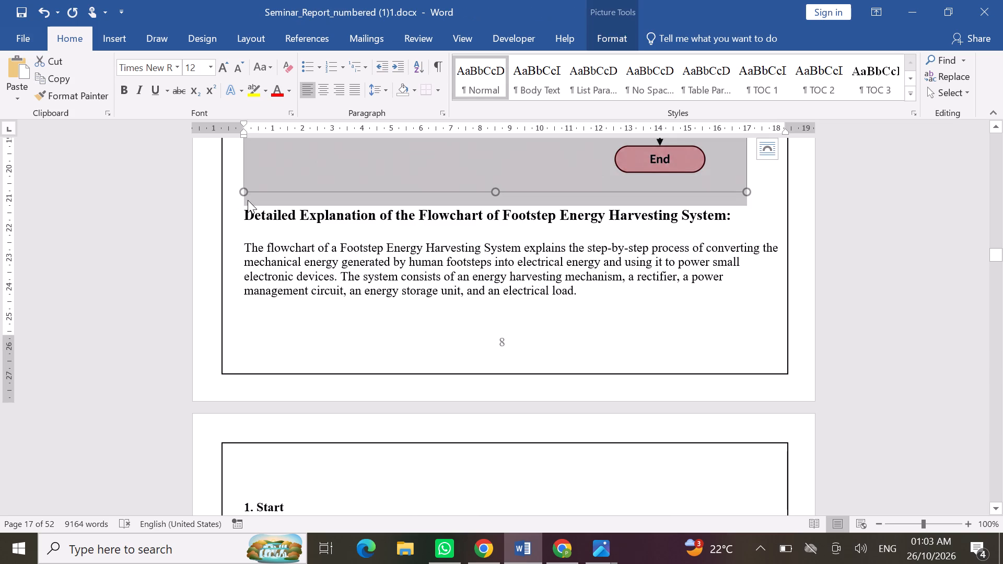
{"action": "left_click_drag", "start_coordinate": [241, 189], "coordinate": [241, 189]}
{"action": "left_click_drag", "start_coordinate": [241, 189], "coordinate": [248, 182]}
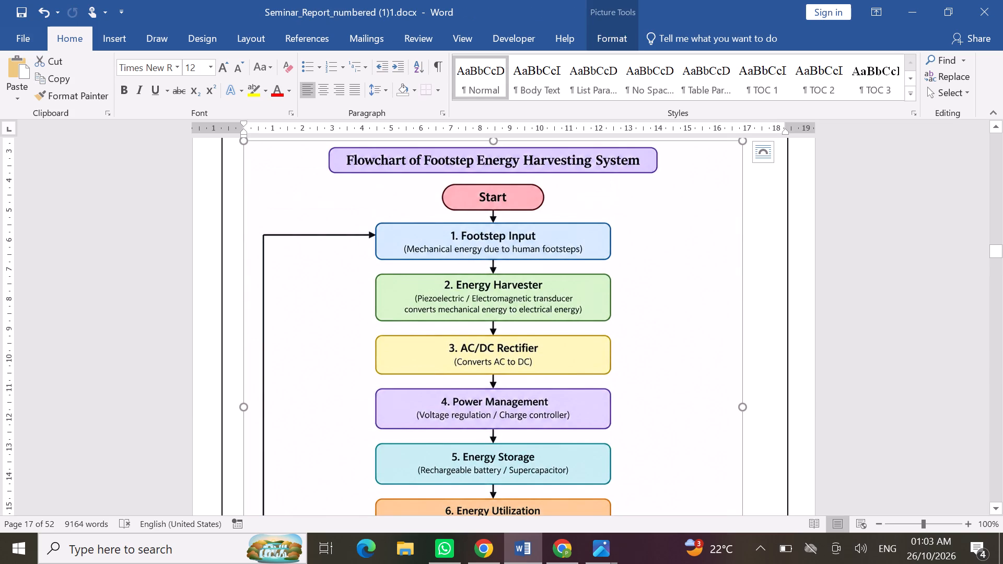
{"action": "left_click_drag", "start_coordinate": [243, 138], "coordinate": [261, 152]}
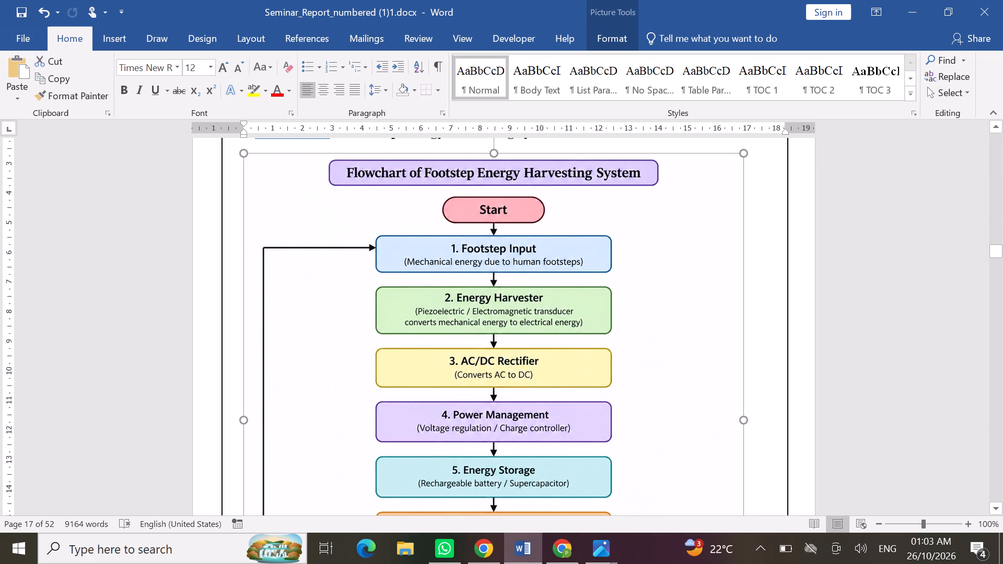
Delete the blank line below the heading "Detailed Explanation of the Flowchart of Footstep Energy Harvesting System:".
{"action": "scroll", "coordinate": [262, 156], "scroll_direction": "down", "scroll_amount": 6}
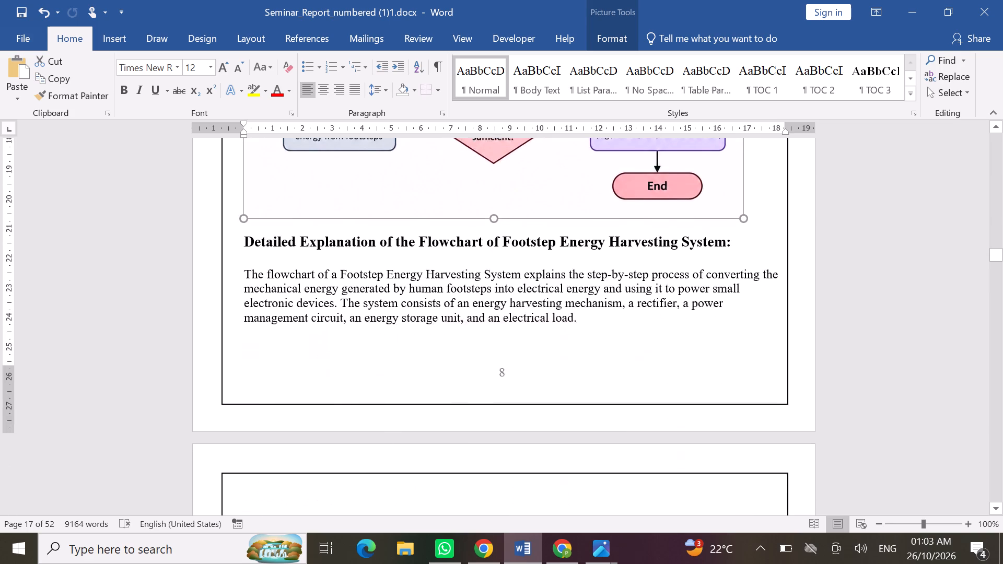
{"action": "scroll", "coordinate": [262, 156], "scroll_direction": "down", "scroll_amount": 2}
{"action": "left_click", "coordinate": [255, 218]}
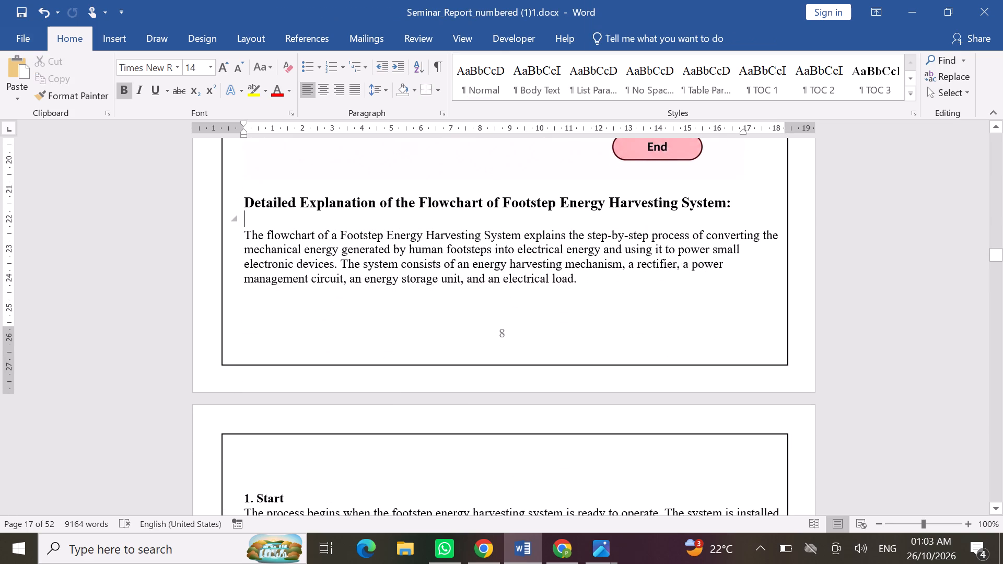
{"action": "key", "text": "BackSpace"}
{"action": "key", "text": "BackSpace"}
Paste the copied footer block at the end of page 8 and lower its text with two blank lines.
{"action": "left_click", "coordinate": [271, 295]}
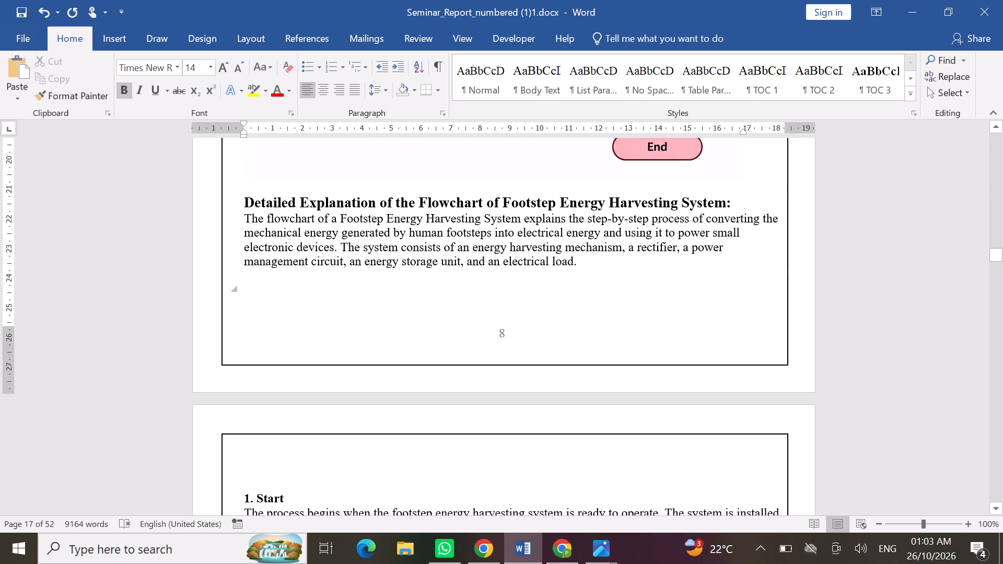
{"action": "key", "text": "ctrl+v"}
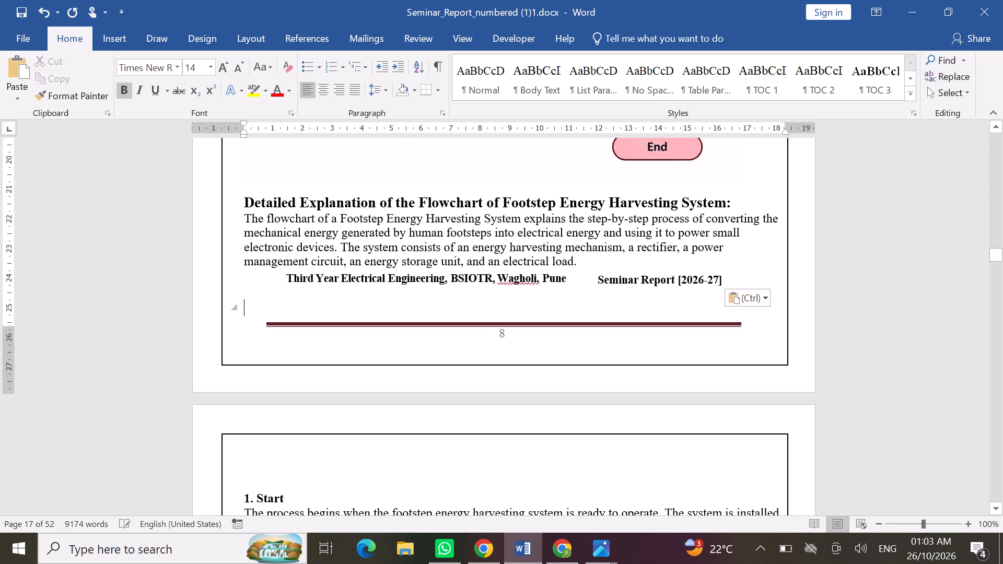
{"action": "left_click", "coordinate": [281, 280]}
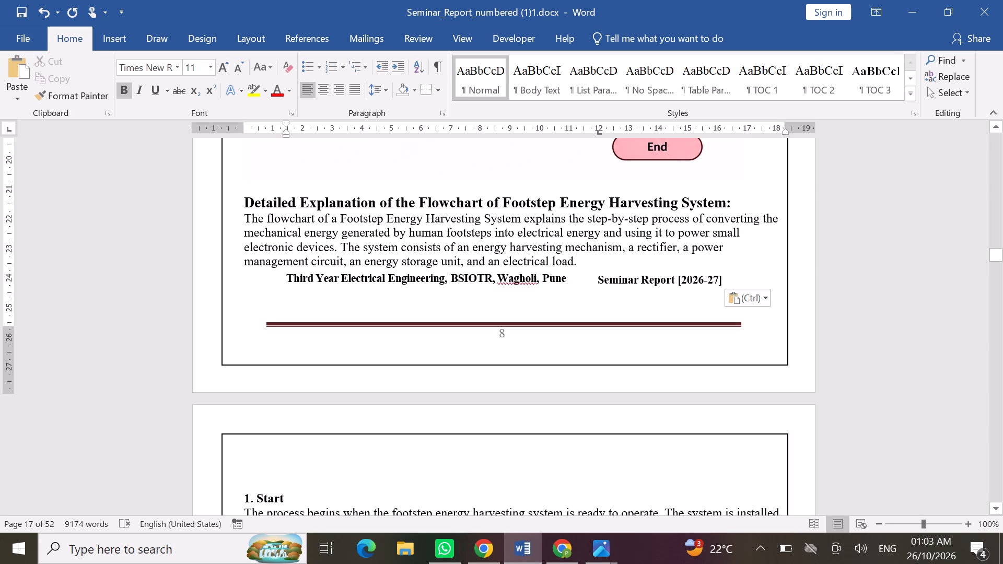
{"action": "key", "text": "Return"}
{"action": "key", "text": "Return"}
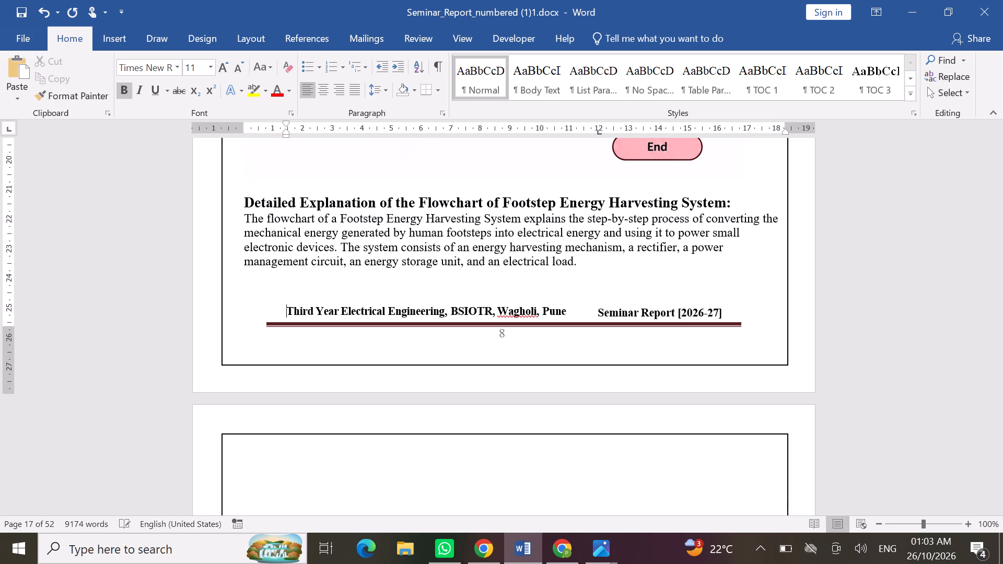
Paste the footer block below the "5. Power Management" text at the end of page 9 and insert two blank lines before its text.
{"action": "scroll", "coordinate": [281, 280], "scroll_direction": "down", "scroll_amount": 5}
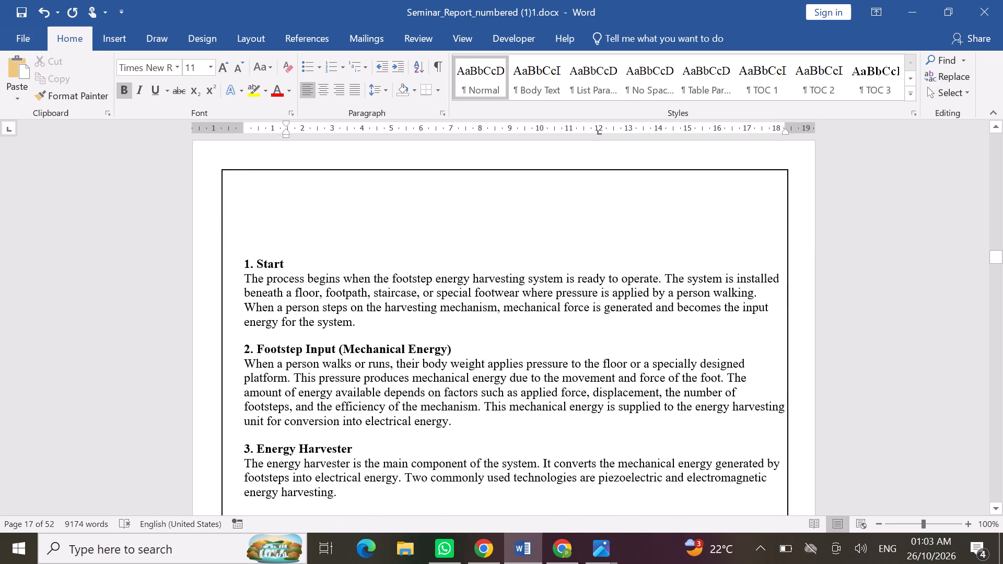
{"action": "scroll", "coordinate": [281, 280], "scroll_direction": "down", "scroll_amount": 10}
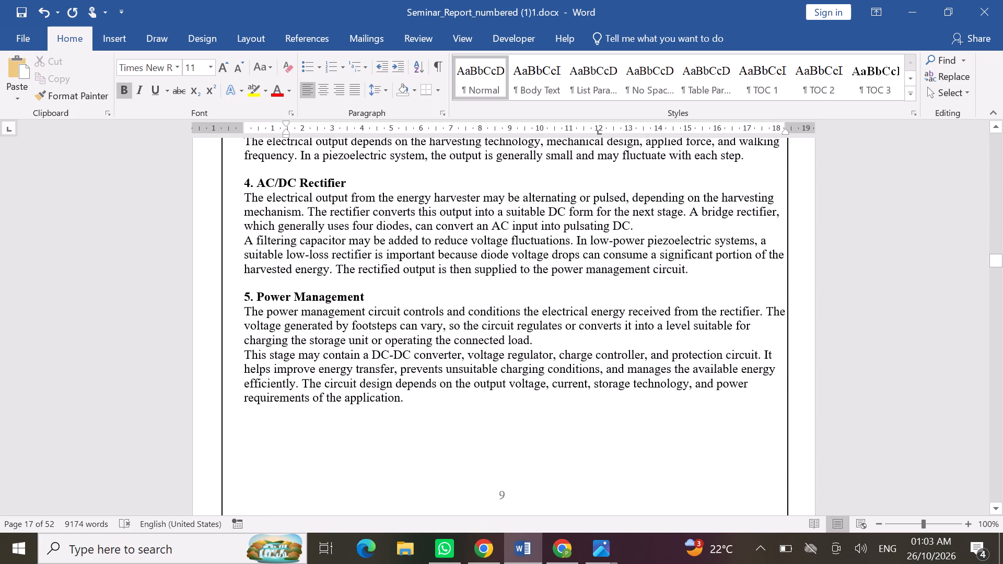
{"action": "scroll", "coordinate": [281, 280], "scroll_direction": "down", "scroll_amount": 3}
{"action": "left_click", "coordinate": [306, 271]}
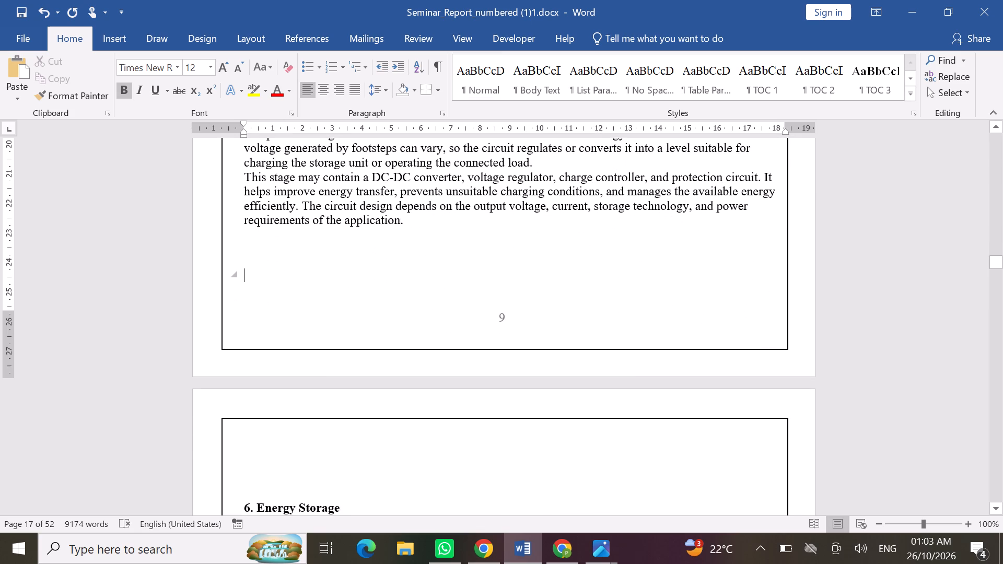
{"action": "key", "text": "ctrl+v"}
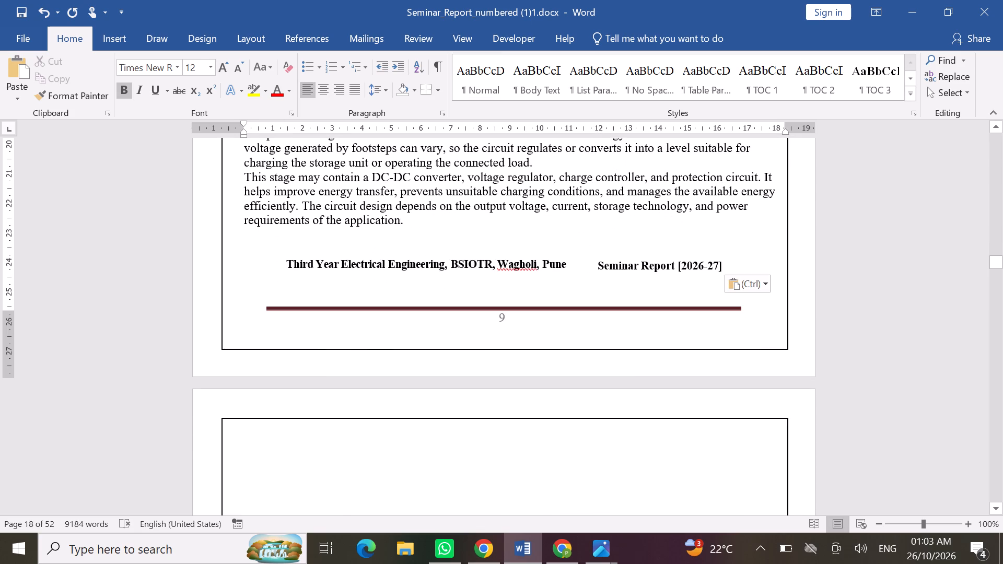
{"action": "left_click", "coordinate": [279, 264]}
{"action": "key", "text": "Return"}
{"action": "key", "text": "Return"}
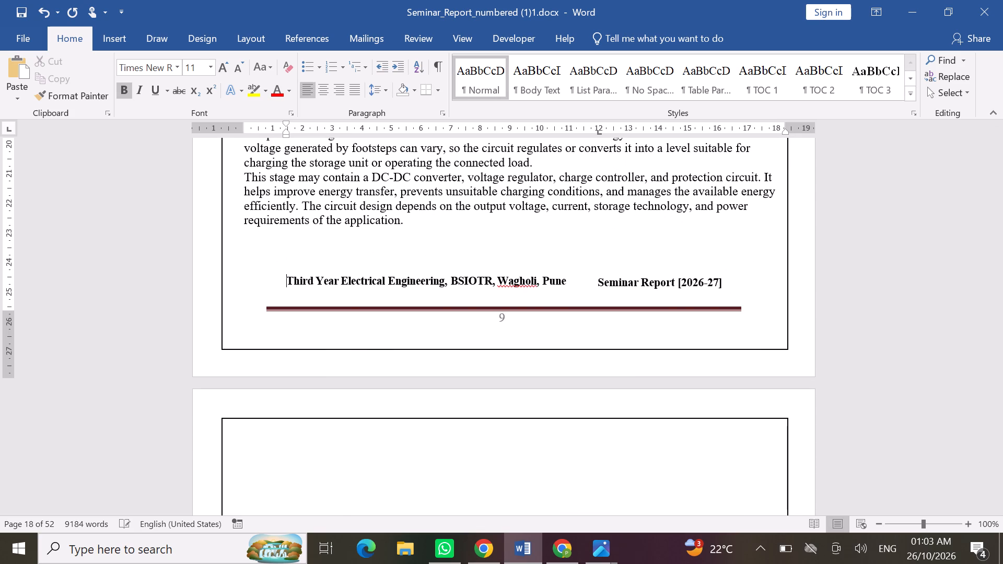
Paste the footer block at the end of page 10 and leave one added blank line before its text.
{"action": "scroll", "coordinate": [279, 264], "scroll_direction": "down", "scroll_amount": 9}
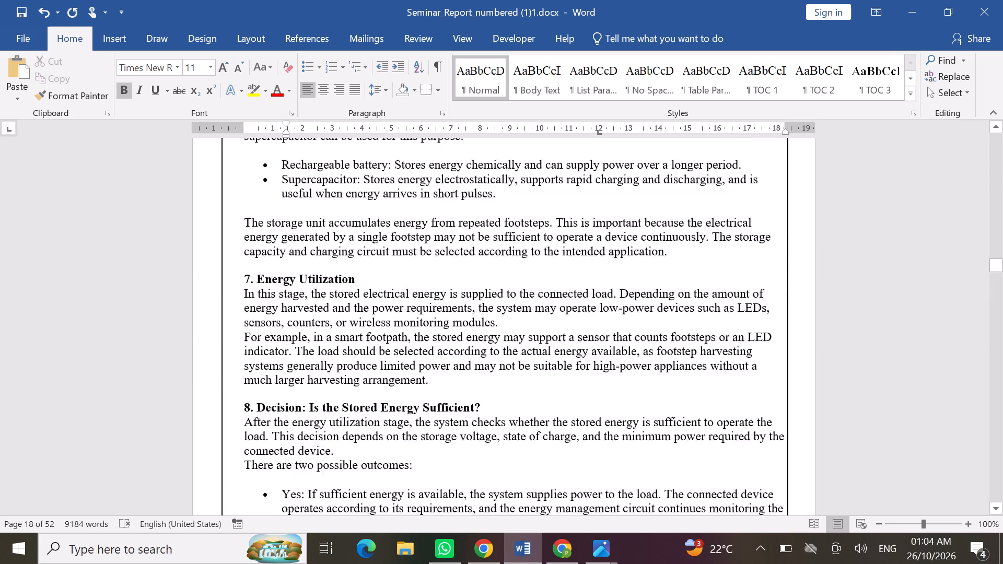
{"action": "scroll", "coordinate": [279, 264], "scroll_direction": "down", "scroll_amount": 7}
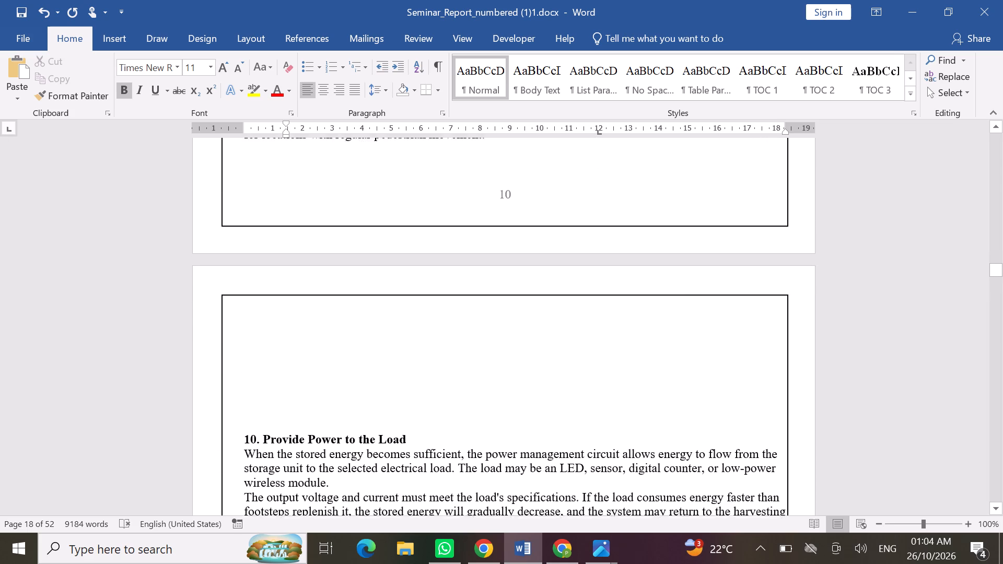
{"action": "left_click", "coordinate": [289, 211]}
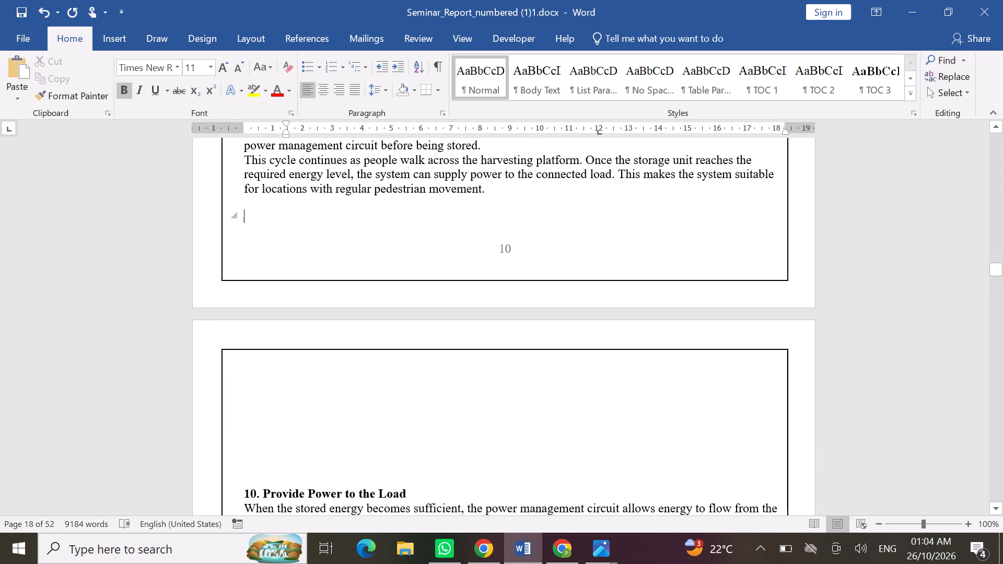
{"action": "key", "text": "ctrl+v"}
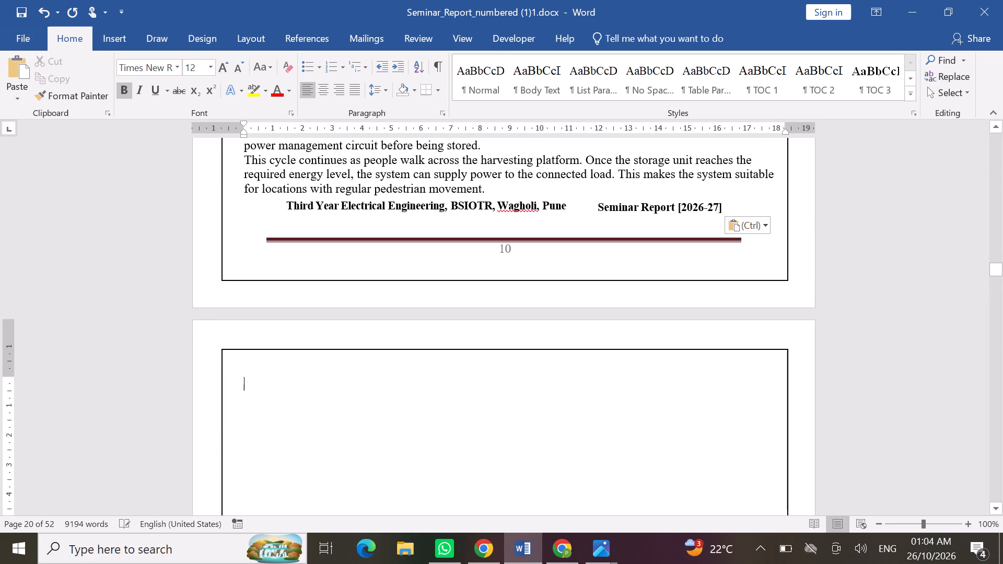
{"action": "left_click", "coordinate": [286, 206]}
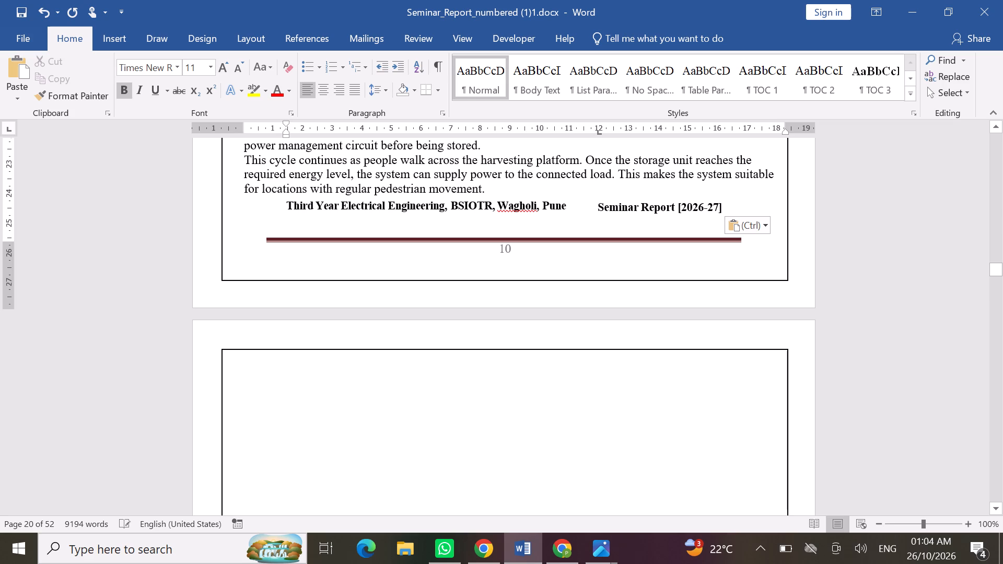
{"action": "key", "text": "Return"}
{"action": "key", "text": "Return"}
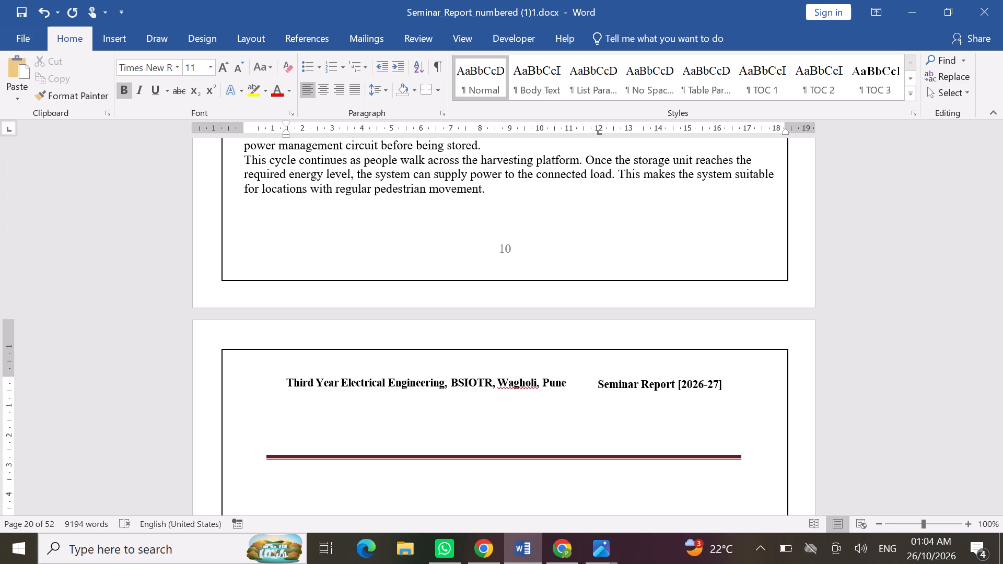
{"action": "key", "text": "BackSpace"}
Paste the footer block at the end of page 11 and lower its text towards the line with three blank lines.
{"action": "scroll", "coordinate": [286, 206], "scroll_direction": "down", "scroll_amount": 5}
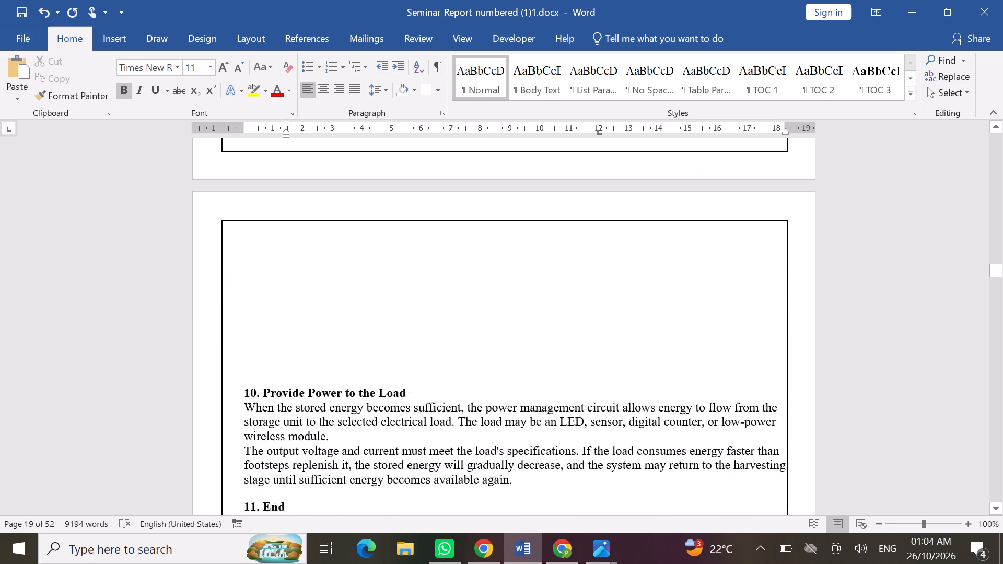
{"action": "scroll", "coordinate": [286, 206], "scroll_direction": "down", "scroll_amount": 13}
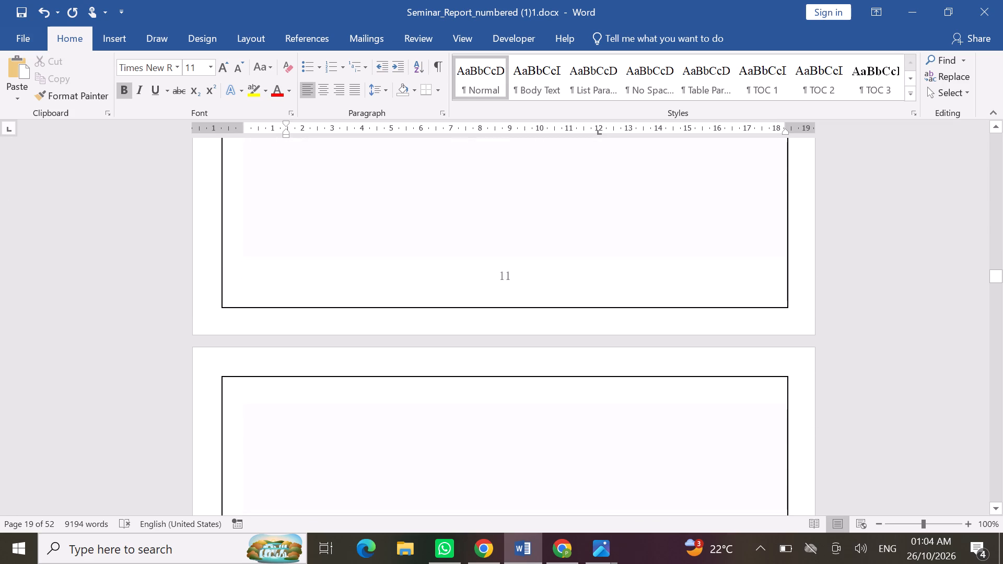
{"action": "left_click", "coordinate": [333, 215]}
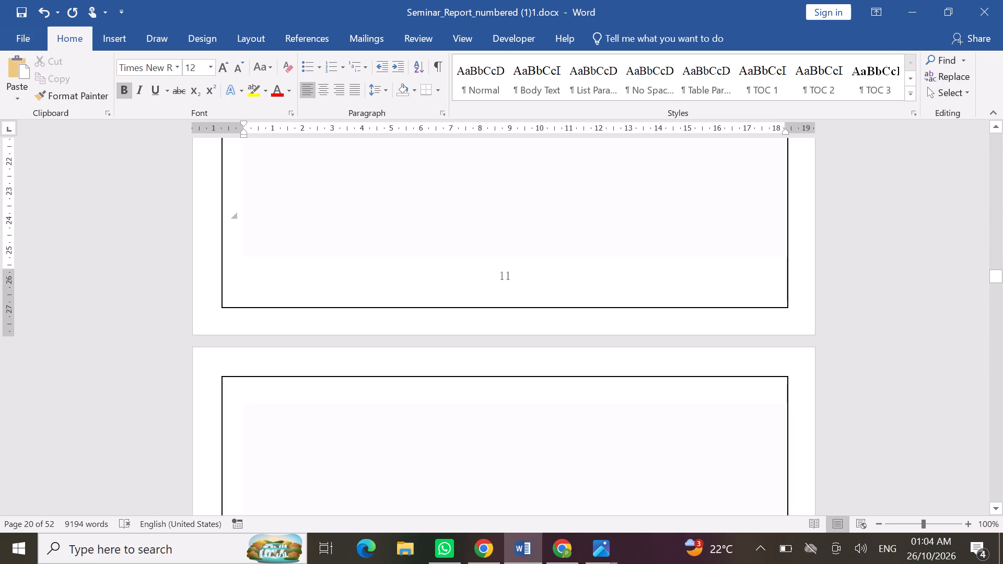
{"action": "key", "text": "ctrl+v"}
{"action": "left_click", "coordinate": [285, 194]}
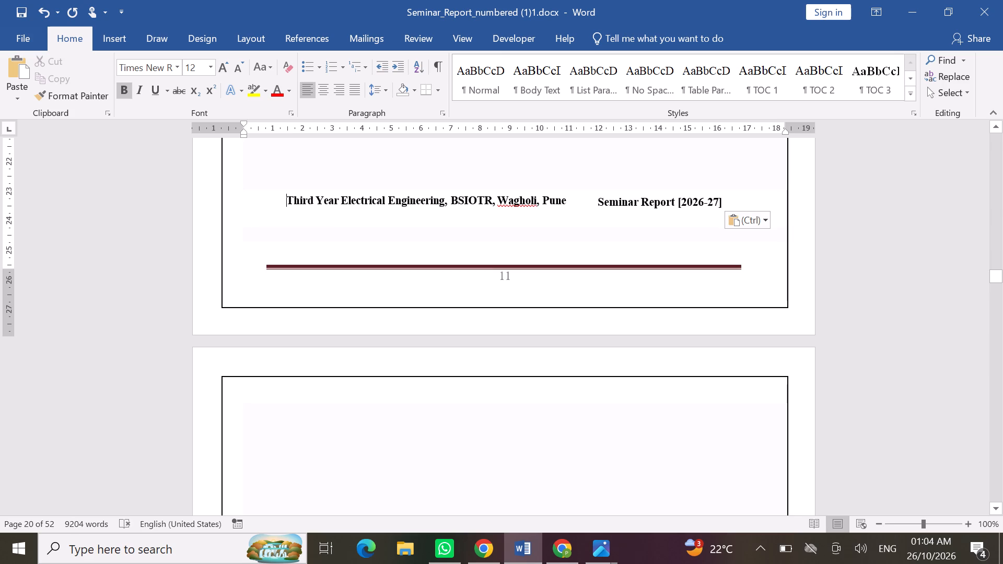
{"action": "key", "text": "Return"}
{"action": "key", "text": "Return"}
{"action": "key", "text": "Return"}
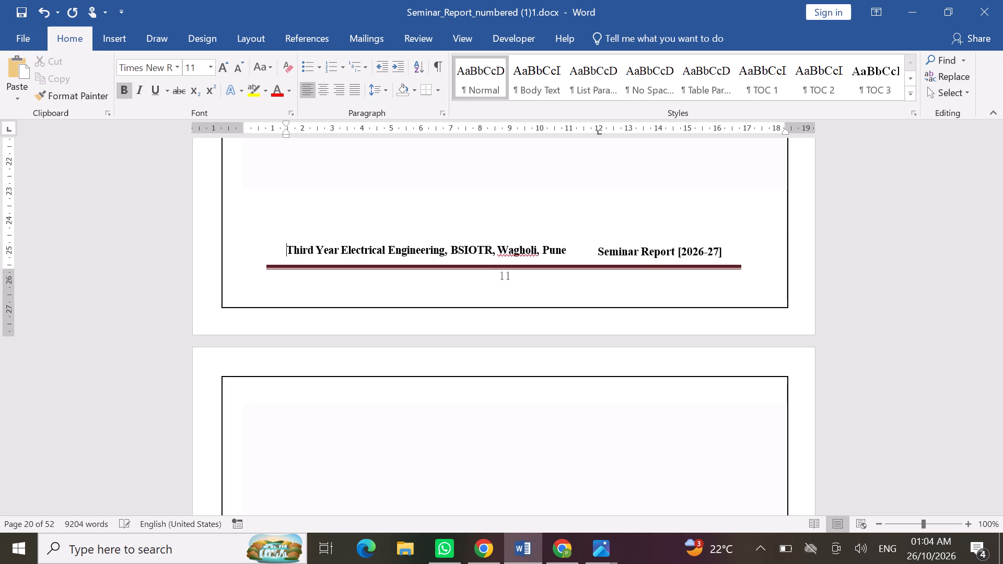
Remove surplus blank lines above the "3.3 Components Used in Footstep Energy Harvesting System" heading at the top of page 12.
{"action": "scroll", "coordinate": [285, 194], "scroll_direction": "down", "scroll_amount": 13}
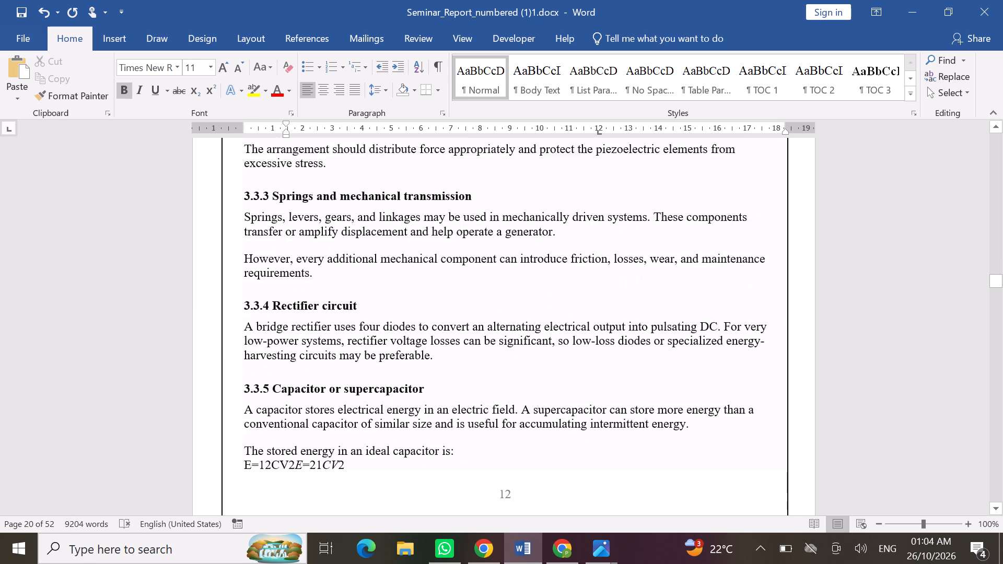
{"action": "scroll", "coordinate": [285, 194], "scroll_direction": "down", "scroll_amount": 1}
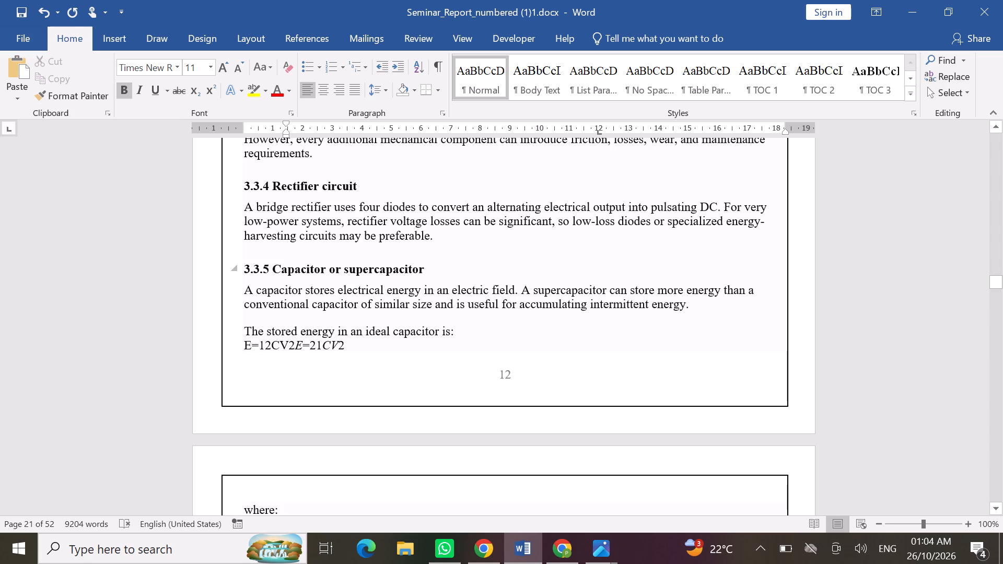
{"action": "scroll", "coordinate": [411, 268], "scroll_direction": "up", "scroll_amount": 6}
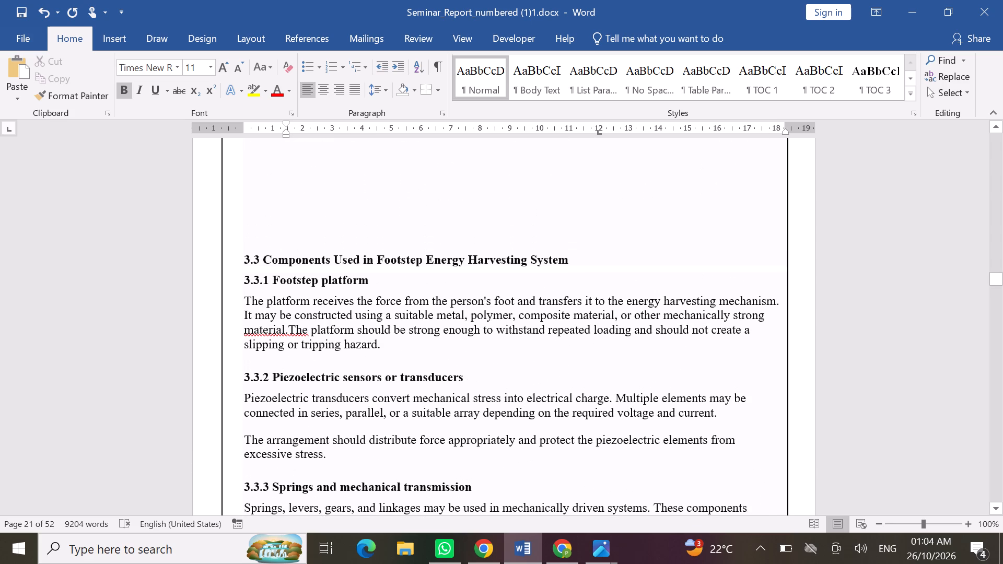
{"action": "left_click", "coordinate": [320, 231]}
{"action": "key", "text": "BackSpace"}
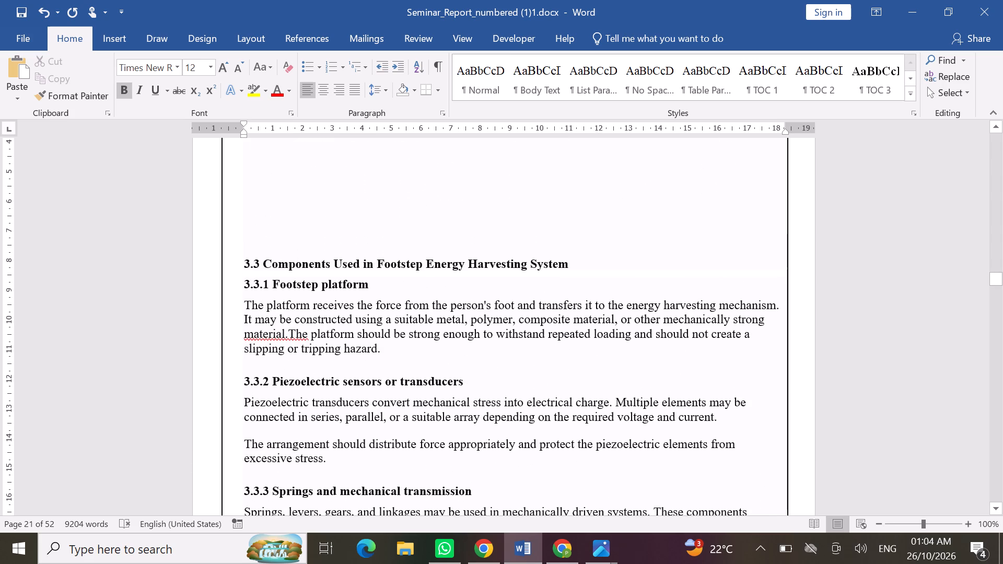
{"action": "key", "text": "BackSpace"}
{"action": "key", "text": "BackSpace"}
{"action": "key", "text": "BackSpace"}
{"action": "key", "text": "BackSpace"}
Paste the footer block below the capacitor example at the end of page 12 and insert one blank line before its text.
{"action": "scroll", "coordinate": [320, 231], "scroll_direction": "down", "scroll_amount": 4}
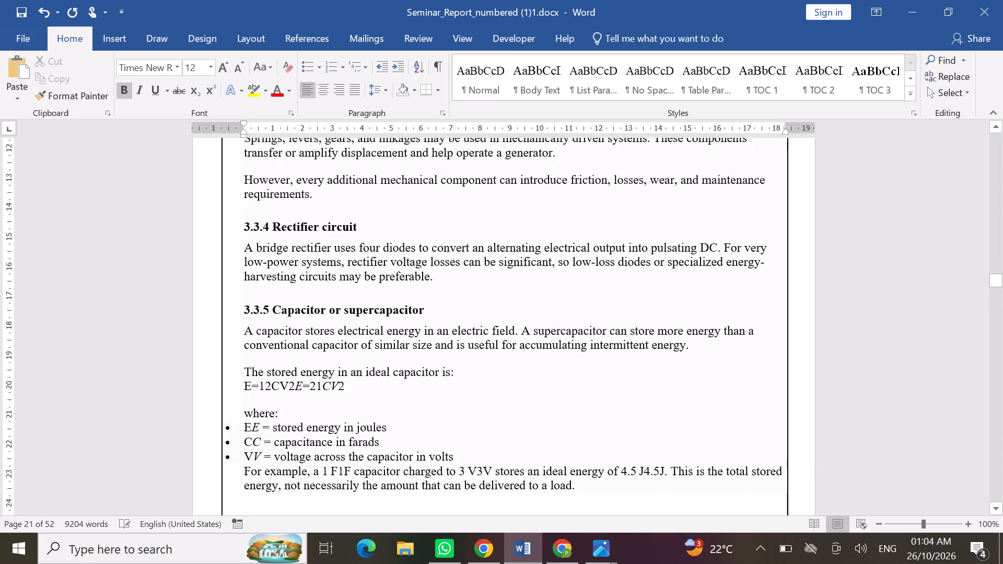
{"action": "scroll", "coordinate": [320, 231], "scroll_direction": "down", "scroll_amount": 2}
{"action": "left_click", "coordinate": [284, 427]}
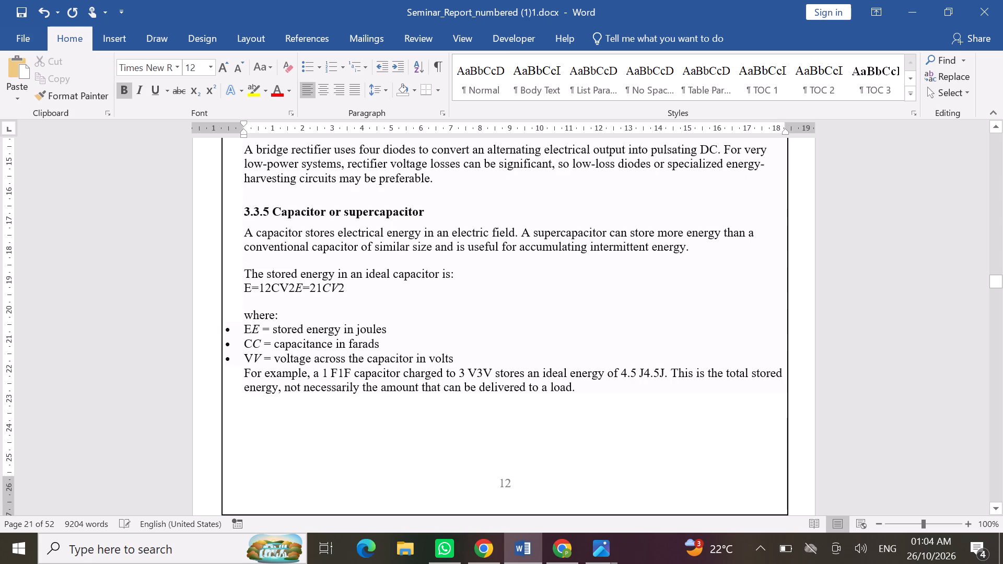
{"action": "key", "text": "ctrl+v"}
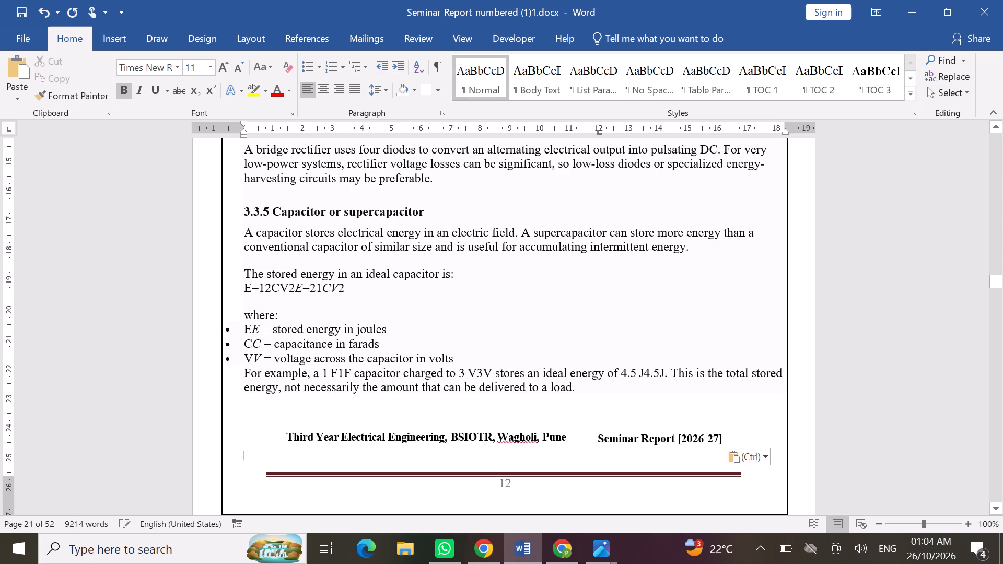
{"action": "left_click", "coordinate": [284, 438]}
{"action": "key", "text": "Return"}
Delete the stray footer text with its attached line and the extra blank lines above "3.3.6 Rechargeable battery", keeping the other dark red line.
{"action": "scroll", "coordinate": [284, 438], "scroll_direction": "down", "scroll_amount": 6}
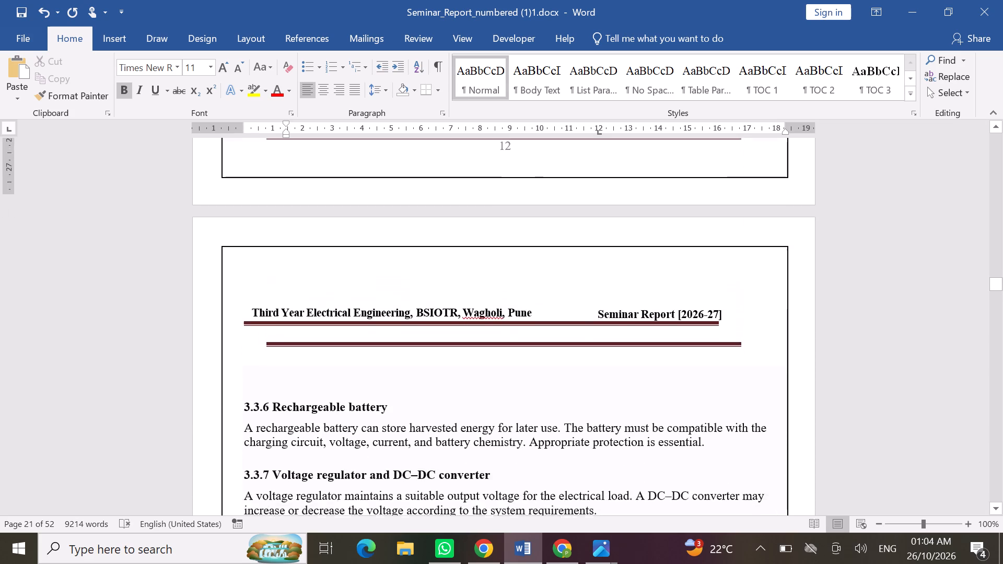
{"action": "scroll", "coordinate": [284, 438], "scroll_direction": "down", "scroll_amount": 1}
{"action": "scroll", "coordinate": [220, 413], "scroll_direction": "up", "scroll_amount": 1}
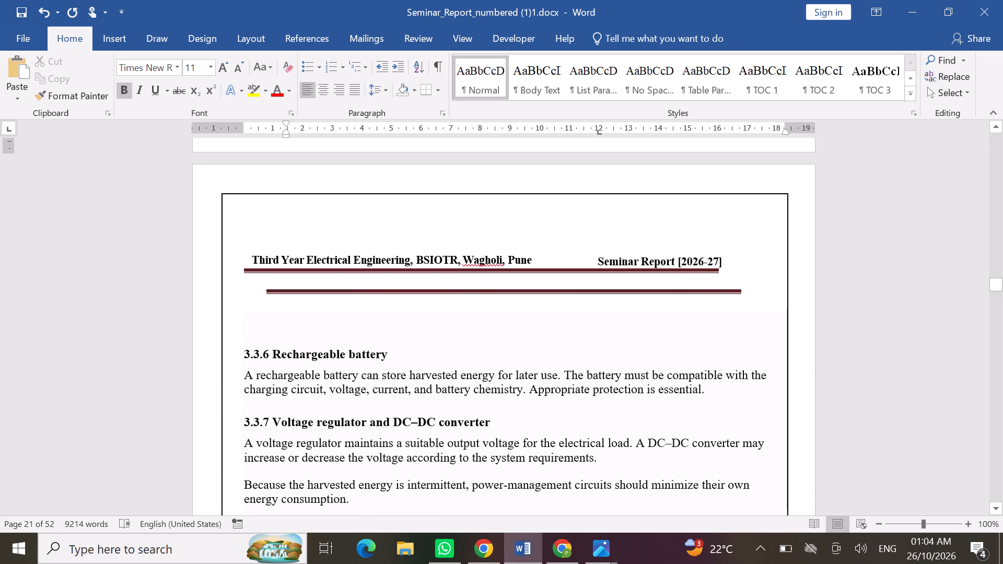
{"action": "left_click", "coordinate": [276, 260]}
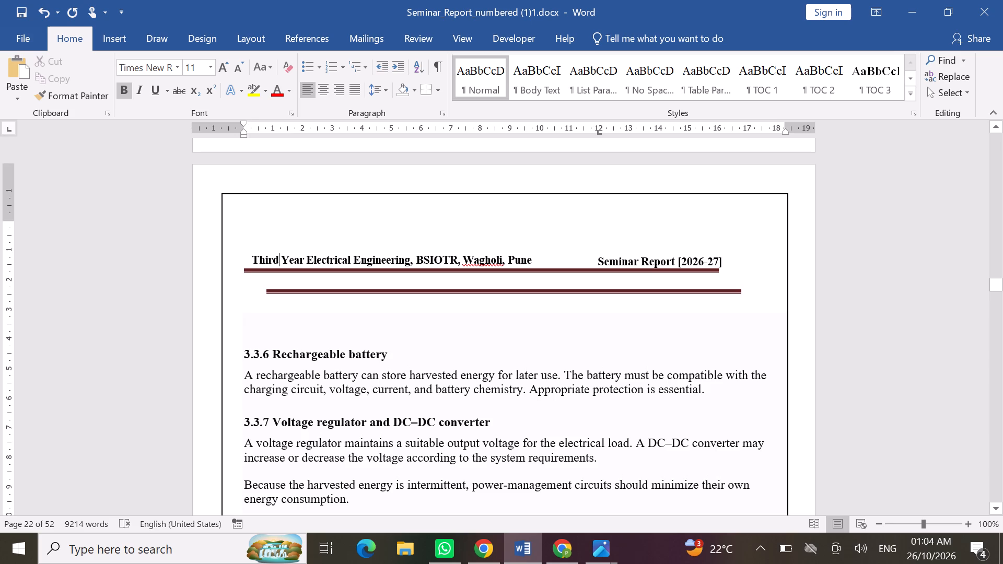
{"action": "left_click_drag", "start_coordinate": [254, 255], "coordinate": [504, 293]}
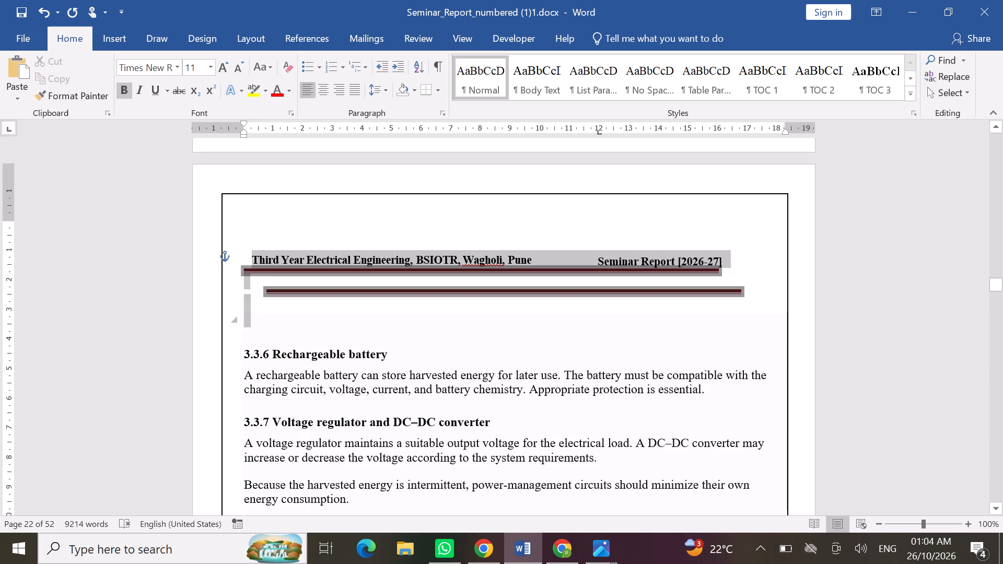
{"action": "left_click_drag", "start_coordinate": [504, 293], "coordinate": [730, 268]}
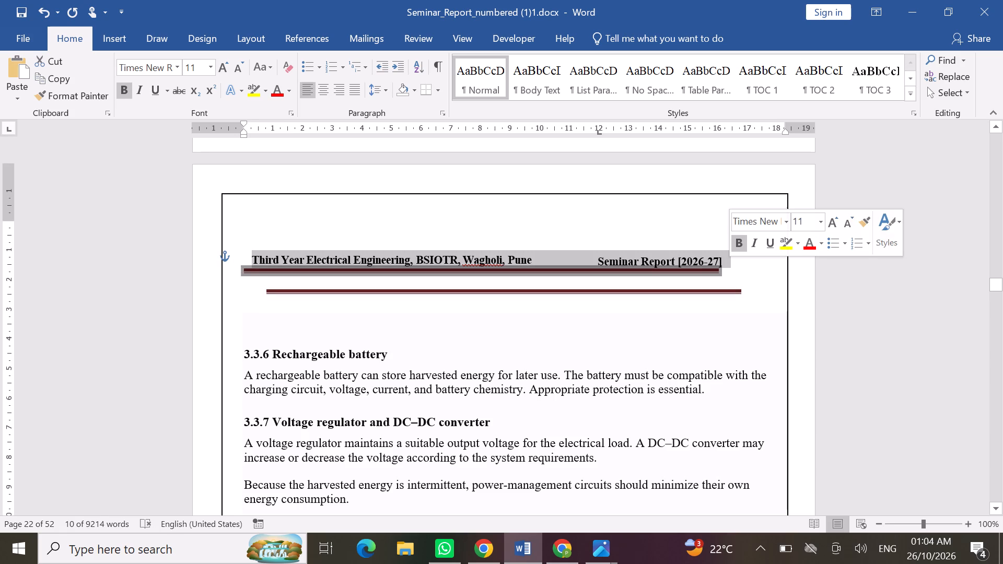
{"action": "key", "text": "BackSpace"}
{"action": "key", "text": "BackSpace"}
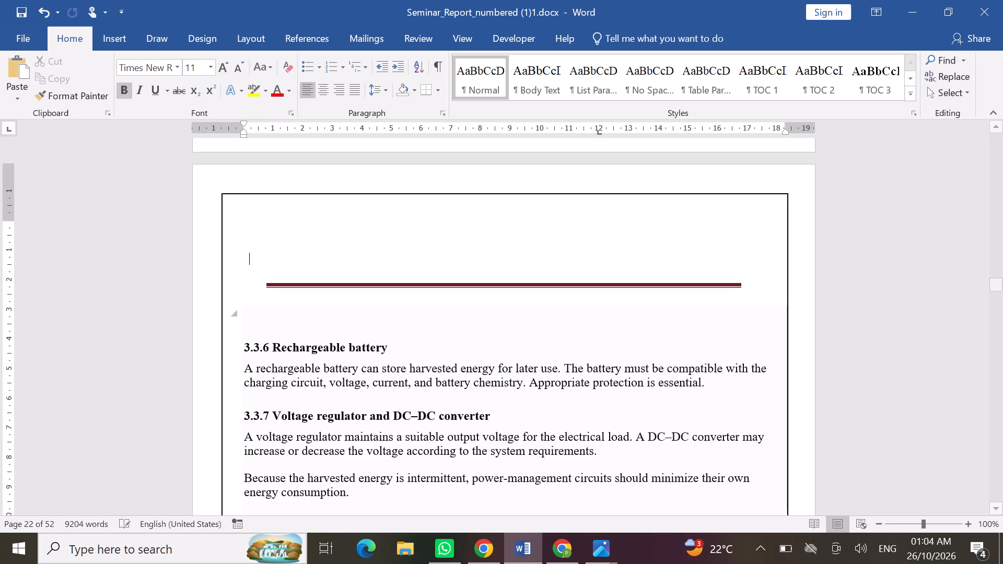
{"action": "key", "text": "BackSpace"}
{"action": "key", "text": "BackSpace"}
{"action": "key", "text": "BackSpace"}
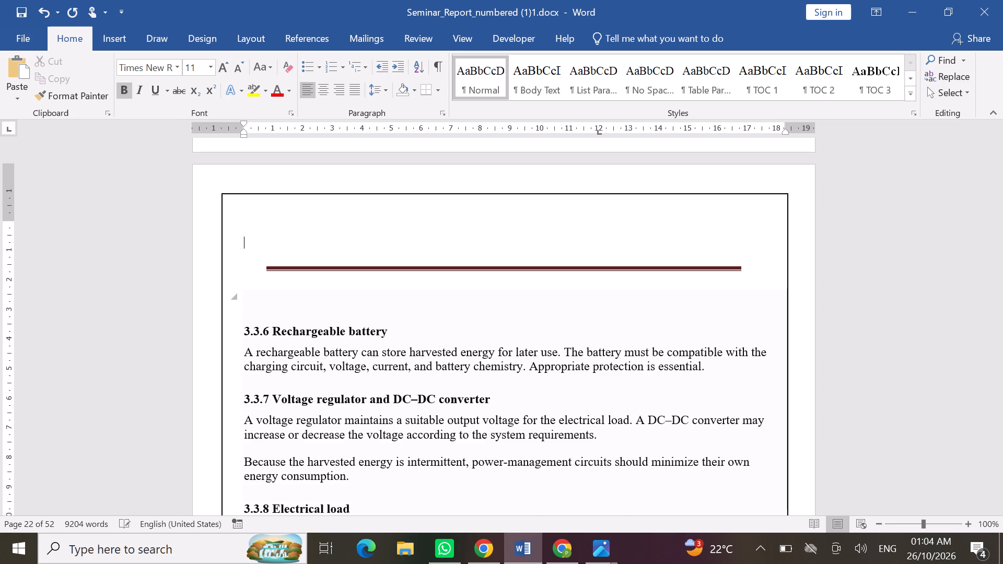
{"action": "key", "text": "BackSpace"}
{"action": "key", "text": "BackSpace"}
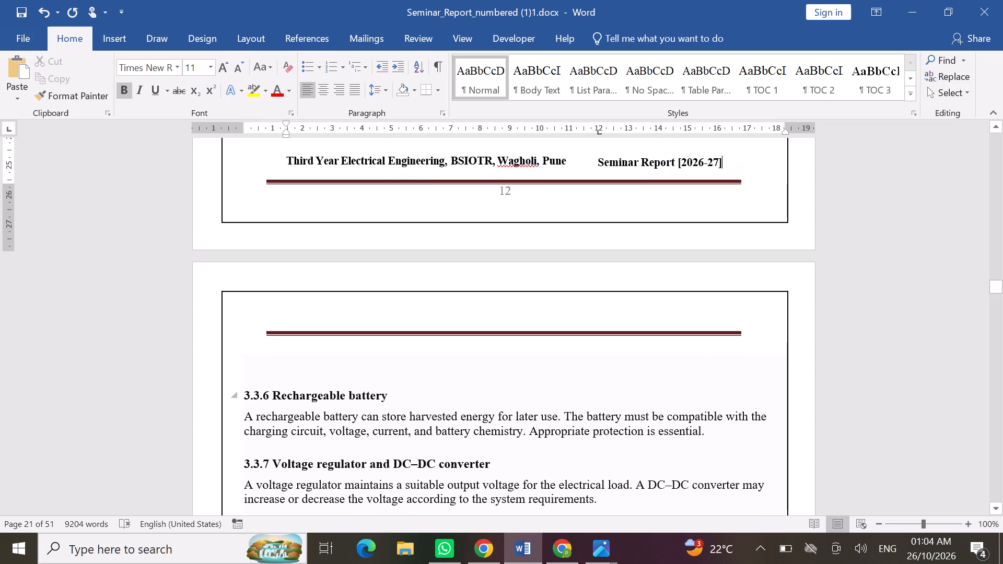
Copy the dark red line above "3.3.6 Rechargeable battery", paste it at the top of page 12 and shift it slightly towards the page centre.
{"action": "left_click", "coordinate": [374, 335]}
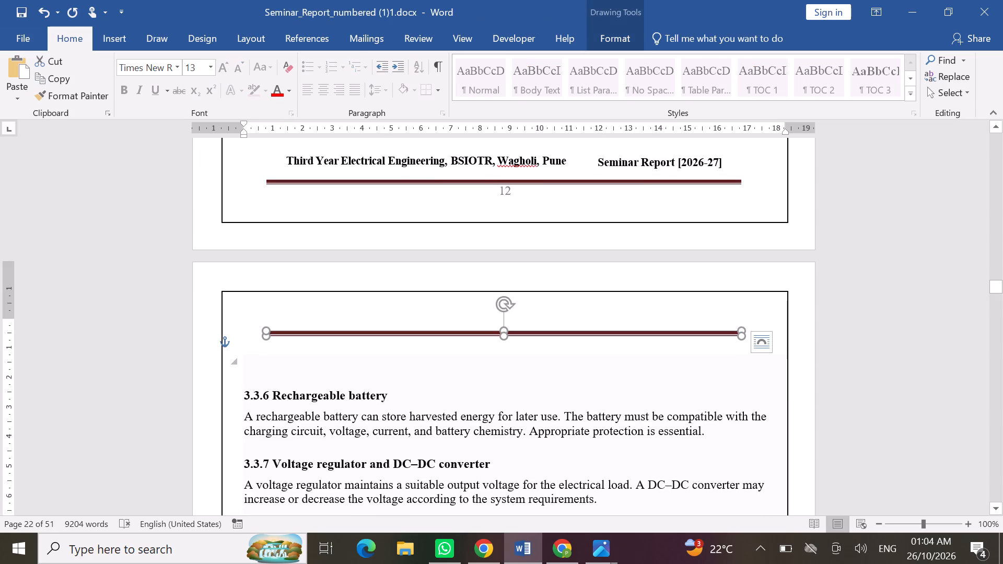
{"action": "key", "text": "ctrl+c"}
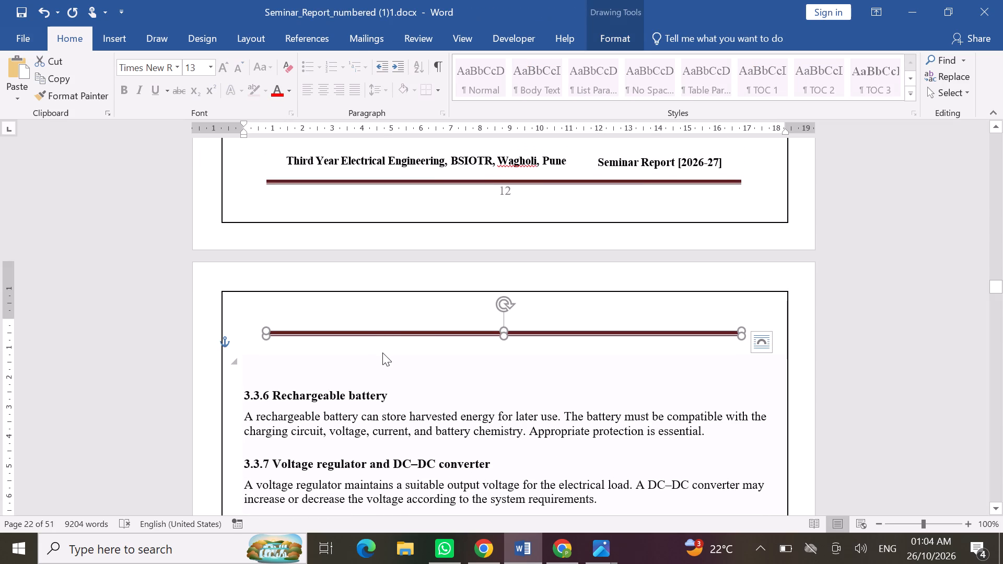
{"action": "left_click", "coordinate": [382, 352]}
{"action": "scroll", "coordinate": [382, 352], "scroll_direction": "up", "scroll_amount": 6}
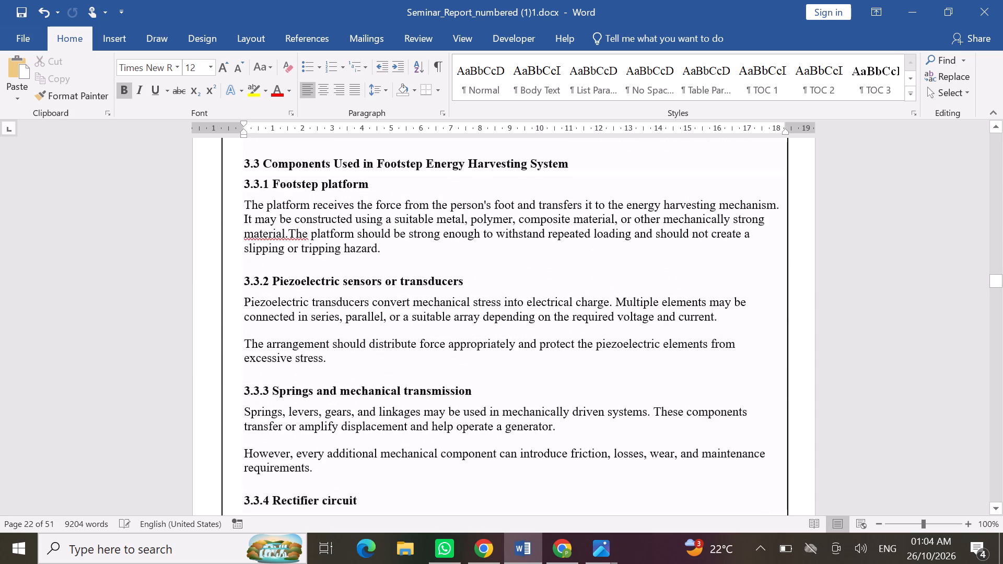
{"action": "scroll", "coordinate": [382, 352], "scroll_direction": "up", "scroll_amount": 4}
{"action": "left_click", "coordinate": [317, 312]}
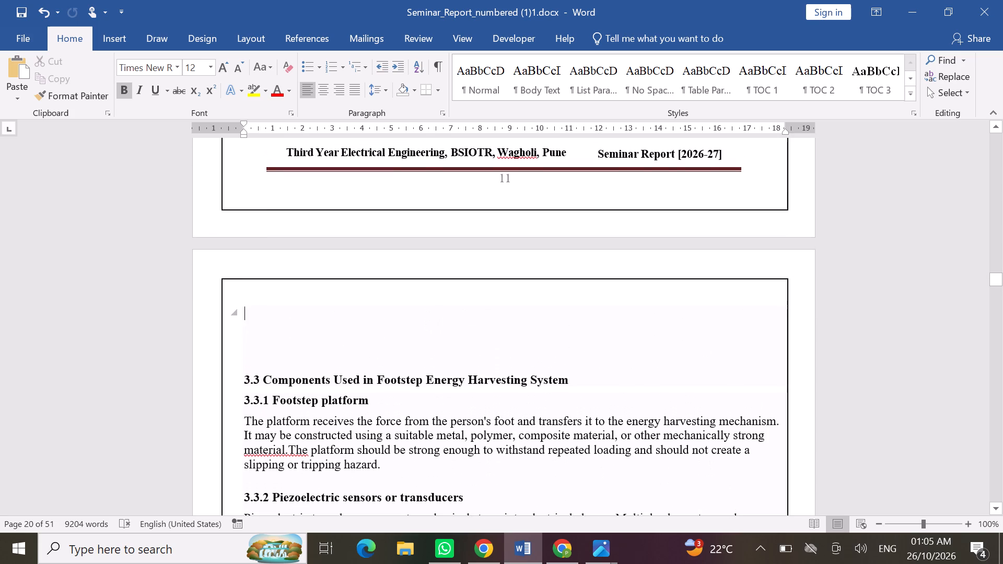
{"action": "key", "text": "ctrl+v"}
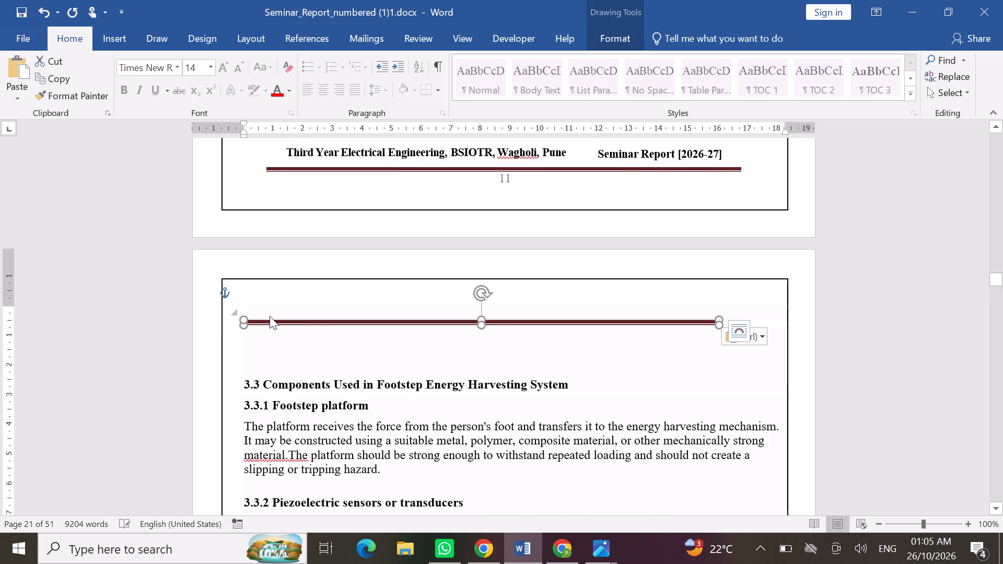
{"action": "left_click_drag", "start_coordinate": [293, 320], "coordinate": [387, 317]}
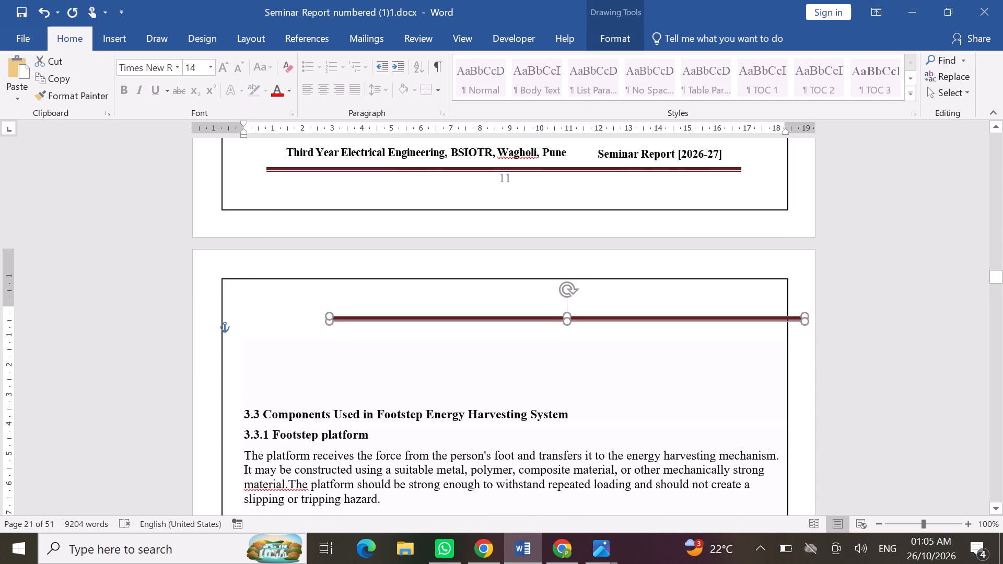
{"action": "left_click_drag", "start_coordinate": [387, 317], "coordinate": [307, 313]}
{"action": "left_click", "coordinate": [307, 313]}
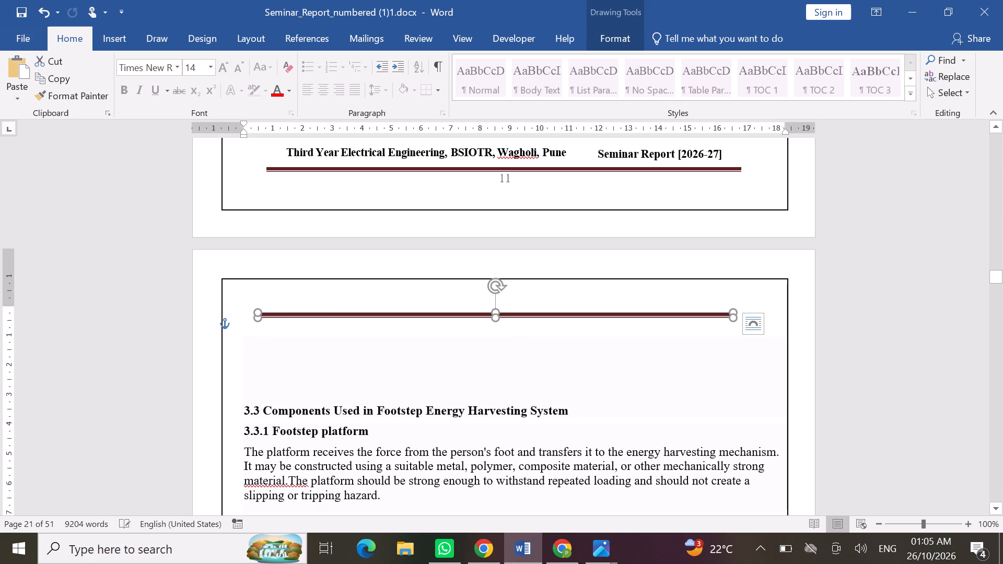
{"action": "left_click", "coordinate": [349, 348]}
Paste the dark red line above "10. Provide Power to the Load" on page 11 and move it up near the top border.
{"action": "scroll", "coordinate": [349, 348], "scroll_direction": "up", "scroll_amount": 1}
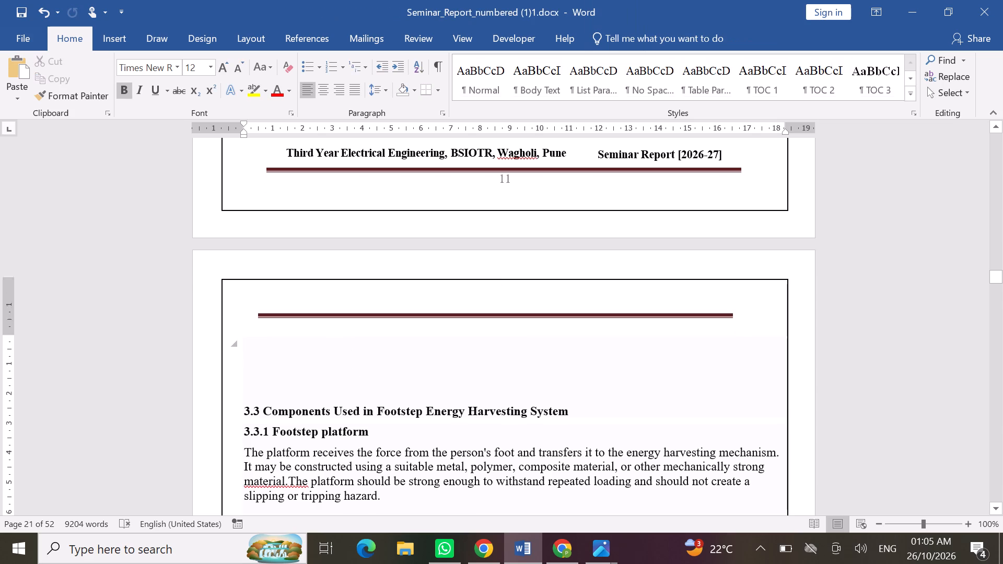
{"action": "scroll", "coordinate": [349, 348], "scroll_direction": "up", "scroll_amount": 13}
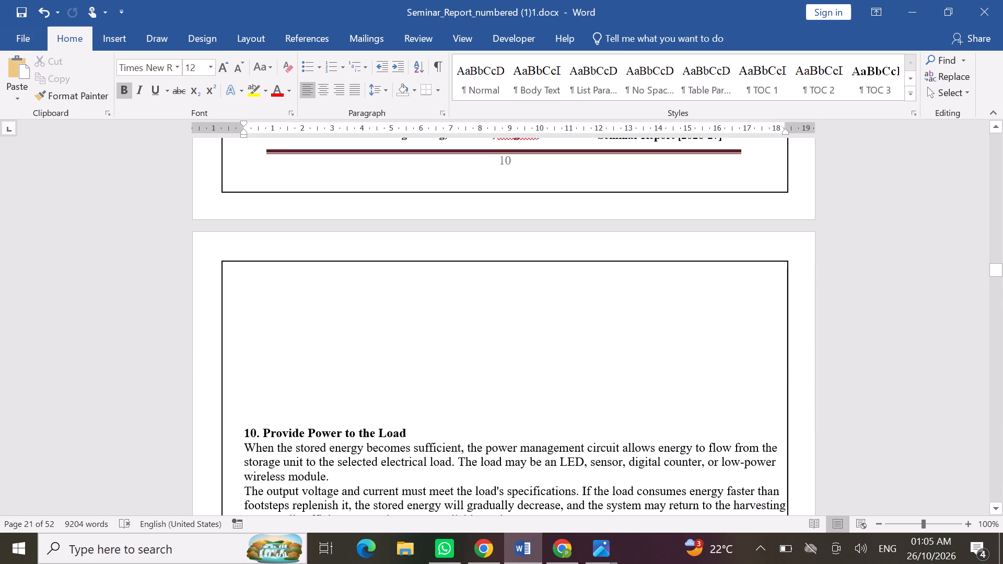
{"action": "left_click", "coordinate": [356, 307]}
{"action": "key", "text": "ctrl+v"}
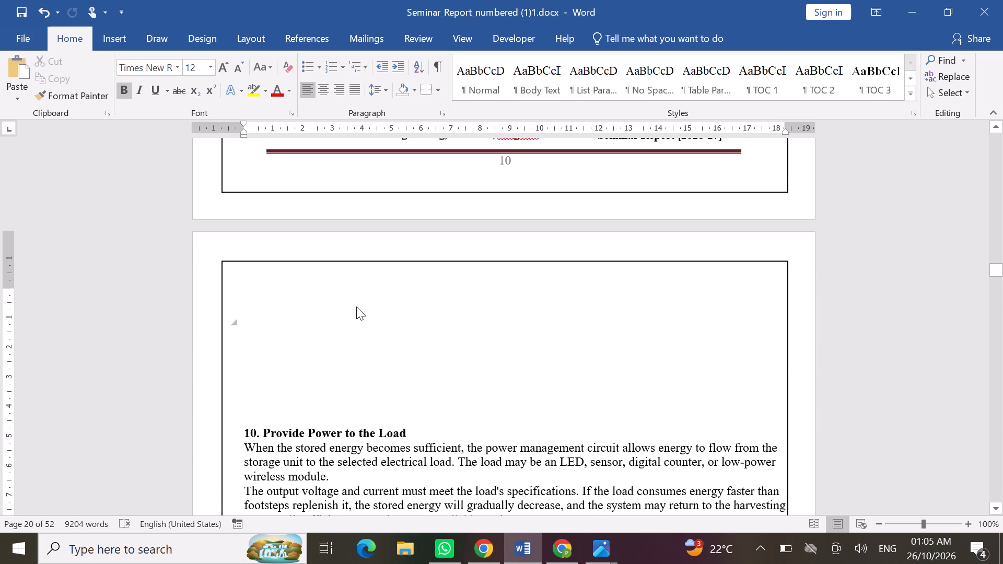
{"action": "left_click_drag", "start_coordinate": [353, 330], "coordinate": [396, 315]}
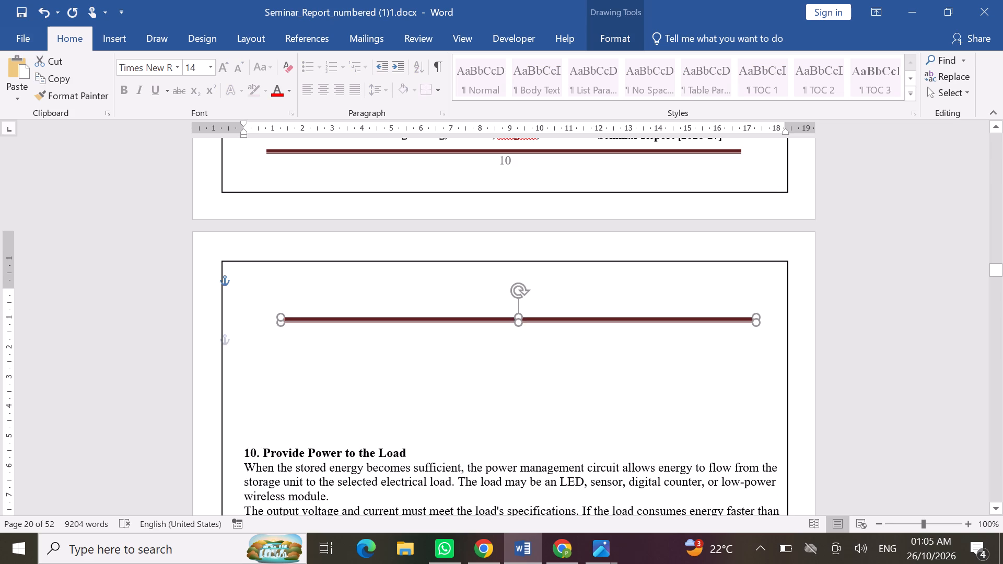
{"action": "left_click_drag", "start_coordinate": [396, 315], "coordinate": [381, 295]}
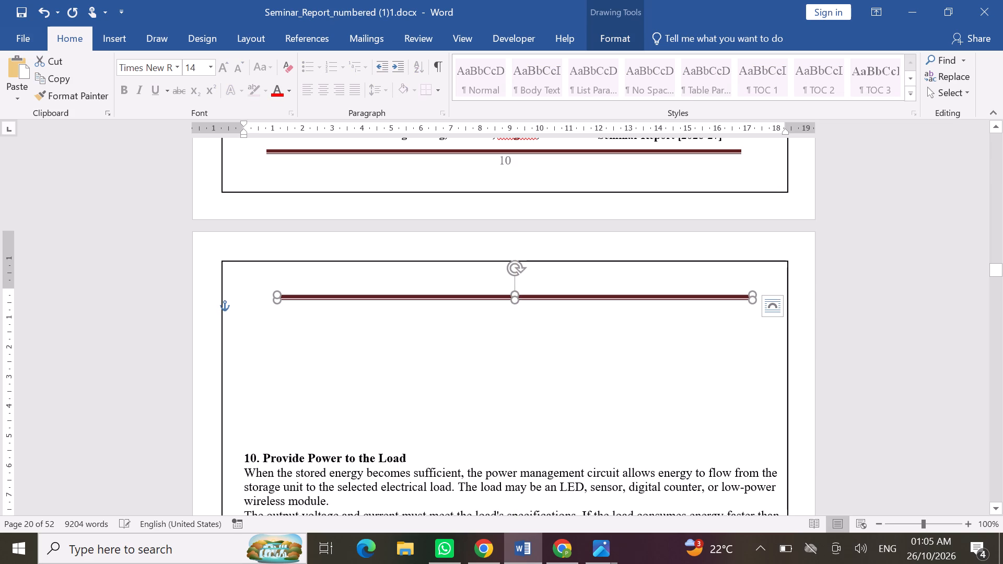
{"action": "left_click", "coordinate": [405, 340]}
Paste the dark red line above "6. Energy Storage" on page 10 and centre it horizontally near the top border.
{"action": "scroll", "coordinate": [405, 340], "scroll_direction": "up", "scroll_amount": 8}
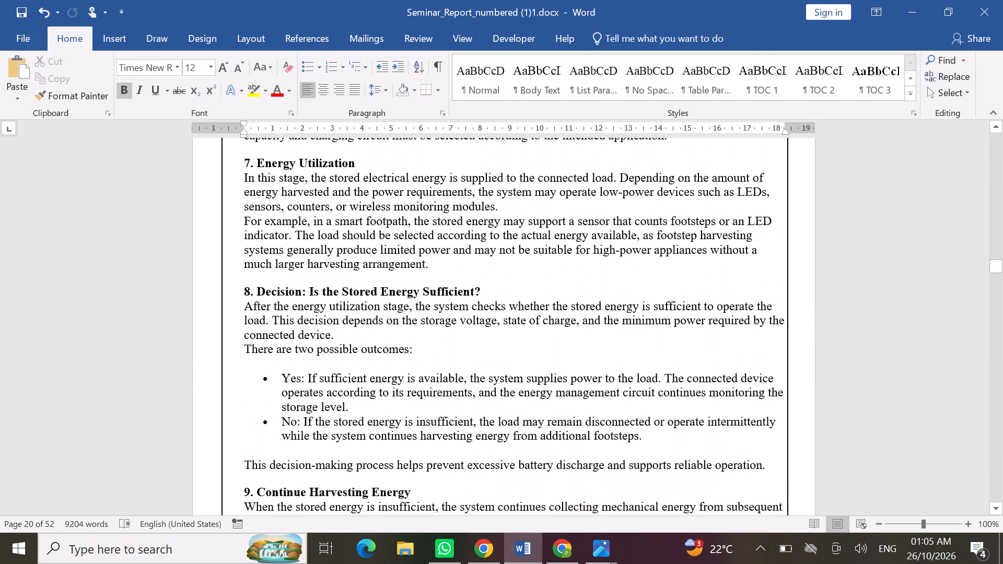
{"action": "scroll", "coordinate": [405, 340], "scroll_direction": "up", "scroll_amount": 6}
{"action": "left_click", "coordinate": [355, 271]}
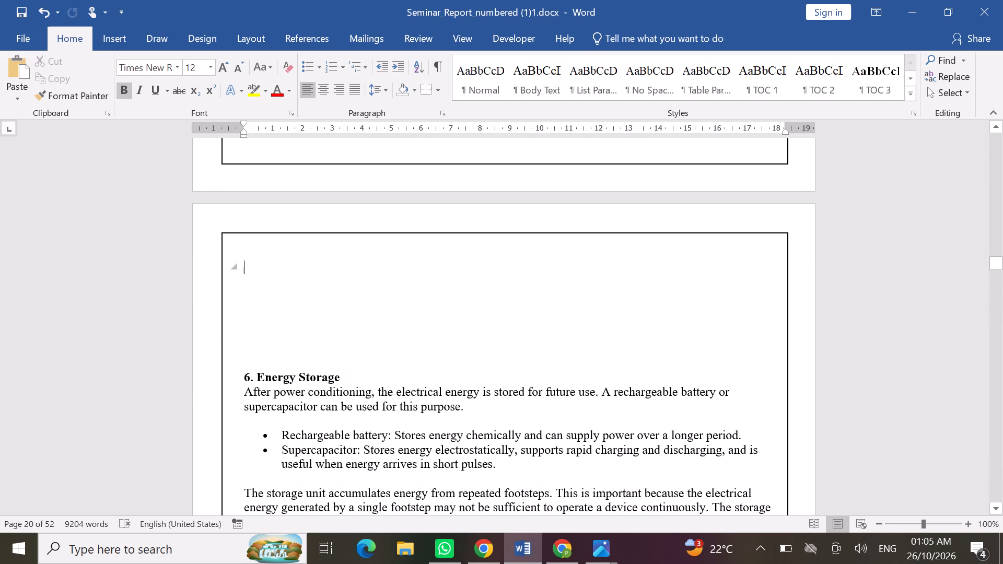
{"action": "key", "text": "ctrl+v"}
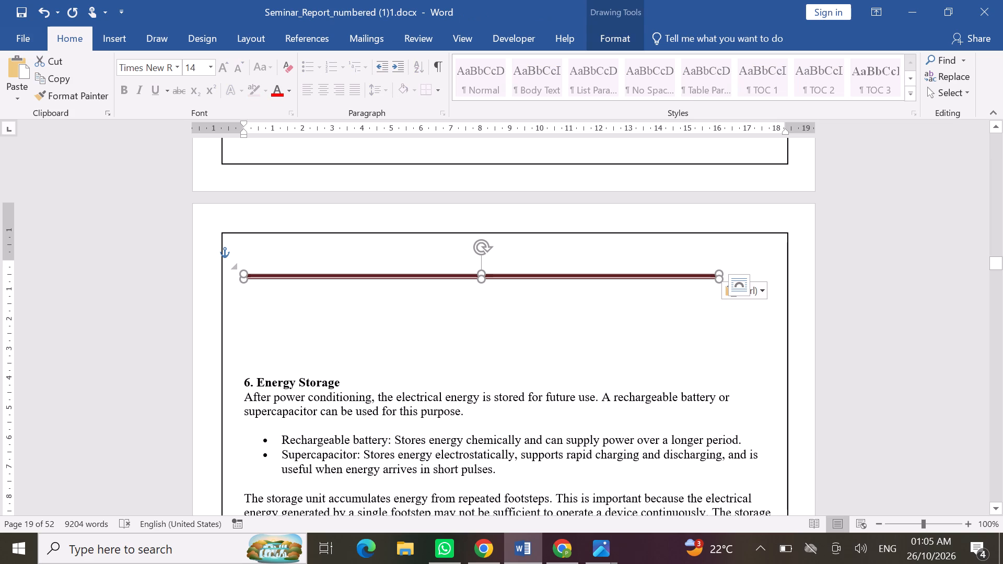
{"action": "left_click_drag", "start_coordinate": [361, 274], "coordinate": [399, 268]}
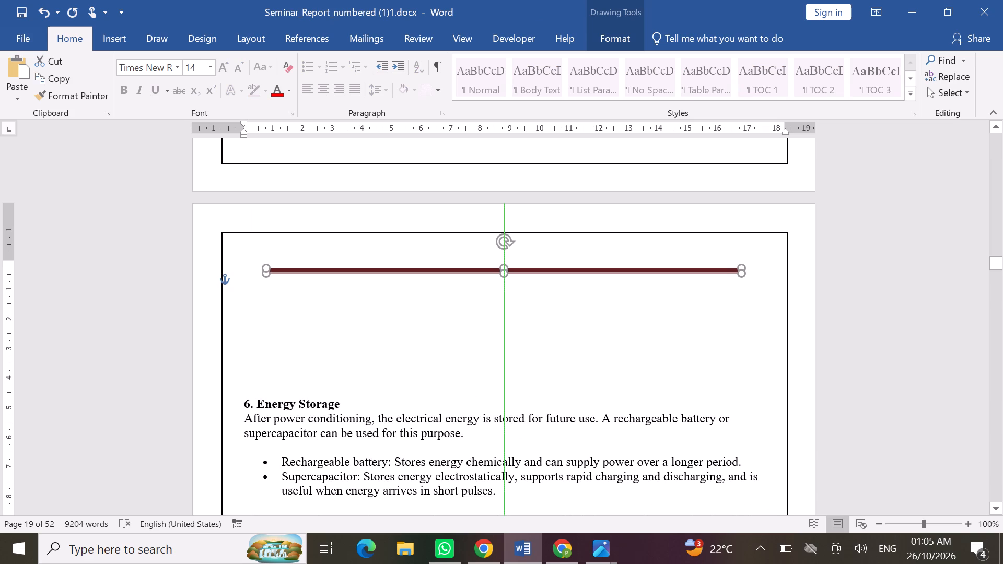
{"action": "left_click", "coordinate": [403, 297]}
Paste the dark red line above "1. Start" on page 9 and centre it horizontally near the top border.
{"action": "scroll", "coordinate": [403, 297], "scroll_direction": "up", "scroll_amount": 7}
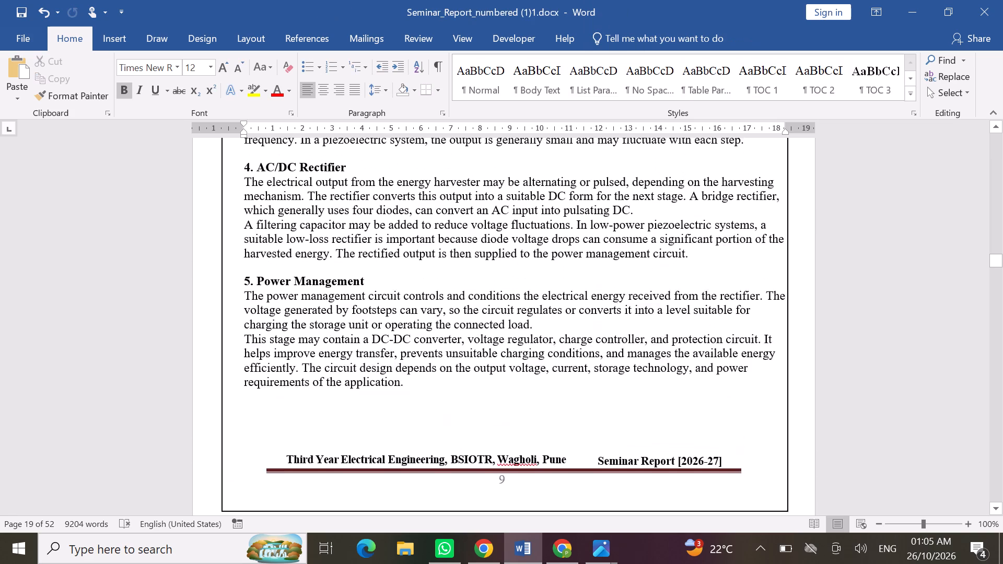
{"action": "scroll", "coordinate": [403, 297], "scroll_direction": "up", "scroll_amount": 17}
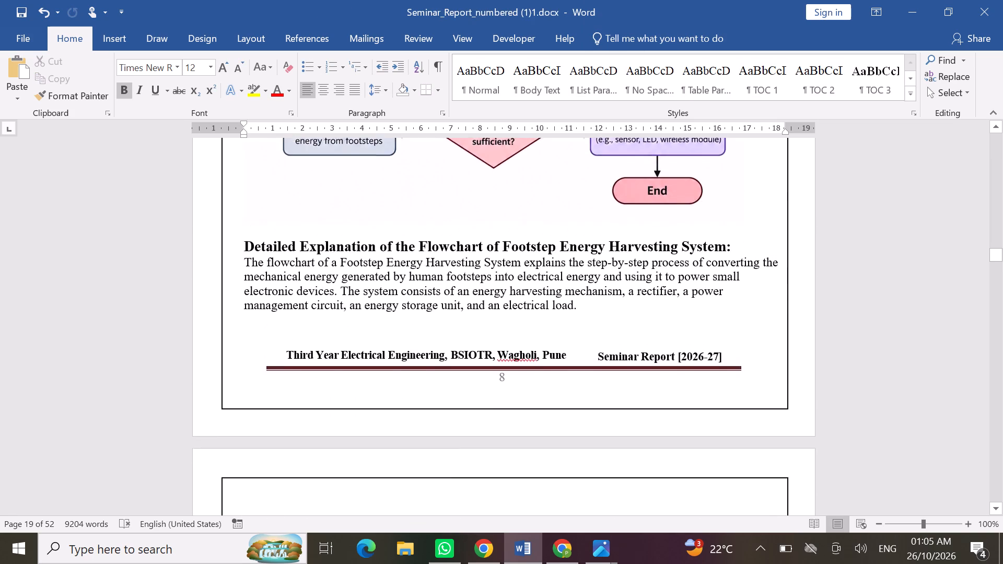
{"action": "scroll", "coordinate": [403, 297], "scroll_direction": "down", "scroll_amount": 2}
{"action": "left_click", "coordinate": [354, 356]}
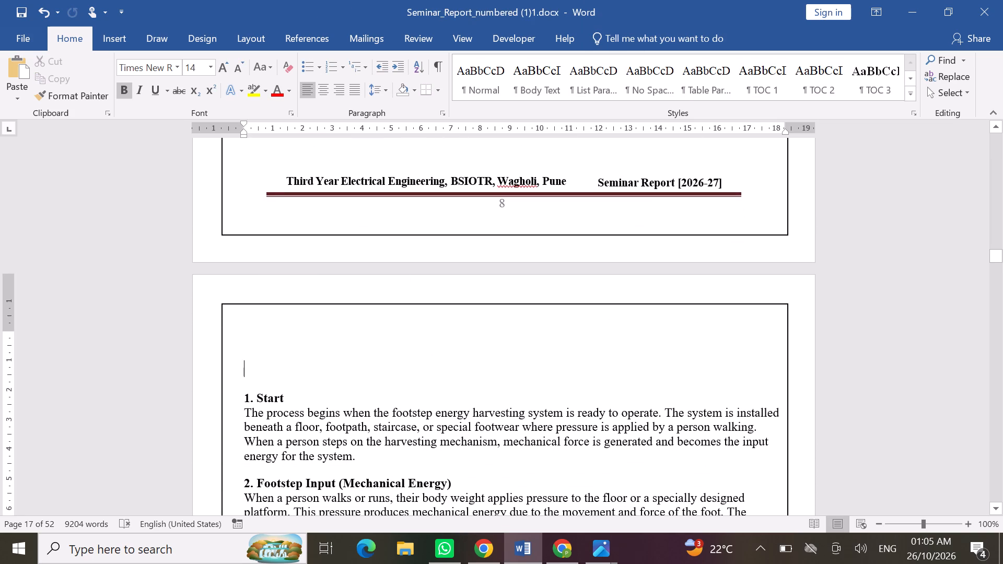
{"action": "key", "text": "ctrl+v"}
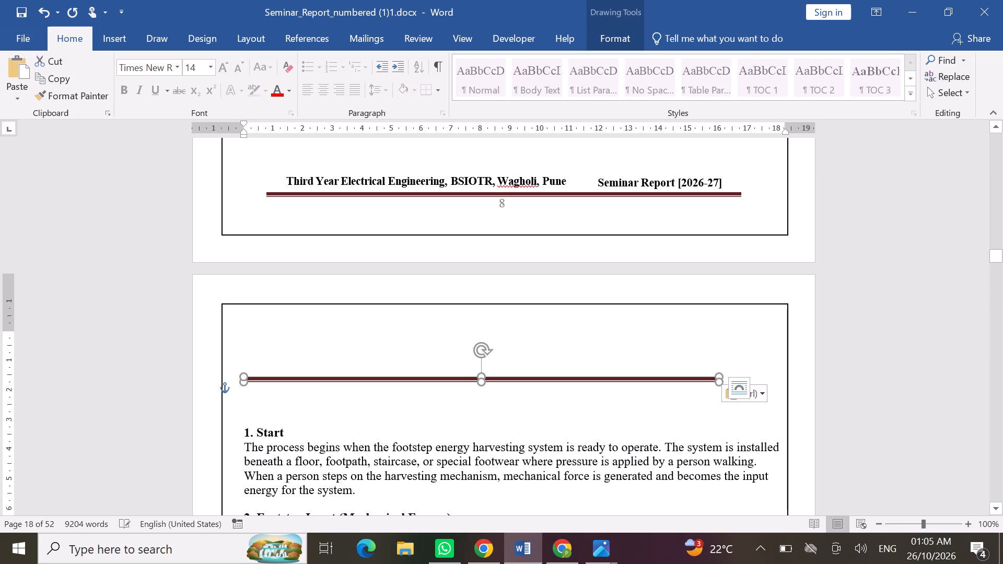
{"action": "left_click_drag", "start_coordinate": [352, 379], "coordinate": [354, 337]}
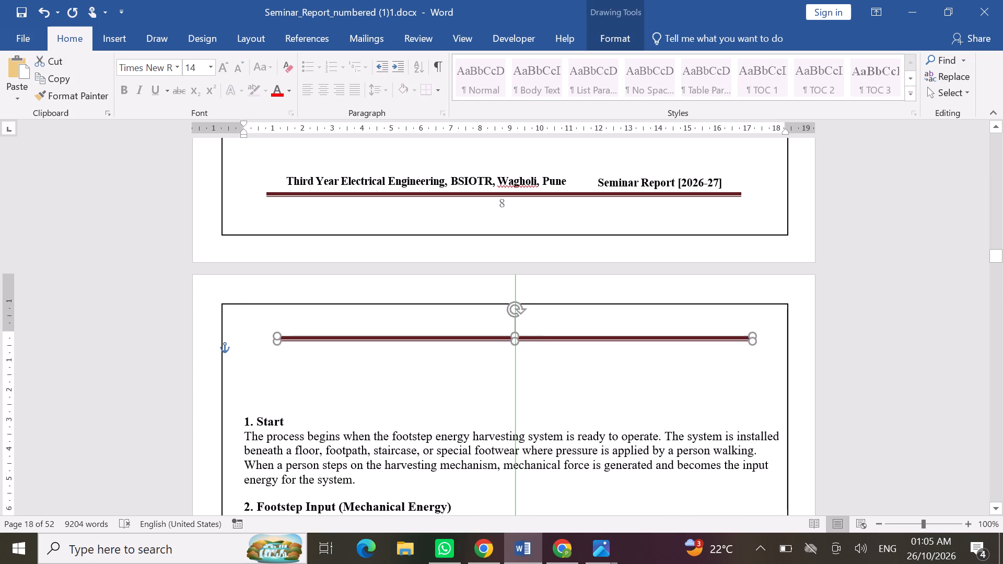
{"action": "left_click_drag", "start_coordinate": [354, 337], "coordinate": [353, 337]}
{"action": "left_click", "coordinate": [406, 372]}
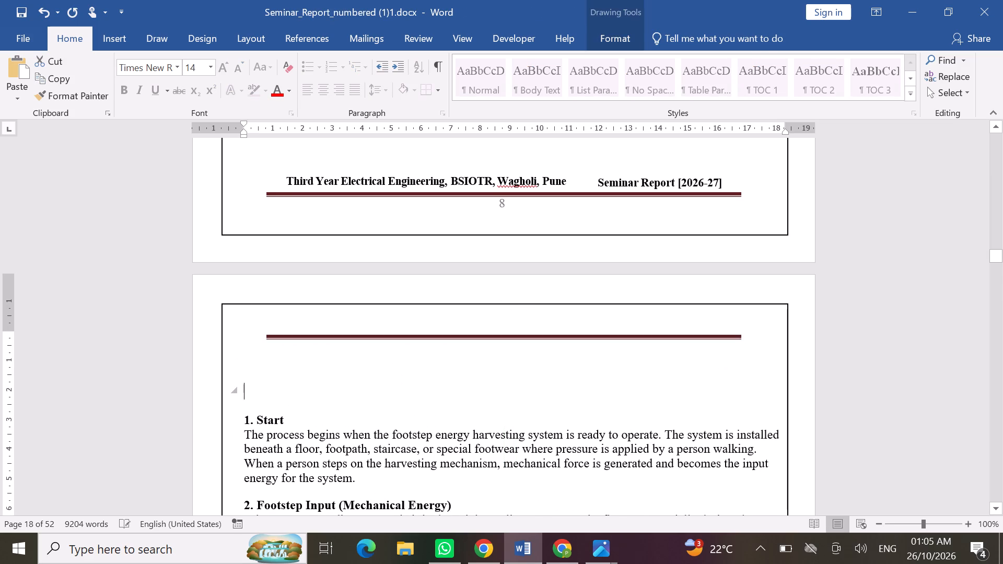
Delete one blank line above "1. Start" on page 9, undoing the extra deletion that pulls the previous page's footer text up.
{"action": "scroll", "coordinate": [406, 372], "scroll_direction": "up", "scroll_amount": 18}
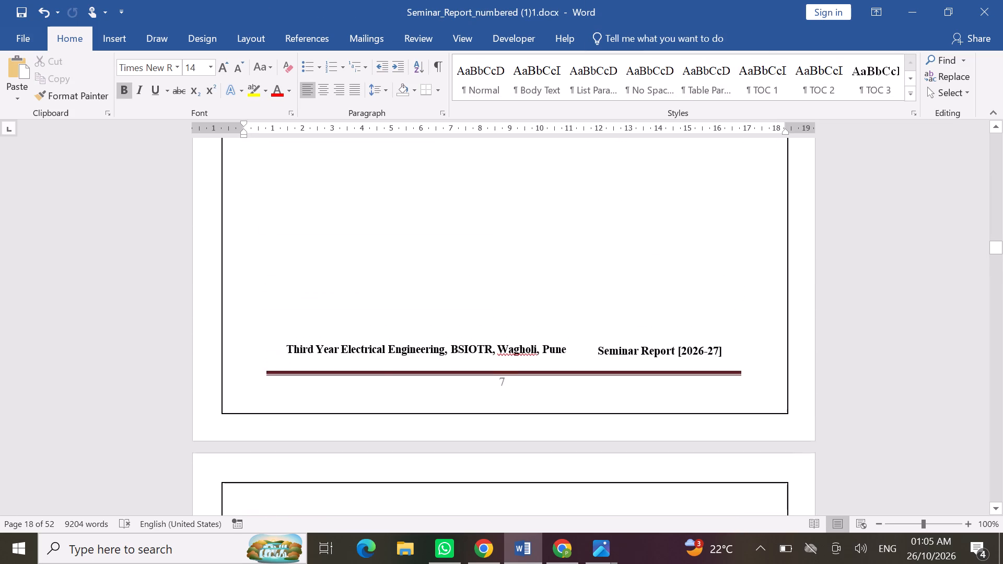
{"action": "scroll", "coordinate": [406, 372], "scroll_direction": "up", "scroll_amount": 11}
{"action": "scroll", "coordinate": [406, 372], "scroll_direction": "down", "scroll_amount": 5}
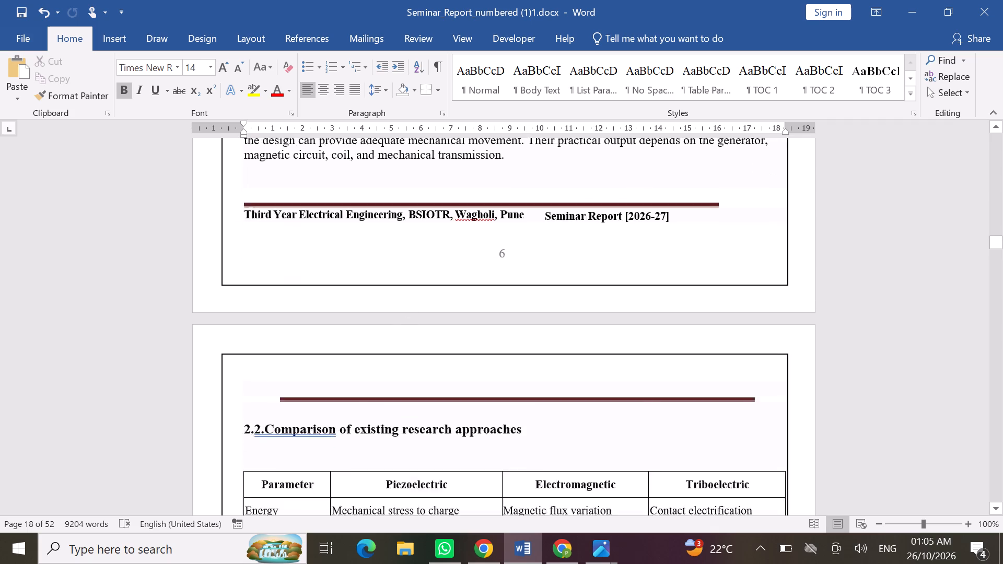
{"action": "scroll", "coordinate": [406, 372], "scroll_direction": "down", "scroll_amount": 20}
{"action": "scroll", "coordinate": [406, 372], "scroll_direction": "down", "scroll_amount": 8}
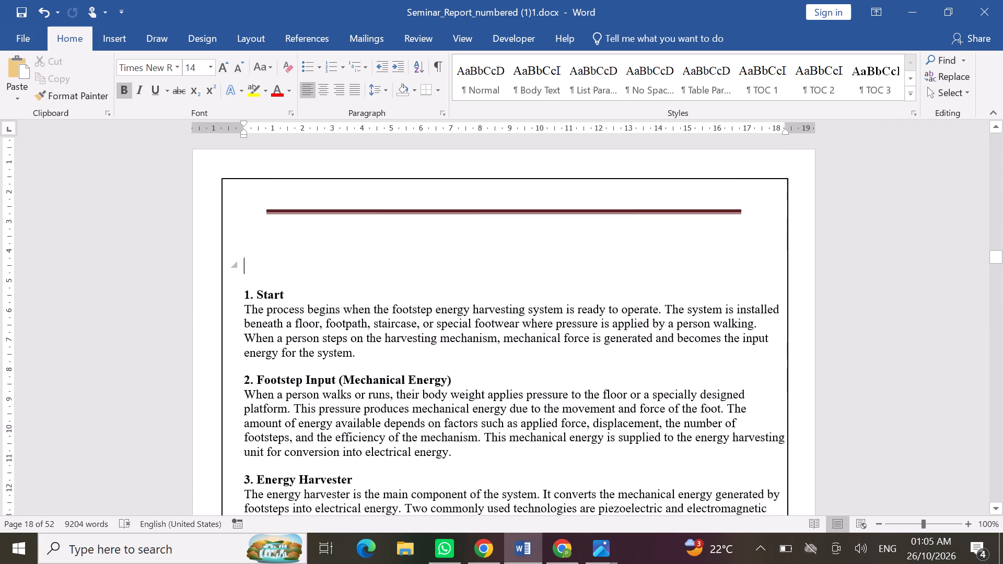
{"action": "scroll", "coordinate": [406, 372], "scroll_direction": "left", "scroll_amount": 1}
{"action": "scroll", "coordinate": [406, 372], "scroll_direction": "down", "scroll_amount": 2}
{"action": "scroll", "coordinate": [406, 372], "scroll_direction": "up", "scroll_amount": 1}
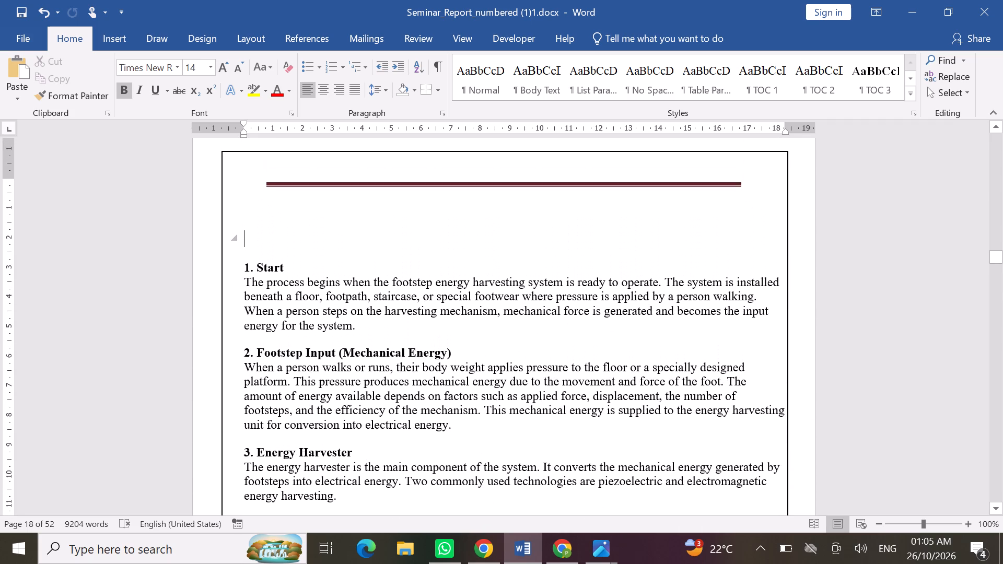
{"action": "key", "text": "BackSpace"}
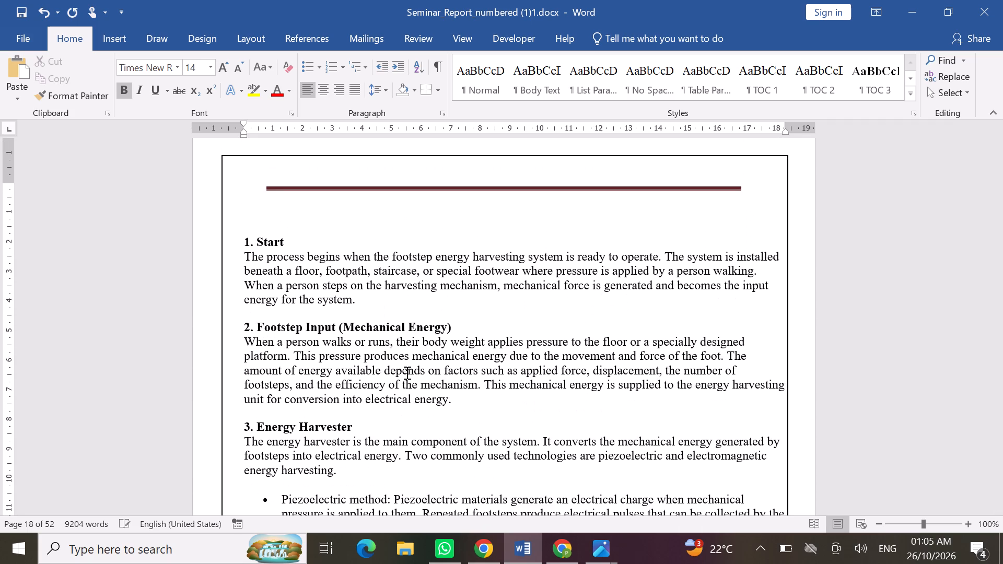
{"action": "key", "text": "BackSpace"}
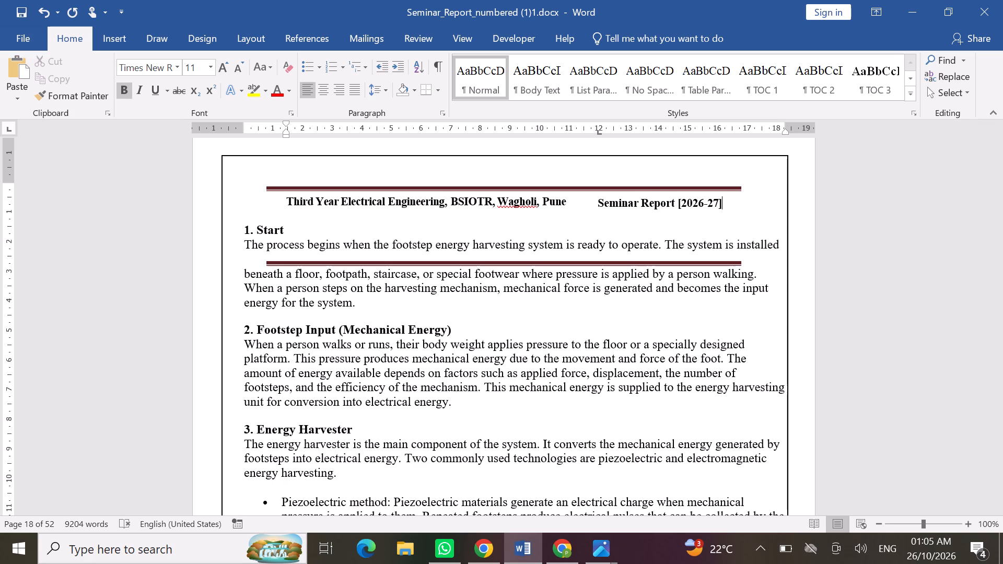
{"action": "left_click", "coordinate": [42, 16]}
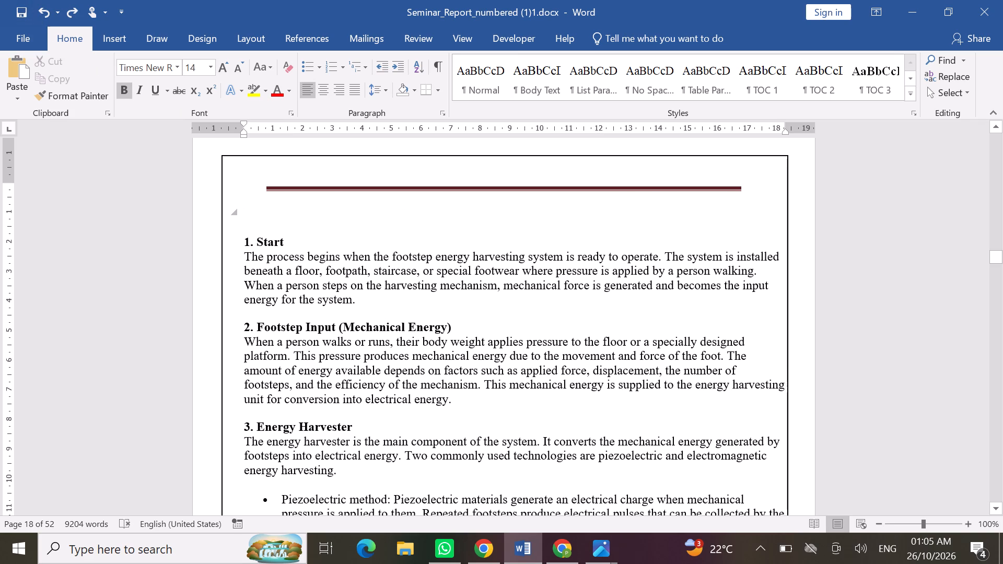
Delete three blank lines above "6. Energy Storage" on page 10.
{"action": "scroll", "coordinate": [409, 217], "scroll_direction": "up", "scroll_amount": 4}
{"action": "scroll", "coordinate": [409, 217], "scroll_direction": "down", "scroll_amount": 5}
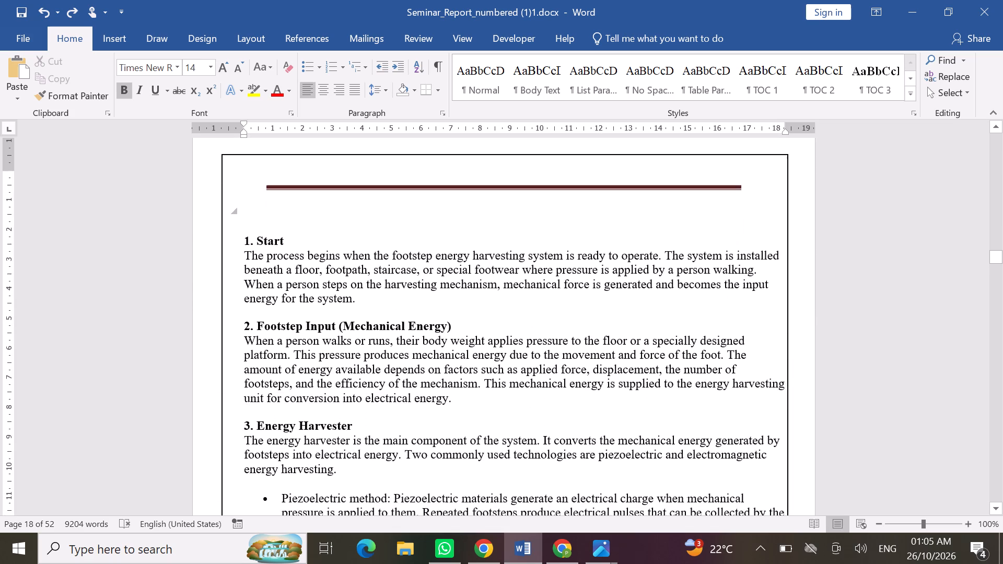
{"action": "scroll", "coordinate": [409, 217], "scroll_direction": "down", "scroll_amount": 11}
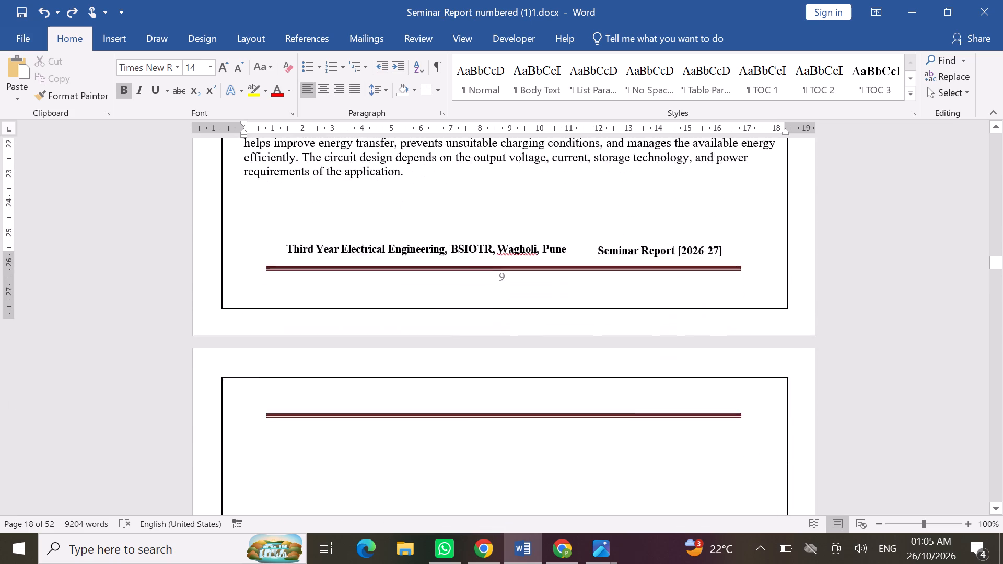
{"action": "scroll", "coordinate": [409, 217], "scroll_direction": "down", "scroll_amount": 4}
{"action": "left_click", "coordinate": [262, 379]}
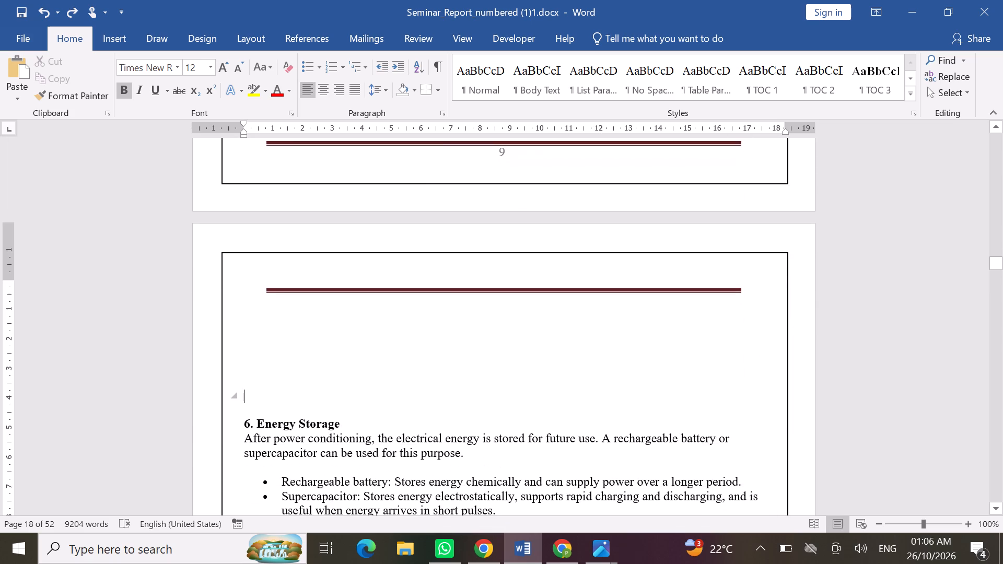
{"action": "key", "text": "BackSpace"}
{"action": "key", "text": "BackSpace"}
{"action": "key", "text": "BackSpace"}
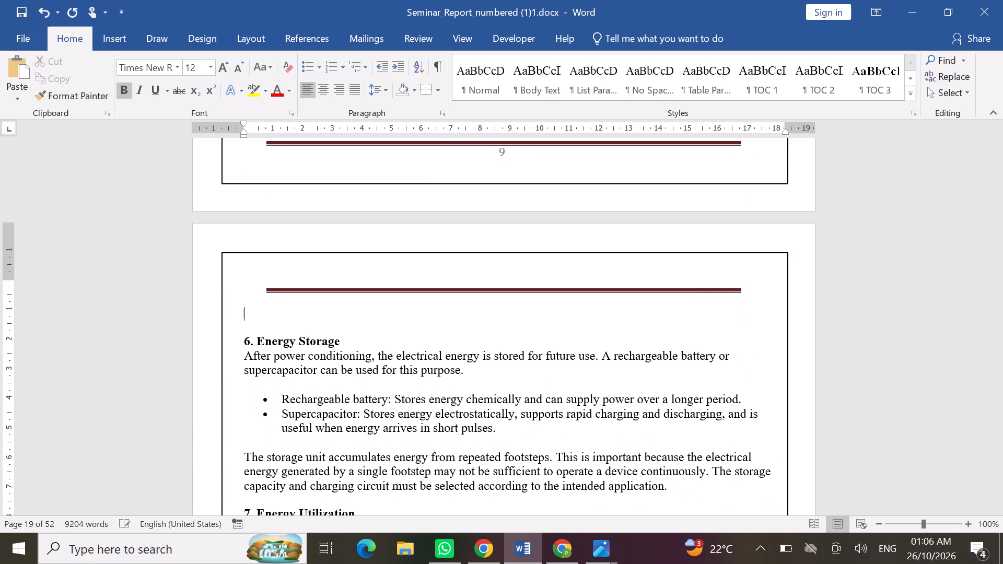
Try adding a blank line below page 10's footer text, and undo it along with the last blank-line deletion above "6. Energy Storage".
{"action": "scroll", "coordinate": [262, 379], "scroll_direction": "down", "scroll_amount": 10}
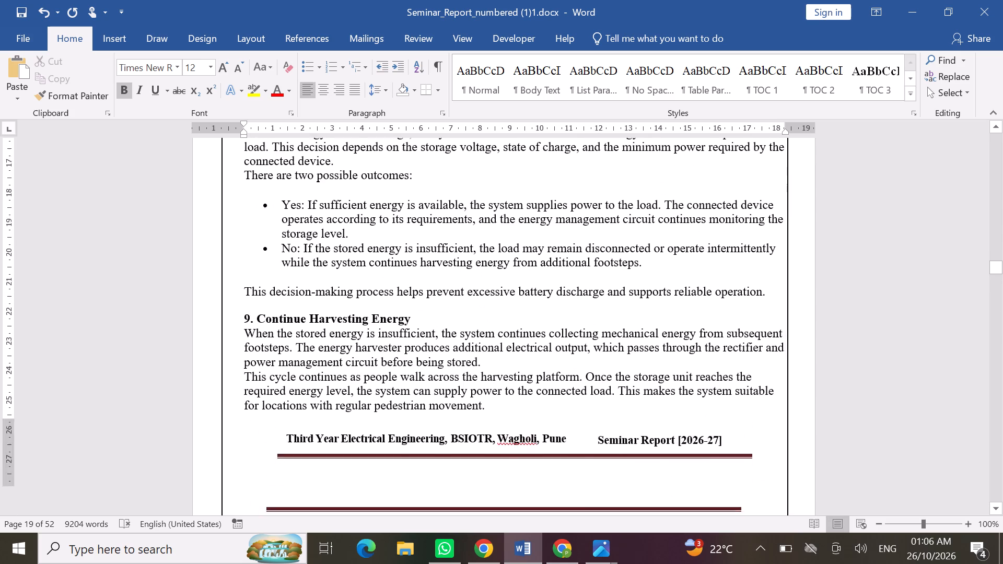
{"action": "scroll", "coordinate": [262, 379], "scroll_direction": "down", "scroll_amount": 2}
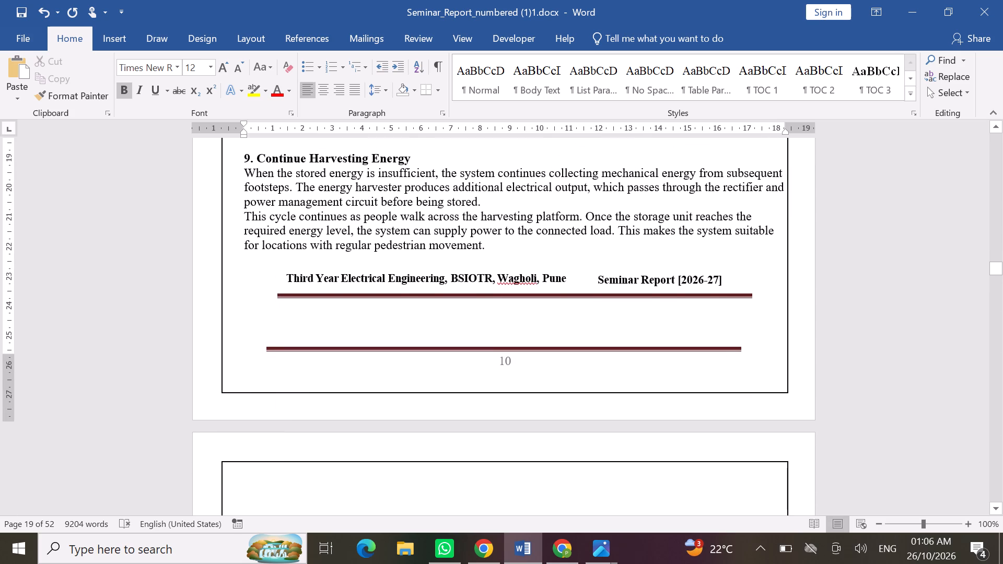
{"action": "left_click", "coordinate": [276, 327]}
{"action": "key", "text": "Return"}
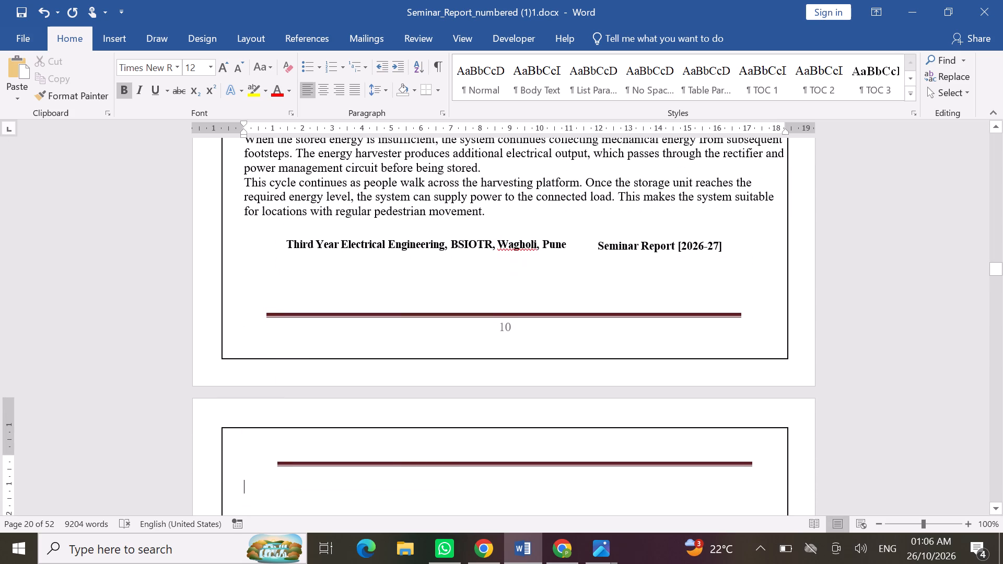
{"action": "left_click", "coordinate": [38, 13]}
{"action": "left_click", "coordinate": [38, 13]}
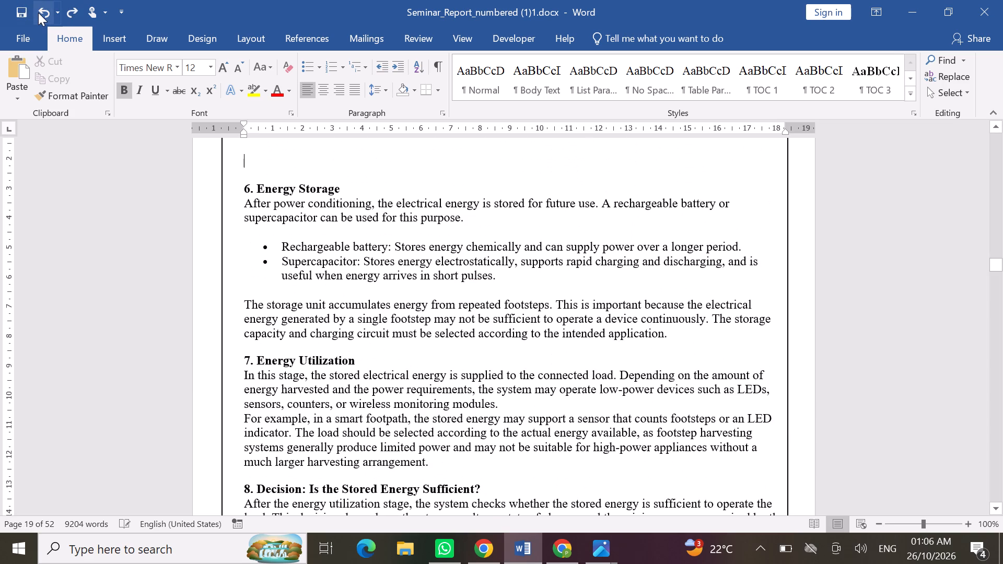
Insert two blank lines before the "Third Year Electrical Engineering, BSIOTR, Wagholi, Pune" footer text on page 10.
{"action": "scroll", "coordinate": [293, 333], "scroll_direction": "up", "scroll_amount": 2}
{"action": "scroll", "coordinate": [293, 333], "scroll_direction": "down", "scroll_amount": 12}
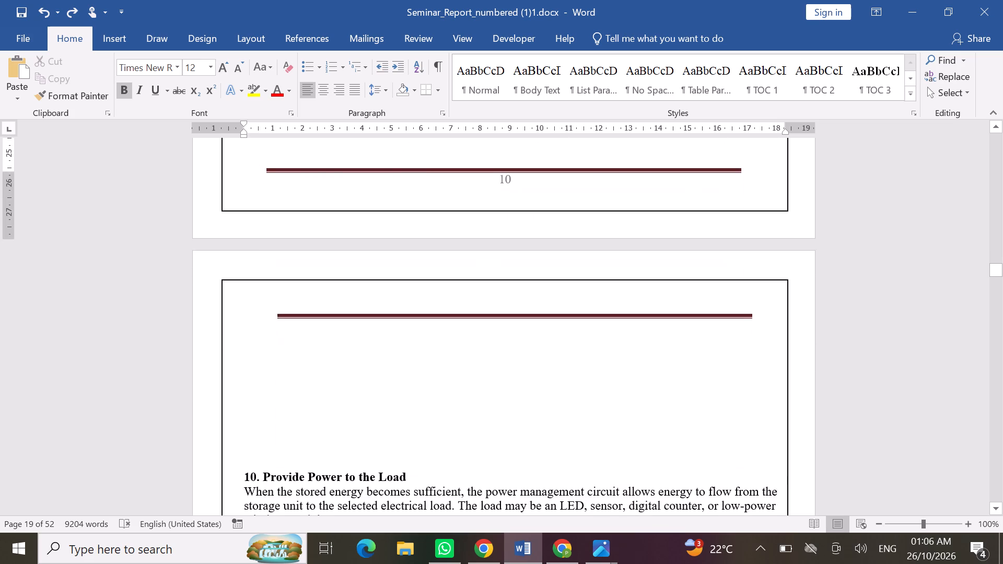
{"action": "scroll", "coordinate": [293, 333], "scroll_direction": "up", "scroll_amount": 1}
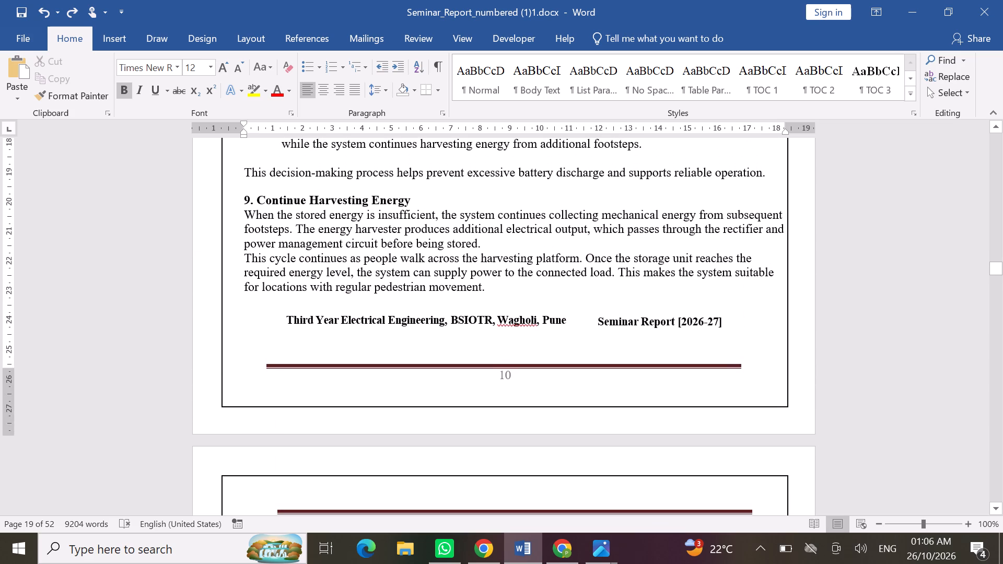
{"action": "left_click", "coordinate": [282, 321]}
{"action": "key", "text": "Return"}
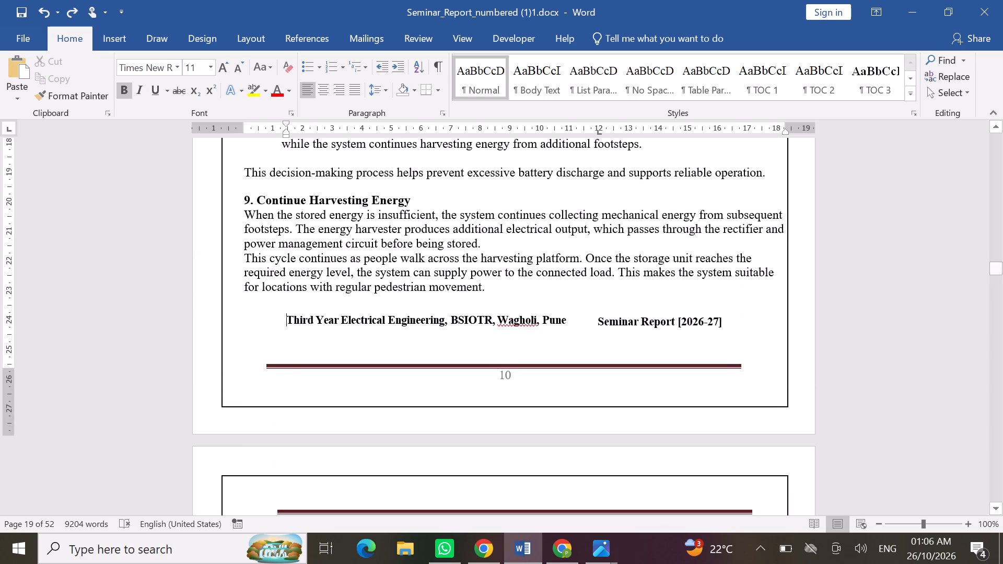
{"action": "key", "text": "Return"}
Delete one more blank line above "6. Energy Storage" on page 10.
{"action": "scroll", "coordinate": [282, 321], "scroll_direction": "up", "scroll_amount": 2}
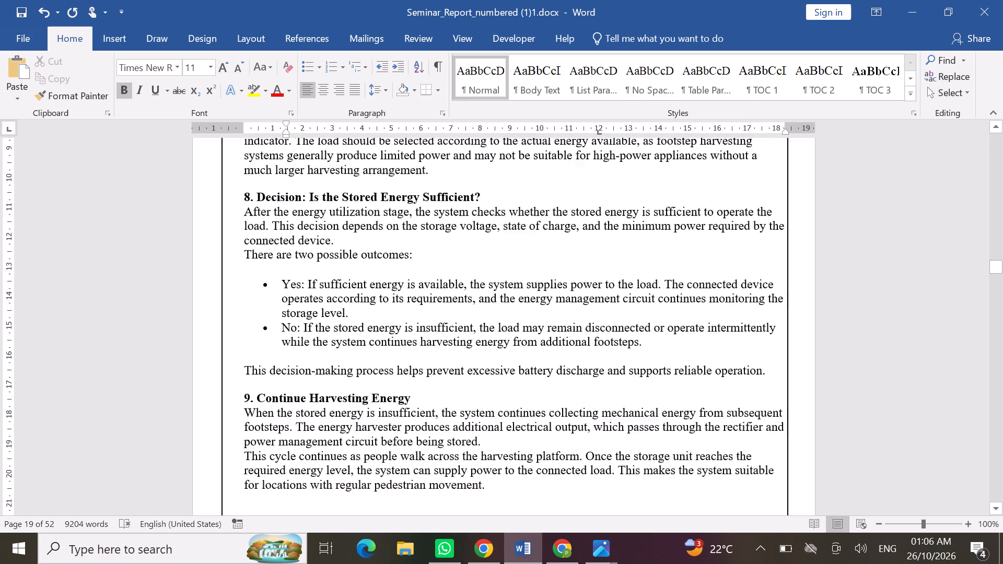
{"action": "scroll", "coordinate": [282, 321], "scroll_direction": "up", "scroll_amount": 5}
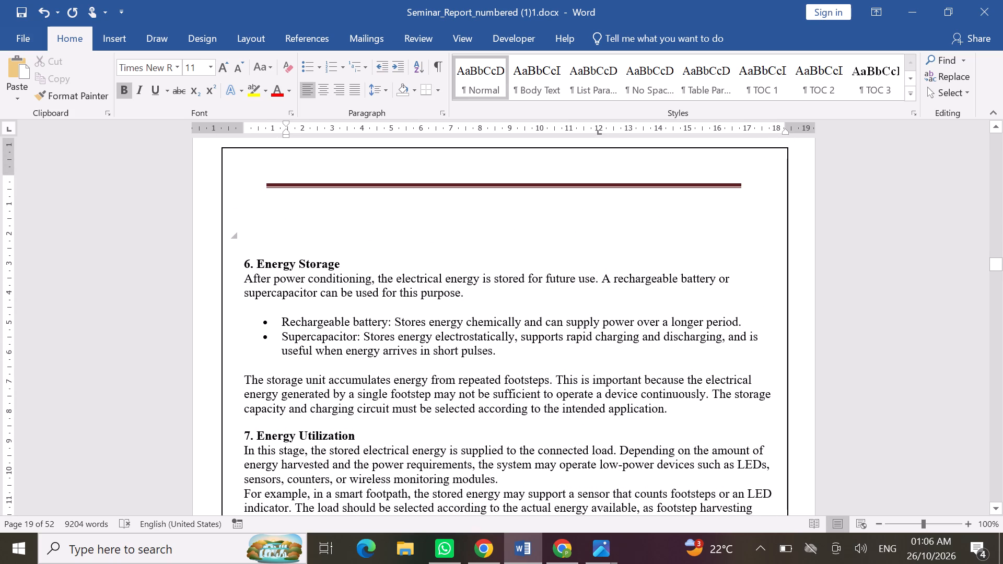
{"action": "left_click", "coordinate": [257, 225]}
{"action": "key", "text": "BackSpace"}
Move page 10's footer text down one more line so it sits just above the dark red footer line.
{"action": "scroll", "coordinate": [257, 225], "scroll_direction": "down", "scroll_amount": 2}
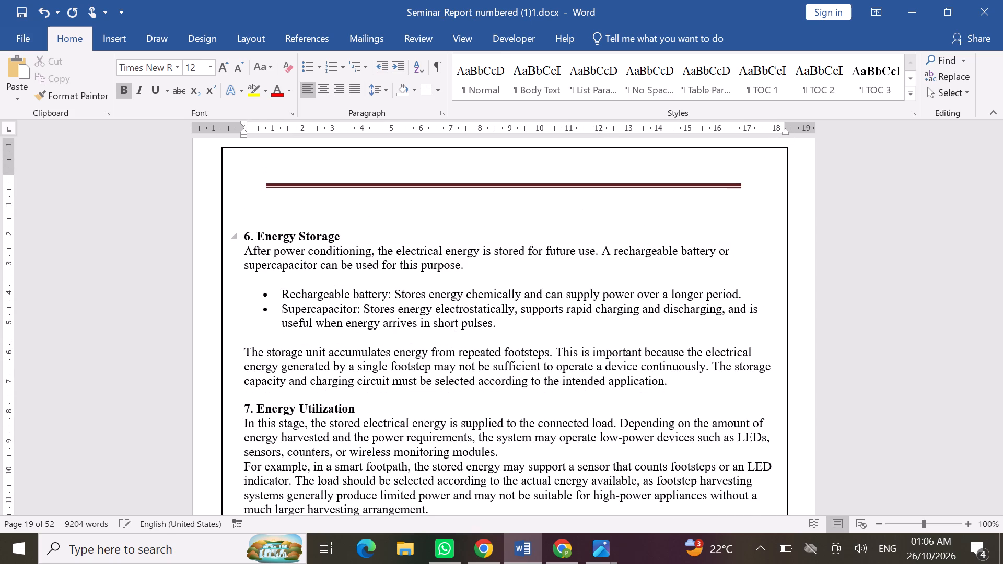
{"action": "scroll", "coordinate": [257, 225], "scroll_direction": "down", "scroll_amount": 6}
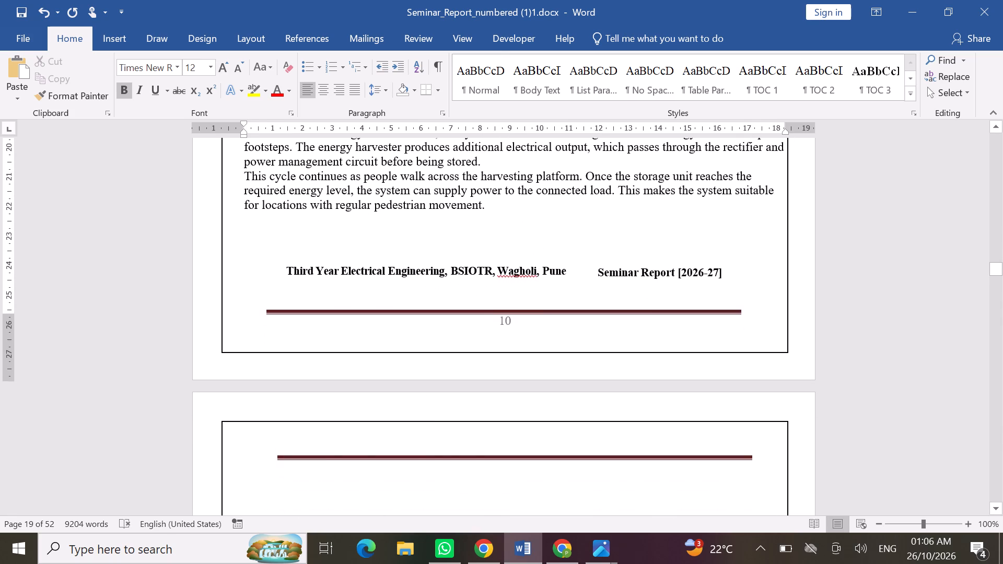
{"action": "left_click", "coordinate": [286, 271]}
{"action": "key", "text": "Return"}
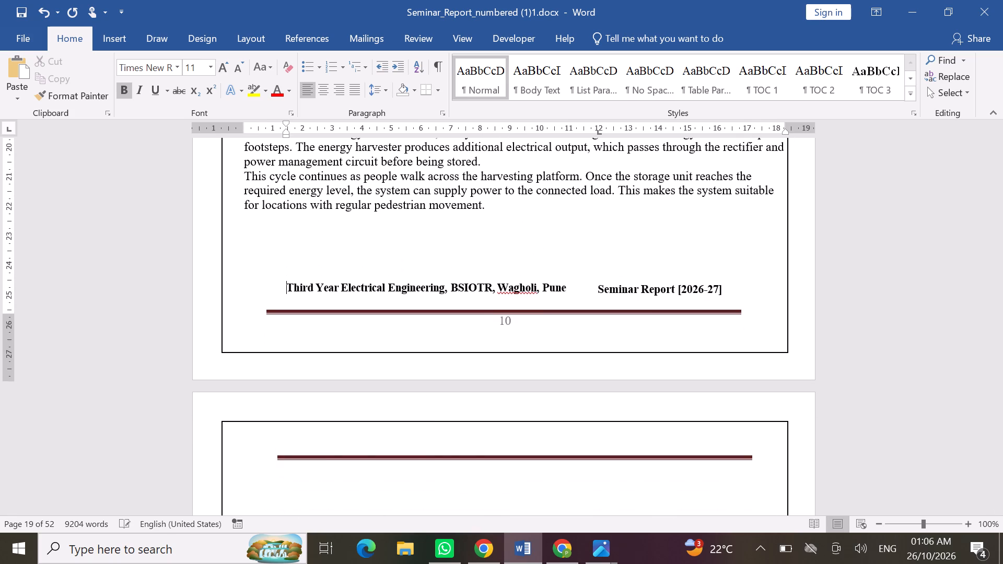
{"action": "key", "text": "Return"}
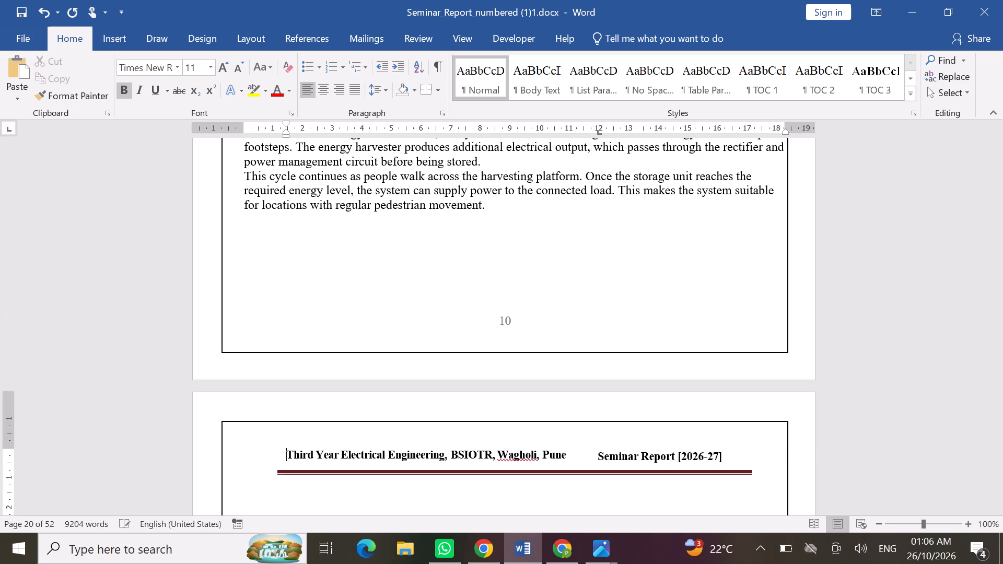
{"action": "key", "text": "BackSpace"}
Delete the extra blank lines above "10. Provide Power to the Load" on page 11, keeping one blank line below the dark red line.
{"action": "scroll", "coordinate": [286, 271], "scroll_direction": "down", "scroll_amount": 1}
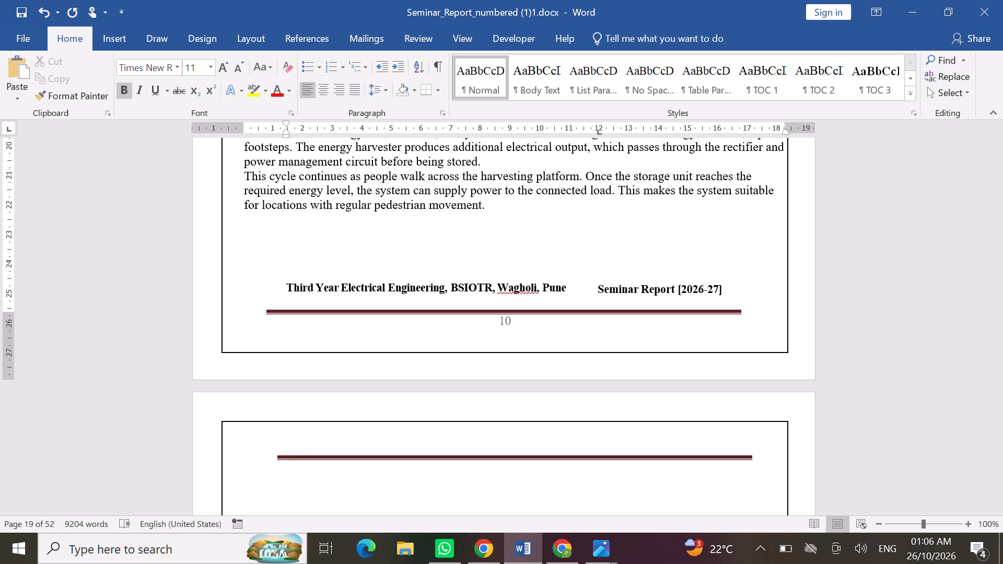
{"action": "scroll", "coordinate": [286, 271], "scroll_direction": "down", "scroll_amount": 3}
{"action": "left_click", "coordinate": [250, 398]}
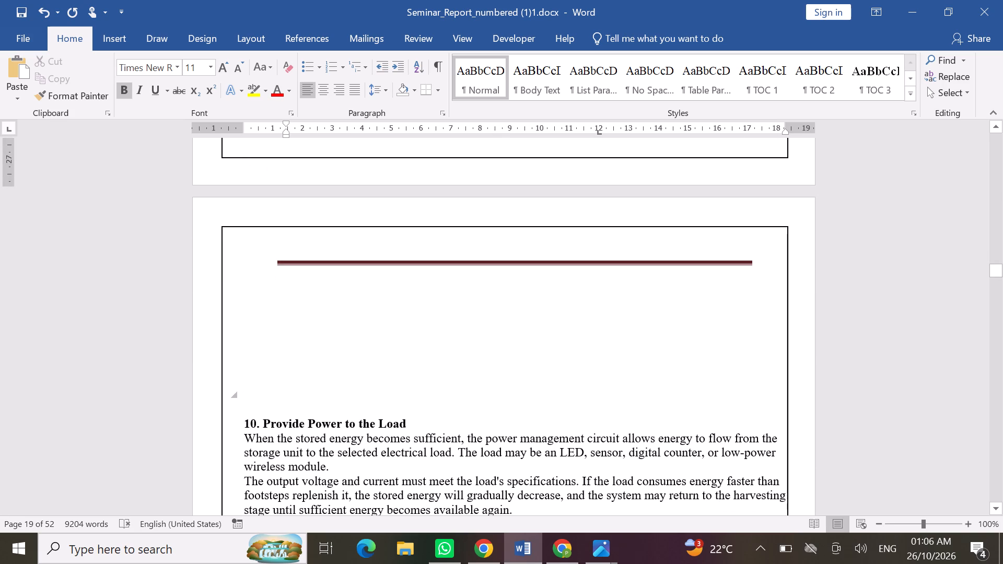
{"action": "key", "text": "BackSpace"}
{"action": "key", "text": "BackSpace"}
{"action": "key", "text": "BackSpace"}
{"action": "key", "text": "BackSpace"}
{"action": "key", "text": "BackSpace"}
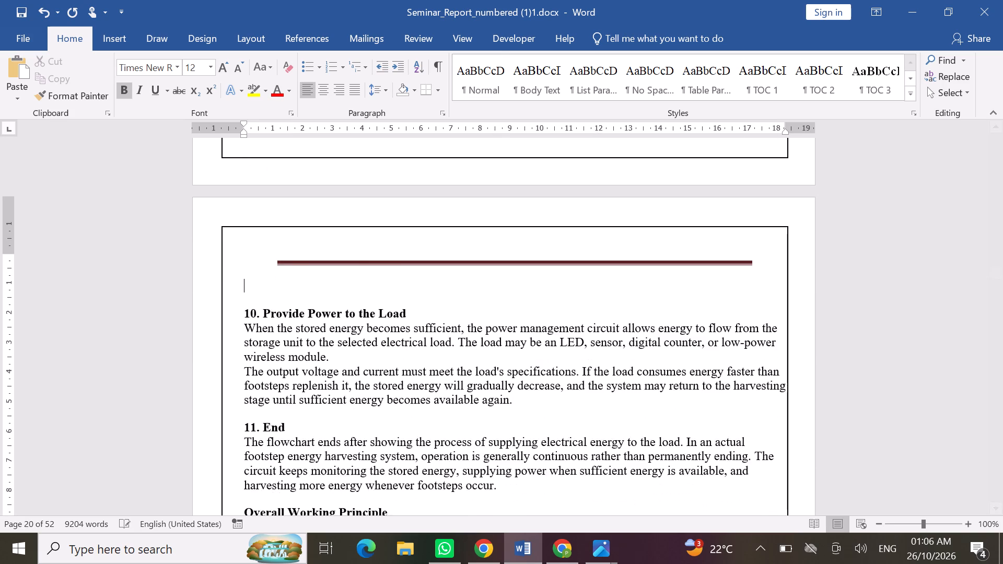
{"action": "key", "text": "Return"}
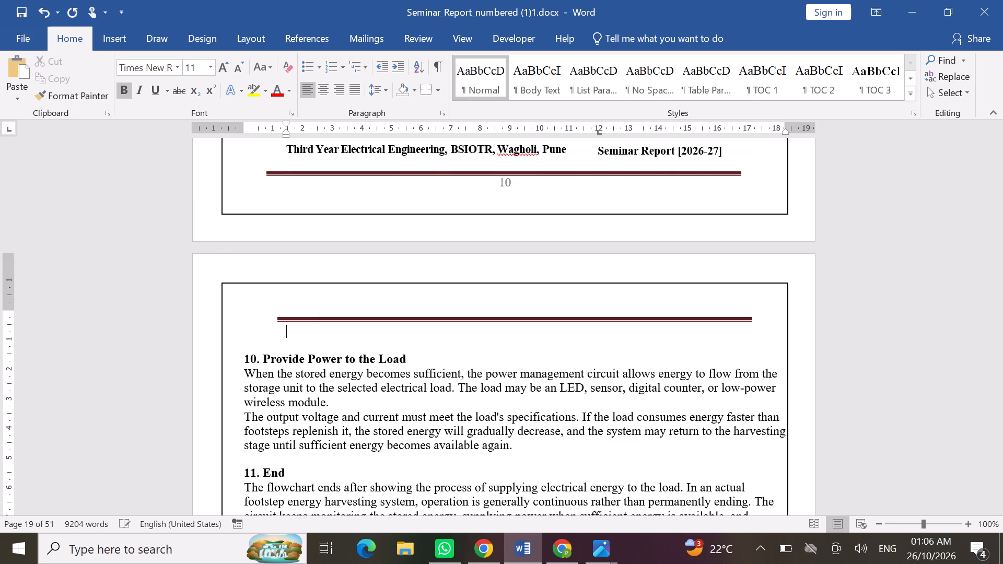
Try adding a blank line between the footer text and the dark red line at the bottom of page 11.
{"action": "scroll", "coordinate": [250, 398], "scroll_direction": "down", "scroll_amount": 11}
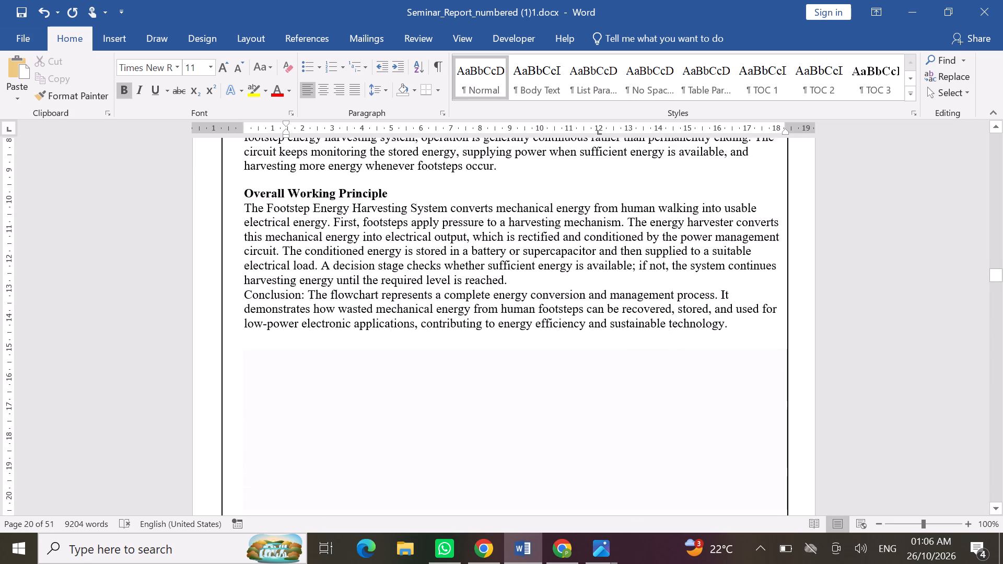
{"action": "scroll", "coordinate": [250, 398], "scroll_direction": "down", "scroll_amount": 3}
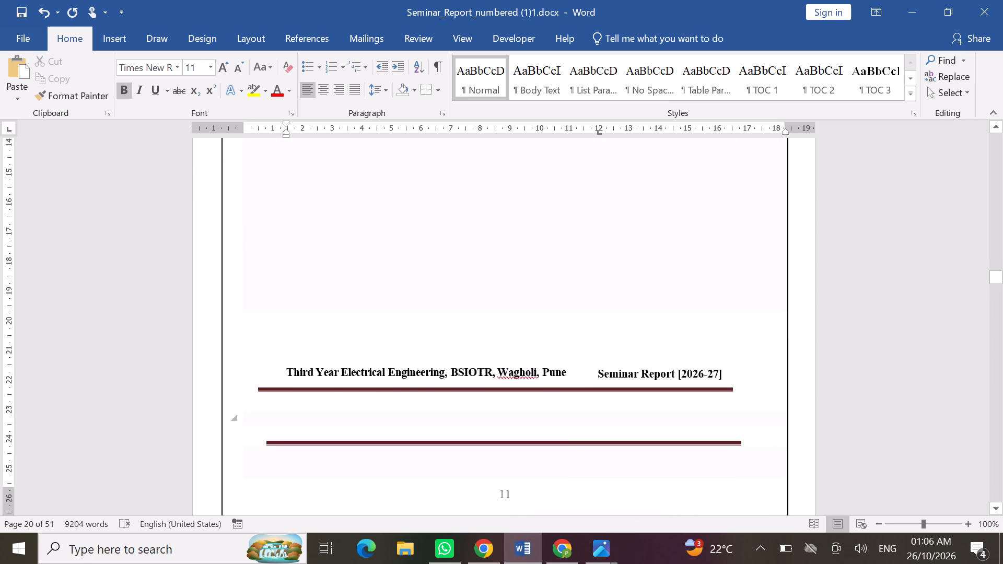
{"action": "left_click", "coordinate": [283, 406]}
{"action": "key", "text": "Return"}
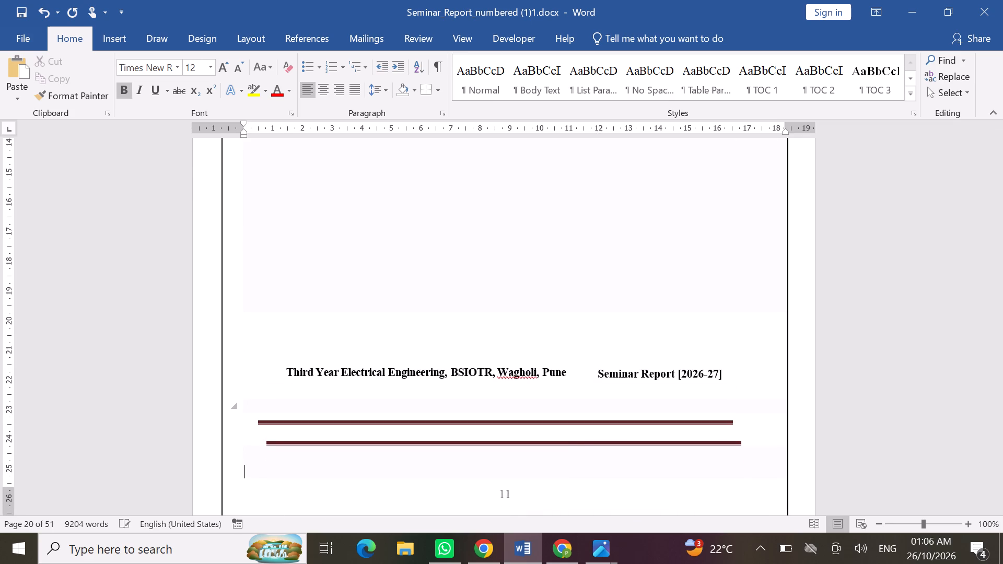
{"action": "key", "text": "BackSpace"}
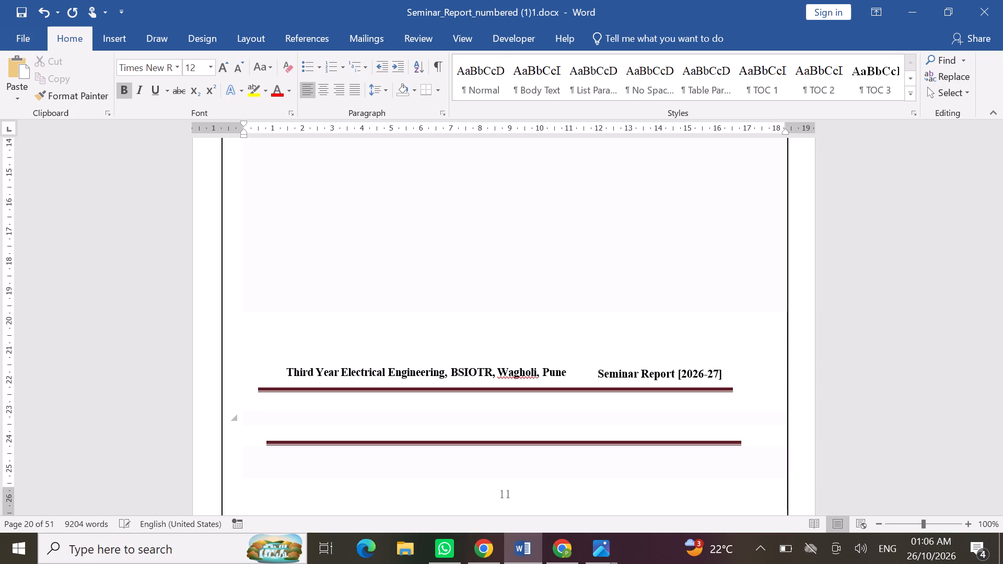
Insert one blank line below the two dark red lines at the bottom of page 11.
{"action": "left_click", "coordinate": [289, 465]}
{"action": "key", "text": "Return"}
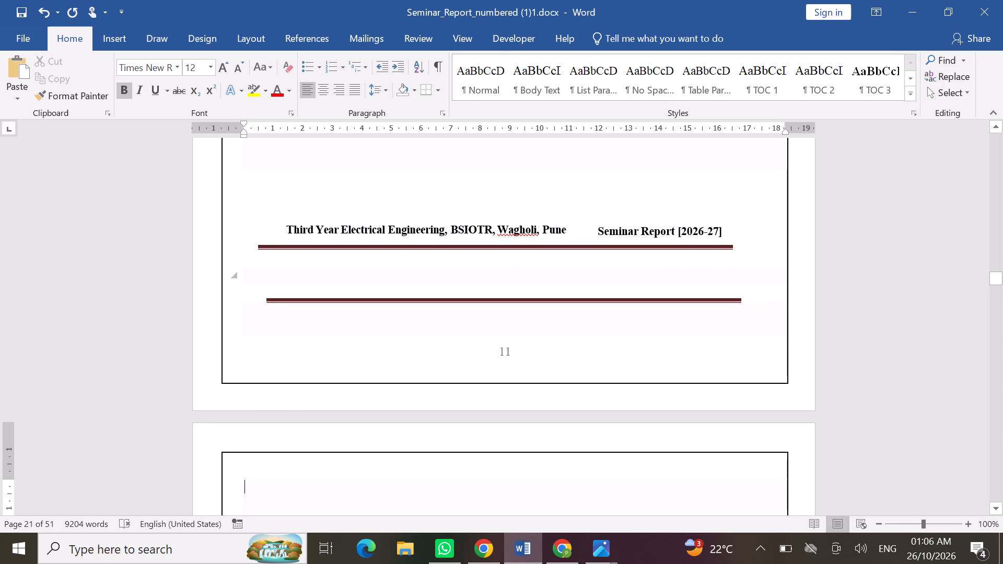
Copy the lower of the two dark red lines at the bottom of page 11 and delete it from there.
{"action": "left_click", "coordinate": [749, 244]}
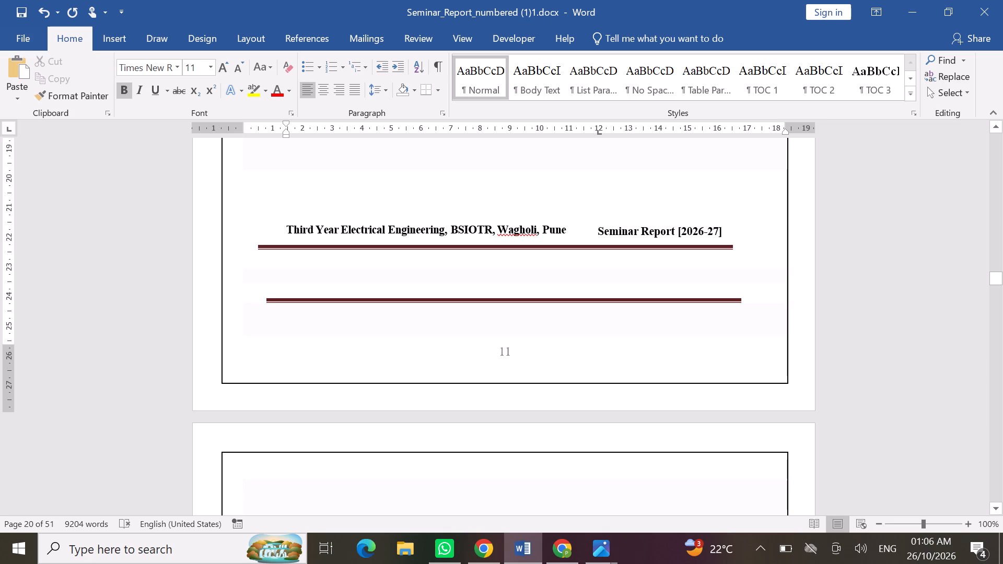
{"action": "left_click", "coordinate": [755, 249]}
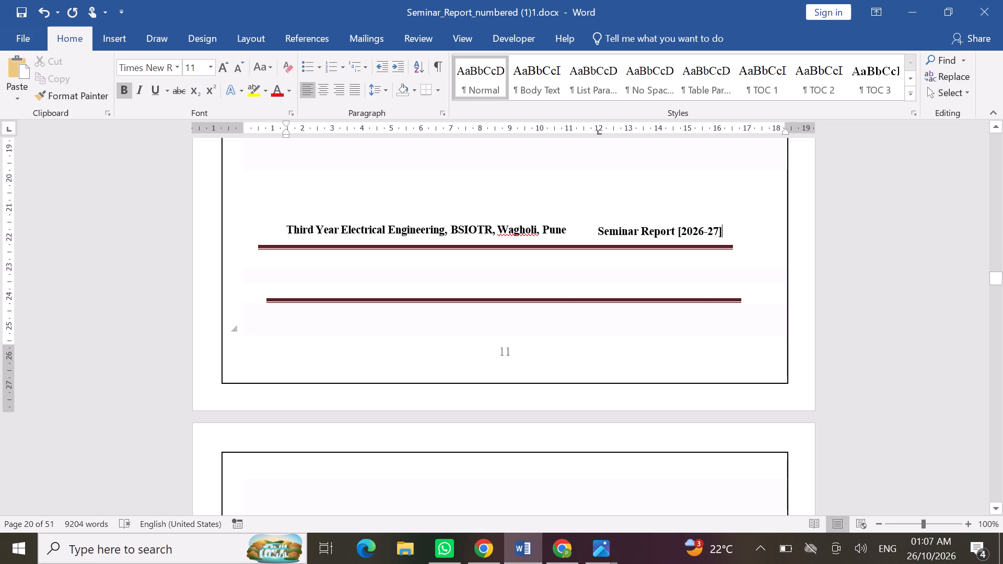
{"action": "left_click", "coordinate": [753, 303]}
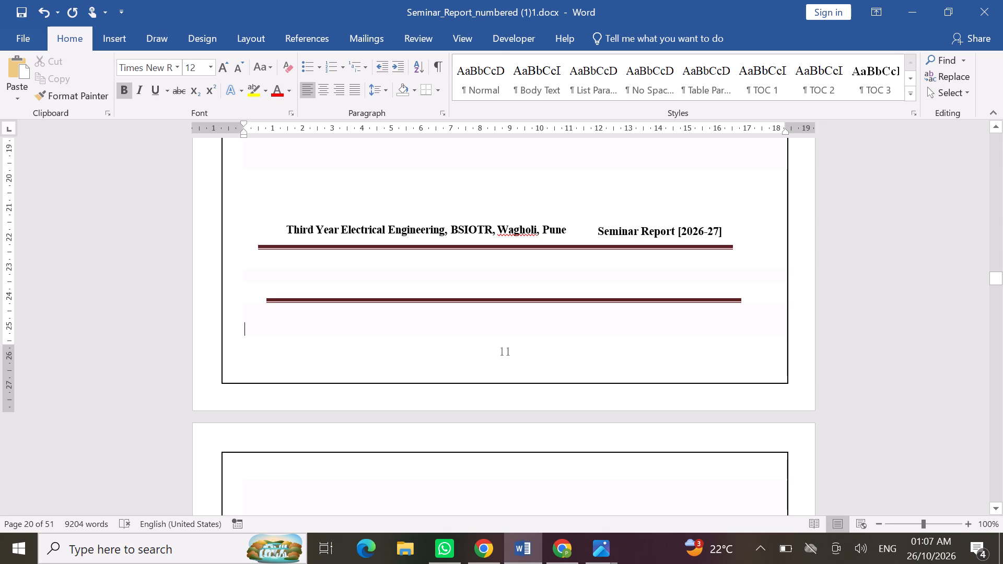
{"action": "left_click", "coordinate": [270, 298]}
{"action": "right_click", "coordinate": [270, 298]}
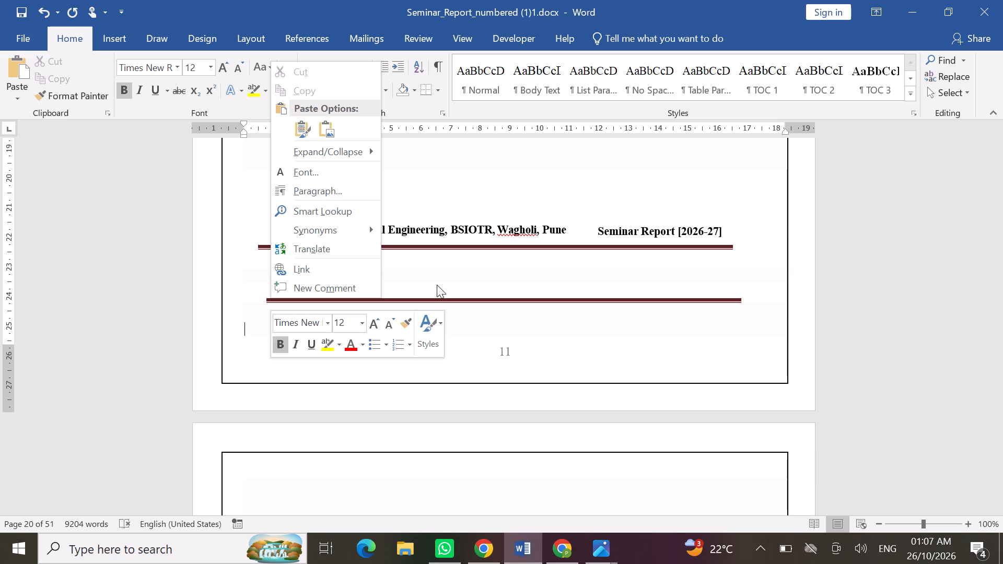
{"action": "left_click", "coordinate": [480, 299]}
{"action": "double_click", "coordinate": [480, 299]}
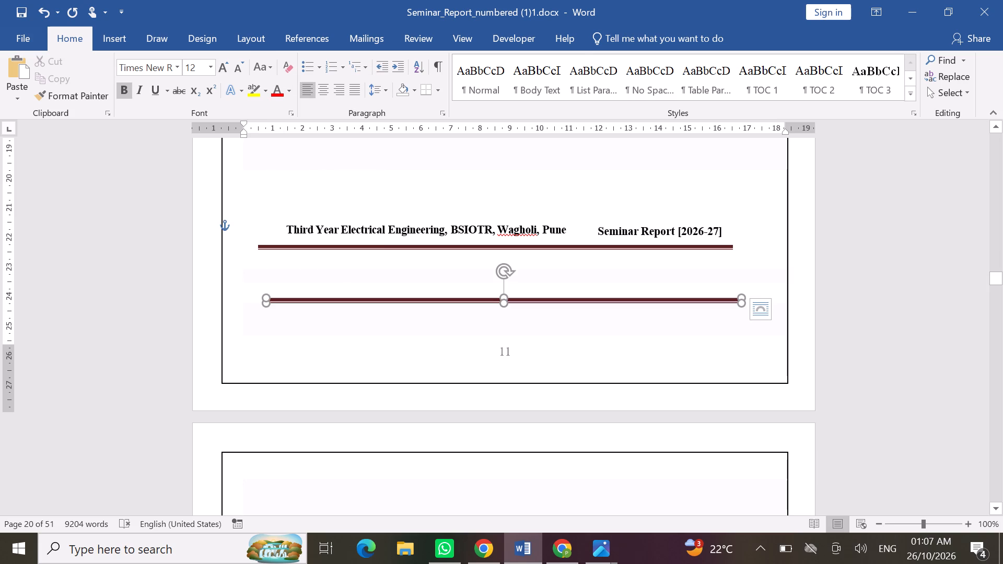
{"action": "right_click", "coordinate": [480, 299]}
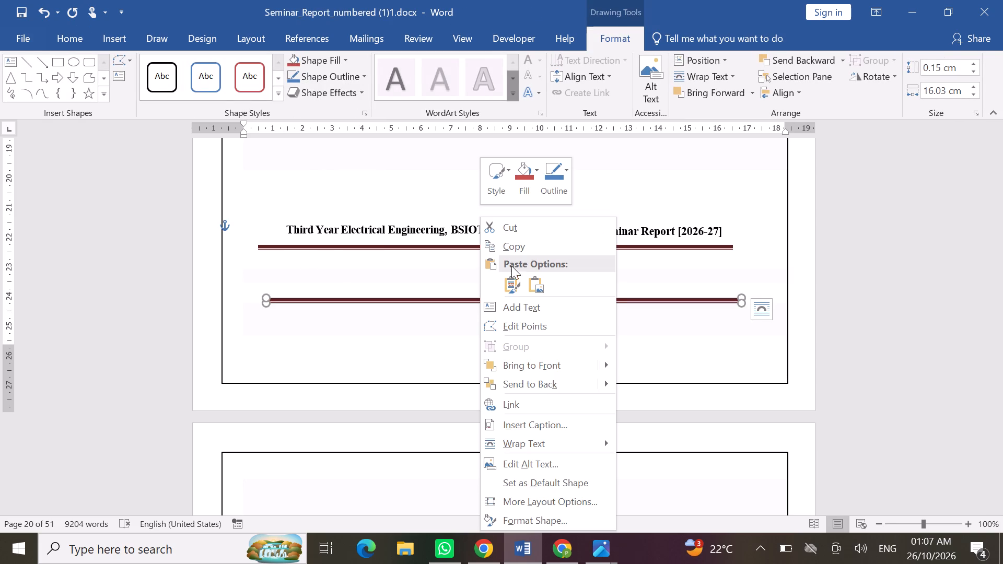
{"action": "left_click", "coordinate": [526, 248]}
{"action": "key", "text": "BackSpace"}
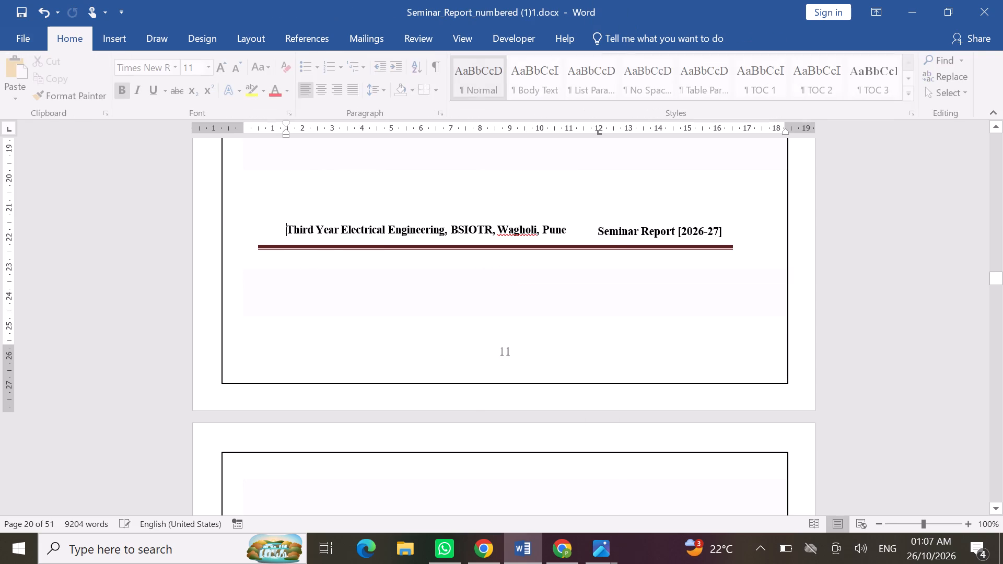
Paste the dark red line at the top of the page following page 11 and centre it just inside the page border.
{"action": "left_click", "coordinate": [314, 477]}
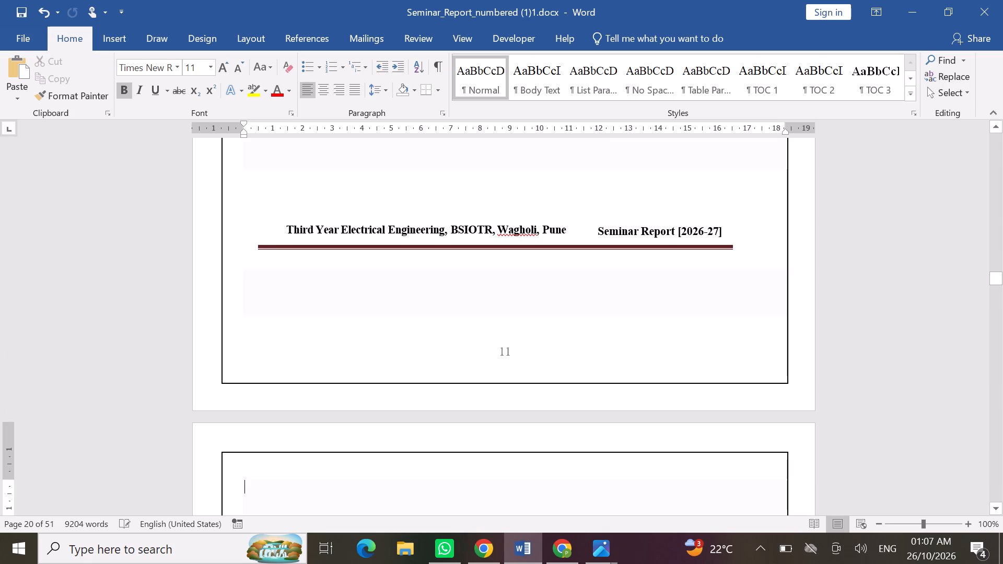
{"action": "key", "text": "ctrl+v"}
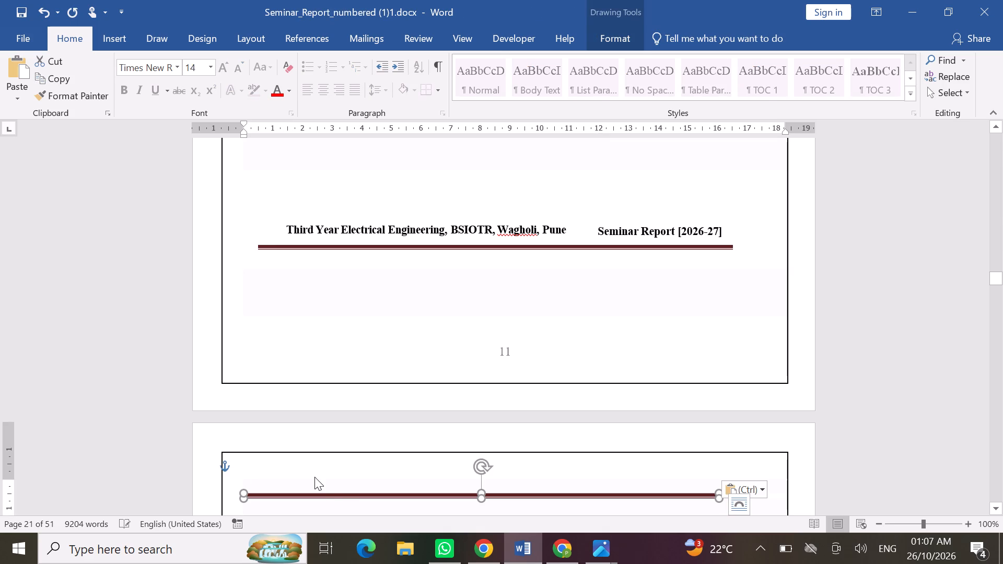
{"action": "left_click_drag", "start_coordinate": [354, 491], "coordinate": [438, 492]}
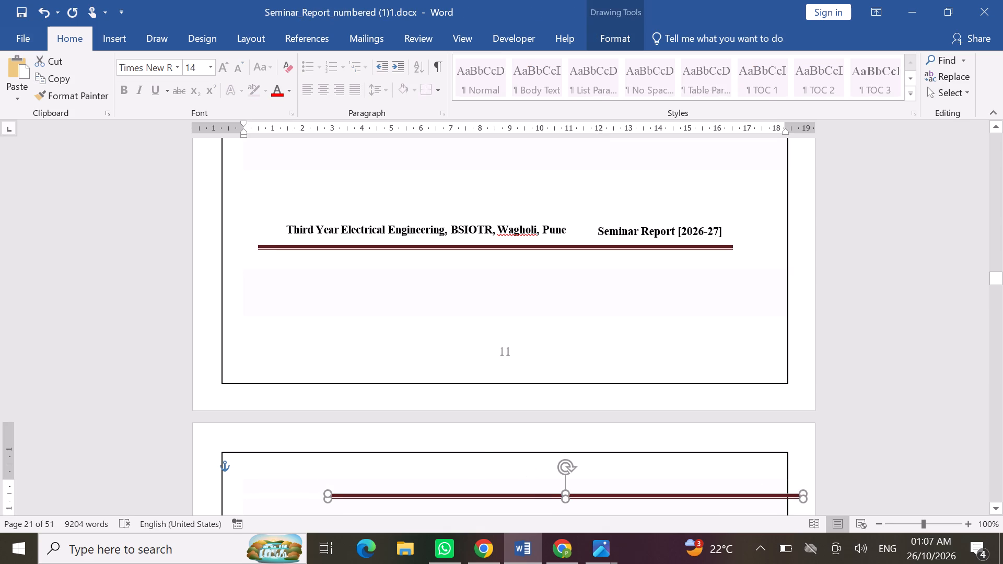
{"action": "left_click_drag", "start_coordinate": [438, 492], "coordinate": [384, 480]}
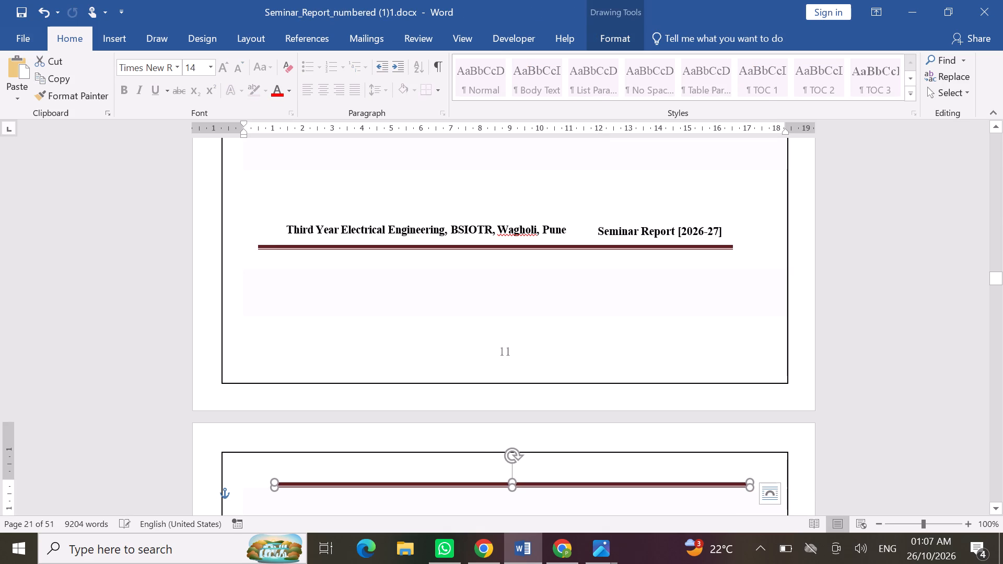
{"action": "left_click", "coordinate": [419, 514]}
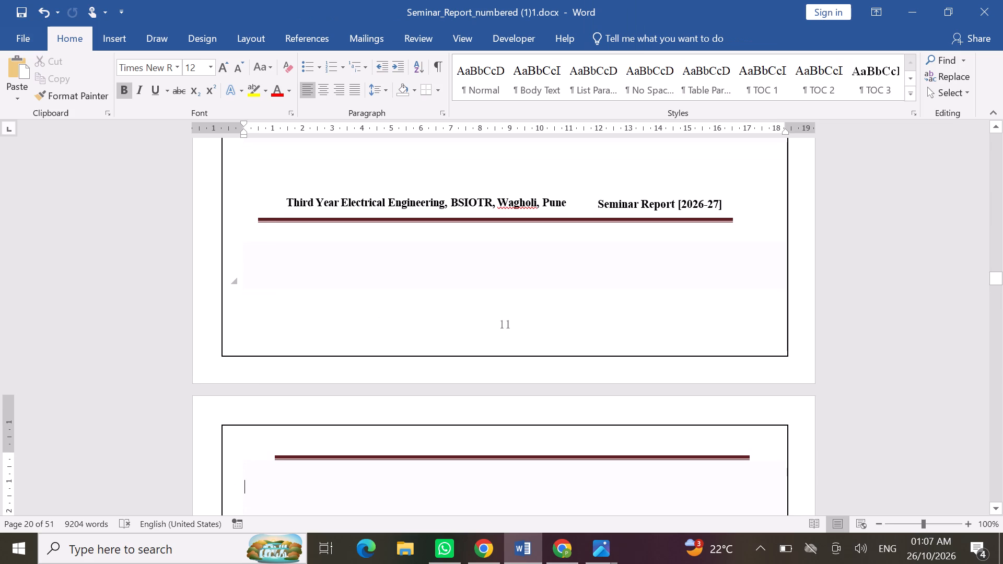
Remove one of the blank lines below the dark red footer line on page 11, keeping the header line on the following page.
{"action": "left_click", "coordinate": [382, 275]}
{"action": "key", "text": "BackSpace"}
{"action": "key", "text": "BackSpace"}
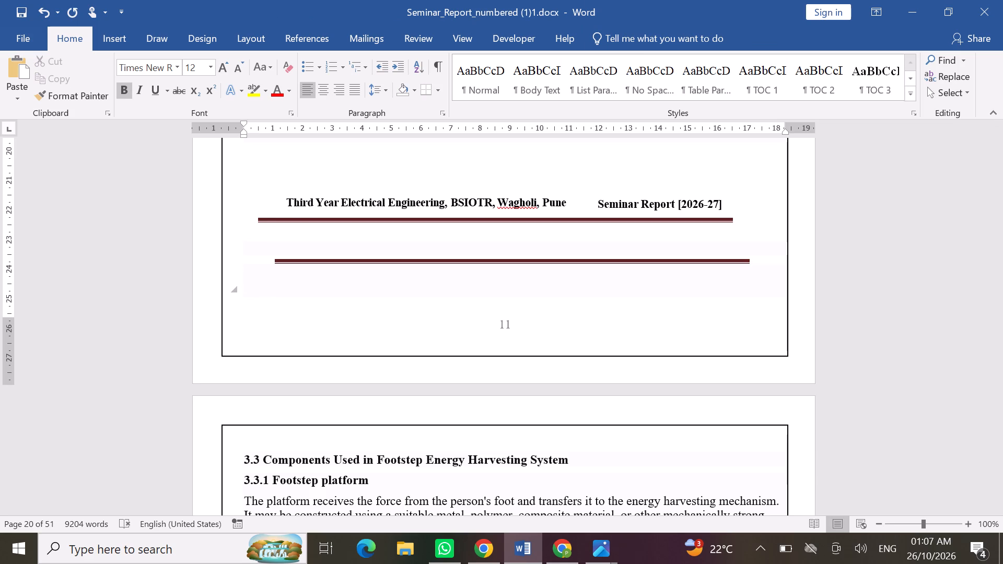
{"action": "key", "text": "Return"}
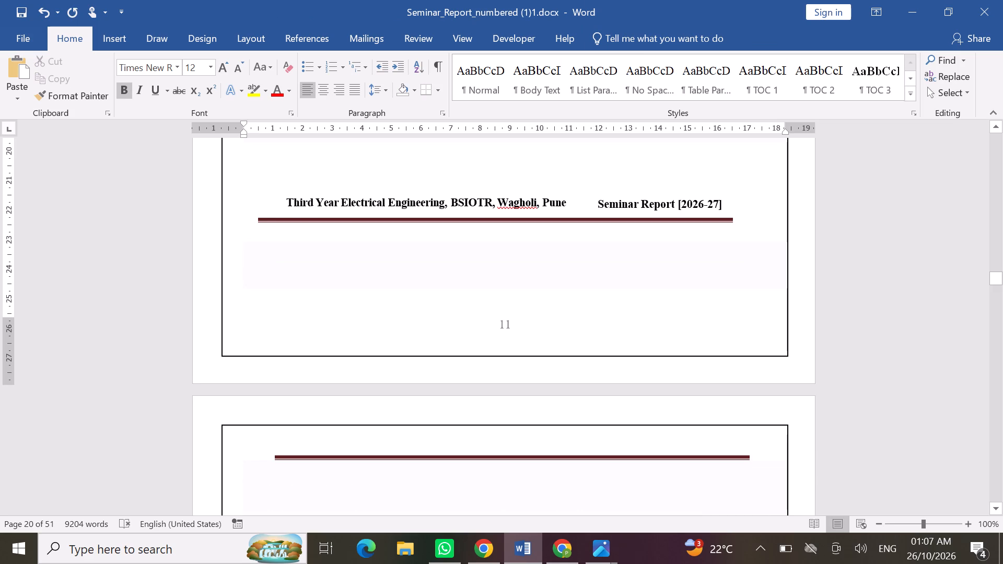
Insert six blank lines above the "Third Year Electrical Engineering, BSIOTR, Wagholi, Pune" footer text to move it down to page 11's number.
{"action": "left_click", "coordinate": [290, 173]}
{"action": "key", "text": "Return"}
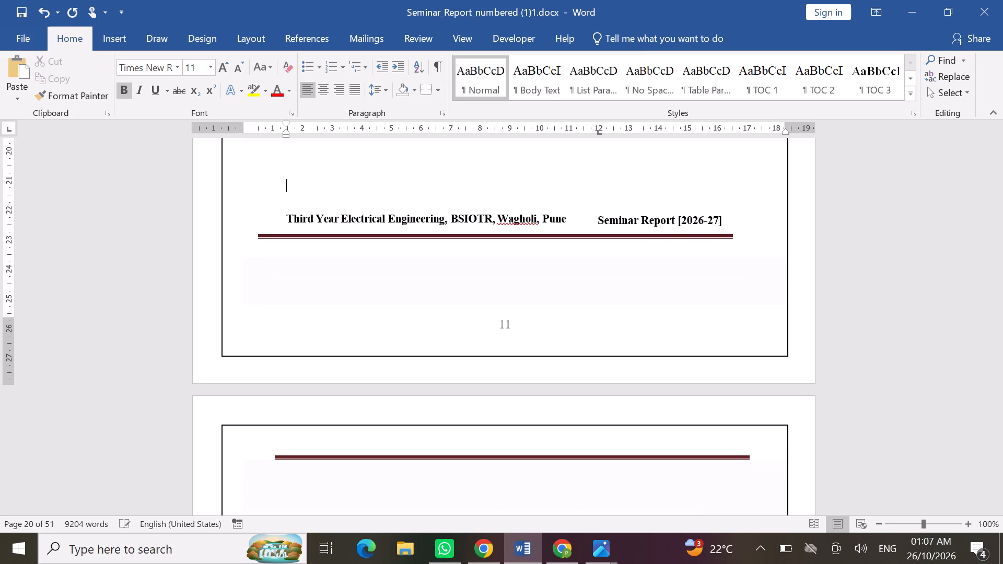
{"action": "key", "text": "Return"}
{"action": "key", "text": "Return"}
{"action": "key", "text": "Return"}
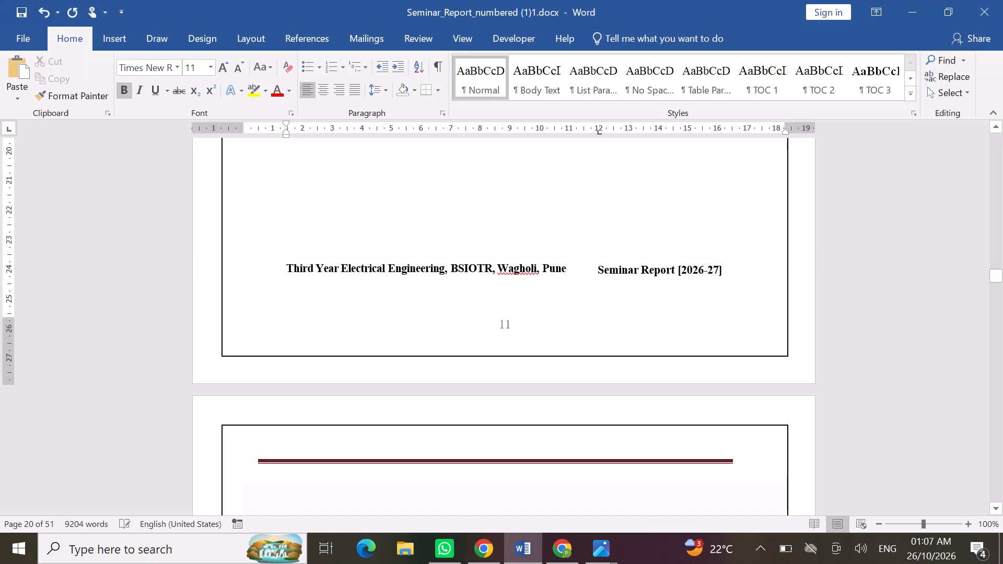
{"action": "key", "text": "Return"}
{"action": "key", "text": "Return"}
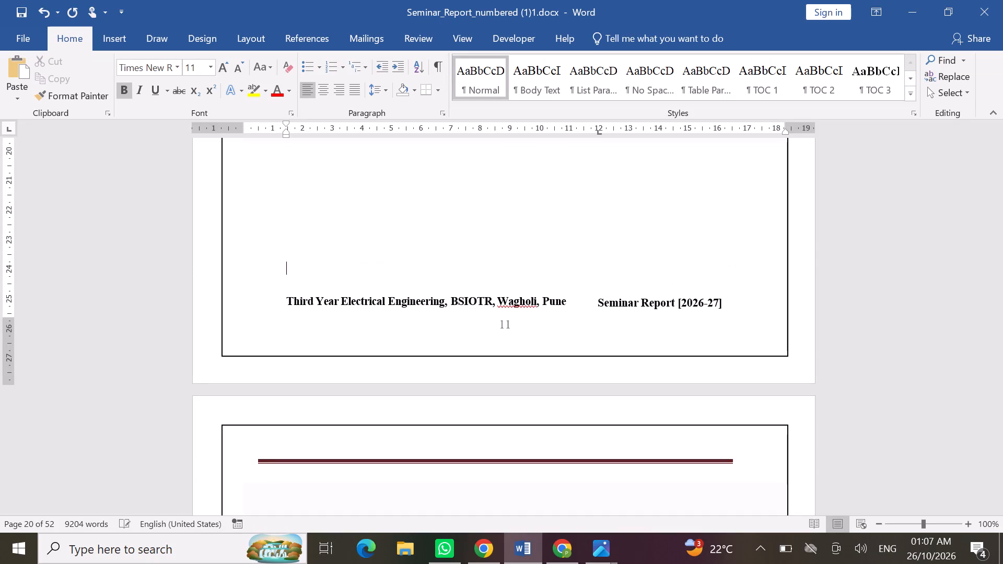
{"action": "scroll", "coordinate": [290, 173], "scroll_direction": "down", "scroll_amount": 2}
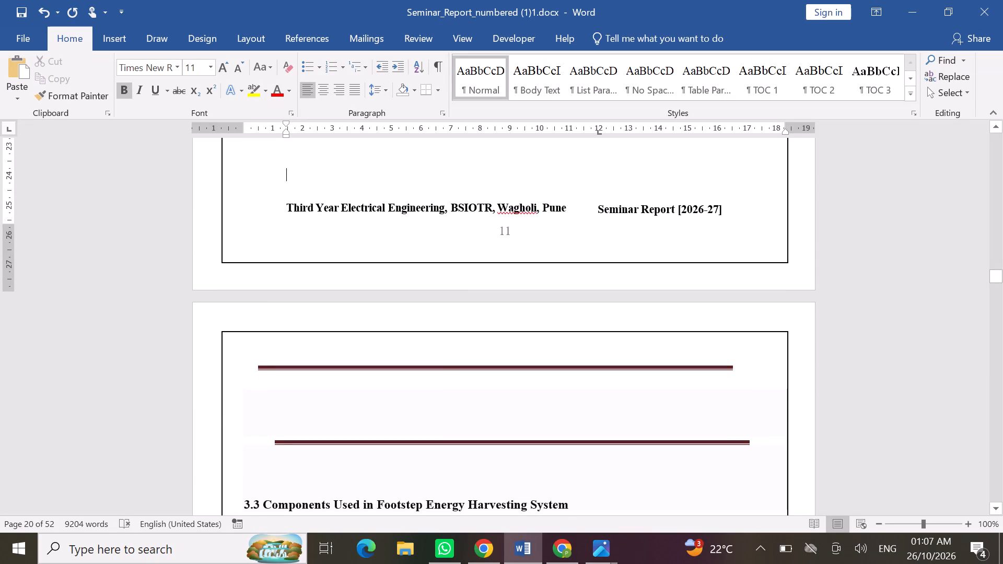
Copy the upper of the two dark red lines at the top of the page following page 11 and delete it from there.
{"action": "left_click_drag", "start_coordinate": [264, 362], "coordinate": [294, 298]}
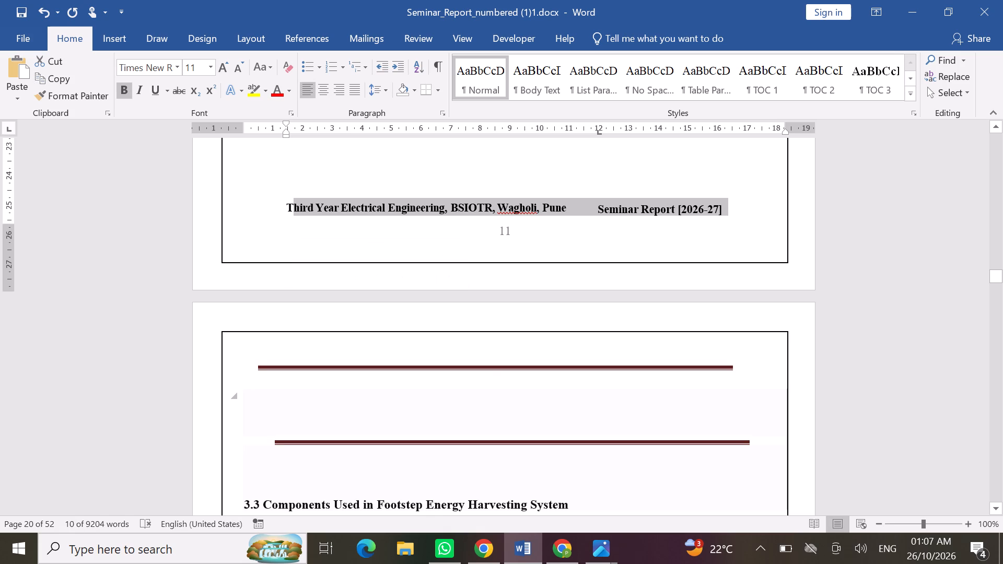
{"action": "left_click", "coordinate": [271, 370]}
{"action": "left_click", "coordinate": [271, 370]}
{"action": "right_click", "coordinate": [271, 370]}
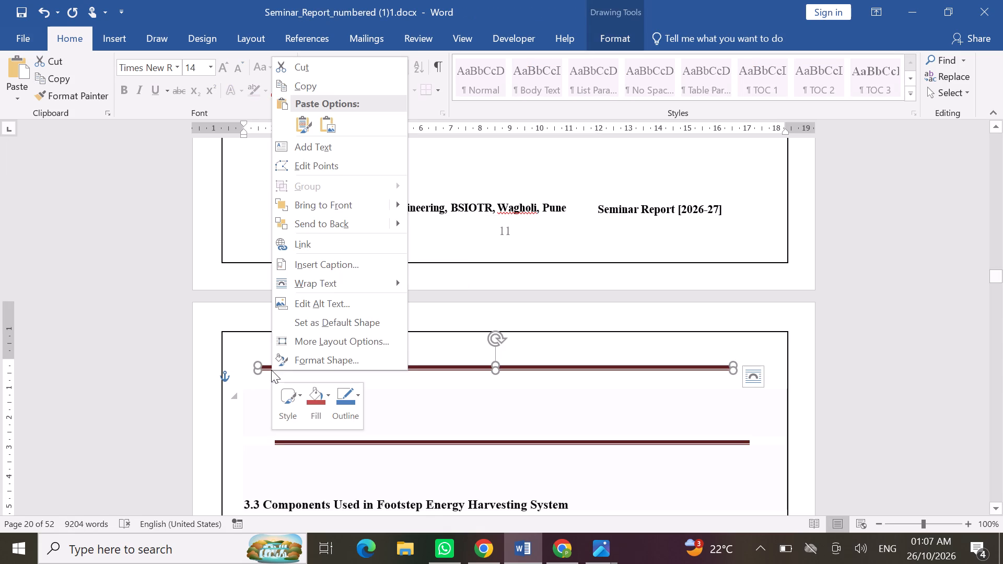
{"action": "left_click", "coordinate": [294, 83]}
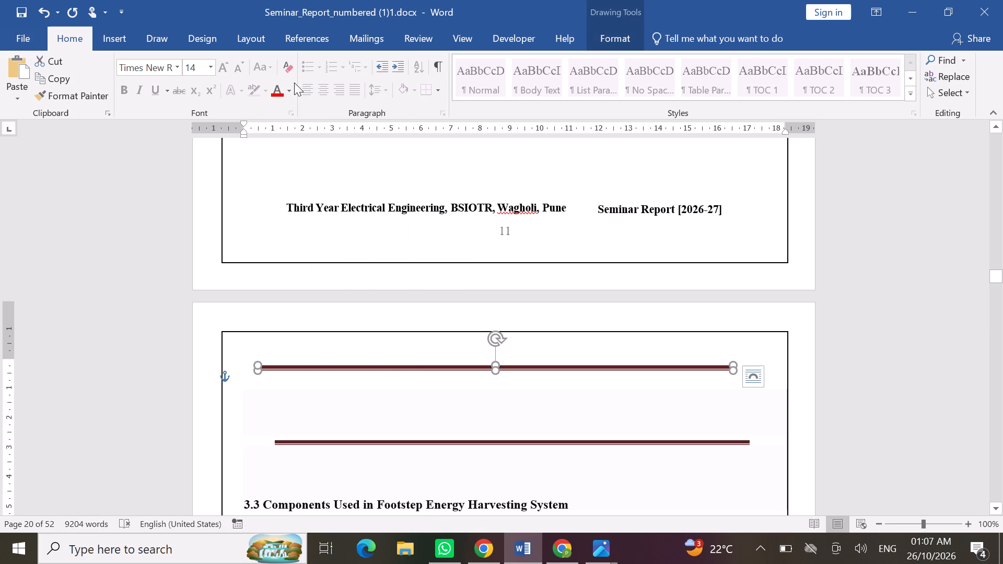
{"action": "key", "text": "BackSpace"}
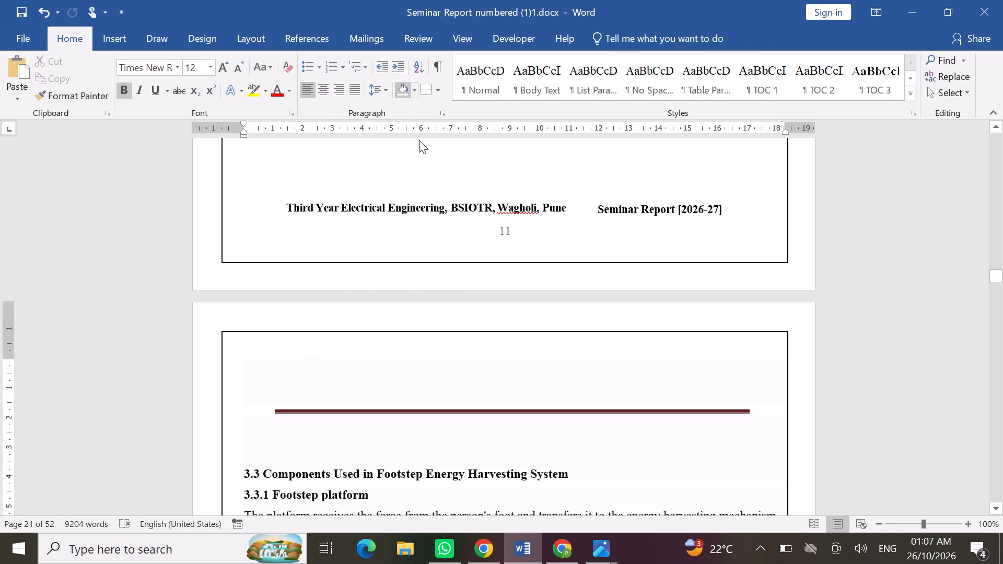
Remove the indent and the blank line before page 11's "Third Year Electrical Engineering" footer text, and shift that text in by six spaces.
{"action": "left_click", "coordinate": [284, 205]}
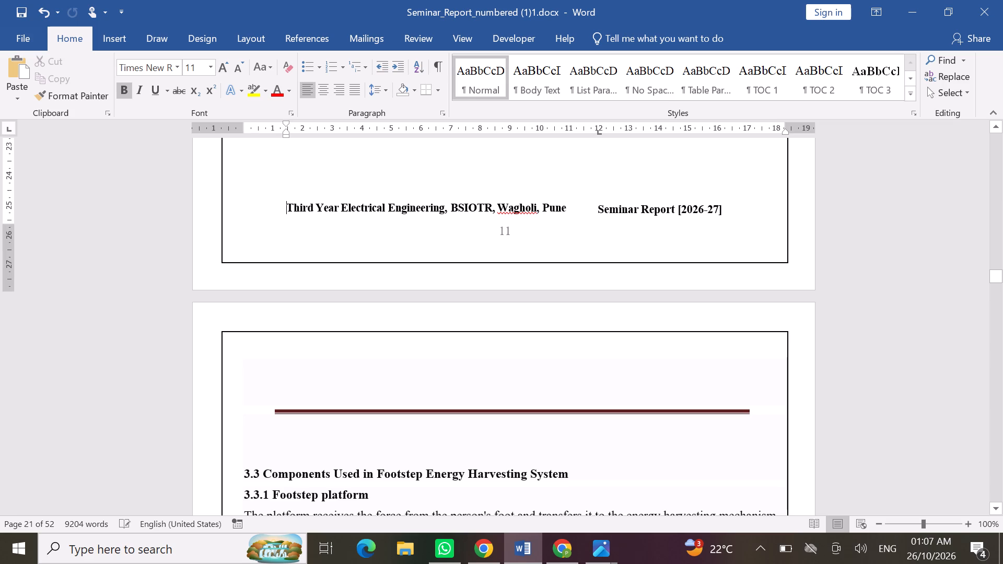
{"action": "key", "text": "BackSpace"}
{"action": "key", "text": "BackSpace"}
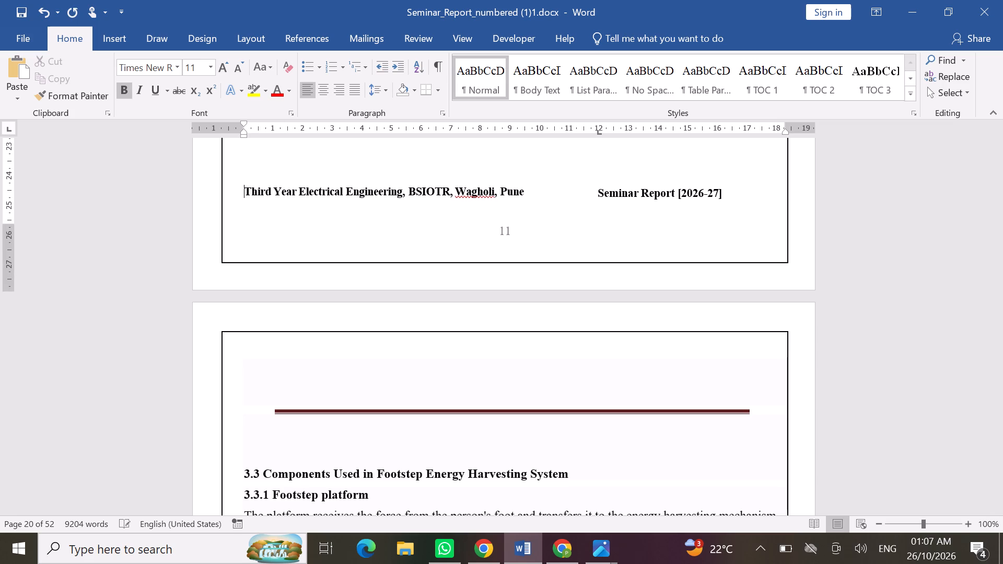
{"action": "key", "text": "space"}
{"action": "key", "text": "space"}
{"action": "key", "text": "space"}
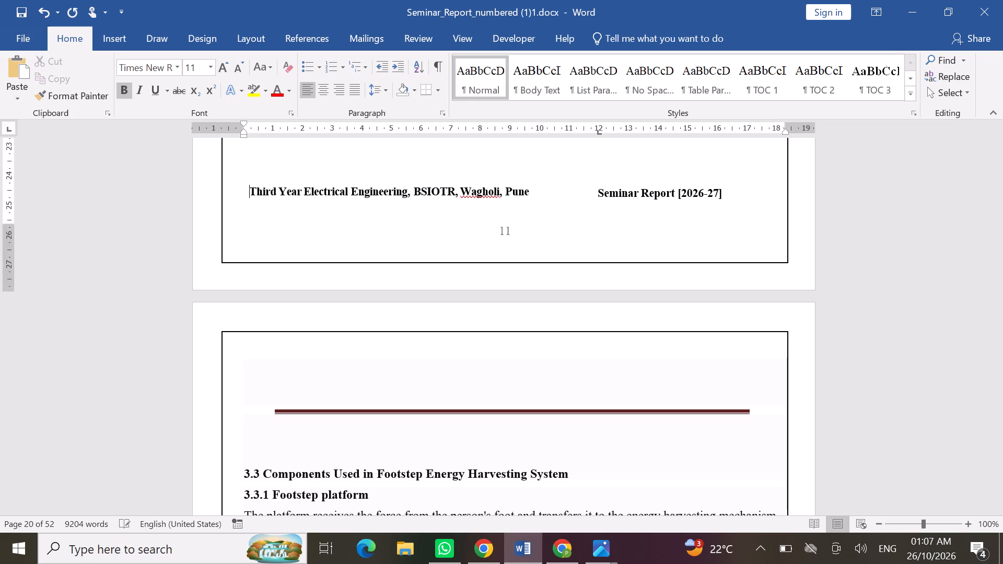
{"action": "key", "text": "space"}
{"action": "key", "text": "space"}
{"action": "key", "text": "space"}
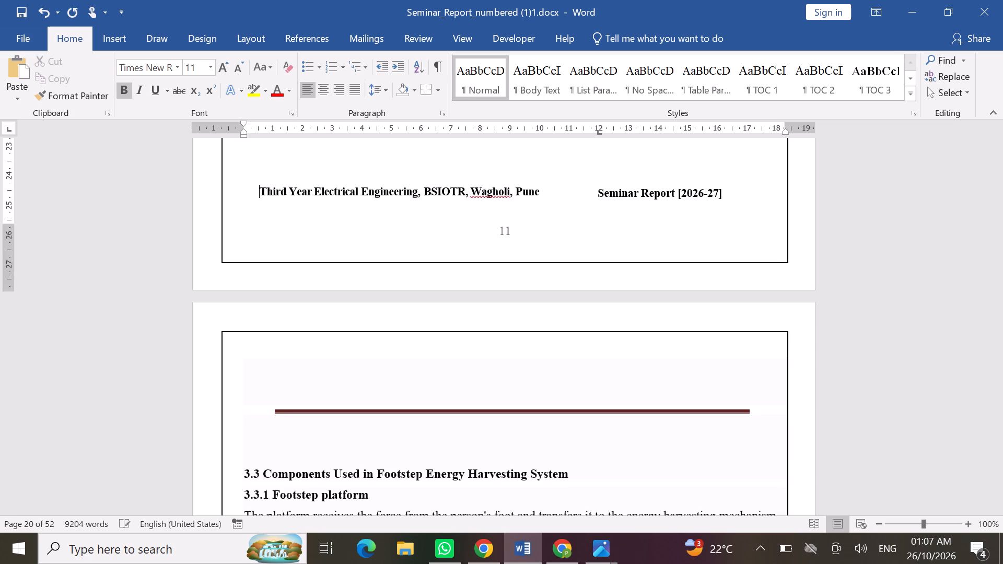
Paste the dark red line at the end of page 11's footer text so it sits directly beneath it.
{"action": "left_click", "coordinate": [274, 215]}
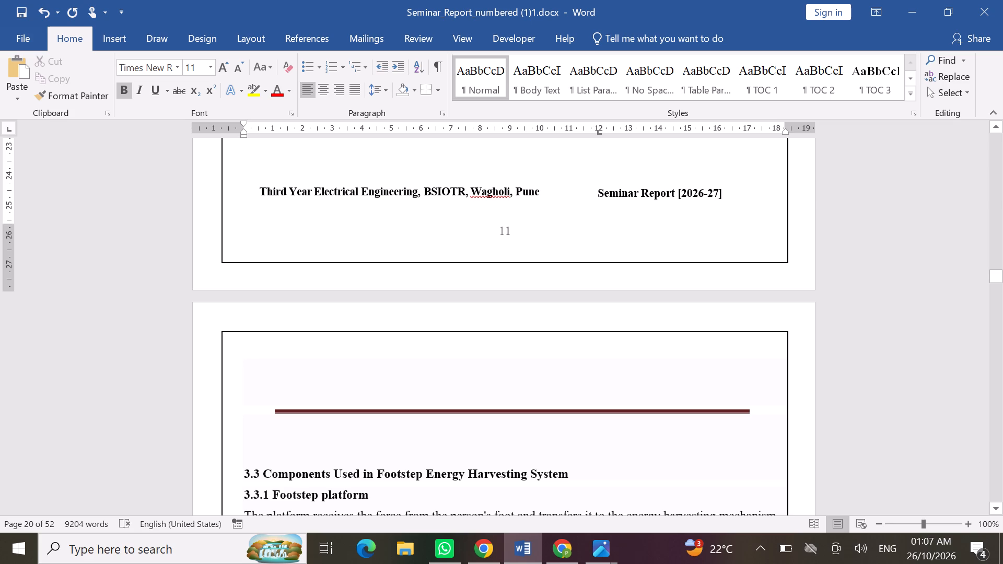
{"action": "left_click", "coordinate": [729, 193]}
{"action": "key", "text": "ctrl+v"}
{"action": "left_click", "coordinate": [702, 241]}
Remove the blank space above the dark red header line on the page starting with section 3.3.
{"action": "scroll", "coordinate": [702, 237], "scroll_direction": "down", "scroll_amount": 4}
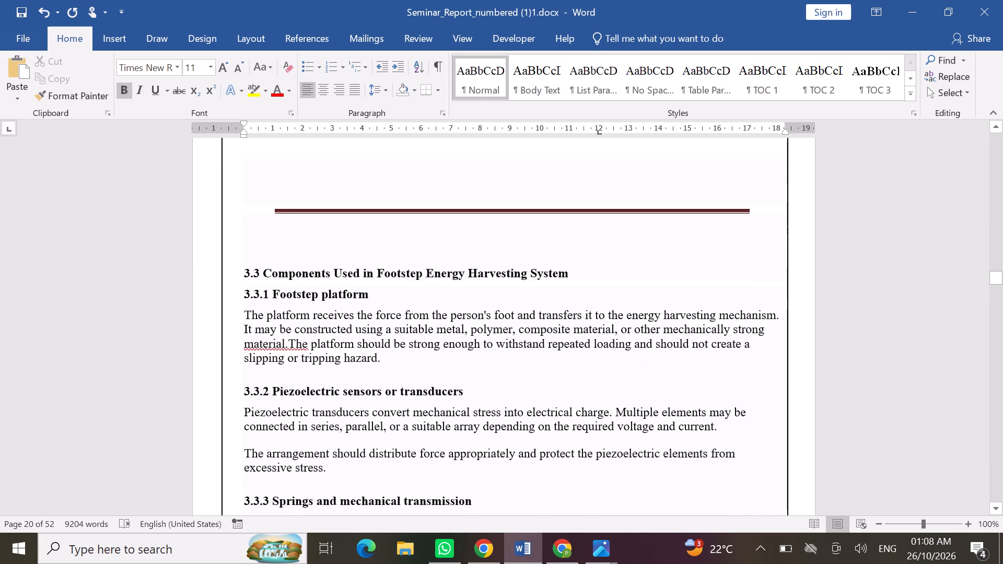
{"action": "left_click", "coordinate": [368, 186]}
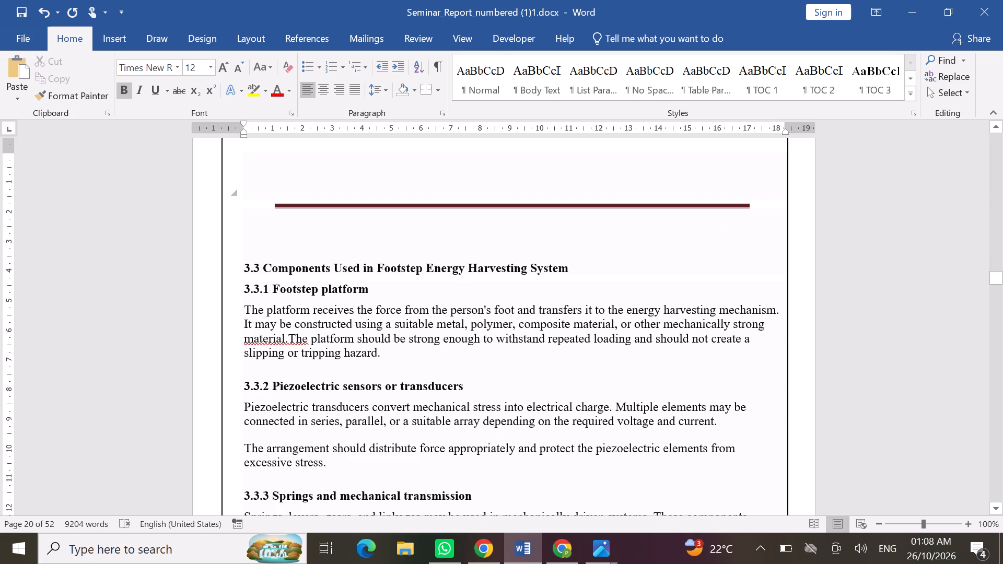
{"action": "key", "text": "BackSpace"}
{"action": "key", "text": "BackSpace"}
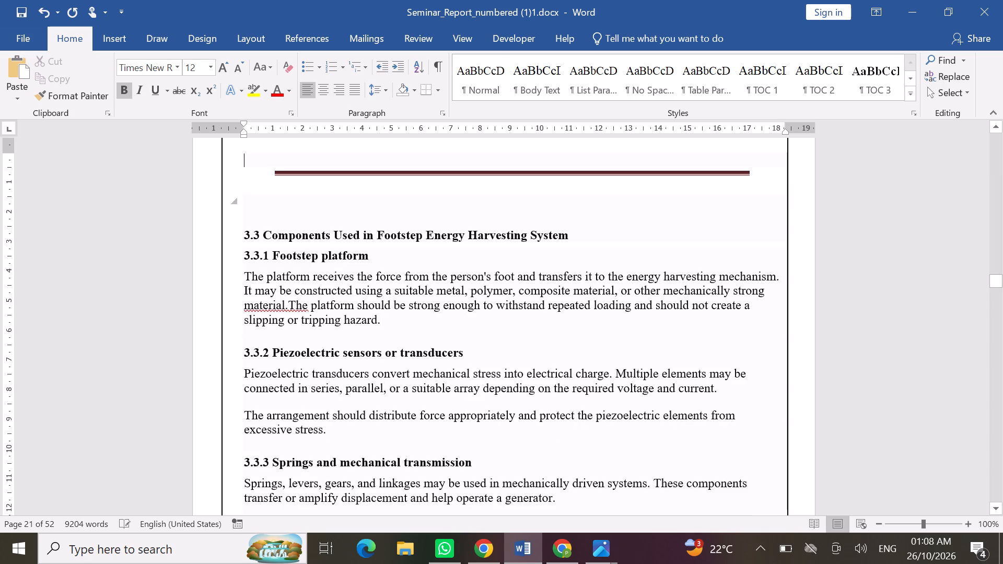
Review the header lines, footer blocks and page breaks from page 12 through the Reference page and the page after it.
{"action": "scroll", "coordinate": [368, 186], "scroll_direction": "up", "scroll_amount": 4}
{"action": "scroll", "coordinate": [368, 186], "scroll_direction": "down", "scroll_amount": 6}
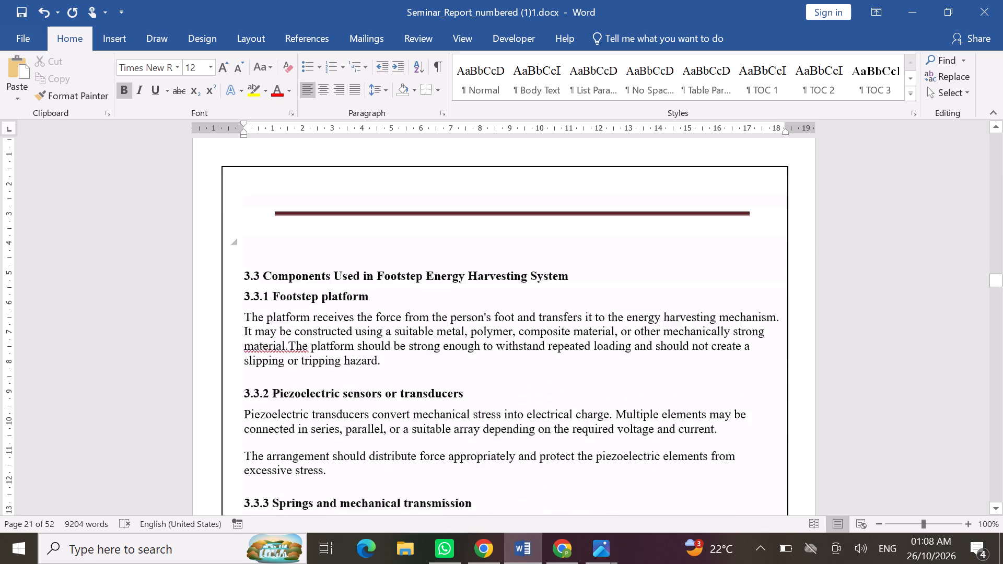
{"action": "scroll", "coordinate": [368, 186], "scroll_direction": "down", "scroll_amount": 20}
{"action": "scroll", "coordinate": [368, 186], "scroll_direction": "down", "scroll_amount": 1}
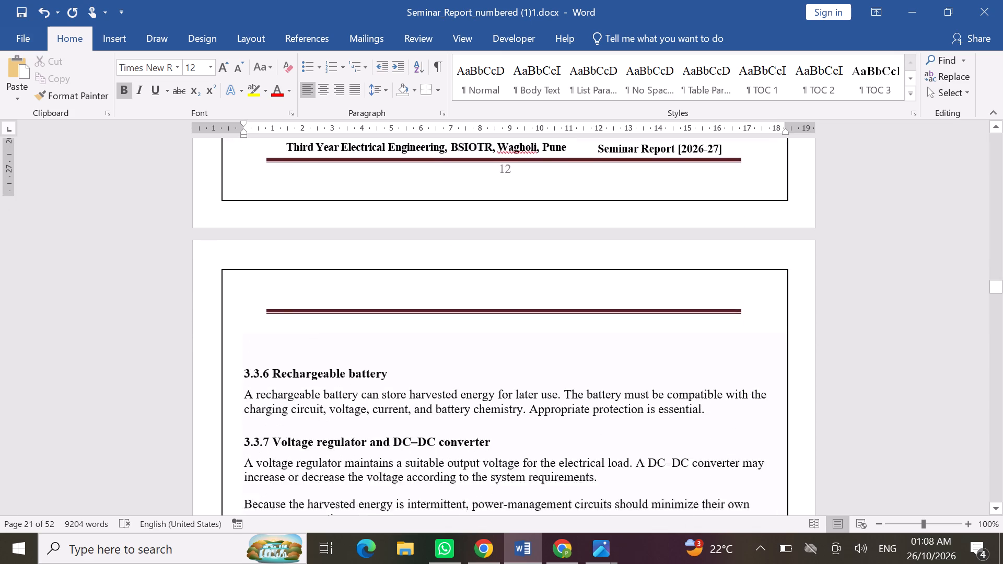
{"action": "scroll", "coordinate": [368, 186], "scroll_direction": "down", "scroll_amount": 13}
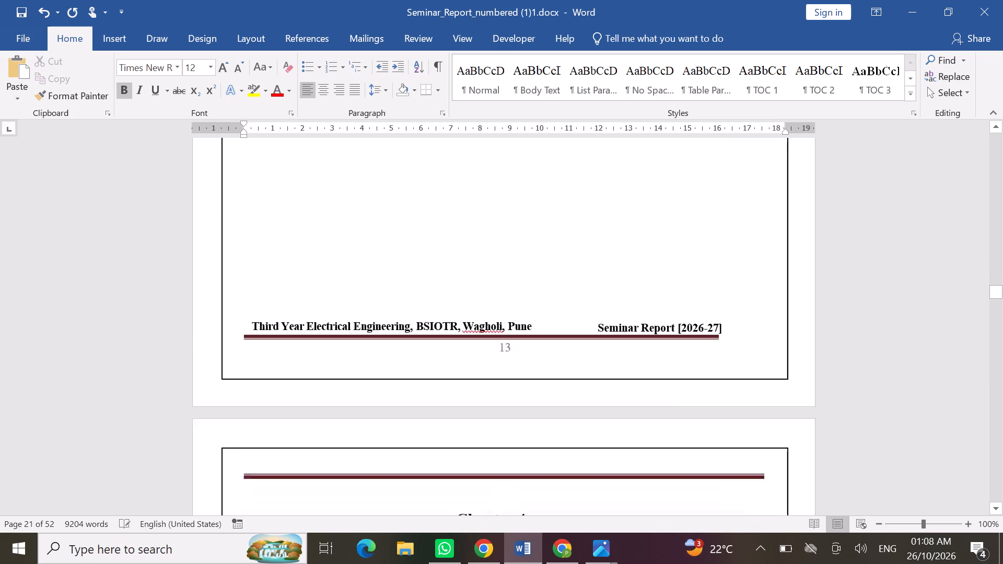
{"action": "scroll", "coordinate": [368, 186], "scroll_direction": "down", "scroll_amount": 10}
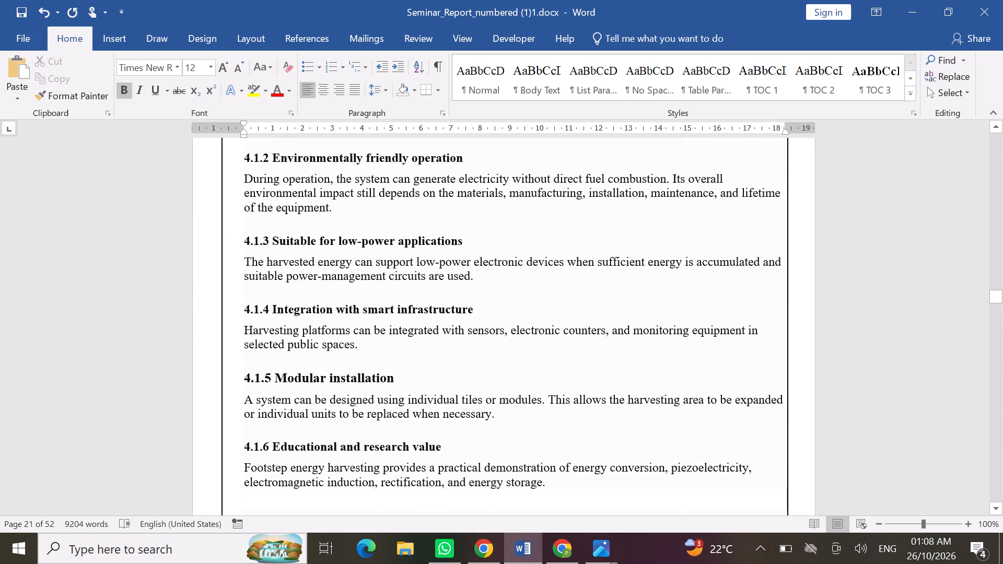
{"action": "scroll", "coordinate": [368, 186], "scroll_direction": "down", "scroll_amount": 10}
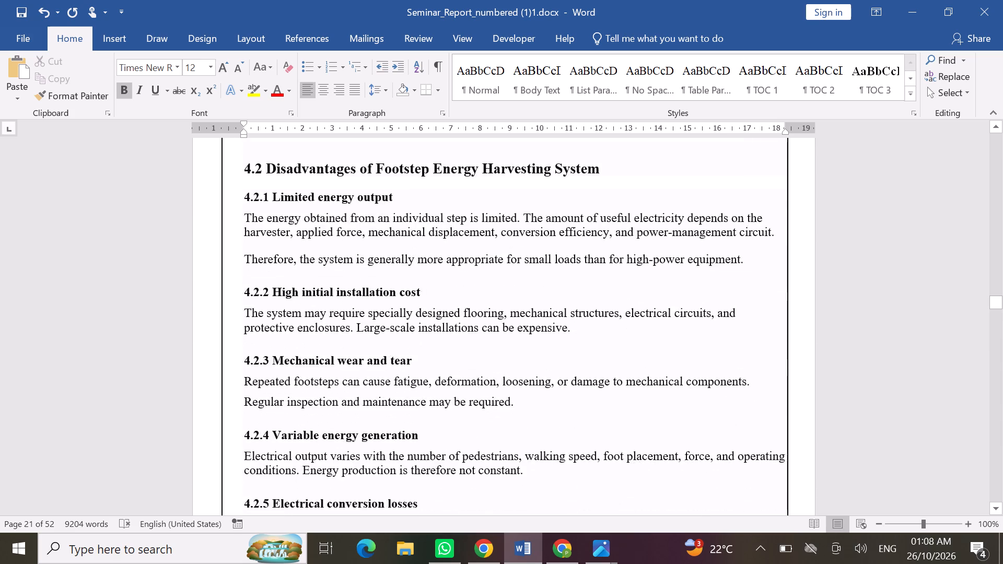
{"action": "scroll", "coordinate": [368, 186], "scroll_direction": "down", "scroll_amount": 11}
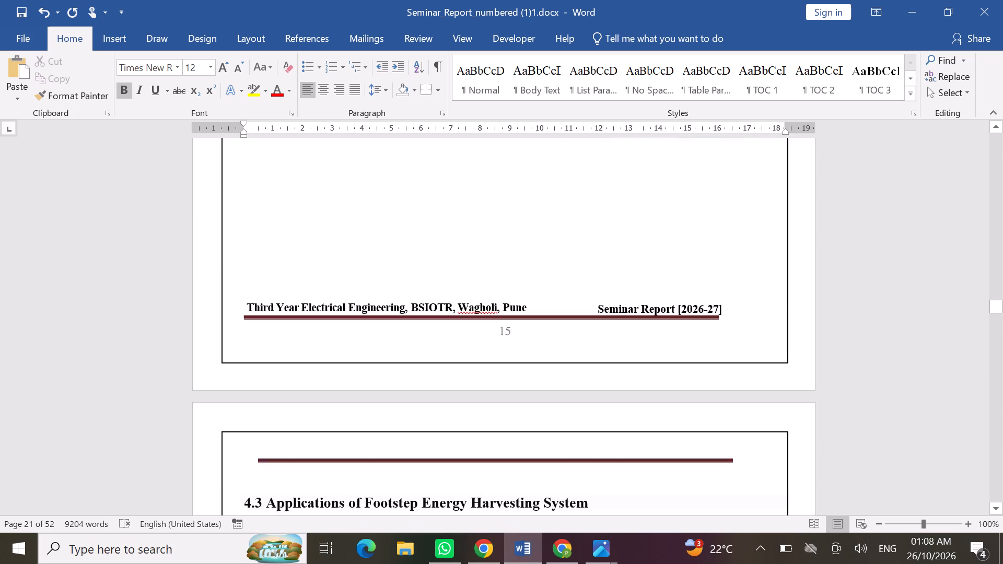
{"action": "scroll", "coordinate": [368, 186], "scroll_direction": "down", "scroll_amount": 8}
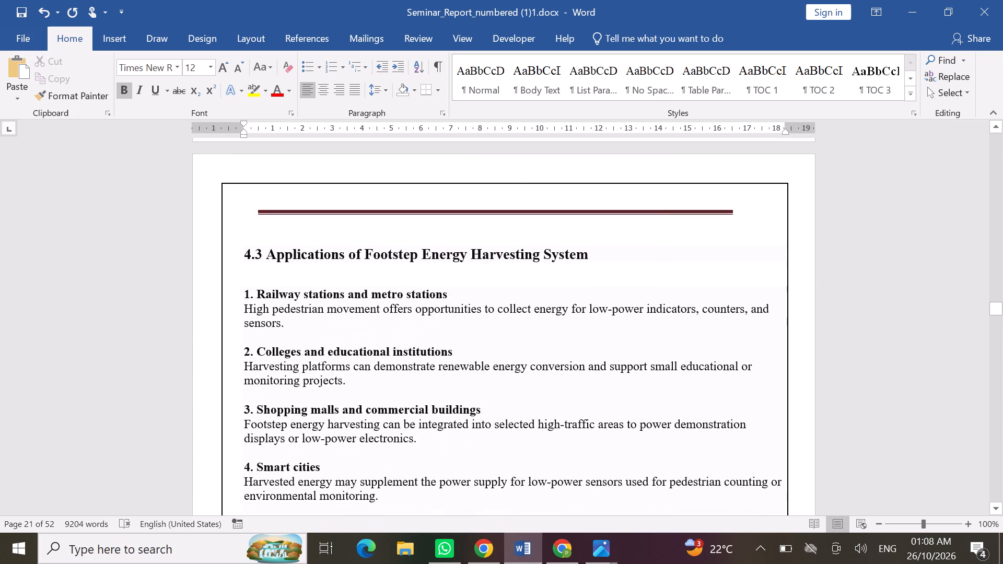
{"action": "scroll", "coordinate": [368, 186], "scroll_direction": "down", "scroll_amount": 20}
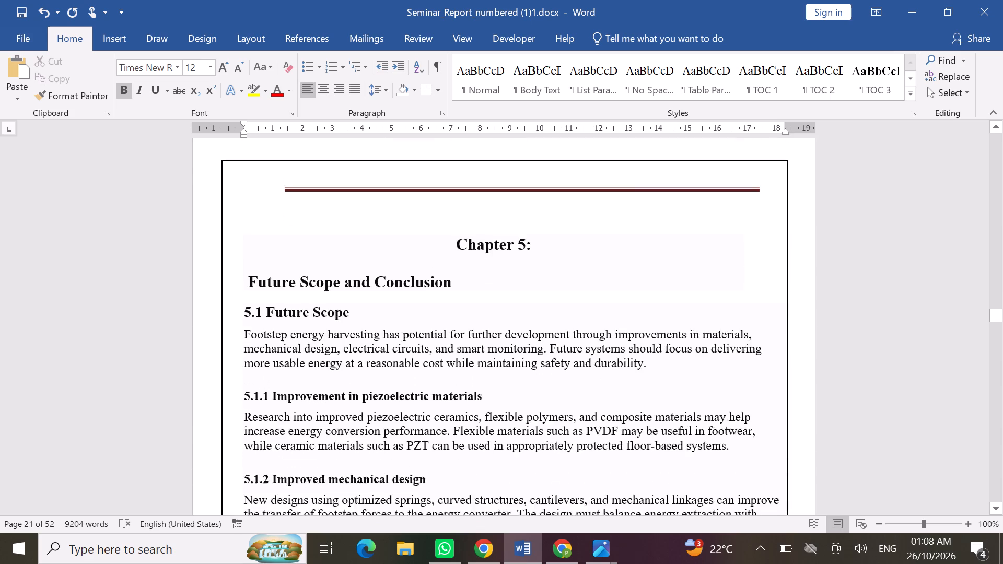
{"action": "scroll", "coordinate": [368, 186], "scroll_direction": "down", "scroll_amount": 14}
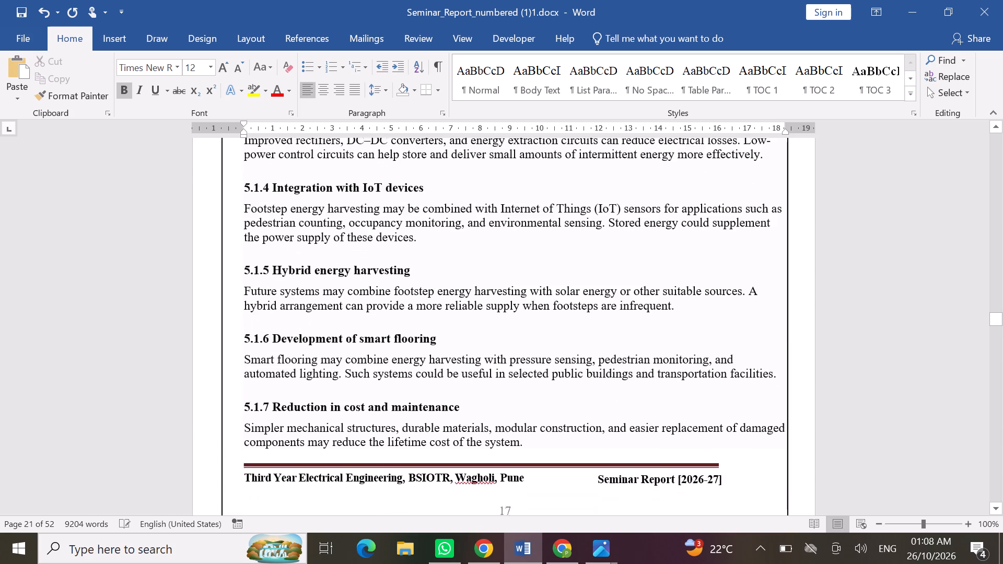
{"action": "scroll", "coordinate": [368, 186], "scroll_direction": "down", "scroll_amount": 13}
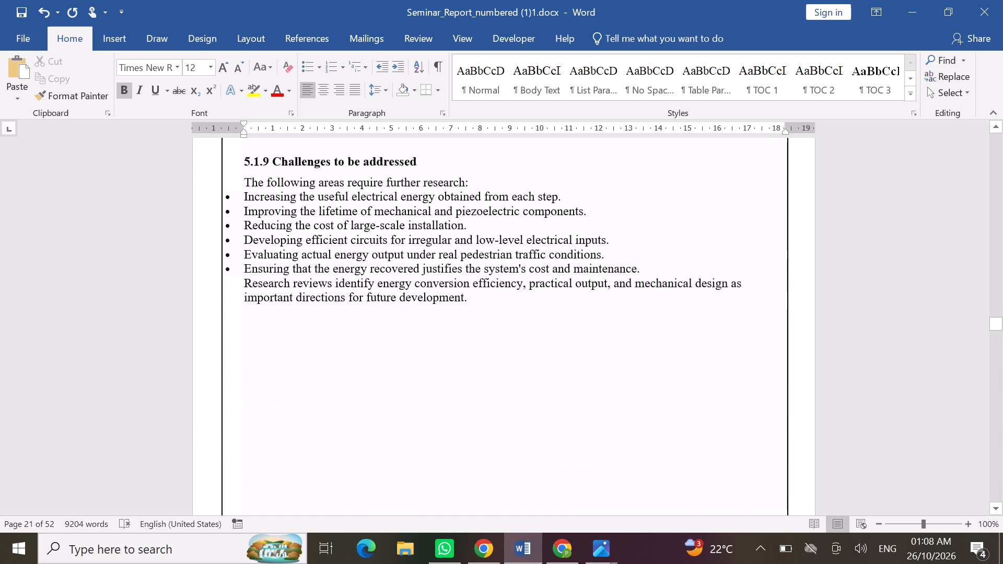
{"action": "scroll", "coordinate": [368, 186], "scroll_direction": "down", "scroll_amount": 12}
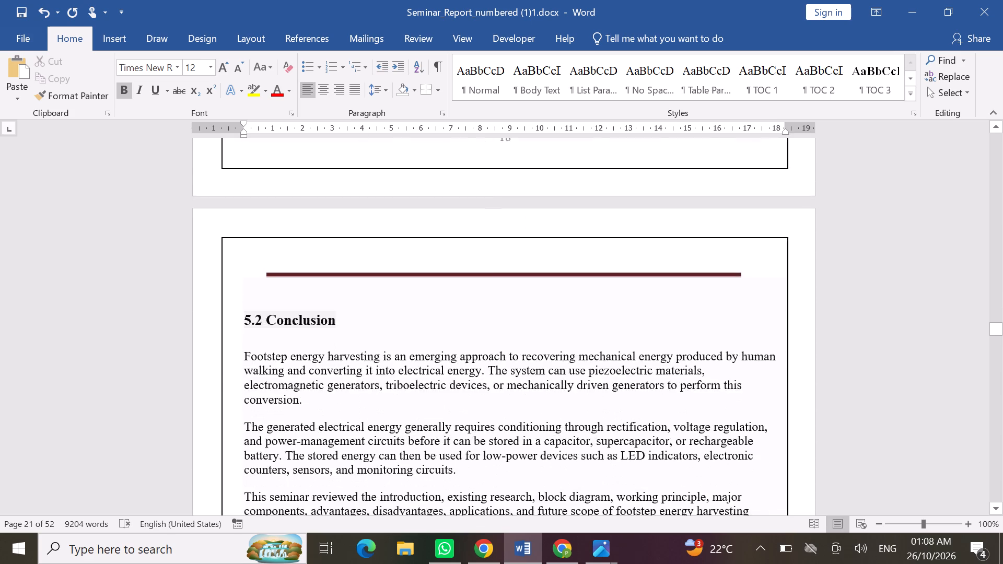
{"action": "scroll", "coordinate": [368, 186], "scroll_direction": "down", "scroll_amount": 16}
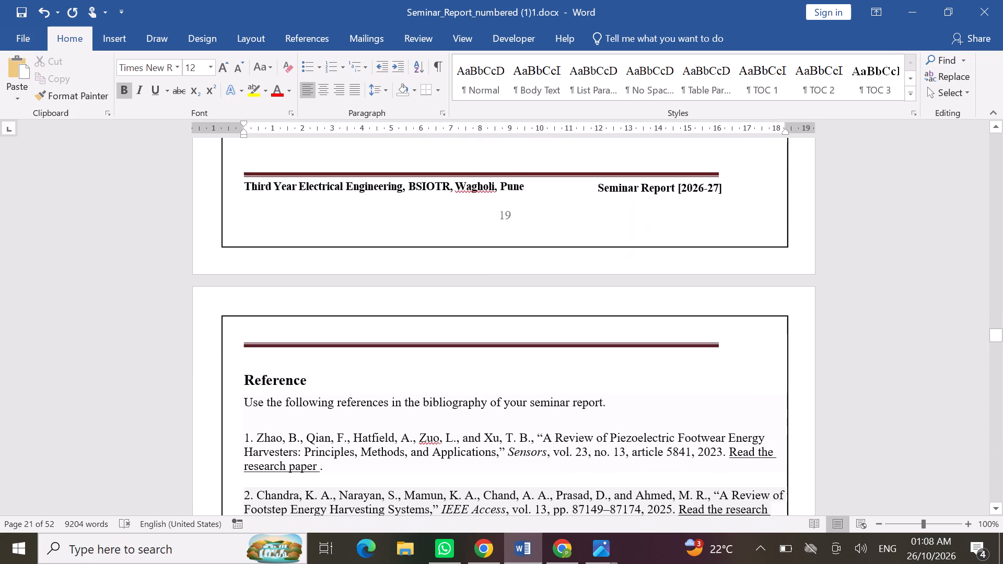
{"action": "scroll", "coordinate": [368, 186], "scroll_direction": "down", "scroll_amount": 9}
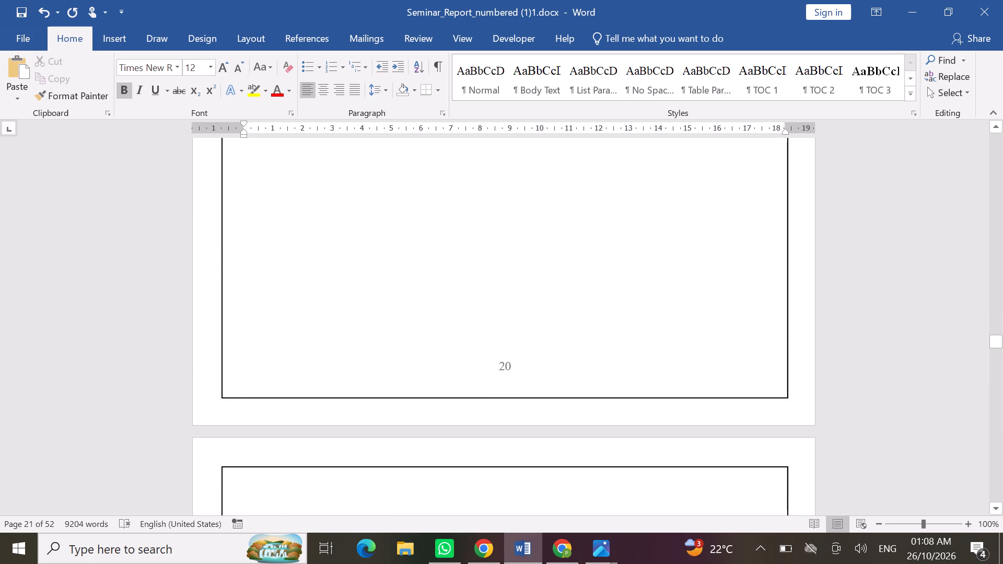
{"action": "scroll", "coordinate": [368, 186], "scroll_direction": "down", "scroll_amount": 5}
{"action": "scroll", "coordinate": [368, 186], "scroll_direction": "up", "scroll_amount": 2}
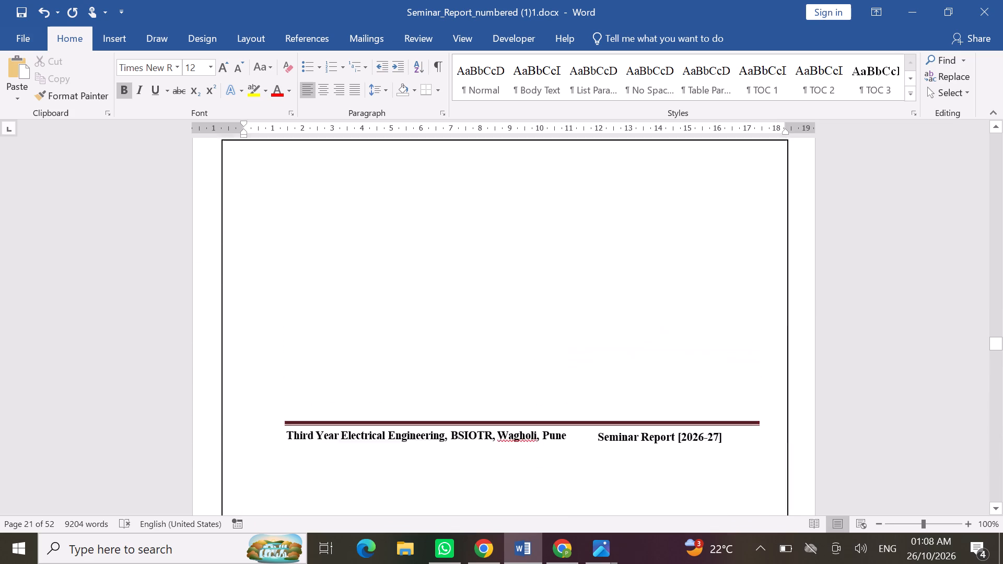
{"action": "scroll", "coordinate": [368, 186], "scroll_direction": "up", "scroll_amount": 5}
{"action": "scroll", "coordinate": [368, 186], "scroll_direction": "down", "scroll_amount": 3}
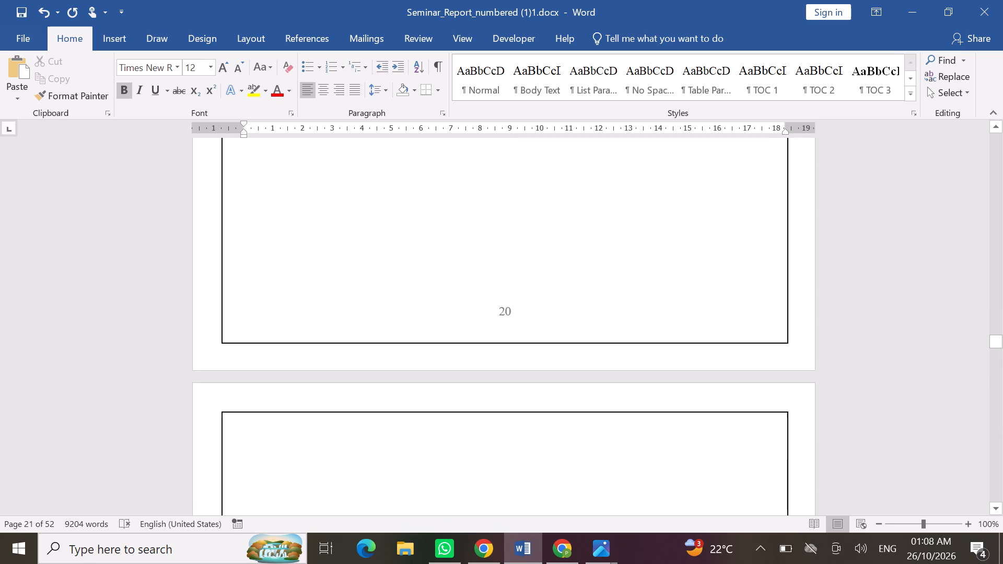
Delete the blank lines above the footer block on the page after page 20, pulling the block back to just above page 20's number.
{"action": "scroll", "coordinate": [368, 186], "scroll_direction": "down", "scroll_amount": 2}
{"action": "left_click", "coordinate": [300, 344]}
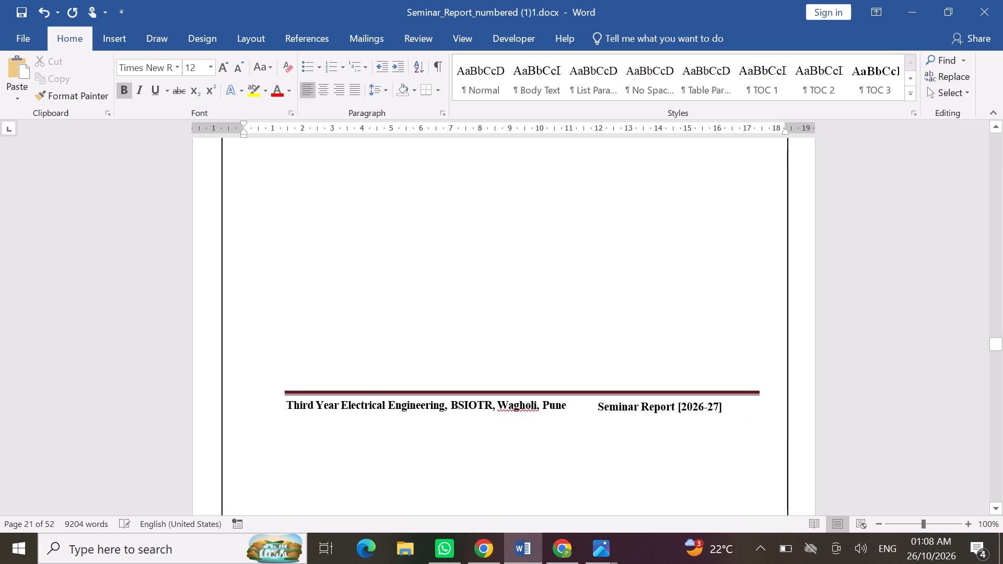
{"action": "key", "text": "BackSpace"}
{"action": "key", "text": "BackSpace"}
{"action": "key", "text": "BackSpace"}
{"action": "key", "text": "BackSpace"}
{"action": "key", "text": "BackSpace"}
{"action": "key", "text": "BackSpace"}
{"action": "key", "text": "BackSpace"}
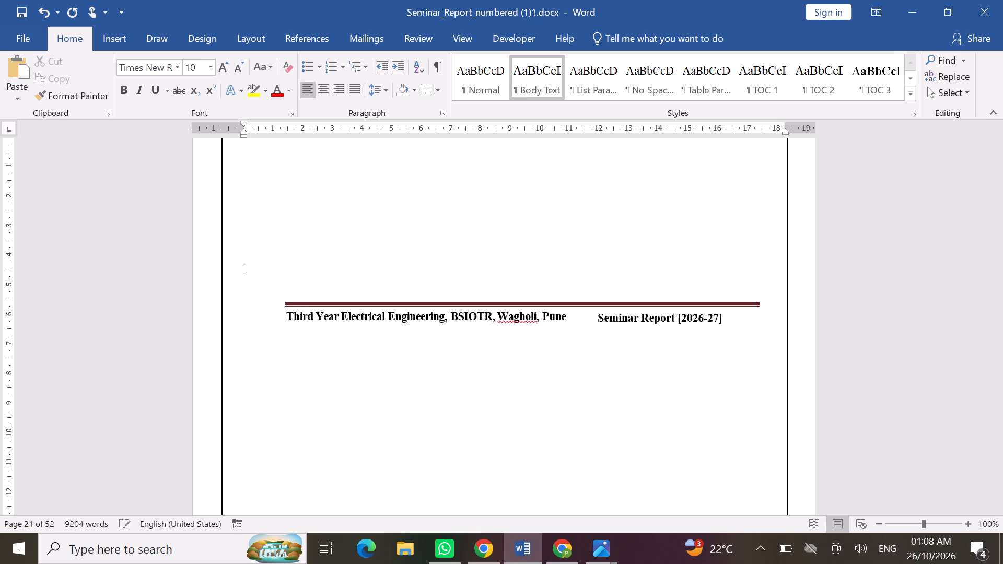
{"action": "key", "text": "BackSpace"}
{"action": "key", "text": "BackSpace"}
{"action": "key", "text": "BackSpace"}
{"action": "key", "text": "BackSpace"}
{"action": "key", "text": "BackSpace"}
{"action": "key", "text": "BackSpace"}
{"action": "key", "text": "BackSpace"}
{"action": "scroll", "coordinate": [300, 344], "scroll_direction": "up", "scroll_amount": 2}
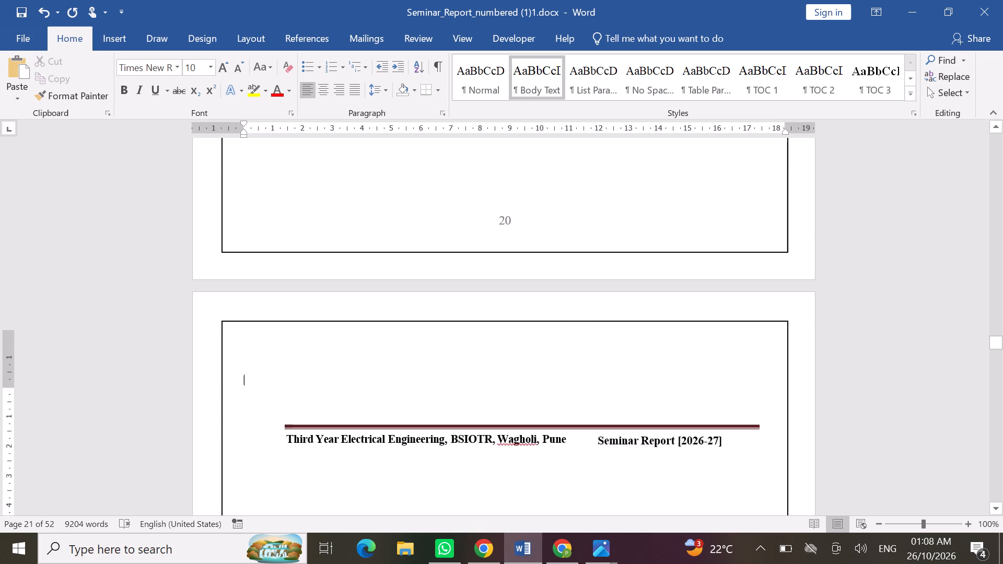
{"action": "scroll", "coordinate": [300, 344], "scroll_direction": "up", "scroll_amount": 3}
{"action": "key", "text": "BackSpace"}
{"action": "key", "text": "BackSpace"}
{"action": "key", "text": "BackSpace"}
{"action": "key", "text": "BackSpace"}
{"action": "key", "text": "BackSpace"}
{"action": "key", "text": "BackSpace"}
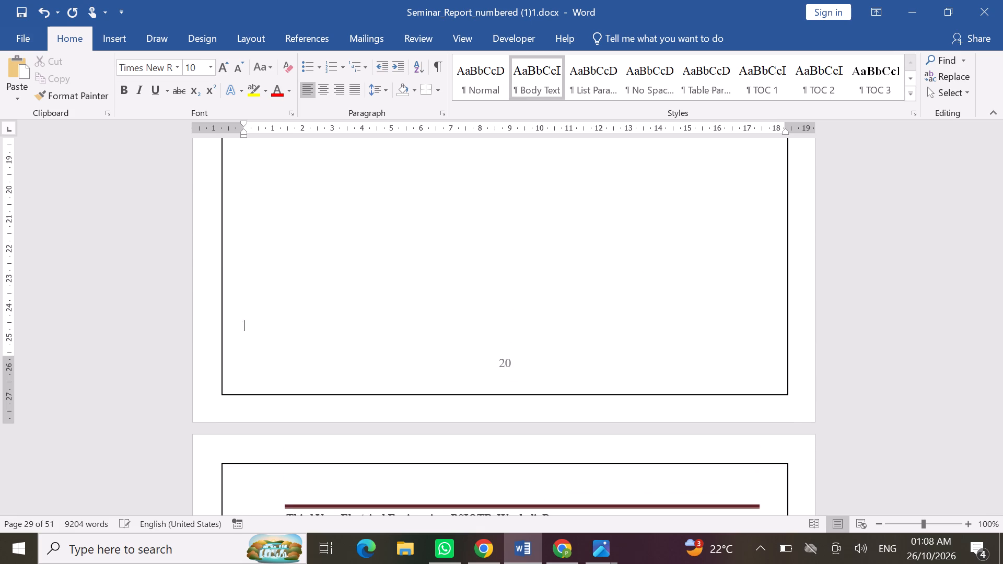
{"action": "key", "text": "BackSpace"}
{"action": "key", "text": "BackSpace"}
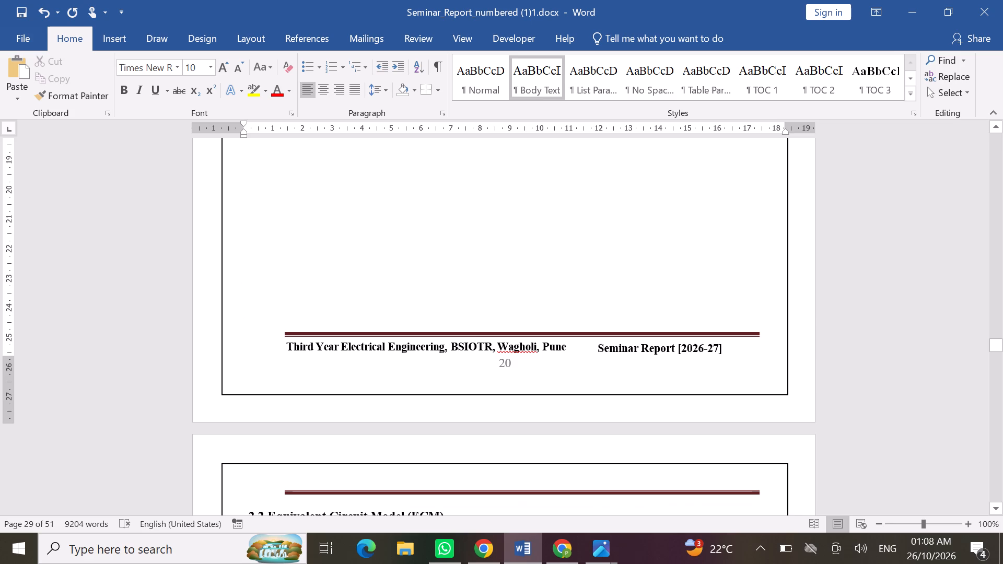
Check the Reference page's layout and the start of the following page with section 2.2 Equivalent Circuit Model (ECM).
{"action": "scroll", "coordinate": [300, 344], "scroll_direction": "up", "scroll_amount": 6}
{"action": "scroll", "coordinate": [300, 344], "scroll_direction": "down", "scroll_amount": 5}
{"action": "scroll", "coordinate": [300, 344], "scroll_direction": "up", "scroll_amount": 1}
{"action": "scroll", "coordinate": [300, 344], "scroll_direction": "down", "scroll_amount": 4}
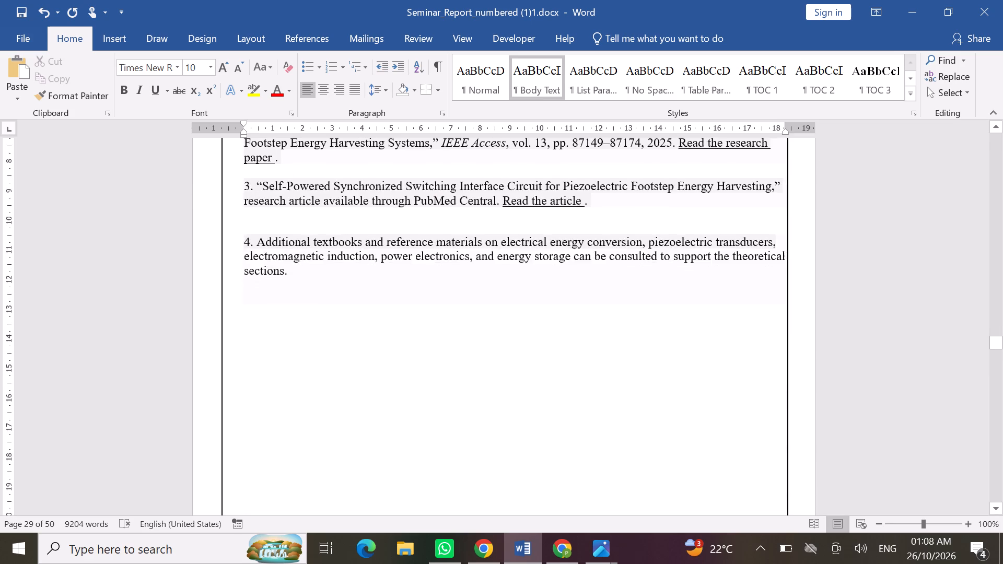
{"action": "scroll", "coordinate": [300, 344], "scroll_direction": "down", "scroll_amount": 4}
{"action": "scroll", "coordinate": [300, 344], "scroll_direction": "up", "scroll_amount": 2}
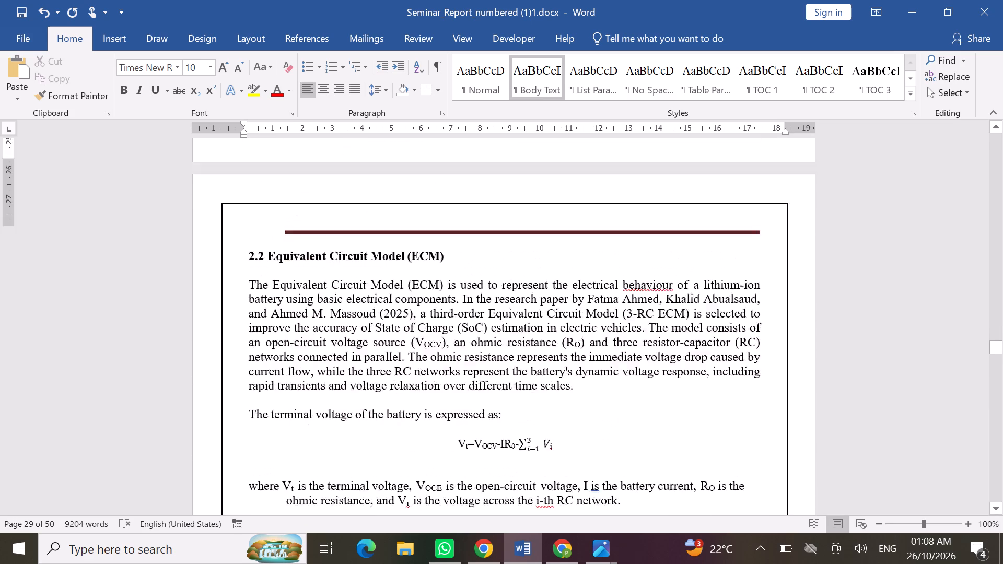
Review the report's page layout backwards from section 2.2 Equivalent Circuit Model (ECM) to the title page.
{"action": "scroll", "coordinate": [300, 344], "scroll_direction": "up", "scroll_amount": 19}
{"action": "scroll", "coordinate": [300, 344], "scroll_direction": "up", "scroll_amount": 9}
{"action": "scroll", "coordinate": [300, 344], "scroll_direction": "up", "scroll_amount": 18}
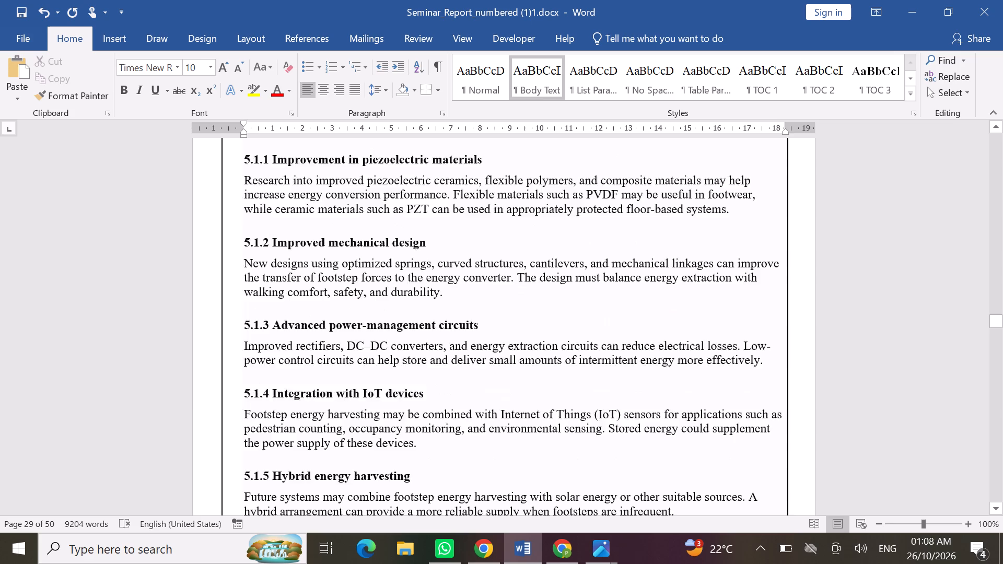
{"action": "scroll", "coordinate": [300, 344], "scroll_direction": "up", "scroll_amount": 2}
{"action": "scroll", "coordinate": [300, 344], "scroll_direction": "up", "scroll_amount": 20}
{"action": "scroll", "coordinate": [300, 344], "scroll_direction": "up", "scroll_amount": 20}
{"action": "scroll", "coordinate": [300, 344], "scroll_direction": "up", "scroll_amount": 20}
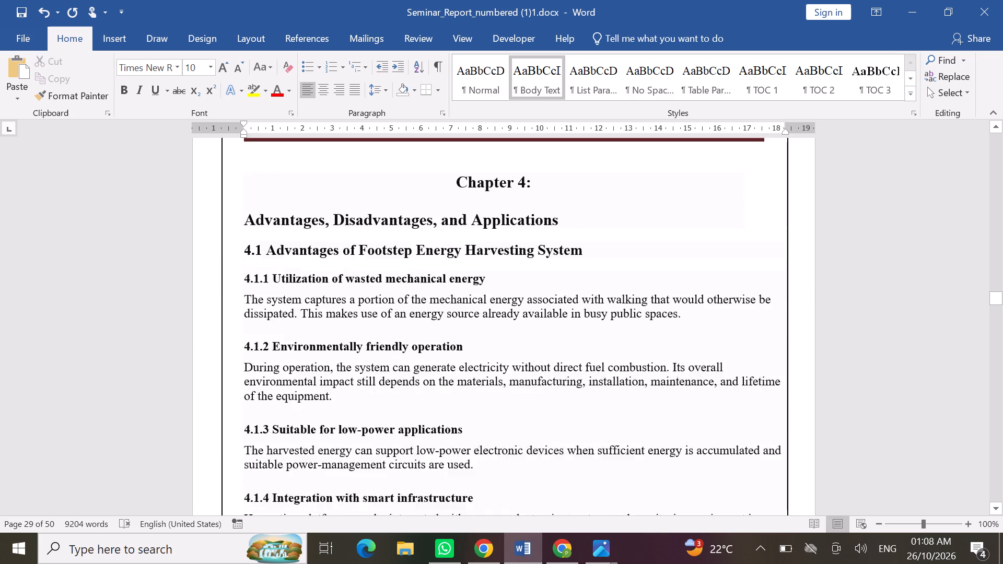
{"action": "scroll", "coordinate": [300, 344], "scroll_direction": "up", "scroll_amount": 20}
{"action": "scroll", "coordinate": [300, 344], "scroll_direction": "up", "scroll_amount": 20}
{"action": "scroll", "coordinate": [300, 344], "scroll_direction": "up", "scroll_amount": 10}
{"action": "scroll", "coordinate": [300, 344], "scroll_direction": "up", "scroll_amount": 15}
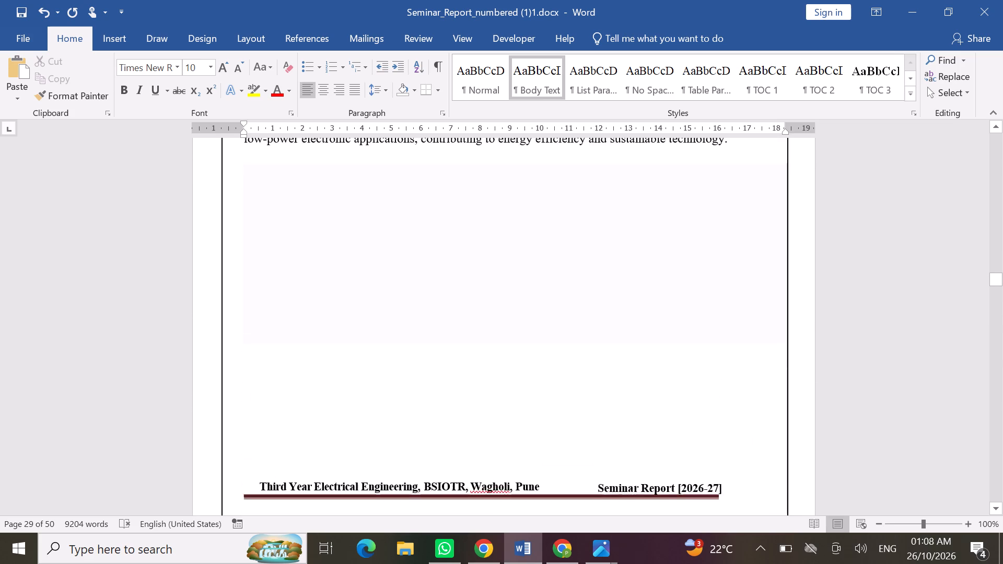
{"action": "scroll", "coordinate": [300, 344], "scroll_direction": "up", "scroll_amount": 20}
{"action": "scroll", "coordinate": [300, 344], "scroll_direction": "up", "scroll_amount": 13}
{"action": "scroll", "coordinate": [300, 344], "scroll_direction": "up", "scroll_amount": 17}
{"action": "scroll", "coordinate": [300, 344], "scroll_direction": "up", "scroll_amount": 20}
{"action": "scroll", "coordinate": [300, 344], "scroll_direction": "up", "scroll_amount": 9}
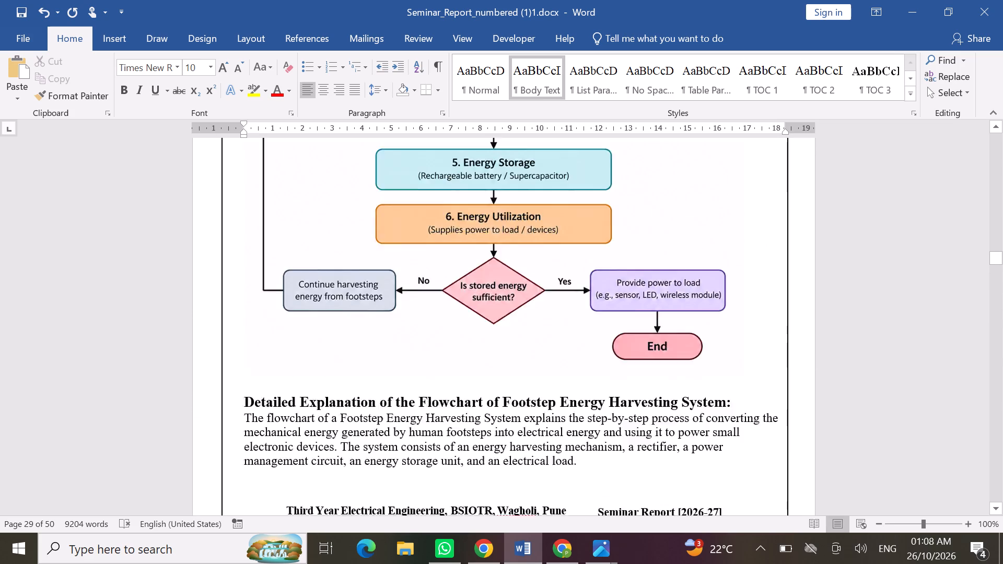
{"action": "scroll", "coordinate": [300, 344], "scroll_direction": "up", "scroll_amount": 20}
{"action": "scroll", "coordinate": [300, 344], "scroll_direction": "up", "scroll_amount": 20}
{"action": "scroll", "coordinate": [300, 344], "scroll_direction": "up", "scroll_amount": 20}
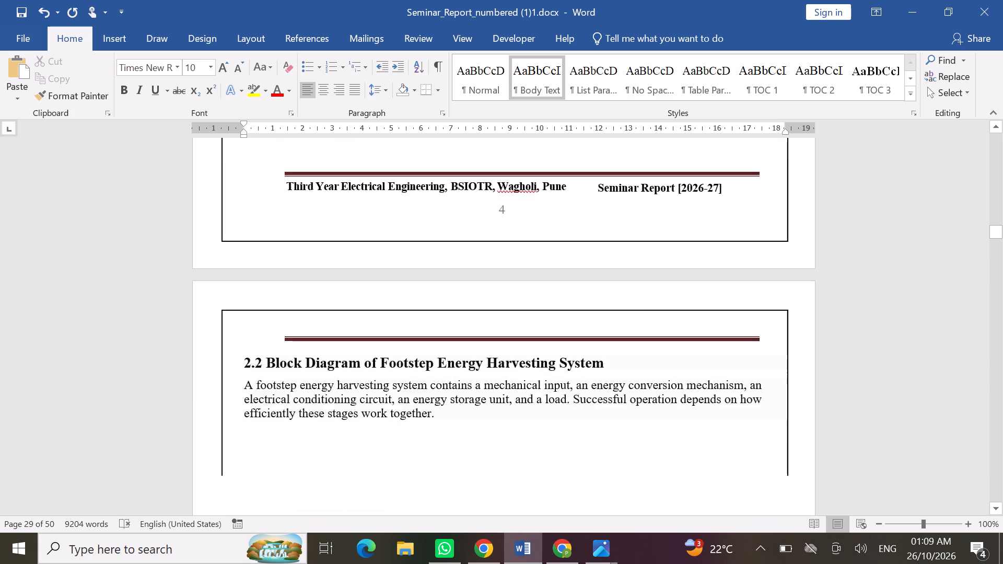
{"action": "scroll", "coordinate": [300, 344], "scroll_direction": "up", "scroll_amount": 18}
{"action": "scroll", "coordinate": [300, 344], "scroll_direction": "up", "scroll_amount": 8}
{"action": "scroll", "coordinate": [300, 344], "scroll_direction": "up", "scroll_amount": 20}
{"action": "scroll", "coordinate": [300, 344], "scroll_direction": "up", "scroll_amount": 20}
{"action": "scroll", "coordinate": [300, 344], "scroll_direction": "up", "scroll_amount": 13}
{"action": "scroll", "coordinate": [300, 344], "scroll_direction": "up", "scroll_amount": 12}
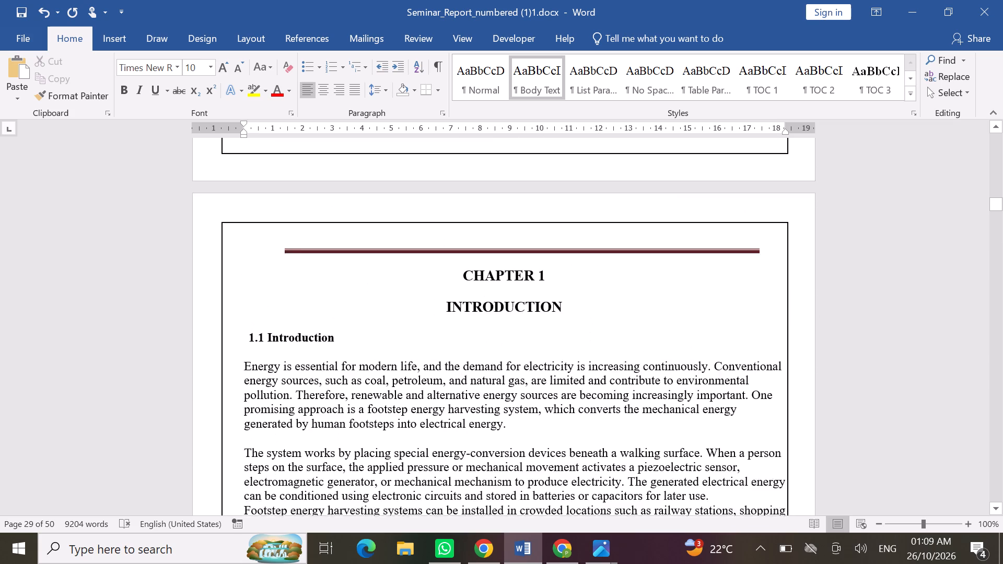
{"action": "scroll", "coordinate": [300, 344], "scroll_direction": "up", "scroll_amount": 20}
{"action": "scroll", "coordinate": [300, 344], "scroll_direction": "up", "scroll_amount": 20}
{"action": "scroll", "coordinate": [300, 344], "scroll_direction": "up", "scroll_amount": 20}
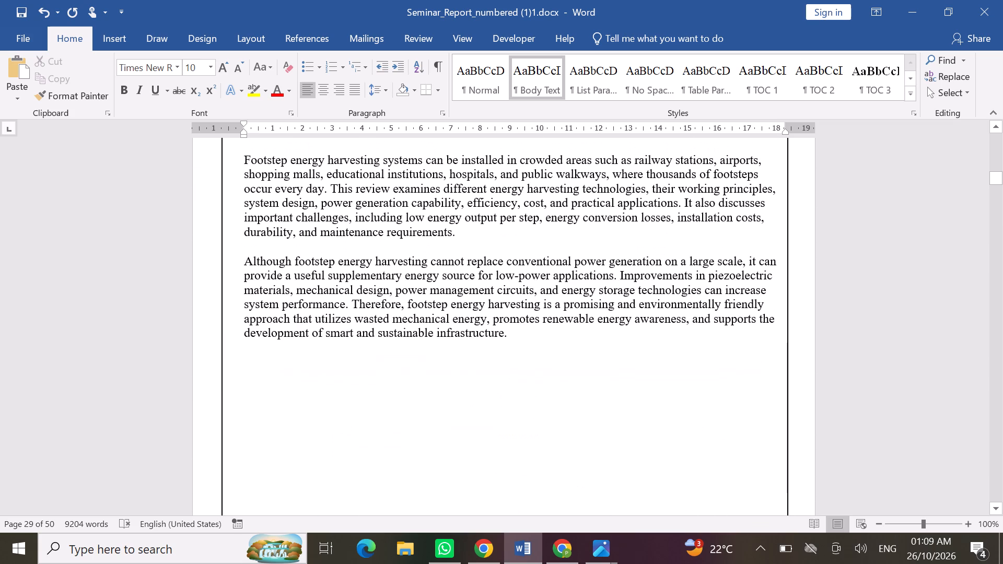
{"action": "scroll", "coordinate": [300, 344], "scroll_direction": "up", "scroll_amount": 20}
{"action": "scroll", "coordinate": [300, 344], "scroll_direction": "up", "scroll_amount": 20}
{"action": "scroll", "coordinate": [300, 344], "scroll_direction": "up", "scroll_amount": 5}
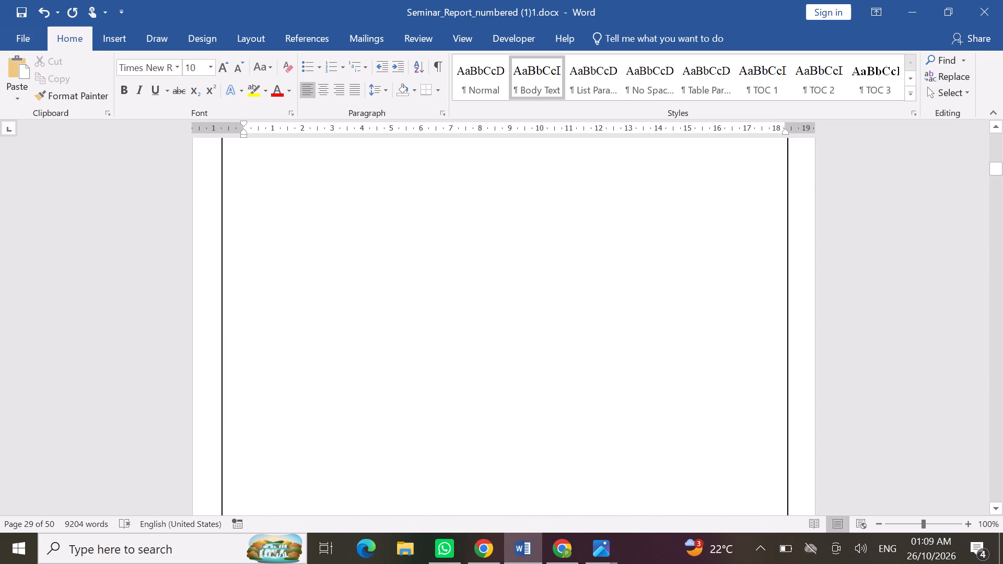
{"action": "scroll", "coordinate": [300, 344], "scroll_direction": "up", "scroll_amount": 12}
{"action": "scroll", "coordinate": [300, 344], "scroll_direction": "up", "scroll_amount": 20}
{"action": "scroll", "coordinate": [300, 344], "scroll_direction": "up", "scroll_amount": 20}
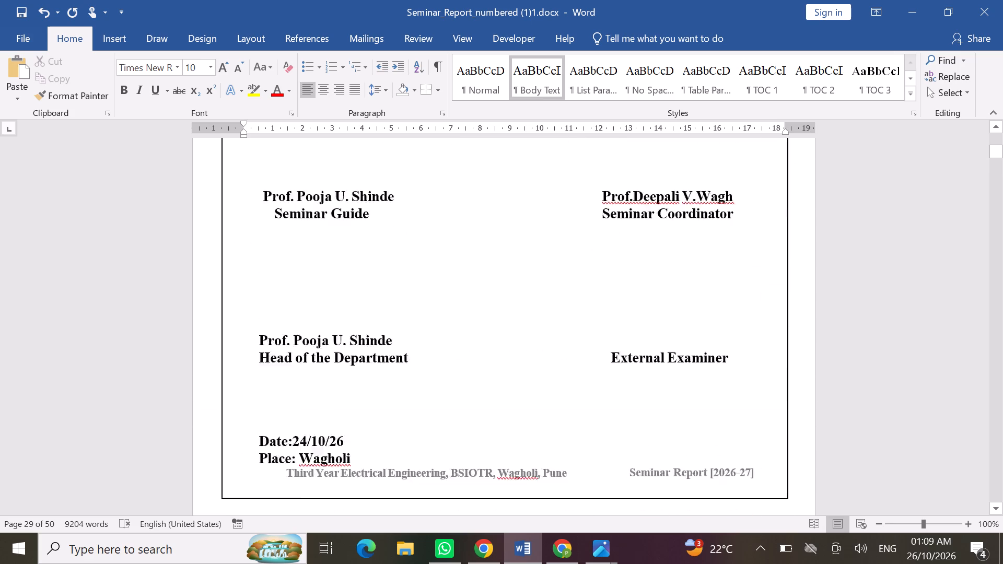
{"action": "scroll", "coordinate": [300, 344], "scroll_direction": "up", "scroll_amount": 20}
{"action": "scroll", "coordinate": [300, 344], "scroll_direction": "up", "scroll_amount": 16}
{"action": "scroll", "coordinate": [300, 344], "scroll_direction": "up", "scroll_amount": 5}
Check the front pages from the title page through the Acknowledgement and Seminar Approval Sheet to the blank page before the Abstract.
{"action": "scroll", "coordinate": [300, 344], "scroll_direction": "down", "scroll_amount": 1}
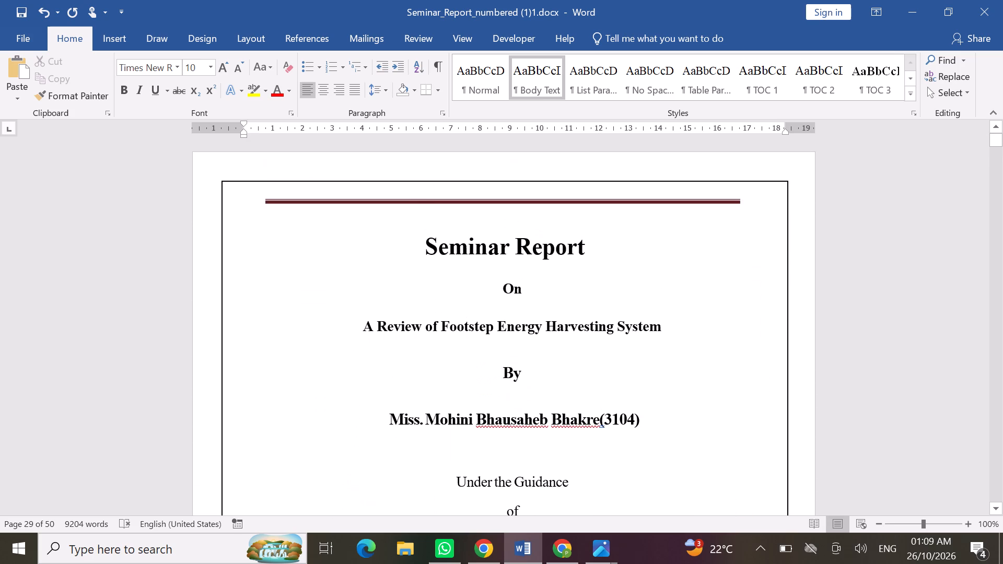
{"action": "scroll", "coordinate": [300, 344], "scroll_direction": "down", "scroll_amount": 16}
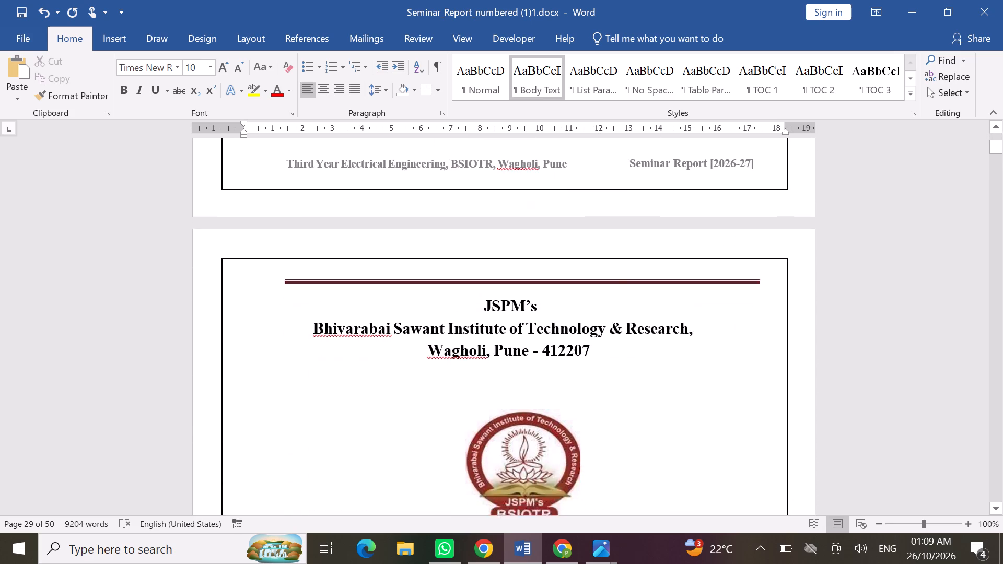
{"action": "scroll", "coordinate": [300, 344], "scroll_direction": "down", "scroll_amount": 16}
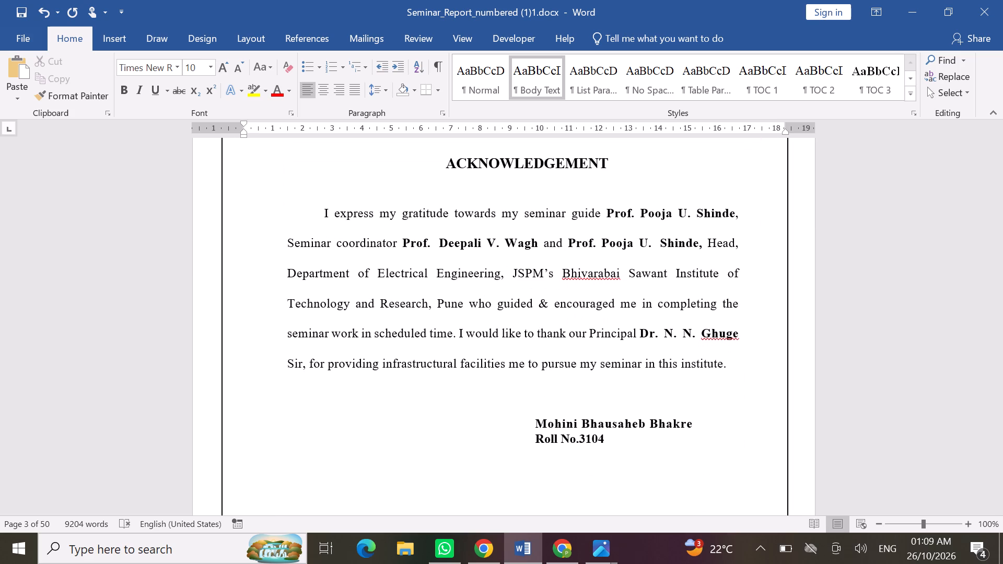
{"action": "scroll", "coordinate": [300, 344], "scroll_direction": "down", "scroll_amount": 7}
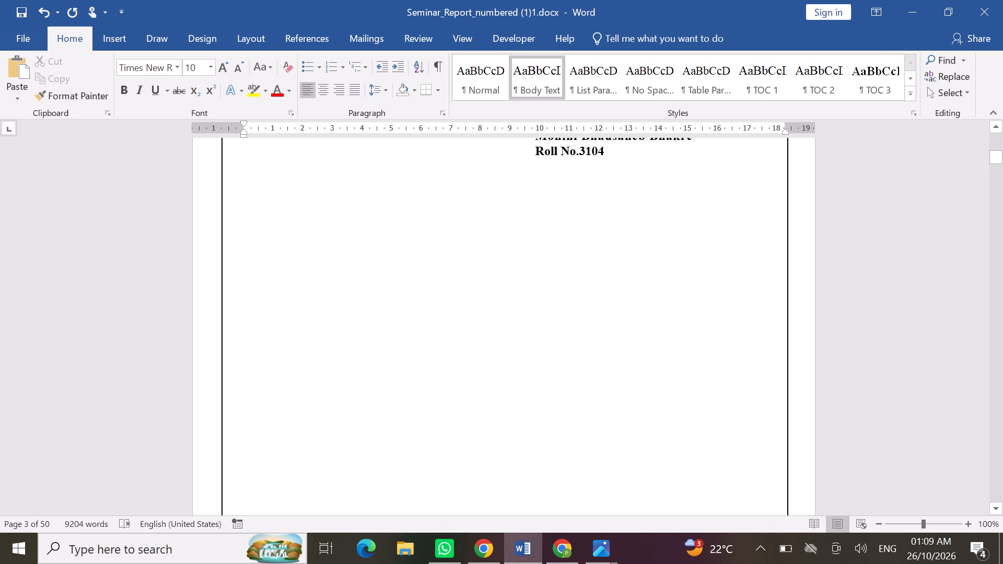
{"action": "scroll", "coordinate": [300, 344], "scroll_direction": "down", "scroll_amount": 8}
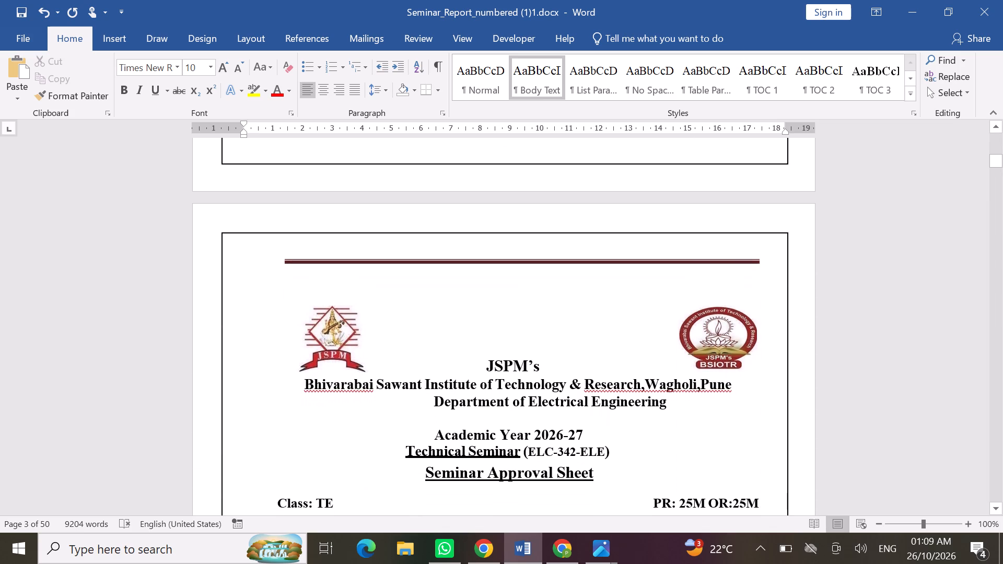
{"action": "scroll", "coordinate": [300, 344], "scroll_direction": "down", "scroll_amount": 6}
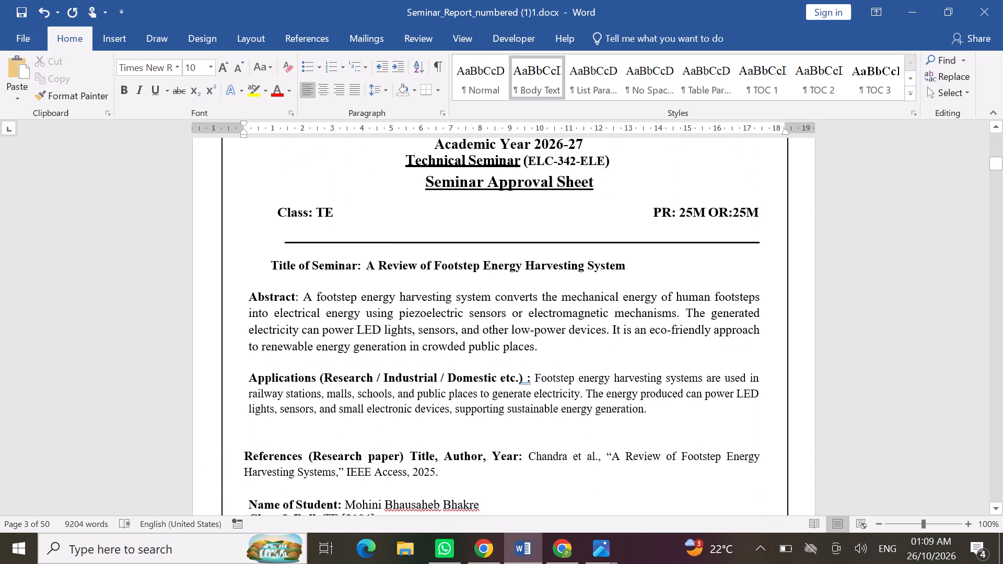
{"action": "scroll", "coordinate": [300, 344], "scroll_direction": "down", "scroll_amount": 3}
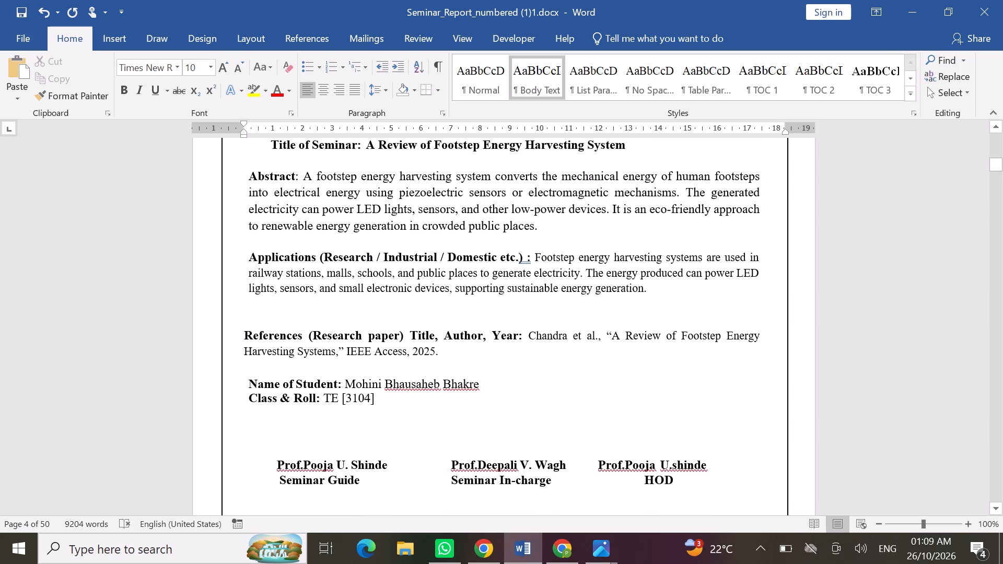
{"action": "scroll", "coordinate": [300, 344], "scroll_direction": "down", "scroll_amount": 4}
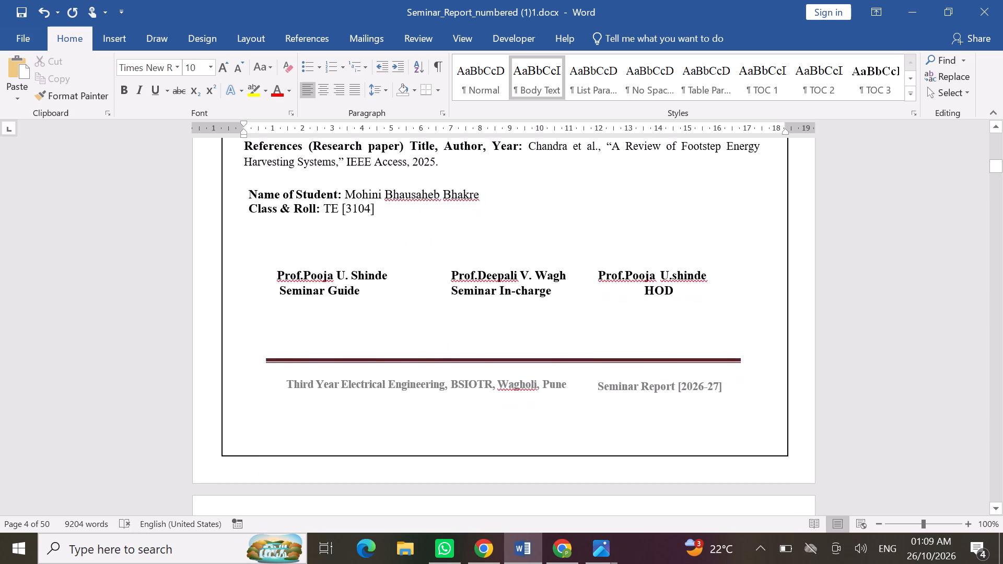
{"action": "scroll", "coordinate": [300, 344], "scroll_direction": "down", "scroll_amount": 5}
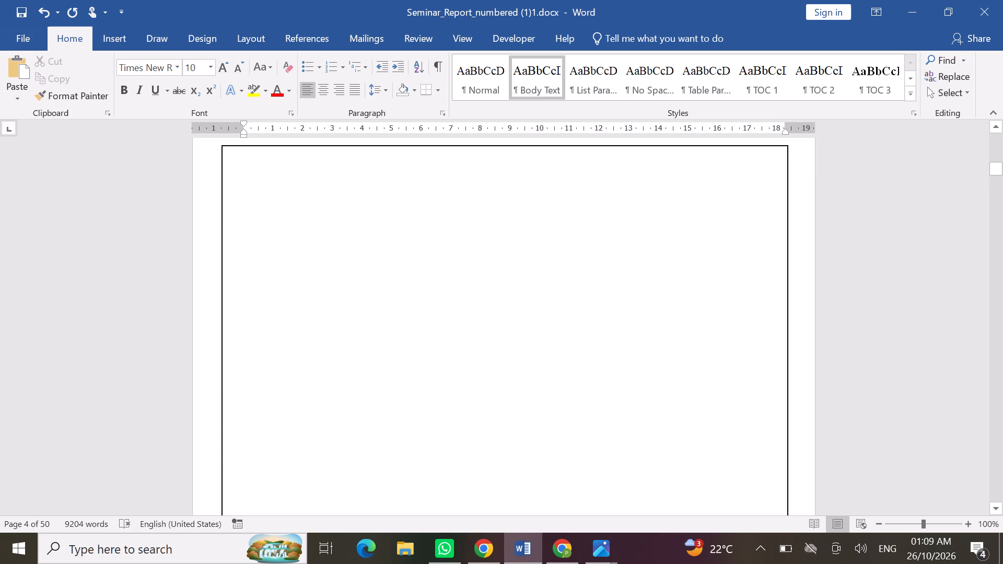
{"action": "scroll", "coordinate": [300, 344], "scroll_direction": "down", "scroll_amount": 7}
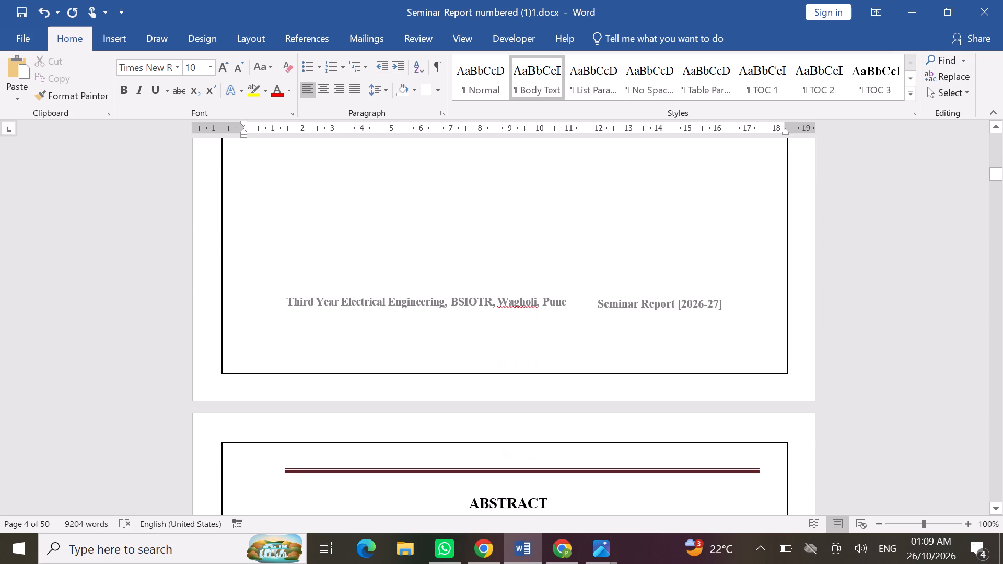
{"action": "scroll", "coordinate": [300, 344], "scroll_direction": "up", "scroll_amount": 1}
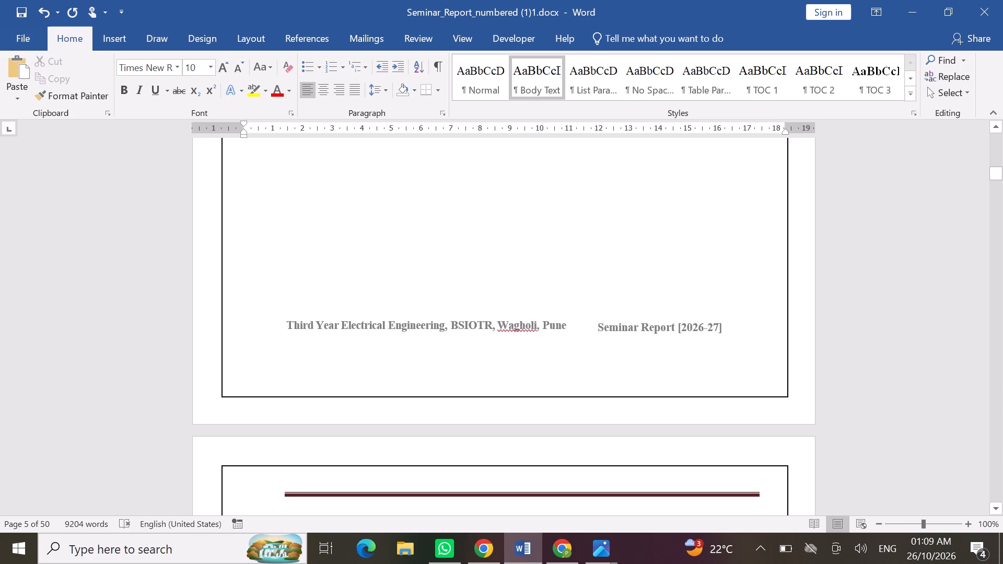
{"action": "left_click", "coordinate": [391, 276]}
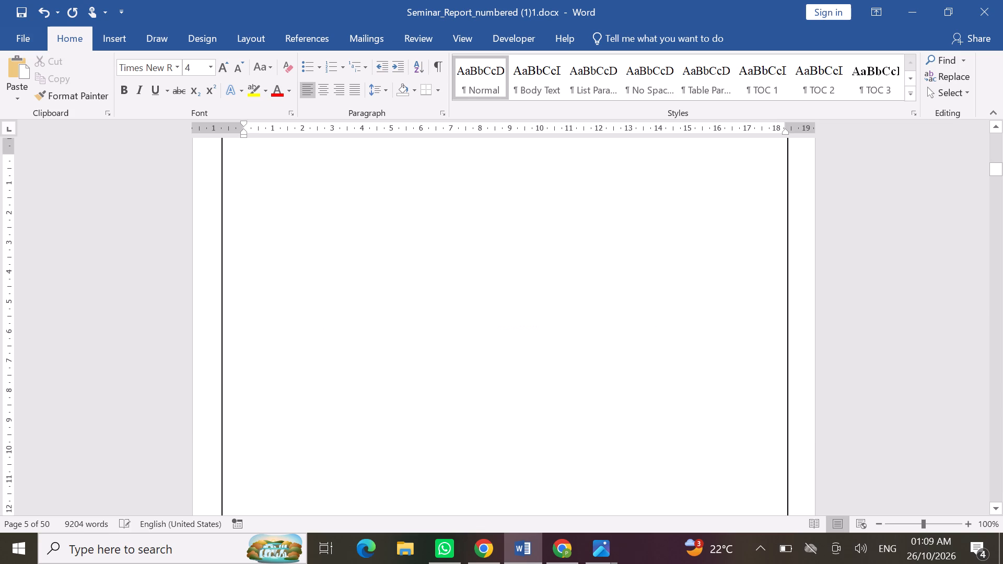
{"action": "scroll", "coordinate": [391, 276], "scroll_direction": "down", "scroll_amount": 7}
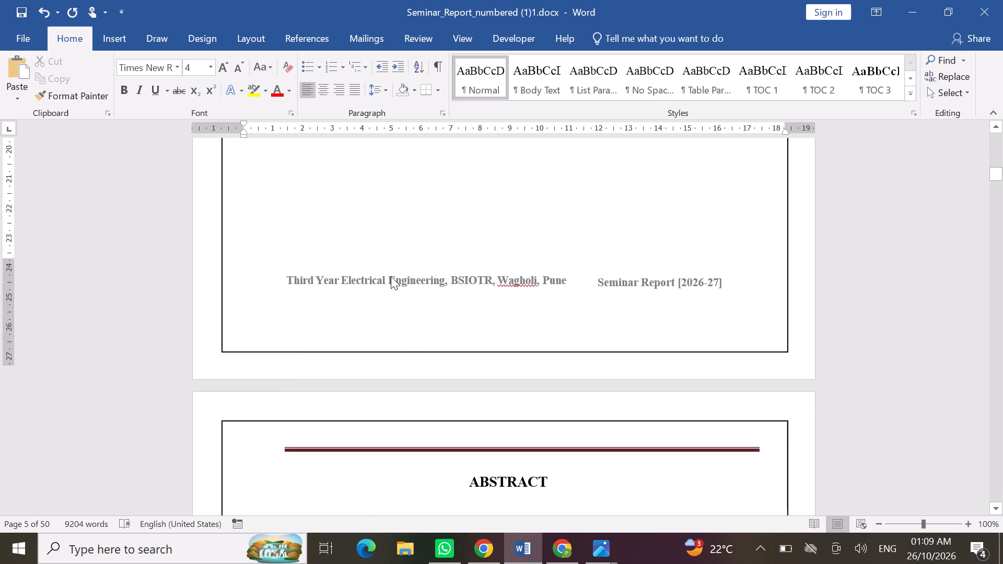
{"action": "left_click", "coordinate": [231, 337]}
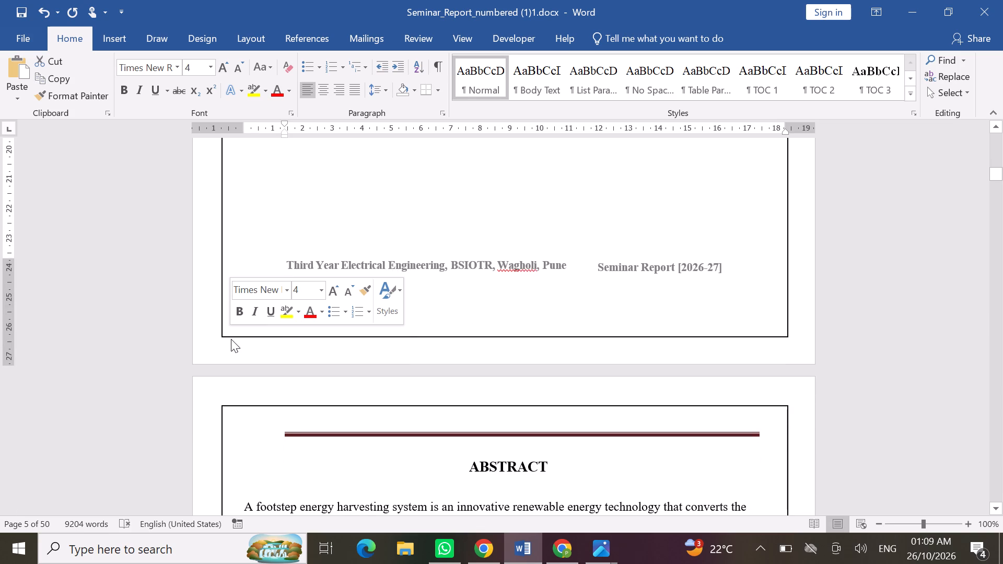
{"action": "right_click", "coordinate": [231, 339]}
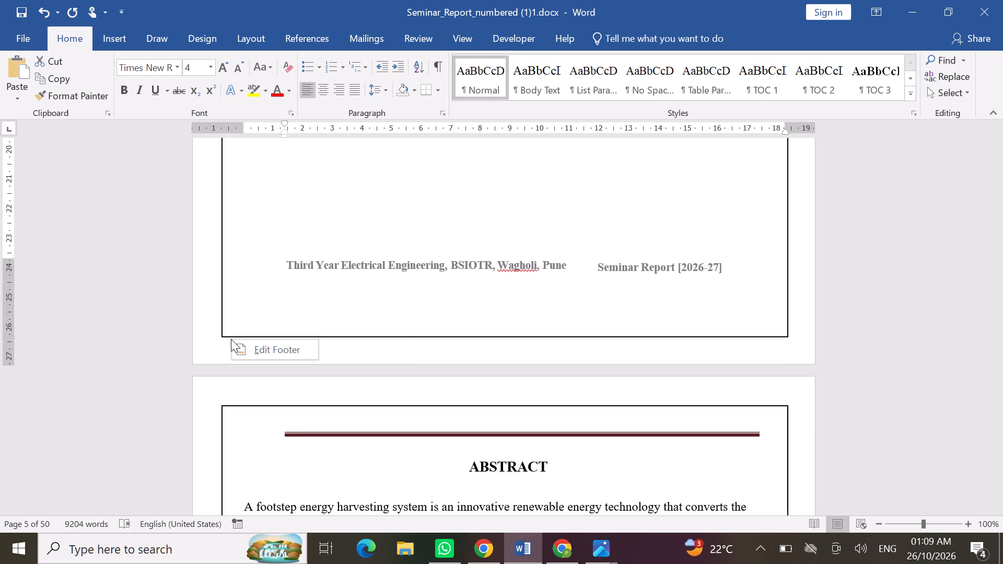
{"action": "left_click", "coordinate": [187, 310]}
Delete "of SoC Estimation Techniques" from entry 2.2 under Chapter 2 in the table of contents, keeping only "Development".
{"action": "scroll", "coordinate": [522, 356], "scroll_direction": "down", "scroll_amount": 2}
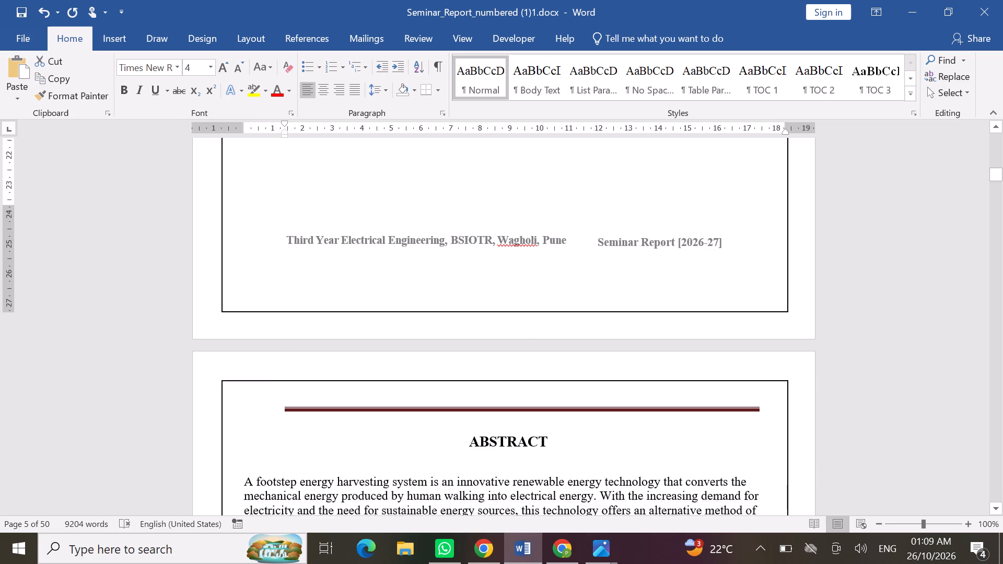
{"action": "scroll", "coordinate": [522, 356], "scroll_direction": "down", "scroll_amount": 11}
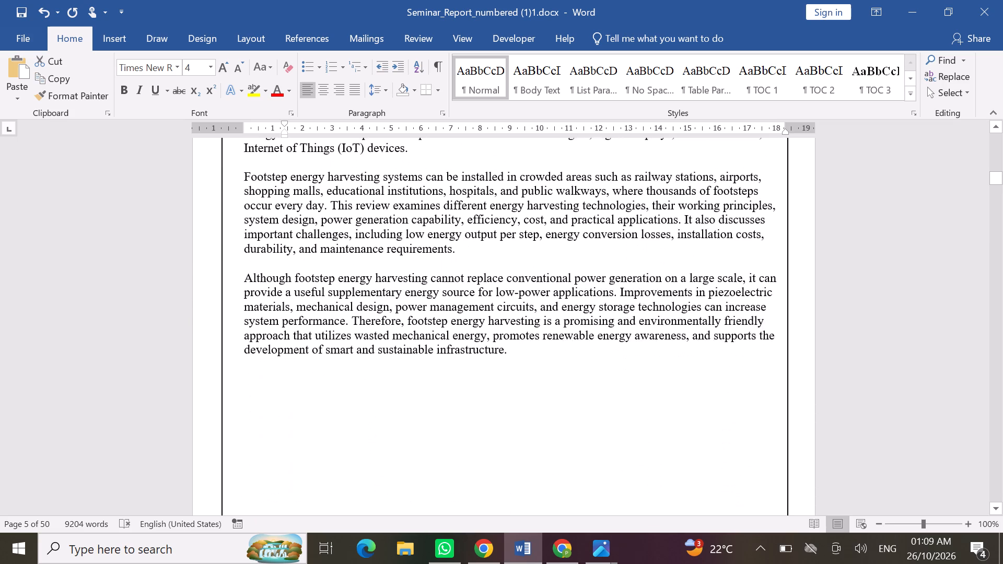
{"action": "scroll", "coordinate": [522, 356], "scroll_direction": "down", "scroll_amount": 8}
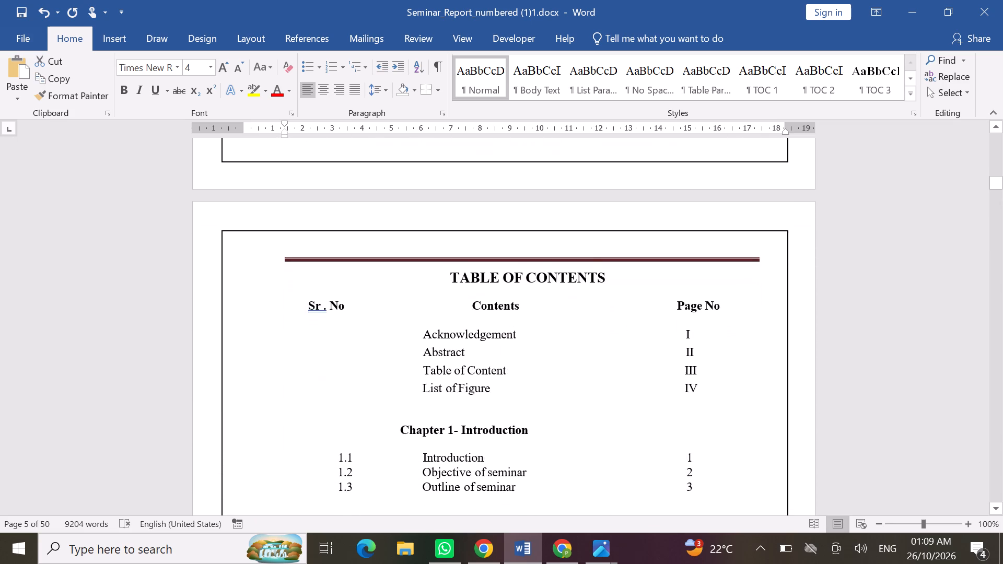
{"action": "scroll", "coordinate": [522, 356], "scroll_direction": "down", "scroll_amount": 4}
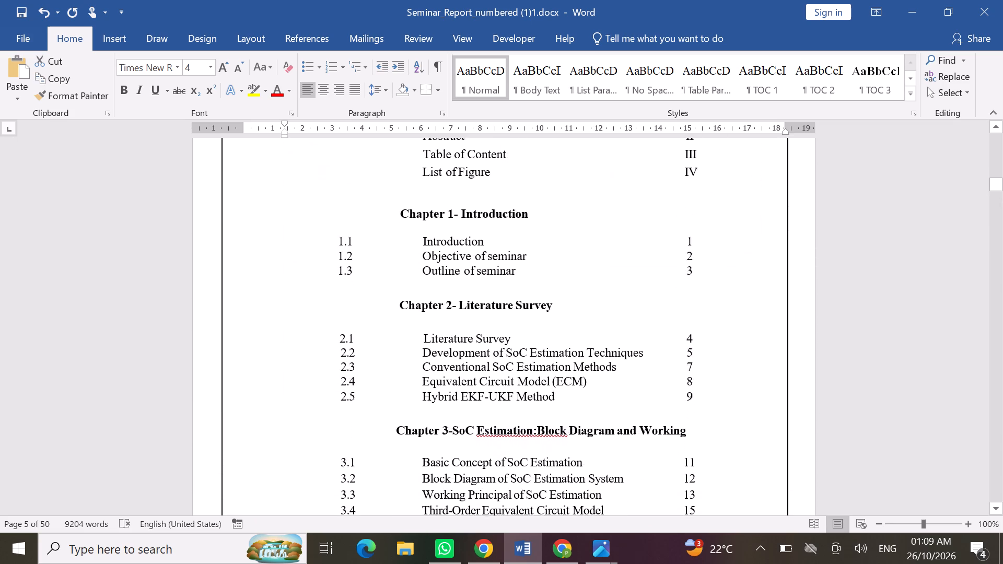
{"action": "scroll", "coordinate": [522, 356], "scroll_direction": "down", "scroll_amount": 1}
{"action": "scroll", "coordinate": [542, 308], "scroll_direction": "down", "scroll_amount": 1}
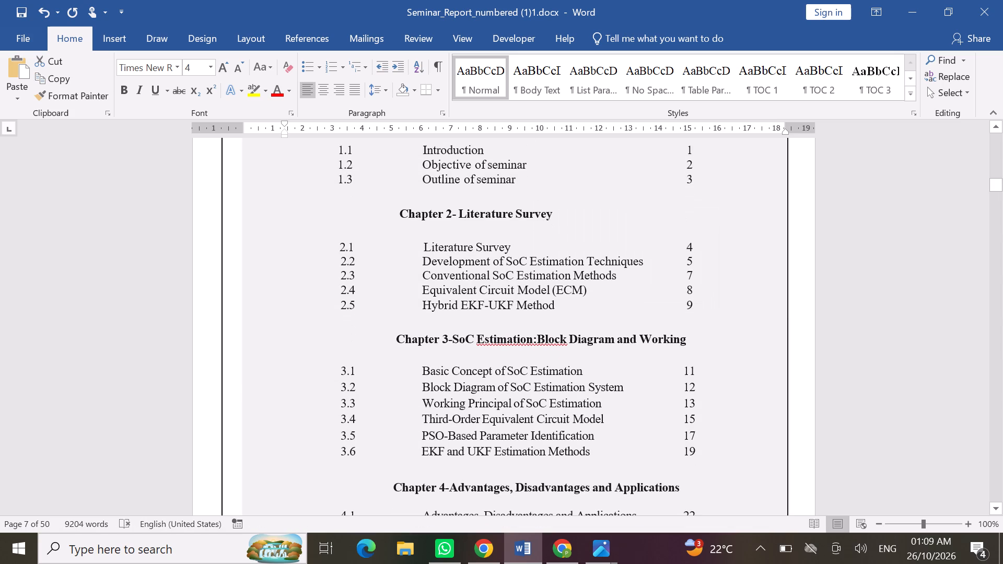
{"action": "scroll", "coordinate": [542, 308], "scroll_direction": "down", "scroll_amount": 1}
{"action": "left_click", "coordinate": [646, 255]}
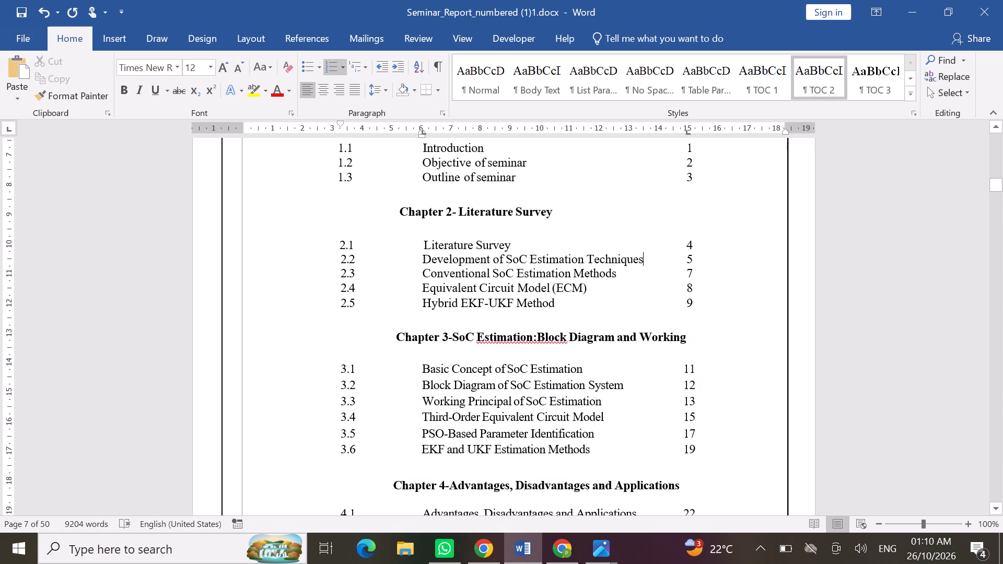
{"action": "key", "text": "BackSpace"}
{"action": "key", "text": "BackSpace"}
{"action": "key", "text": "BackSpace"}
{"action": "key", "text": "BackSpace"}
{"action": "key", "text": "BackSpace"}
{"action": "key", "text": "BackSpace"}
{"action": "key", "text": "BackSpace"}
{"action": "key", "text": "BackSpace"}
{"action": "key", "text": "BackSpace"}
{"action": "key", "text": "BackSpace"}
{"action": "key", "text": "BackSpace"}
{"action": "key", "text": "BackSpace"}
{"action": "key", "text": "BackSpace"}
{"action": "key", "text": "BackSpace"}
{"action": "key", "text": "BackSpace"}
{"action": "key", "text": "BackSpace"}
{"action": "key", "text": "BackSpace"}
{"action": "key", "text": "BackSpace"}
{"action": "key", "text": "BackSpace"}
{"action": "key", "text": "BackSpace"}
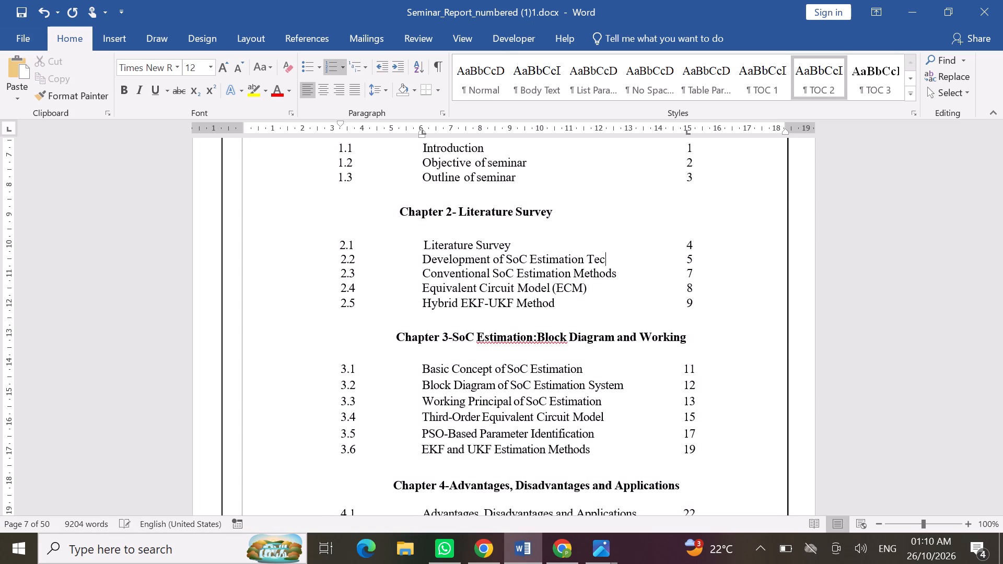
{"action": "key", "text": "BackSpace"}
{"action": "key", "text": "BackSpace"}
{"action": "key", "text": "BackSpace"}
{"action": "key", "text": "BackSpace"}
{"action": "key", "text": "BackSpace"}
{"action": "key", "text": "BackSpace"}
{"action": "key", "text": "BackSpace"}
{"action": "key", "text": "BackSpace"}
{"action": "key", "text": "BackSpace"}
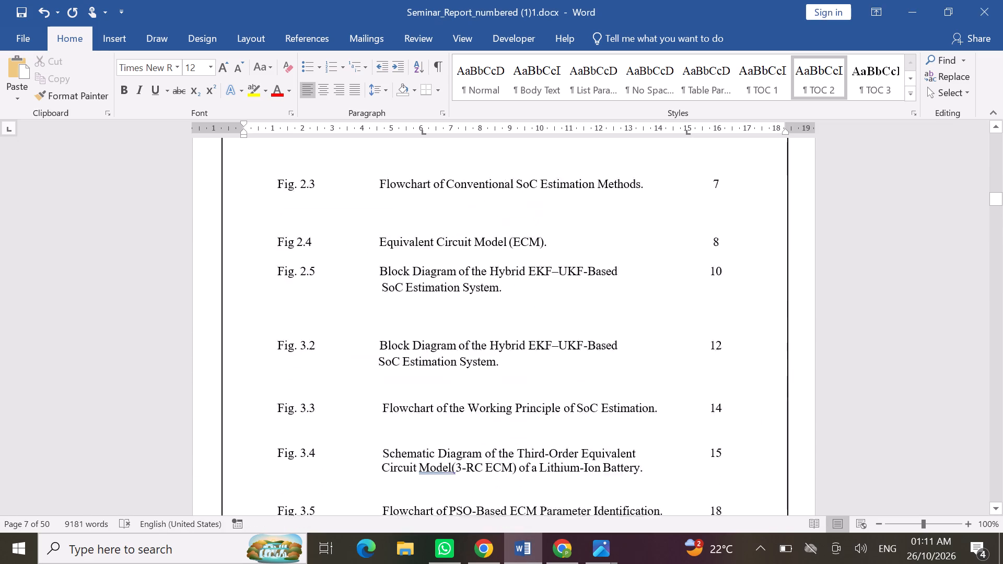
{"action": "scroll", "coordinate": [551, 331], "scroll_direction": "down", "scroll_amount": 20}
{"action": "scroll", "coordinate": [551, 331], "scroll_direction": "down", "scroll_amount": 20}
{"action": "scroll", "coordinate": [551, 331], "scroll_direction": "down", "scroll_amount": 8}
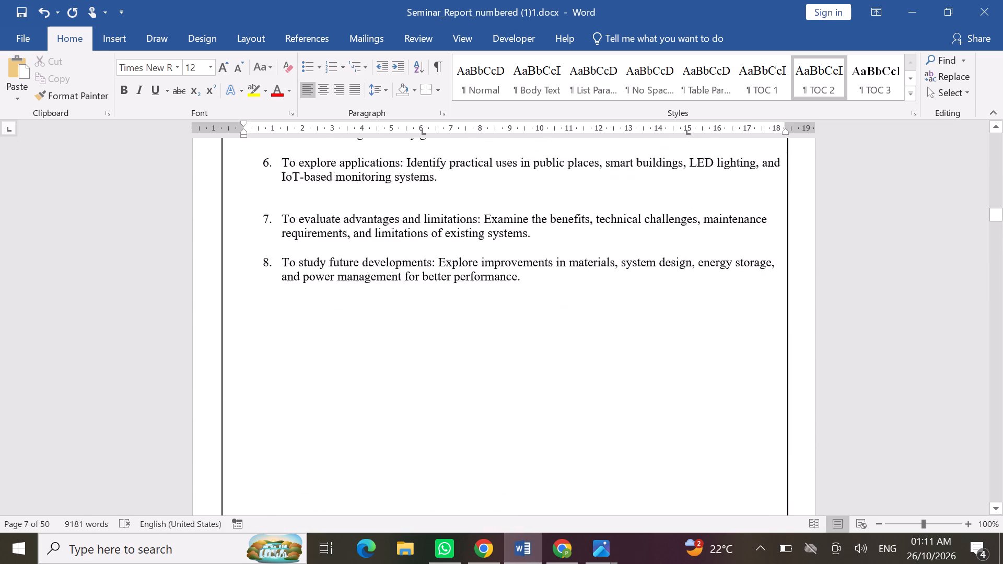
{"action": "scroll", "coordinate": [551, 331], "scroll_direction": "down", "scroll_amount": 20}
{"action": "scroll", "coordinate": [551, 331], "scroll_direction": "down", "scroll_amount": 11}
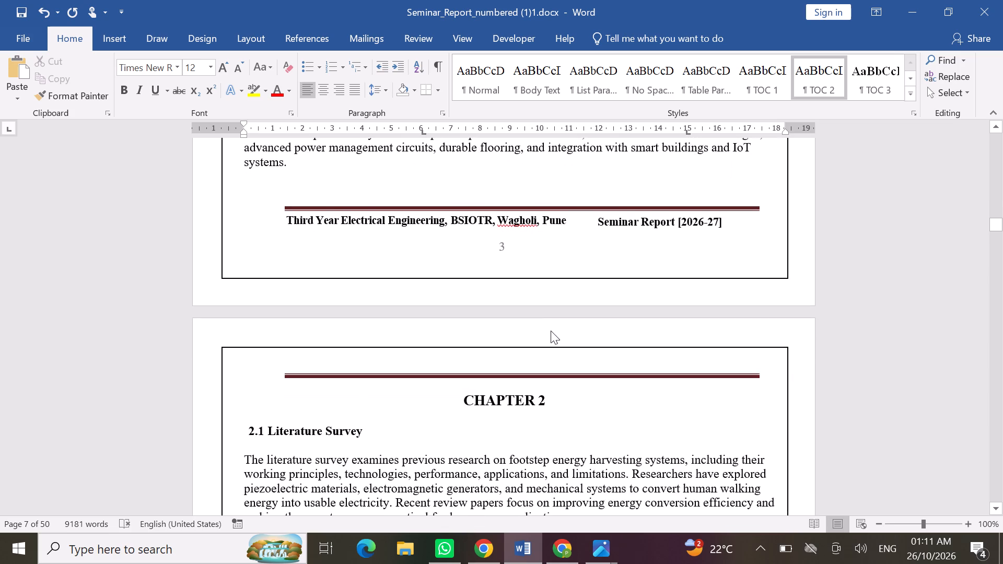
{"action": "scroll", "coordinate": [551, 331], "scroll_direction": "down", "scroll_amount": 3}
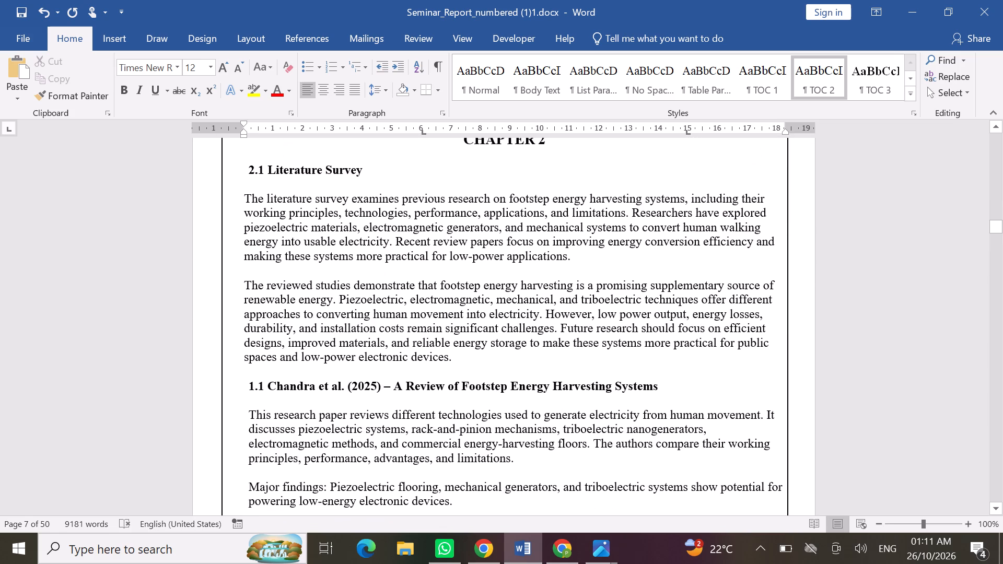
{"action": "scroll", "coordinate": [551, 331], "scroll_direction": "down", "scroll_amount": 2}
{"action": "scroll", "coordinate": [551, 331], "scroll_direction": "up", "scroll_amount": 1}
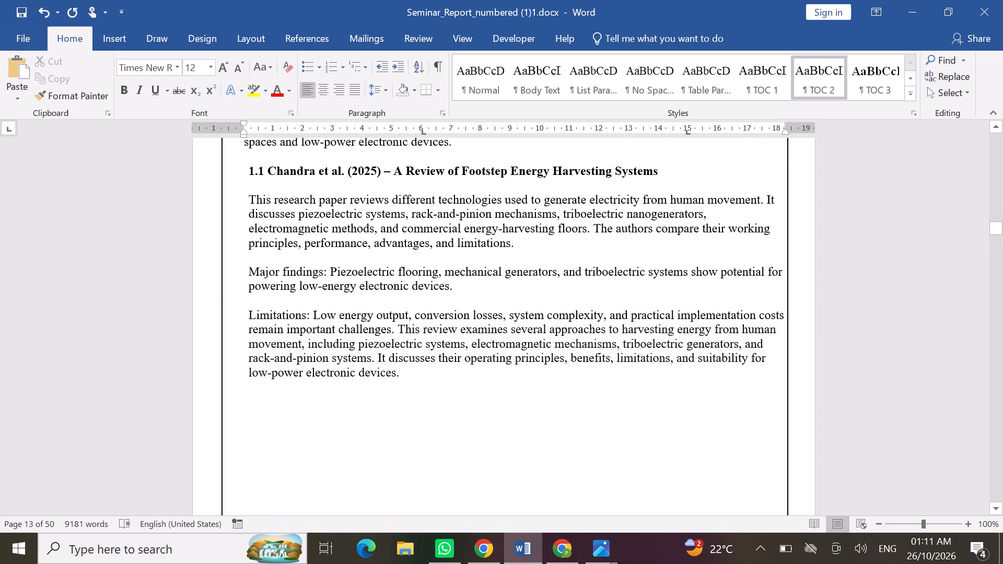
{"action": "left_click", "coordinate": [255, 170]}
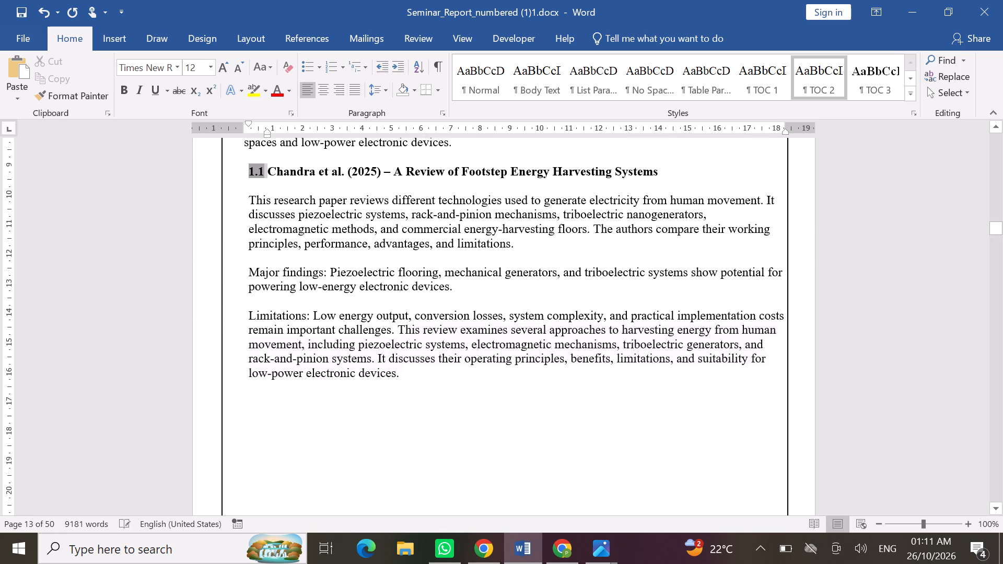
{"action": "left_click", "coordinate": [255, 170]}
{"action": "left_click", "coordinate": [255, 170]}
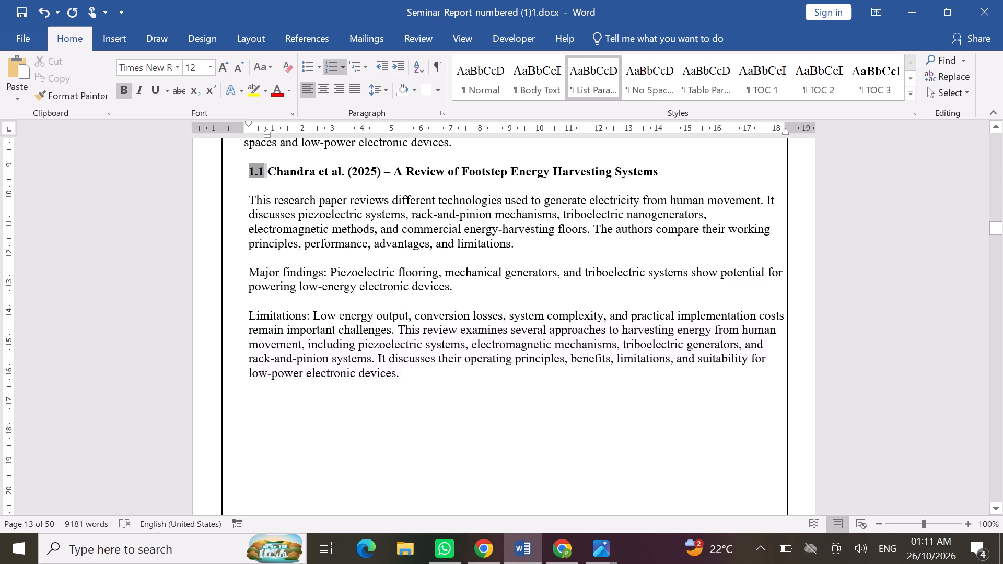
{"action": "double_click", "coordinate": [255, 170]}
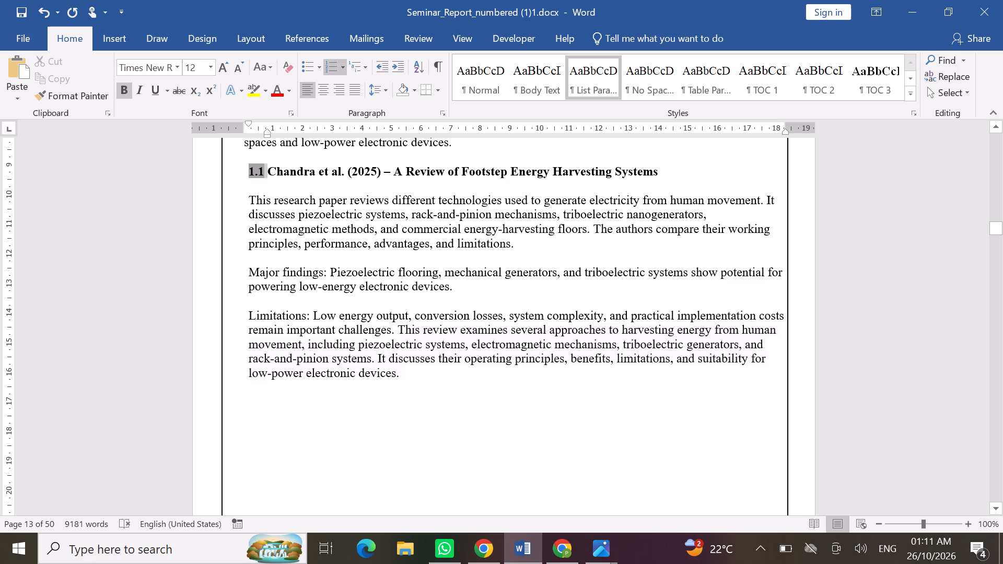
{"action": "left_click", "coordinate": [260, 173]}
{"action": "key", "text": "BackSpace"}
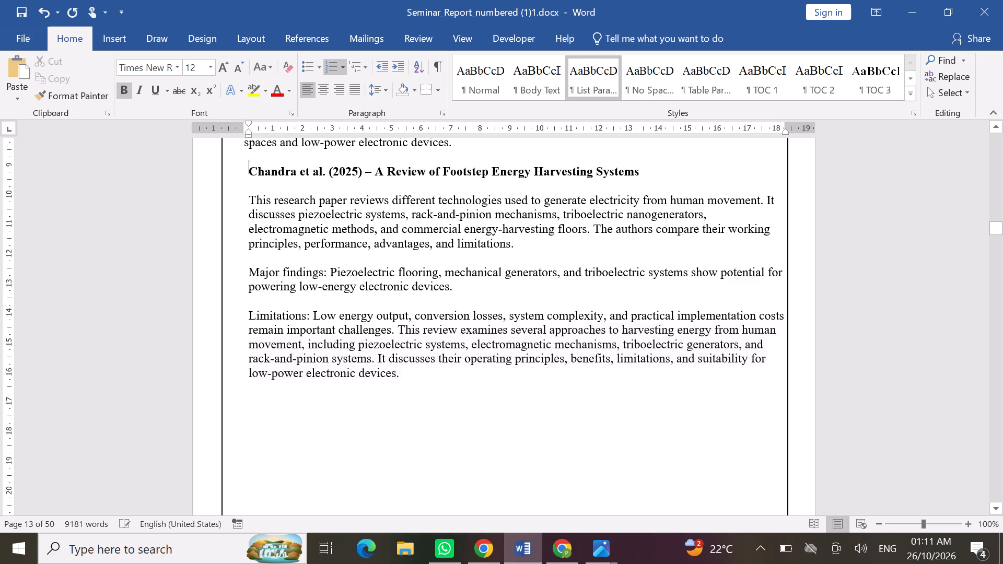
{"action": "type", "text": "2.1"}
{"action": "key", "text": "comma"}
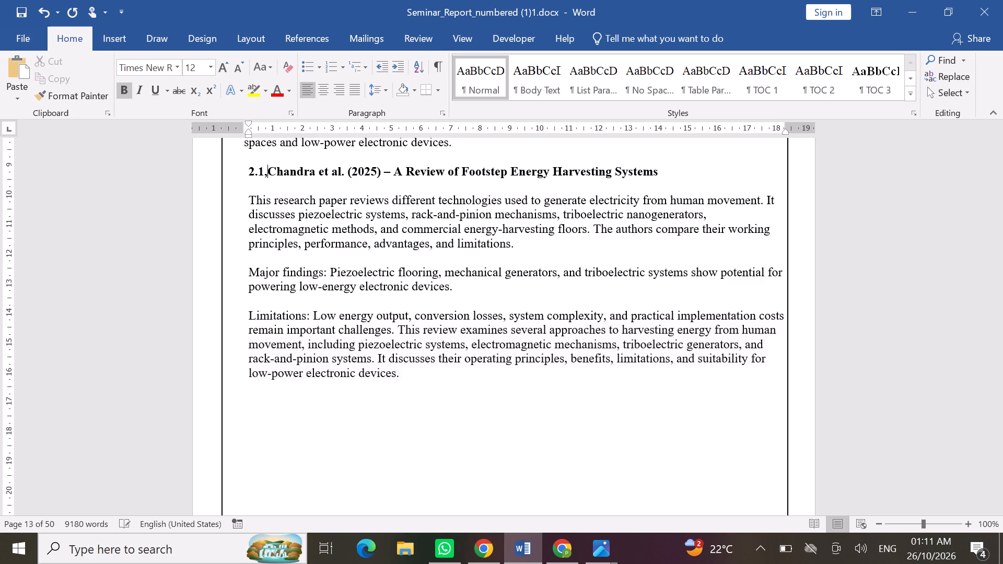
{"action": "key", "text": "BackSpace"}
{"action": "key", "text": "period"}
Review the section heading numbers from the end of the literature survey through the block diagram, comparison and flowchart sections to the components section.
{"action": "scroll", "coordinate": [265, 172], "scroll_direction": "down", "scroll_amount": 7}
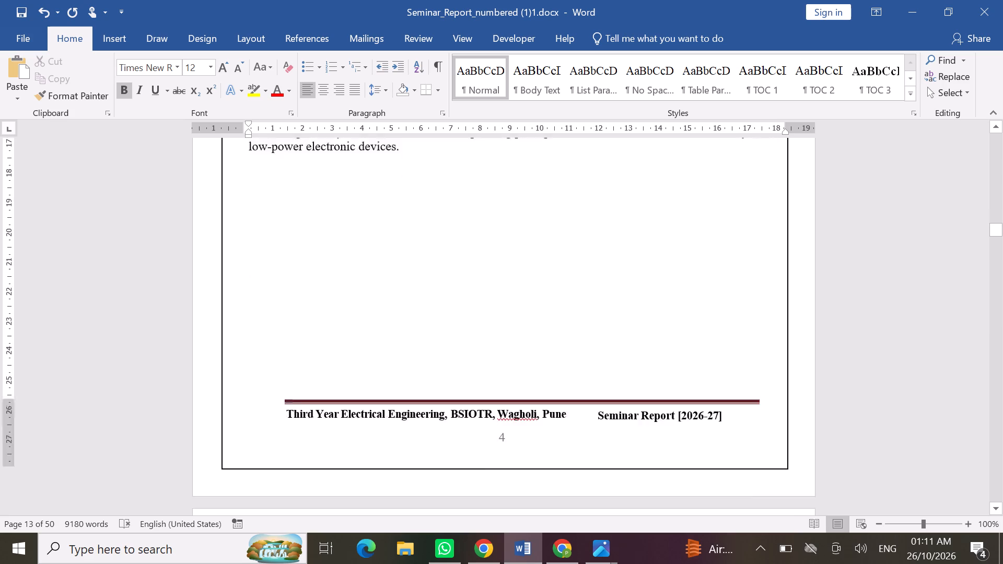
{"action": "scroll", "coordinate": [265, 172], "scroll_direction": "down", "scroll_amount": 4}
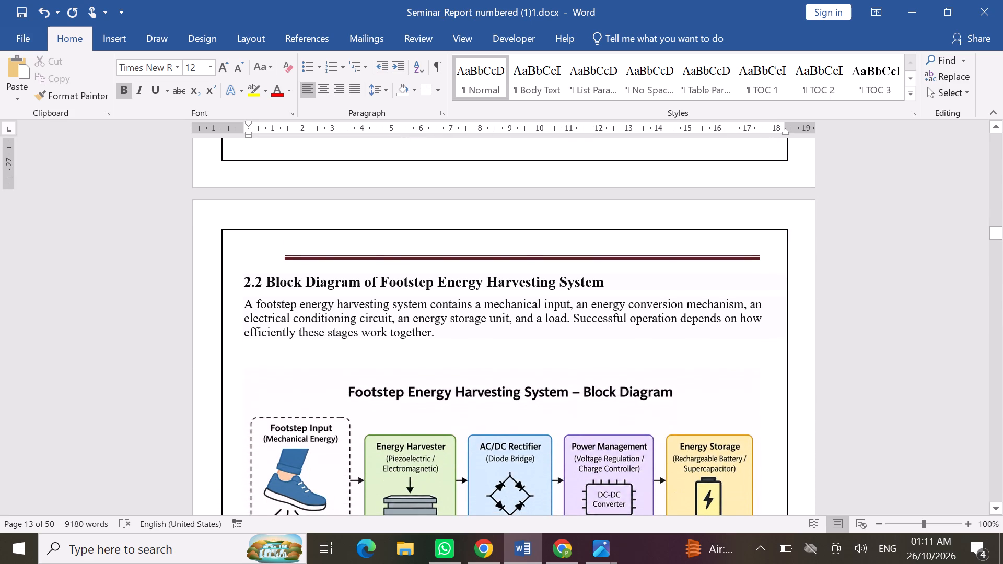
{"action": "scroll", "coordinate": [265, 172], "scroll_direction": "down", "scroll_amount": 6}
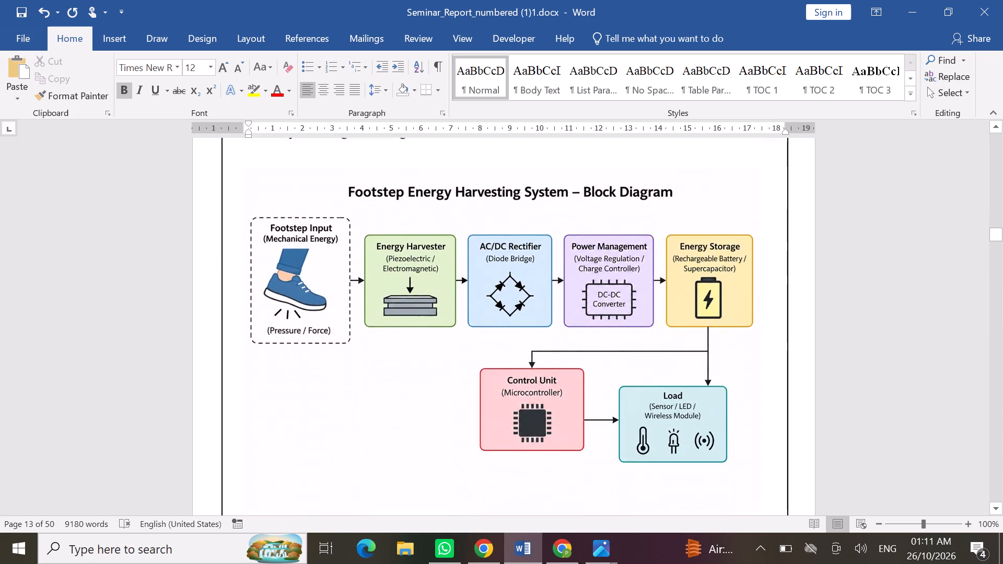
{"action": "scroll", "coordinate": [265, 172], "scroll_direction": "down", "scroll_amount": 7}
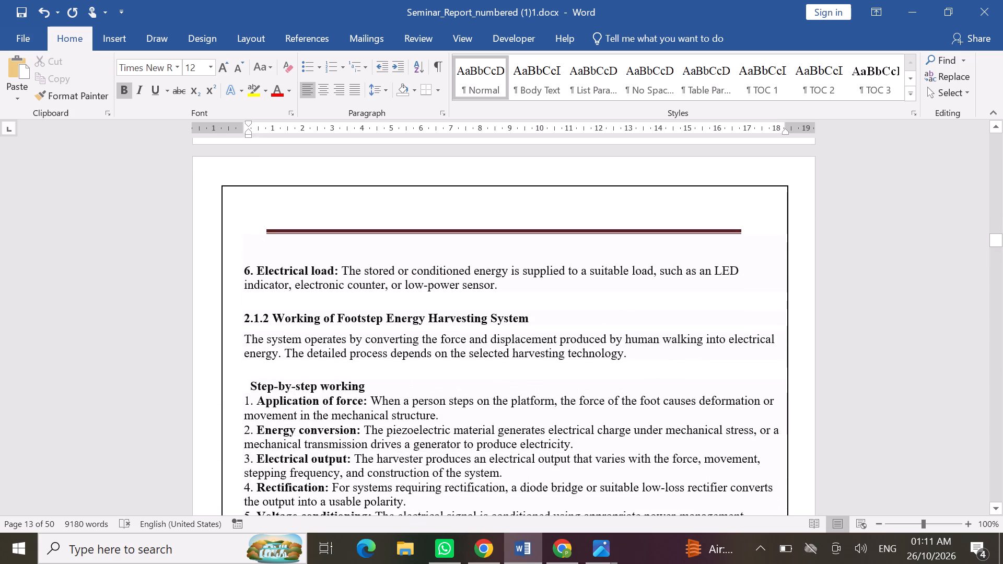
{"action": "scroll", "coordinate": [265, 172], "scroll_direction": "down", "scroll_amount": 20}
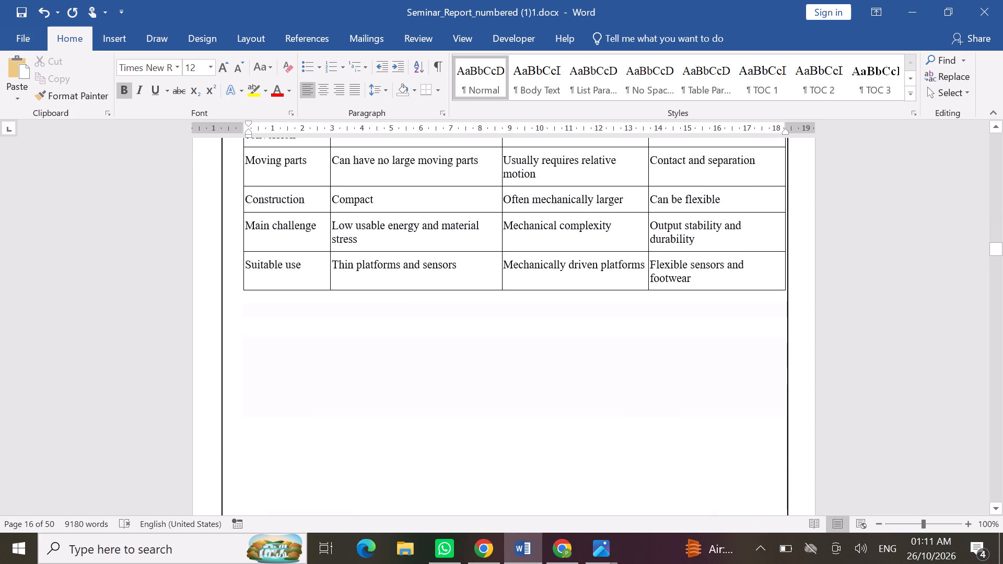
{"action": "scroll", "coordinate": [265, 172], "scroll_direction": "down", "scroll_amount": 20}
{"action": "scroll", "coordinate": [265, 172], "scroll_direction": "down", "scroll_amount": 9}
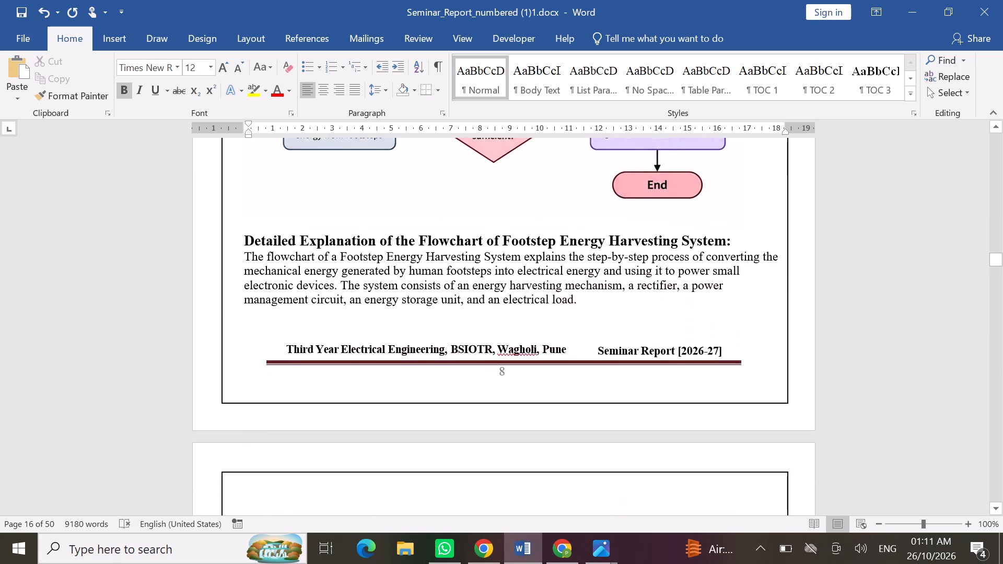
{"action": "scroll", "coordinate": [265, 172], "scroll_direction": "down", "scroll_amount": 11}
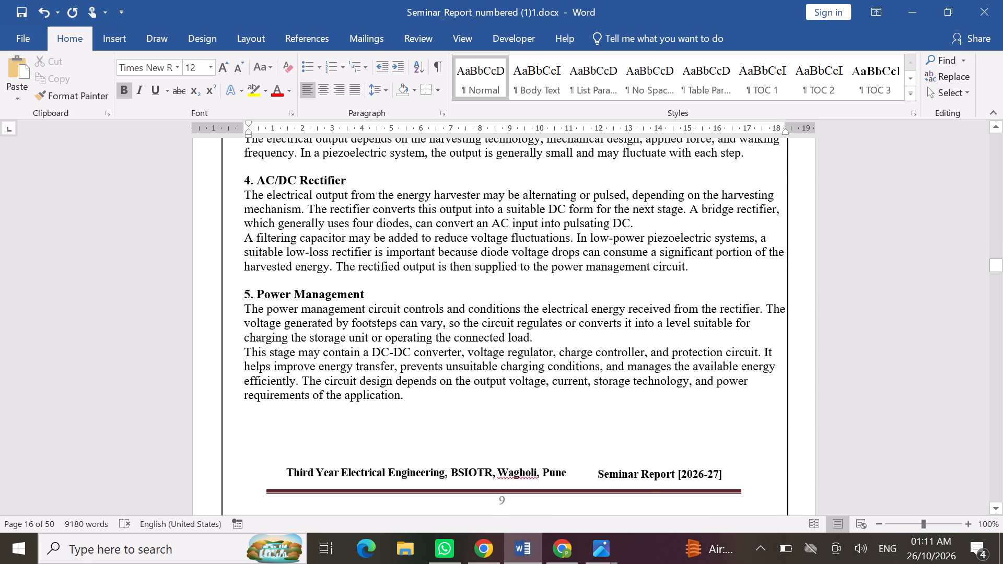
{"action": "scroll", "coordinate": [265, 172], "scroll_direction": "down", "scroll_amount": 12}
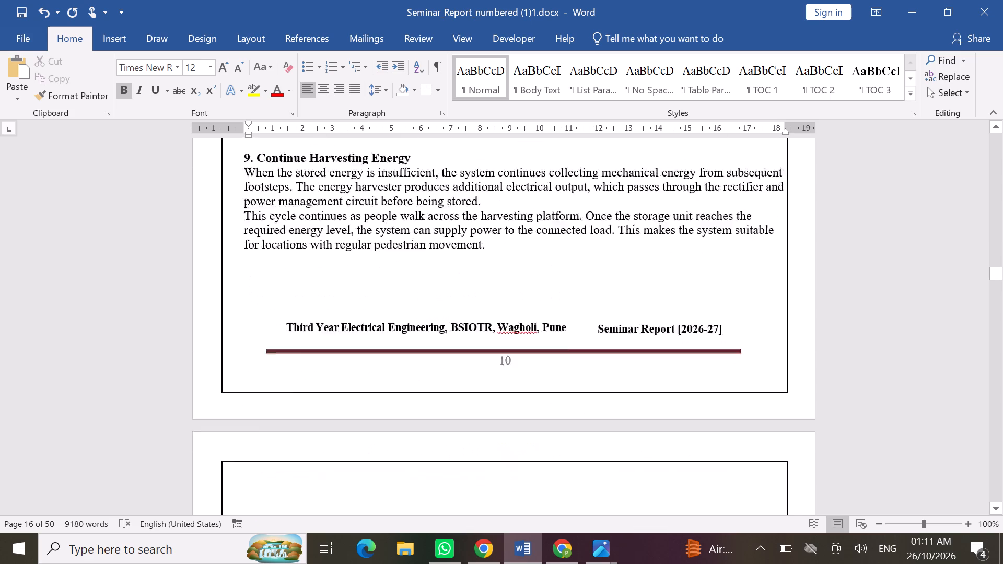
{"action": "scroll", "coordinate": [265, 172], "scroll_direction": "down", "scroll_amount": 6}
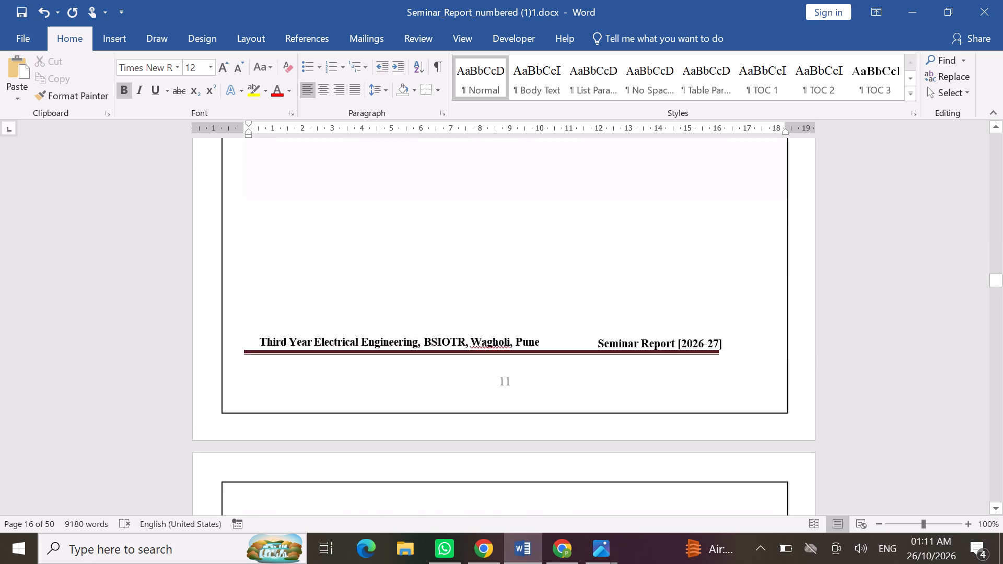
{"action": "scroll", "coordinate": [265, 172], "scroll_direction": "down", "scroll_amount": 3}
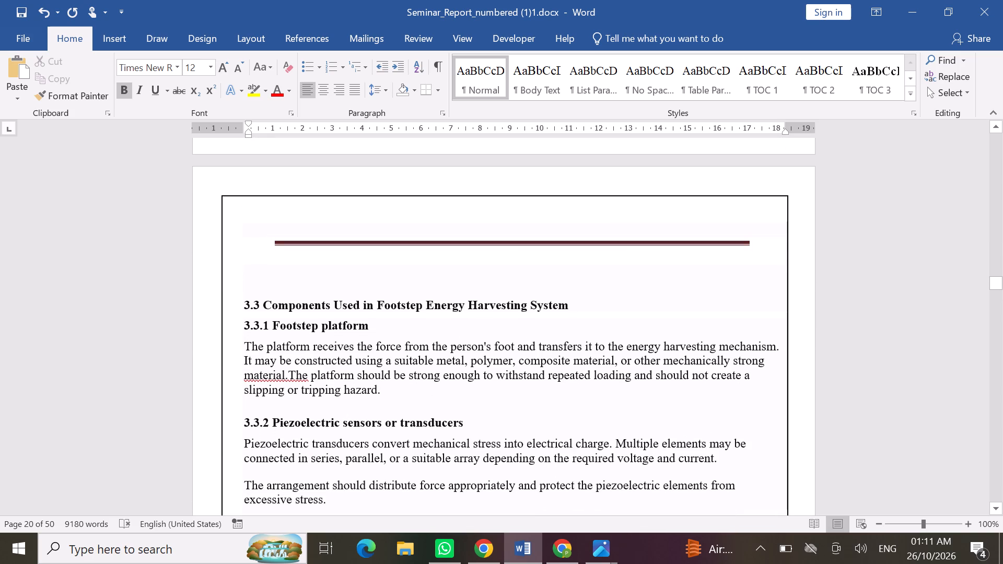
{"action": "scroll", "coordinate": [265, 172], "scroll_direction": "up", "scroll_amount": 2}
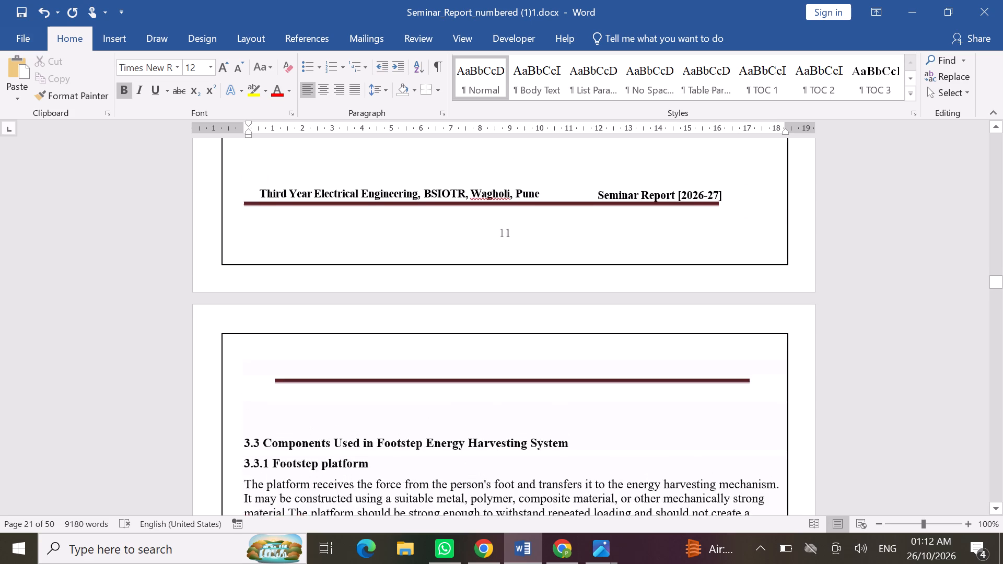
{"action": "scroll", "coordinate": [265, 172], "scroll_direction": "up", "scroll_amount": 16}
{"action": "scroll", "coordinate": [265, 172], "scroll_direction": "down", "scroll_amount": 5}
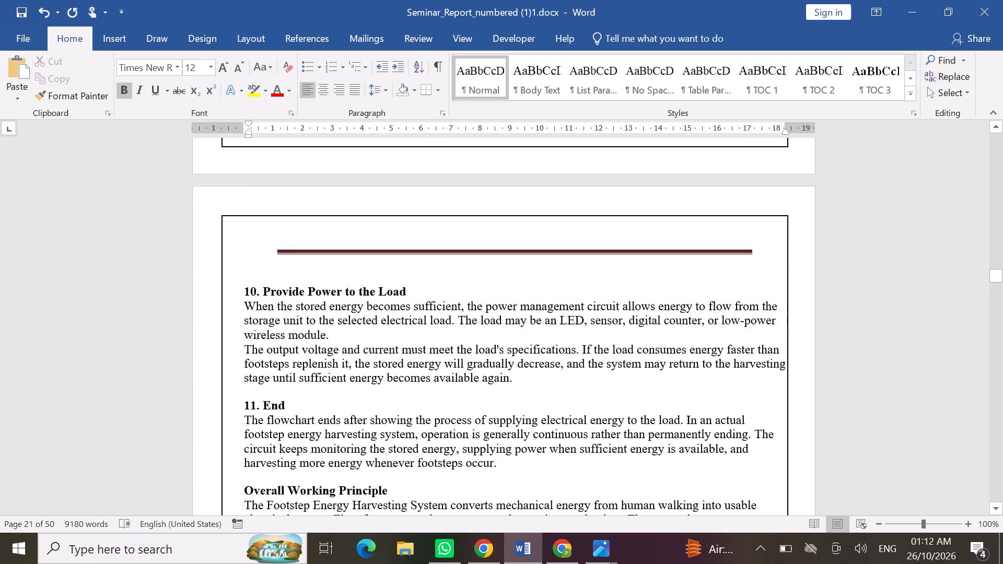
{"action": "scroll", "coordinate": [265, 172], "scroll_direction": "down", "scroll_amount": 11}
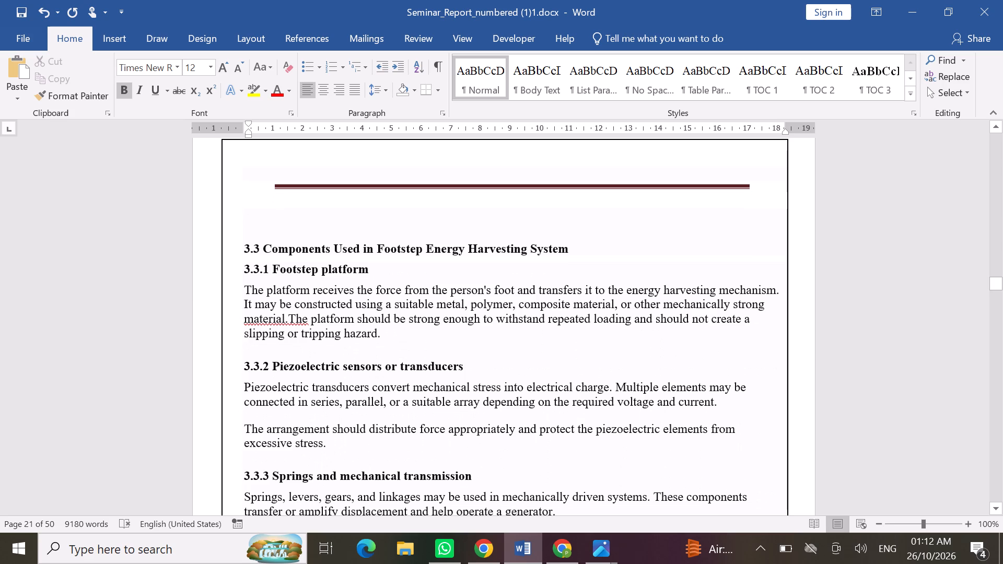
Change the leading chapter digit of the "Flowchart of footstep energy harvesting system" heading to 3, making its number 3.3.
{"action": "scroll", "coordinate": [265, 172], "scroll_direction": "up", "scroll_amount": 4}
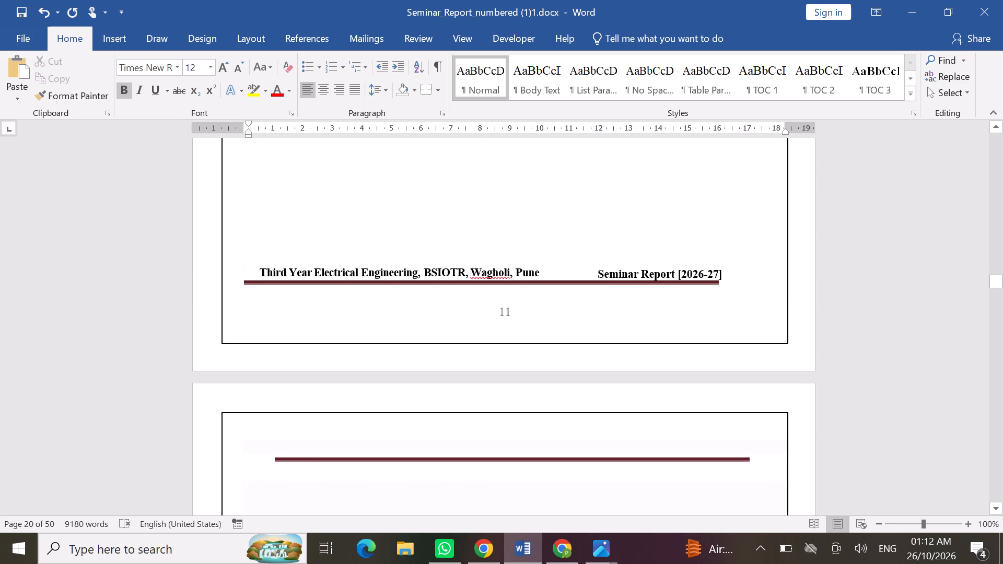
{"action": "scroll", "coordinate": [265, 172], "scroll_direction": "up", "scroll_amount": 20}
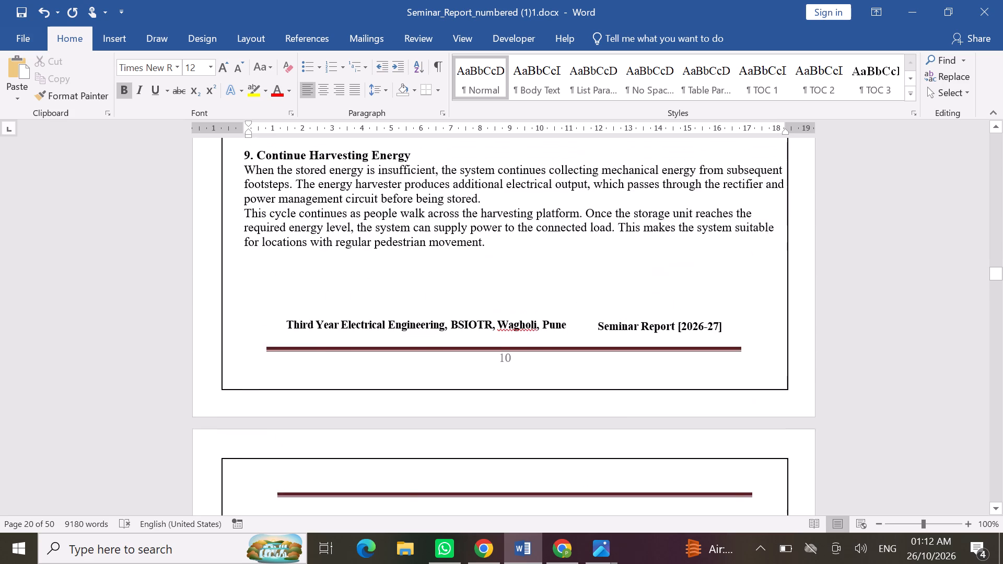
{"action": "scroll", "coordinate": [265, 172], "scroll_direction": "up", "scroll_amount": 8}
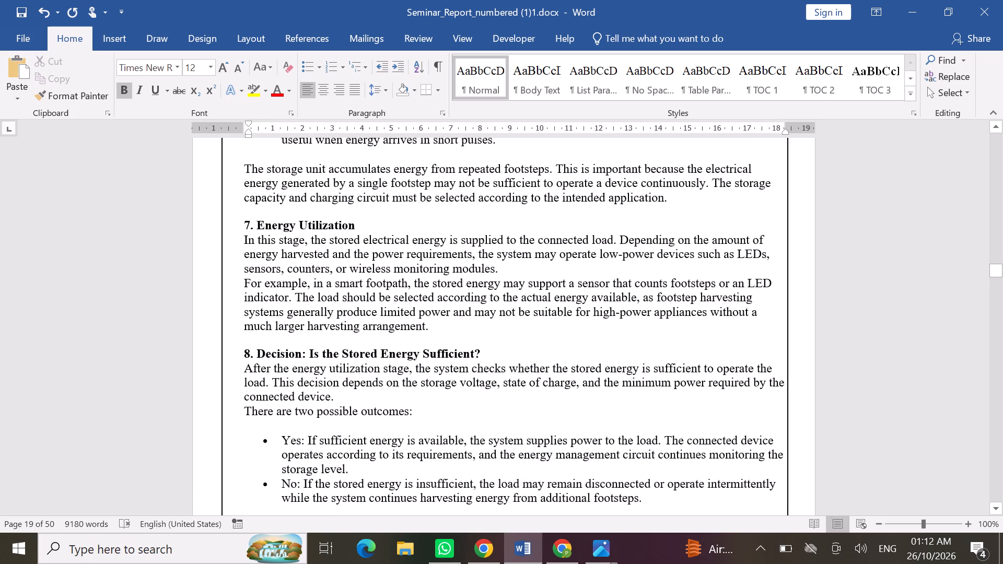
{"action": "scroll", "coordinate": [265, 172], "scroll_direction": "up", "scroll_amount": 11}
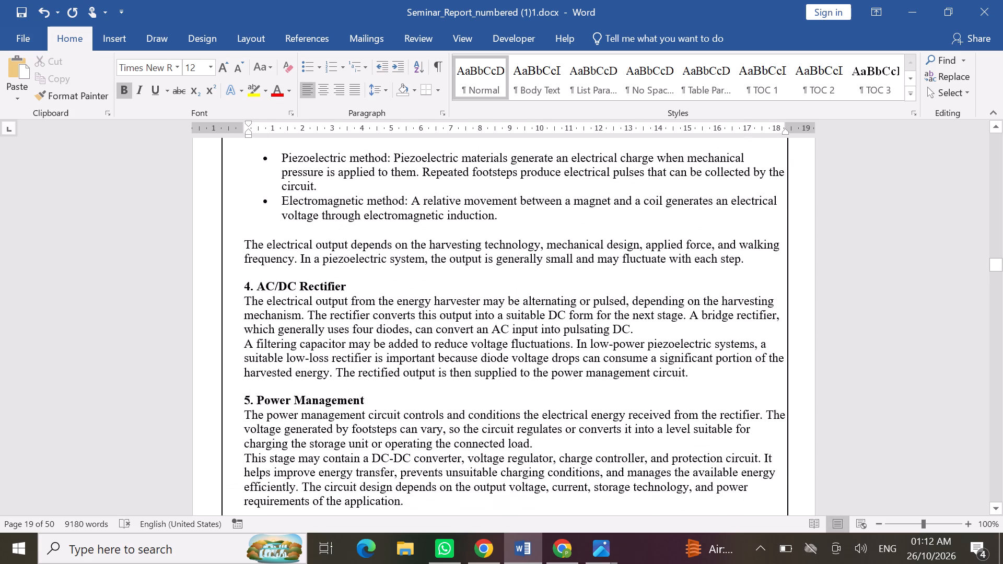
{"action": "scroll", "coordinate": [265, 172], "scroll_direction": "up", "scroll_amount": 7}
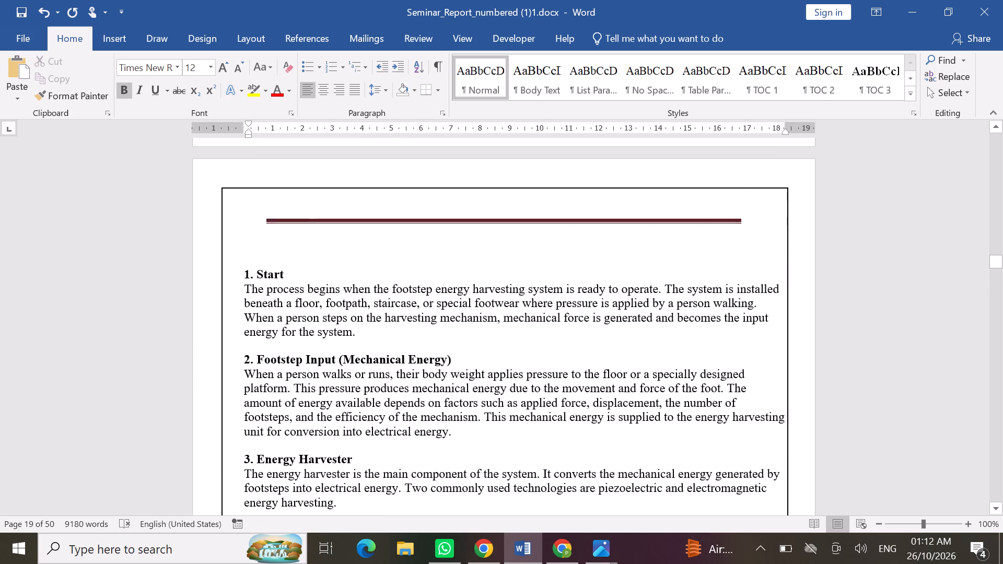
{"action": "scroll", "coordinate": [265, 172], "scroll_direction": "up", "scroll_amount": 15}
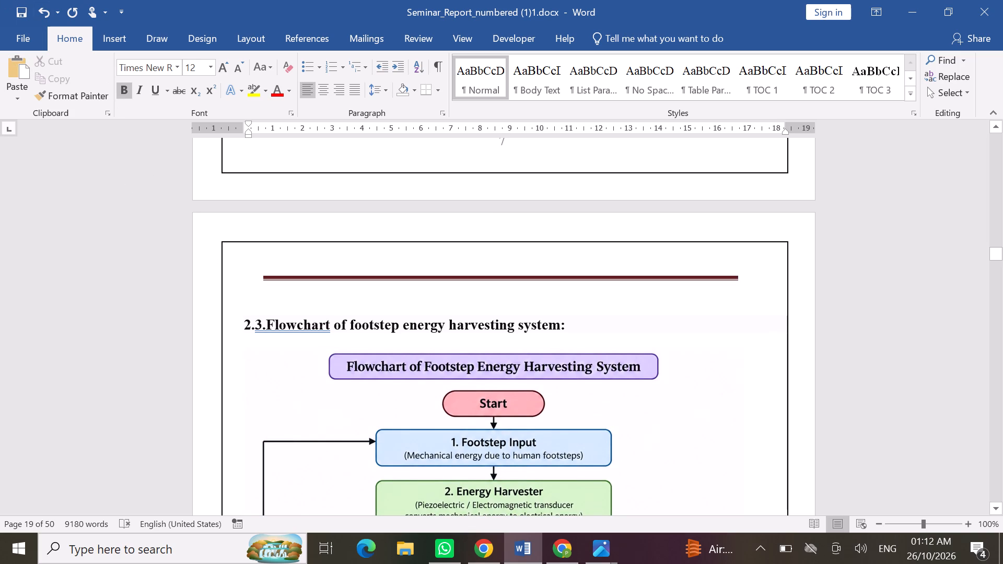
{"action": "left_click", "coordinate": [250, 320]}
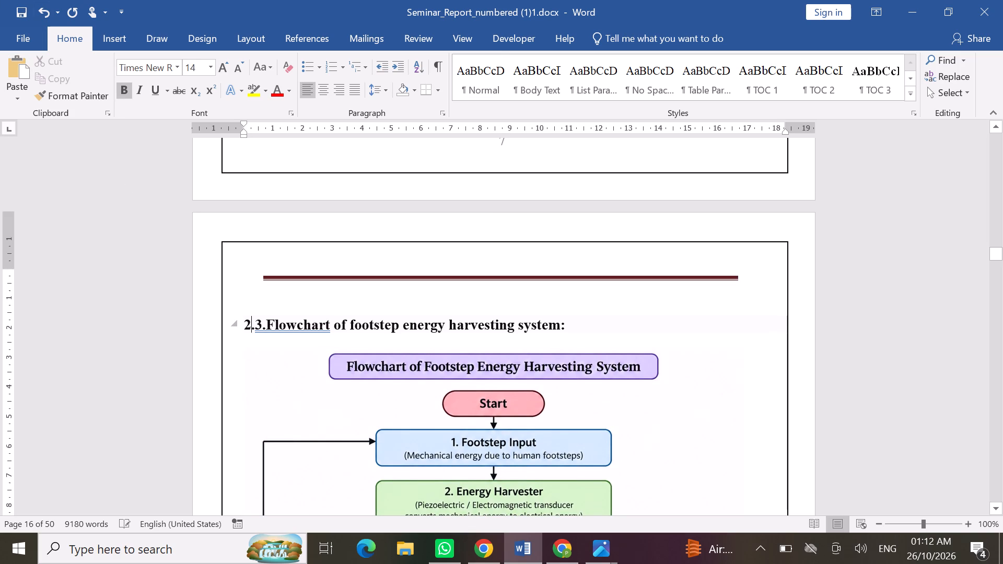
{"action": "key", "text": "BackSpace"}
{"action": "key", "text": "3"}
Renumber the "Comparison of existing research approaches" heading above the parameter table as 3.2.
{"action": "scroll", "coordinate": [250, 320], "scroll_direction": "up", "scroll_amount": 2}
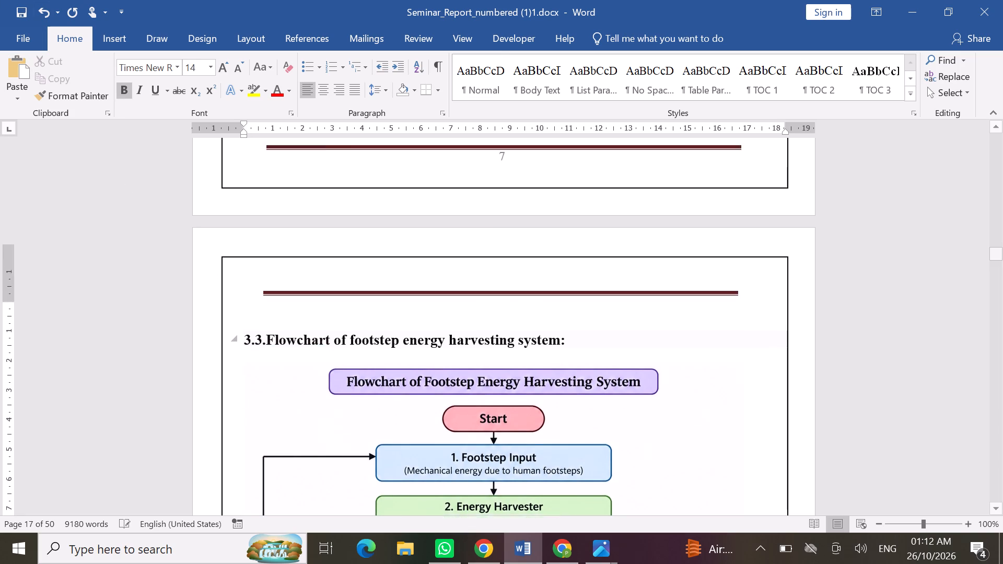
{"action": "scroll", "coordinate": [250, 320], "scroll_direction": "up", "scroll_amount": 12}
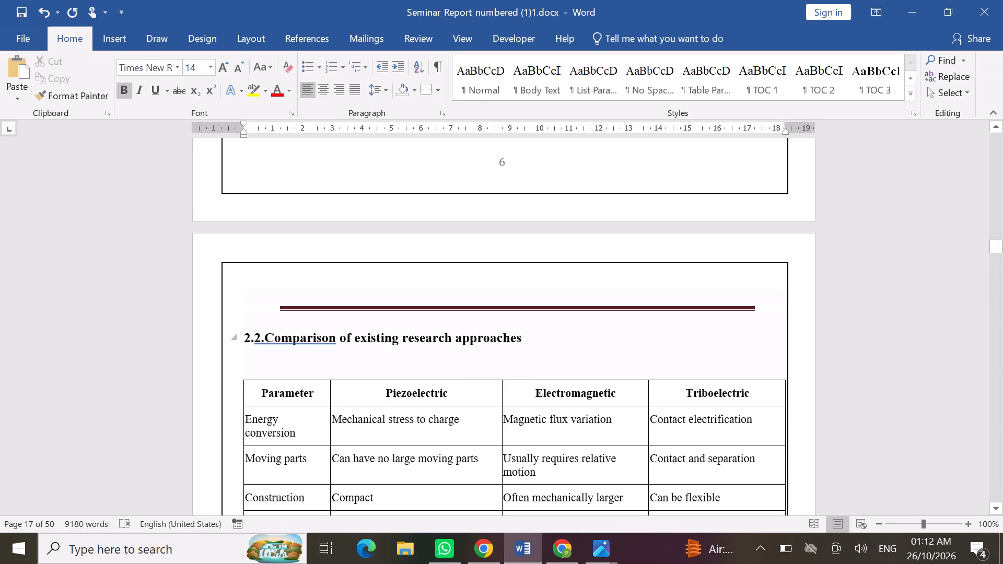
{"action": "left_click", "coordinate": [249, 338]}
{"action": "key", "text": "BackSpace"}
{"action": "key", "text": "3"}
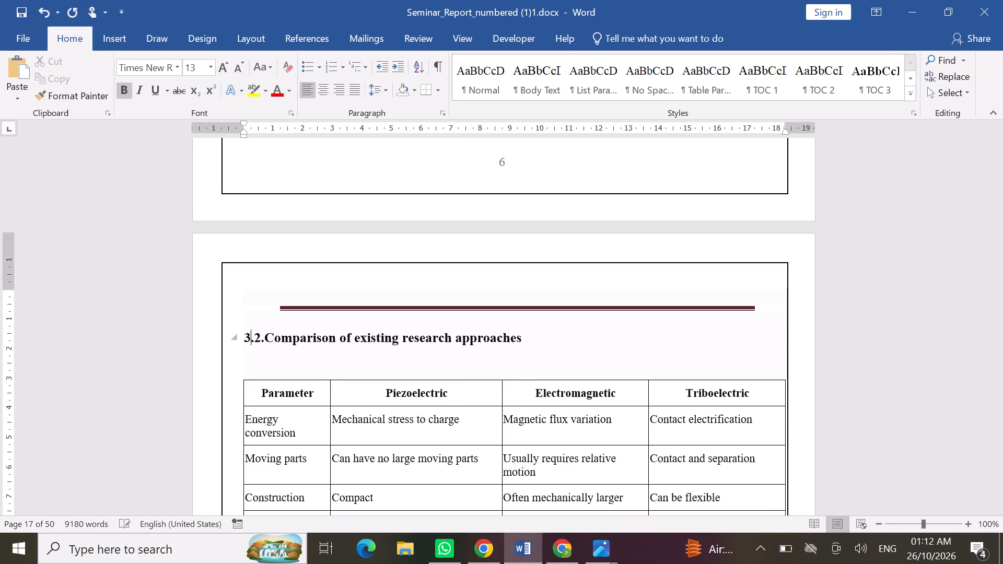
Renumber the "Working principle of electromagnetic energy harvesting" heading as 3.1.4.
{"action": "scroll", "coordinate": [249, 338], "scroll_direction": "up", "scroll_amount": 7}
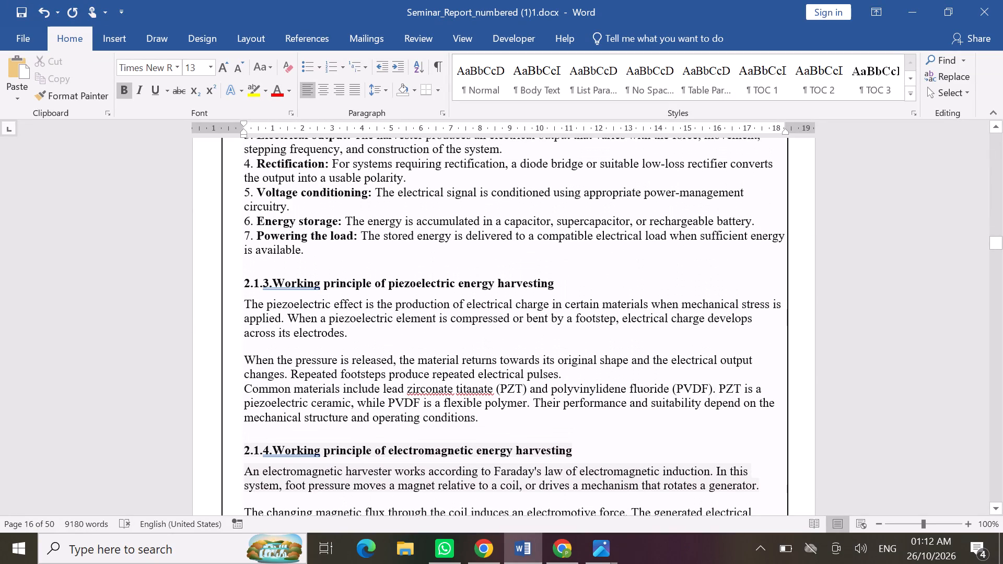
{"action": "left_click", "coordinate": [250, 452]}
{"action": "key", "text": "BackSpace"}
{"action": "key", "text": "3"}
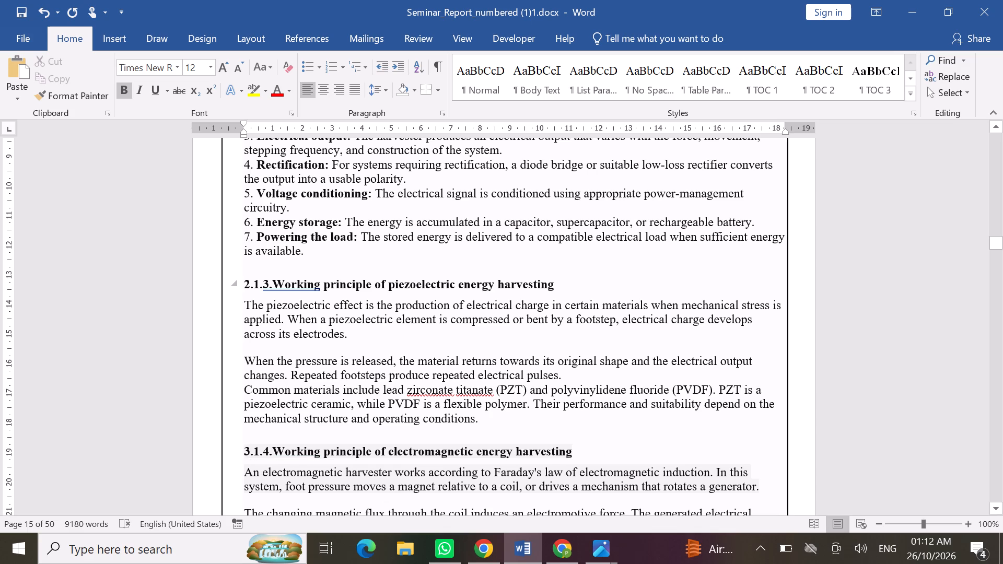
{"action": "key", "text": "BackSpace"}
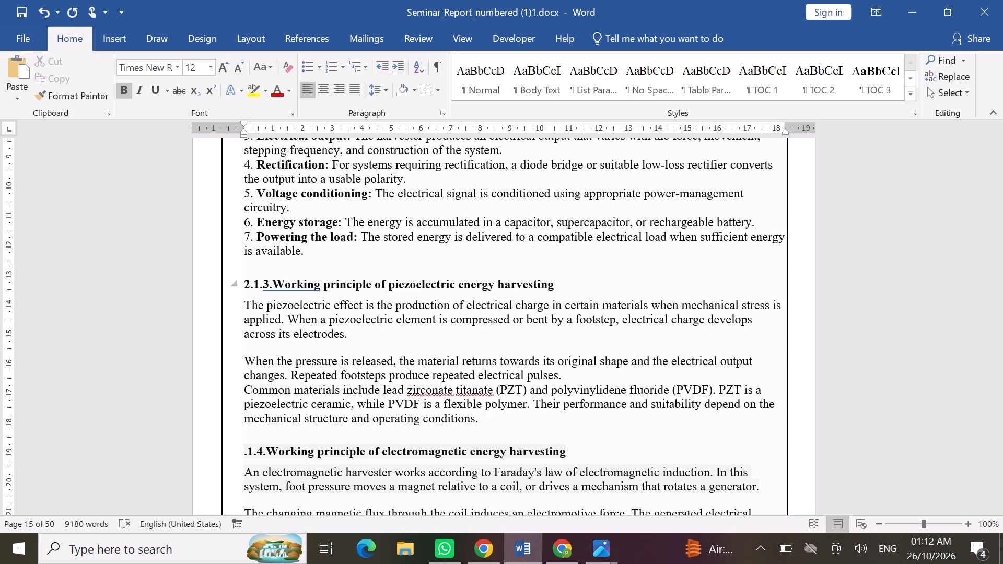
{"action": "key", "text": "3"}
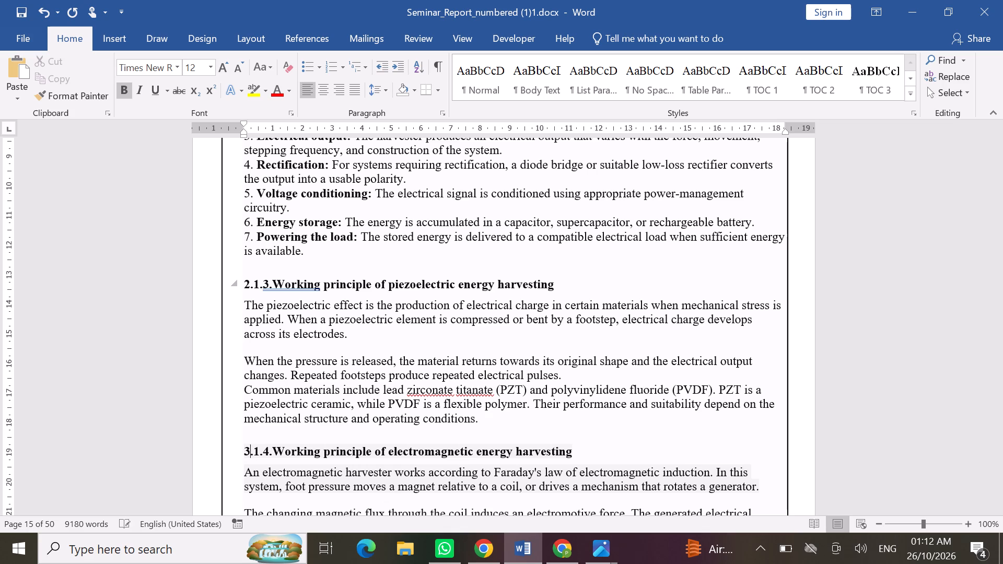
Renumber the "Working principle of piezoelectric energy harvesting" heading as 3.1.3.
{"action": "left_click", "coordinate": [247, 282]}
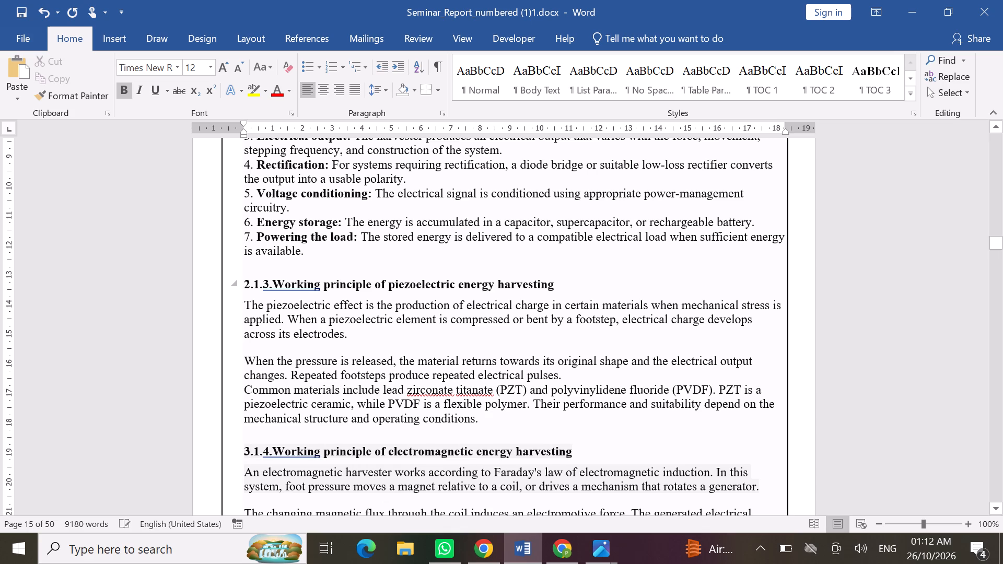
{"action": "key", "text": "BackSpace"}
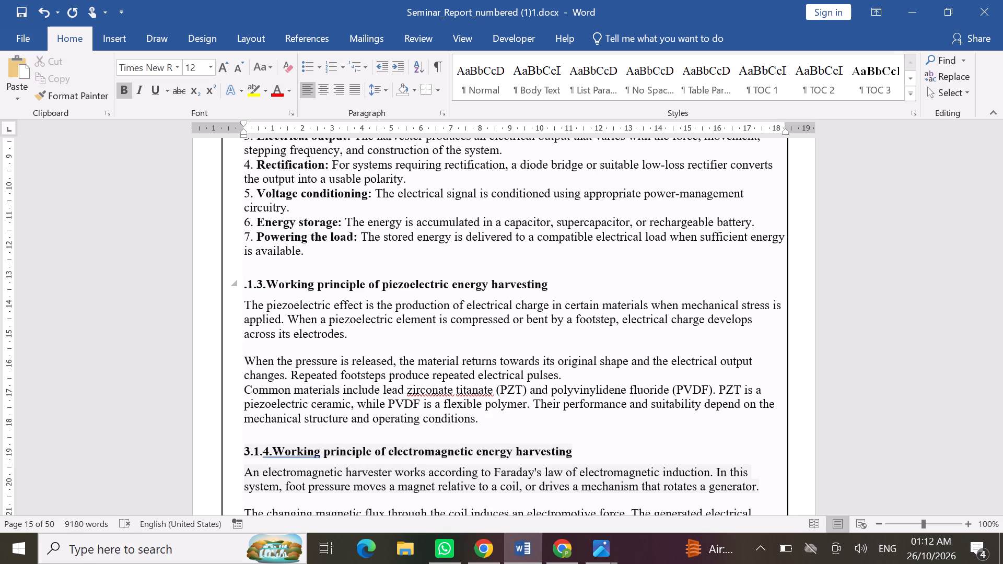
{"action": "key", "text": "3"}
Renumber the "Working of Footstep Energy Harvesting System" heading above the step-by-step list as 3.1.2.
{"action": "scroll", "coordinate": [247, 282], "scroll_direction": "up", "scroll_amount": 3}
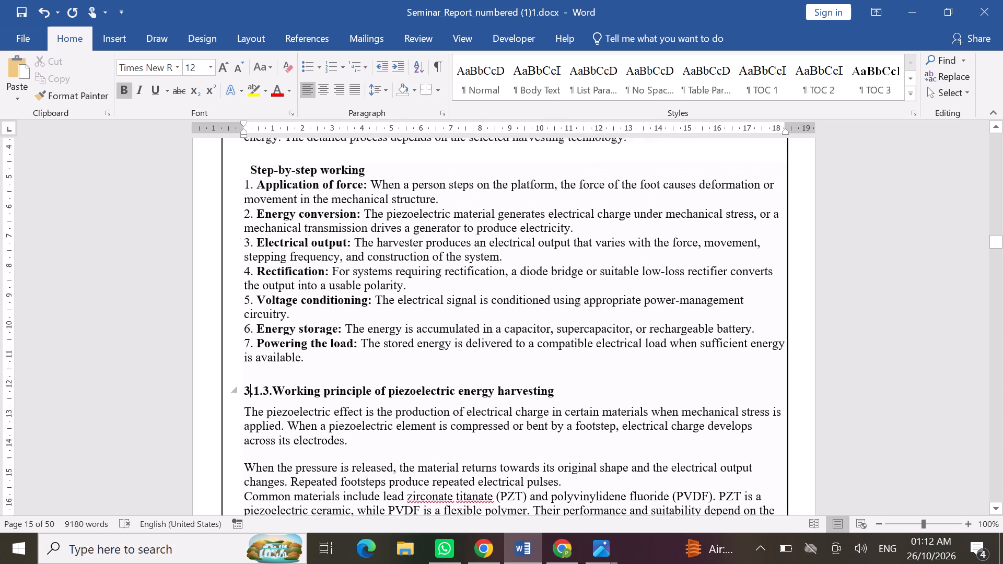
{"action": "scroll", "coordinate": [247, 282], "scroll_direction": "up", "scroll_amount": 1}
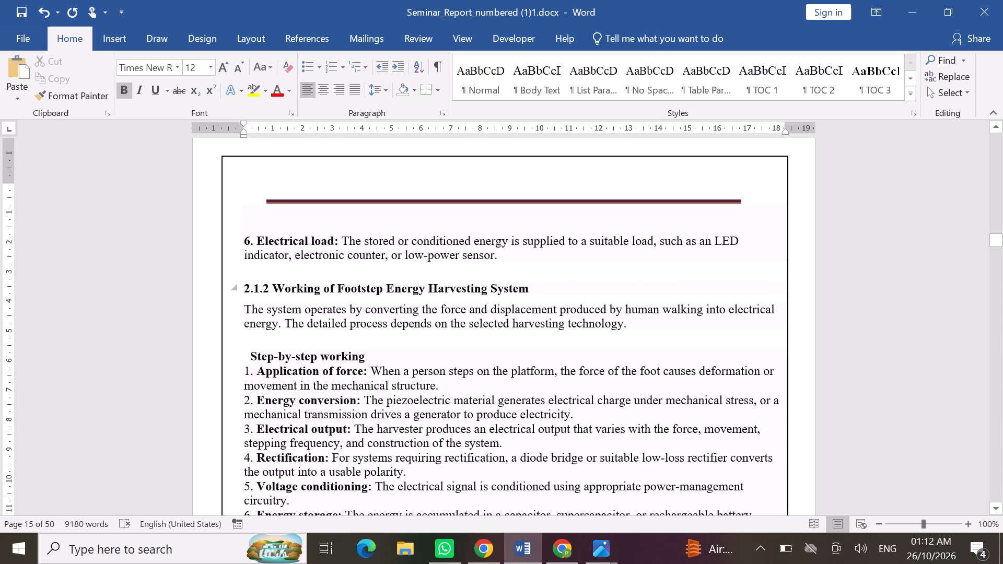
{"action": "left_click", "coordinate": [250, 289]}
{"action": "key", "text": "BackSpace"}
{"action": "key", "text": "3"}
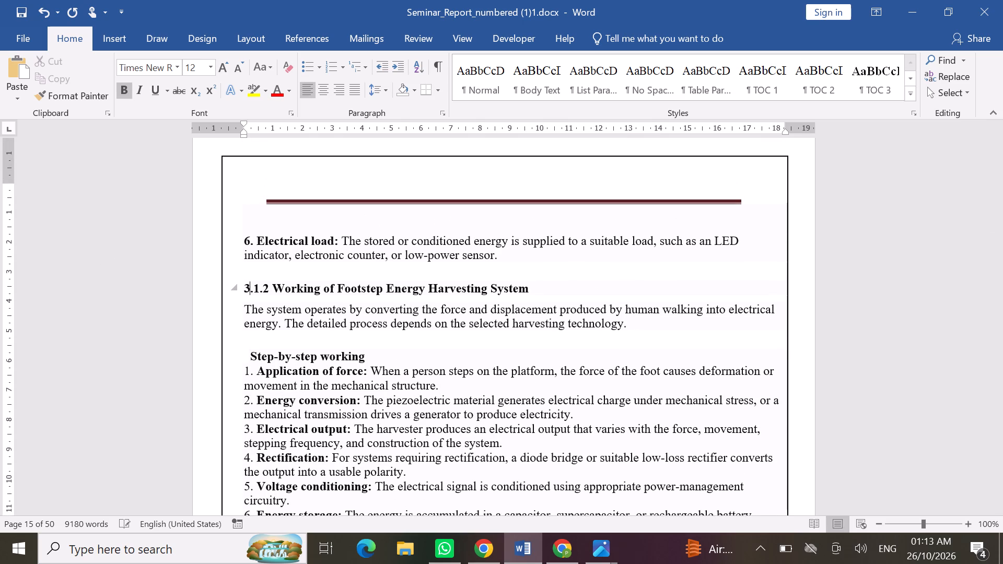
Change the chapter digit of the "Block Diagram of Footstep Energy Harvesting System" heading to 3, making its number 3.2.
{"action": "scroll", "coordinate": [250, 289], "scroll_direction": "up", "scroll_amount": 9}
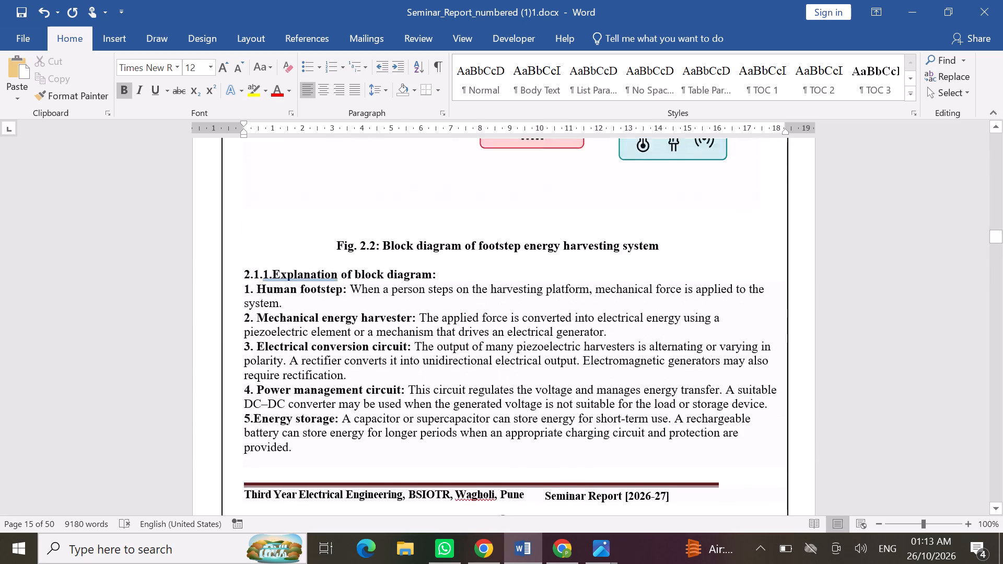
{"action": "scroll", "coordinate": [250, 289], "scroll_direction": "up", "scroll_amount": 8}
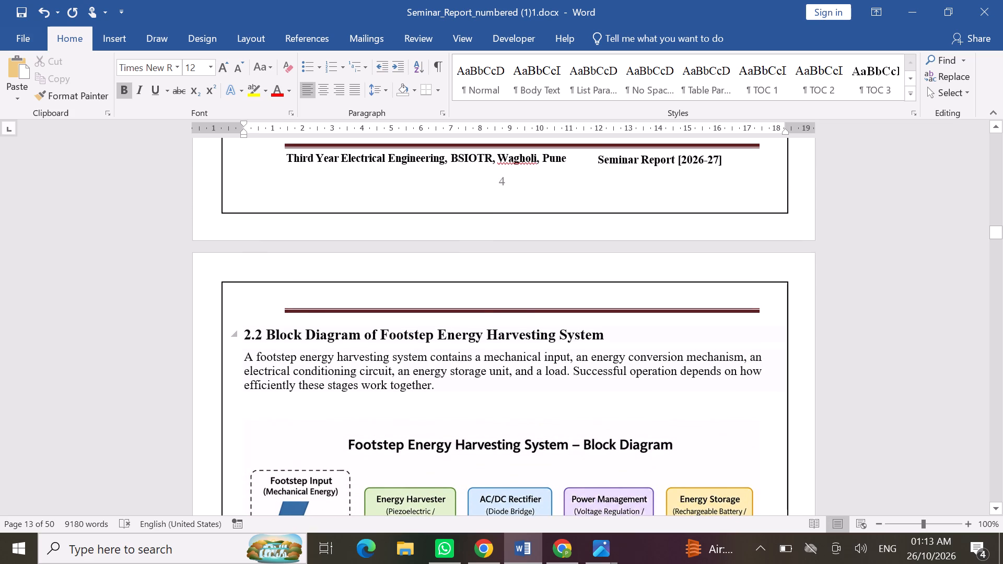
{"action": "left_click", "coordinate": [250, 334]}
{"action": "key", "text": "BackSpace"}
{"action": "key", "text": "3"}
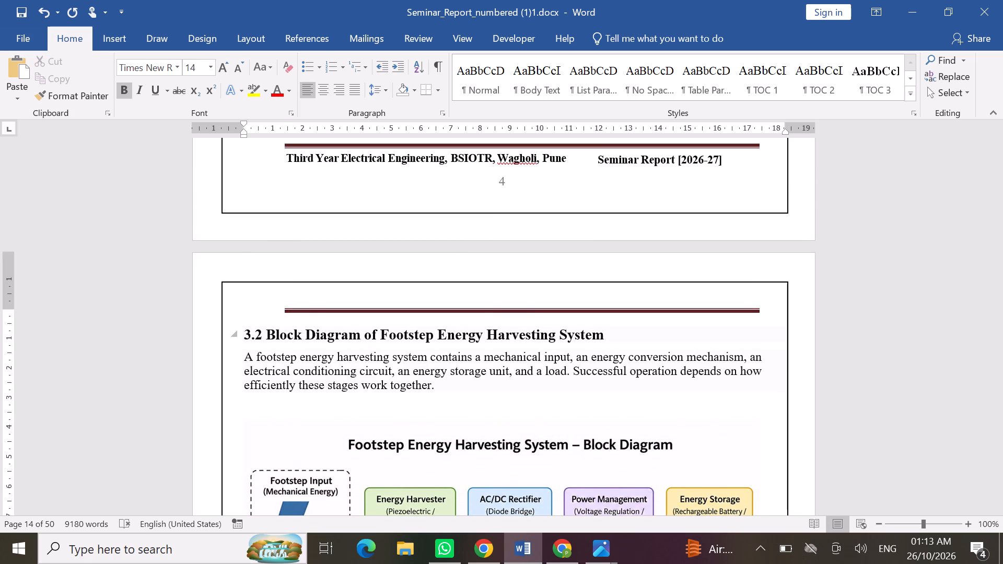
Insert two blank lines above the "3.2 Block Diagram of Footstep Energy Harvesting System" heading.
{"action": "scroll", "coordinate": [250, 334], "scroll_direction": "up", "scroll_amount": 8}
{"action": "scroll", "coordinate": [250, 334], "scroll_direction": "down", "scroll_amount": 1}
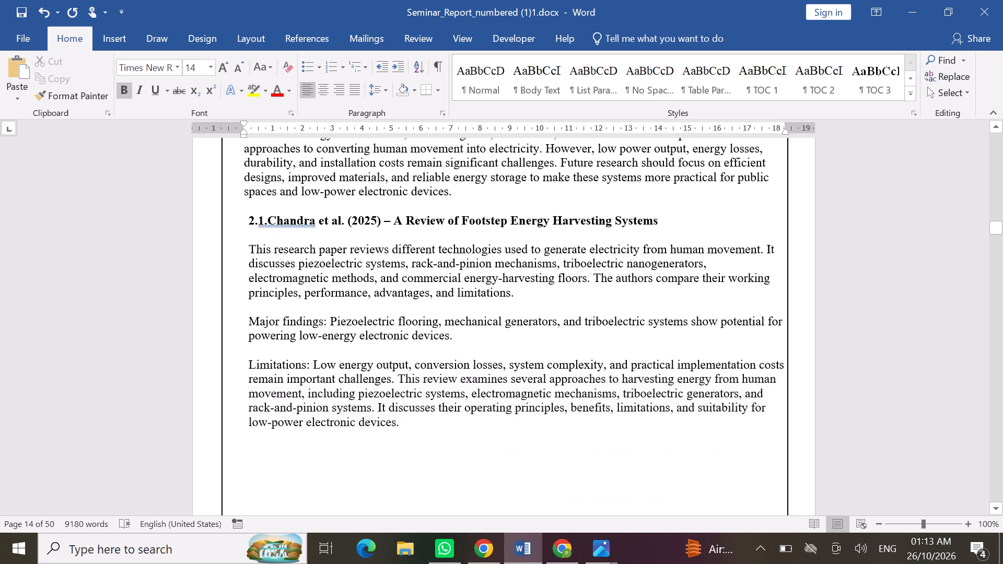
{"action": "scroll", "coordinate": [250, 334], "scroll_direction": "down", "scroll_amount": 4}
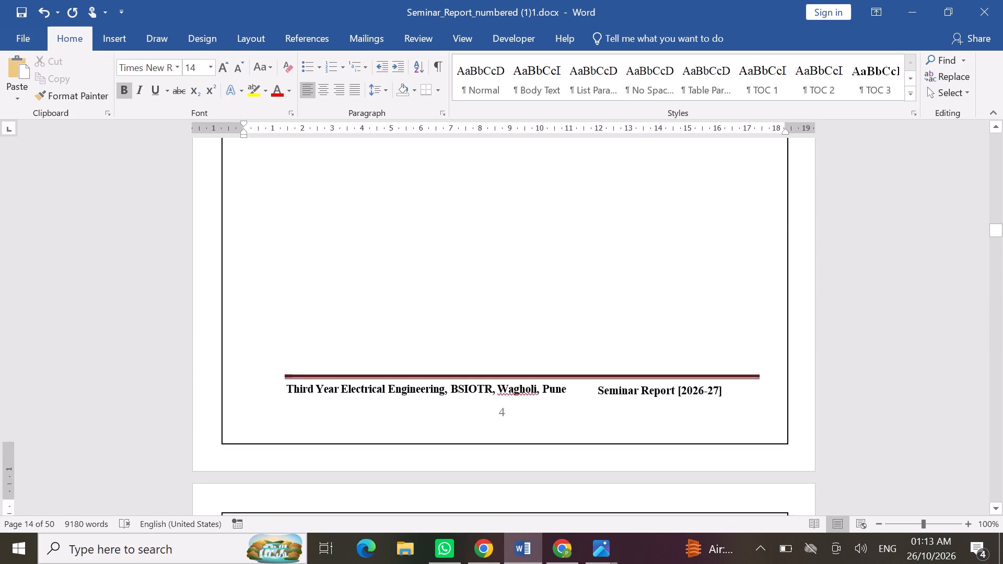
{"action": "scroll", "coordinate": [250, 334], "scroll_direction": "down", "scroll_amount": 2}
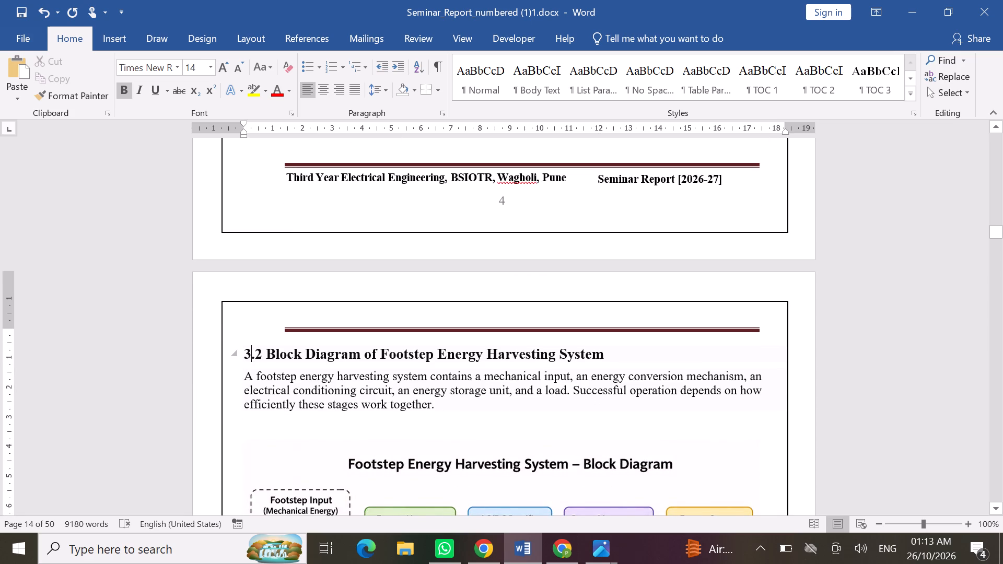
{"action": "left_click", "coordinate": [243, 342]}
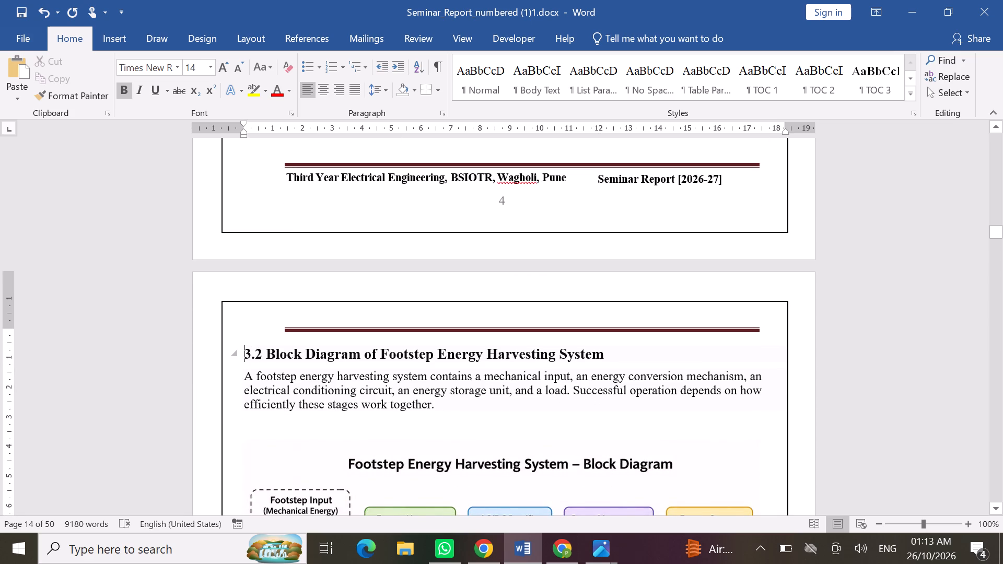
{"action": "left_click", "coordinate": [619, 340]}
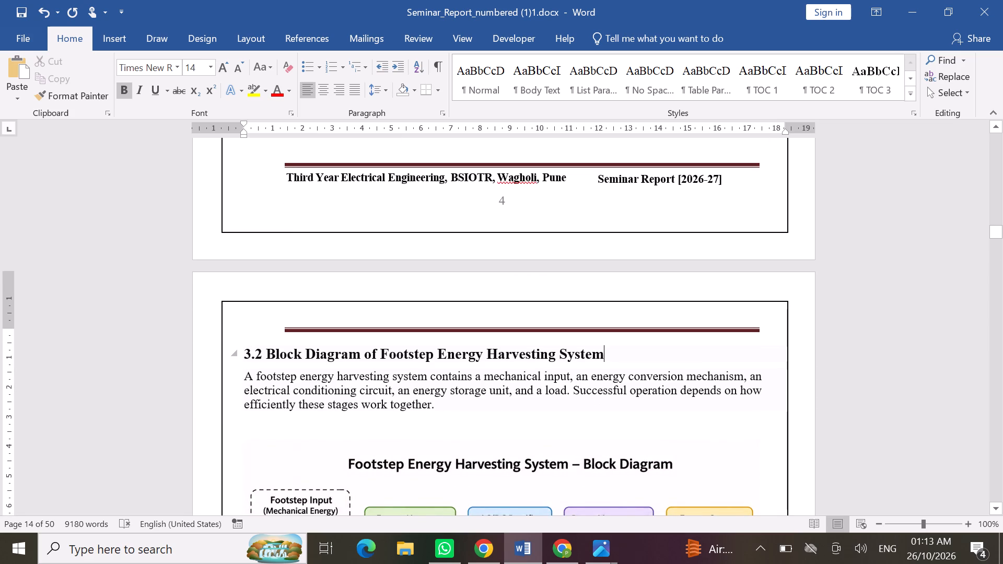
{"action": "left_click", "coordinate": [244, 349]}
{"action": "key", "text": "Return"}
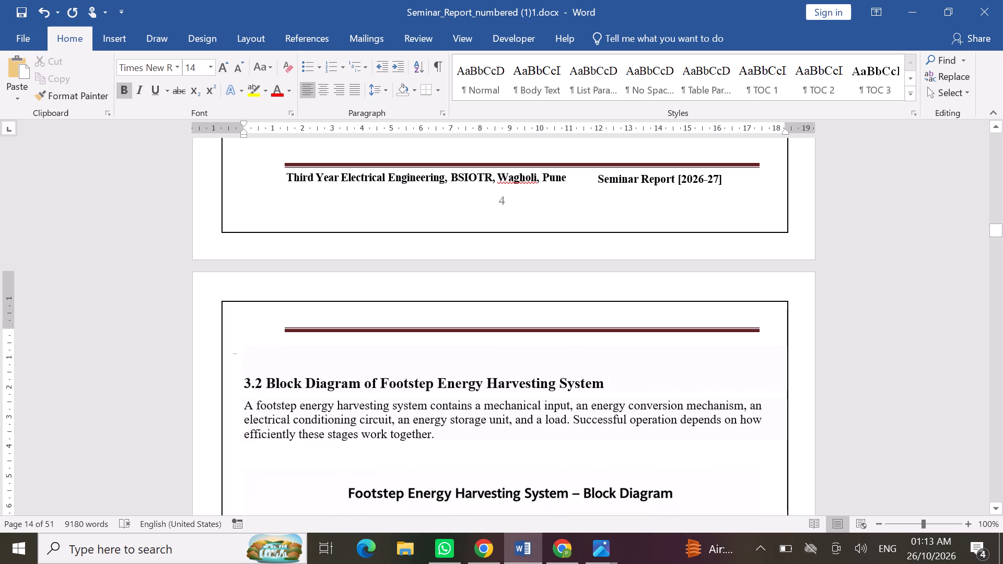
{"action": "key", "text": "Return"}
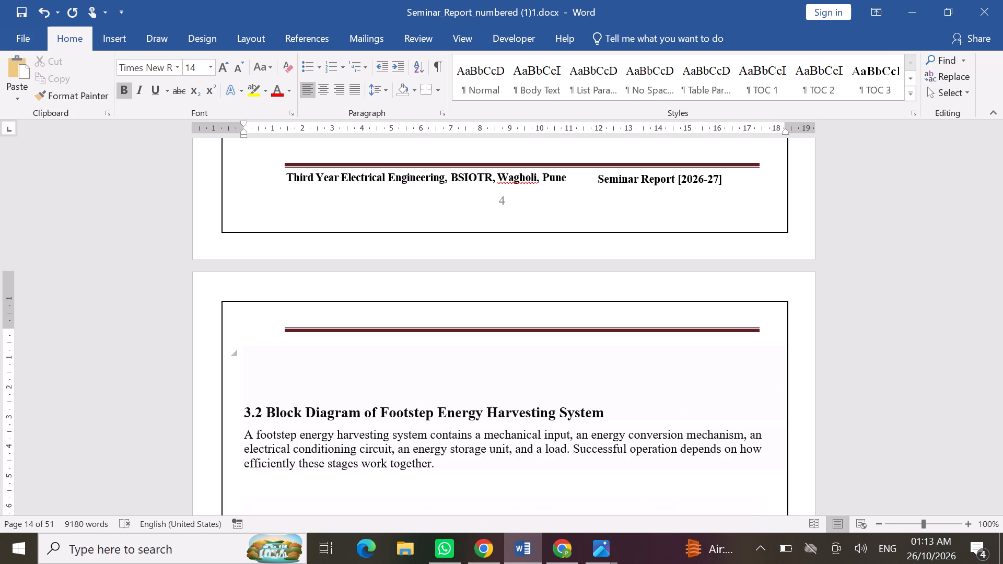
{"action": "left_click", "coordinate": [273, 349]}
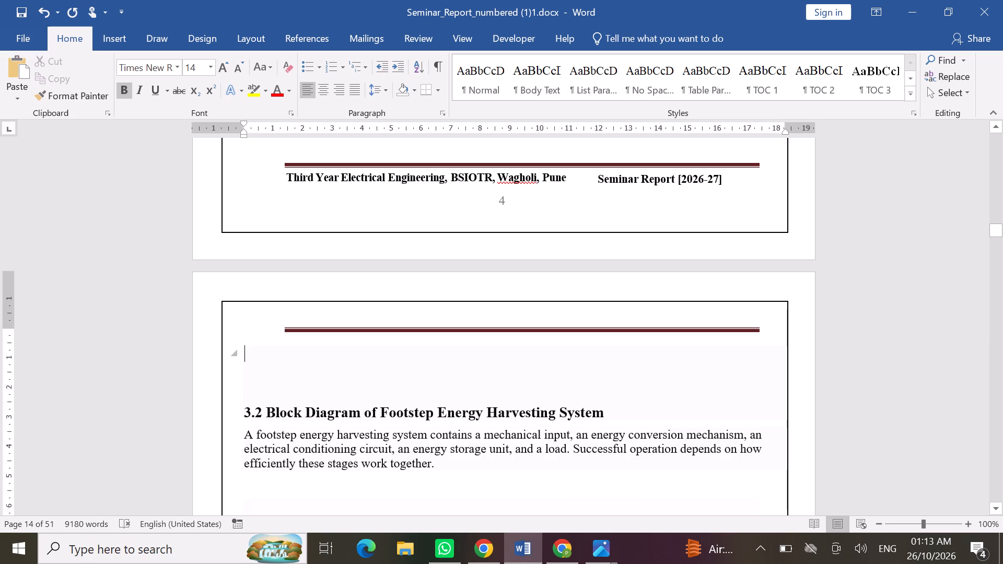
{"action": "left_click", "coordinate": [494, 546]}
{"action": "left_click", "coordinate": [567, 544]}
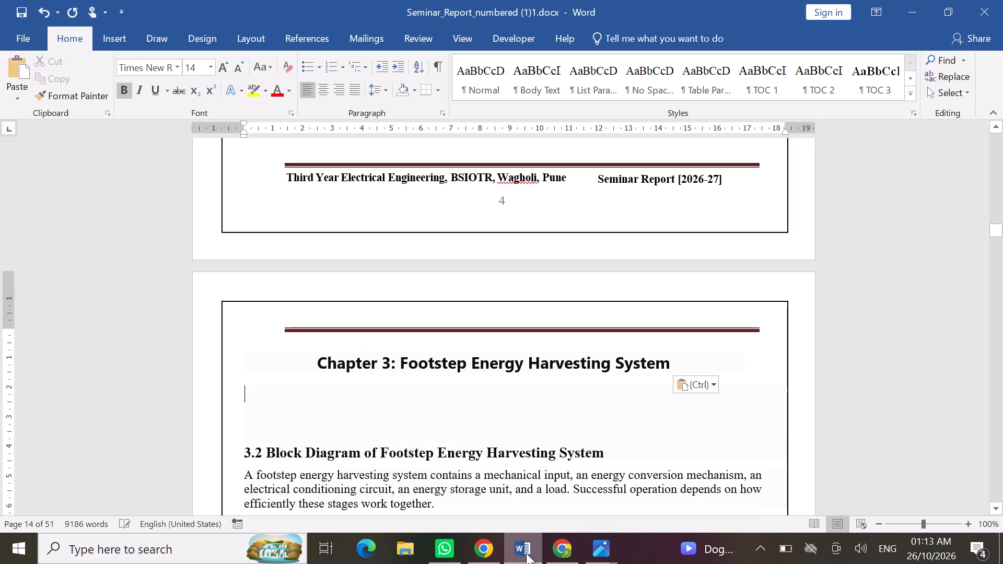
Split the chapter heading after "Chapter 3:" and left-align "Footstep Energy Harvesting System" on its own line.
{"action": "left_click", "coordinate": [404, 360]}
{"action": "left_click", "coordinate": [396, 358]}
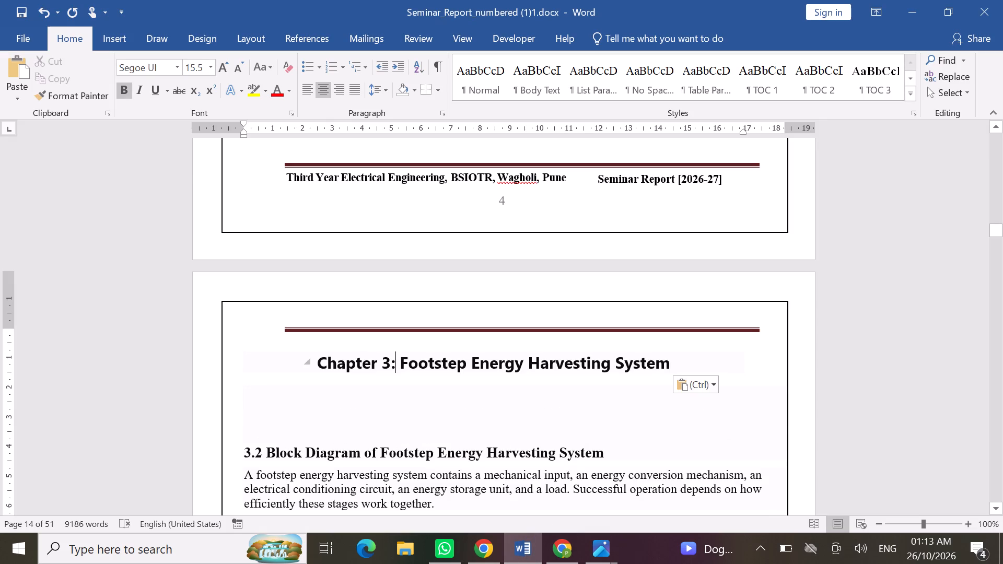
{"action": "key", "text": "Return"}
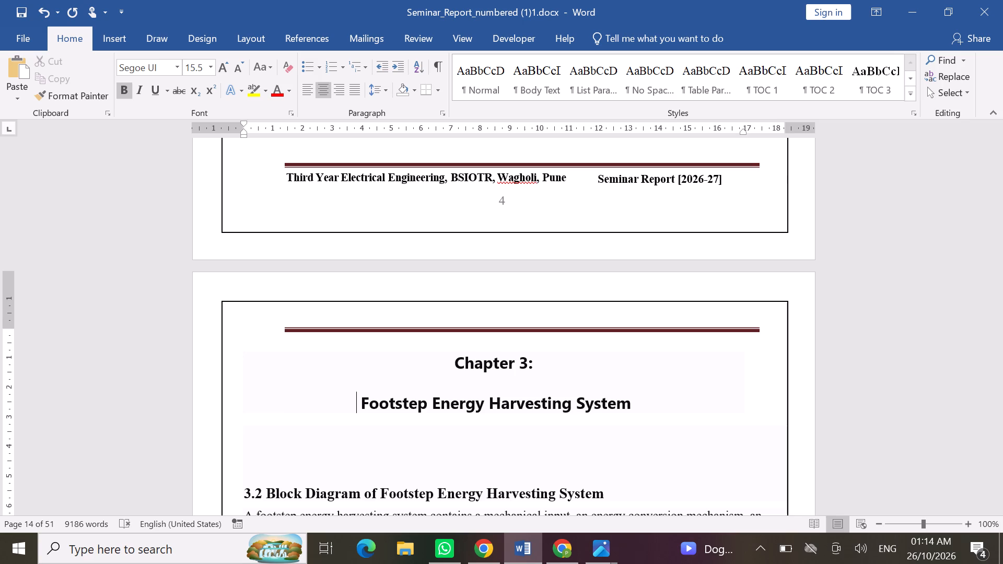
{"action": "key", "text": "BackSpace"}
{"action": "key", "text": "BackSpace"}
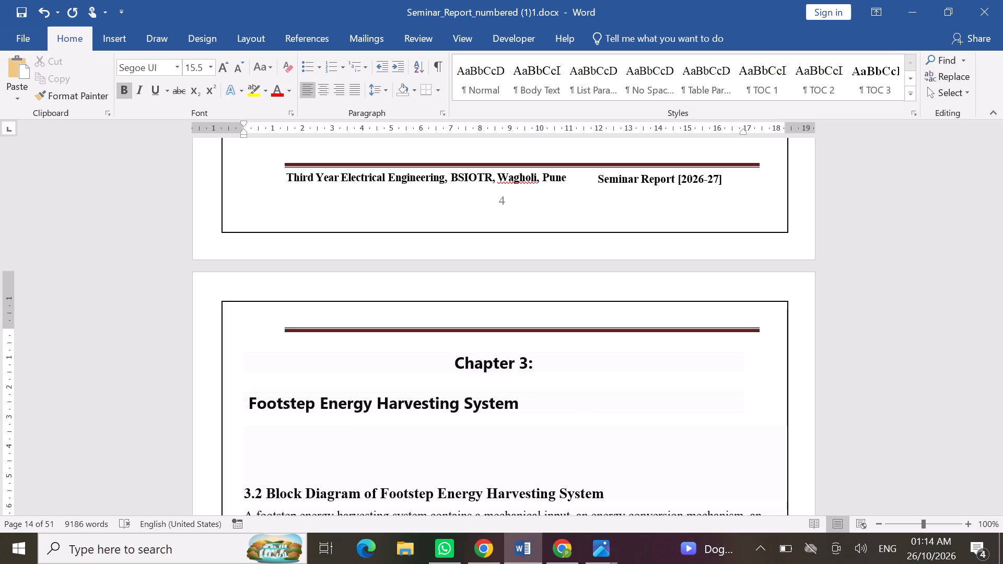
Set the font of the "Footstep Energy Harvesting System" chapter title line to Times New Roman.
{"action": "left_click_drag", "start_coordinate": [247, 397], "coordinate": [698, 408]}
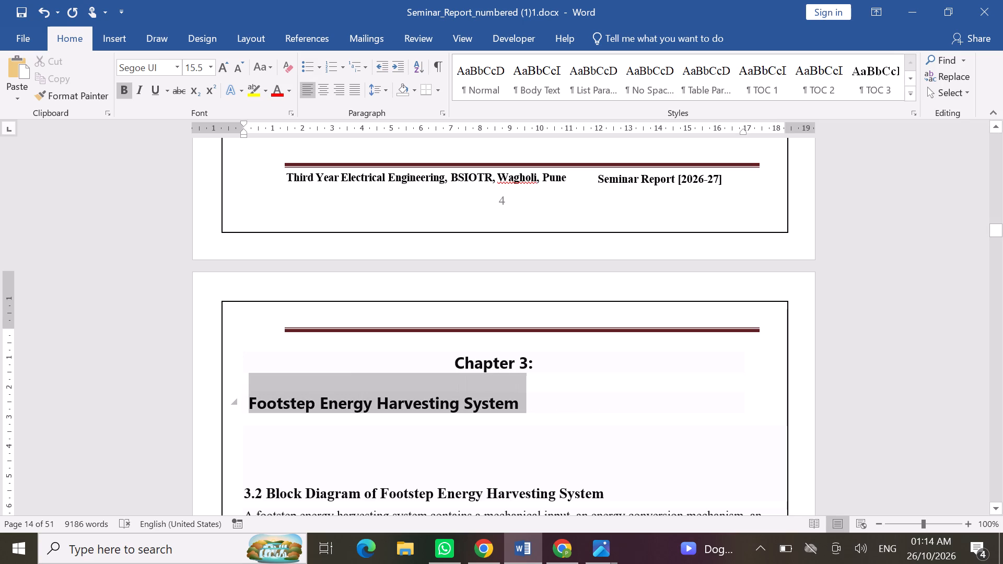
{"action": "left_click_drag", "start_coordinate": [698, 408], "coordinate": [700, 408]}
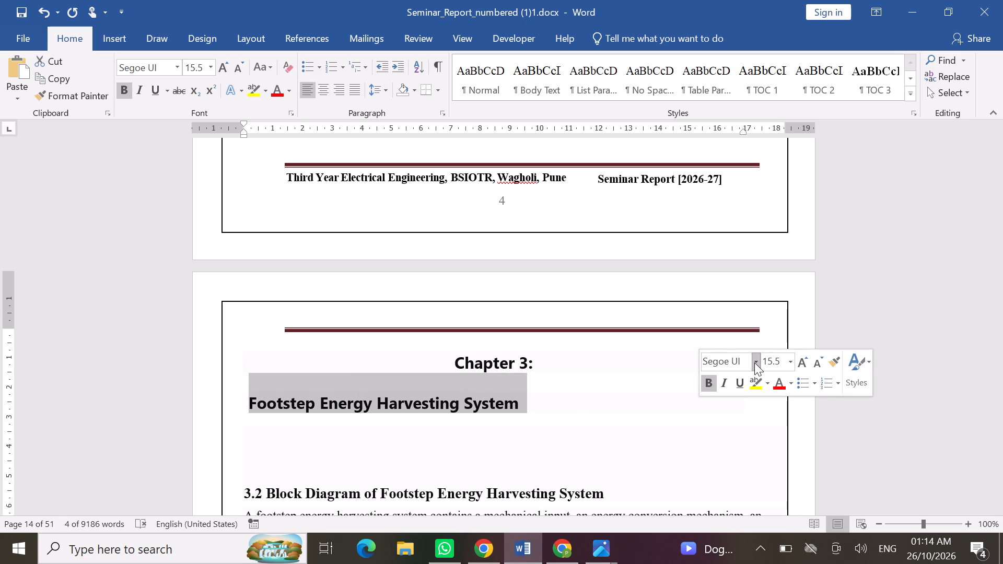
{"action": "left_click", "coordinate": [754, 362]}
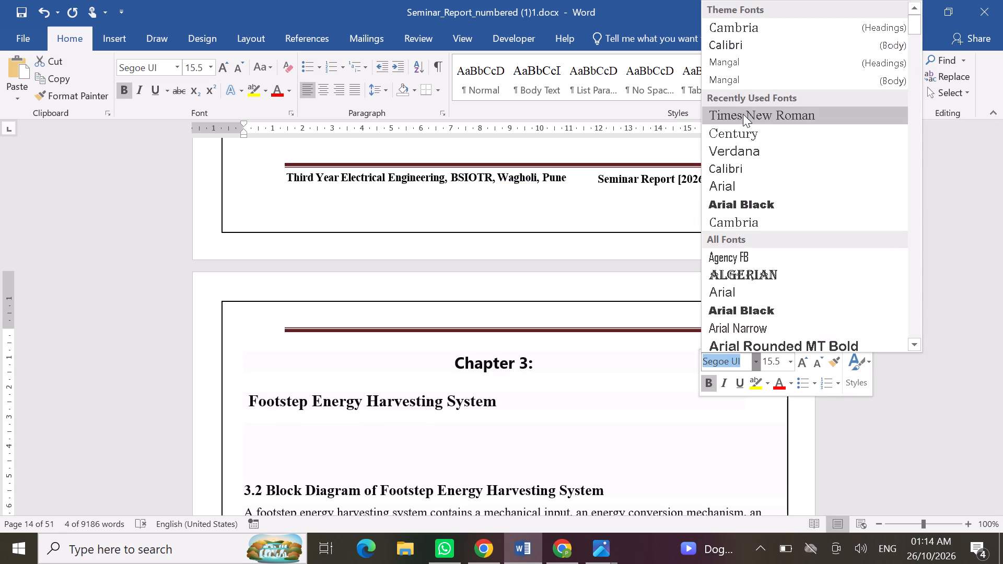
{"action": "left_click_drag", "start_coordinate": [743, 114], "coordinate": [811, 106]}
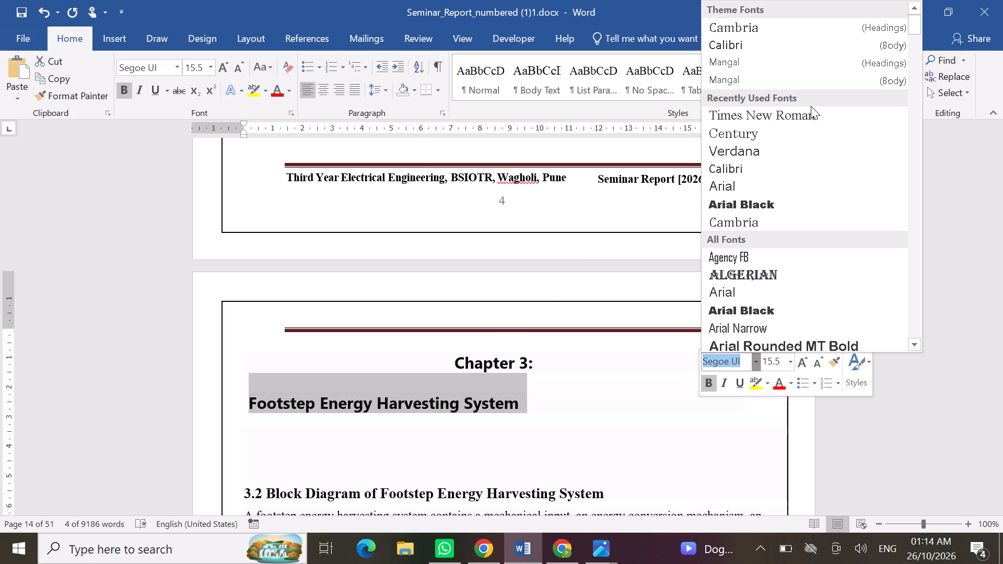
{"action": "left_click_drag", "start_coordinate": [811, 106], "coordinate": [804, 110]}
{"action": "left_click", "coordinate": [804, 110]}
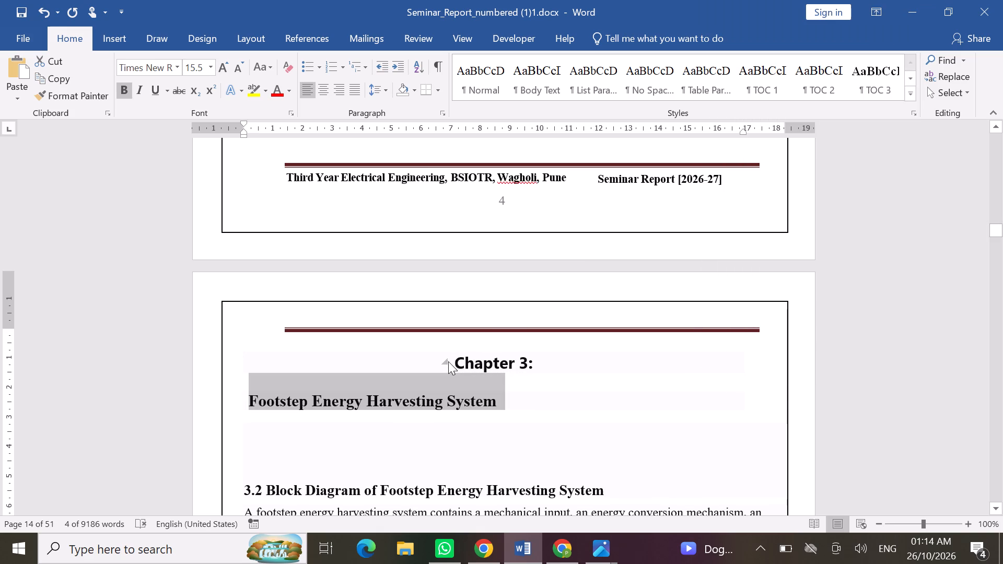
Set the font of the centred "Chapter 3:" line to Times New Roman.
{"action": "left_click_drag", "start_coordinate": [454, 363], "coordinate": [558, 356]}
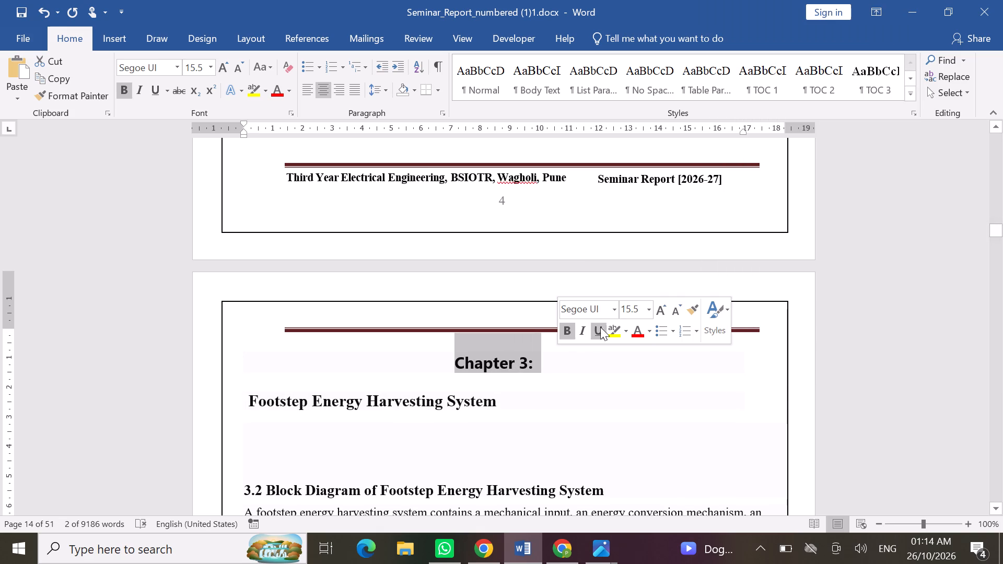
{"action": "left_click", "coordinate": [614, 310]}
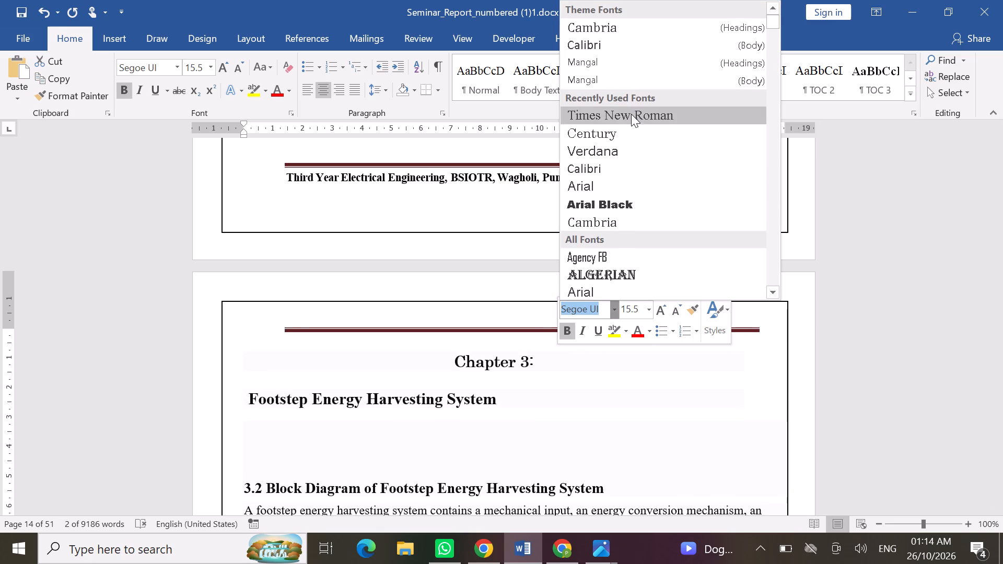
{"action": "left_click", "coordinate": [631, 113]}
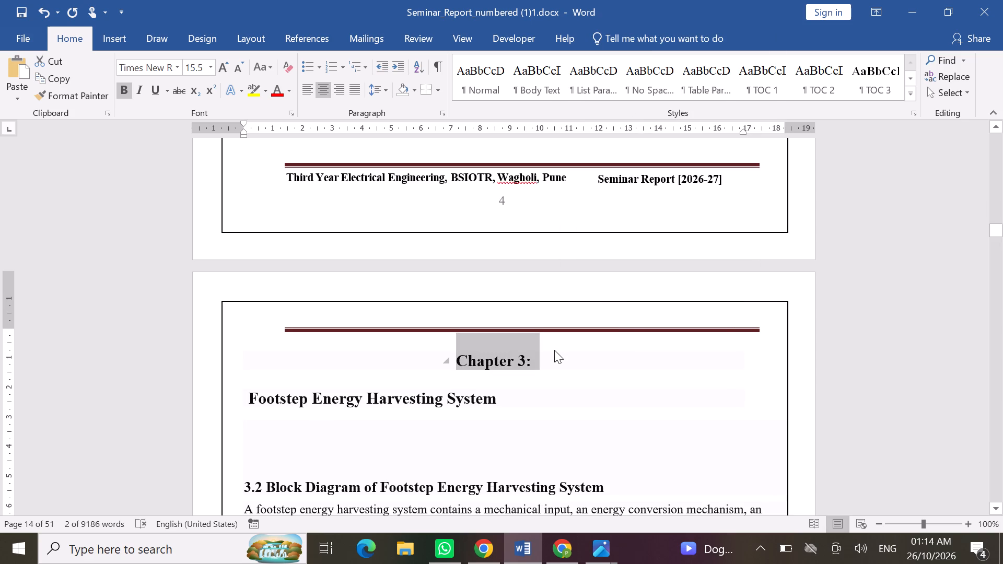
{"action": "left_click", "coordinate": [554, 350]}
Remove the blank lines between the chapter title and the "Block Diagram of Footstep Energy Harvesting System" heading.
{"action": "left_click", "coordinate": [267, 466]}
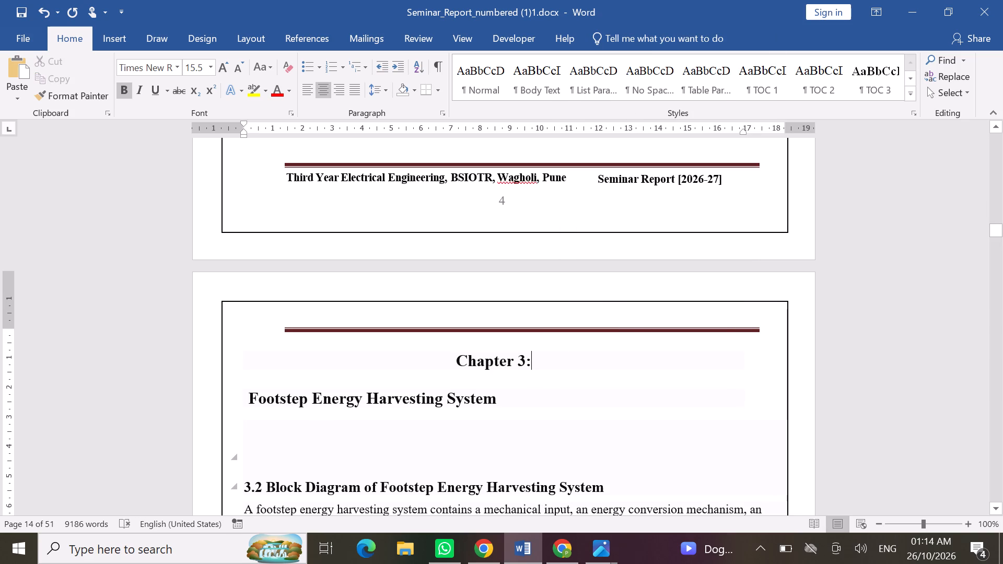
{"action": "left_click", "coordinate": [256, 452]}
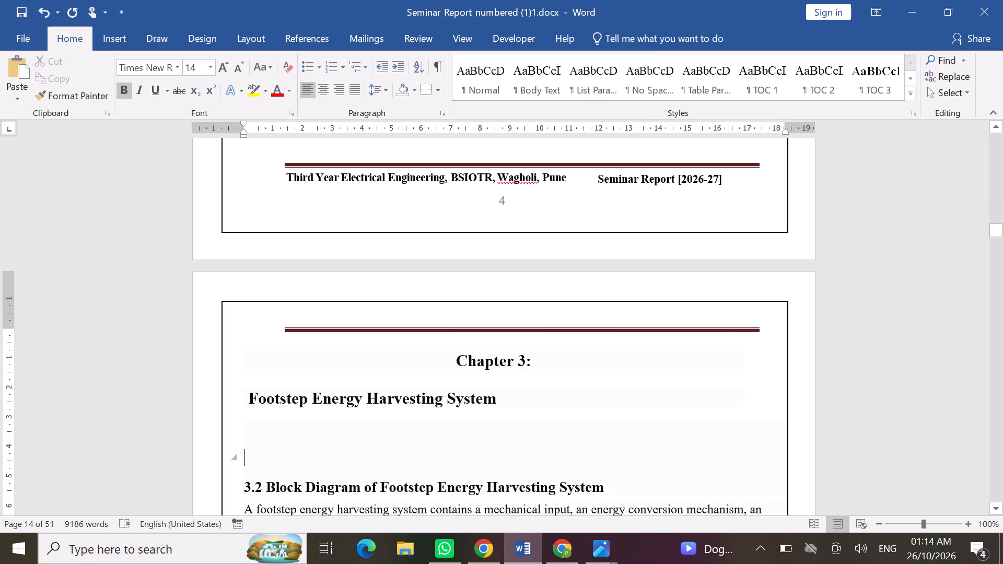
{"action": "key", "text": "BackSpace"}
{"action": "key", "text": "BackSpace"}
{"action": "key", "text": "BackSpace"}
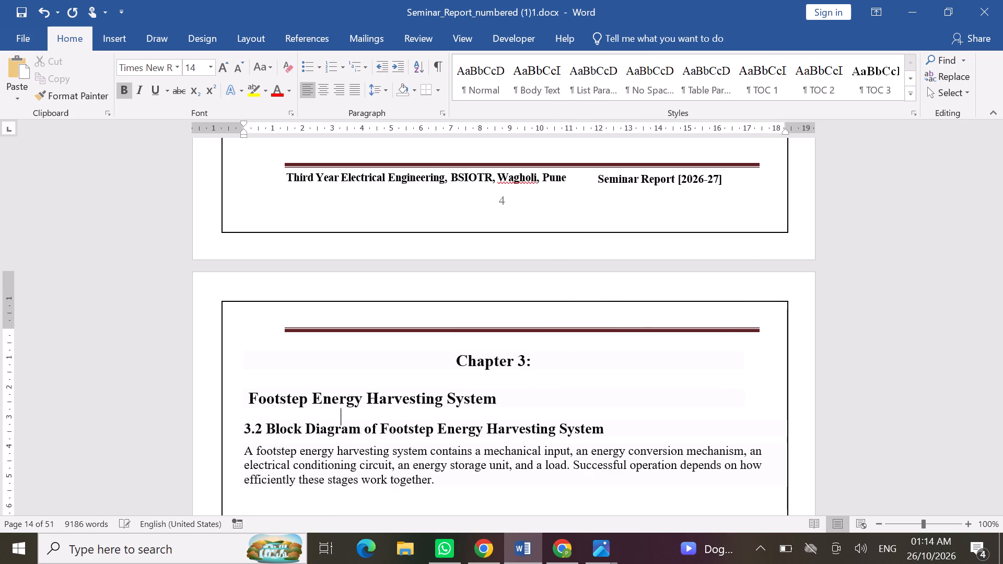
Renumber the "Block Diagram of Footstep Energy Harvesting System" heading as "3.1." under the Chapter 3 title.
{"action": "scroll", "coordinate": [256, 452], "scroll_direction": "down", "scroll_amount": 1}
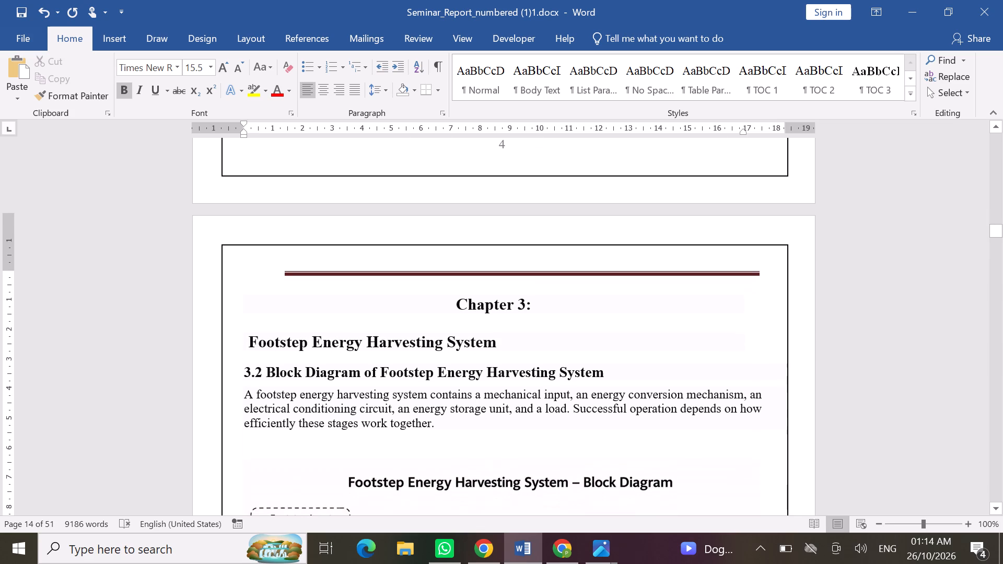
{"action": "left_click", "coordinate": [266, 369]}
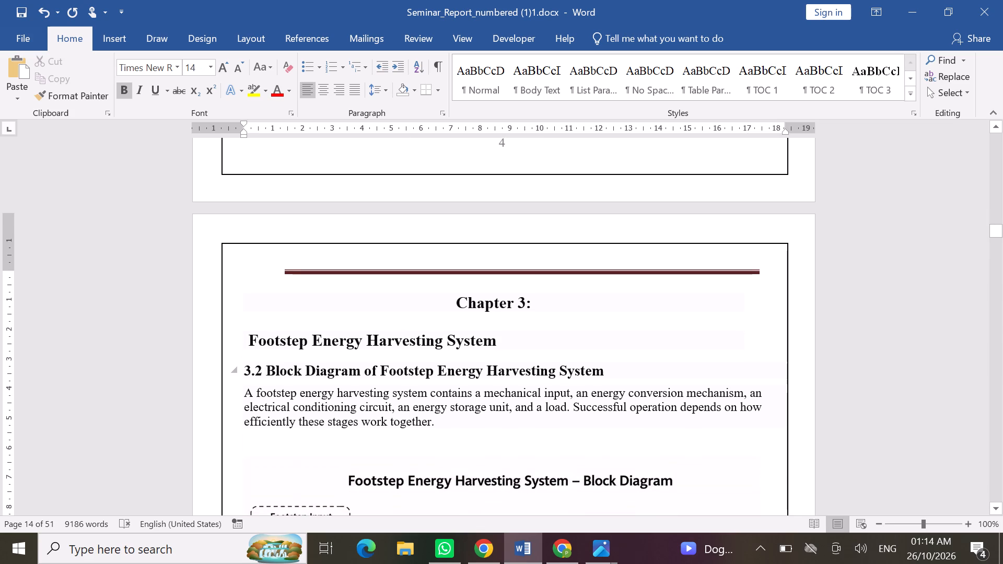
{"action": "key", "text": "BackSpace"}
{"action": "key", "text": "BackSpace"}
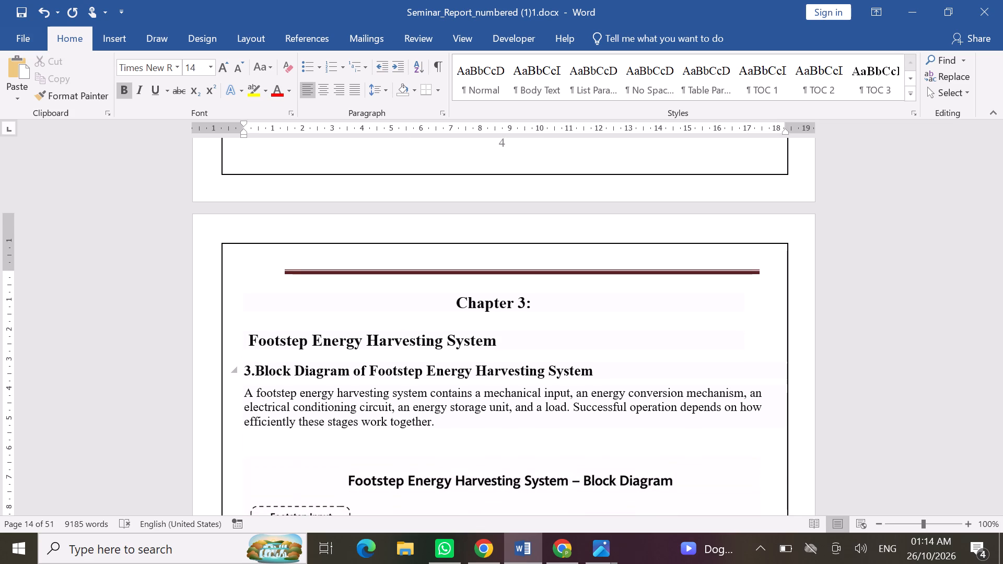
{"action": "key", "text": "1"}
{"action": "key", "text": "period"}
{"action": "scroll", "coordinate": [266, 369], "scroll_direction": "down", "scroll_amount": 1}
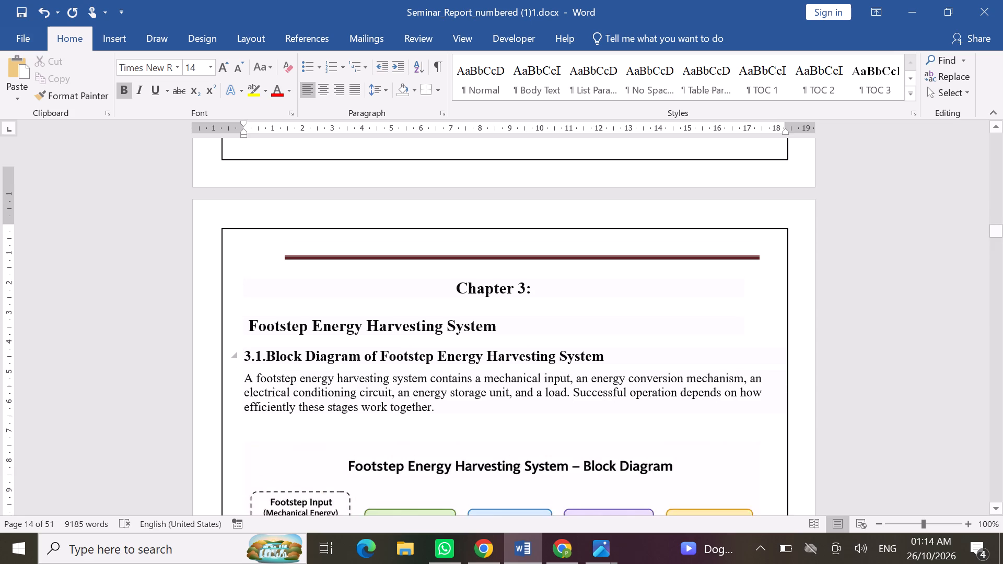
Renumber the "Explanation of block diagram" heading below the block diagram figure as 3.1.1.
{"action": "scroll", "coordinate": [266, 369], "scroll_direction": "down", "scroll_amount": 5}
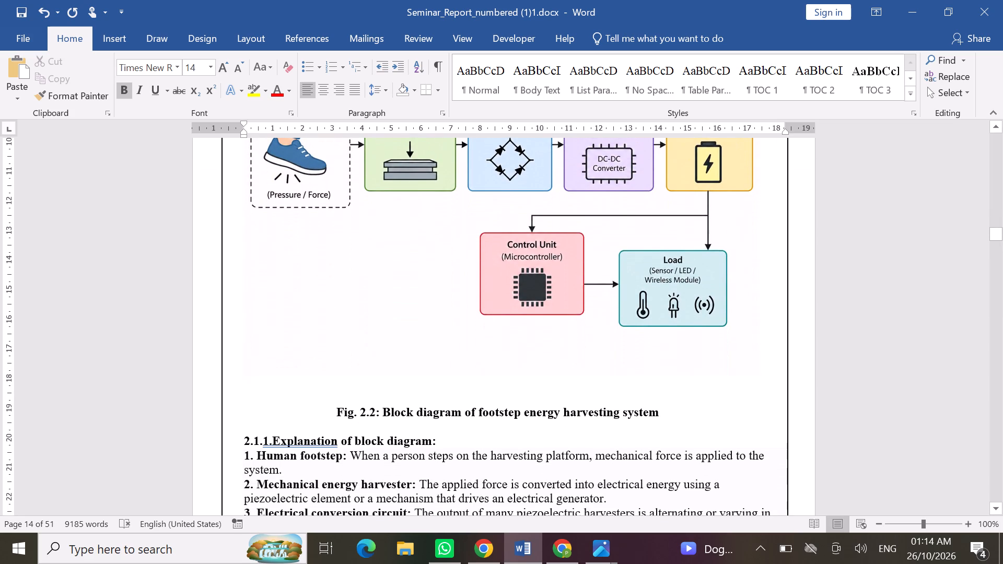
{"action": "key", "text": "period"}
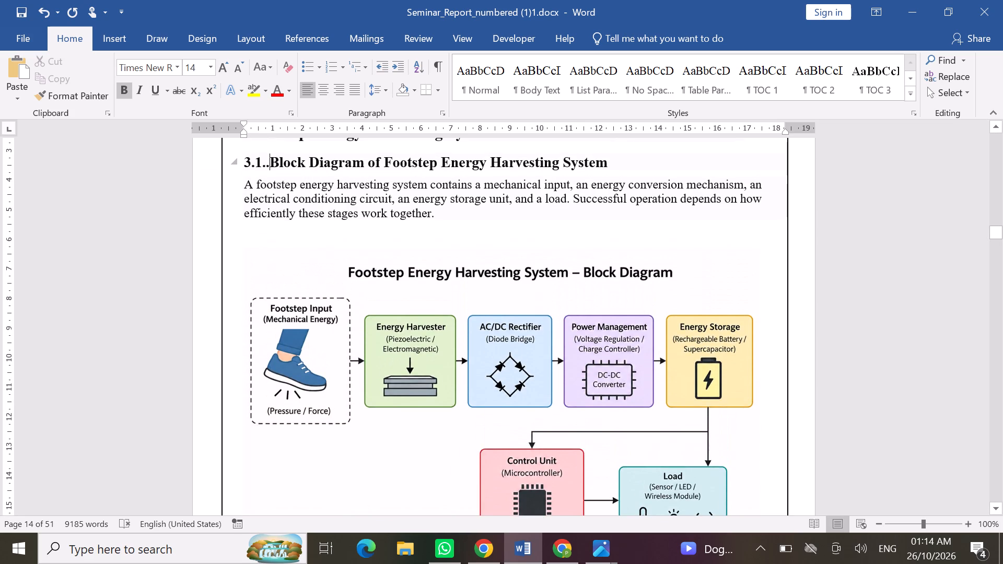
{"action": "key", "text": "BackSpace"}
{"action": "scroll", "coordinate": [266, 369], "scroll_direction": "down", "scroll_amount": 6}
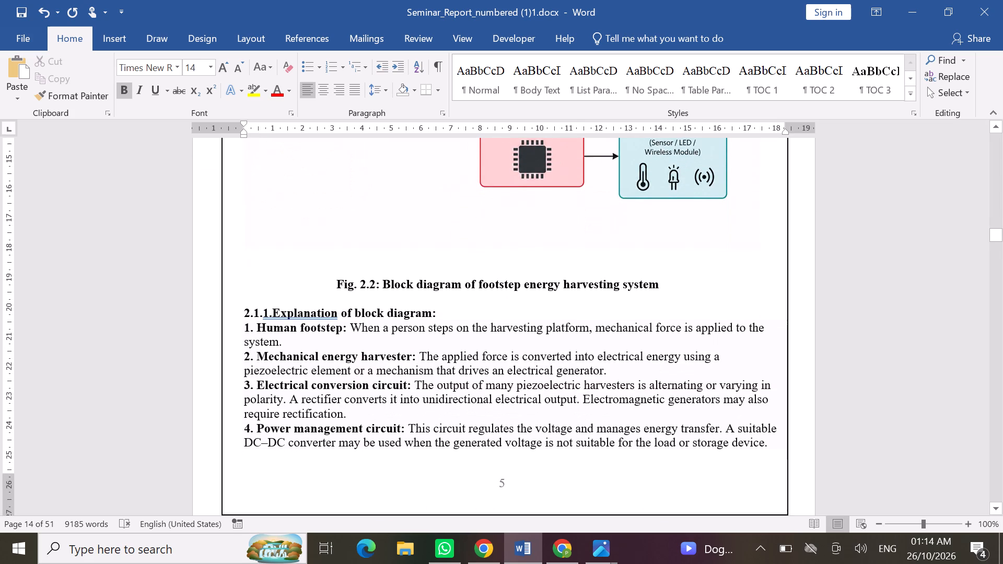
{"action": "left_click", "coordinate": [251, 307]}
{"action": "key", "text": "BackSpace"}
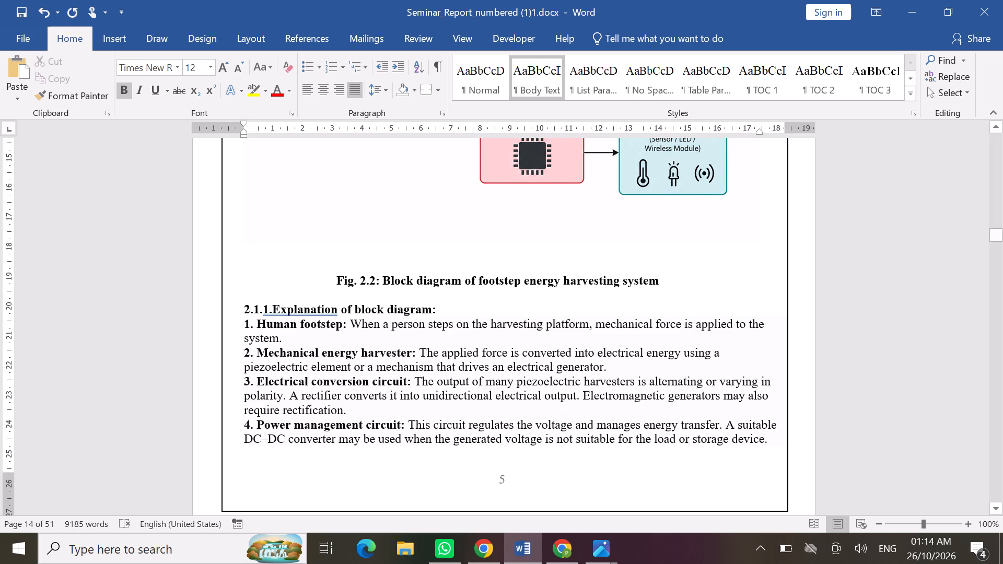
{"action": "key", "text": "3"}
Copy the "5.Energy storage" paragraph with the blank line below it, and delete it from above the footer line.
{"action": "scroll", "coordinate": [251, 307], "scroll_direction": "down", "scroll_amount": 1}
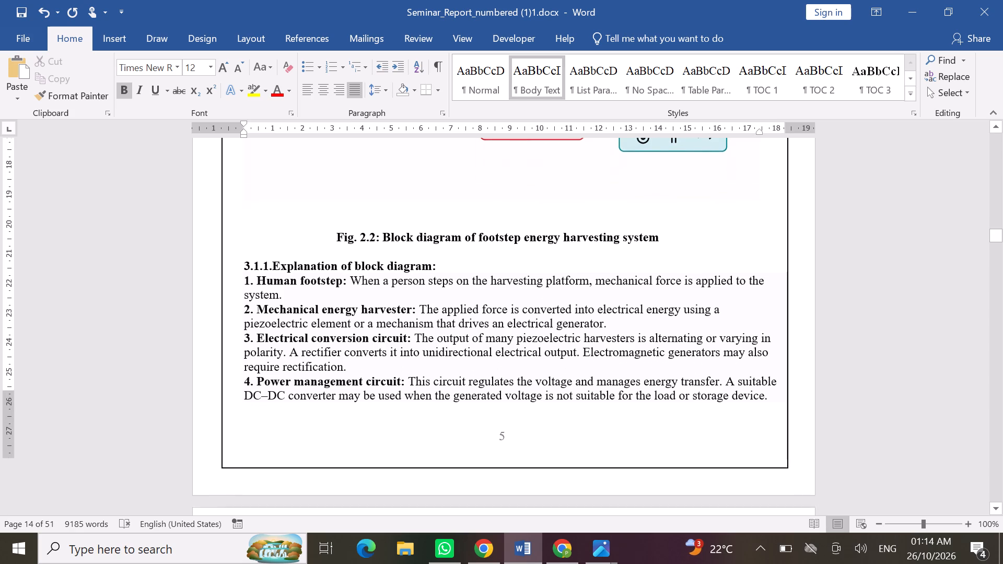
{"action": "scroll", "coordinate": [251, 307], "scroll_direction": "down", "scroll_amount": 5}
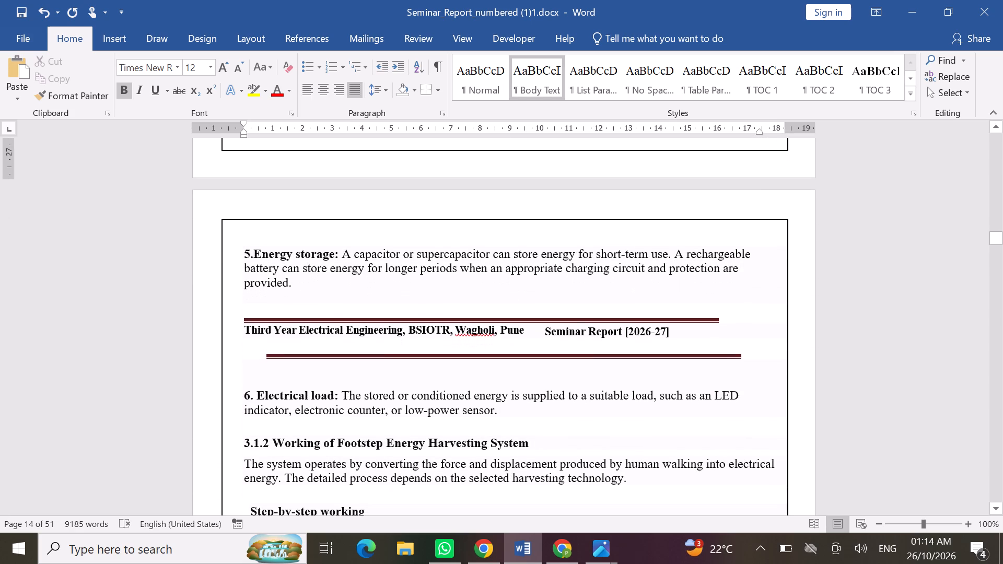
{"action": "scroll", "coordinate": [251, 307], "scroll_direction": "up", "scroll_amount": 2}
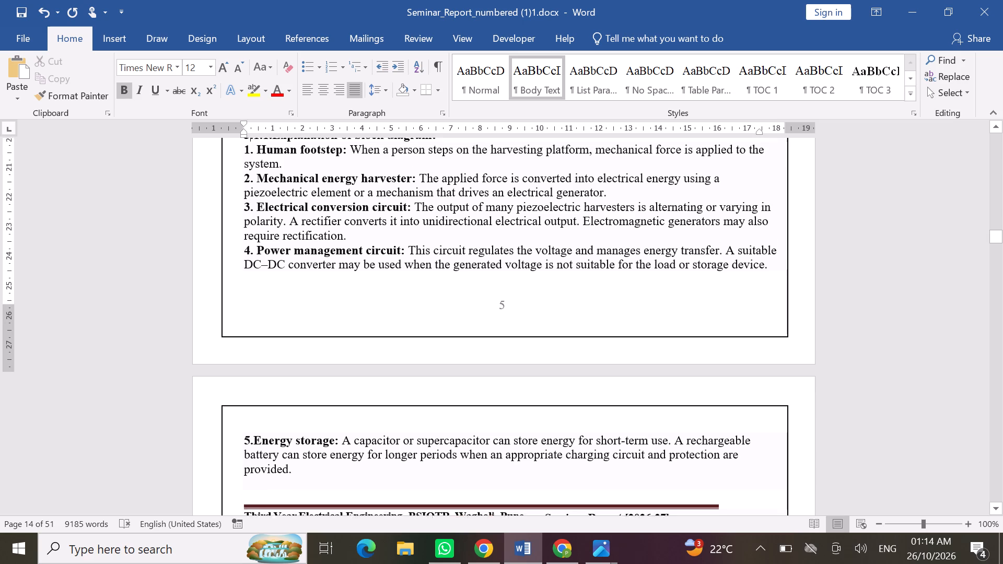
{"action": "scroll", "coordinate": [251, 307], "scroll_direction": "up", "scroll_amount": 2}
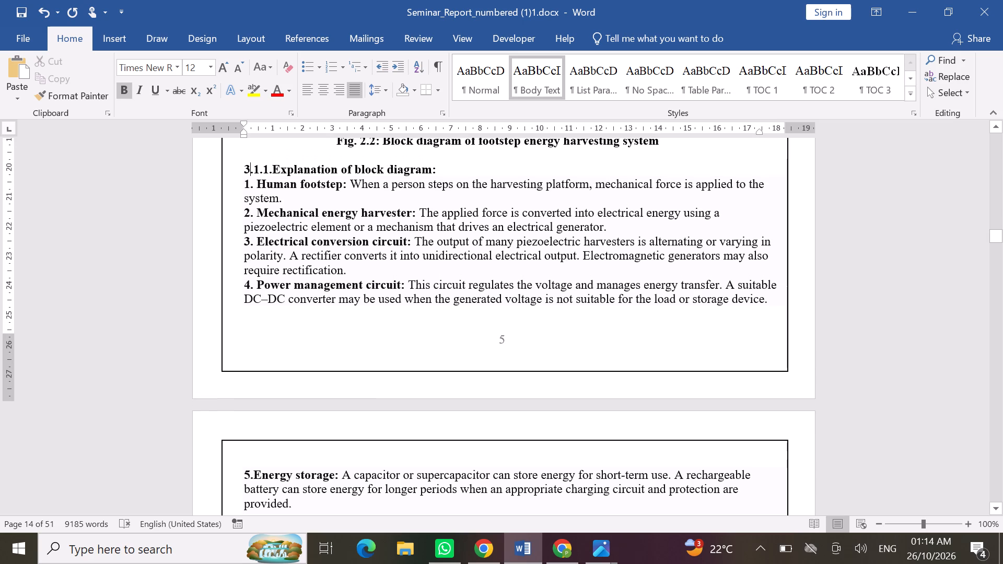
{"action": "scroll", "coordinate": [251, 307], "scroll_direction": "up", "scroll_amount": 1}
{"action": "scroll", "coordinate": [251, 307], "scroll_direction": "down", "scroll_amount": 1}
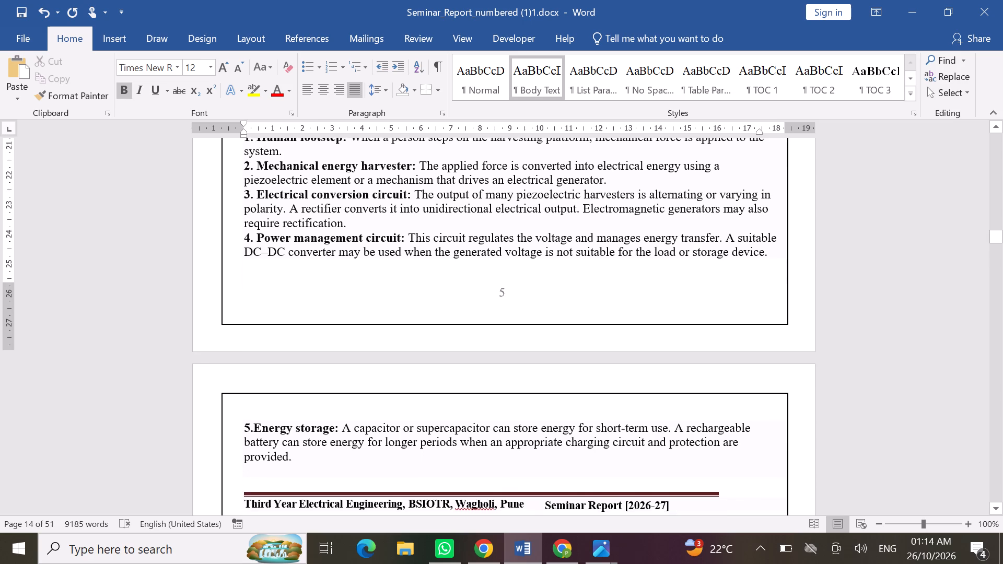
{"action": "scroll", "coordinate": [251, 307], "scroll_direction": "down", "scroll_amount": 1}
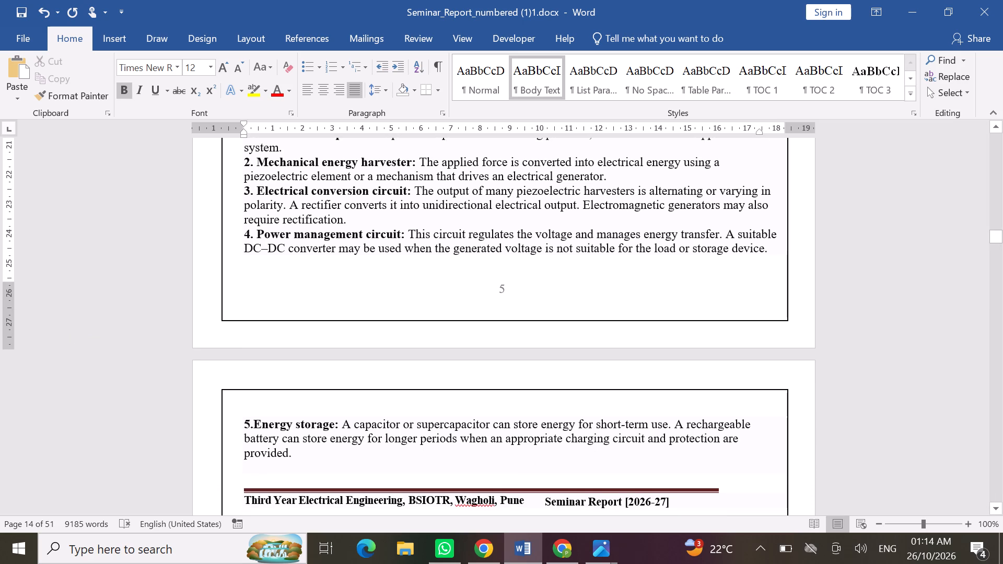
{"action": "left_click_drag", "start_coordinate": [246, 422], "coordinate": [584, 473]}
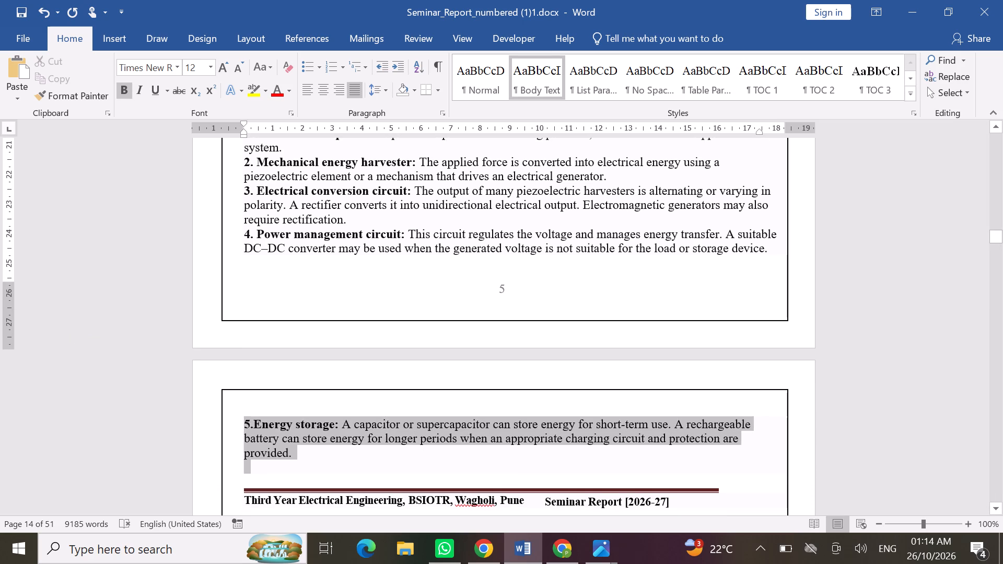
{"action": "left_click_drag", "start_coordinate": [584, 473], "coordinate": [585, 473]}
{"action": "key", "text": "ctrl+c"}
{"action": "key", "text": "BackSpace"}
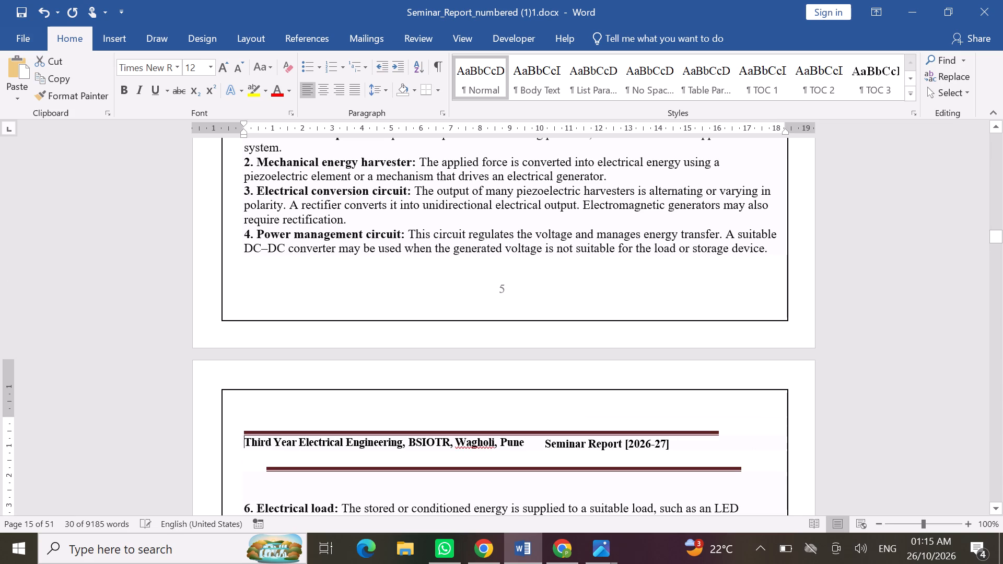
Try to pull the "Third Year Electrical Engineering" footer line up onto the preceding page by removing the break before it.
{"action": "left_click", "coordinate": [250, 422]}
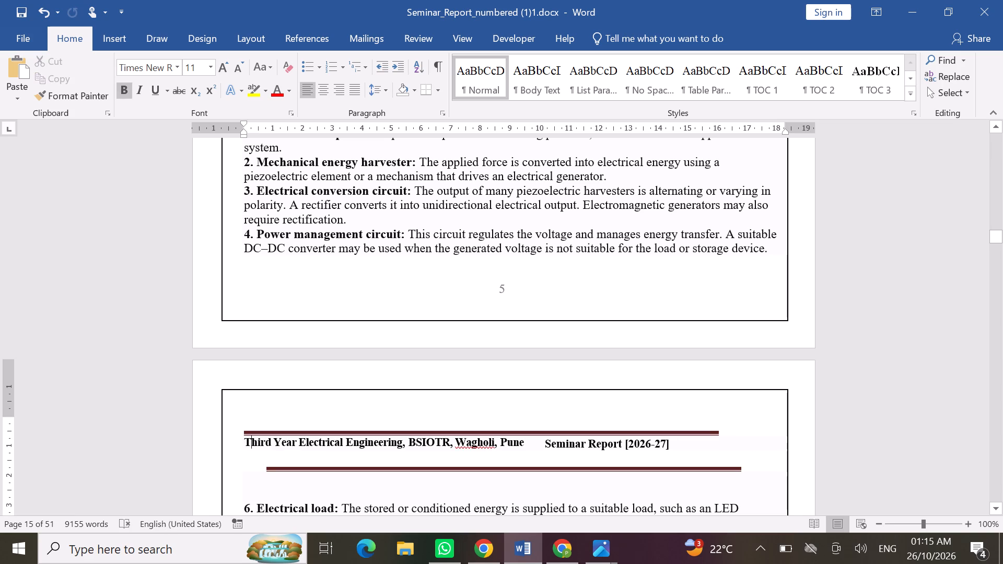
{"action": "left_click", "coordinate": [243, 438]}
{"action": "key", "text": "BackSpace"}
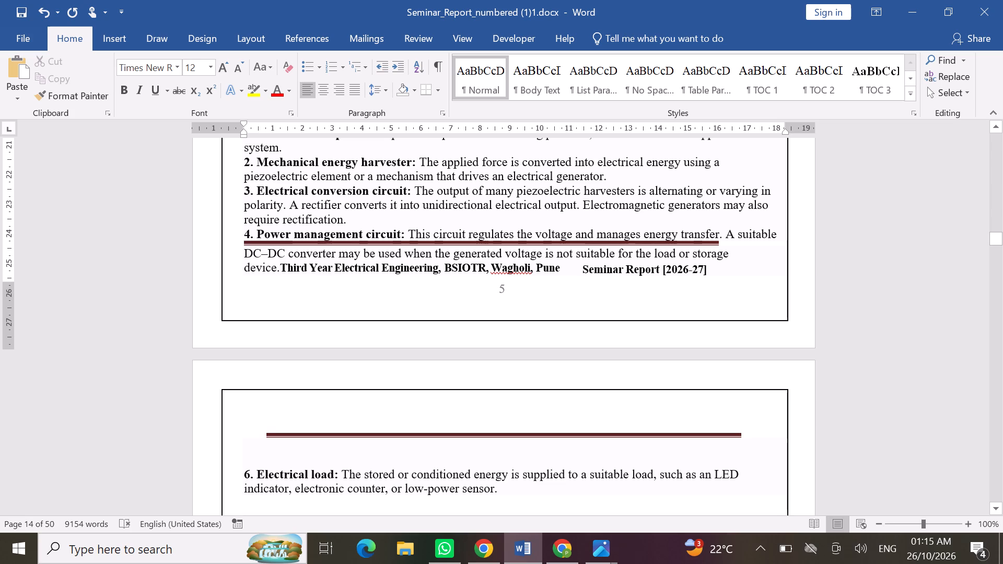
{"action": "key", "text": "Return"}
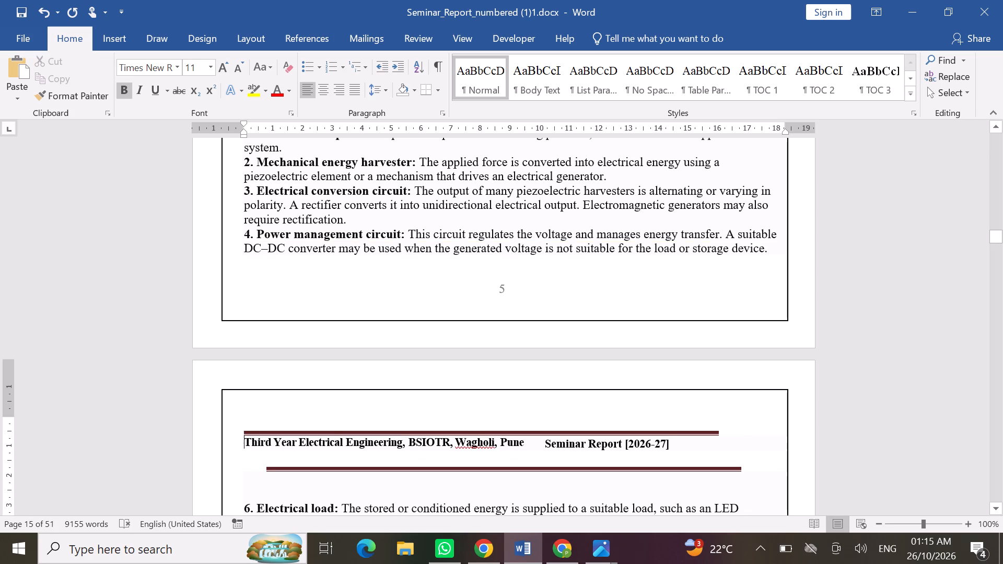
Shrink the block diagram picture proportionally to make room for the footer line at the bottom of the same page.
{"action": "scroll", "coordinate": [244, 230], "scroll_direction": "up", "scroll_amount": 4}
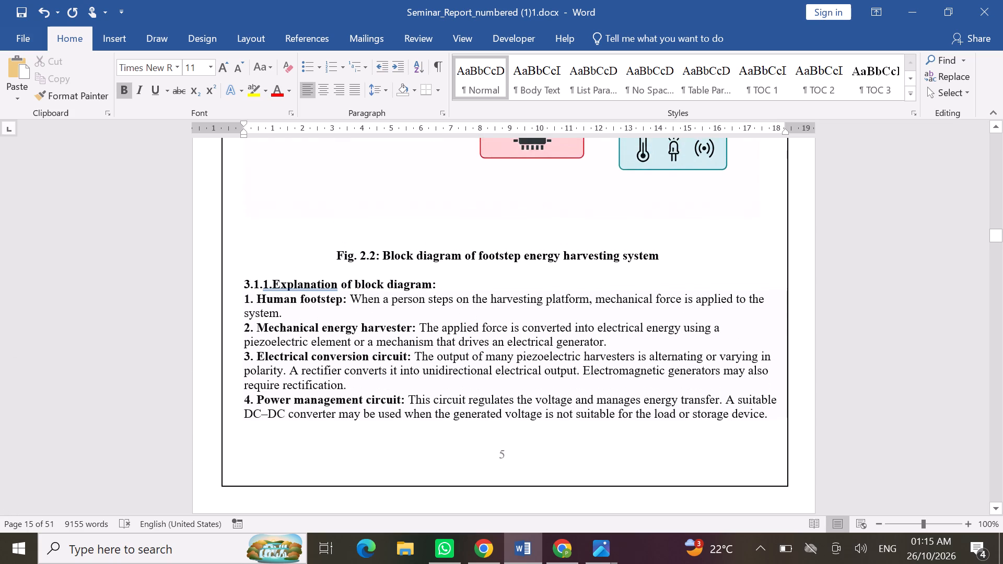
{"action": "scroll", "coordinate": [244, 230], "scroll_direction": "up", "scroll_amount": 1}
{"action": "left_click", "coordinate": [265, 241]}
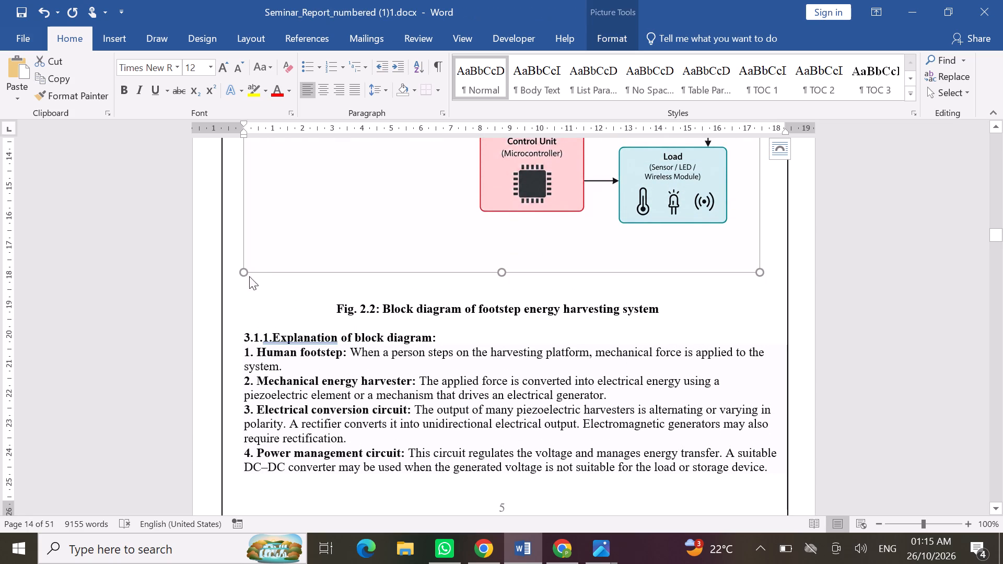
{"action": "left_click_drag", "start_coordinate": [244, 275], "coordinate": [281, 206]}
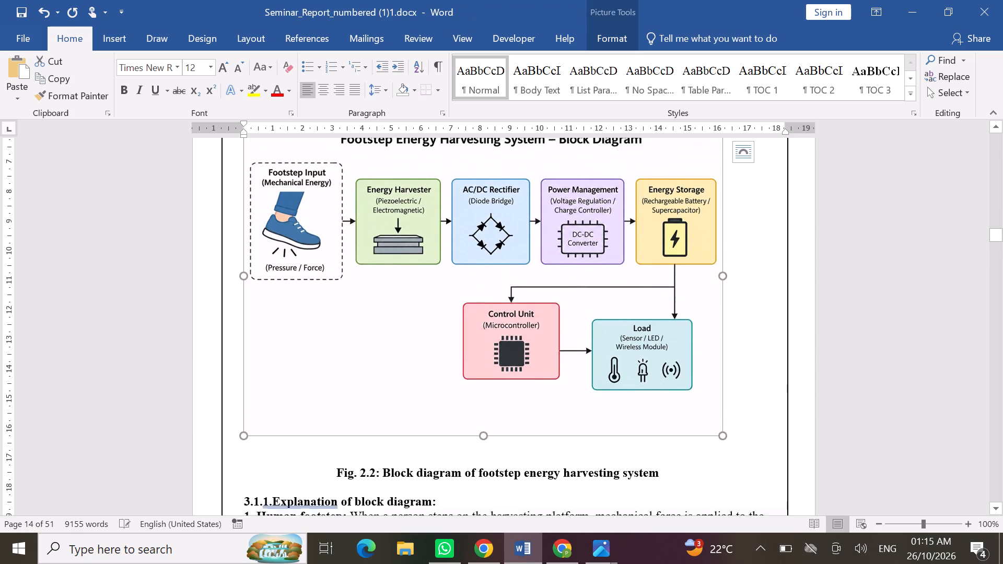
{"action": "scroll", "coordinate": [281, 206], "scroll_direction": "down", "scroll_amount": 4}
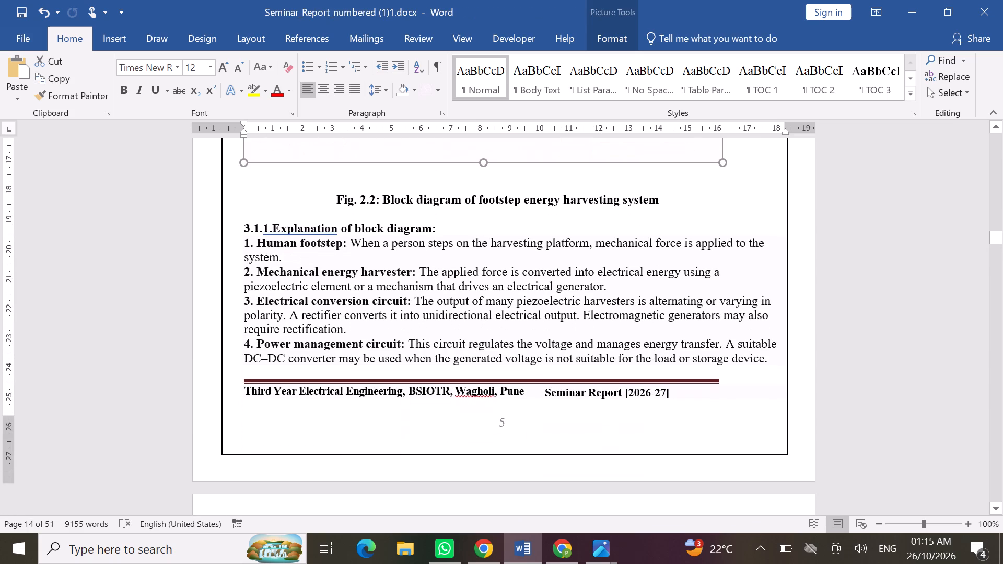
Shift the maroon footer rule below the "Power management circuit" paragraph rightward to centre it within the page border.
{"action": "left_click", "coordinate": [240, 379]}
{"action": "key", "text": "space"}
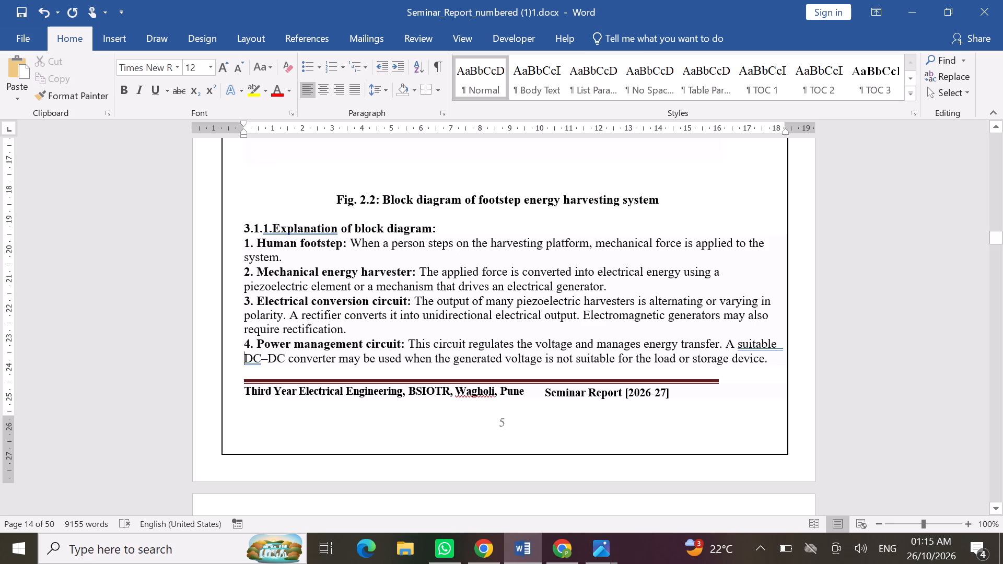
{"action": "left_click", "coordinate": [249, 382]}
{"action": "left_click_drag", "start_coordinate": [253, 382], "coordinate": [285, 381]}
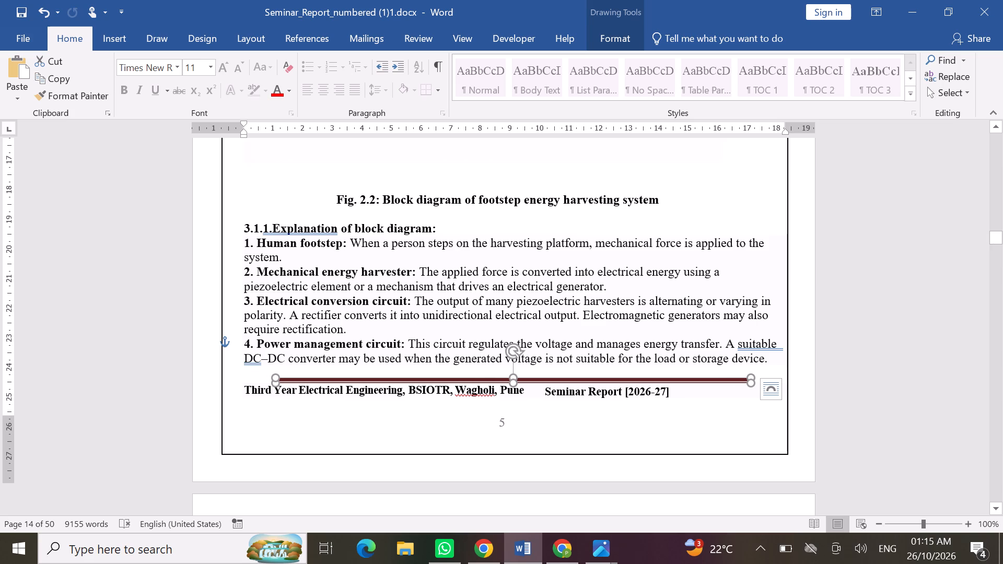
Indent the "Third Year Electrical Engineering, BSIOTR, Wagholi, Pune" footer text with spaces to line up with the start of the maroon rule.
{"action": "left_click", "coordinate": [244, 385]}
{"action": "key", "text": "space"}
{"action": "key", "text": "space"}
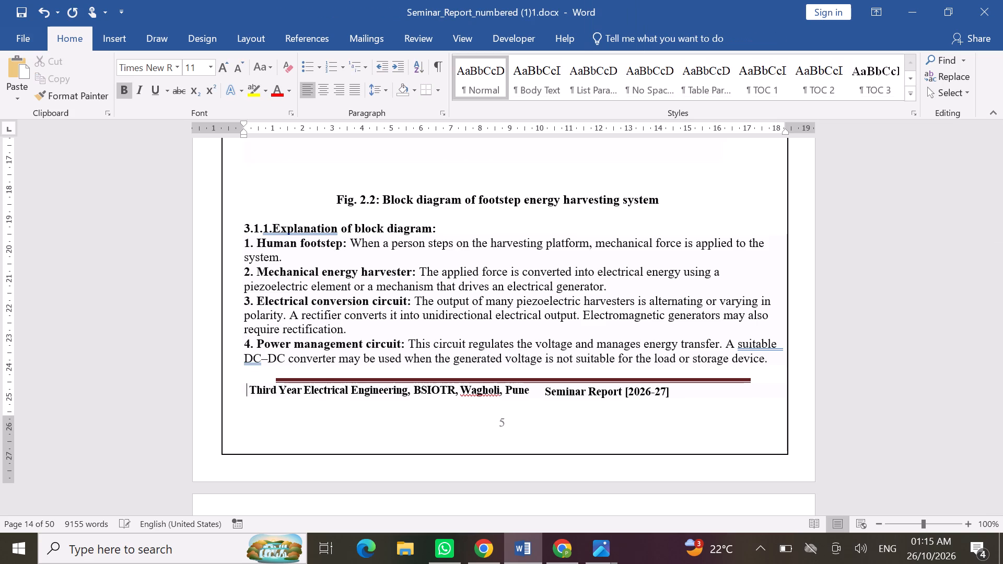
{"action": "key", "text": "space"}
{"action": "key", "text": "space"}
{"action": "key", "text": "space"}
{"action": "key", "text": "space"}
{"action": "key", "text": "space"}
{"action": "key", "text": "space"}
{"action": "key", "text": "space"}
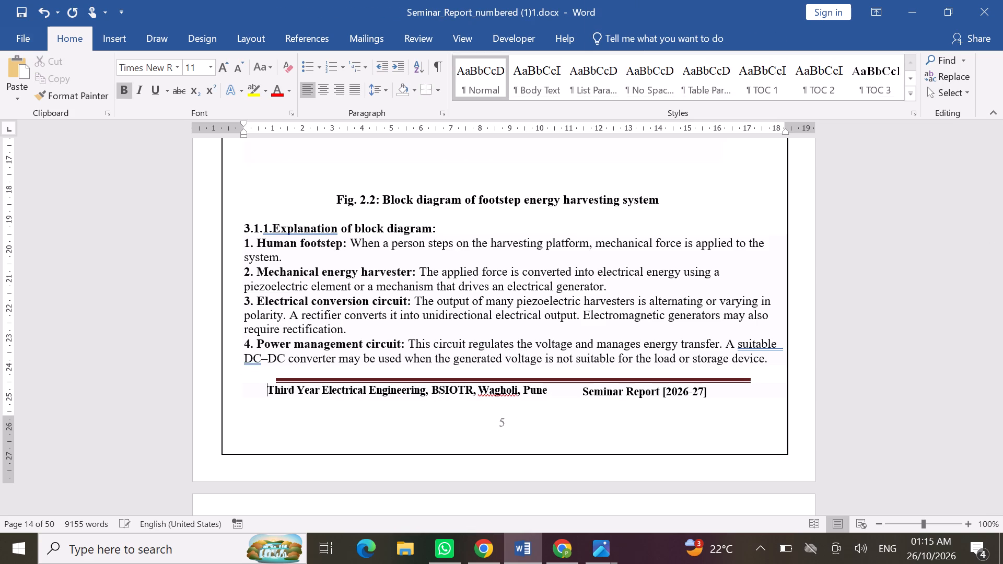
{"action": "key", "text": "space"}
{"action": "key", "text": "space"}
{"action": "key", "text": "space"}
{"action": "key", "text": "space"}
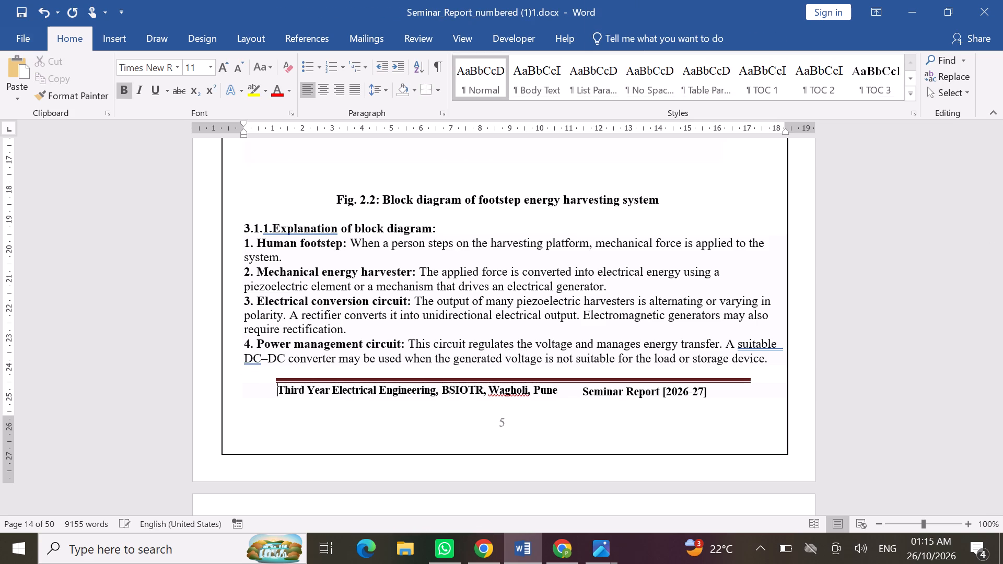
{"action": "key", "text": "space"}
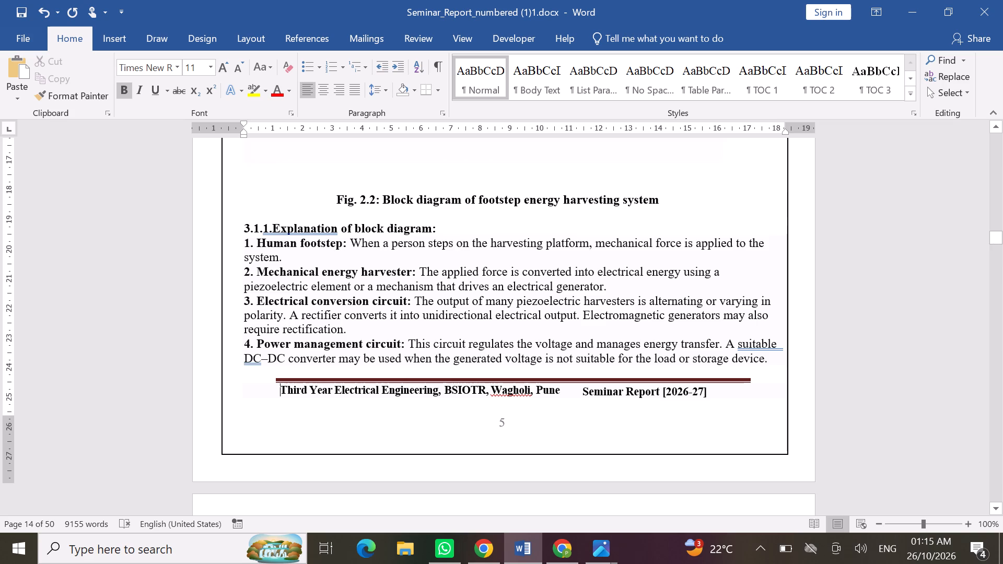
Widen the gap before "Seminar Report [2026-27]" in the footer line, moving it towards the end of the maroon rule.
{"action": "left_click", "coordinate": [579, 386]}
{"action": "key", "text": "space"}
{"action": "key", "text": "space"}
{"action": "key", "text": "space"}
{"action": "key", "text": "space"}
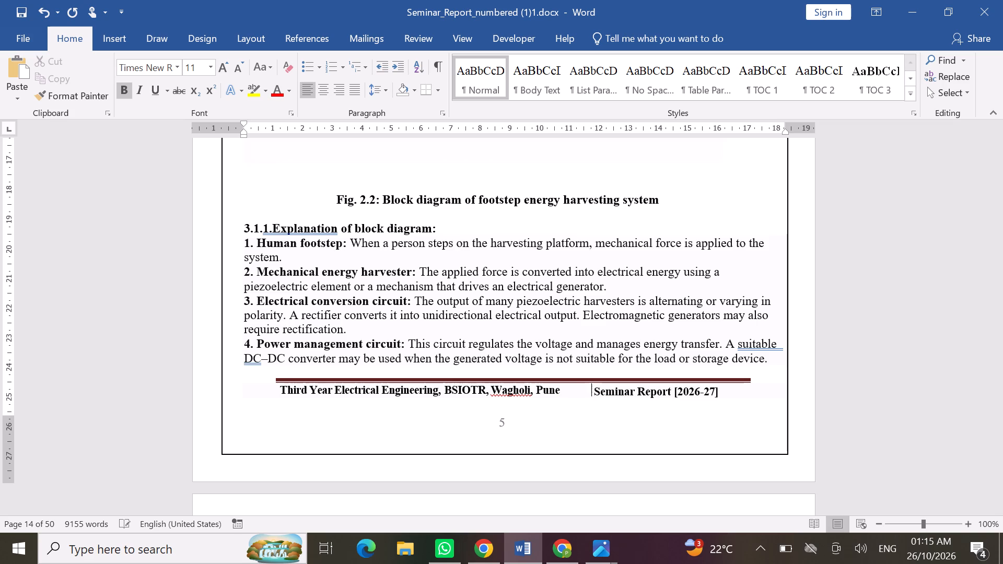
{"action": "key", "text": "space"}
{"action": "key", "text": "space"}
Paste the copied "5.Energy storage" paragraph below the maroon header rule, above the "6. Electrical load" paragraph.
{"action": "scroll", "coordinate": [579, 386], "scroll_direction": "down", "scroll_amount": 3}
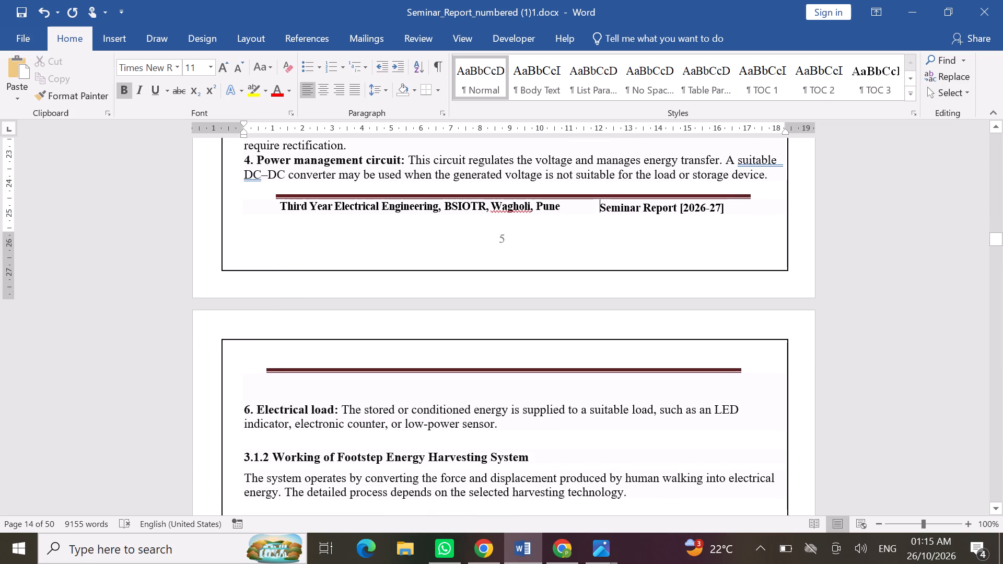
{"action": "left_click", "coordinate": [306, 401]}
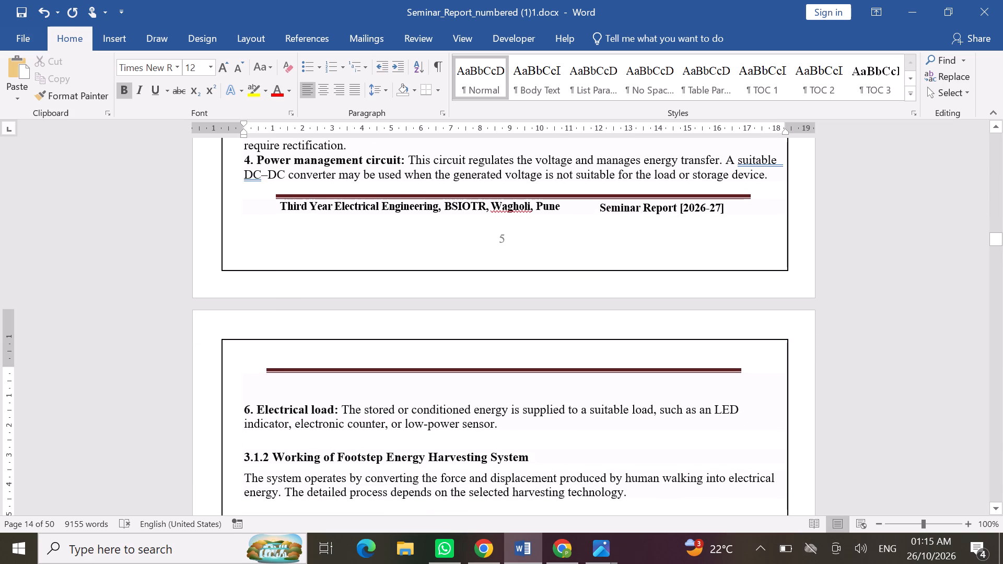
{"action": "key", "text": "Return"}
{"action": "key", "text": "Return"}
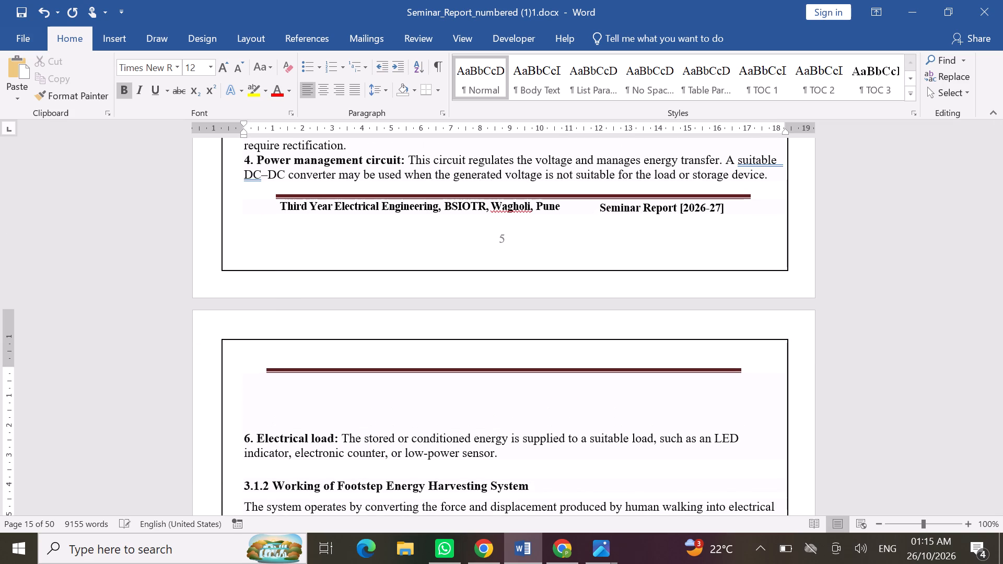
{"action": "left_click", "coordinate": [255, 398]}
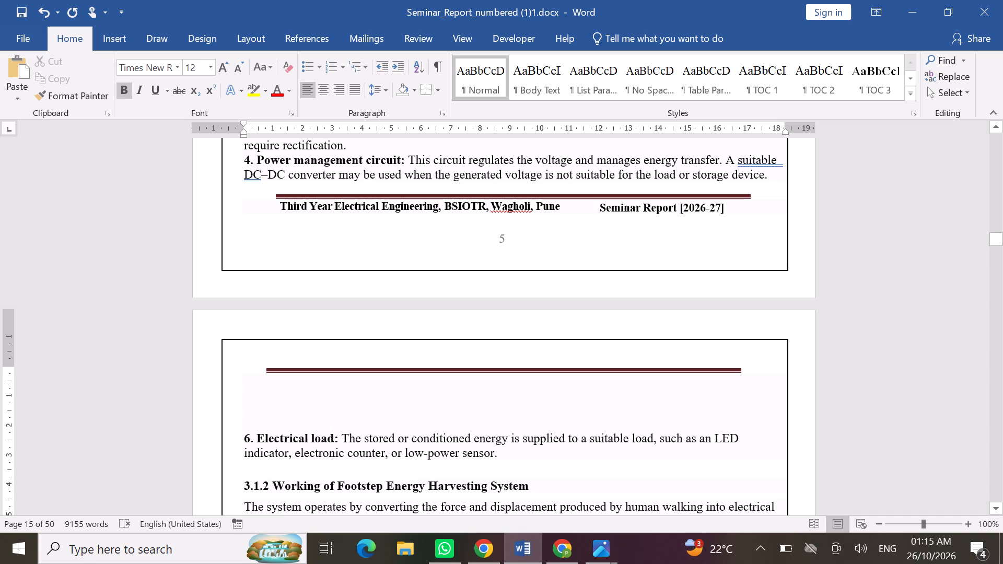
{"action": "key", "text": "ctrl+v"}
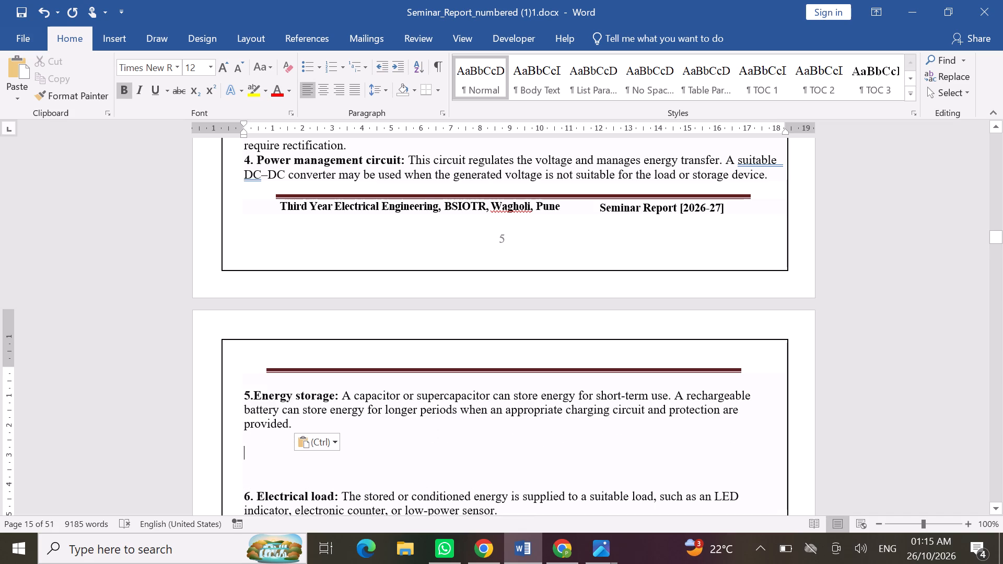
Add a blank line above the "5.Energy storage" paragraph and reduce the gap before "6. Electrical load" to one blank line.
{"action": "left_click", "coordinate": [242, 394]}
{"action": "key", "text": "Return"}
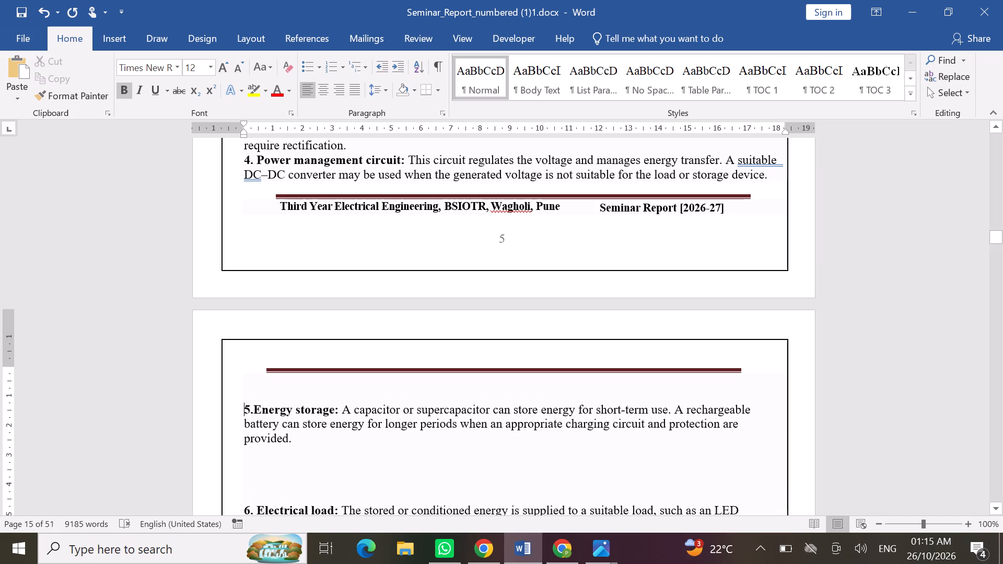
{"action": "left_click", "coordinate": [245, 494]}
{"action": "key", "text": "BackSpace"}
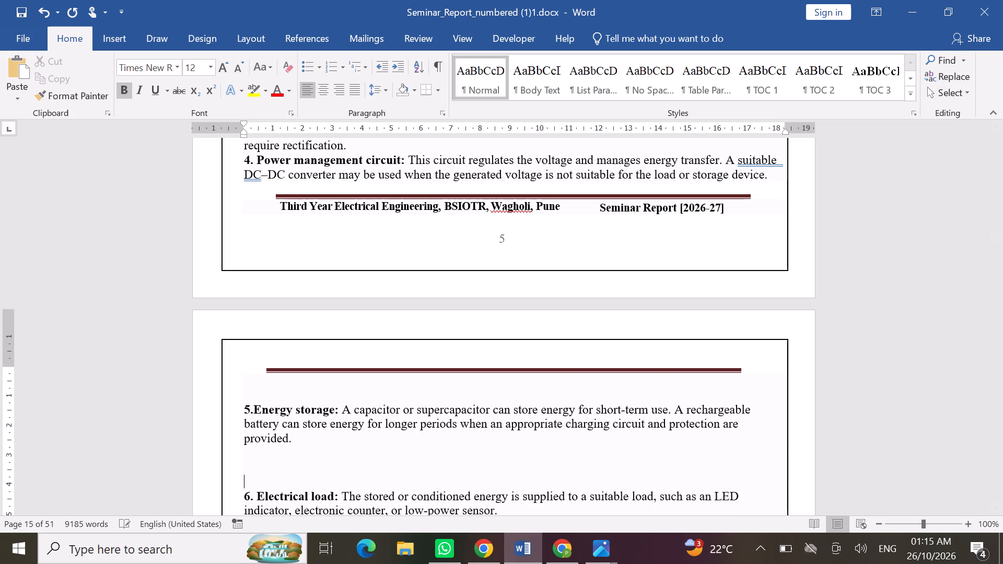
{"action": "key", "text": "BackSpace"}
{"action": "key", "text": "BackSpace"}
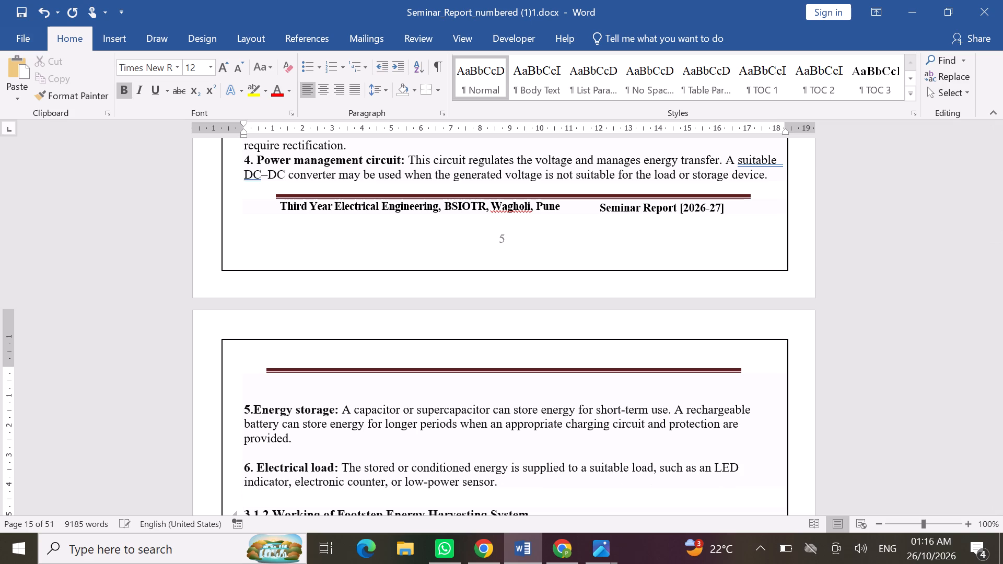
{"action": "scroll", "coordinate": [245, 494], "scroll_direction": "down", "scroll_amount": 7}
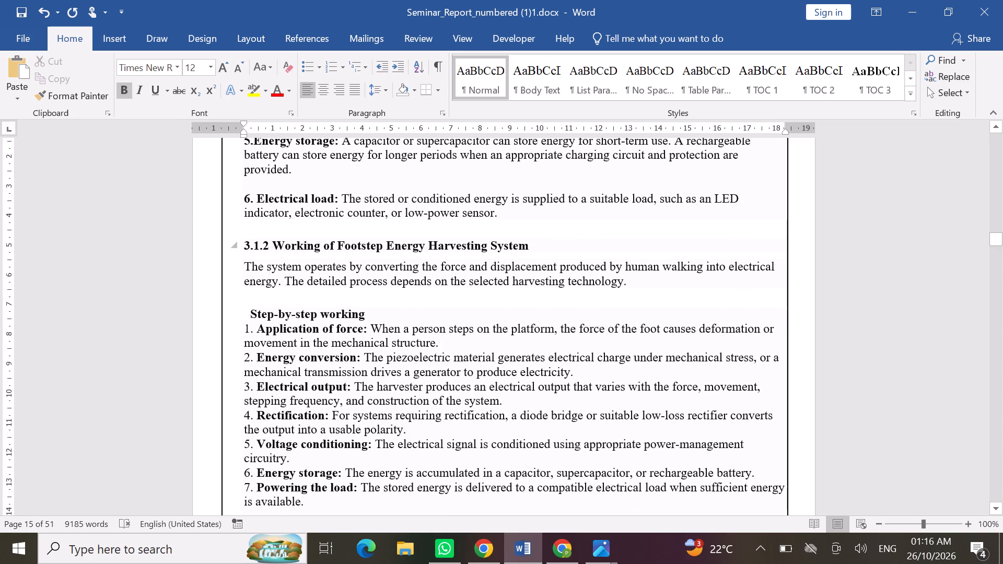
Pull the footer line and its maroon rule from above section 3.2 back onto the bottom of page 6.
{"action": "scroll", "coordinate": [245, 494], "scroll_direction": "down", "scroll_amount": 5}
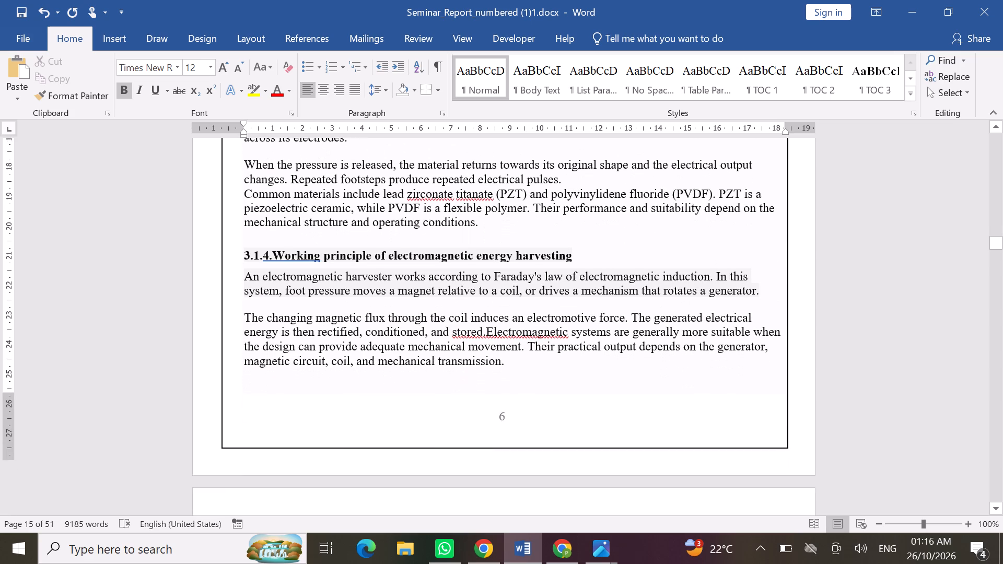
{"action": "scroll", "coordinate": [245, 494], "scroll_direction": "down", "scroll_amount": 2}
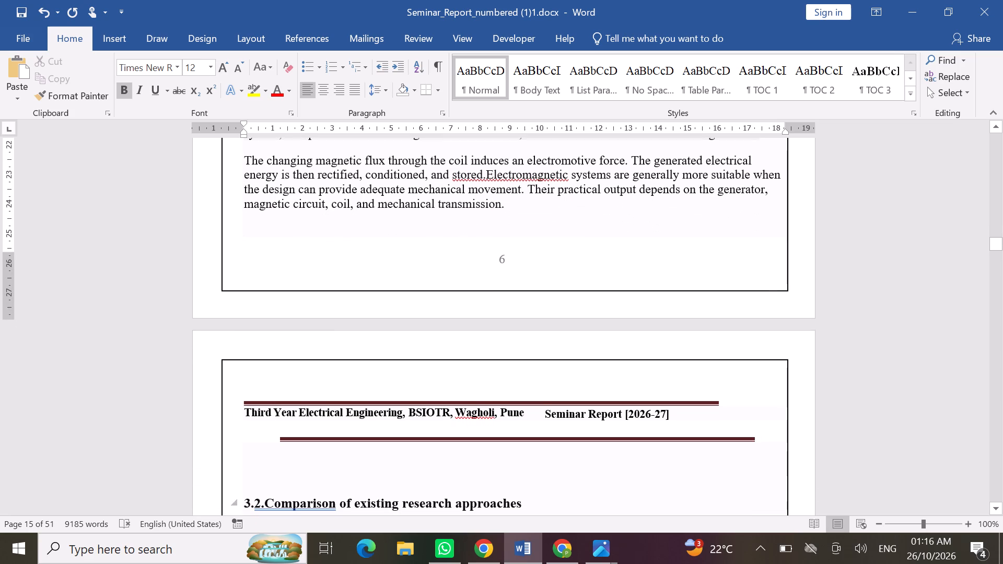
{"action": "left_click", "coordinate": [246, 397]}
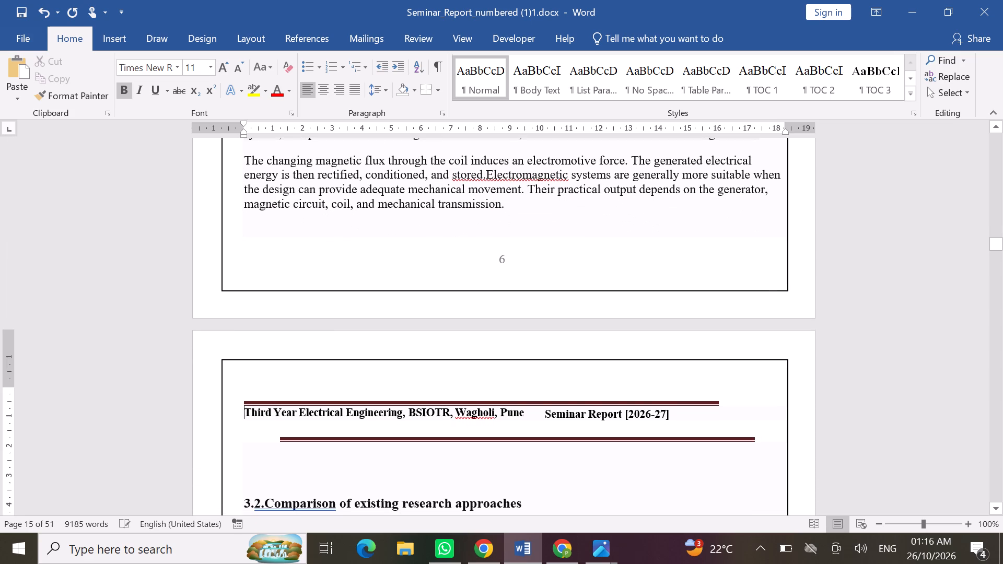
{"action": "key", "text": "BackSpace"}
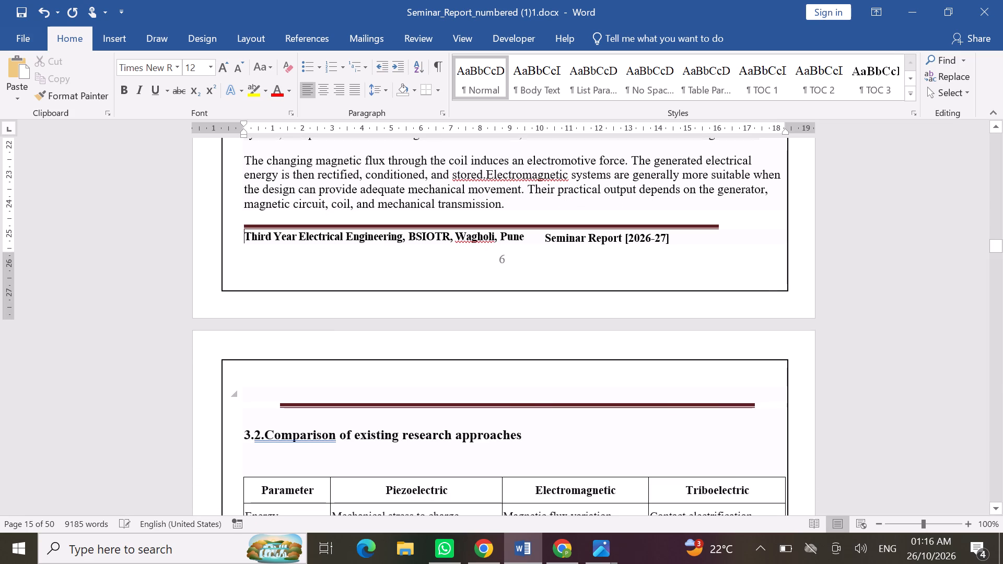
Move the maroon rule beneath the page 6 footer text and add a blank line above that text.
{"action": "left_click", "coordinate": [361, 226]}
{"action": "left_click_drag", "start_coordinate": [363, 227], "coordinate": [401, 227]}
{"action": "left_click", "coordinate": [402, 227]}
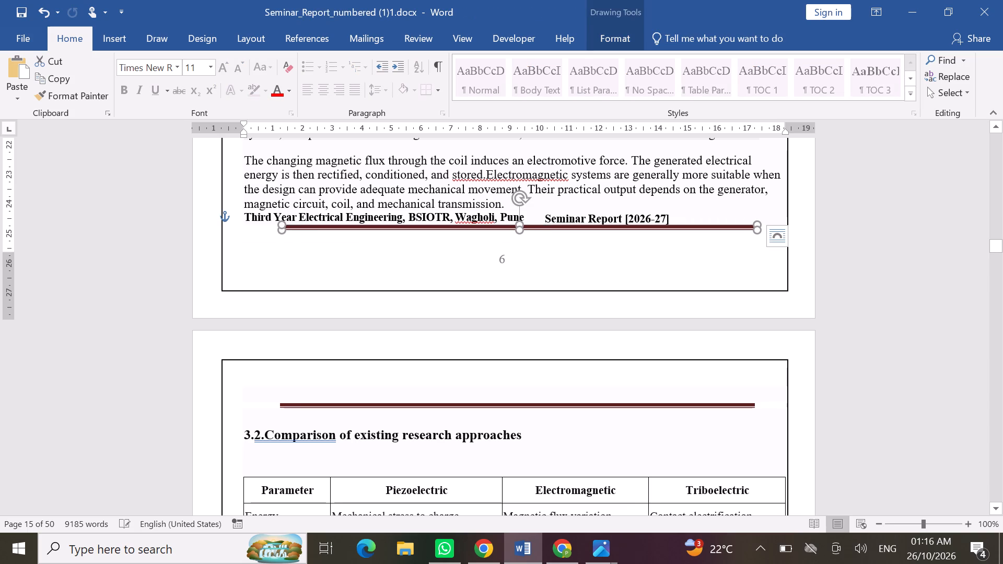
{"action": "left_click", "coordinate": [246, 210]}
{"action": "key", "text": "Return"}
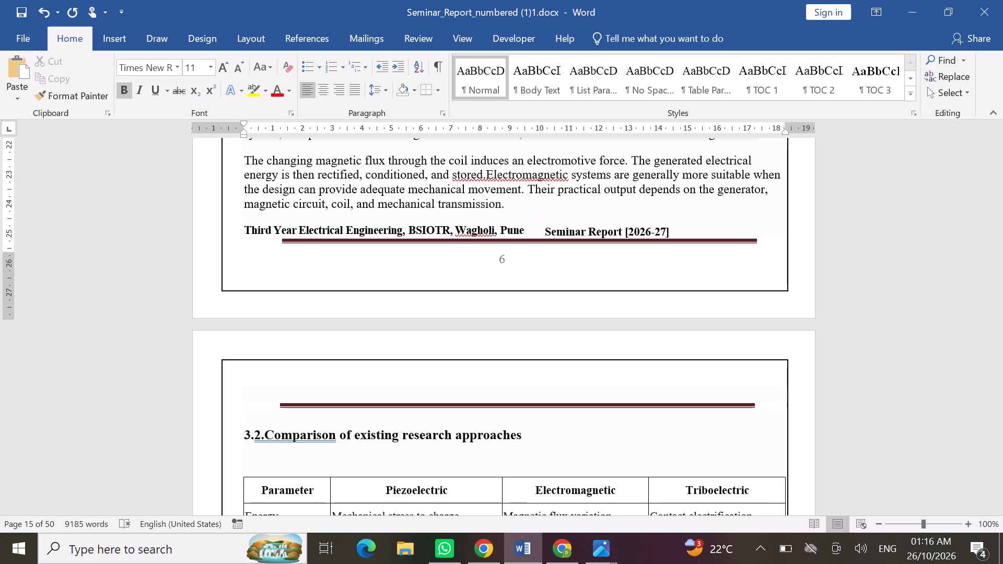
Indent the page 6 footer text to the maroon rule's start and widen the gap before "Seminar Report [2026-27]".
{"action": "key", "text": "space"}
{"action": "key", "text": "space"}
{"action": "key", "text": "space"}
{"action": "key", "text": "space"}
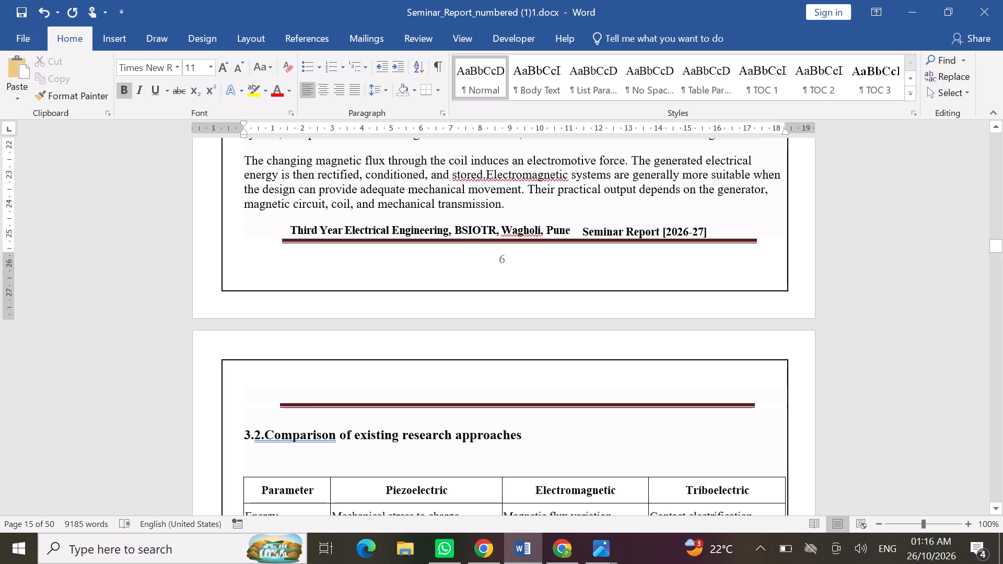
{"action": "left_click", "coordinate": [583, 232]}
{"action": "key", "text": "space"}
{"action": "key", "text": "space"}
{"action": "key", "text": "space"}
{"action": "key", "text": "space"}
{"action": "key", "text": "space"}
{"action": "key", "text": "space"}
{"action": "key", "text": "space"}
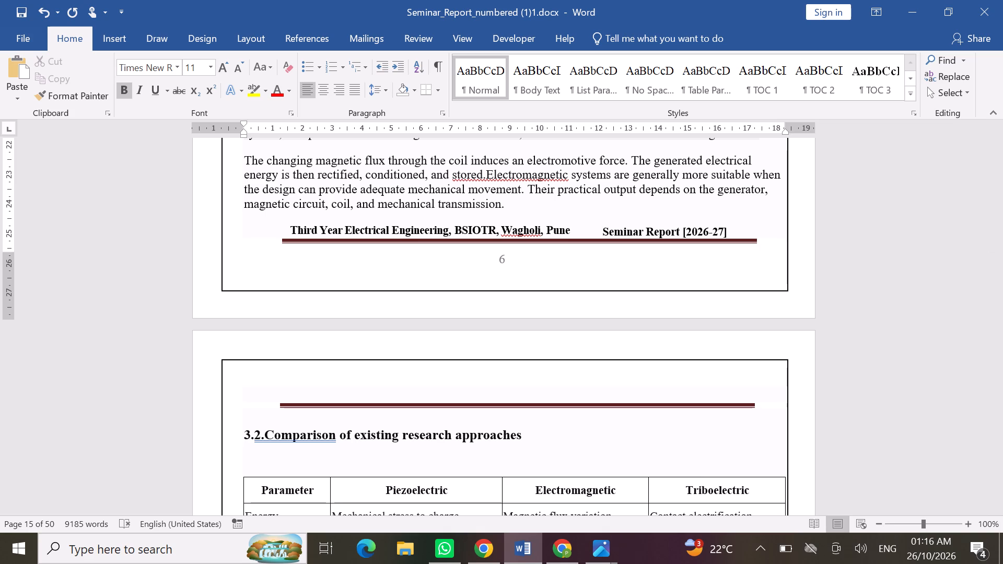
Review the layout, footers and maroon rules on the pages from section 3.2 through the flowchart explanation.
{"action": "scroll", "coordinate": [672, 331], "scroll_direction": "down", "scroll_amount": 1}
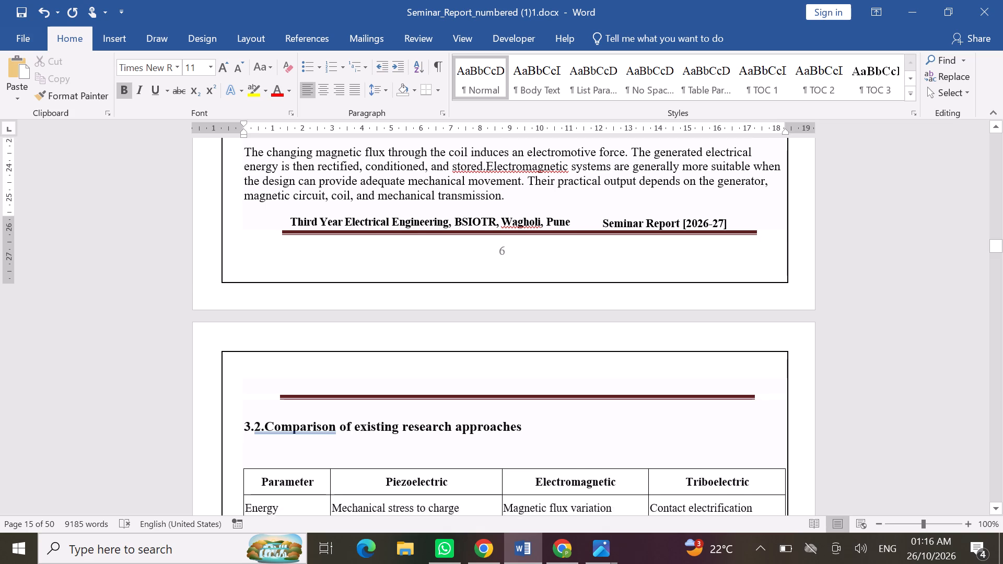
{"action": "scroll", "coordinate": [672, 331], "scroll_direction": "down", "scroll_amount": 11}
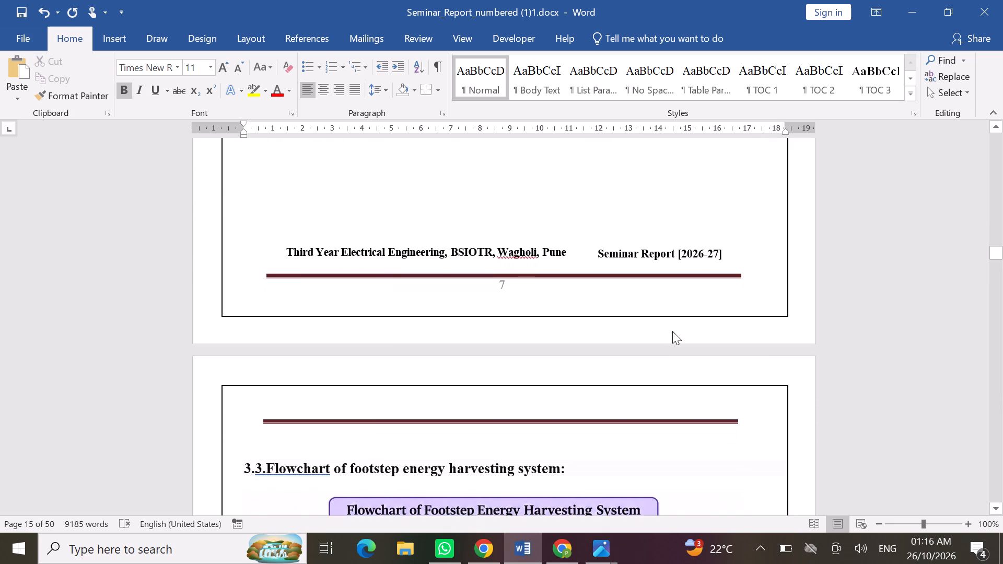
{"action": "scroll", "coordinate": [672, 331], "scroll_direction": "down", "scroll_amount": 7}
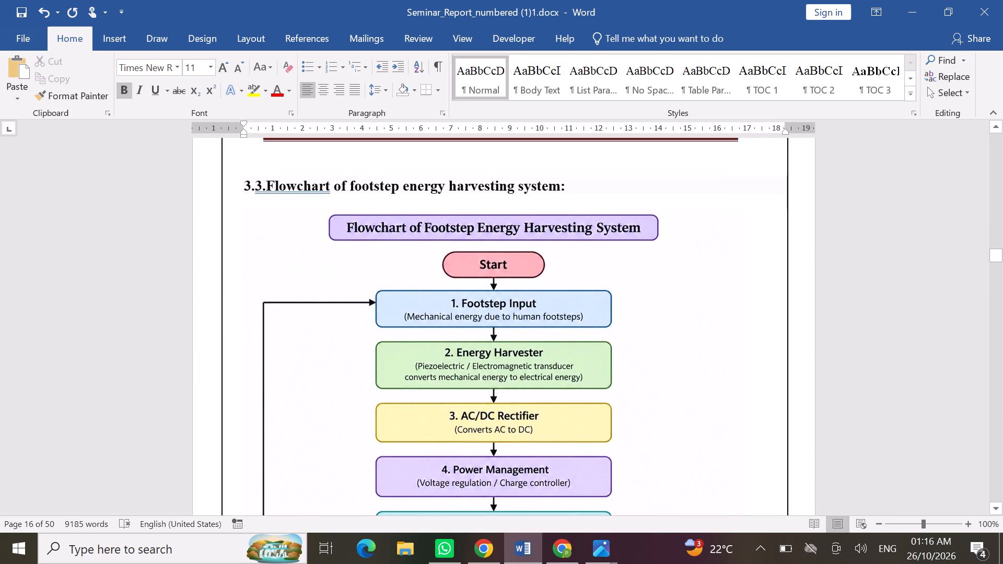
{"action": "scroll", "coordinate": [673, 318], "scroll_direction": "up", "scroll_amount": 7}
{"action": "scroll", "coordinate": [673, 318], "scroll_direction": "down", "scroll_amount": 2}
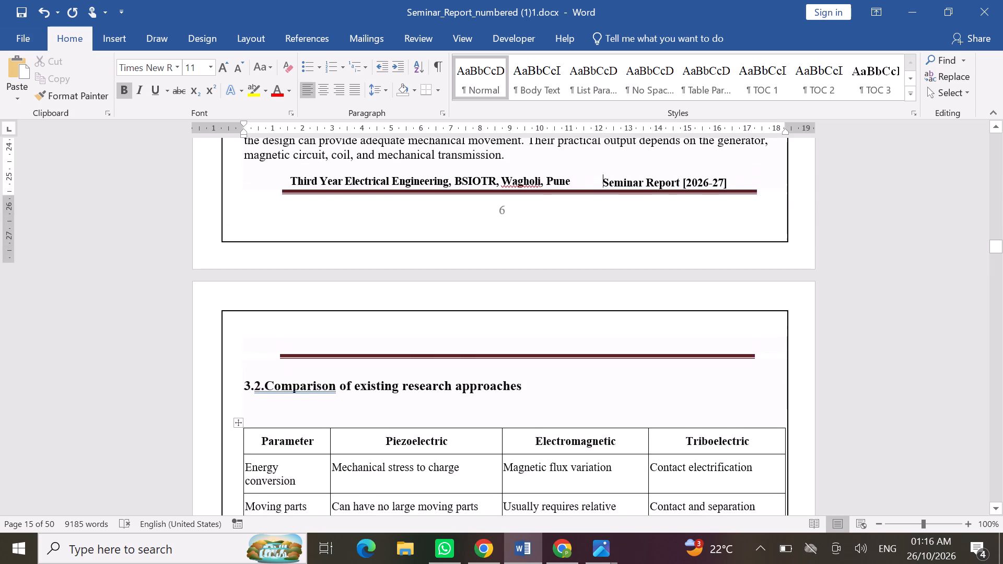
{"action": "scroll", "coordinate": [673, 318], "scroll_direction": "down", "scroll_amount": 8}
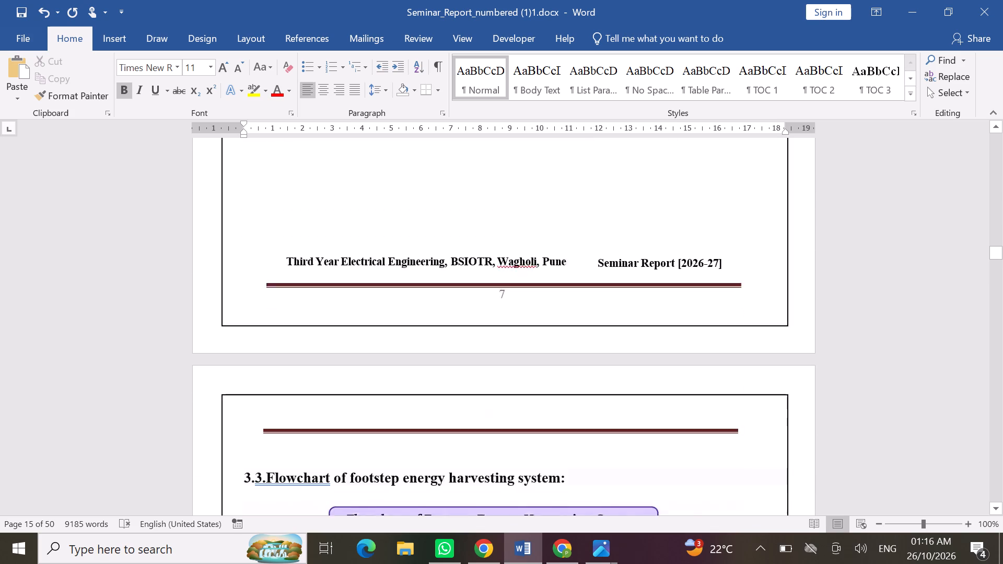
{"action": "scroll", "coordinate": [673, 318], "scroll_direction": "down", "scroll_amount": 6}
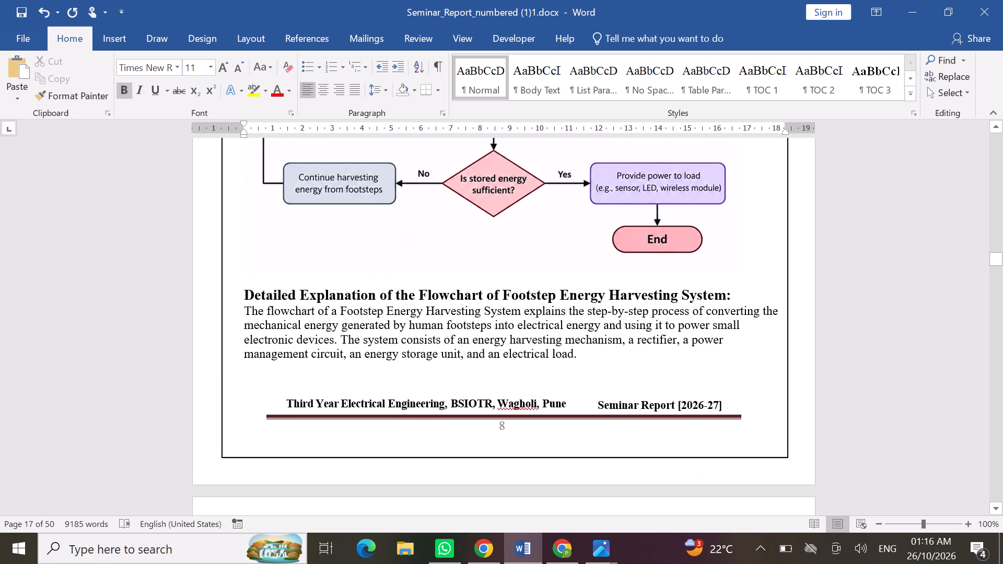
{"action": "scroll", "coordinate": [673, 318], "scroll_direction": "down", "scroll_amount": 6}
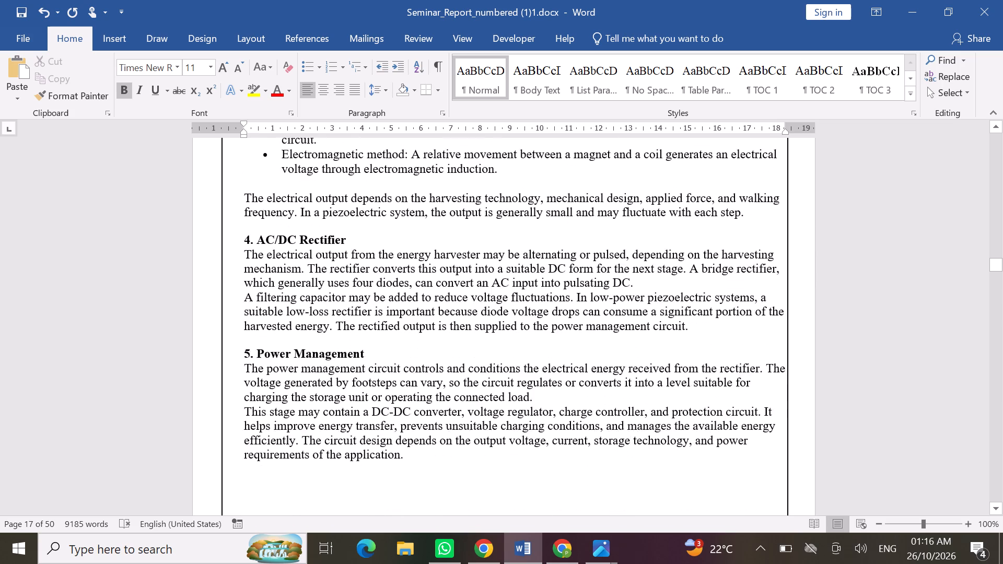
{"action": "scroll", "coordinate": [673, 318], "scroll_direction": "down", "scroll_amount": 3}
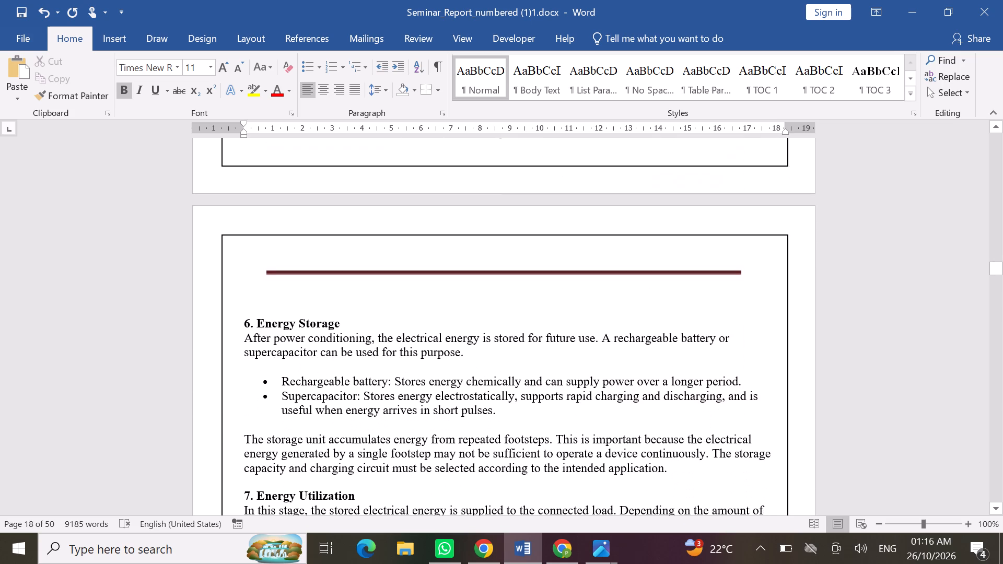
Delete the empty 2.2 entry under "Chapter 2- Literature Survey" in the table of contents.
{"action": "scroll", "coordinate": [673, 318], "scroll_direction": "up", "scroll_amount": 5}
{"action": "scroll", "coordinate": [673, 318], "scroll_direction": "up", "scroll_amount": 20}
{"action": "scroll", "coordinate": [673, 318], "scroll_direction": "up", "scroll_amount": 20}
{"action": "scroll", "coordinate": [673, 318], "scroll_direction": "up", "scroll_amount": 16}
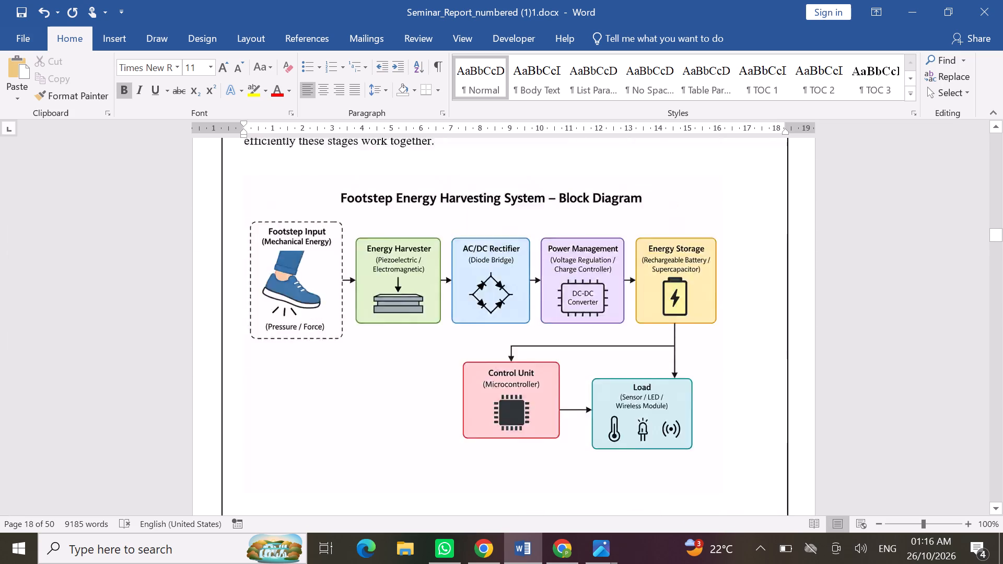
{"action": "scroll", "coordinate": [673, 318], "scroll_direction": "up", "scroll_amount": 20}
{"action": "scroll", "coordinate": [673, 318], "scroll_direction": "up", "scroll_amount": 20}
{"action": "scroll", "coordinate": [673, 318], "scroll_direction": "up", "scroll_amount": 20}
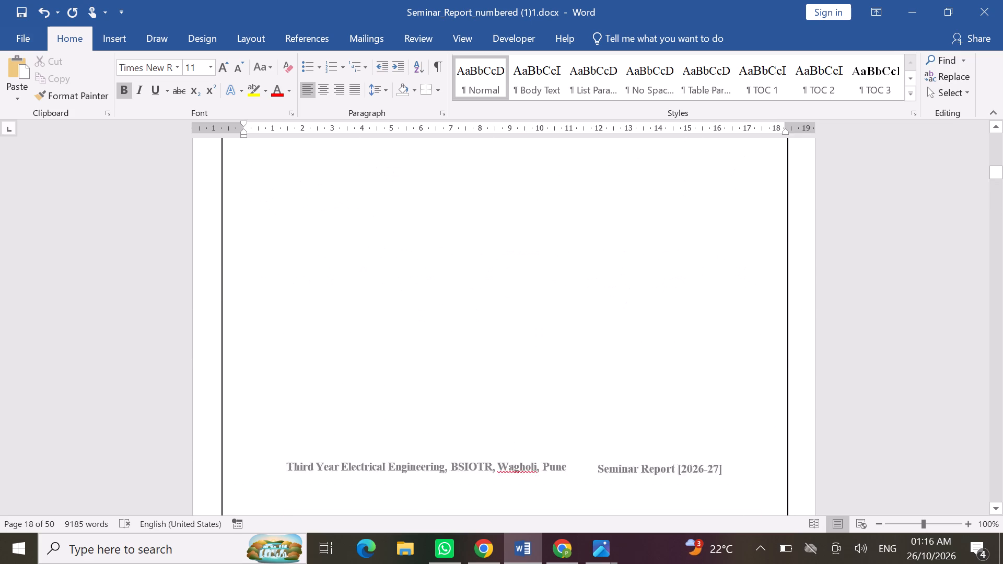
{"action": "scroll", "coordinate": [673, 318], "scroll_direction": "down", "scroll_amount": 9}
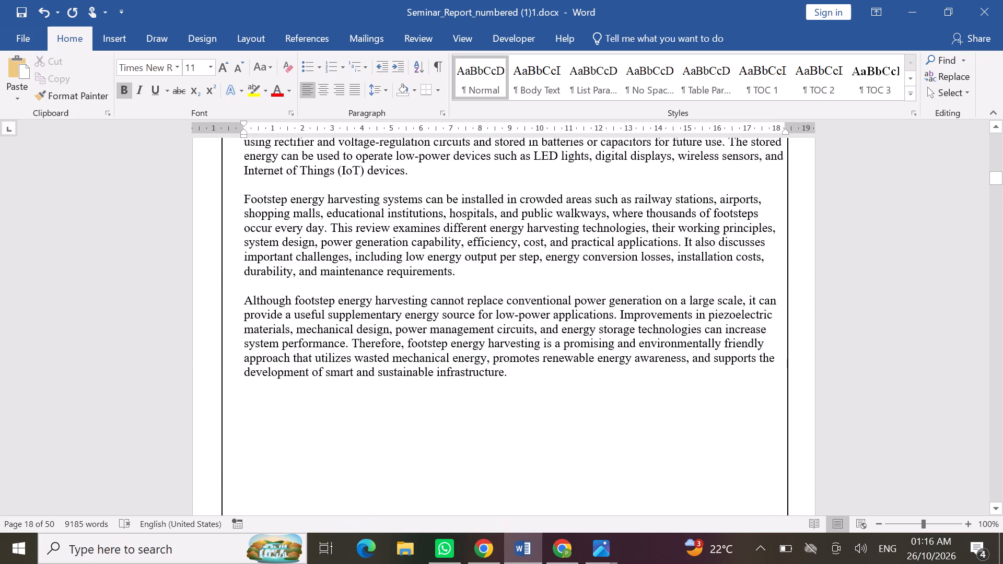
{"action": "scroll", "coordinate": [673, 318], "scroll_direction": "down", "scroll_amount": 8}
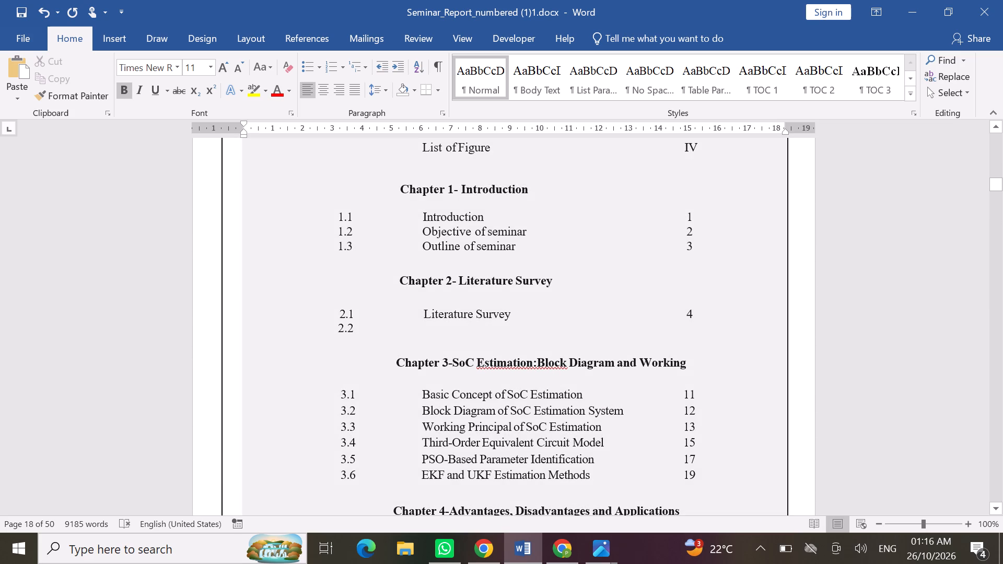
{"action": "left_click", "coordinate": [373, 328]}
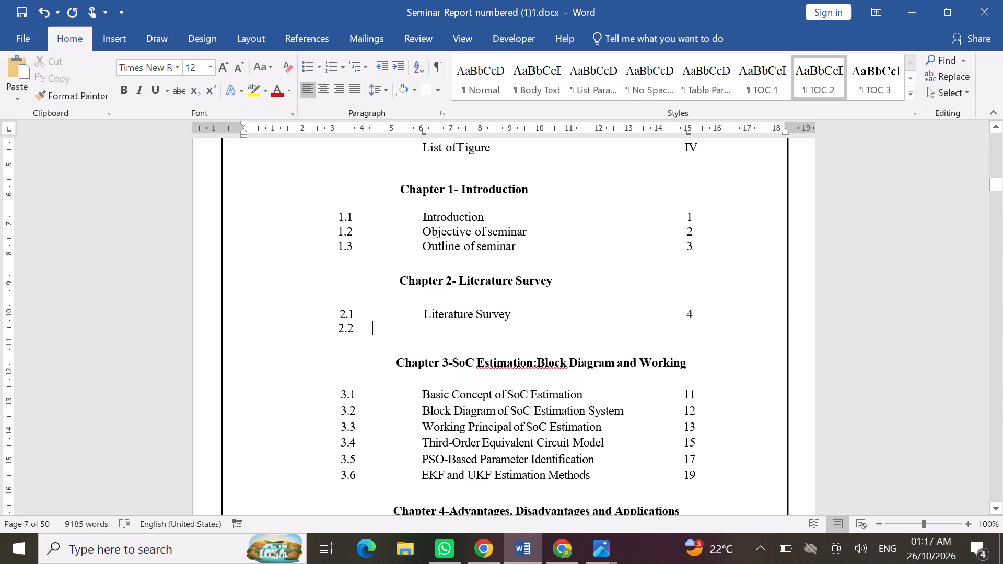
{"action": "key", "text": "BackSpace"}
{"action": "key", "text": "BackSpace"}
{"action": "key", "text": "BackSpace"}
{"action": "key", "text": "BackSpace"}
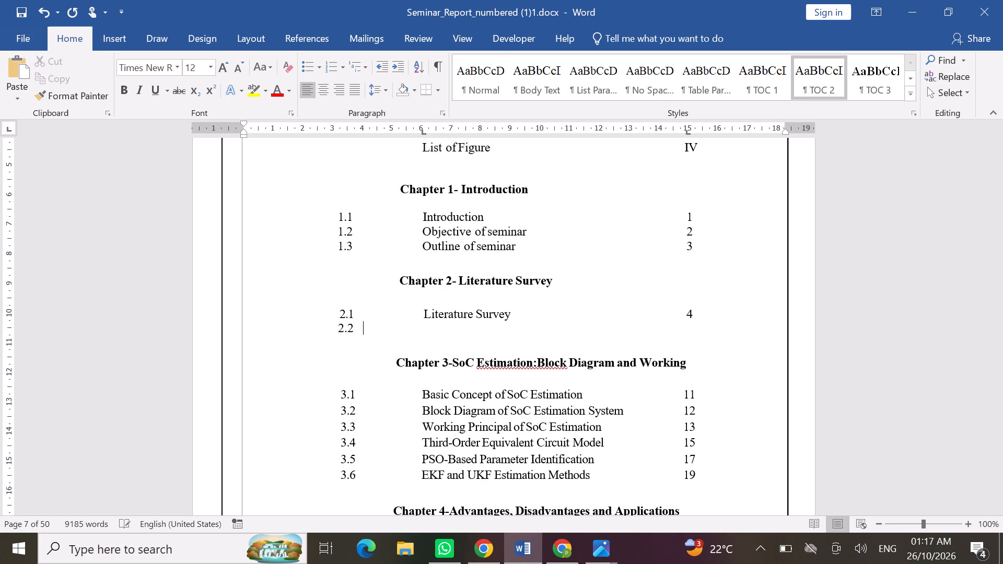
{"action": "key", "text": "BackSpace"}
{"action": "key", "text": "BackSpace"}
{"action": "key", "text": "BackSpace"}
{"action": "key", "text": "BackSpace"}
{"action": "key", "text": "BackSpace"}
Change the 3.1 table of contents entry to "Basic Concept of footstep energy harvesting system".
{"action": "scroll", "coordinate": [373, 328], "scroll_direction": "down", "scroll_amount": 1}
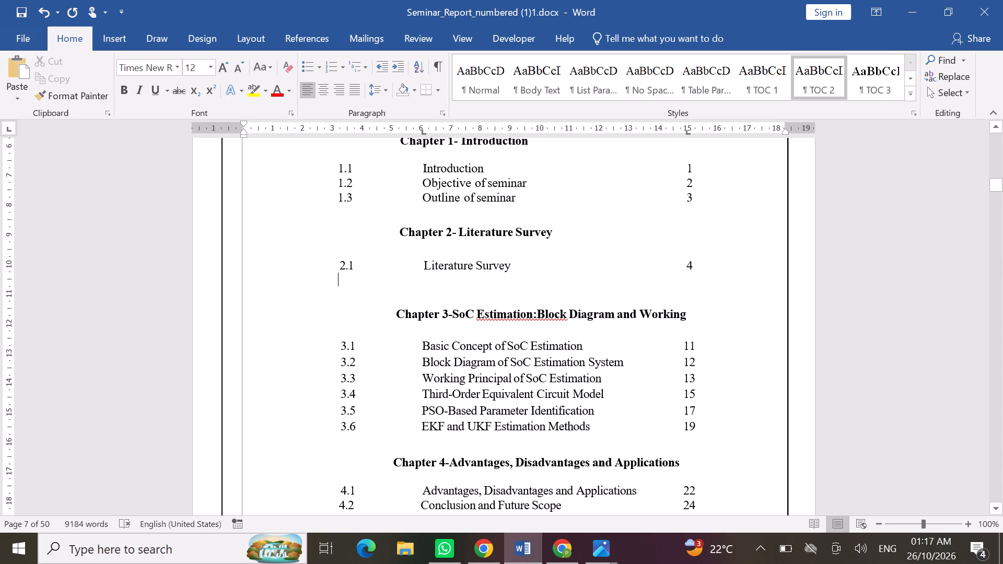
{"action": "left_click", "coordinate": [593, 346]}
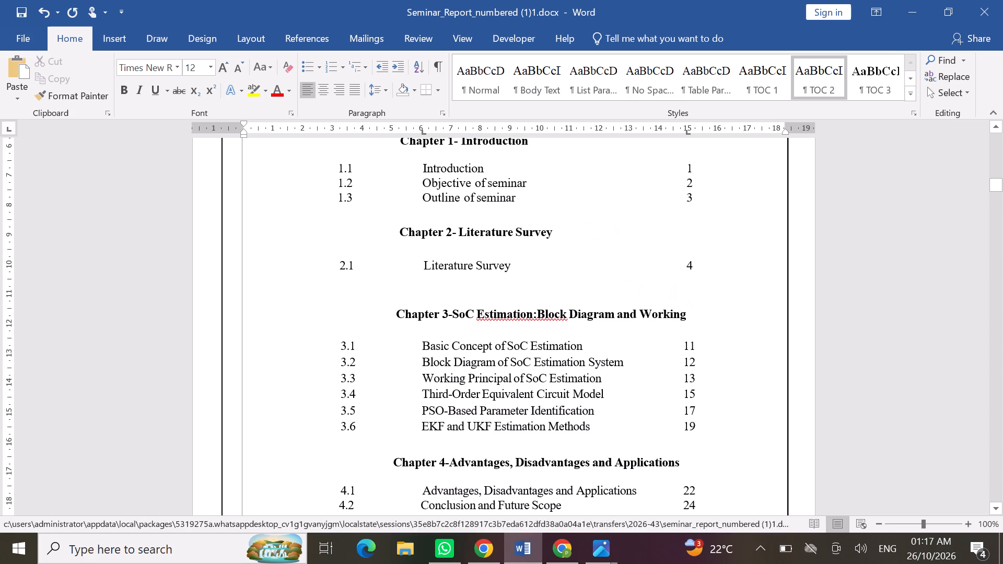
{"action": "key", "text": "BackSpace"}
{"action": "key", "text": "BackSpace"}
{"action": "key", "text": "BackSpace"}
{"action": "key", "text": "BackSpace"}
{"action": "key", "text": "BackSpace"}
{"action": "key", "text": "BackSpace"}
{"action": "key", "text": "BackSpace"}
{"action": "key", "text": "BackSpace"}
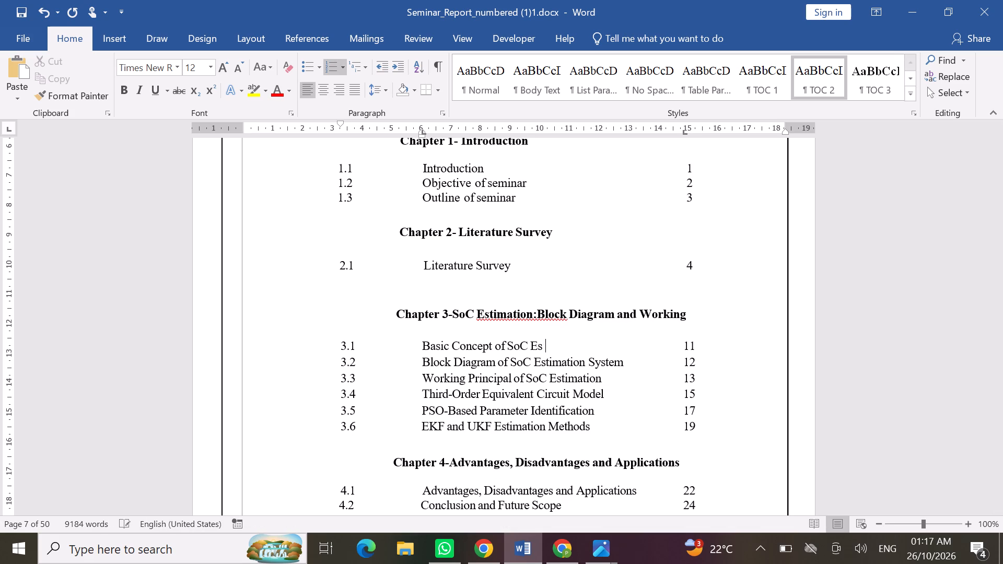
{"action": "key", "text": "BackSpace"}
{"action": "key", "text": "BackSpace"}
{"action": "key", "text": "BackSpace"}
{"action": "key", "text": "BackSpace"}
{"action": "key", "text": "BackSpace"}
{"action": "key", "text": "BackSpace"}
{"action": "key", "text": "space"}
{"action": "type", "text": "footstep ener"}
{"action": "type", "text": "gy harvesting system"}
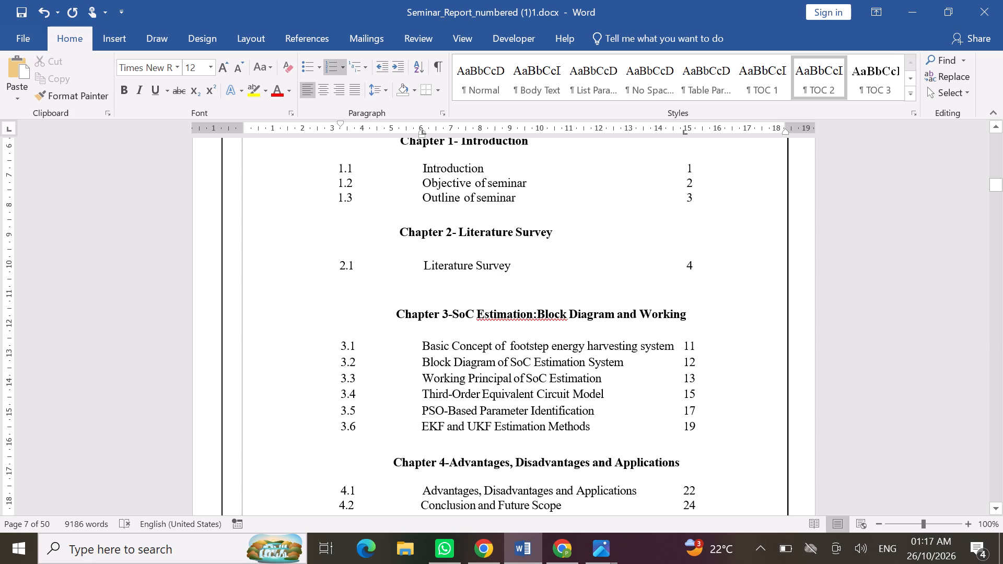
Change the 3.2 table of contents entry to "Block Diagram of footstep energy harvesting system".
{"action": "left_click", "coordinate": [621, 364]}
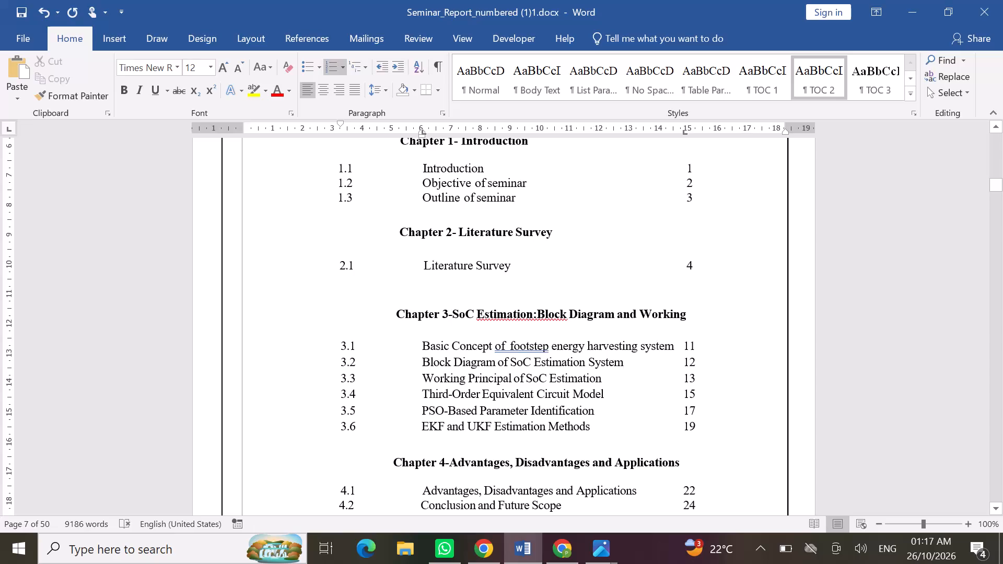
{"action": "key", "text": "BackSpace"}
{"action": "key", "text": "BackSpace"}
{"action": "key", "text": "BackSpace"}
{"action": "key", "text": "BackSpace"}
{"action": "key", "text": "BackSpace"}
{"action": "key", "text": "BackSpace"}
{"action": "key", "text": "BackSpace"}
{"action": "key", "text": "BackSpace"}
{"action": "key", "text": "BackSpace"}
{"action": "key", "text": "BackSpace"}
{"action": "key", "text": "BackSpace"}
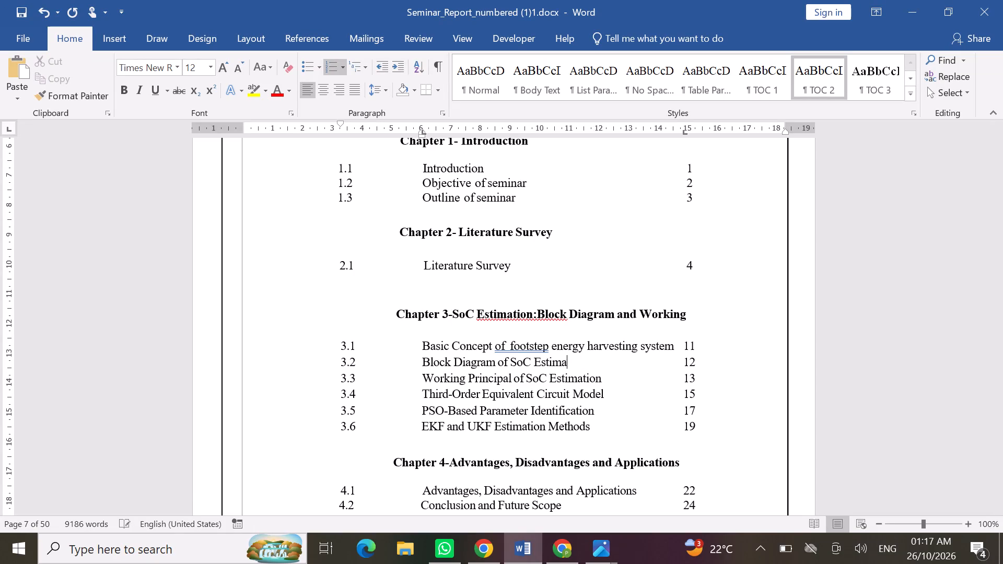
{"action": "key", "text": "BackSpace"}
{"action": "key", "text": "BackSpace"}
{"action": "key", "text": "BackSpace"}
{"action": "key", "text": "BackSpace"}
{"action": "key", "text": "BackSpace"}
{"action": "key", "text": "BackSpace"}
{"action": "key", "text": "BackSpace"}
{"action": "key", "text": "BackSpace"}
{"action": "key", "text": "BackSpace"}
{"action": "key", "text": "BackSpace"}
{"action": "key", "text": "space"}
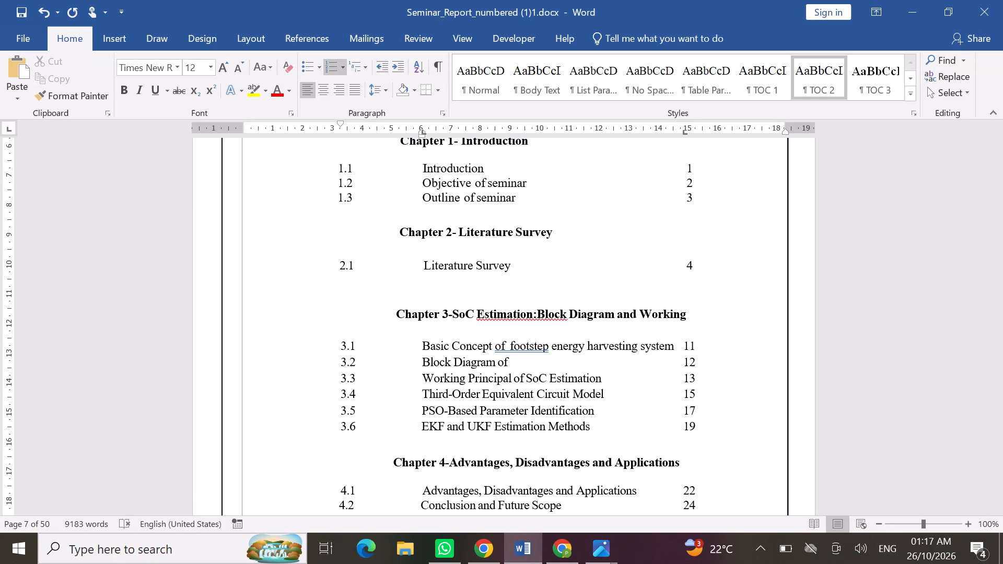
{"action": "type", "text": "footstep energy harvesting"}
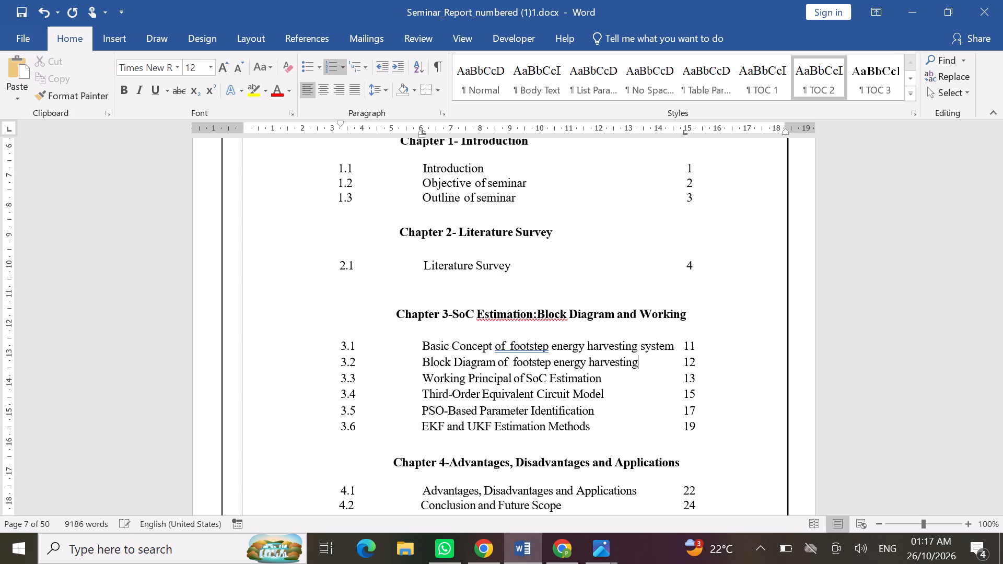
{"action": "key", "text": "space"}
{"action": "type", "text": "st"}
{"action": "key", "text": "BackSpace"}
{"action": "type", "text": "ystem"}
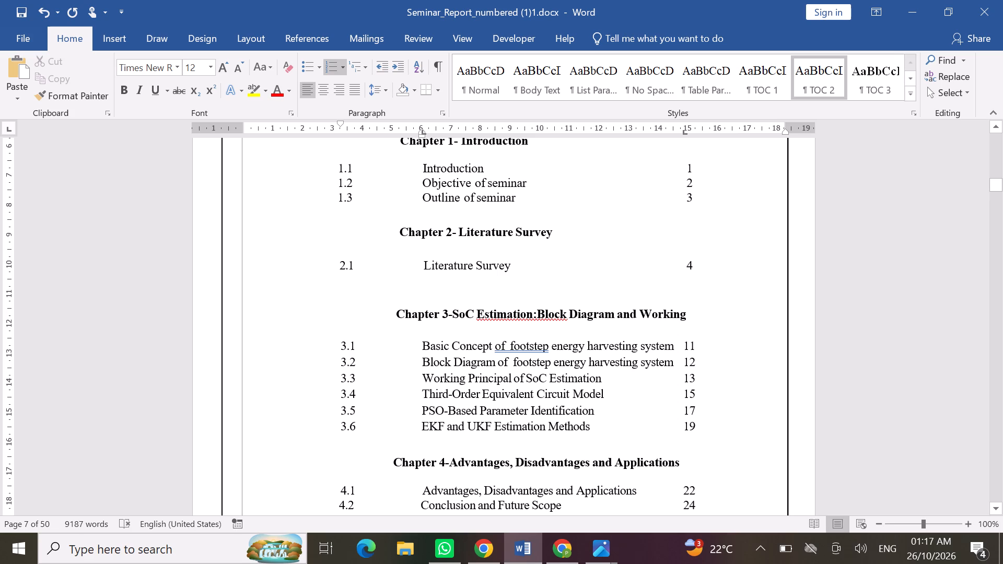
Change the 3.3 table of contents entry to "Working Principal of system".
{"action": "left_click", "coordinate": [605, 377]}
{"action": "key", "text": "BackSpace"}
{"action": "key", "text": "BackSpace"}
{"action": "key", "text": "BackSpace"}
{"action": "key", "text": "BackSpace"}
{"action": "key", "text": "BackSpace"}
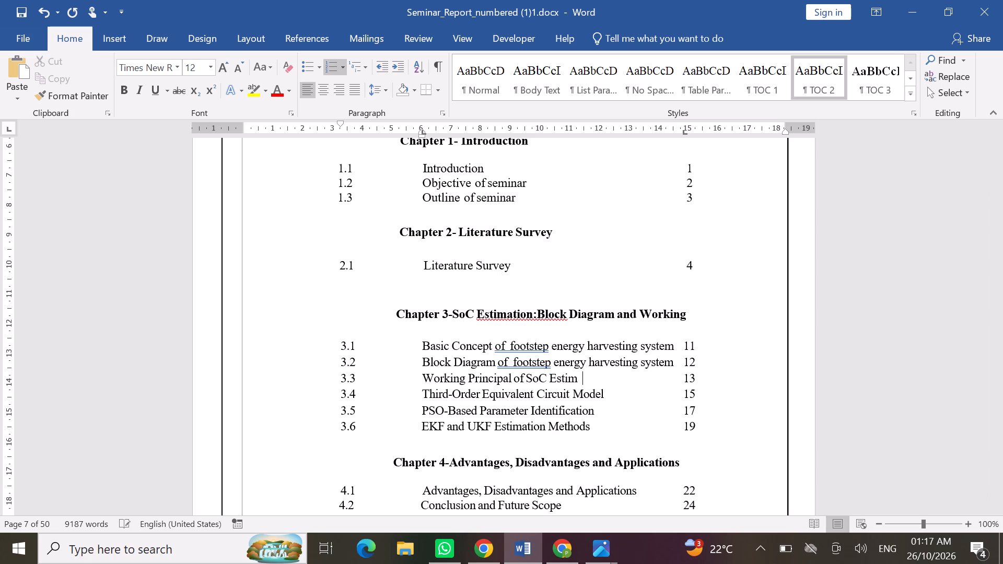
{"action": "key", "text": "BackSpace"}
{"action": "key", "text": "BackSpace"}
{"action": "key", "text": "BackSpace"}
{"action": "key", "text": "BackSpace"}
{"action": "key", "text": "BackSpace"}
{"action": "key", "text": "BackSpace"}
{"action": "key", "text": "BackSpace"}
{"action": "key", "text": "BackSpace"}
{"action": "key", "text": "BackSpace"}
{"action": "key", "text": "space"}
{"action": "type", "text": "footstep"}
{"action": "key", "text": "space"}
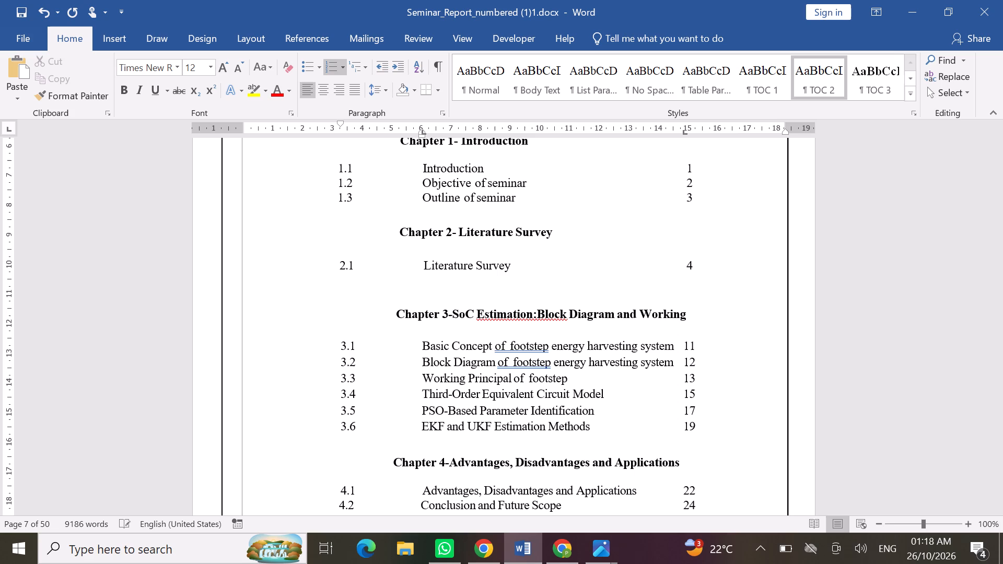
{"action": "type", "text": "energy harvesting"}
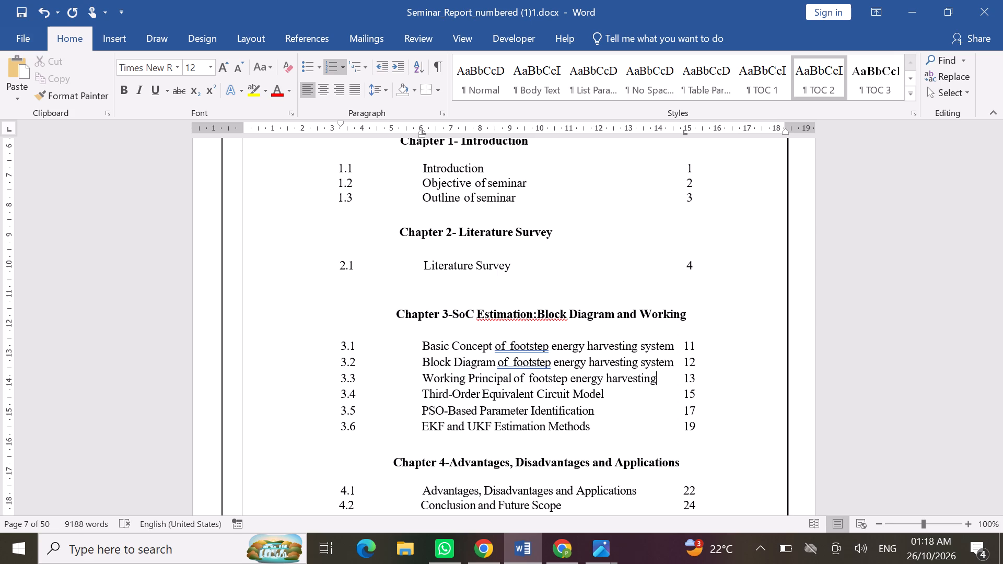
{"action": "key", "text": "space"}
{"action": "key", "text": "BackSpace"}
{"action": "key", "text": "BackSpace"}
{"action": "key", "text": "BackSpace"}
{"action": "key", "text": "BackSpace"}
{"action": "key", "text": "BackSpace"}
{"action": "key", "text": "BackSpace"}
{"action": "key", "text": "BackSpace"}
{"action": "key", "text": "BackSpace"}
{"action": "key", "text": "BackSpace"}
{"action": "key", "text": "BackSpace"}
{"action": "key", "text": "BackSpace"}
{"action": "key", "text": "BackSpace"}
{"action": "key", "text": "BackSpace"}
{"action": "key", "text": "BackSpace"}
{"action": "key", "text": "BackSpace"}
{"action": "key", "text": "BackSpace"}
{"action": "key", "text": "BackSpace"}
{"action": "key", "text": "BackSpace"}
{"action": "key", "text": "BackSpace"}
{"action": "key", "text": "BackSpace"}
{"action": "key", "text": "BackSpace"}
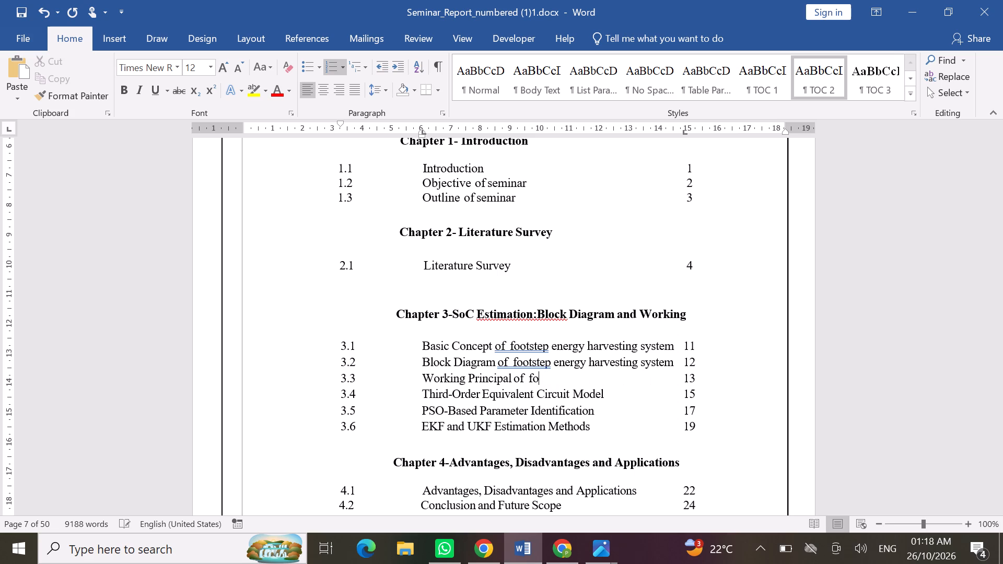
{"action": "key", "text": "BackSpace"}
{"action": "key", "text": "BackSpace"}
{"action": "type", "text": "system"}
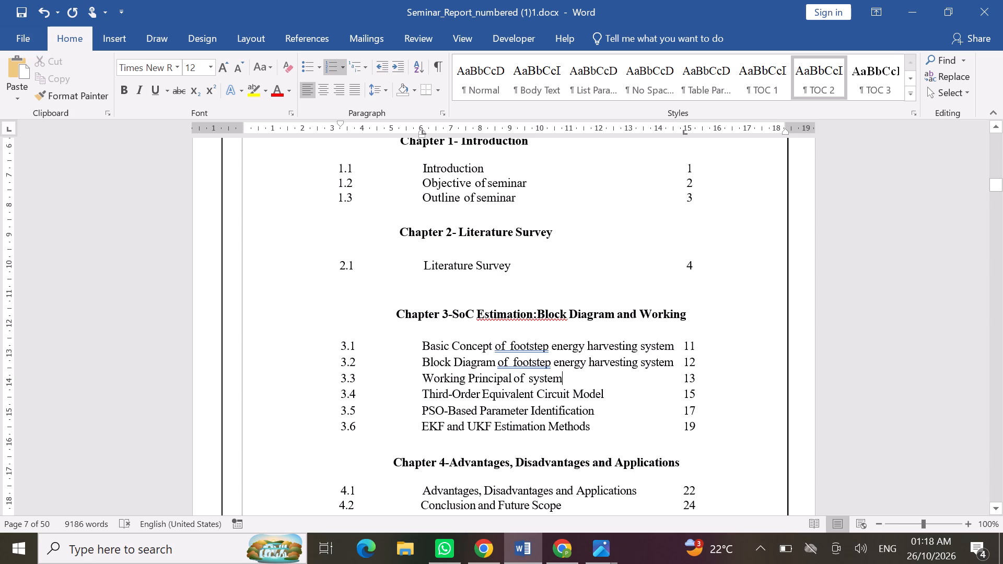
Copy the words "piezoelectric energy harvesting" from the section 3.1.3 heading in the report body.
{"action": "scroll", "coordinate": [598, 376], "scroll_direction": "down", "scroll_amount": 6}
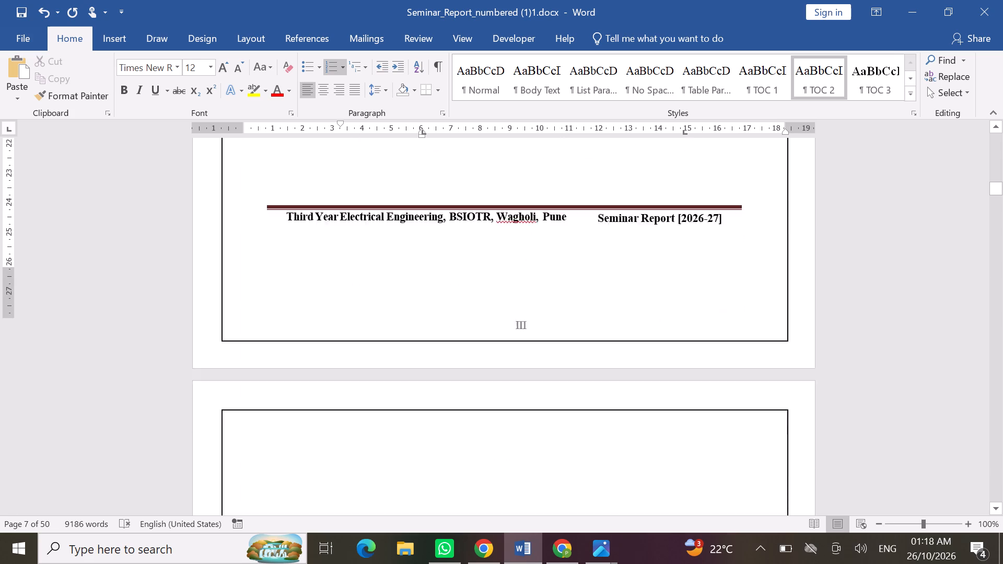
{"action": "scroll", "coordinate": [598, 376], "scroll_direction": "down", "scroll_amount": 11}
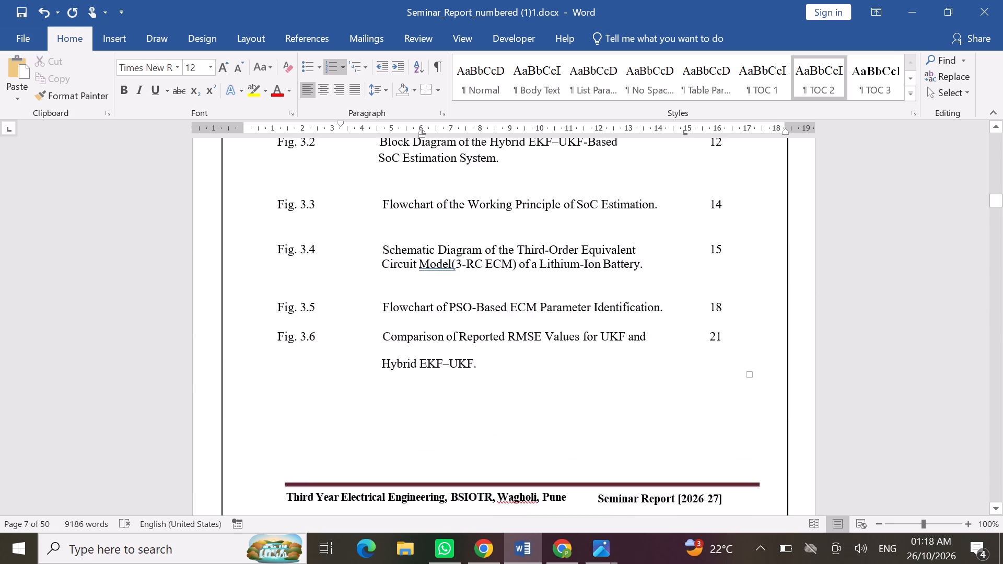
{"action": "scroll", "coordinate": [598, 376], "scroll_direction": "down", "scroll_amount": 7}
{"action": "scroll", "coordinate": [598, 376], "scroll_direction": "down", "scroll_amount": 20}
{"action": "scroll", "coordinate": [598, 376], "scroll_direction": "down", "scroll_amount": 20}
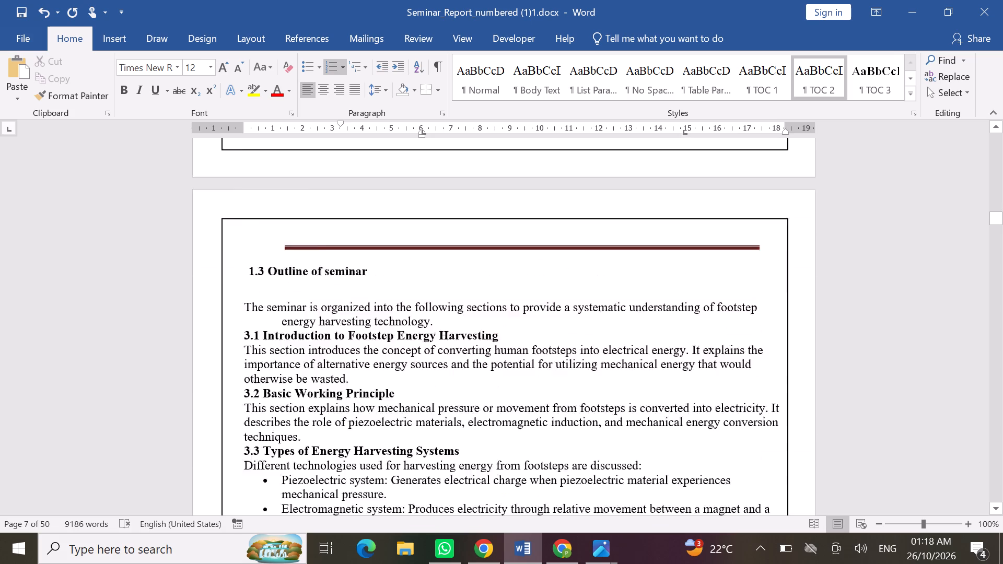
{"action": "scroll", "coordinate": [598, 376], "scroll_direction": "down", "scroll_amount": 20}
{"action": "scroll", "coordinate": [598, 376], "scroll_direction": "down", "scroll_amount": 20}
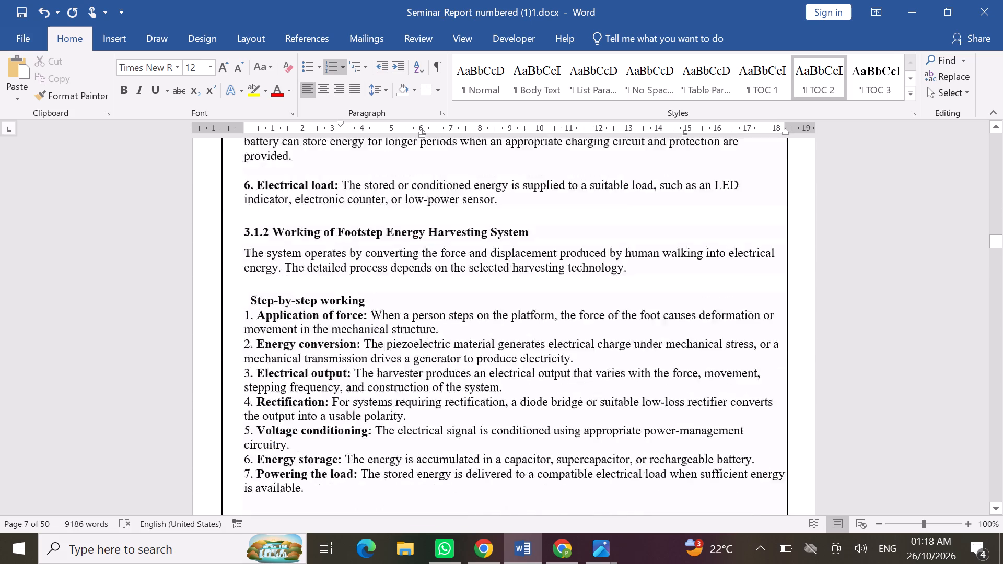
{"action": "scroll", "coordinate": [598, 376], "scroll_direction": "down", "scroll_amount": 12}
{"action": "scroll", "coordinate": [598, 376], "scroll_direction": "up", "scroll_amount": 2}
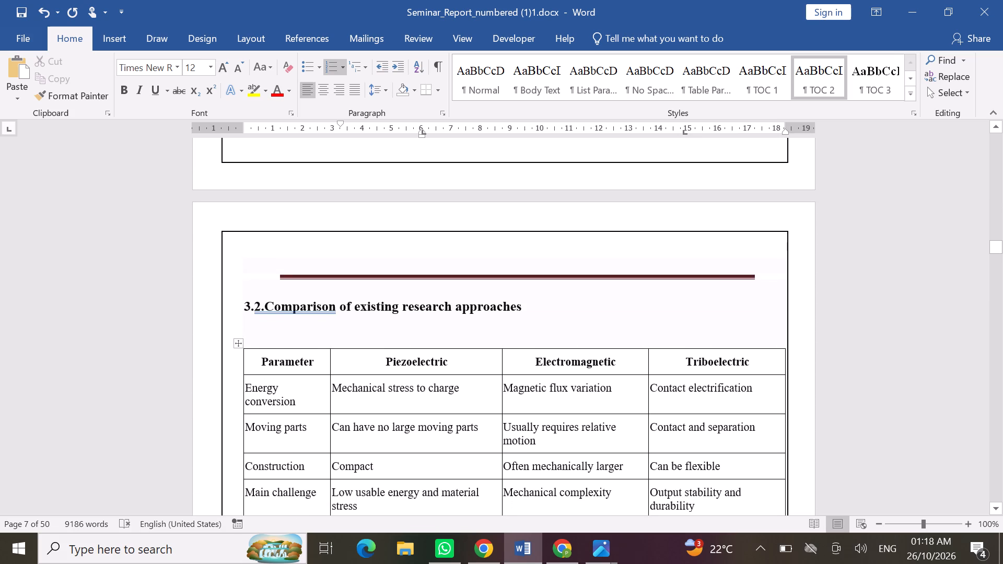
{"action": "scroll", "coordinate": [598, 376], "scroll_direction": "up", "scroll_amount": 4}
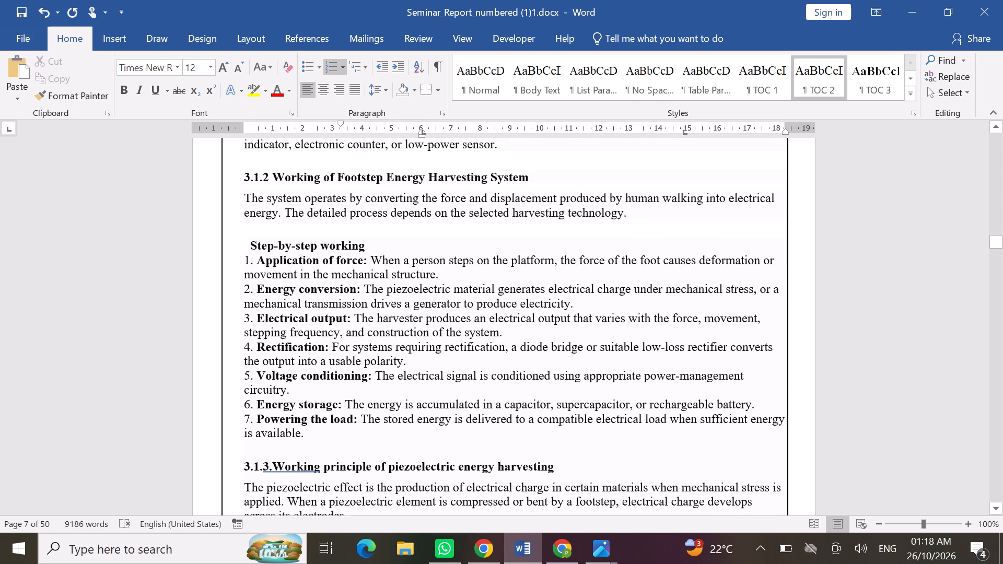
{"action": "scroll", "coordinate": [598, 376], "scroll_direction": "up", "scroll_amount": 1}
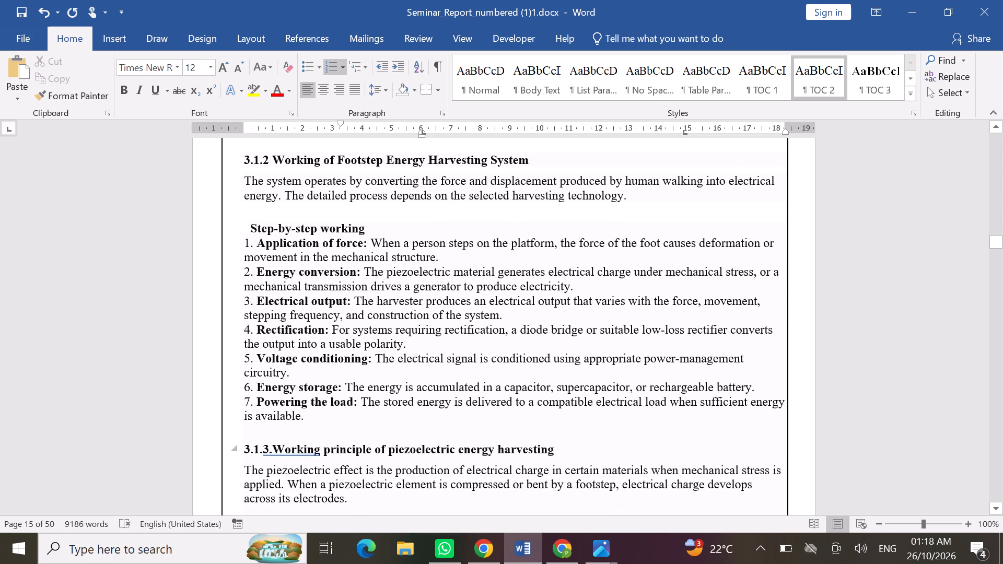
{"action": "left_click_drag", "start_coordinate": [390, 452], "coordinate": [617, 441]}
{"action": "key", "text": "ctrl+c"}
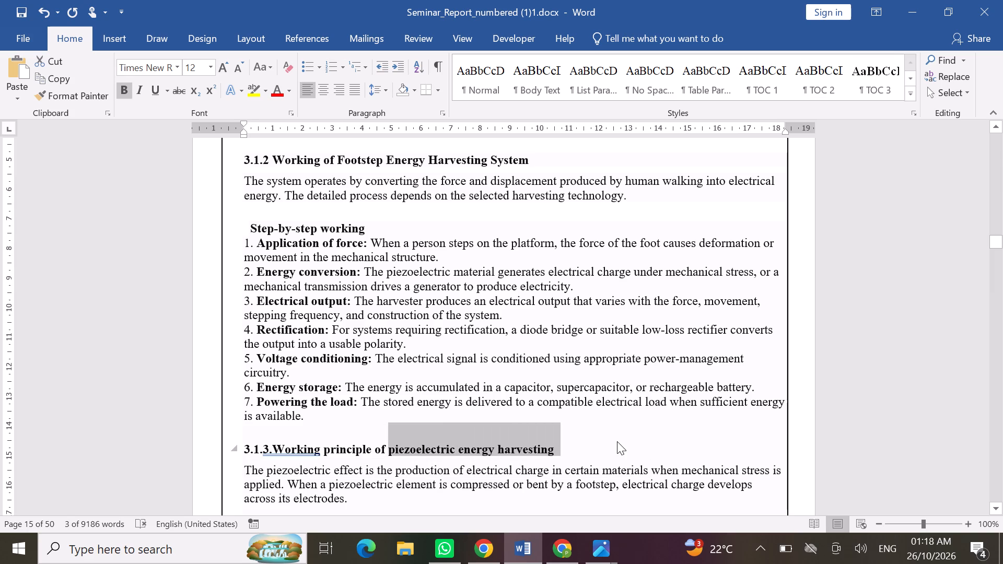
{"action": "left_click", "coordinate": [617, 441]}
Delete the title "Third-Order Equivalent Circuit Model" from the 3.4 table of contents entry.
{"action": "scroll", "coordinate": [617, 441], "scroll_direction": "up", "scroll_amount": 5}
{"action": "scroll", "coordinate": [617, 441], "scroll_direction": "up", "scroll_amount": 20}
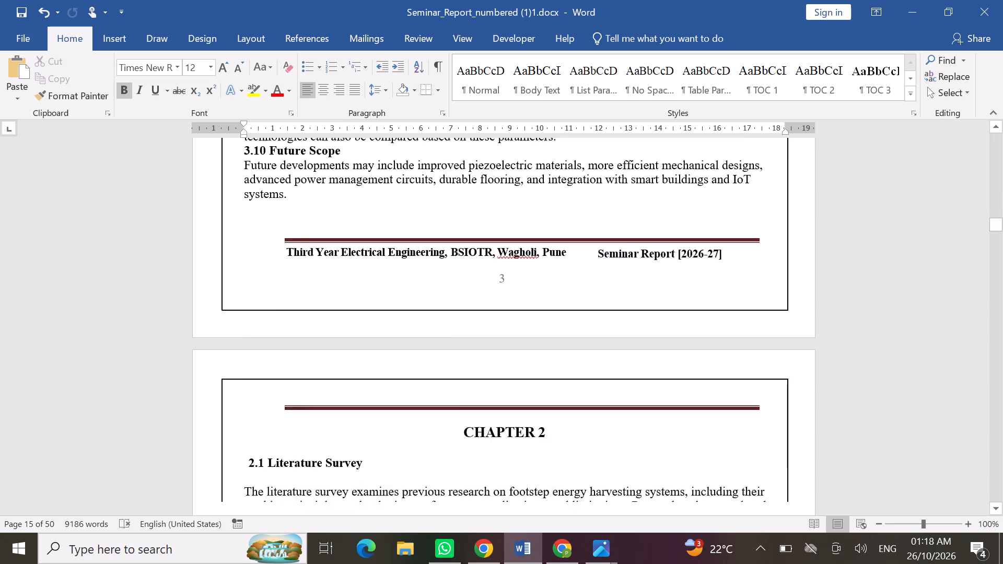
{"action": "scroll", "coordinate": [617, 441], "scroll_direction": "up", "scroll_amount": 20}
{"action": "scroll", "coordinate": [617, 441], "scroll_direction": "up", "scroll_amount": 14}
{"action": "scroll", "coordinate": [617, 441], "scroll_direction": "up", "scroll_amount": 14}
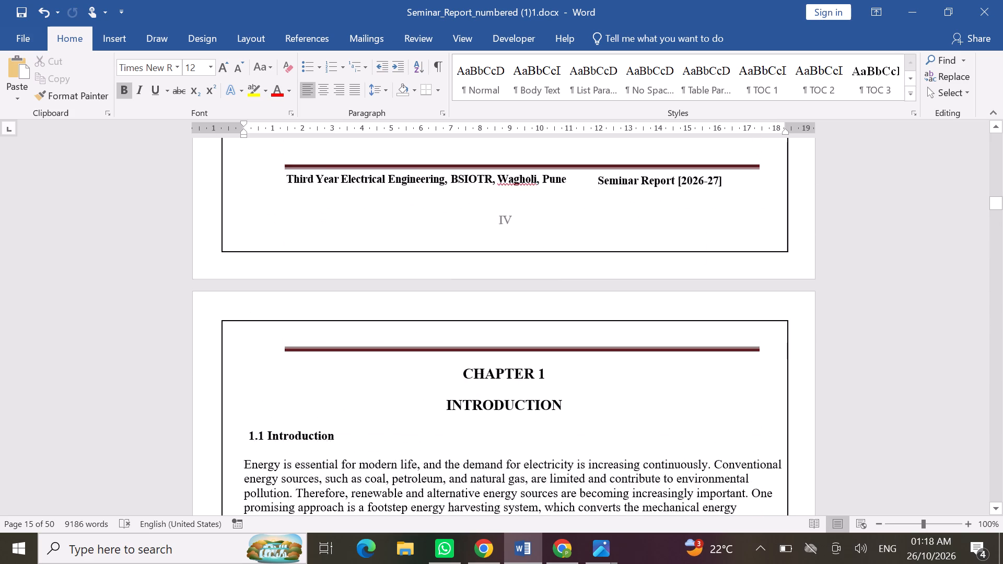
{"action": "scroll", "coordinate": [617, 441], "scroll_direction": "up", "scroll_amount": 11}
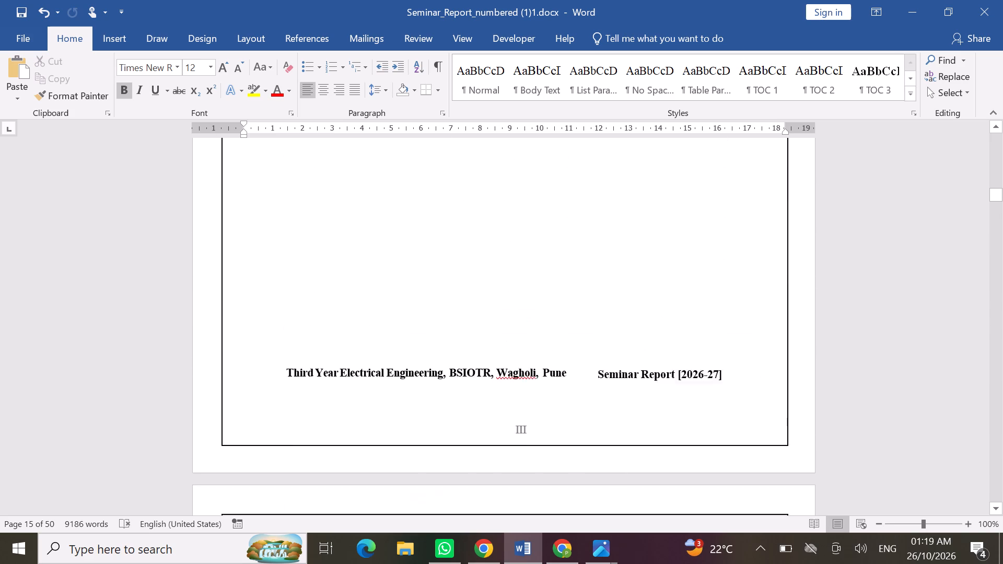
{"action": "scroll", "coordinate": [617, 441], "scroll_direction": "up", "scroll_amount": 9}
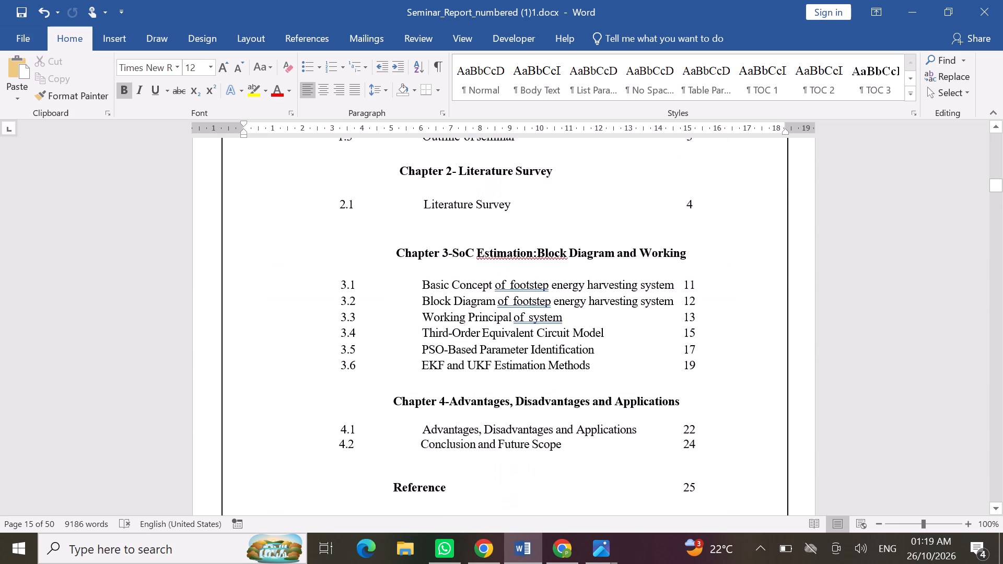
{"action": "scroll", "coordinate": [617, 441], "scroll_direction": "up", "scroll_amount": 2}
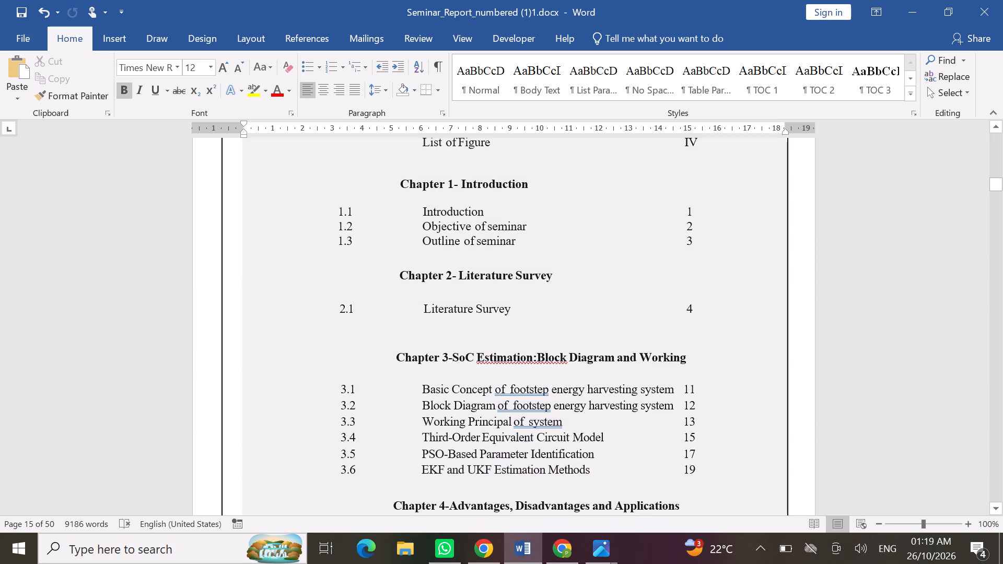
{"action": "left_click", "coordinate": [505, 434]}
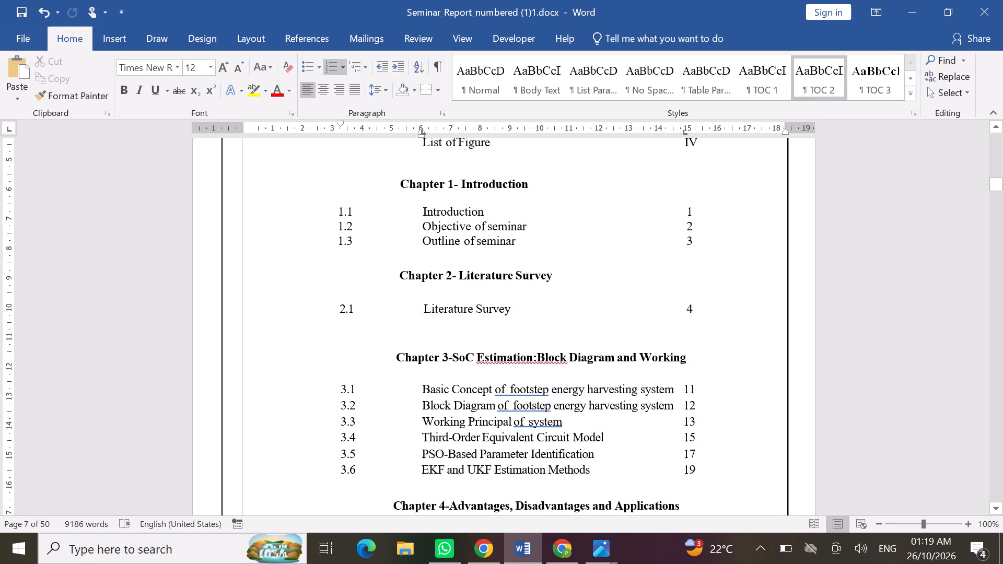
{"action": "left_click_drag", "start_coordinate": [427, 436], "coordinate": [539, 436]}
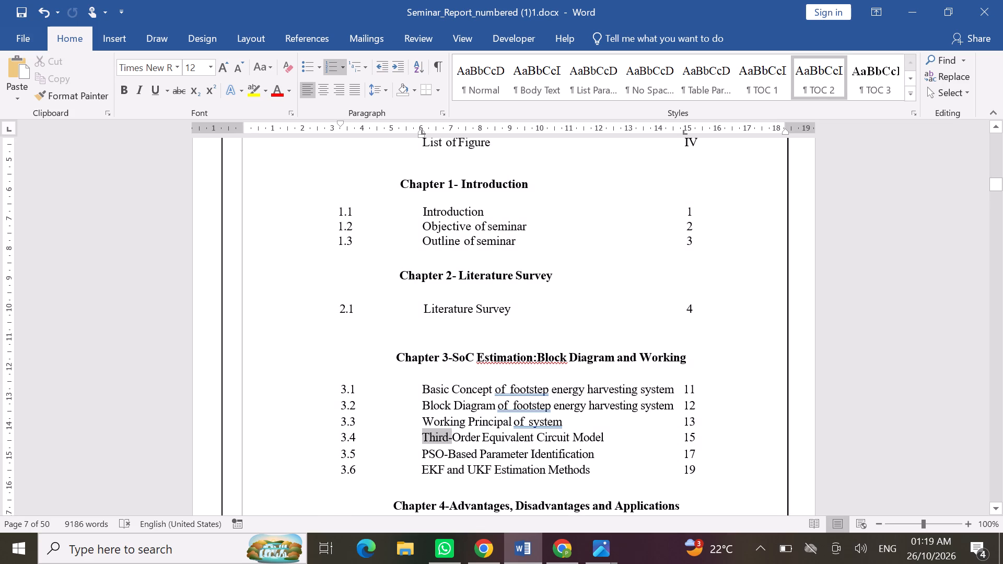
{"action": "left_click_drag", "start_coordinate": [539, 436], "coordinate": [625, 434]}
{"action": "key", "text": "BackSpace"}
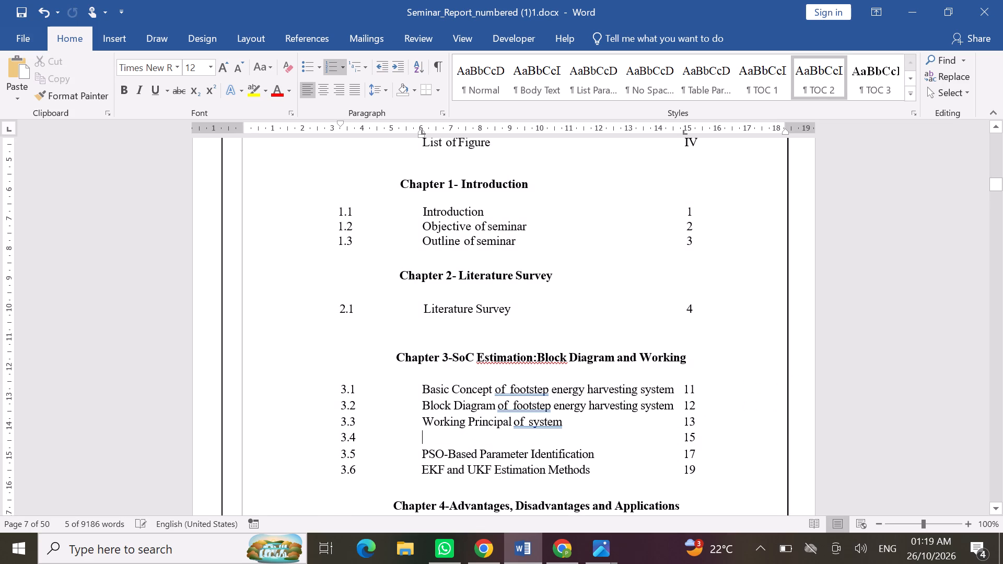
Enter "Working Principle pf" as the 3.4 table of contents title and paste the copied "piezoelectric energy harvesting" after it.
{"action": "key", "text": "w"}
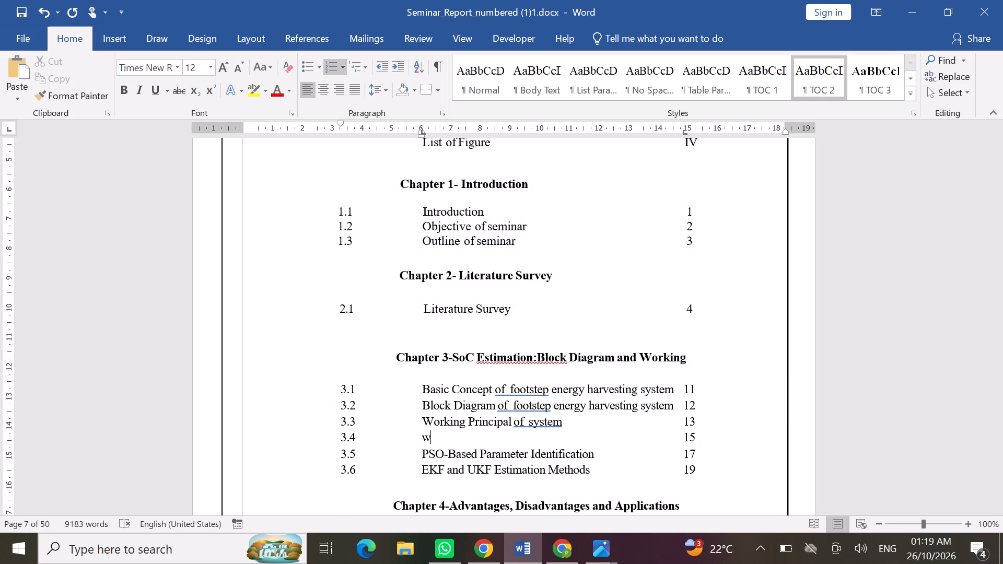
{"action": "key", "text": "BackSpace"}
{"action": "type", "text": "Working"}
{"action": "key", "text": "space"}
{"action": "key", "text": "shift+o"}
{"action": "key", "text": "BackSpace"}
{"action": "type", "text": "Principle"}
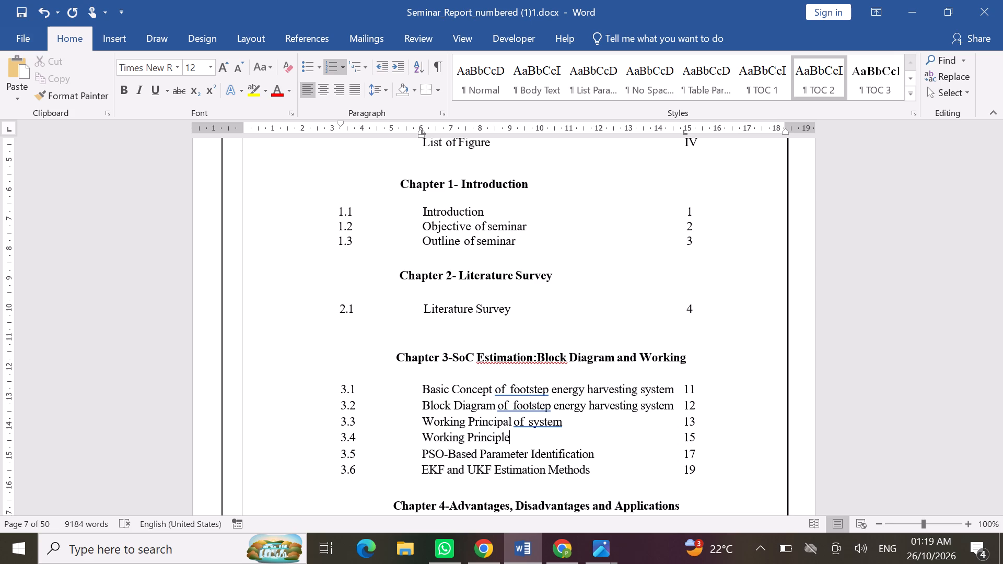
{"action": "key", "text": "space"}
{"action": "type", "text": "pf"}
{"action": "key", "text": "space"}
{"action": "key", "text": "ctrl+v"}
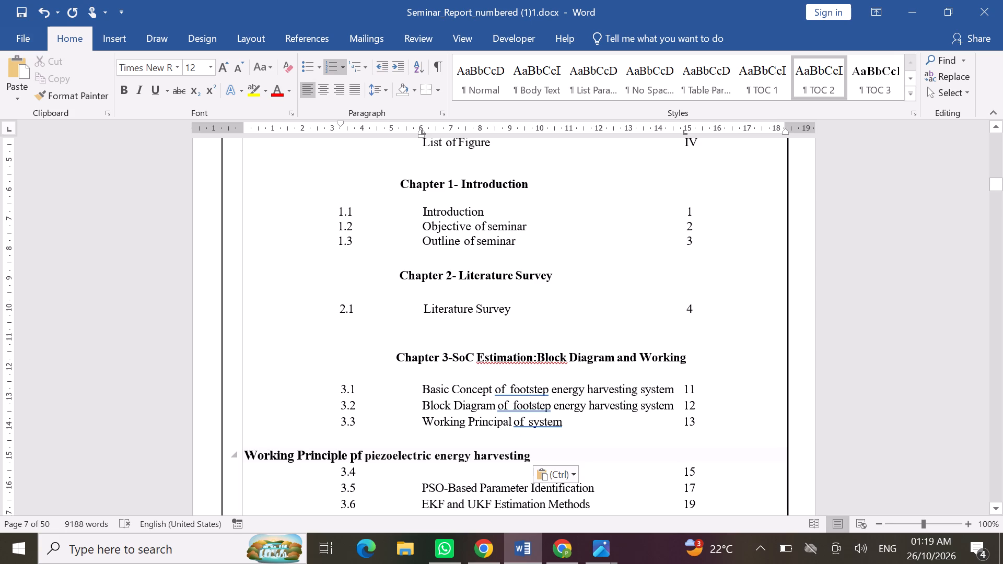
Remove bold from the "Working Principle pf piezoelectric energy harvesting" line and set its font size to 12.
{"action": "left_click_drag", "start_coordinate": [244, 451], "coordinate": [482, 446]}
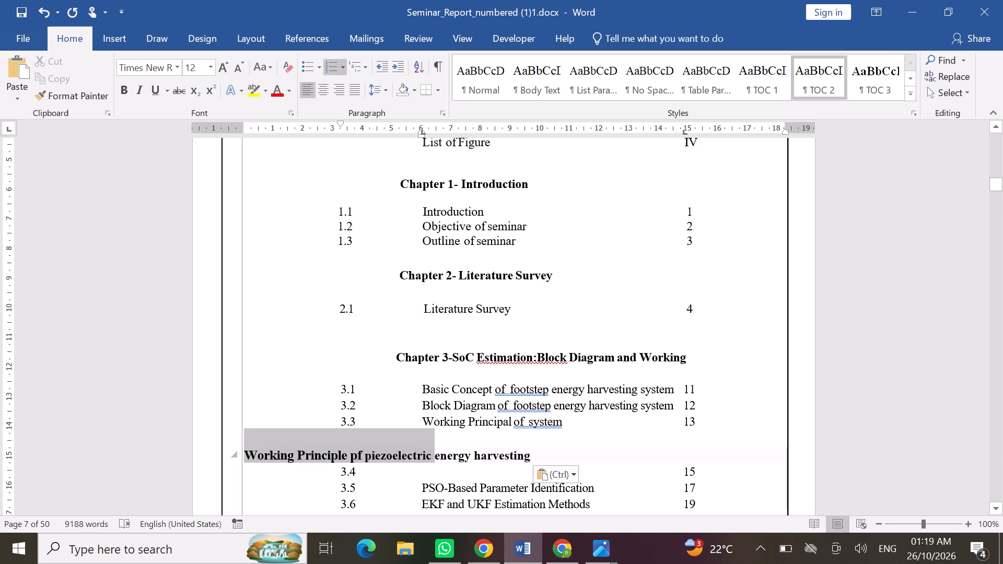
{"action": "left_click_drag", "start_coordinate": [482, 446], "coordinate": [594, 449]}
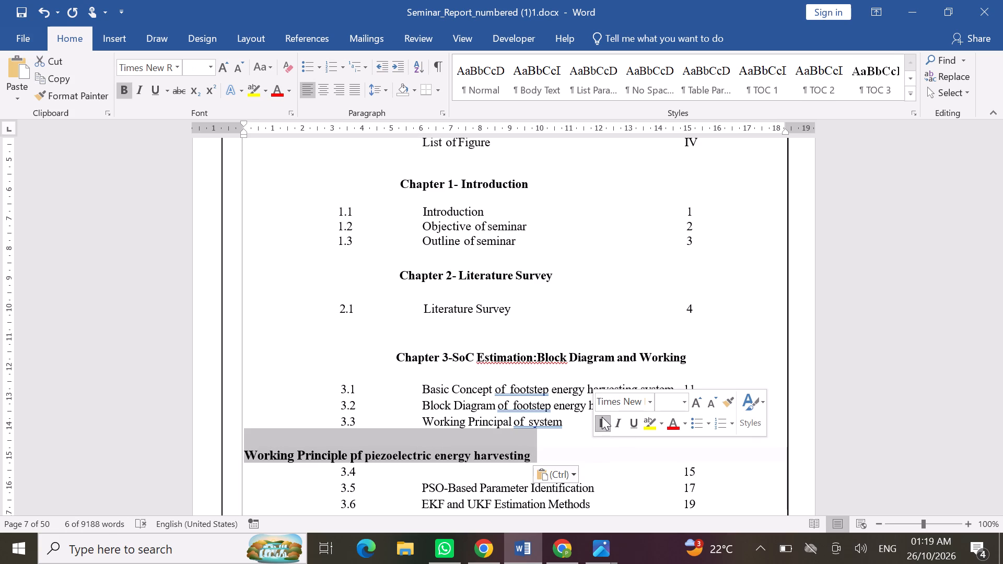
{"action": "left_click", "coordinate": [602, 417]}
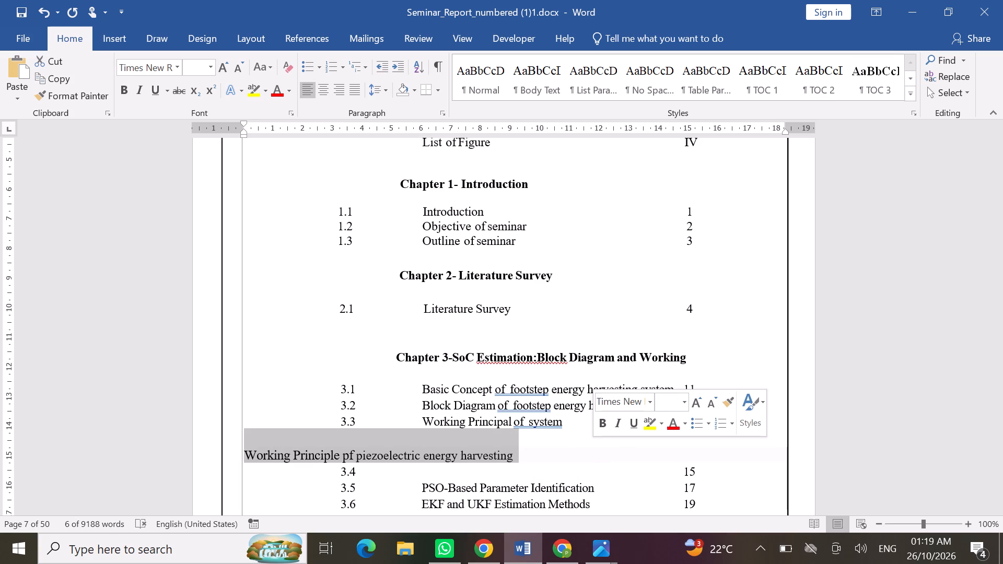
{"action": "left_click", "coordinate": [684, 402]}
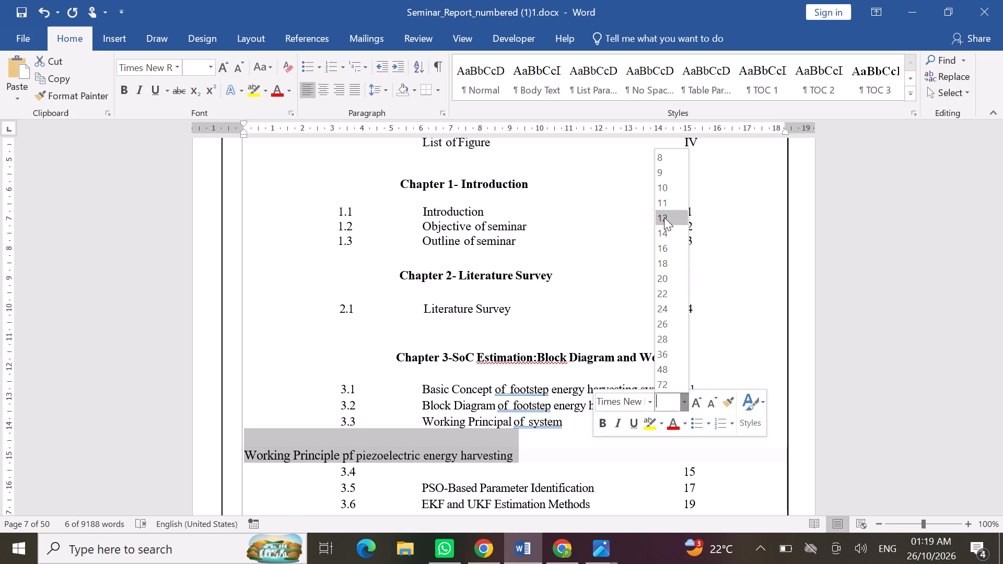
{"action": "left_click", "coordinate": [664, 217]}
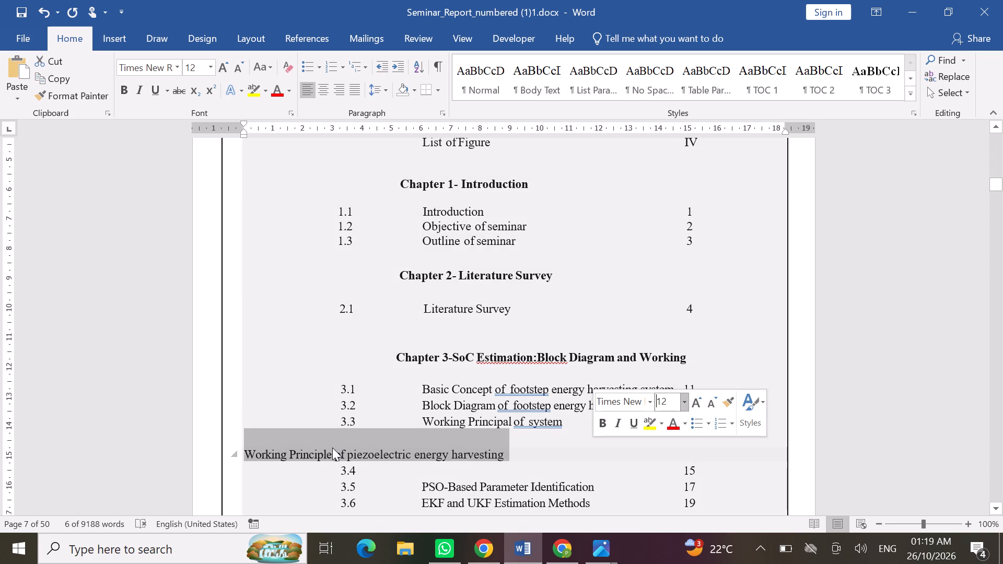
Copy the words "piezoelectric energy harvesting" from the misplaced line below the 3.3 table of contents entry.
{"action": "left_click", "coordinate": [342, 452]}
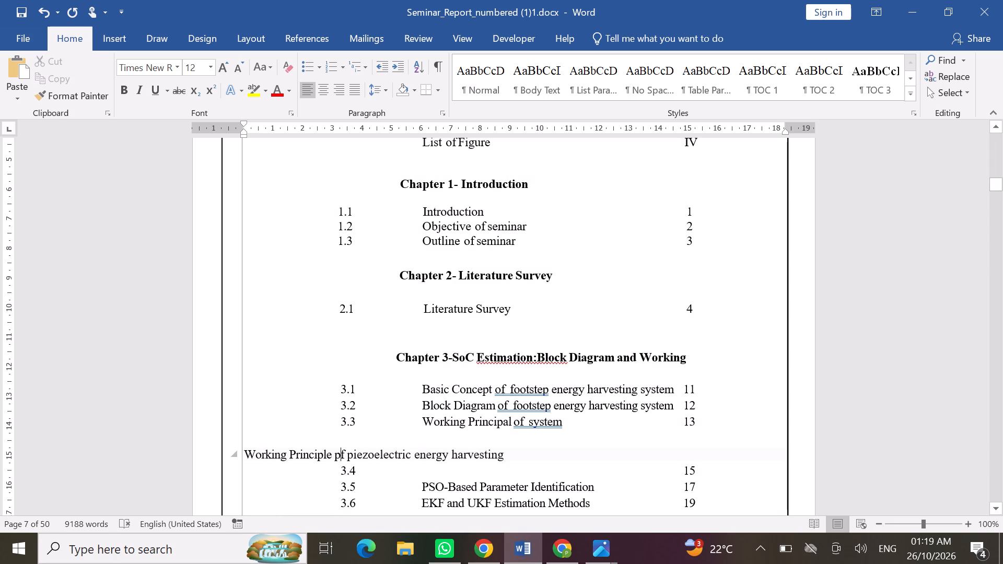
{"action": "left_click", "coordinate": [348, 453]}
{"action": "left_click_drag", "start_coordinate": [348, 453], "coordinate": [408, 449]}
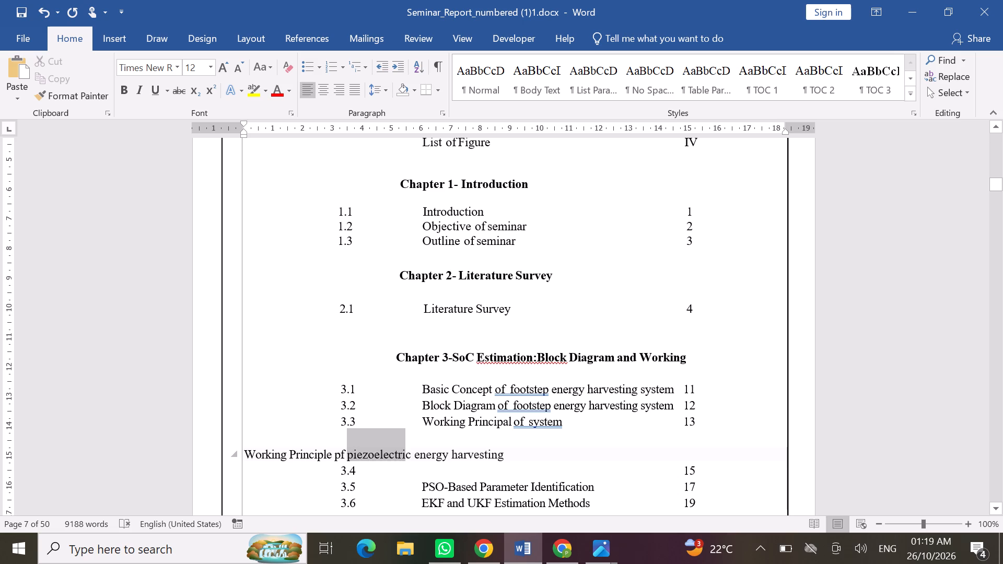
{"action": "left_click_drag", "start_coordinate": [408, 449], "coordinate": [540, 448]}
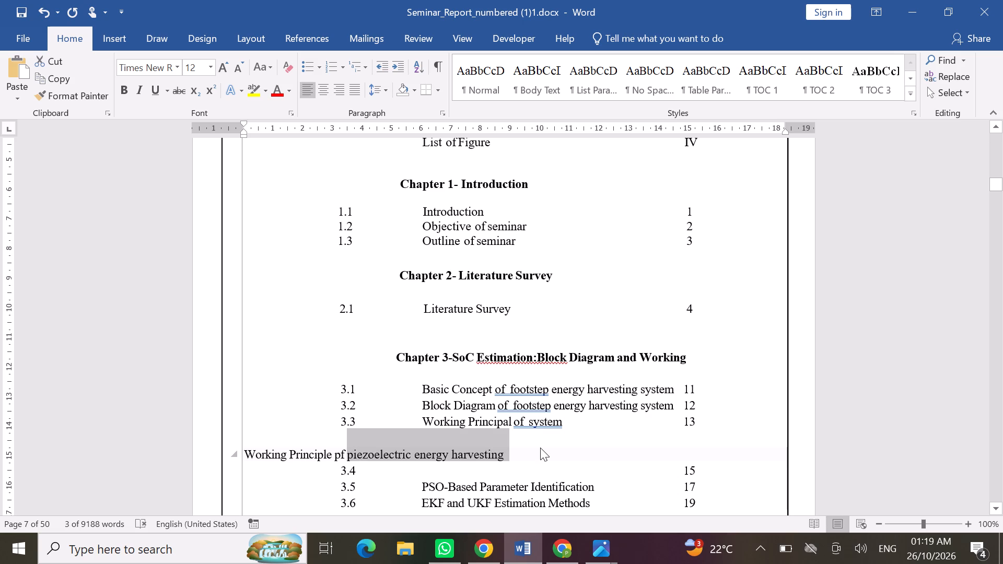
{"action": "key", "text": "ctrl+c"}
Delete the misplaced "Working Principle pf piezoelectric energy harvesting" text and its line break, joining page number 15 to the 3.3 entry.
{"action": "key", "text": "BackSpace"}
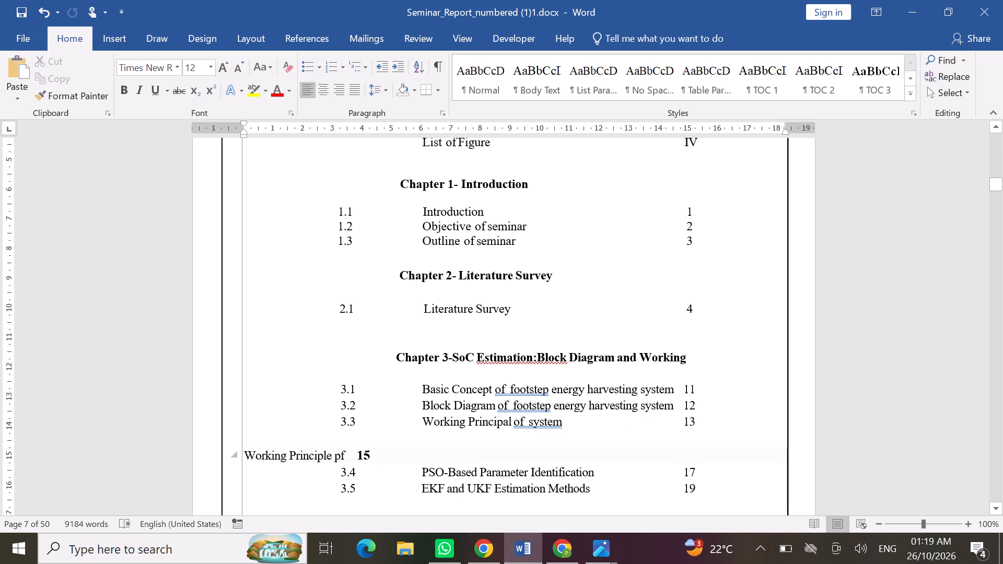
{"action": "key", "text": "BackSpace"}
{"action": "key", "text": "BackSpace"}
{"action": "key", "text": "BackSpace"}
{"action": "key", "text": "BackSpace"}
{"action": "key", "text": "BackSpace"}
{"action": "key", "text": "BackSpace"}
{"action": "key", "text": "BackSpace"}
{"action": "key", "text": "BackSpace"}
{"action": "key", "text": "BackSpace"}
{"action": "key", "text": "BackSpace"}
{"action": "key", "text": "BackSpace"}
{"action": "key", "text": "BackSpace"}
{"action": "key", "text": "BackSpace"}
{"action": "key", "text": "BackSpace"}
{"action": "key", "text": "BackSpace"}
{"action": "key", "text": "BackSpace"}
{"action": "key", "text": "BackSpace"}
{"action": "key", "text": "BackSpace"}
{"action": "key", "text": "BackSpace"}
{"action": "key", "text": "BackSpace"}
{"action": "key", "text": "BackSpace"}
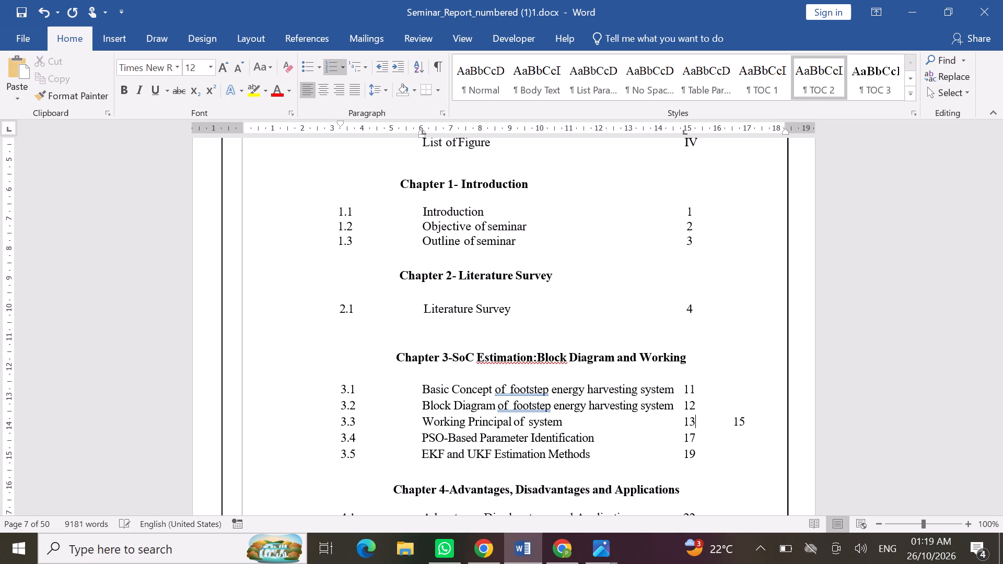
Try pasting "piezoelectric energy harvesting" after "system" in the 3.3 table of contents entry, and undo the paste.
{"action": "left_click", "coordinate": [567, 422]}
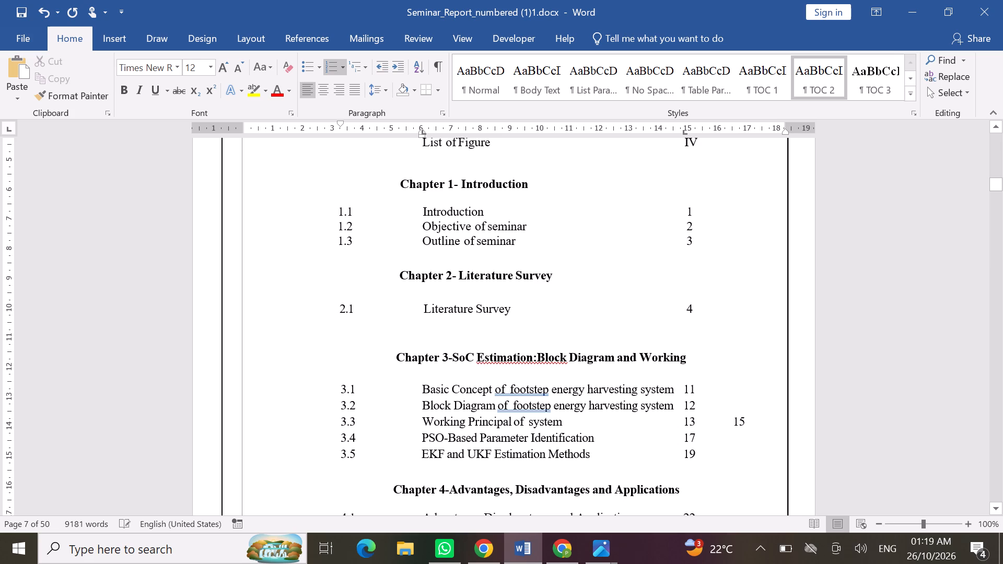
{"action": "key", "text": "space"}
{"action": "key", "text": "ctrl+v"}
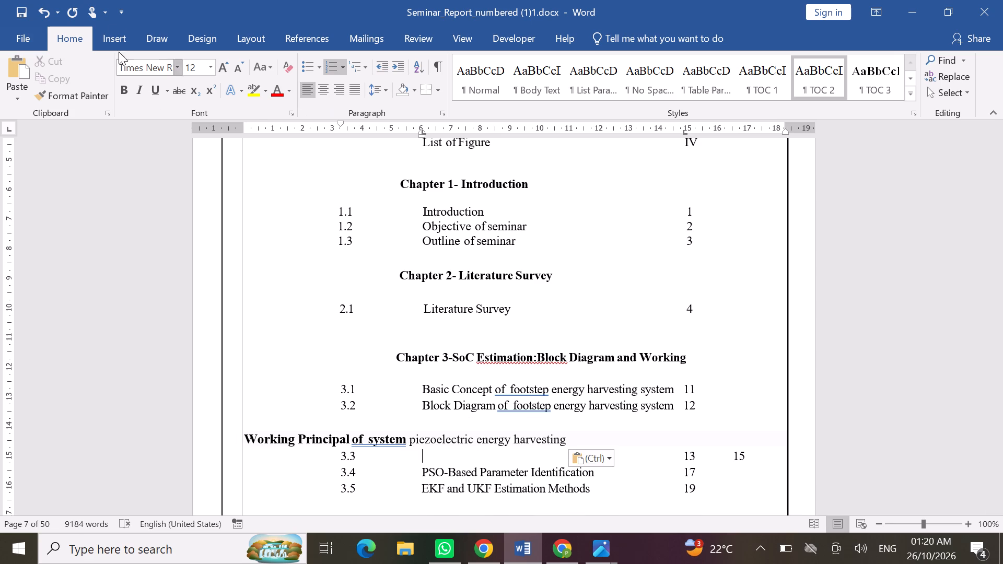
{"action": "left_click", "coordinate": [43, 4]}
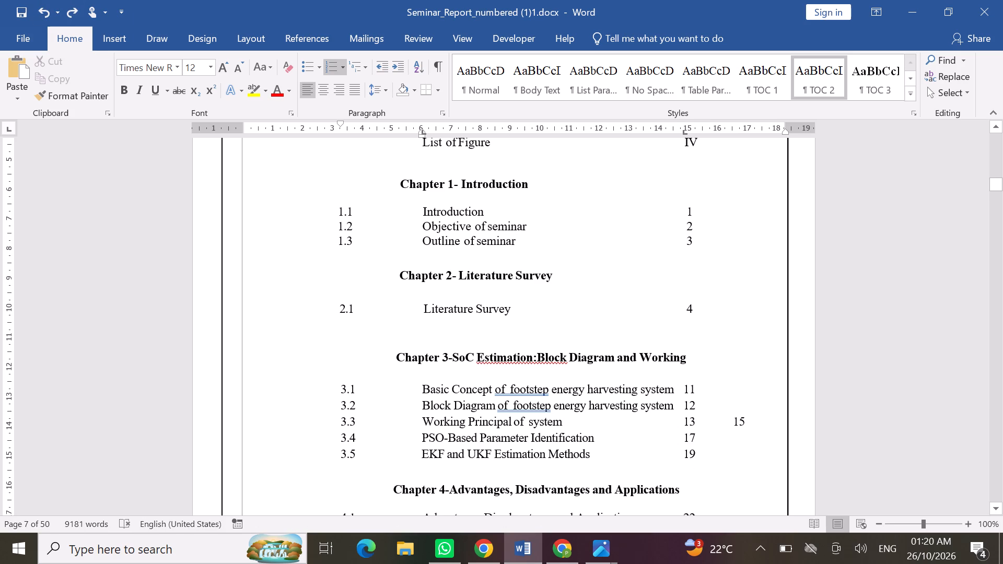
Add "pize" after "Working Principal of system" in the 3.3 table of contents entry.
{"action": "type", "text": "pi"}
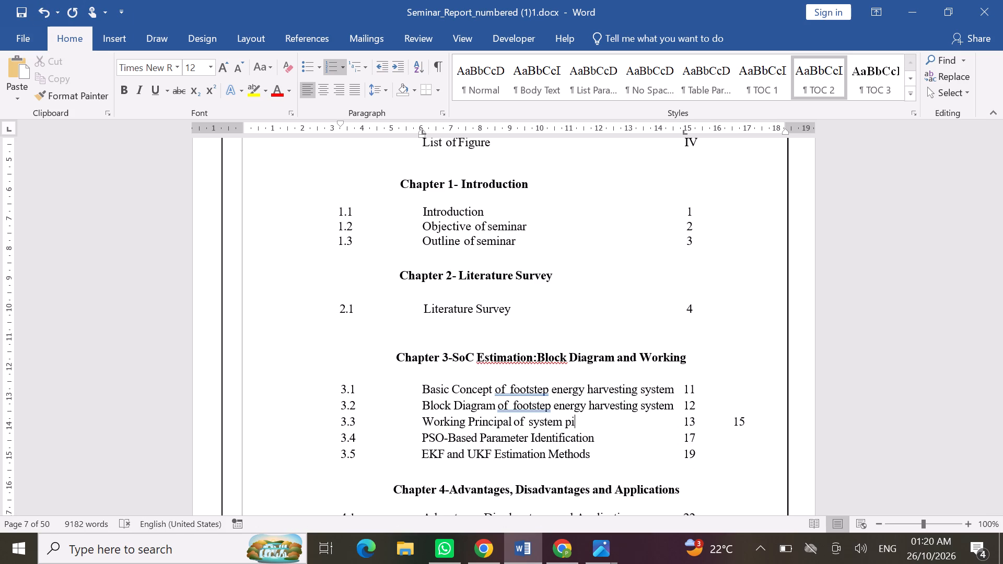
{"action": "key", "text": "z"}
{"action": "key", "text": "e"}
Check the wording of the section 3.1.3 heading on piezoelectric energy harvesting against the 3.3 table of contents entry.
{"action": "scroll", "coordinate": [576, 420], "scroll_direction": "down", "scroll_amount": 12}
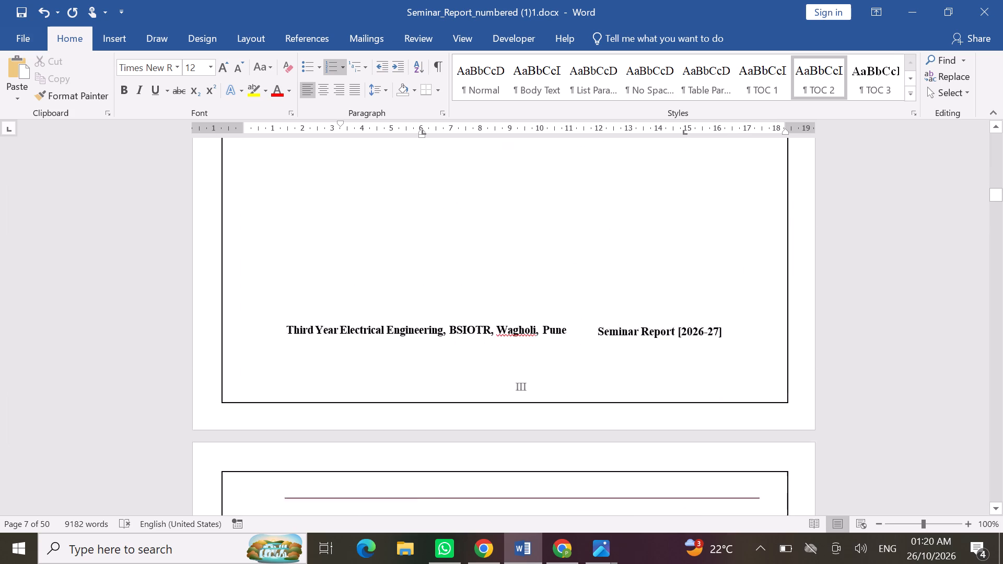
{"action": "scroll", "coordinate": [576, 420], "scroll_direction": "down", "scroll_amount": 20}
{"action": "scroll", "coordinate": [576, 420], "scroll_direction": "down", "scroll_amount": 19}
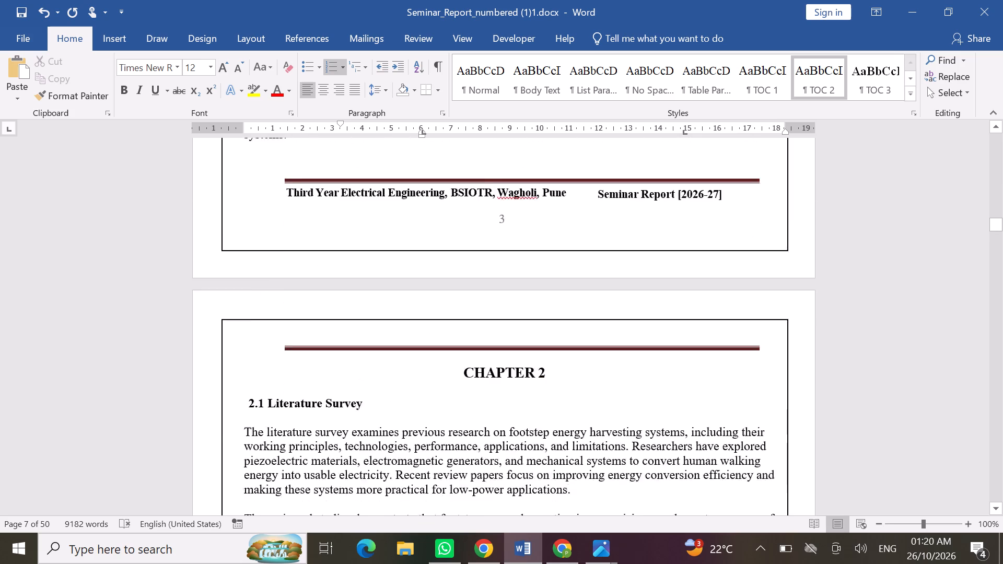
{"action": "scroll", "coordinate": [576, 420], "scroll_direction": "down", "scroll_amount": 6}
{"action": "scroll", "coordinate": [576, 420], "scroll_direction": "down", "scroll_amount": 20}
{"action": "scroll", "coordinate": [576, 420], "scroll_direction": "down", "scroll_amount": 1}
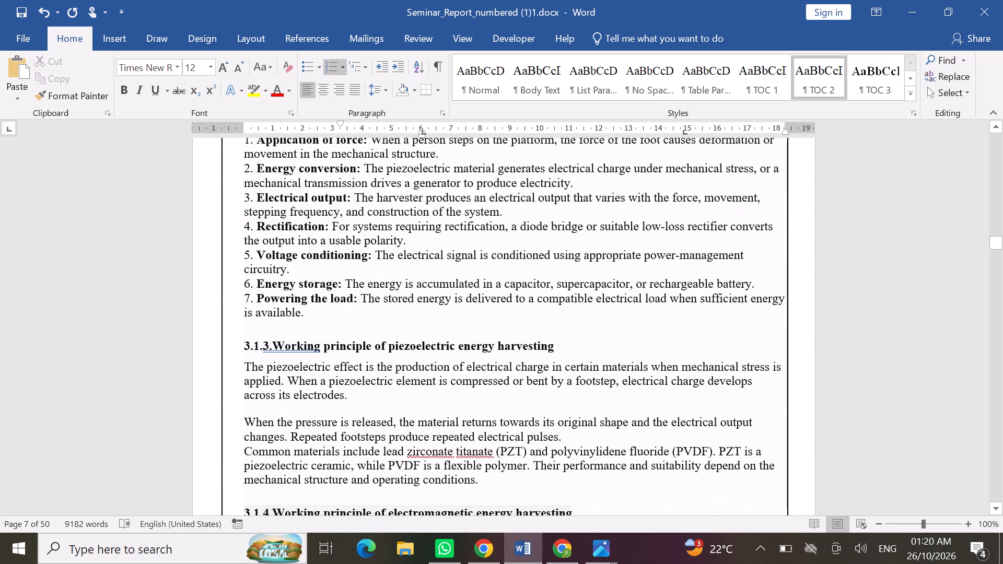
{"action": "scroll", "coordinate": [576, 420], "scroll_direction": "down", "scroll_amount": 1}
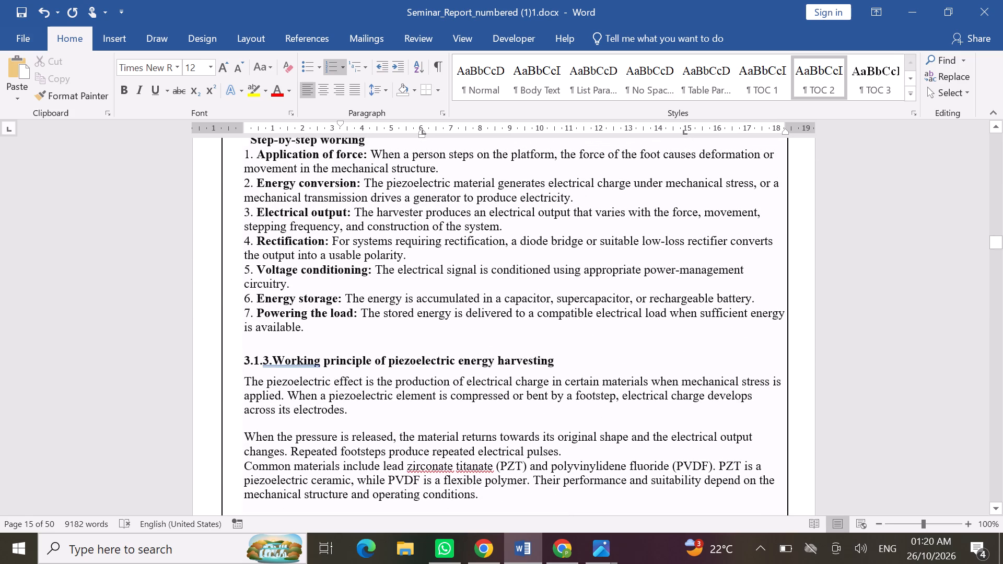
{"action": "scroll", "coordinate": [576, 420], "scroll_direction": "down", "scroll_amount": 2}
{"action": "scroll", "coordinate": [576, 420], "scroll_direction": "up", "scroll_amount": 19}
{"action": "scroll", "coordinate": [576, 420], "scroll_direction": "up", "scroll_amount": 4}
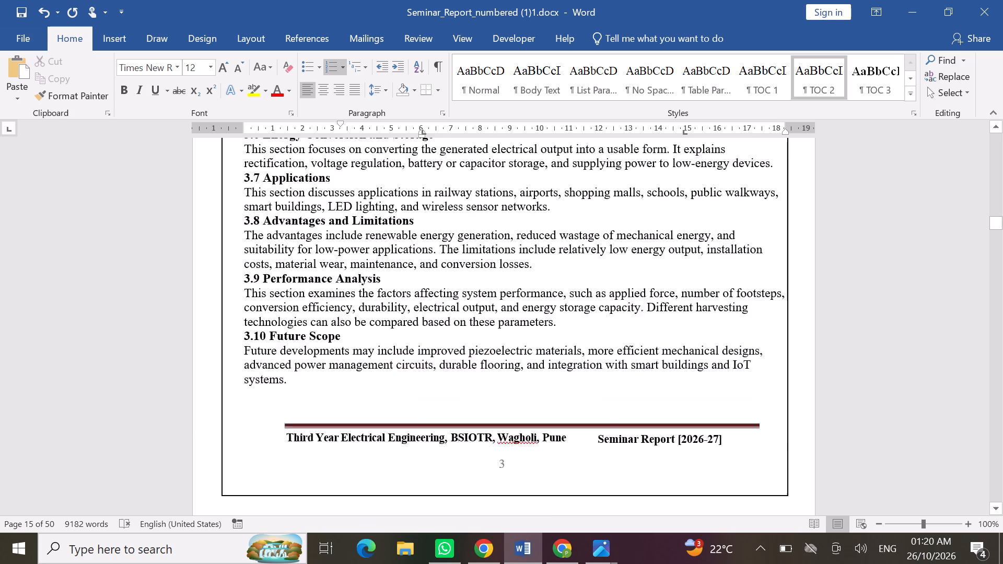
{"action": "scroll", "coordinate": [576, 420], "scroll_direction": "up", "scroll_amount": 8}
{"action": "scroll", "coordinate": [576, 420], "scroll_direction": "up", "scroll_amount": 17}
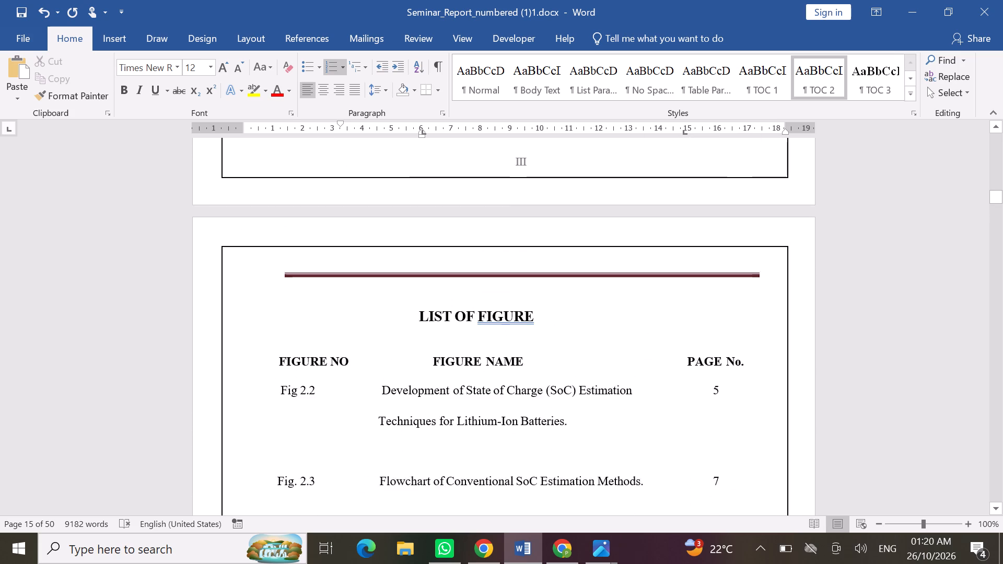
{"action": "scroll", "coordinate": [576, 420], "scroll_direction": "up", "scroll_amount": 20}
{"action": "scroll", "coordinate": [576, 420], "scroll_direction": "up", "scroll_amount": 8}
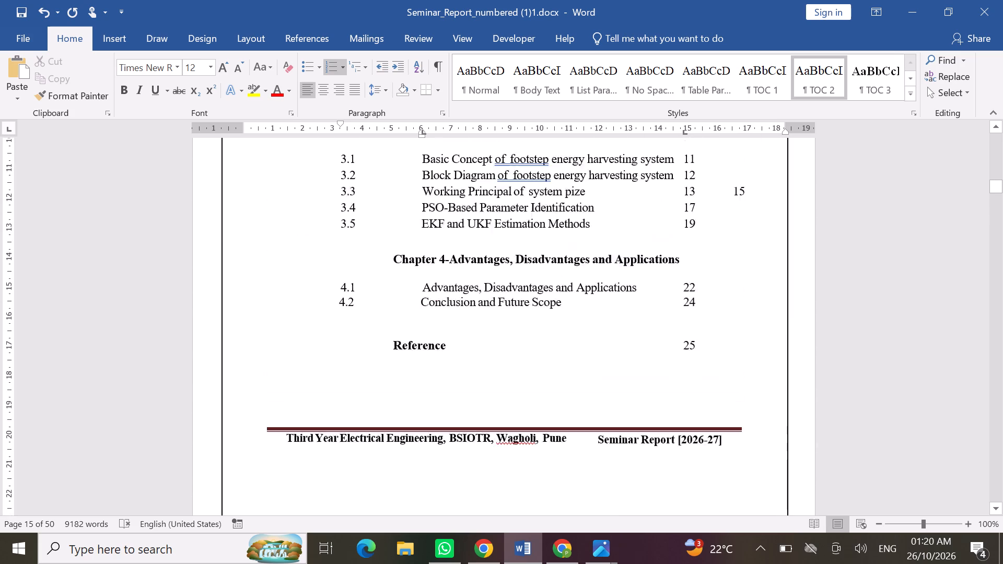
{"action": "scroll", "coordinate": [576, 420], "scroll_direction": "up", "scroll_amount": 3}
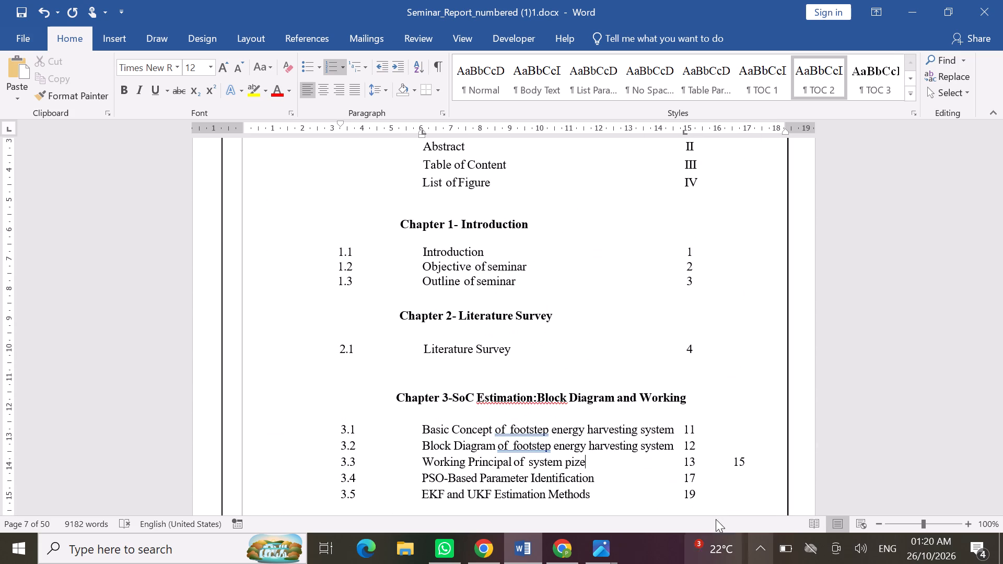
Replace "pize" with "piezeoelectric harvesting system" in the 3.3 table of contents entry.
{"action": "key", "text": "BackSpace"}
{"action": "key", "text": "BackSpace"}
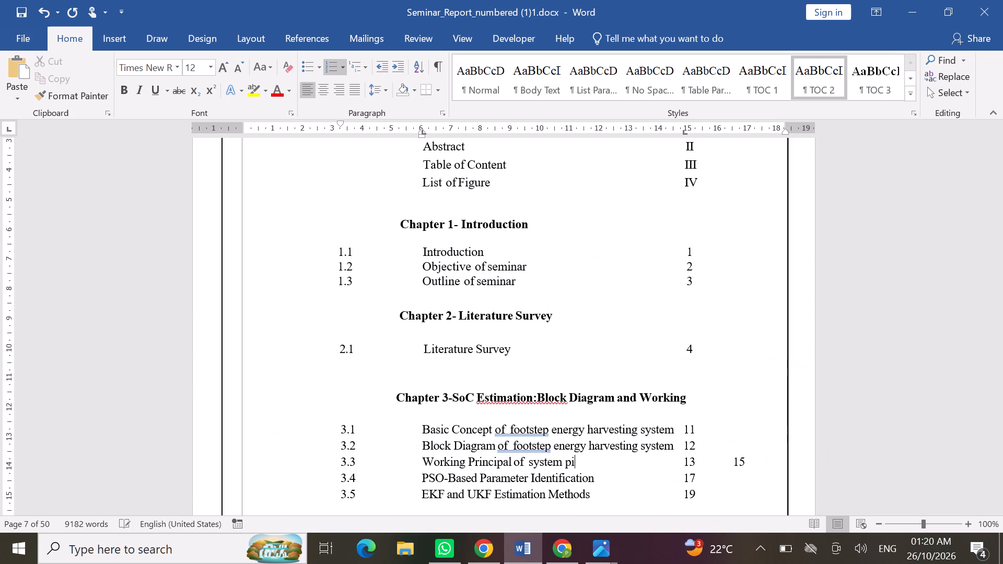
{"action": "key", "text": "e"}
{"action": "type", "text": "zeo"}
{"action": "type", "text": "electric"}
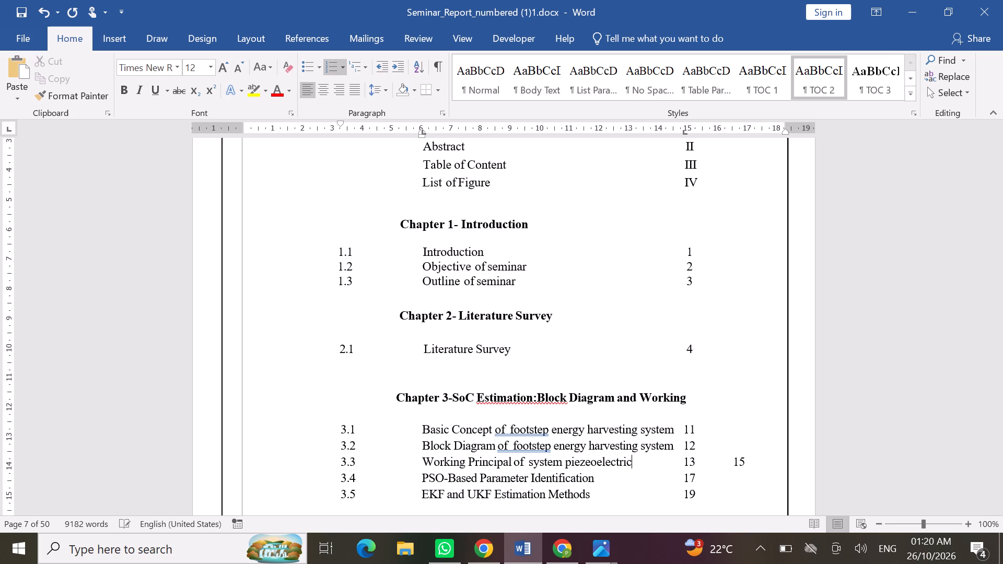
{"action": "key", "text": "space"}
{"action": "type", "text": "harvestin"}
{"action": "type", "text": "g"}
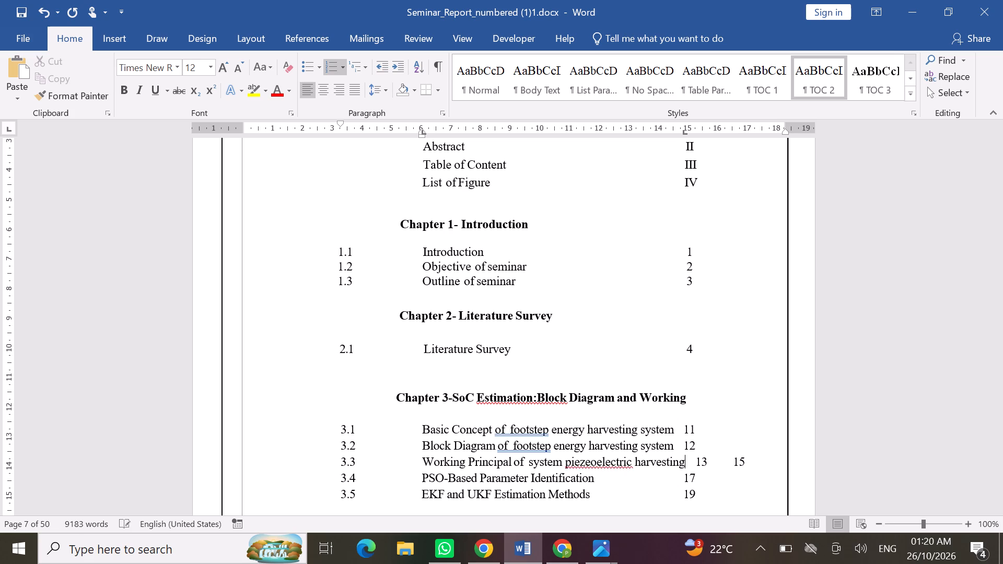
{"action": "key", "text": "space"}
{"action": "type", "text": "system"}
Move "harvesting system" to an unnumbered second line of the 3.3 entry, indented with spaces to align under the entry's title.
{"action": "left_click", "coordinate": [632, 457]}
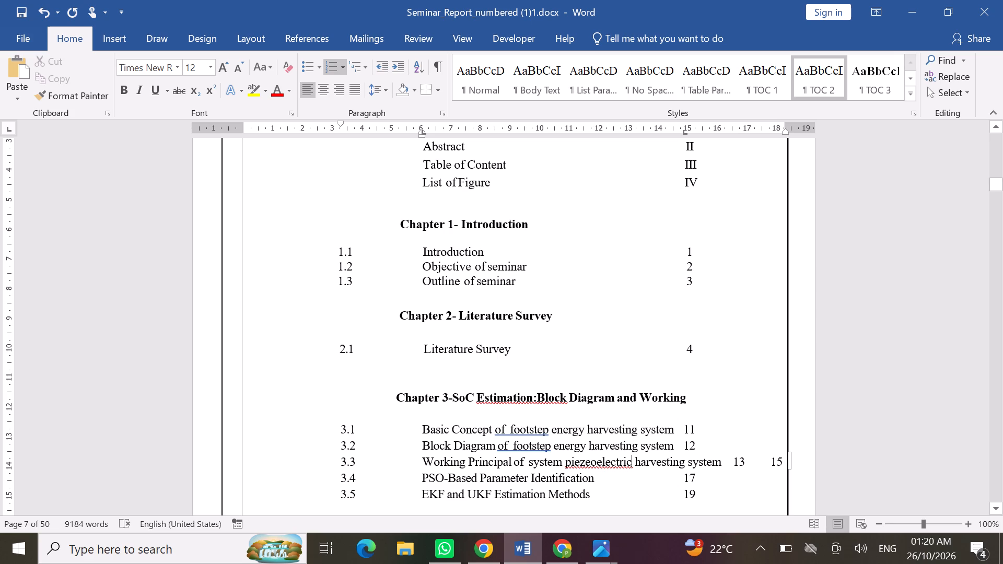
{"action": "key", "text": "Return"}
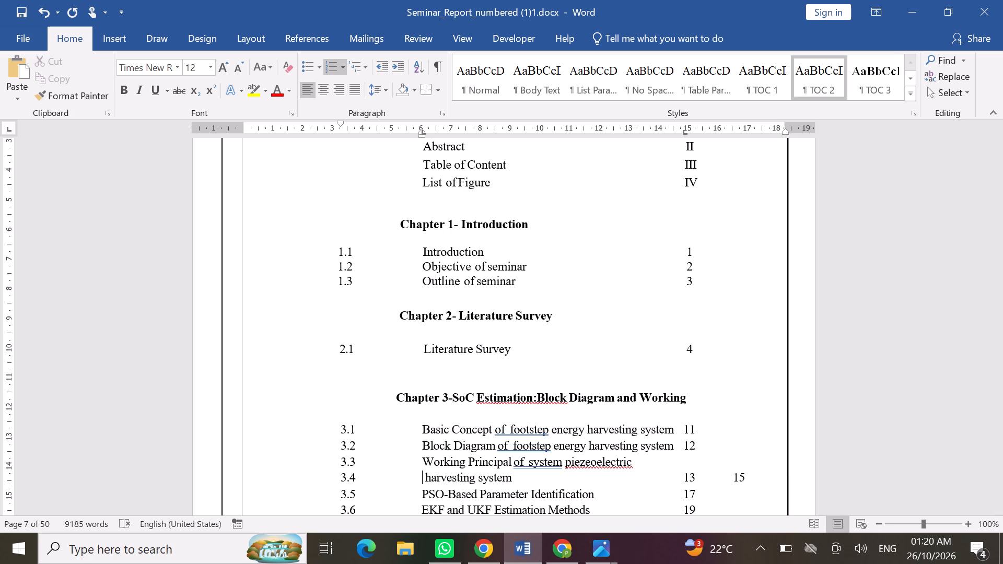
{"action": "left_click", "coordinate": [367, 480]}
{"action": "left_click", "coordinate": [358, 478]}
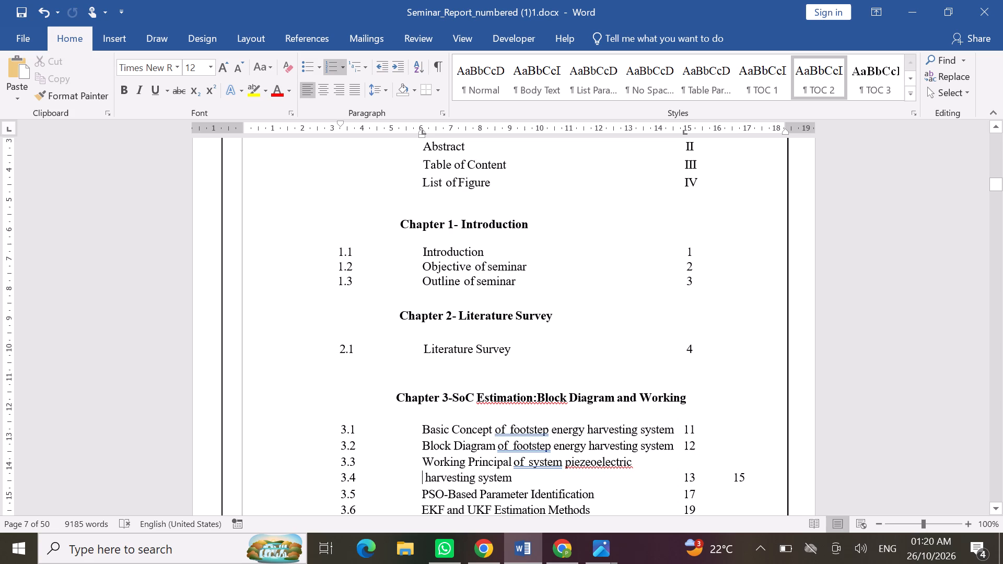
{"action": "key", "text": "BackSpace"}
{"action": "key", "text": "BackSpace"}
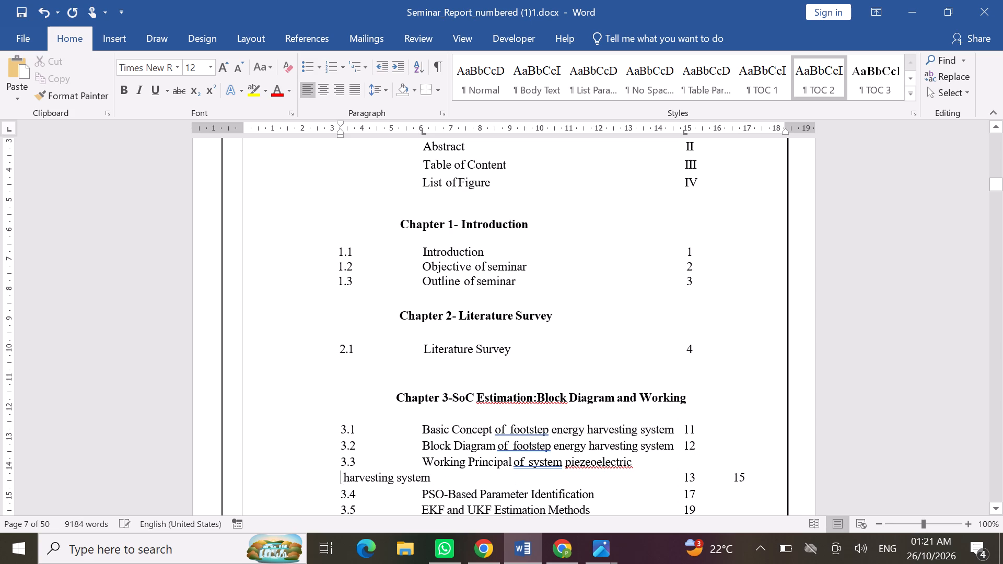
{"action": "key", "text": "space"}
{"action": "key", "text": "space"}
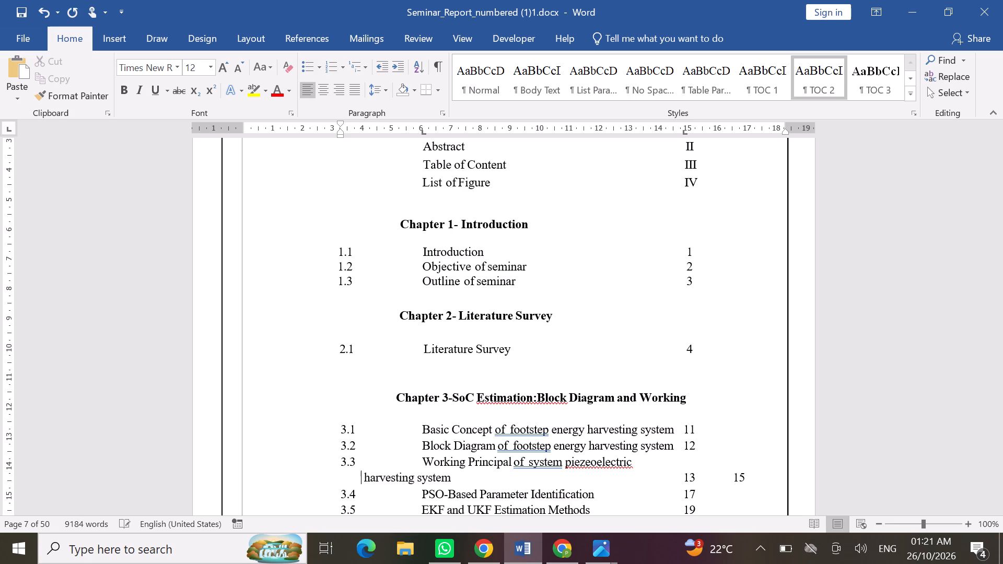
{"action": "key", "text": "space"}
{"action": "key", "text": "space"}
{"action": "key", "text": "space"}
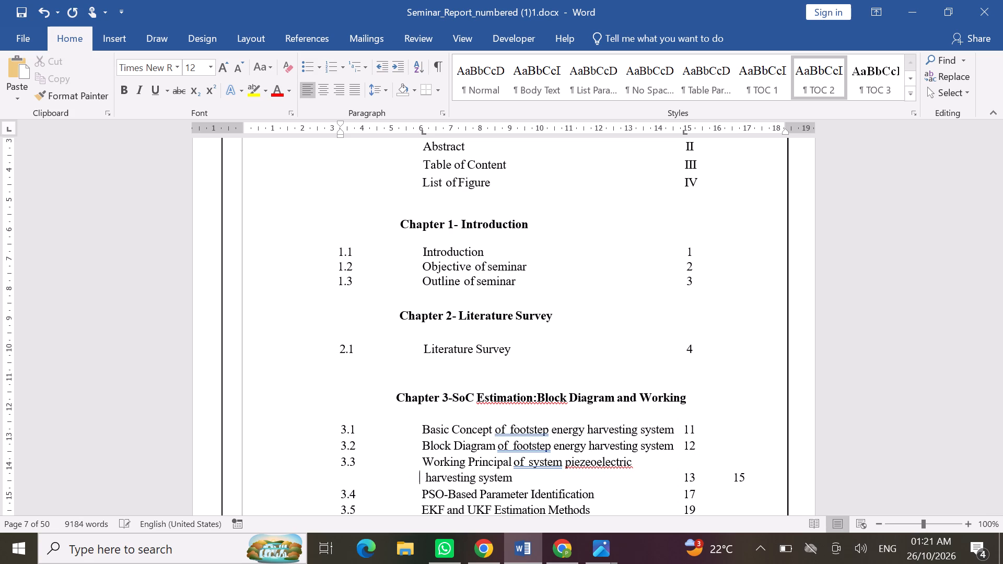
{"action": "key", "text": "BackSpace"}
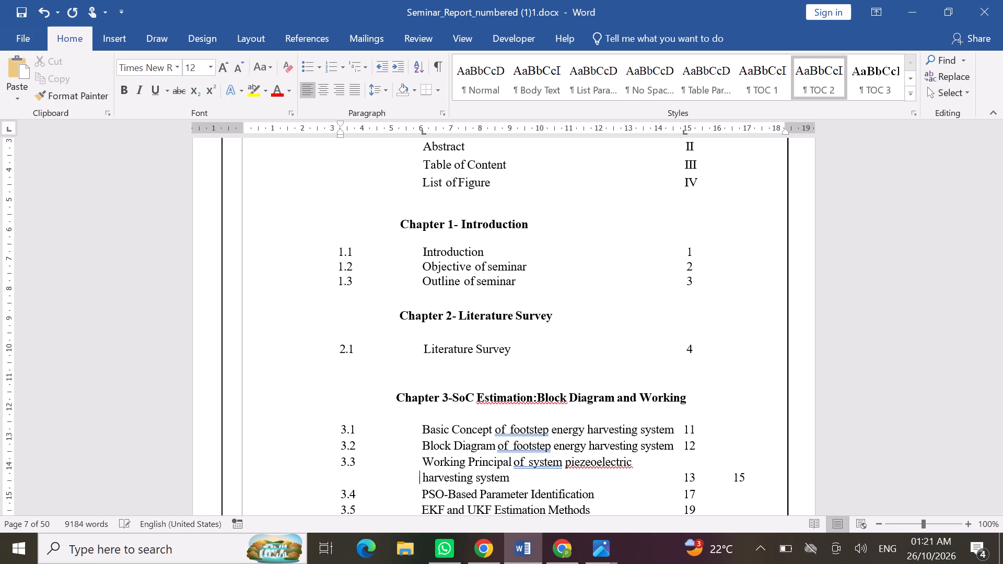
Check the chapter 3 section headings on working principles, 3.1.3 piezoelectric and 3.1.4 electromagnetic, against the table of contents entries.
{"action": "scroll", "coordinate": [358, 478], "scroll_direction": "down", "scroll_amount": 2}
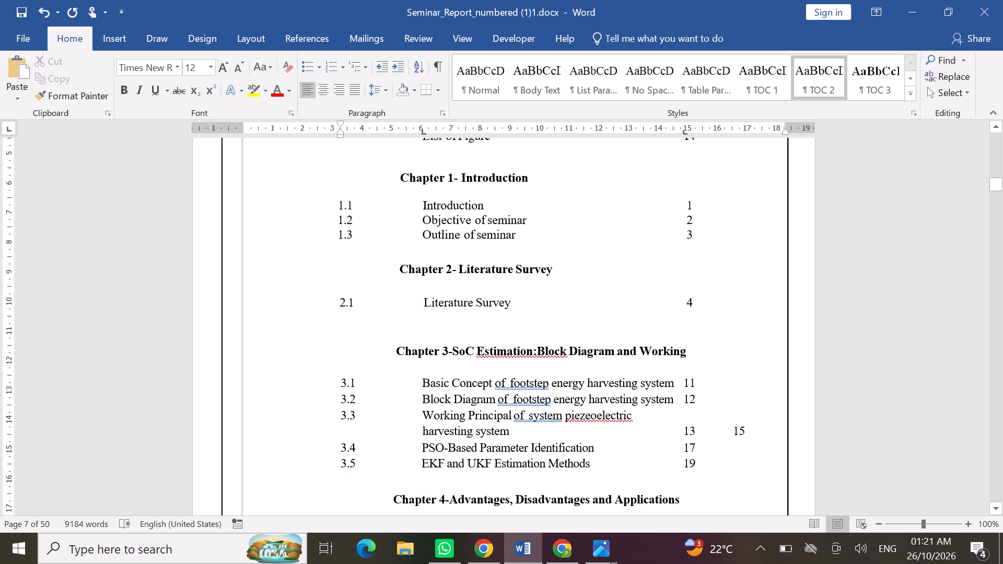
{"action": "scroll", "coordinate": [358, 478], "scroll_direction": "down", "scroll_amount": 4}
{"action": "scroll", "coordinate": [358, 478], "scroll_direction": "down", "scroll_amount": 20}
{"action": "scroll", "coordinate": [358, 478], "scroll_direction": "down", "scroll_amount": 10}
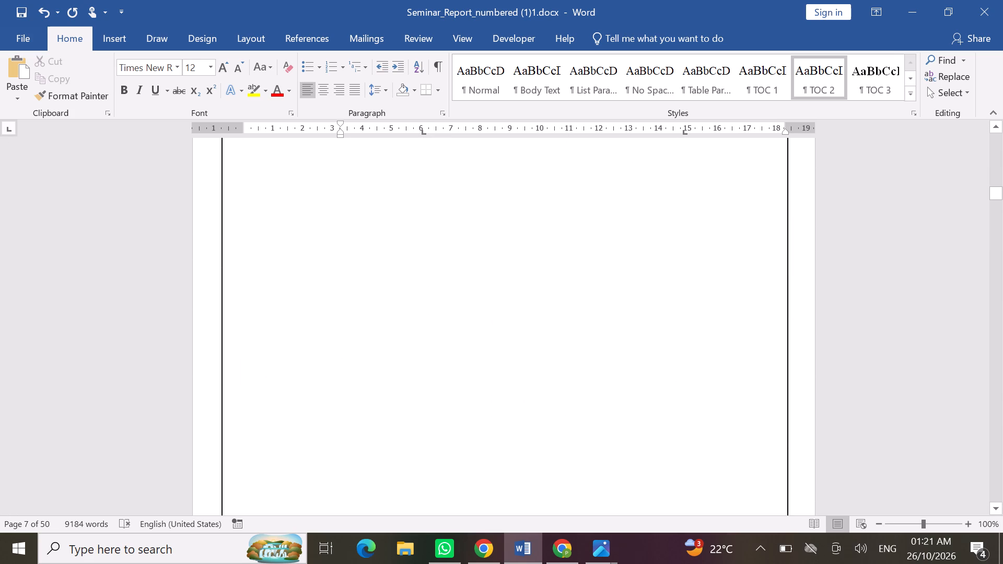
{"action": "scroll", "coordinate": [358, 478], "scroll_direction": "down", "scroll_amount": 20}
{"action": "scroll", "coordinate": [358, 478], "scroll_direction": "down", "scroll_amount": 10}
{"action": "scroll", "coordinate": [358, 478], "scroll_direction": "down", "scroll_amount": 20}
{"action": "scroll", "coordinate": [358, 478], "scroll_direction": "down", "scroll_amount": 1}
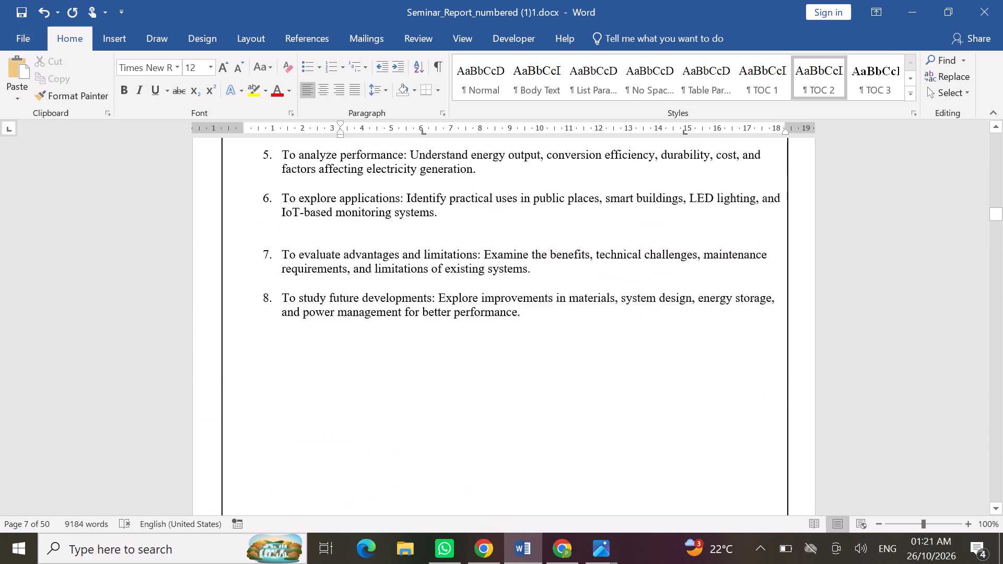
{"action": "scroll", "coordinate": [358, 478], "scroll_direction": "down", "scroll_amount": 20}
{"action": "scroll", "coordinate": [358, 478], "scroll_direction": "down", "scroll_amount": 20}
{"action": "scroll", "coordinate": [358, 478], "scroll_direction": "down", "scroll_amount": 10}
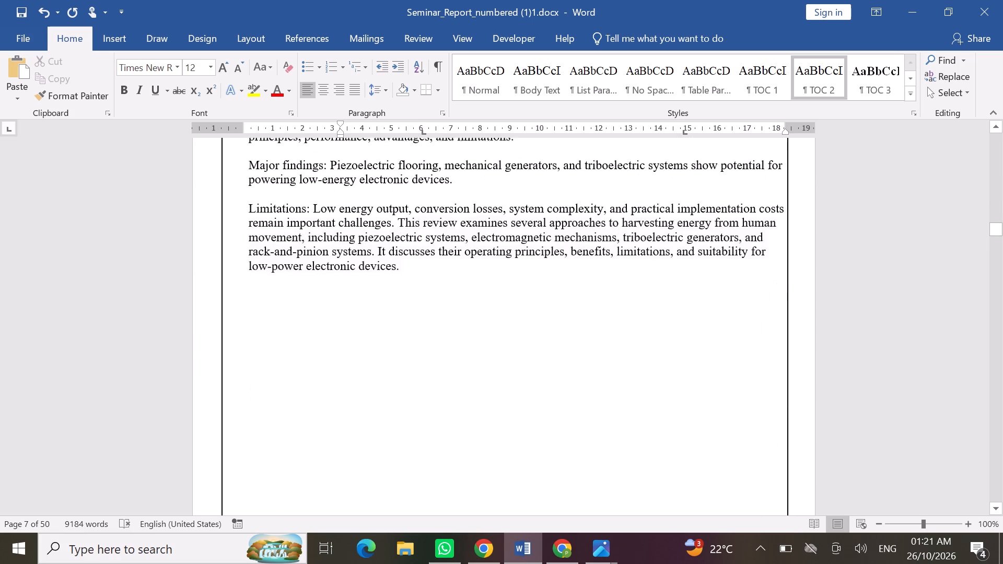
{"action": "scroll", "coordinate": [358, 478], "scroll_direction": "down", "scroll_amount": 20}
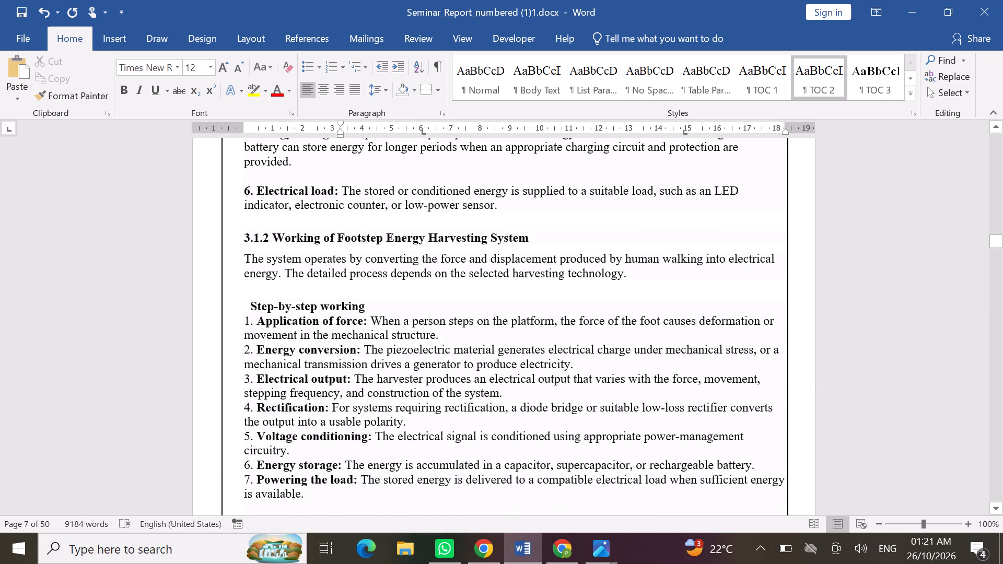
{"action": "scroll", "coordinate": [358, 478], "scroll_direction": "down", "scroll_amount": 1}
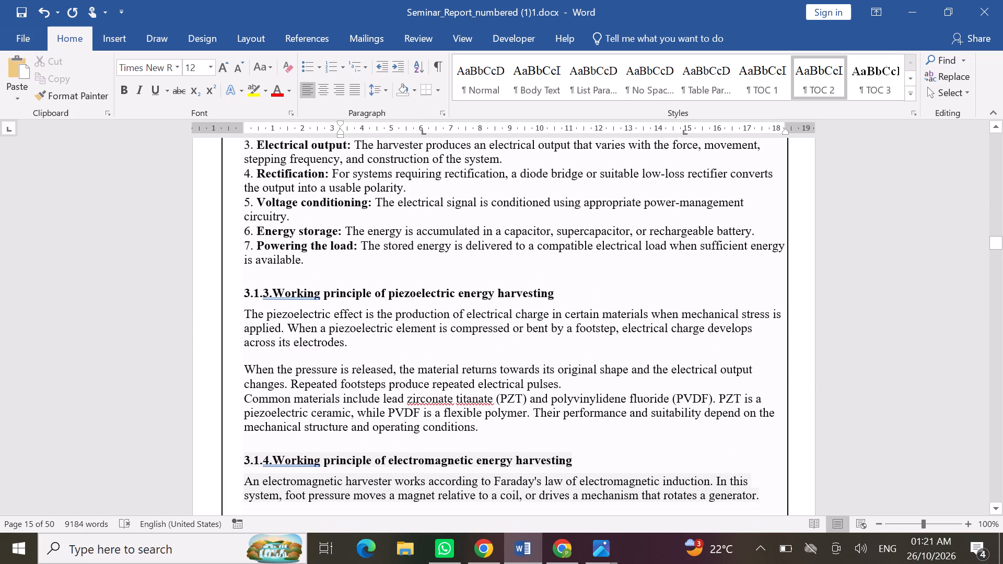
{"action": "scroll", "coordinate": [358, 478], "scroll_direction": "up", "scroll_amount": 5}
{"action": "scroll", "coordinate": [358, 478], "scroll_direction": "up", "scroll_amount": 20}
{"action": "scroll", "coordinate": [358, 478], "scroll_direction": "up", "scroll_amount": 7}
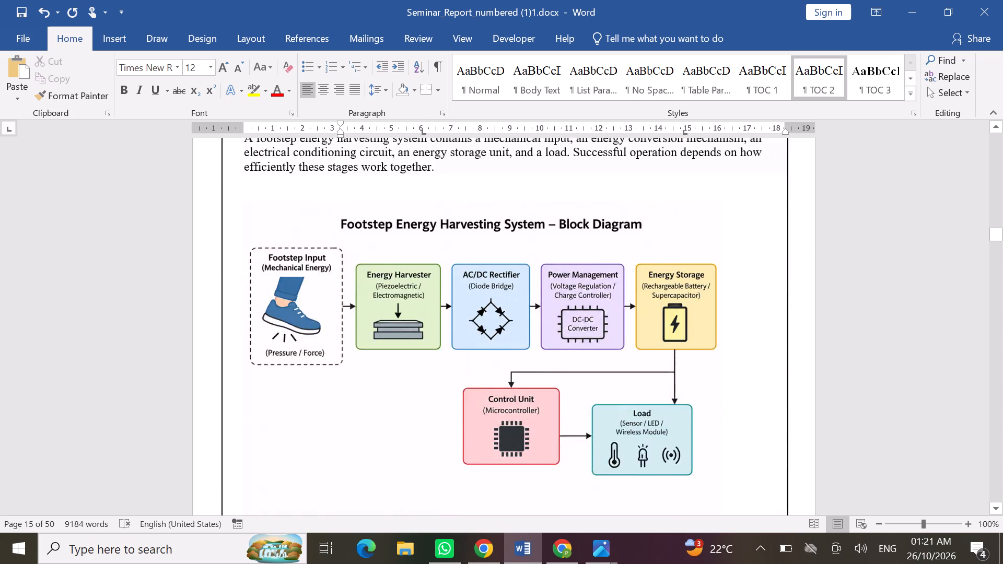
{"action": "scroll", "coordinate": [358, 478], "scroll_direction": "up", "scroll_amount": 20}
{"action": "scroll", "coordinate": [358, 478], "scroll_direction": "up", "scroll_amount": 15}
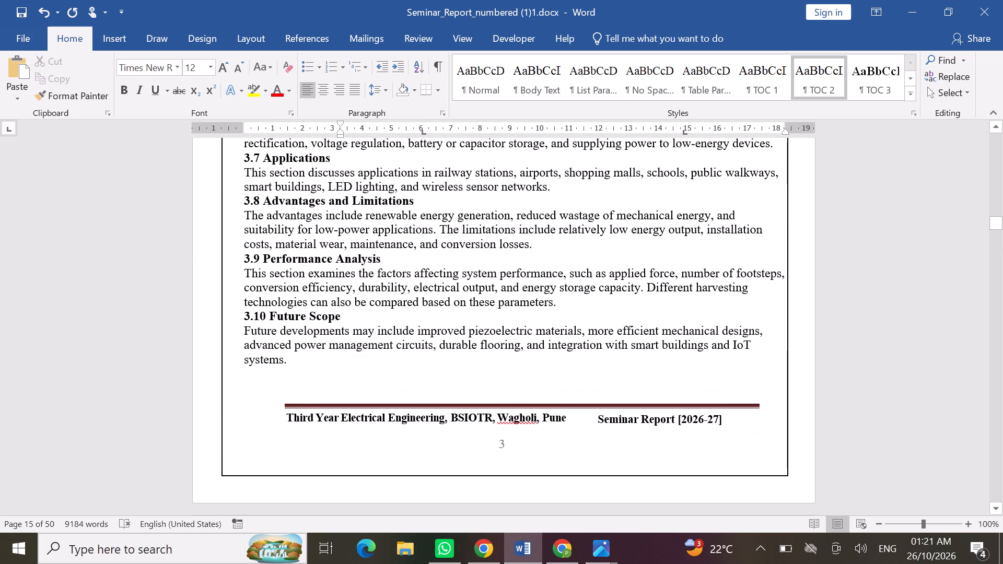
{"action": "scroll", "coordinate": [358, 478], "scroll_direction": "up", "scroll_amount": 4}
{"action": "scroll", "coordinate": [358, 478], "scroll_direction": "down", "scroll_amount": 11}
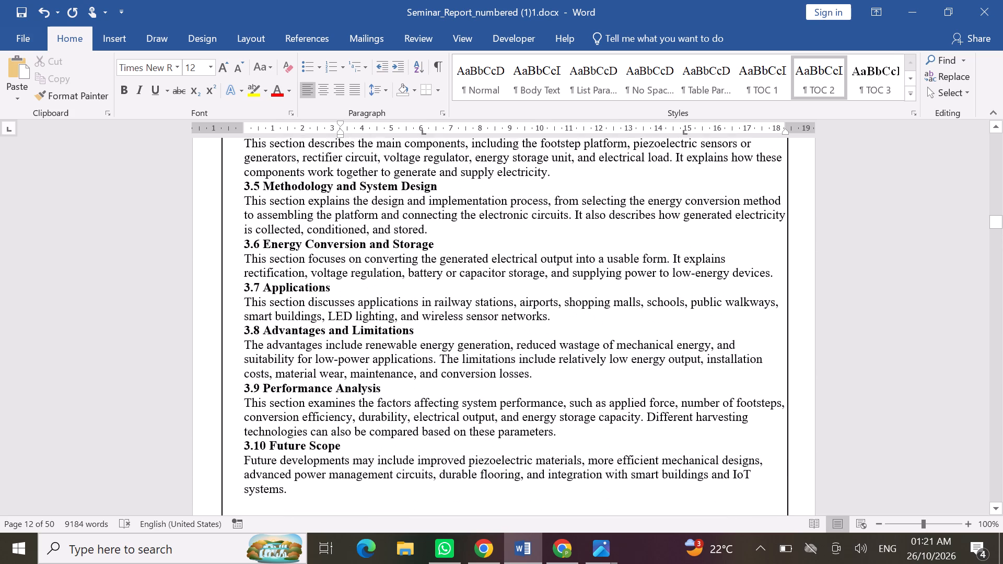
{"action": "scroll", "coordinate": [358, 478], "scroll_direction": "down", "scroll_amount": 8}
{"action": "scroll", "coordinate": [358, 478], "scroll_direction": "down", "scroll_amount": 13}
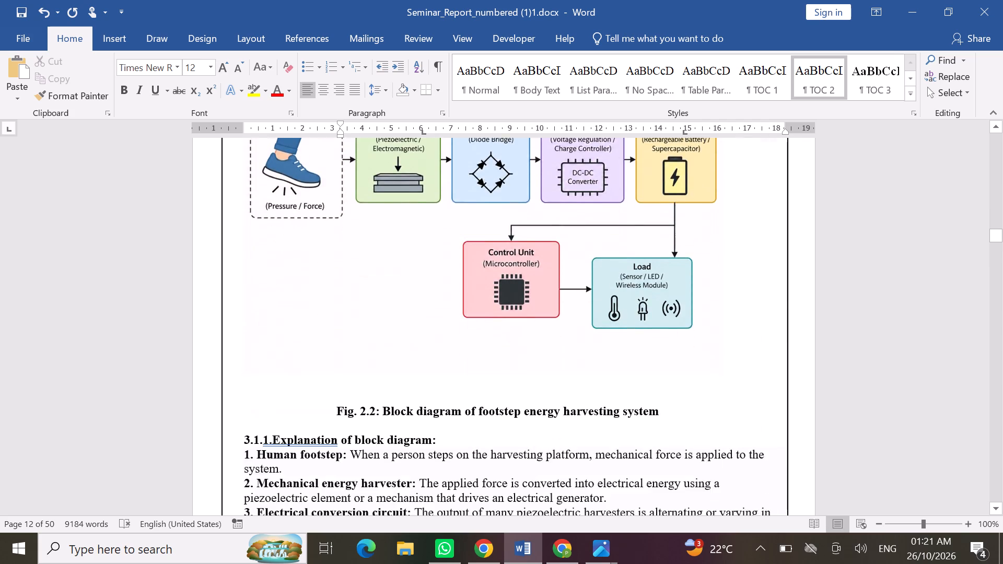
{"action": "scroll", "coordinate": [353, 463], "scroll_direction": "down", "scroll_amount": 20}
{"action": "scroll", "coordinate": [353, 463], "scroll_direction": "down", "scroll_amount": 2}
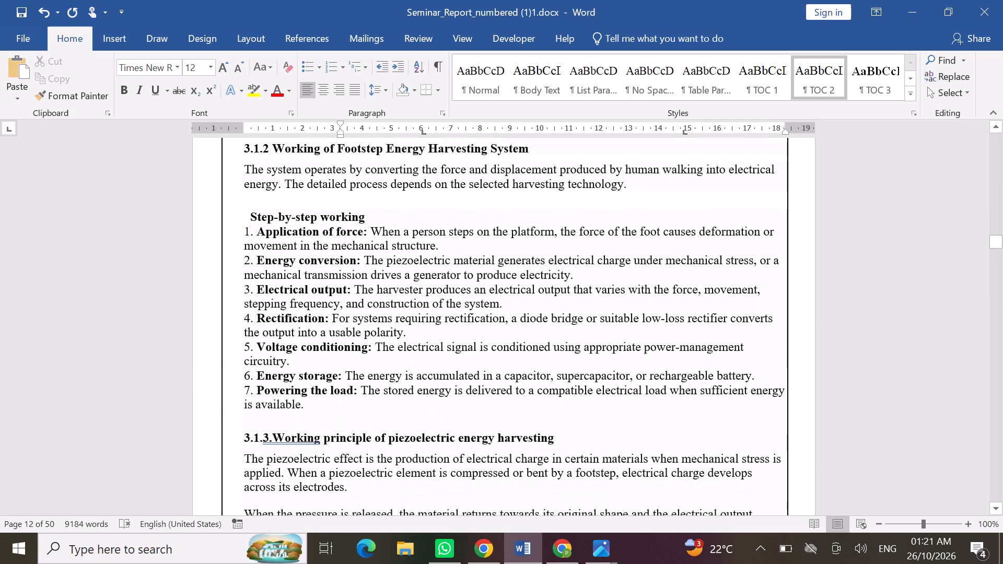
{"action": "scroll", "coordinate": [353, 463], "scroll_direction": "down", "scroll_amount": 4}
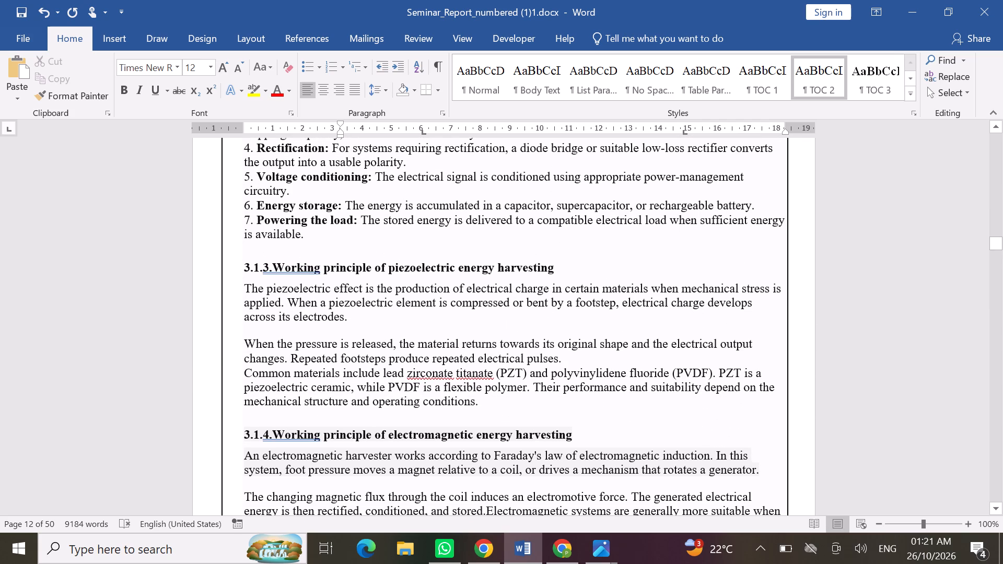
{"action": "scroll", "coordinate": [353, 463], "scroll_direction": "up", "scroll_amount": 5}
{"action": "scroll", "coordinate": [353, 463], "scroll_direction": "up", "scroll_amount": 20}
{"action": "scroll", "coordinate": [353, 463], "scroll_direction": "up", "scroll_amount": 20}
{"action": "scroll", "coordinate": [353, 463], "scroll_direction": "up", "scroll_amount": 14}
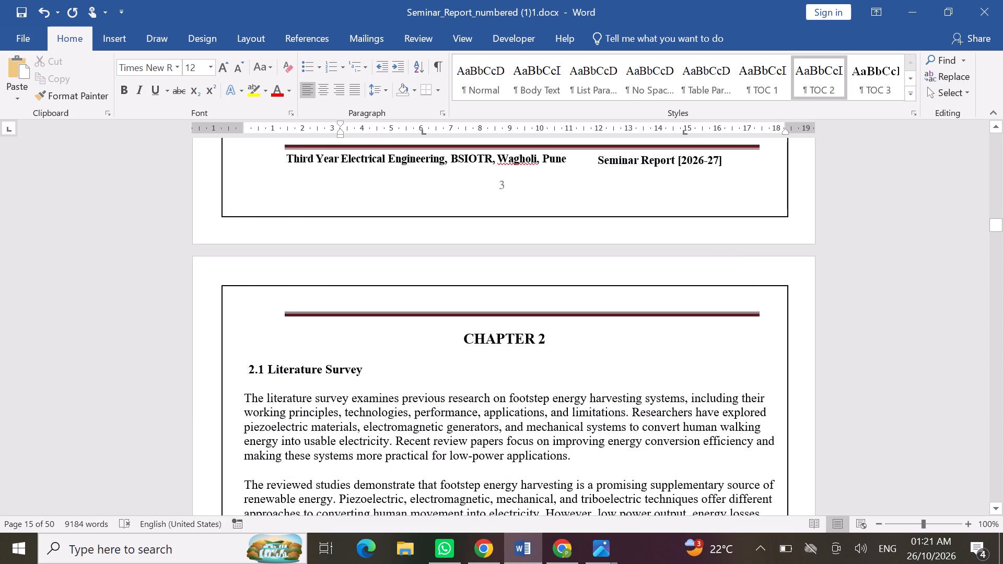
{"action": "scroll", "coordinate": [353, 463], "scroll_direction": "up", "scroll_amount": 20}
{"action": "scroll", "coordinate": [353, 463], "scroll_direction": "up", "scroll_amount": 20}
{"action": "scroll", "coordinate": [353, 463], "scroll_direction": "up", "scroll_amount": 7}
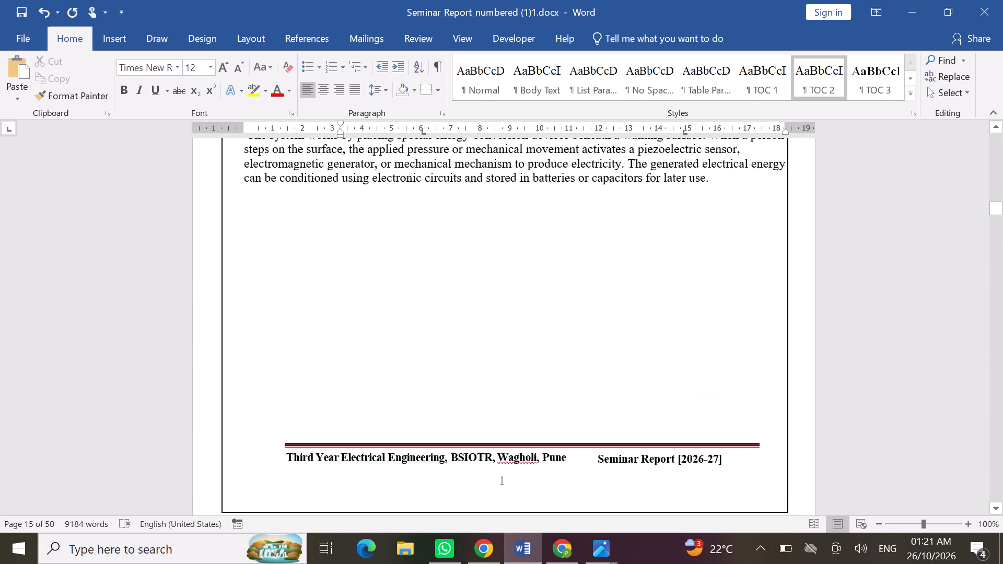
{"action": "scroll", "coordinate": [353, 463], "scroll_direction": "up", "scroll_amount": 17}
{"action": "scroll", "coordinate": [353, 463], "scroll_direction": "up", "scroll_amount": 12}
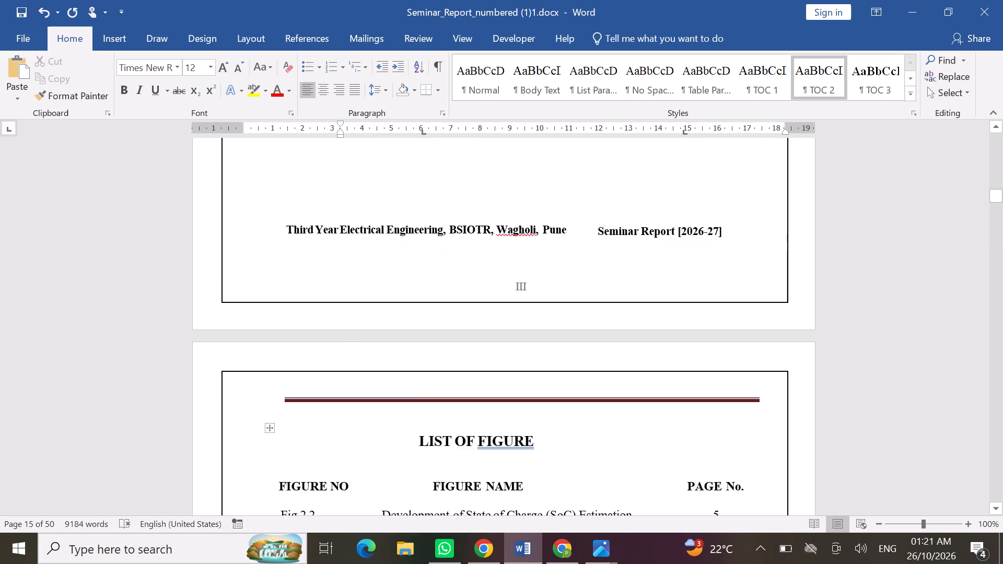
{"action": "scroll", "coordinate": [353, 463], "scroll_direction": "up", "scroll_amount": 20}
{"action": "scroll", "coordinate": [353, 463], "scroll_direction": "up", "scroll_amount": 4}
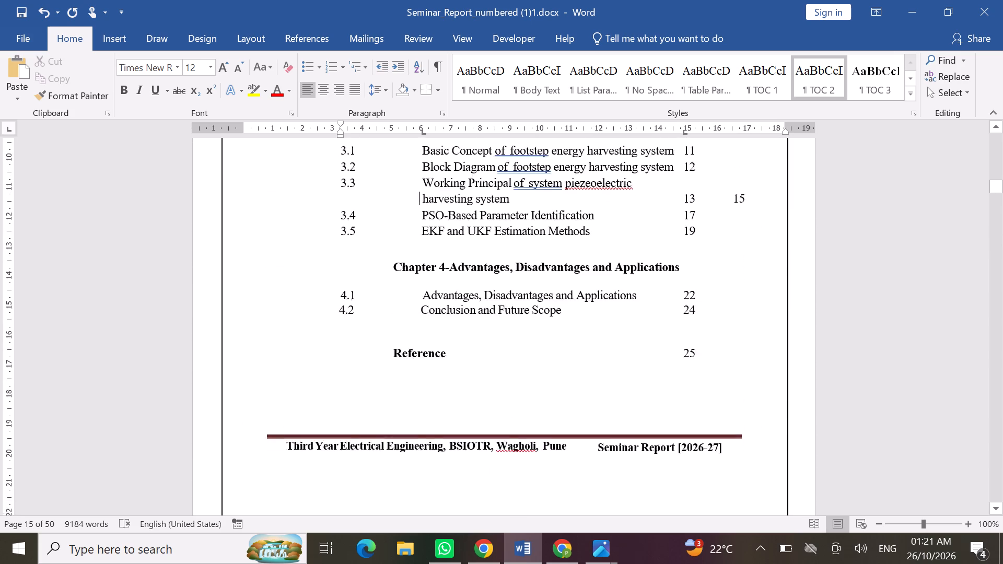
{"action": "scroll", "coordinate": [353, 463], "scroll_direction": "up", "scroll_amount": 9}
{"action": "scroll", "coordinate": [353, 463], "scroll_direction": "down", "scroll_amount": 1}
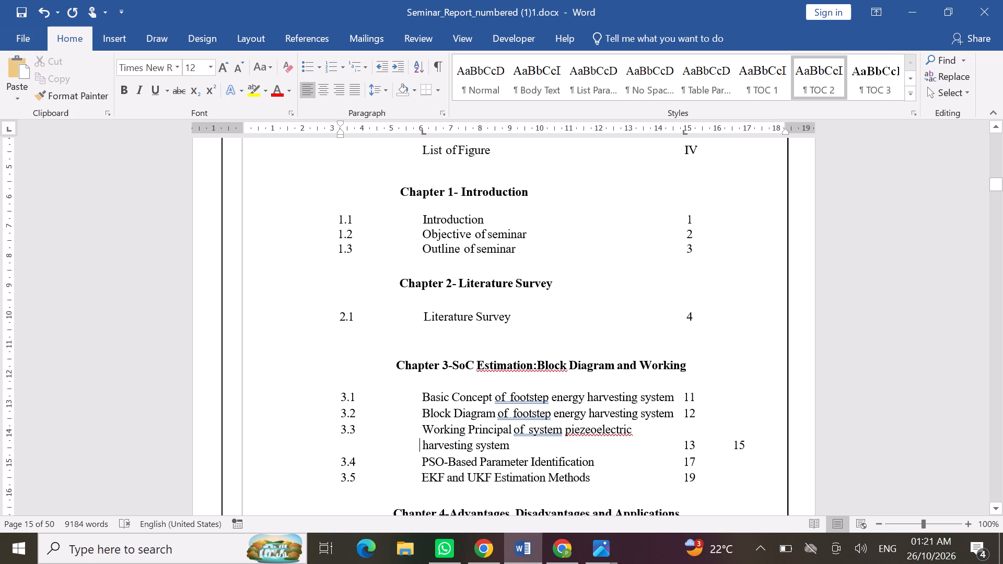
Replace the 3.4 table of contents title "PSO-Based Parameter Identification" with "Working pronciple of electromagnetic".
{"action": "left_click_drag", "start_coordinate": [422, 460], "coordinate": [641, 460]}
{"action": "key", "text": "BackSpace"}
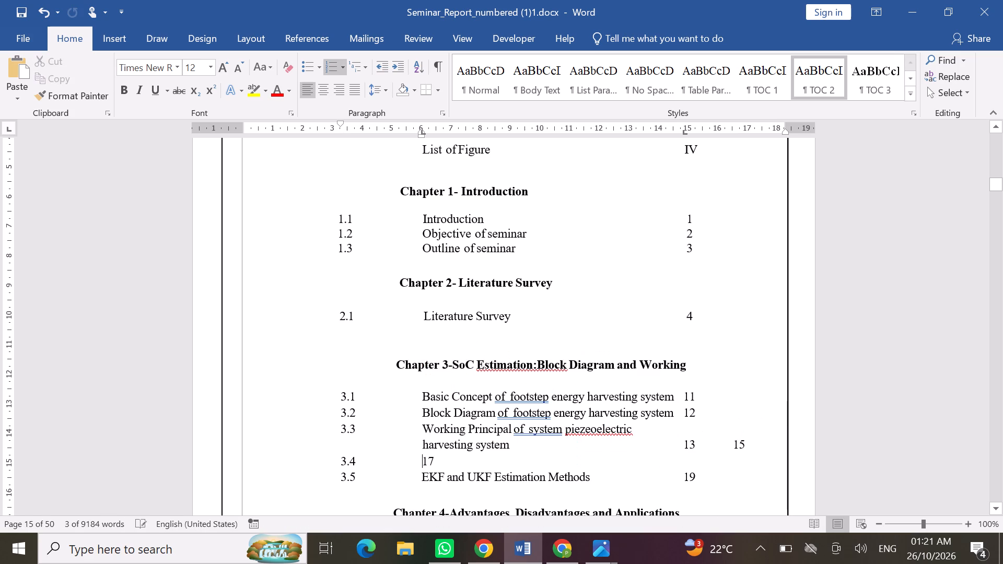
{"action": "key", "text": "w"}
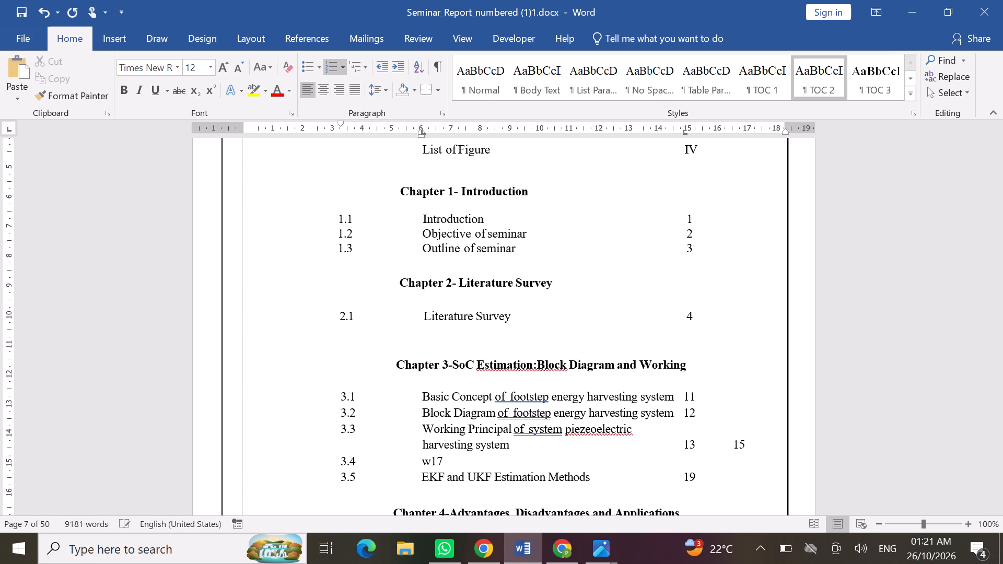
{"action": "key", "text": "BackSpace"}
{"action": "type", "text": "Working pronciple of electromagneti"}
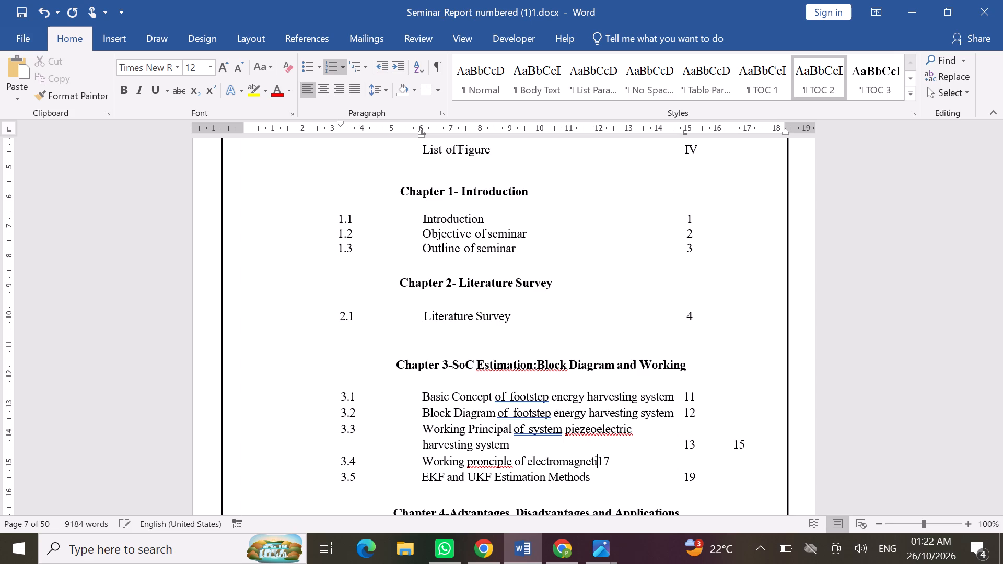
{"action": "type", "text": "ce"}
{"action": "key", "text": "BackSpace"}
Add "harvesting system" after "electromagnetic" in the 3.4 table of contents entry.
{"action": "scroll", "coordinate": [638, 460], "scroll_direction": "down", "scroll_amount": 5}
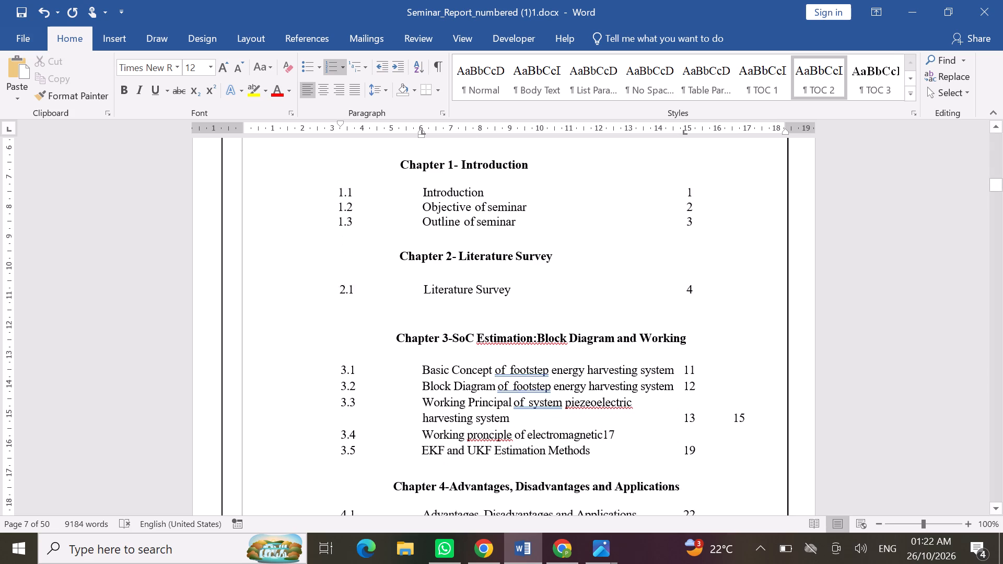
{"action": "scroll", "coordinate": [638, 460], "scroll_direction": "down", "scroll_amount": 20}
{"action": "scroll", "coordinate": [638, 460], "scroll_direction": "down", "scroll_amount": 13}
{"action": "scroll", "coordinate": [638, 460], "scroll_direction": "down", "scroll_amount": 8}
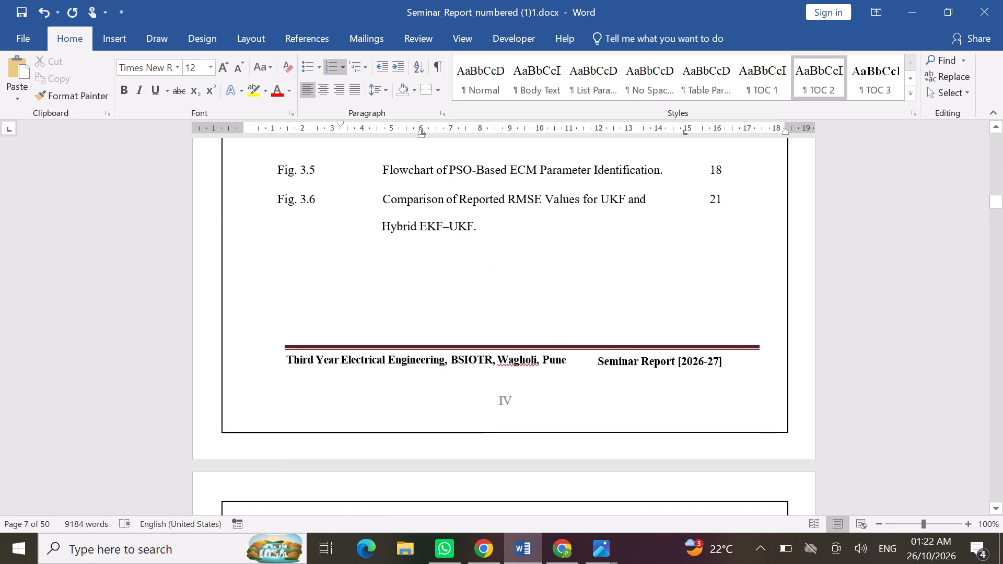
{"action": "scroll", "coordinate": [638, 460], "scroll_direction": "down", "scroll_amount": 10}
{"action": "scroll", "coordinate": [638, 460], "scroll_direction": "up", "scroll_amount": 20}
{"action": "scroll", "coordinate": [638, 460], "scroll_direction": "up", "scroll_amount": 20}
{"action": "scroll", "coordinate": [638, 460], "scroll_direction": "up", "scroll_amount": 11}
{"action": "scroll", "coordinate": [638, 460], "scroll_direction": "down", "scroll_amount": 1}
{"action": "scroll", "coordinate": [638, 460], "scroll_direction": "up", "scroll_amount": 5}
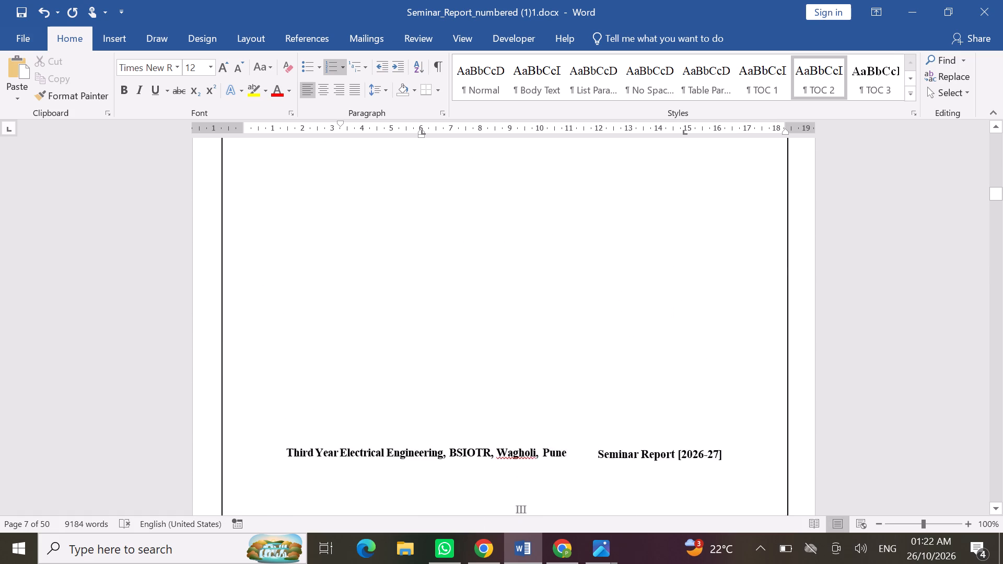
{"action": "scroll", "coordinate": [638, 460], "scroll_direction": "up", "scroll_amount": 12}
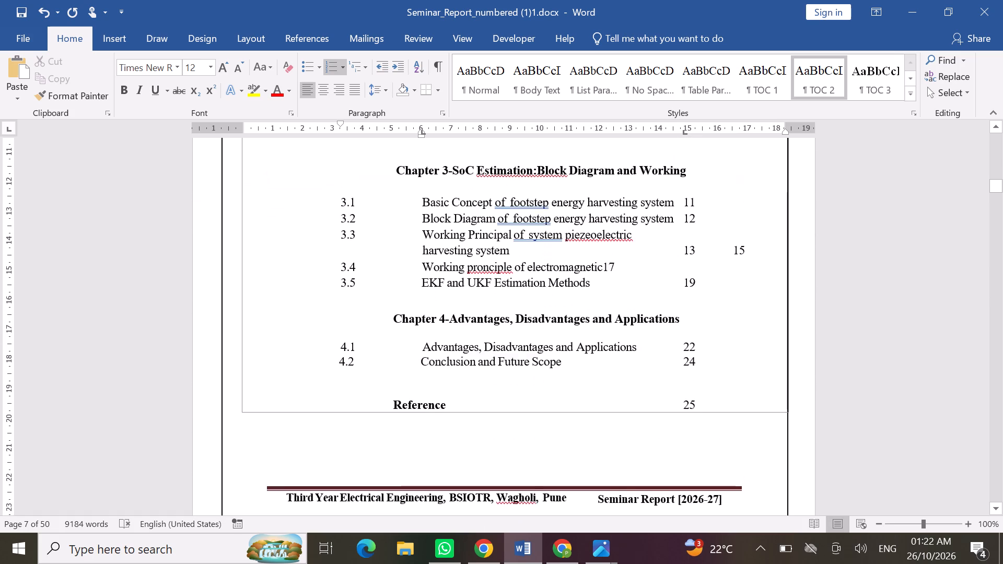
{"action": "scroll", "coordinate": [638, 460], "scroll_direction": "up", "scroll_amount": 1}
{"action": "key", "text": "space"}
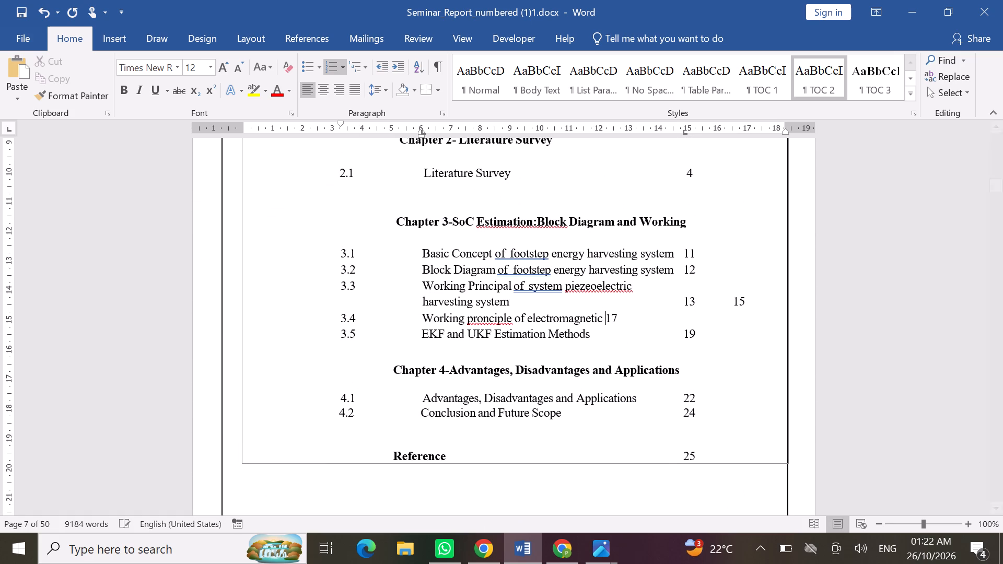
{"action": "type", "text": "harvesting system"}
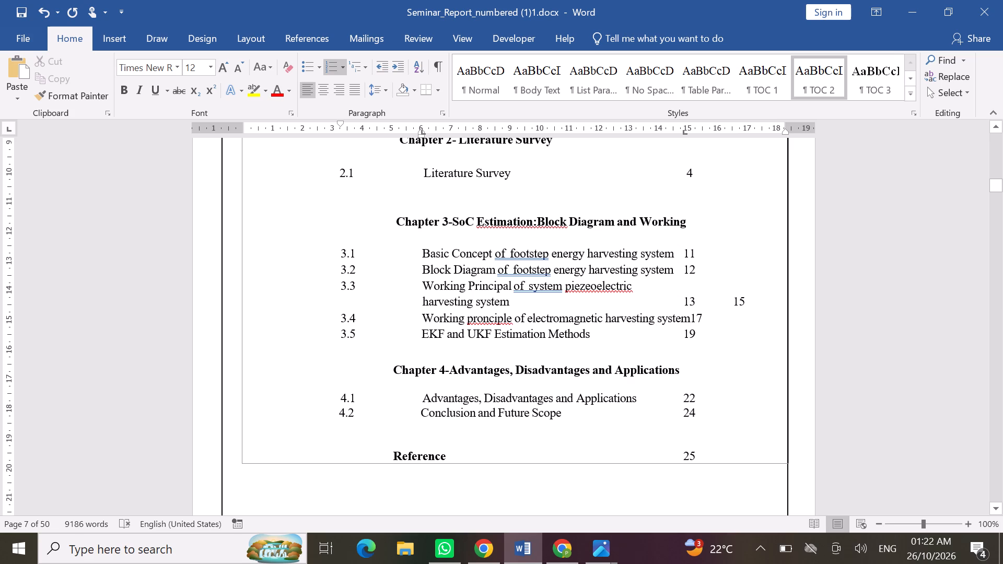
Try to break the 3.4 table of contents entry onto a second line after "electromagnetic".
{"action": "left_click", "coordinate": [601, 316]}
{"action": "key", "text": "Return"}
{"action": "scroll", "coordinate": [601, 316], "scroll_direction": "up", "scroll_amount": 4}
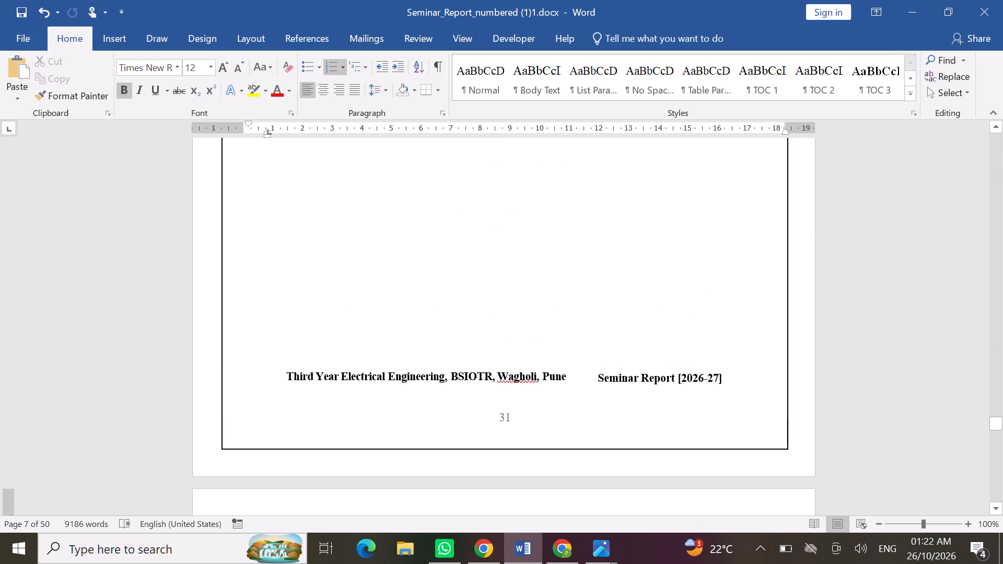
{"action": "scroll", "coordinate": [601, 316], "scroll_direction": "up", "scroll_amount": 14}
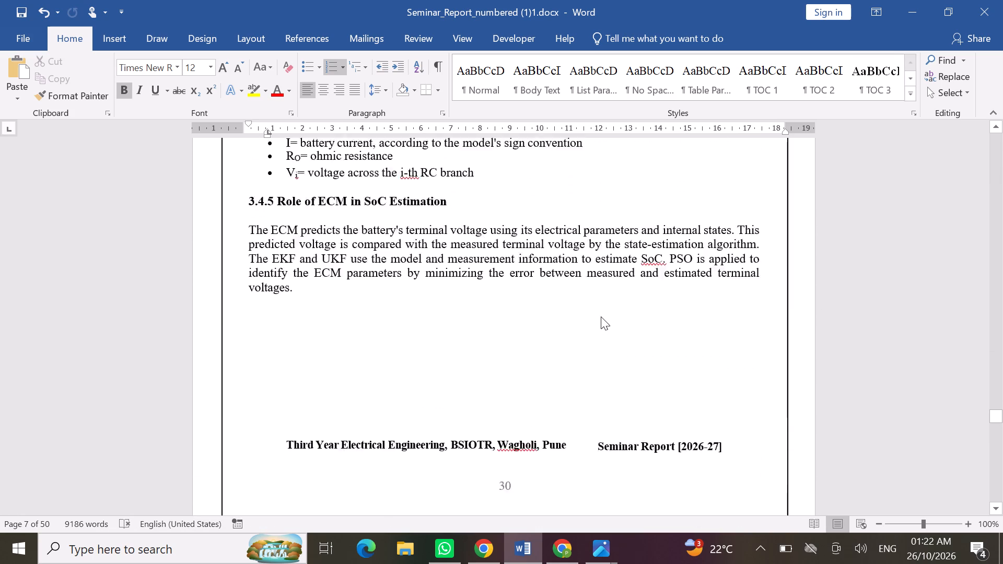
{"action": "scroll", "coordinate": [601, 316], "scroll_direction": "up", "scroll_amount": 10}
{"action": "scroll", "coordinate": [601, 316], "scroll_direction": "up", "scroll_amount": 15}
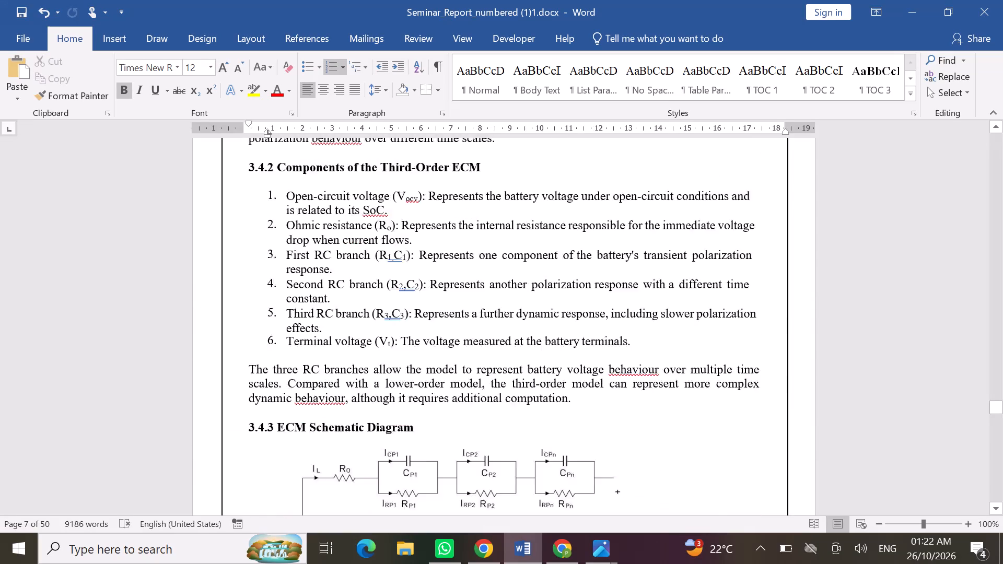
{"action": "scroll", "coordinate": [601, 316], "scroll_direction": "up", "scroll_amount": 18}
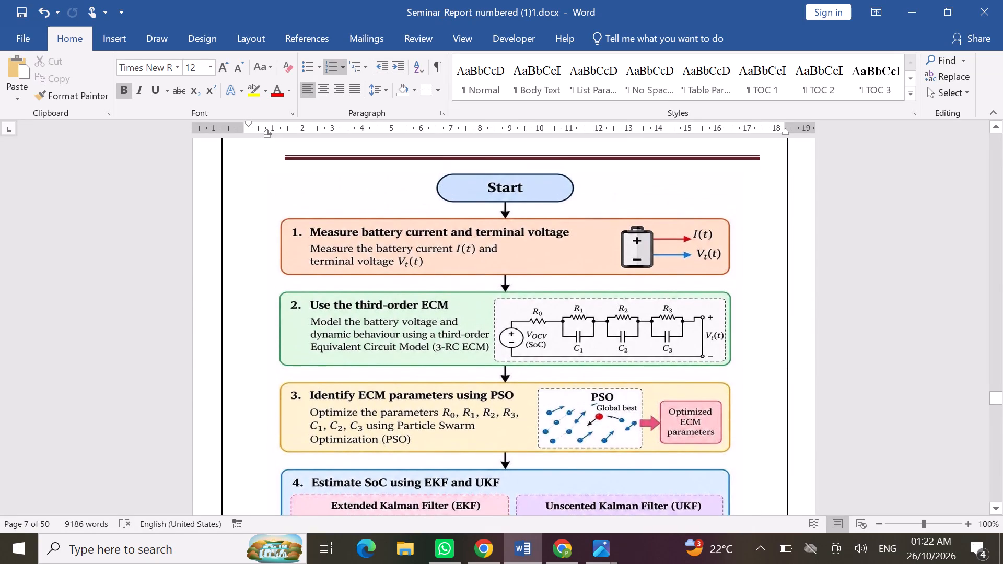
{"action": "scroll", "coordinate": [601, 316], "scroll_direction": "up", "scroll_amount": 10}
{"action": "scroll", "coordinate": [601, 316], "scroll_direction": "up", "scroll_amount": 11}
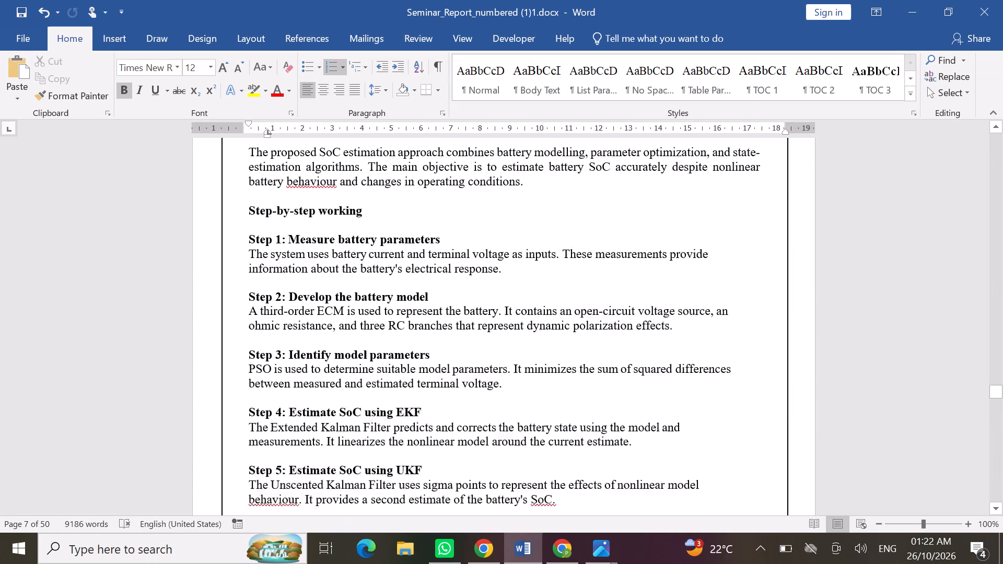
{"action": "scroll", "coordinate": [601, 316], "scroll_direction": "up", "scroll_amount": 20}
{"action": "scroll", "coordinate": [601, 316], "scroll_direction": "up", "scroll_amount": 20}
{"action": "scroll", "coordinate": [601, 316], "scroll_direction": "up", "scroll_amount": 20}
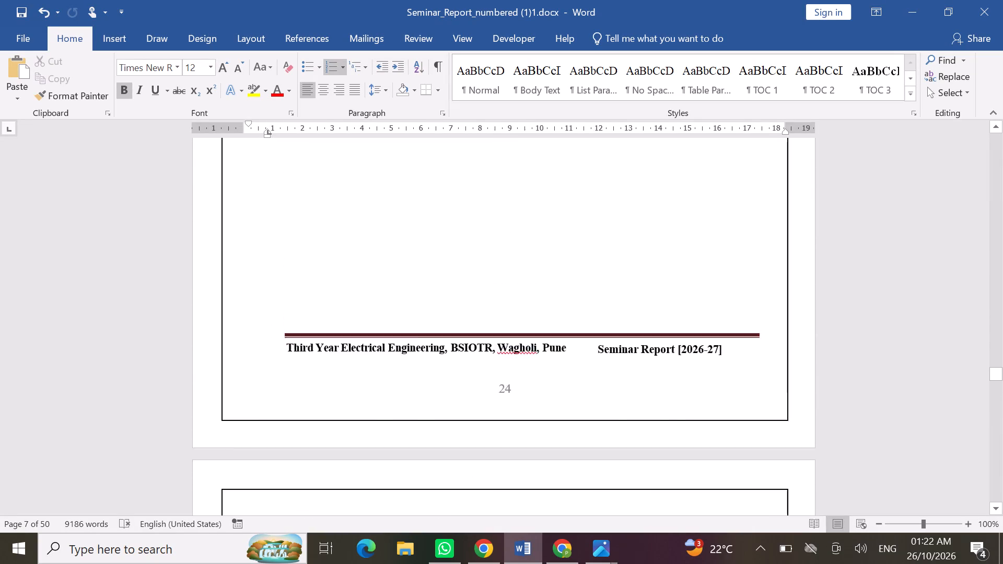
Undo the "harvesting system" addition in the 3.4 table of contents entry and add "harvesting" after "electromagnetic".
{"action": "left_click", "coordinate": [36, 7]}
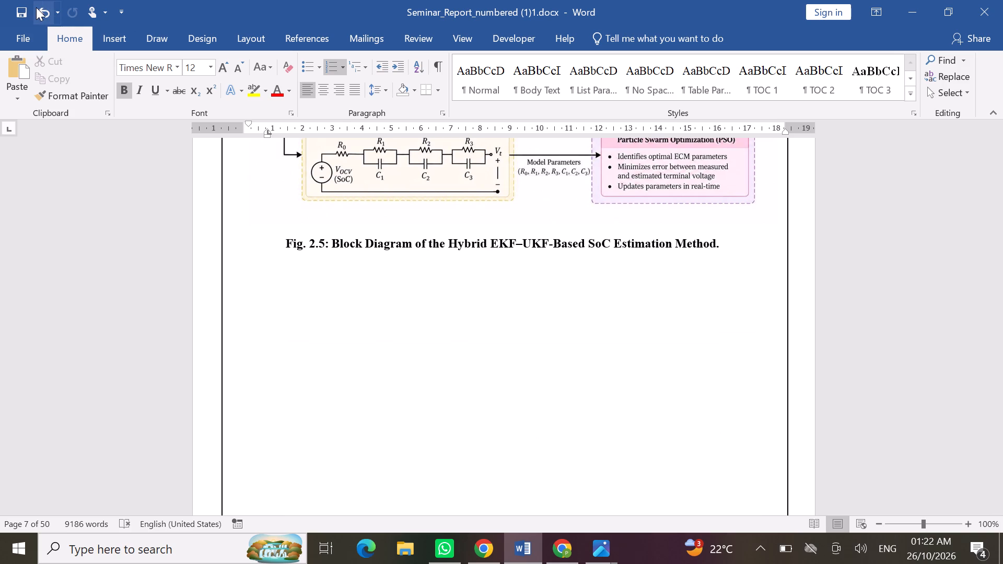
{"action": "scroll", "coordinate": [494, 255], "scroll_direction": "up", "scroll_amount": 1}
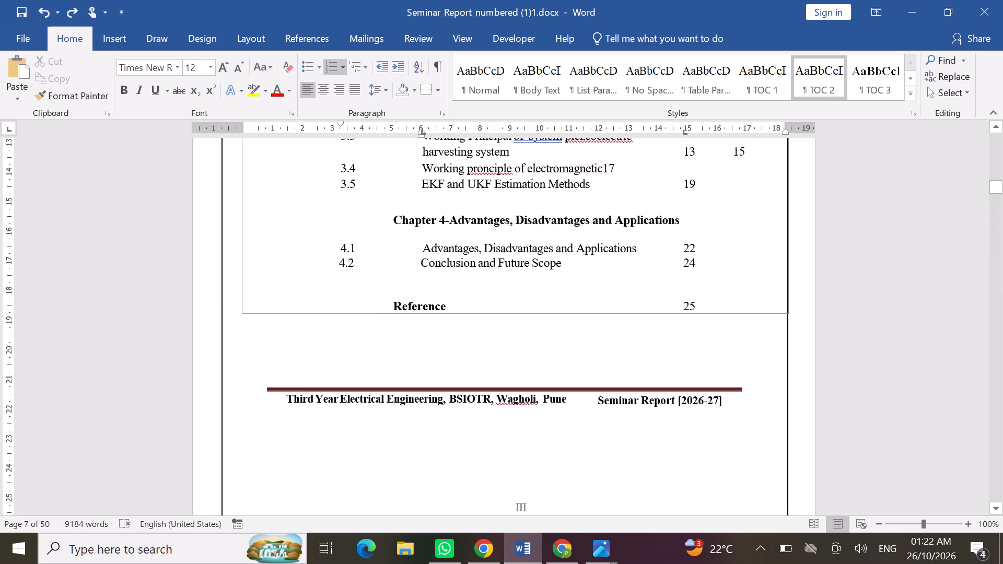
{"action": "scroll", "coordinate": [494, 255], "scroll_direction": "up", "scroll_amount": 5}
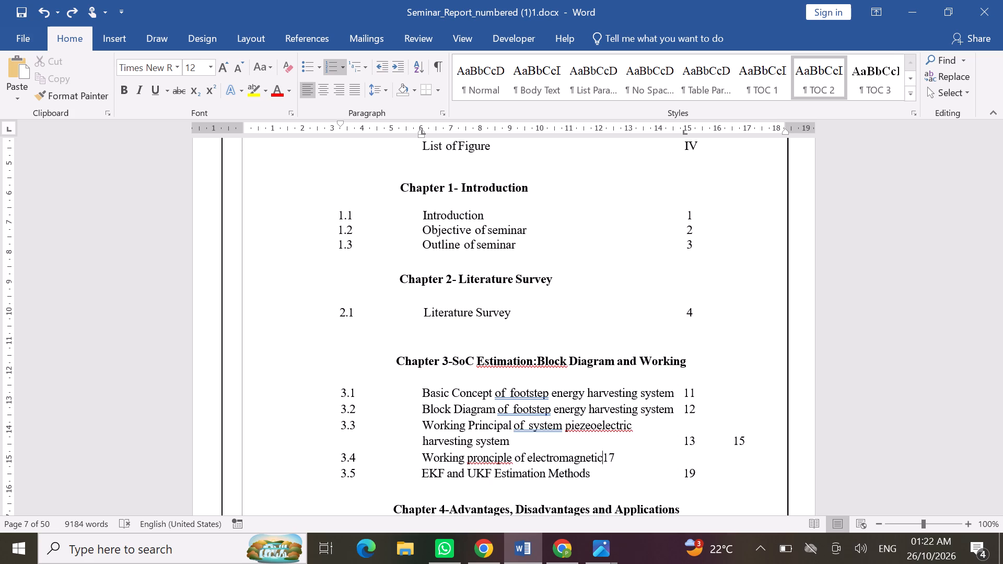
{"action": "key", "text": "space"}
{"action": "type", "text": "harvesting"}
Insert six blank lines below the table of contents to push the footer line and text on page III down.
{"action": "scroll", "coordinate": [642, 440], "scroll_direction": "down", "scroll_amount": 3}
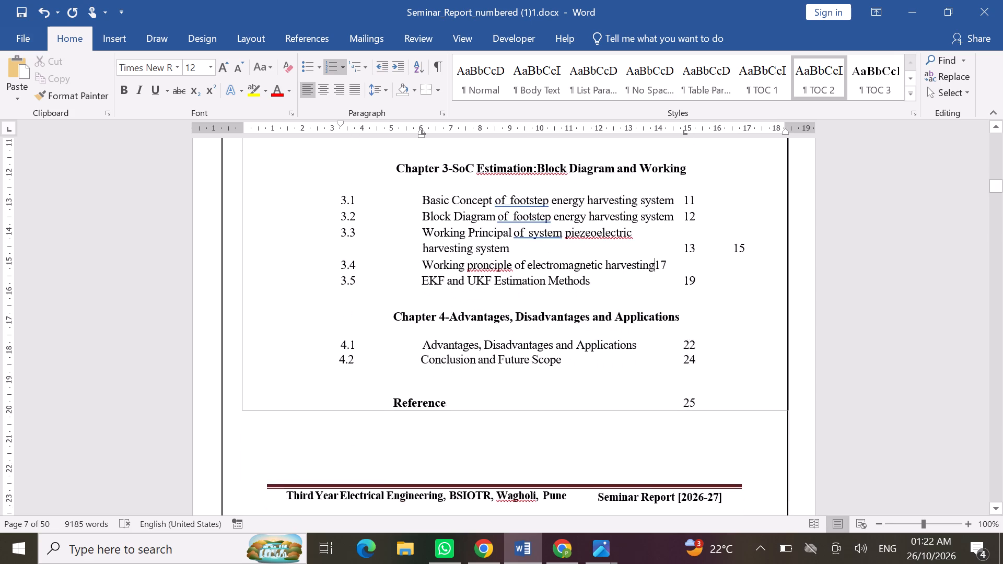
{"action": "scroll", "coordinate": [642, 440], "scroll_direction": "down", "scroll_amount": 2}
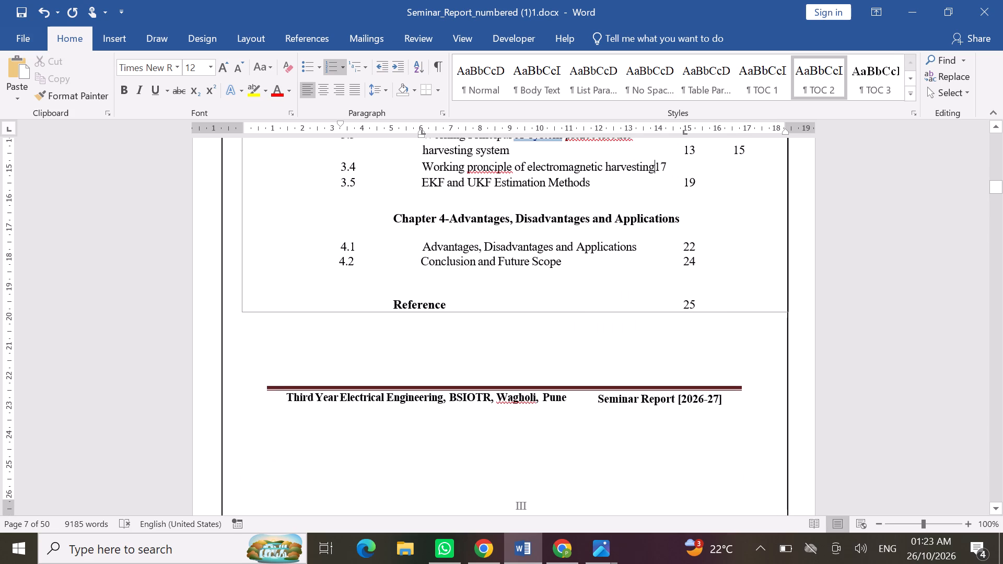
{"action": "scroll", "coordinate": [642, 440], "scroll_direction": "down", "scroll_amount": 1}
{"action": "left_click", "coordinate": [285, 368]}
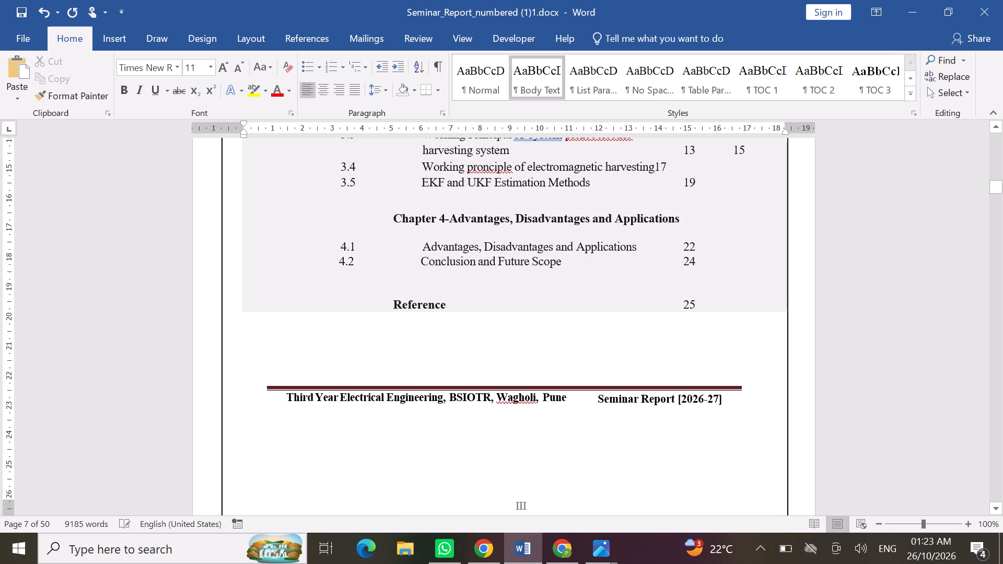
{"action": "key", "text": "Return"}
{"action": "key", "text": "Return"}
{"action": "key", "text": "Return"}
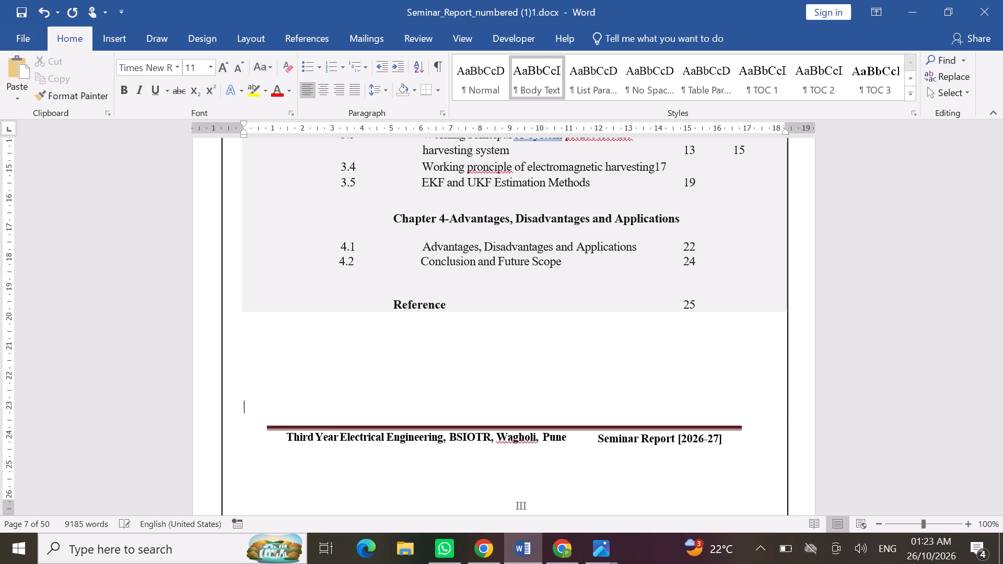
{"action": "key", "text": "Return"}
{"action": "key", "text": "Return"}
{"action": "key", "text": "Return"}
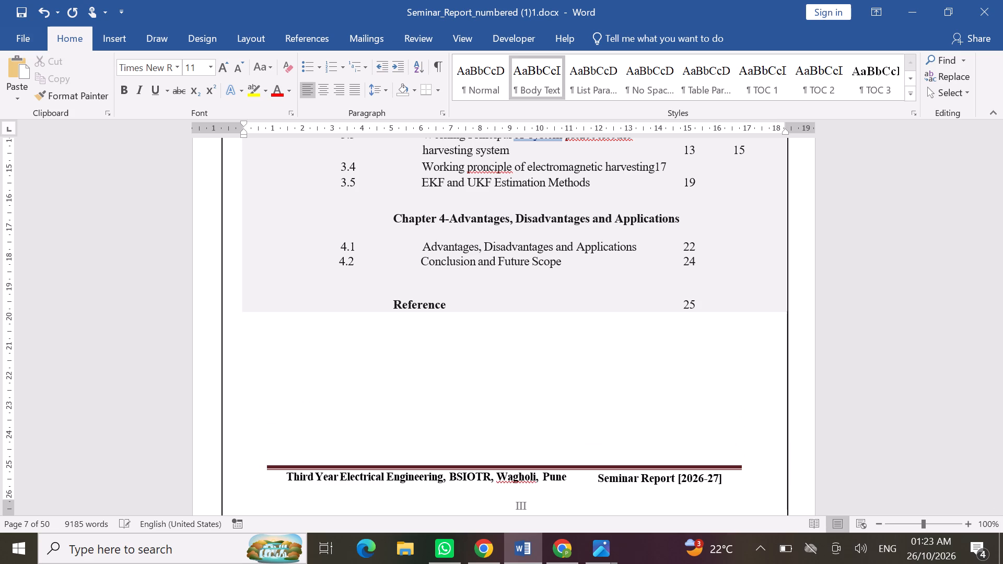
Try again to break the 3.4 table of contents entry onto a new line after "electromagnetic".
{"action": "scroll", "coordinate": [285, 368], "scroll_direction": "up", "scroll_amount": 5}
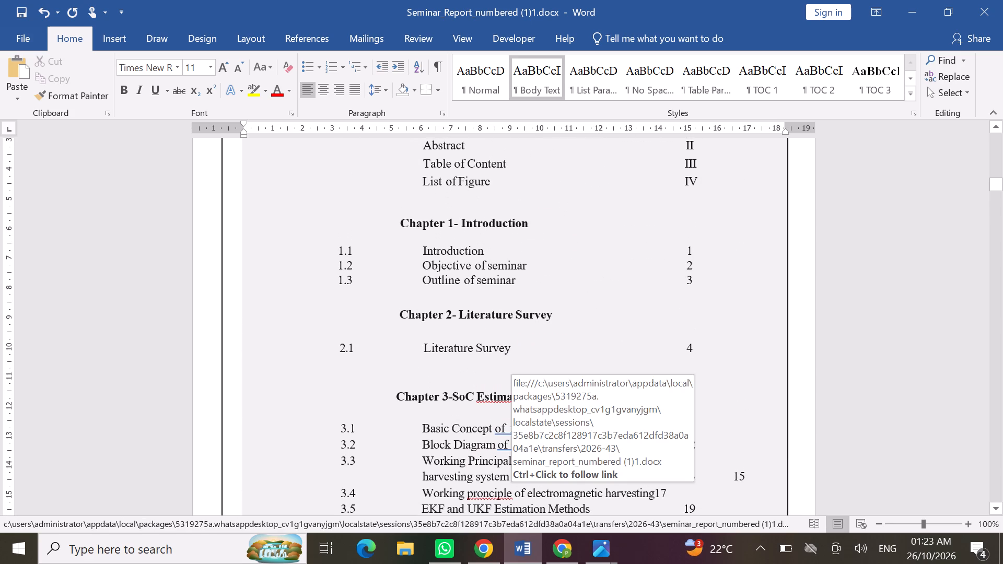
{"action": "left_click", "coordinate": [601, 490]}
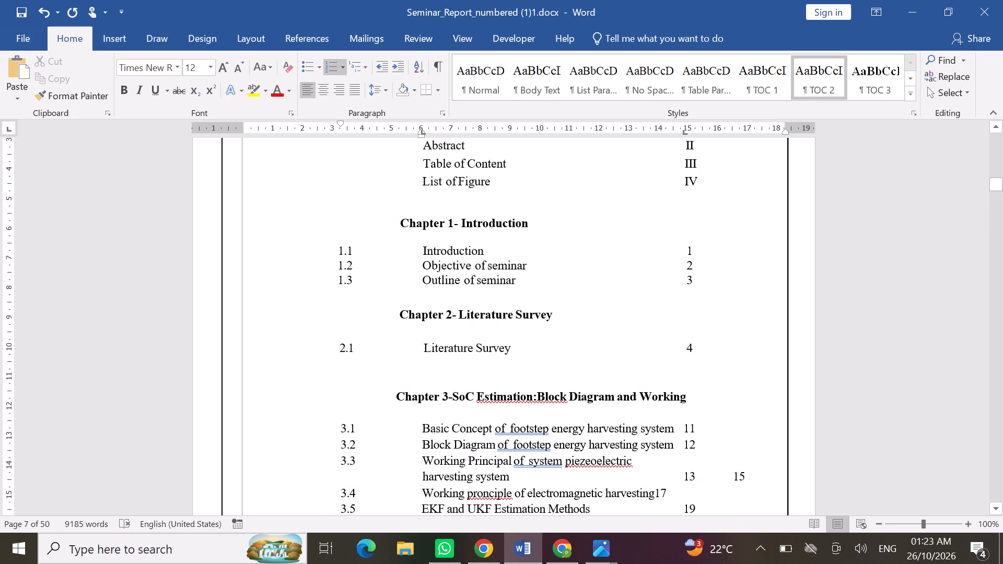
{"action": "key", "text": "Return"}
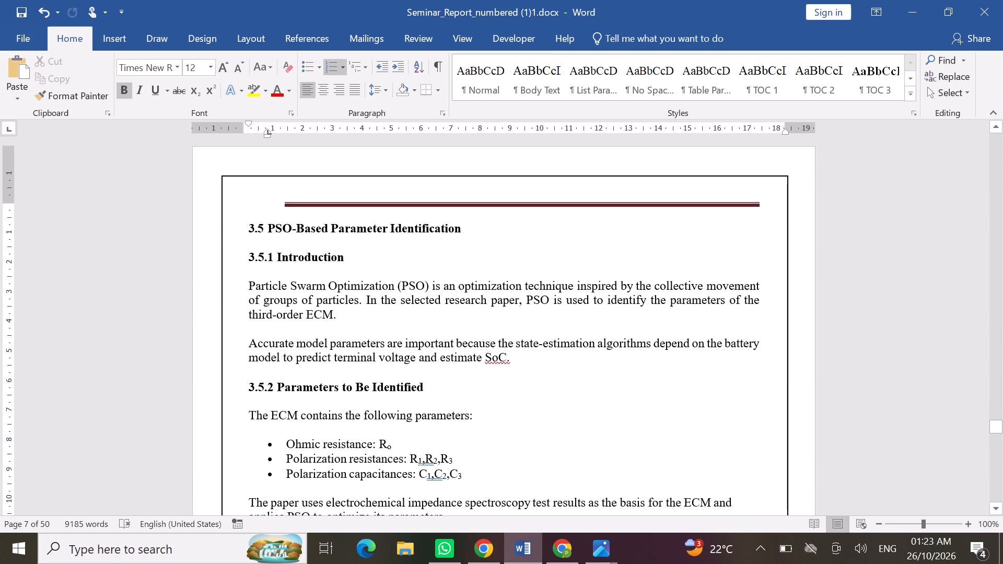
Look back through the report's section headings from 3.5 PSO-Based Parameter Identification up to the table of contents.
{"action": "scroll", "coordinate": [601, 490], "scroll_direction": "up", "scroll_amount": 1}
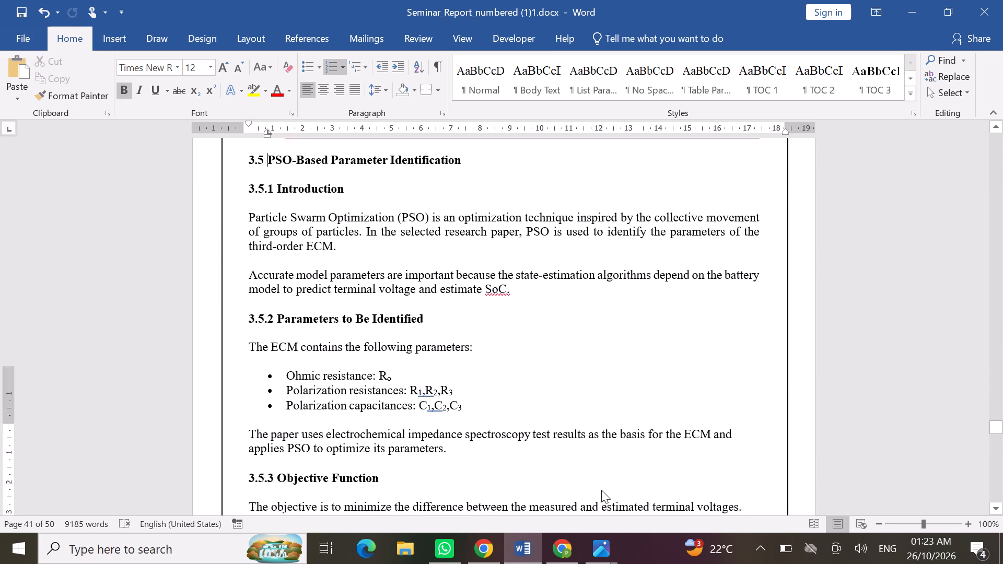
{"action": "scroll", "coordinate": [601, 490], "scroll_direction": "up", "scroll_amount": 20}
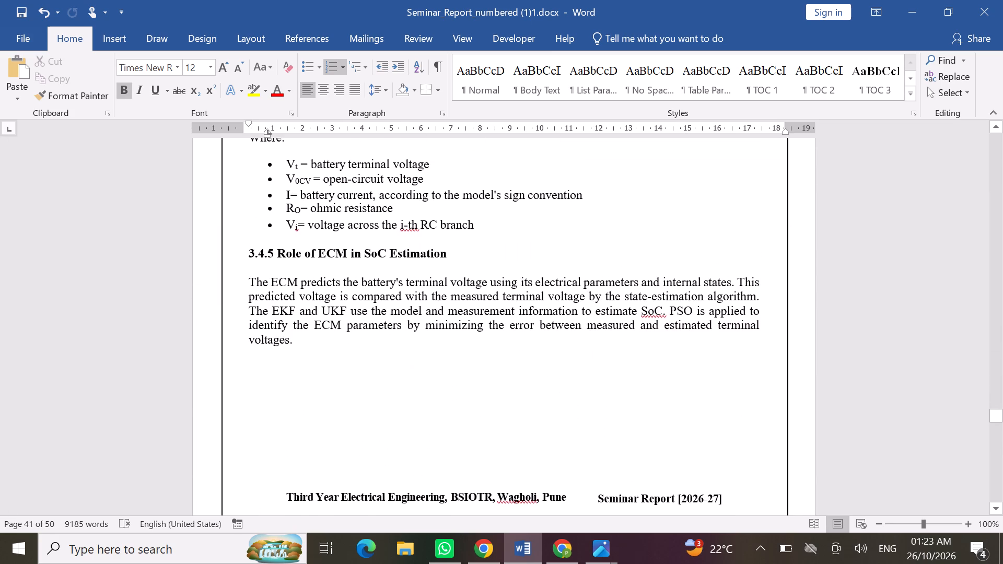
{"action": "scroll", "coordinate": [601, 490], "scroll_direction": "up", "scroll_amount": 5}
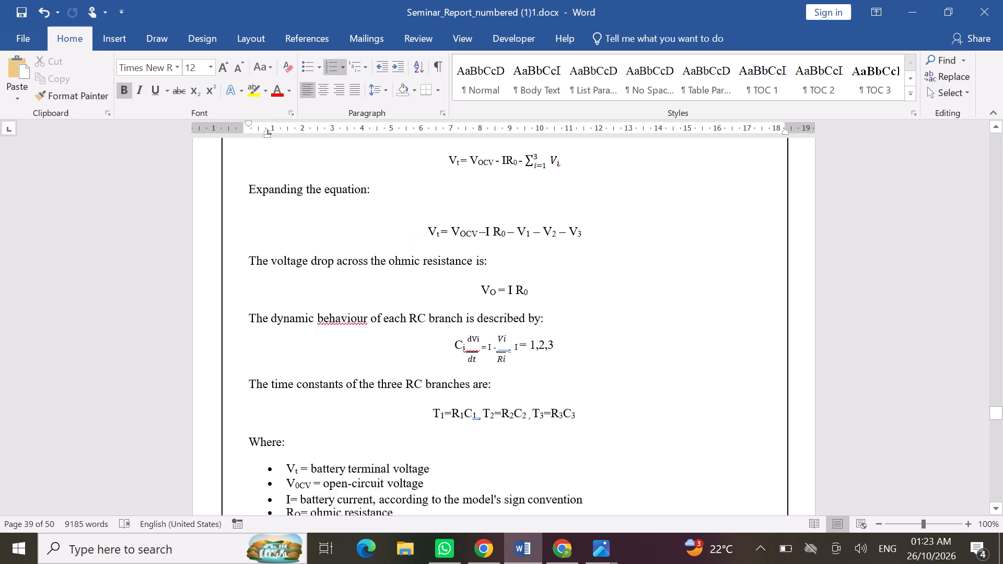
{"action": "scroll", "coordinate": [601, 490], "scroll_direction": "up", "scroll_amount": 20}
{"action": "scroll", "coordinate": [601, 490], "scroll_direction": "up", "scroll_amount": 20}
{"action": "scroll", "coordinate": [601, 490], "scroll_direction": "up", "scroll_amount": 20}
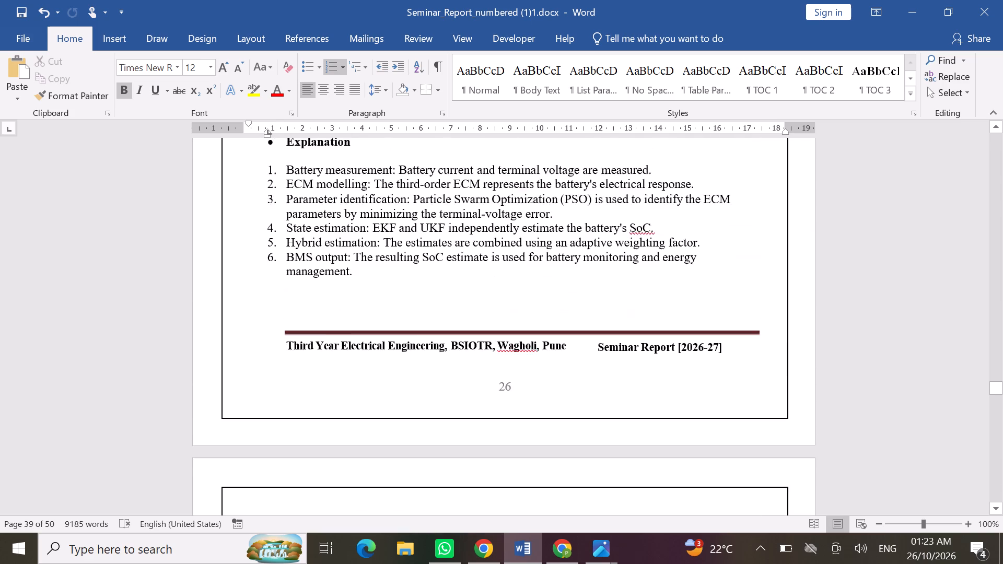
{"action": "scroll", "coordinate": [601, 490], "scroll_direction": "up", "scroll_amount": 20}
{"action": "scroll", "coordinate": [601, 490], "scroll_direction": "up", "scroll_amount": 20}
{"action": "scroll", "coordinate": [601, 490], "scroll_direction": "up", "scroll_amount": 20}
{"action": "scroll", "coordinate": [601, 490], "scroll_direction": "up", "scroll_amount": 10}
{"action": "scroll", "coordinate": [601, 490], "scroll_direction": "up", "scroll_amount": 12}
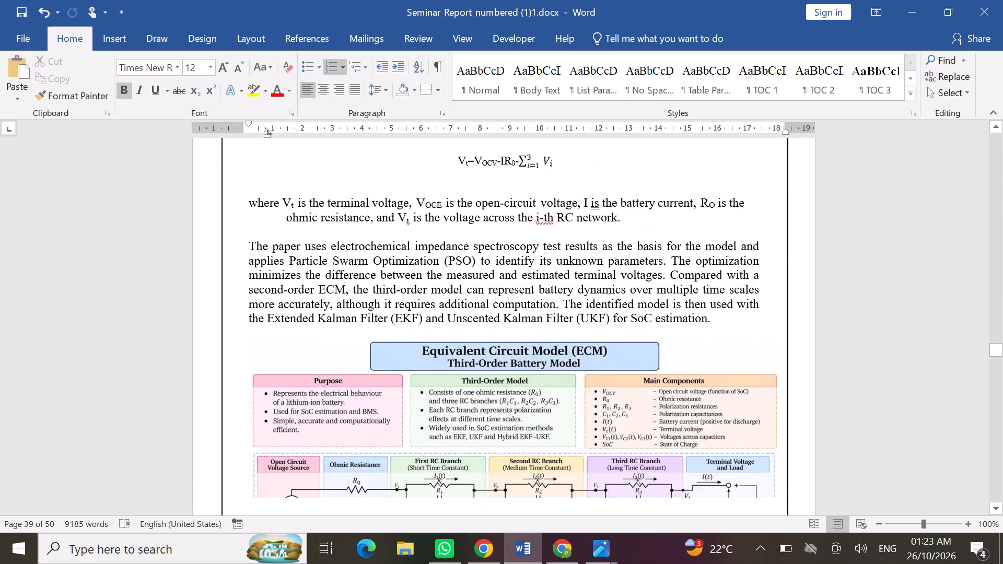
{"action": "scroll", "coordinate": [601, 490], "scroll_direction": "up", "scroll_amount": 20}
{"action": "scroll", "coordinate": [601, 490], "scroll_direction": "up", "scroll_amount": 11}
{"action": "scroll", "coordinate": [601, 490], "scroll_direction": "up", "scroll_amount": 20}
{"action": "scroll", "coordinate": [601, 490], "scroll_direction": "up", "scroll_amount": 20}
{"action": "scroll", "coordinate": [601, 490], "scroll_direction": "up", "scroll_amount": 4}
{"action": "scroll", "coordinate": [601, 490], "scroll_direction": "down", "scroll_amount": 1}
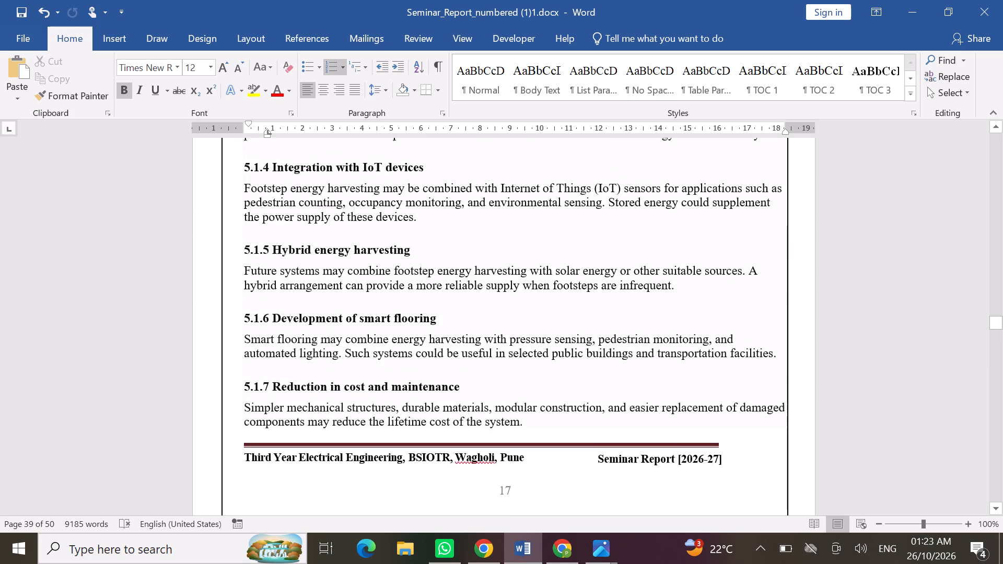
{"action": "scroll", "coordinate": [601, 490], "scroll_direction": "down", "scroll_amount": 3}
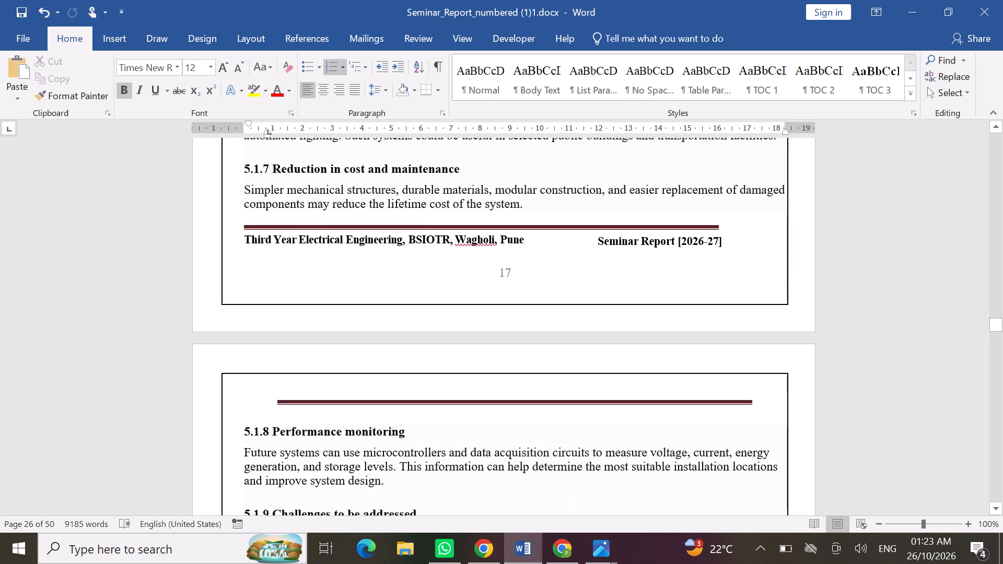
{"action": "scroll", "coordinate": [601, 490], "scroll_direction": "down", "scroll_amount": 11}
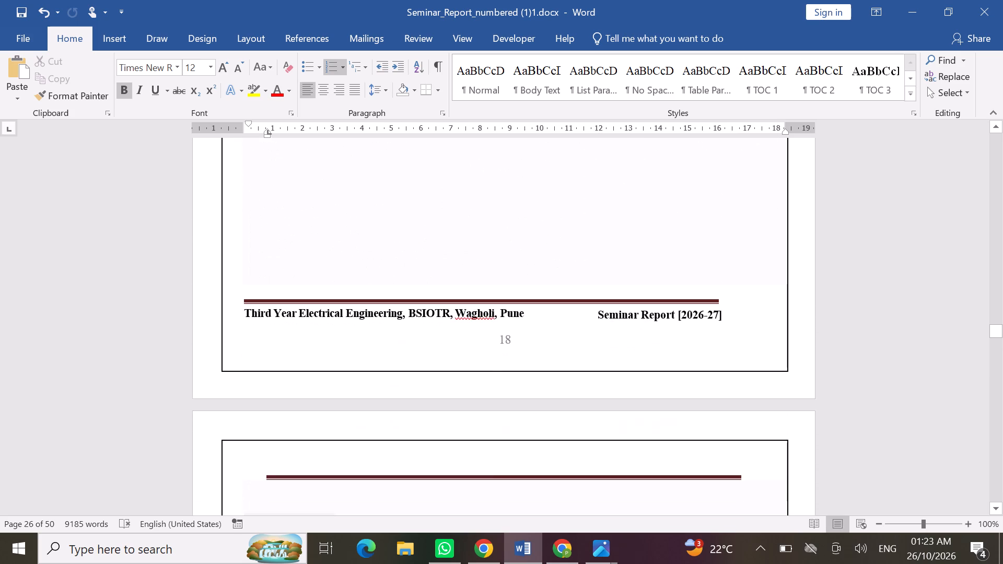
{"action": "scroll", "coordinate": [601, 490], "scroll_direction": "down", "scroll_amount": 3}
{"action": "scroll", "coordinate": [601, 490], "scroll_direction": "up", "scroll_amount": 2}
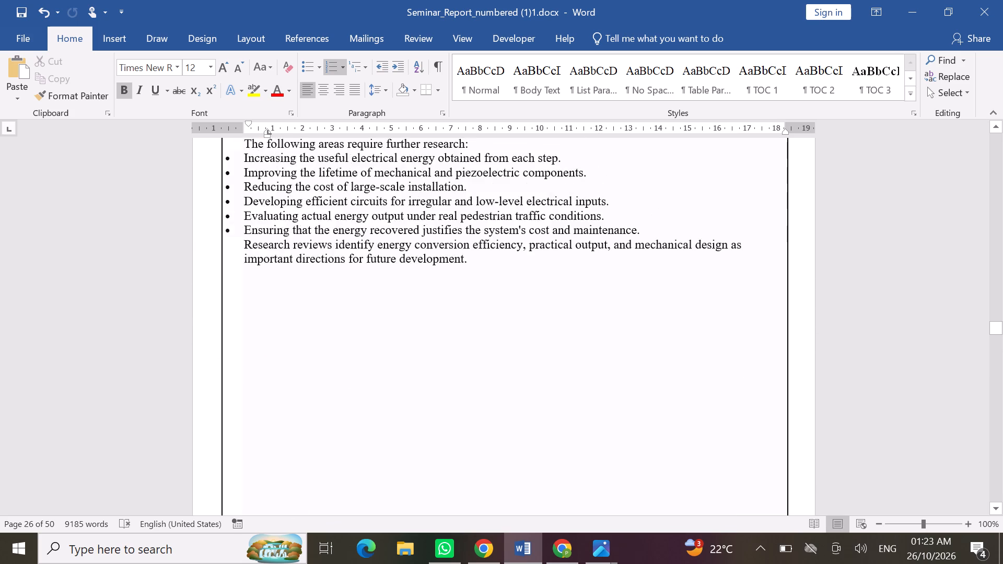
{"action": "scroll", "coordinate": [601, 490], "scroll_direction": "up", "scroll_amount": 20}
{"action": "scroll", "coordinate": [601, 490], "scroll_direction": "up", "scroll_amount": 20}
{"action": "scroll", "coordinate": [601, 490], "scroll_direction": "up", "scroll_amount": 20}
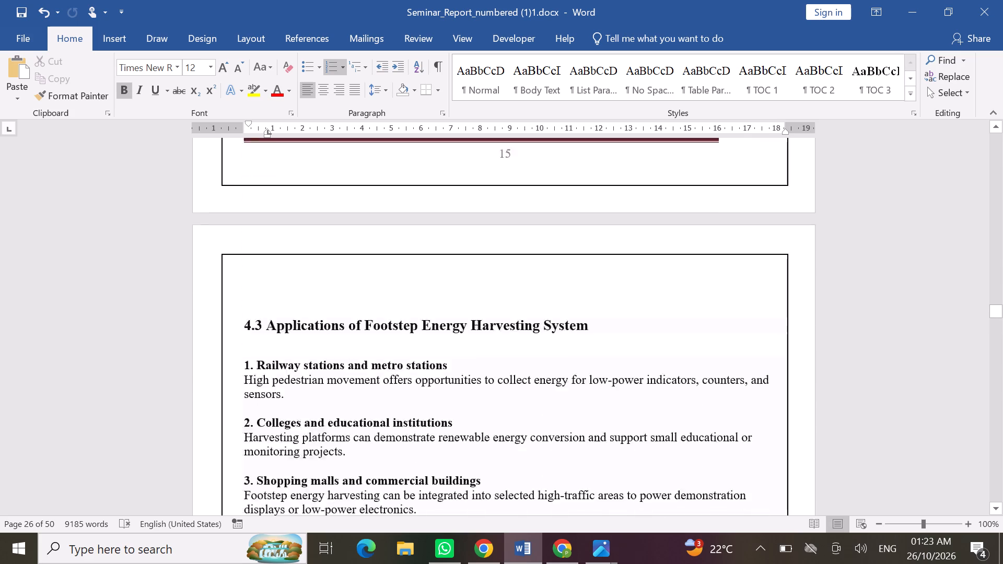
{"action": "scroll", "coordinate": [601, 490], "scroll_direction": "up", "scroll_amount": 20}
{"action": "scroll", "coordinate": [601, 490], "scroll_direction": "up", "scroll_amount": 20}
{"action": "scroll", "coordinate": [601, 490], "scroll_direction": "up", "scroll_amount": 20}
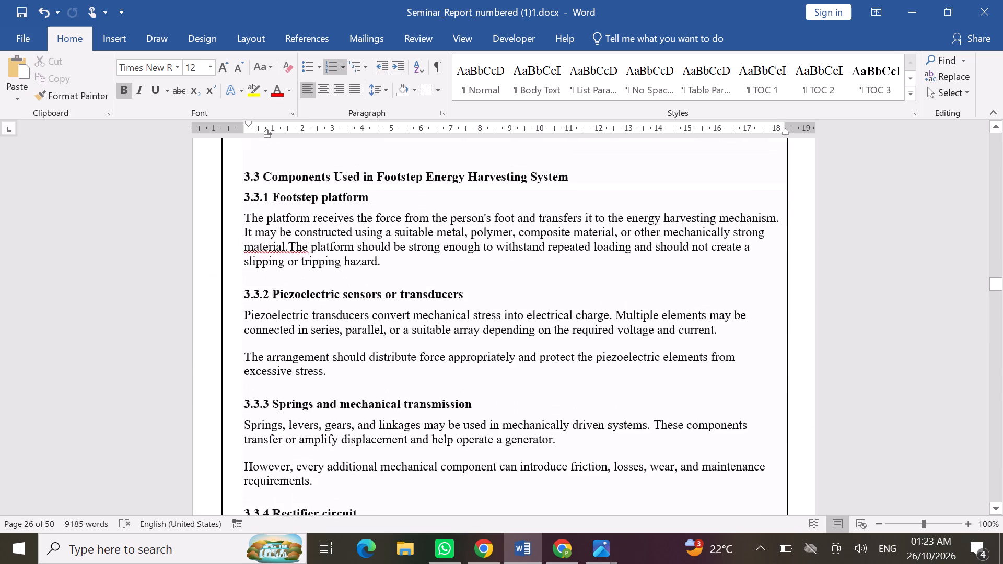
{"action": "scroll", "coordinate": [601, 490], "scroll_direction": "up", "scroll_amount": 20}
{"action": "scroll", "coordinate": [601, 490], "scroll_direction": "up", "scroll_amount": 20}
{"action": "scroll", "coordinate": [601, 490], "scroll_direction": "up", "scroll_amount": 20}
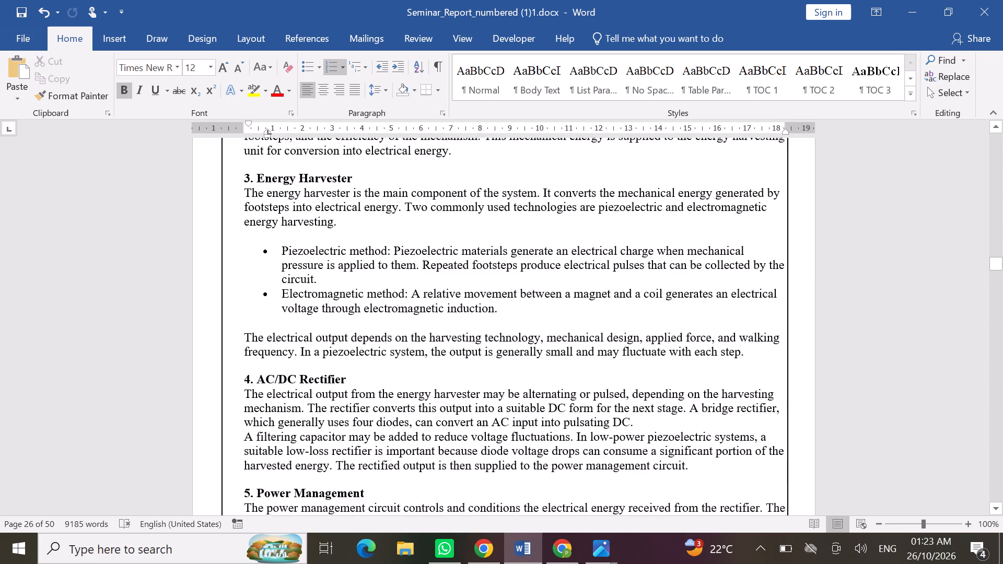
{"action": "scroll", "coordinate": [601, 490], "scroll_direction": "up", "scroll_amount": 20}
{"action": "scroll", "coordinate": [601, 490], "scroll_direction": "up", "scroll_amount": 20}
{"action": "scroll", "coordinate": [601, 490], "scroll_direction": "up", "scroll_amount": 13}
{"action": "scroll", "coordinate": [601, 490], "scroll_direction": "up", "scroll_amount": 8}
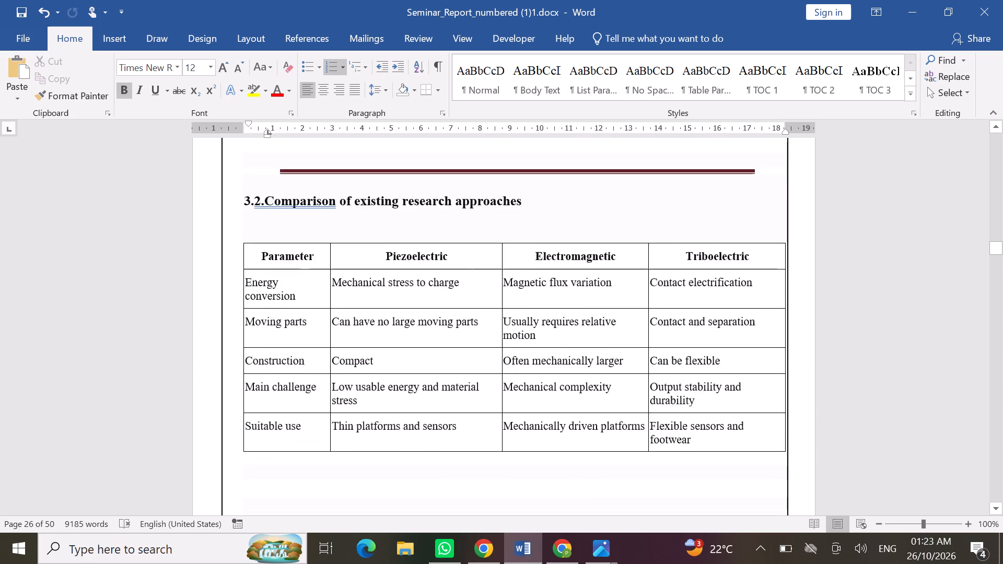
{"action": "scroll", "coordinate": [601, 490], "scroll_direction": "up", "scroll_amount": 20}
{"action": "scroll", "coordinate": [601, 490], "scroll_direction": "up", "scroll_amount": 20}
{"action": "scroll", "coordinate": [601, 490], "scroll_direction": "up", "scroll_amount": 20}
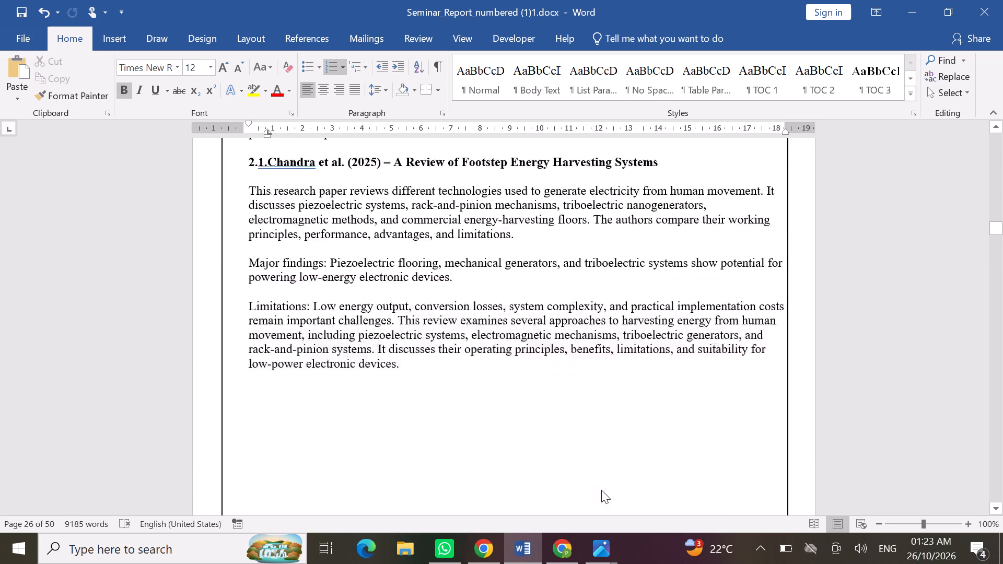
{"action": "scroll", "coordinate": [601, 490], "scroll_direction": "up", "scroll_amount": 6}
{"action": "scroll", "coordinate": [601, 490], "scroll_direction": "up", "scroll_amount": 15}
{"action": "scroll", "coordinate": [601, 490], "scroll_direction": "up", "scroll_amount": 12}
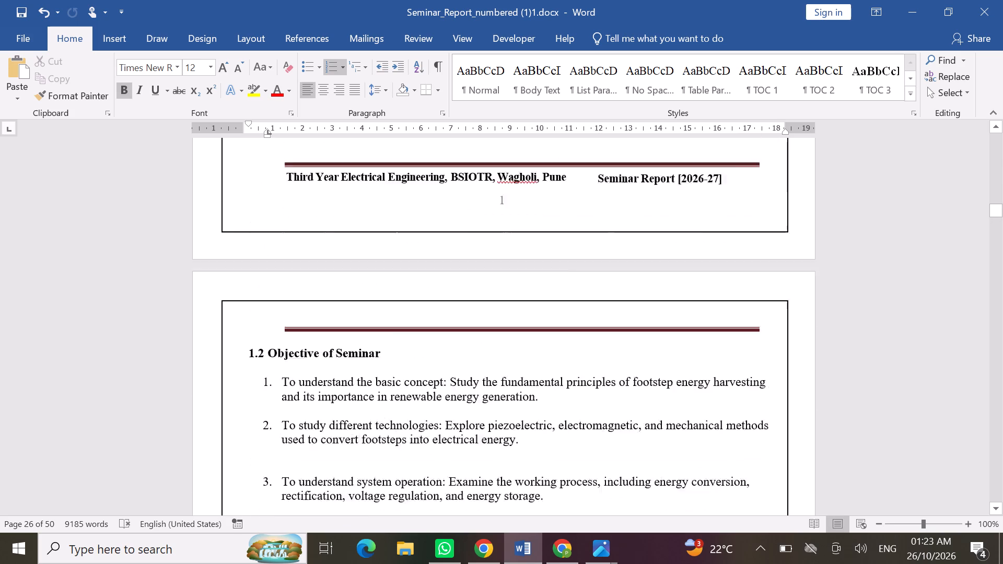
{"action": "scroll", "coordinate": [601, 490], "scroll_direction": "up", "scroll_amount": 20}
{"action": "scroll", "coordinate": [601, 490], "scroll_direction": "up", "scroll_amount": 2}
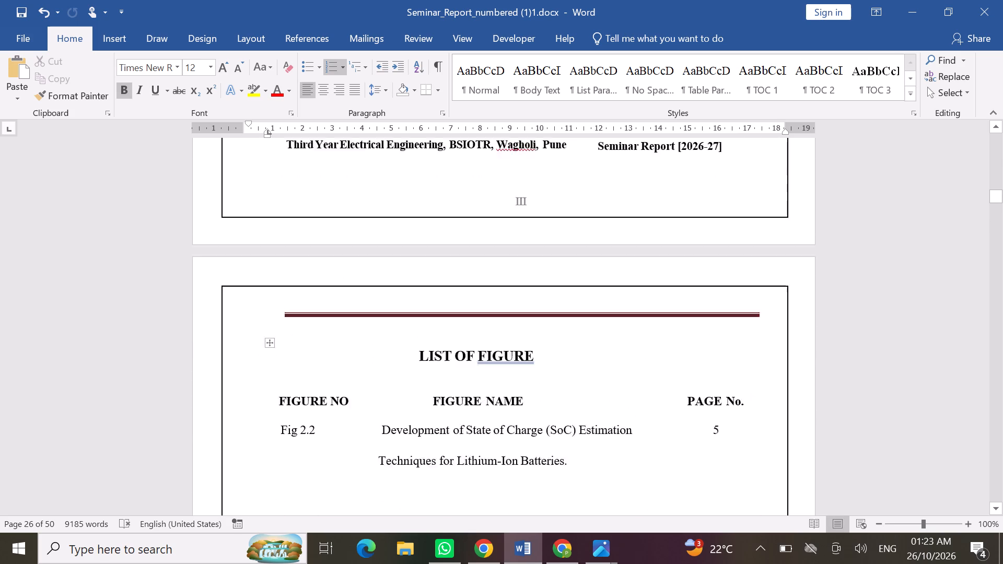
{"action": "scroll", "coordinate": [601, 490], "scroll_direction": "up", "scroll_amount": 10}
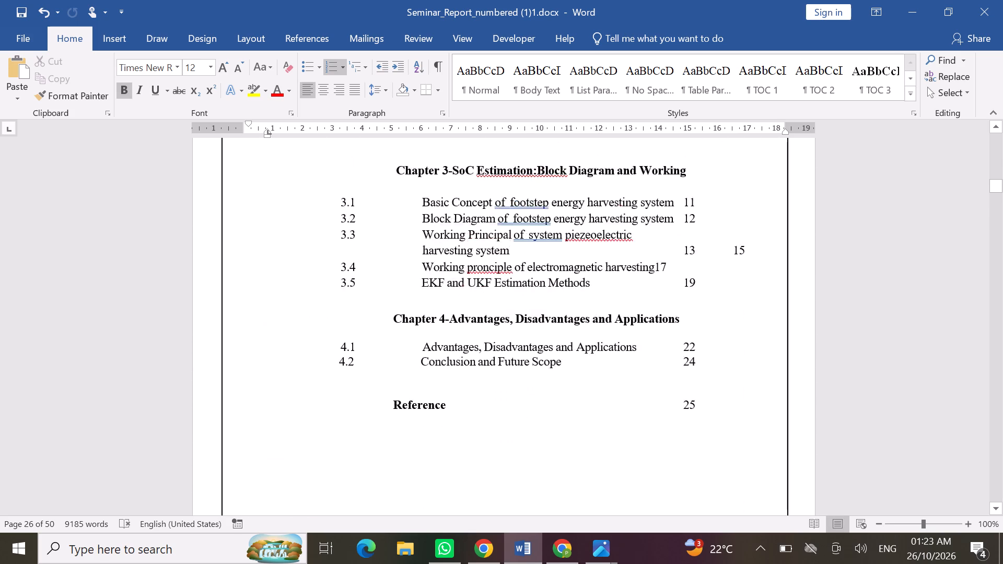
Replace "harvesting" with "system" after "electromagnetic" in the 3.4 table of contents entry.
{"action": "scroll", "coordinate": [601, 490], "scroll_direction": "up", "scroll_amount": 3}
{"action": "scroll", "coordinate": [601, 490], "scroll_direction": "down", "scroll_amount": 1}
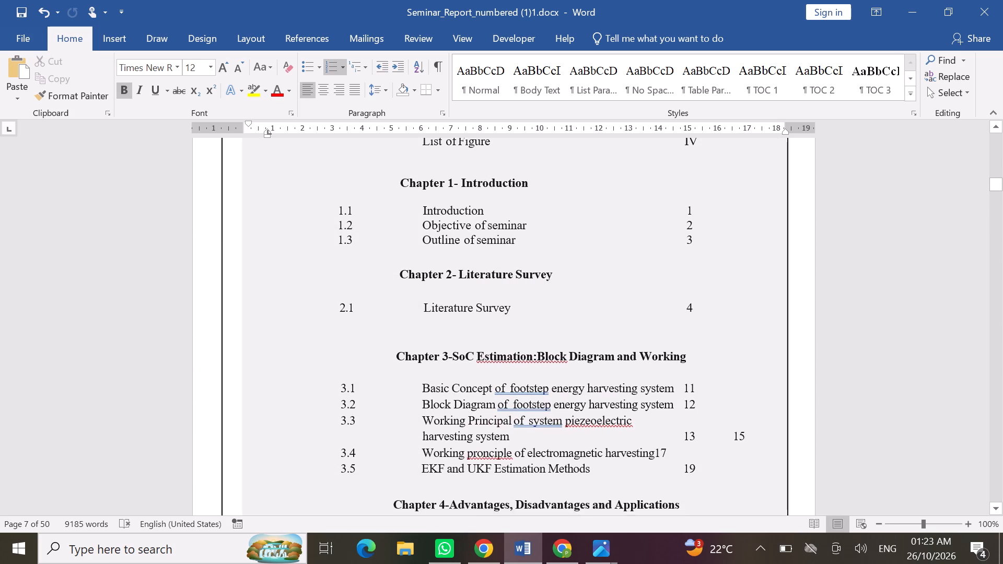
{"action": "scroll", "coordinate": [601, 490], "scroll_direction": "down", "scroll_amount": 1}
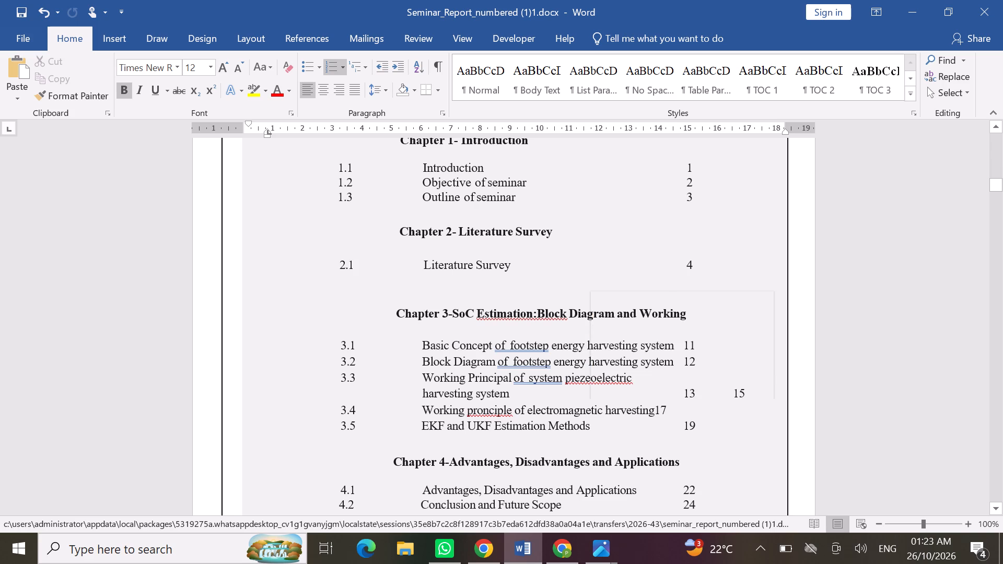
{"action": "left_click", "coordinate": [655, 413]}
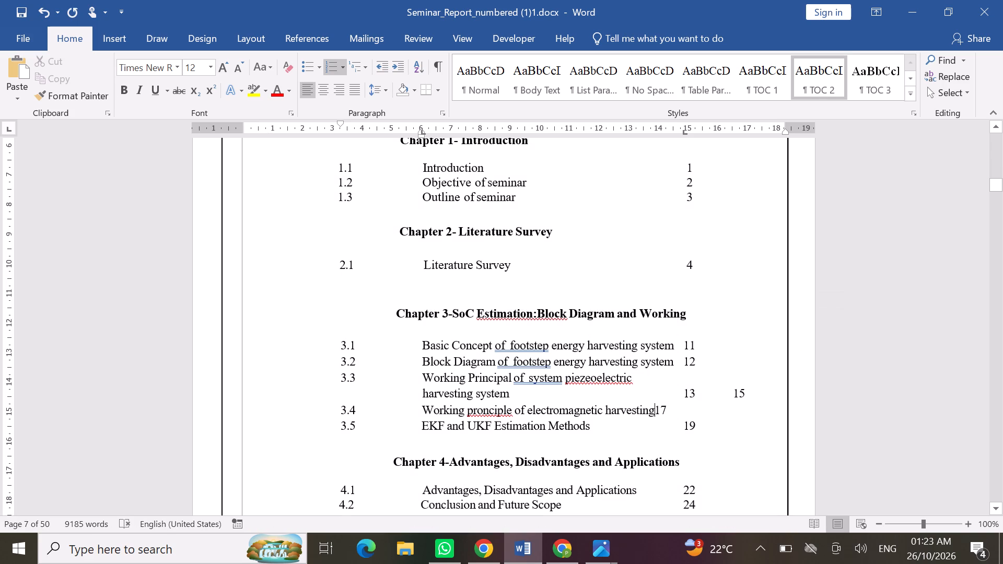
{"action": "key", "text": "BackSpace"}
{"action": "key", "text": "BackSpace"}
{"action": "key", "text": "BackSpace"}
{"action": "key", "text": "BackSpace"}
{"action": "key", "text": "BackSpace"}
{"action": "key", "text": "BackSpace"}
{"action": "key", "text": "BackSpace"}
{"action": "key", "text": "BackSpace"}
{"action": "key", "text": "BackSpace"}
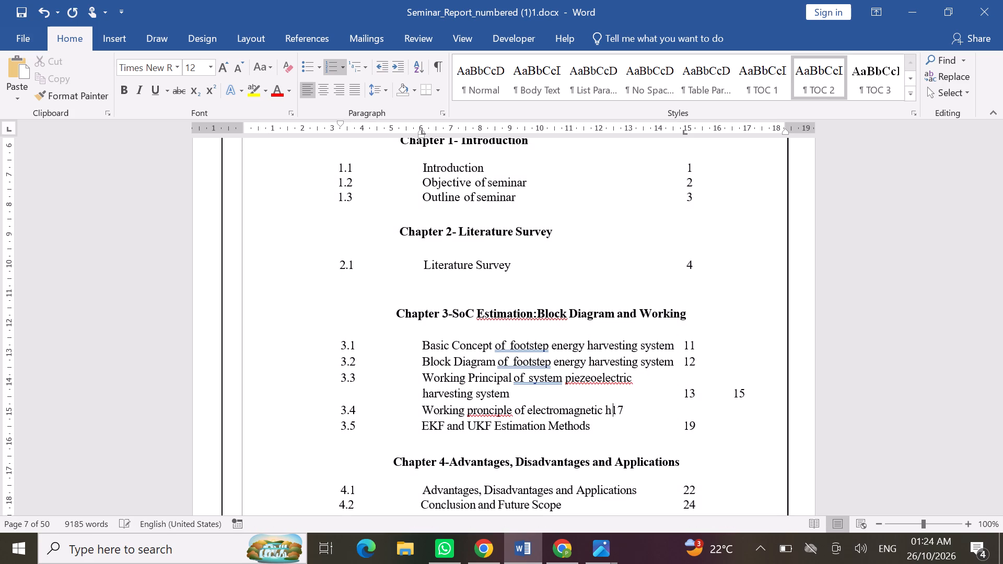
{"action": "key", "text": "BackSpace"}
{"action": "type", "text": "system"}
Space the 3.4 entry's page number 17 across to line up with the page number column.
{"action": "key", "text": "space"}
{"action": "key", "text": "space"}
{"action": "key", "text": "space"}
{"action": "key", "text": "space"}
{"action": "key", "text": "space"}
{"action": "key", "text": "space"}
{"action": "key", "text": "space"}
{"action": "key", "text": "space"}
{"action": "key", "text": "space"}
{"action": "key", "text": "space"}
{"action": "key", "text": "space"}
{"action": "key", "text": "space"}
{"action": "key", "text": "space"}
{"action": "key", "text": "space"}
{"action": "key", "text": "space"}
{"action": "key", "text": "space"}
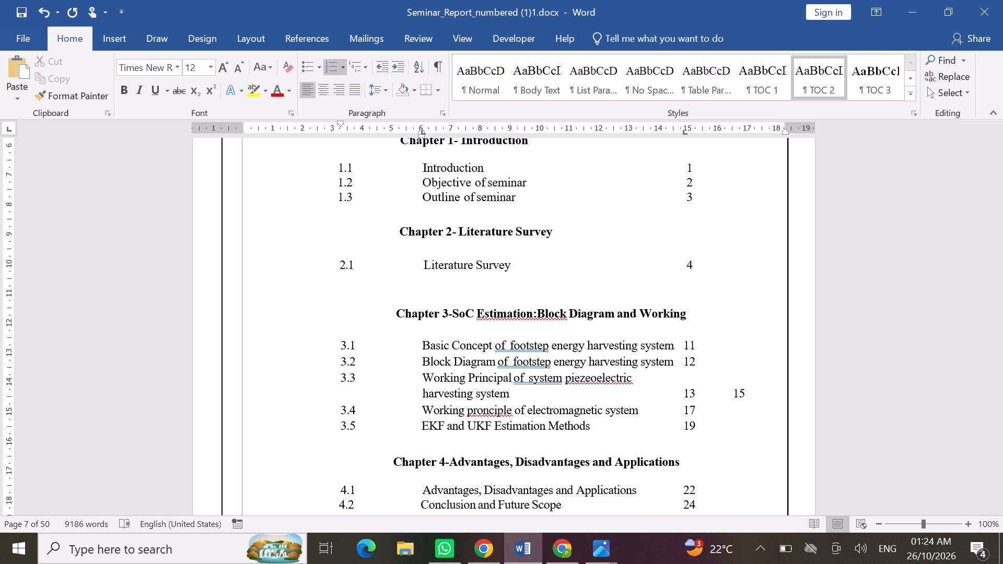
Delete the stray "15" beyond the page number of the 3.3 table of contents entry.
{"action": "left_click", "coordinate": [750, 389]}
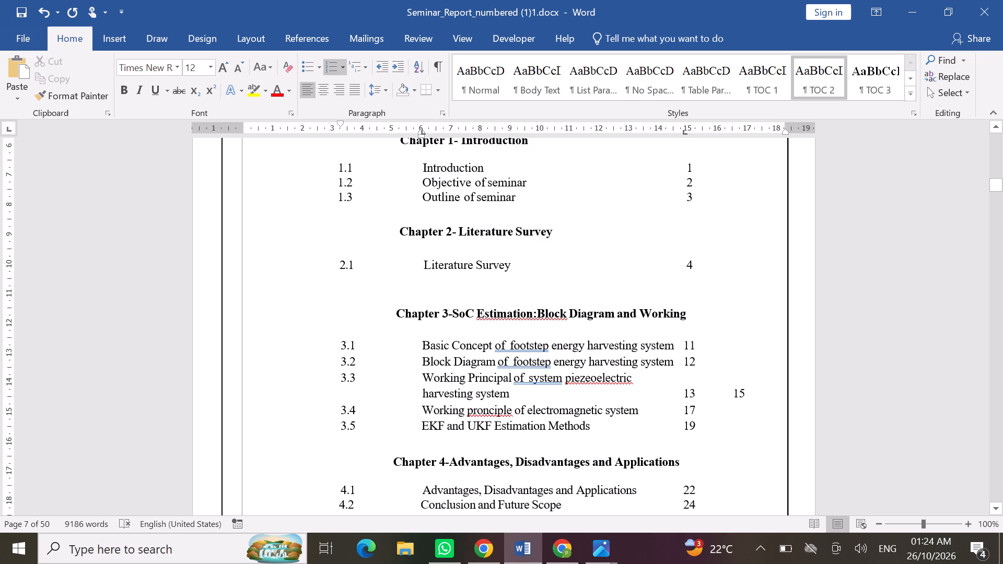
{"action": "key", "text": "BackSpace"}
{"action": "key", "text": "BackSpace"}
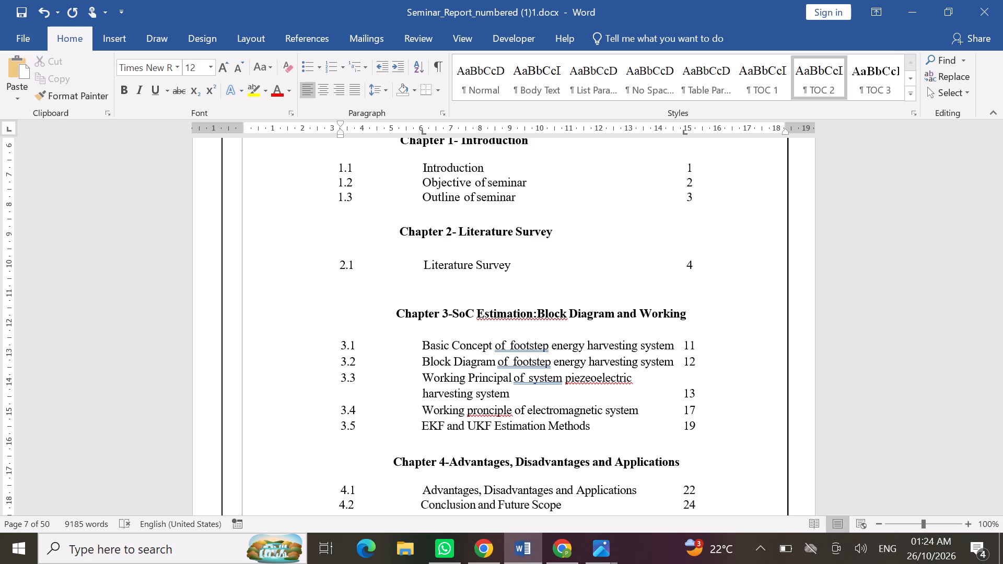
Look through the section headings of Chapters 1 to 3, especially those following the electromagnetic energy harvesting section, and return to the table of contents.
{"action": "scroll", "coordinate": [750, 389], "scroll_direction": "down", "scroll_amount": 4}
{"action": "scroll", "coordinate": [750, 389], "scroll_direction": "down", "scroll_amount": 20}
{"action": "scroll", "coordinate": [750, 389], "scroll_direction": "down", "scroll_amount": 20}
{"action": "scroll", "coordinate": [750, 389], "scroll_direction": "down", "scroll_amount": 18}
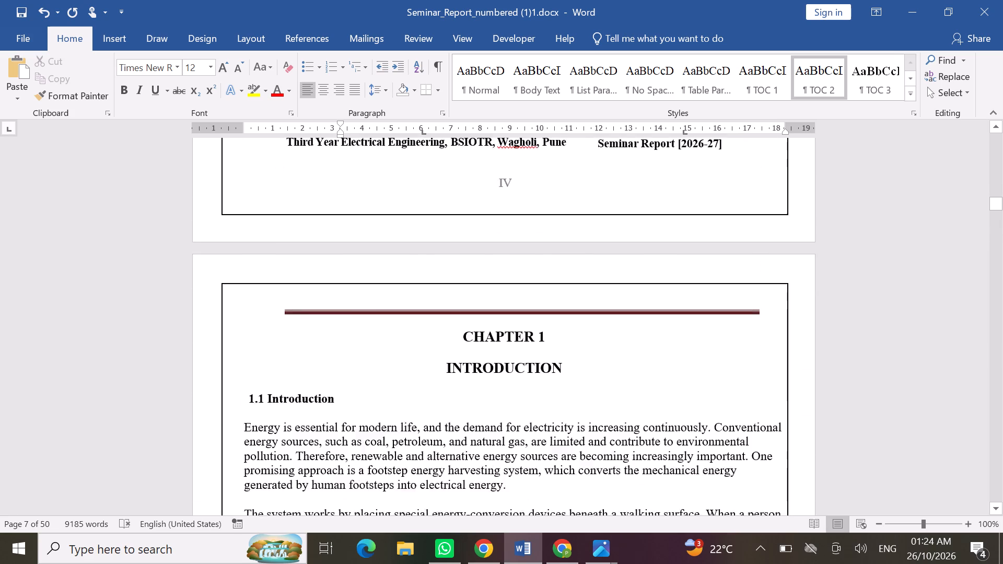
{"action": "scroll", "coordinate": [750, 389], "scroll_direction": "down", "scroll_amount": 20}
{"action": "scroll", "coordinate": [750, 389], "scroll_direction": "down", "scroll_amount": 20}
{"action": "scroll", "coordinate": [750, 389], "scroll_direction": "down", "scroll_amount": 20}
{"action": "scroll", "coordinate": [750, 389], "scroll_direction": "down", "scroll_amount": 18}
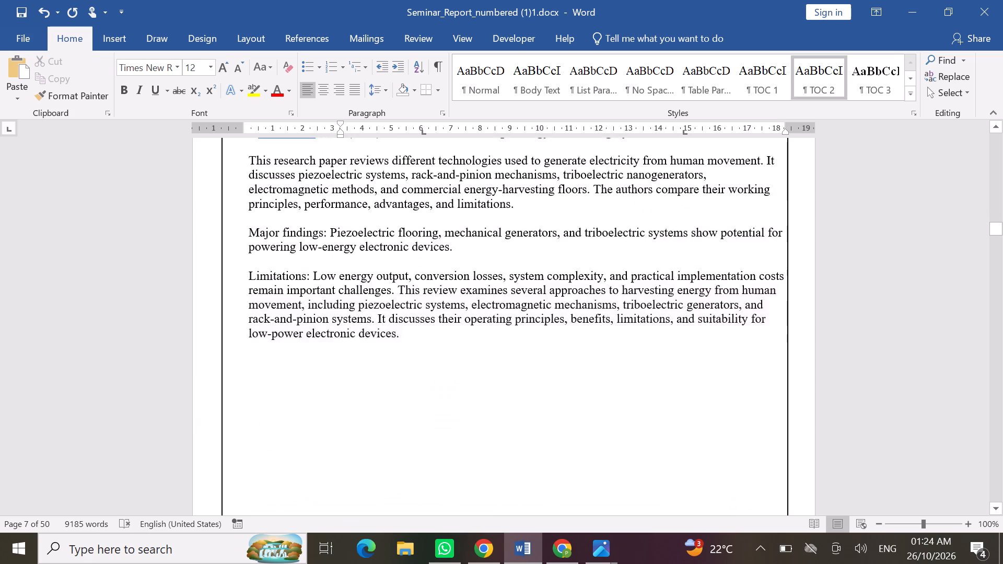
{"action": "scroll", "coordinate": [750, 389], "scroll_direction": "down", "scroll_amount": 20}
{"action": "scroll", "coordinate": [750, 389], "scroll_direction": "up", "scroll_amount": 7}
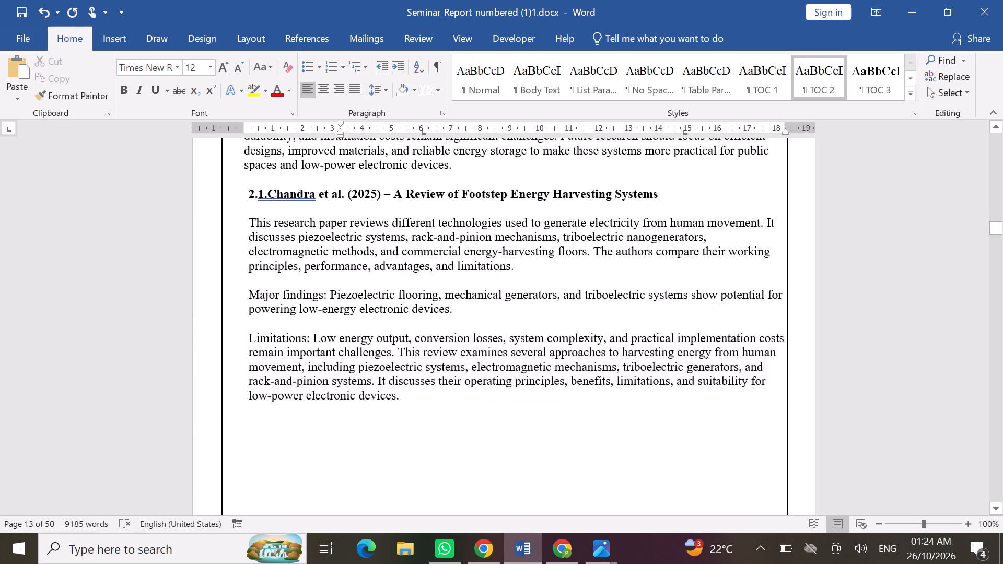
{"action": "scroll", "coordinate": [750, 389], "scroll_direction": "up", "scroll_amount": 5}
{"action": "scroll", "coordinate": [750, 389], "scroll_direction": "down", "scroll_amount": 4}
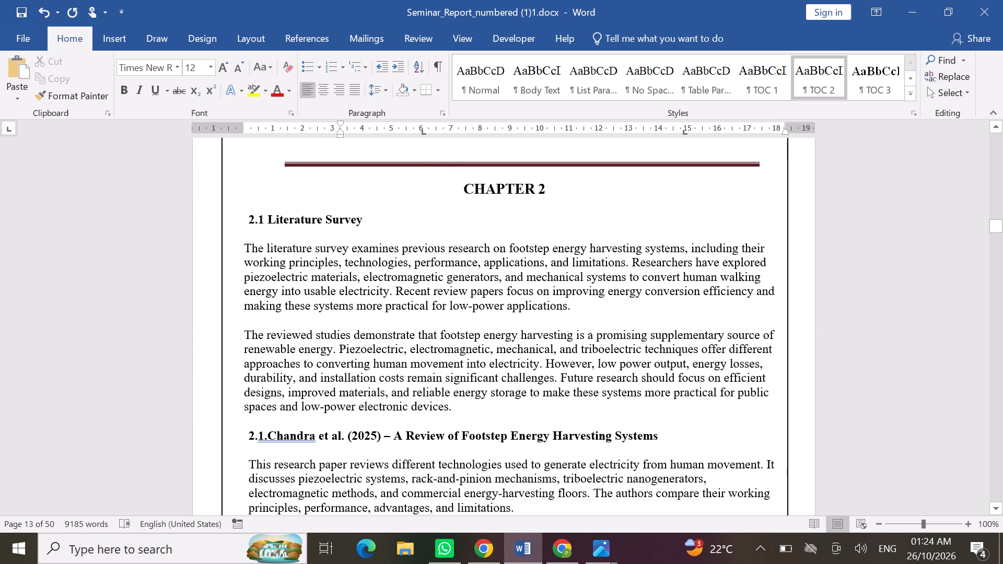
{"action": "scroll", "coordinate": [750, 389], "scroll_direction": "down", "scroll_amount": 9}
{"action": "scroll", "coordinate": [750, 389], "scroll_direction": "down", "scroll_amount": 18}
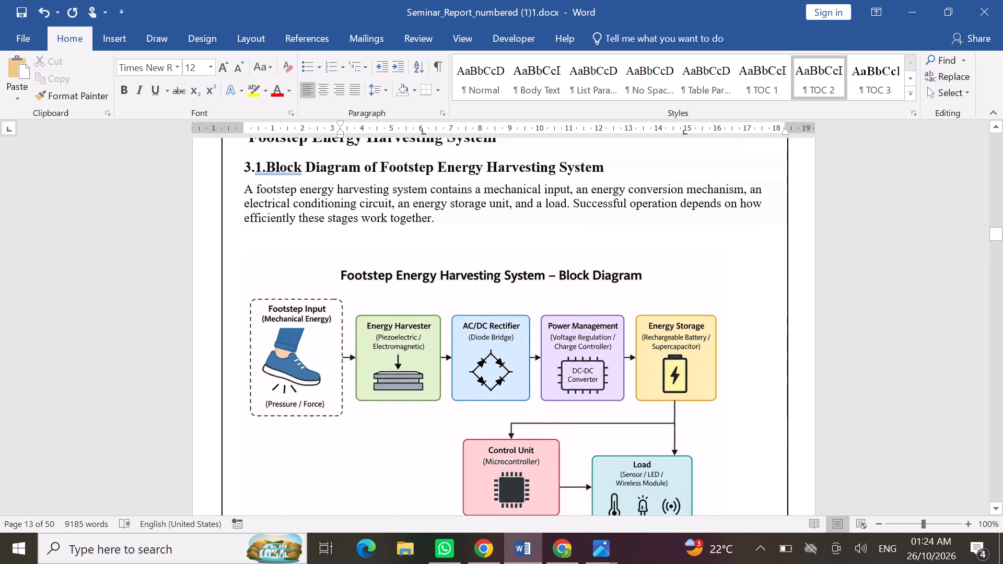
{"action": "scroll", "coordinate": [750, 389], "scroll_direction": "down", "scroll_amount": 12}
{"action": "scroll", "coordinate": [750, 389], "scroll_direction": "down", "scroll_amount": 13}
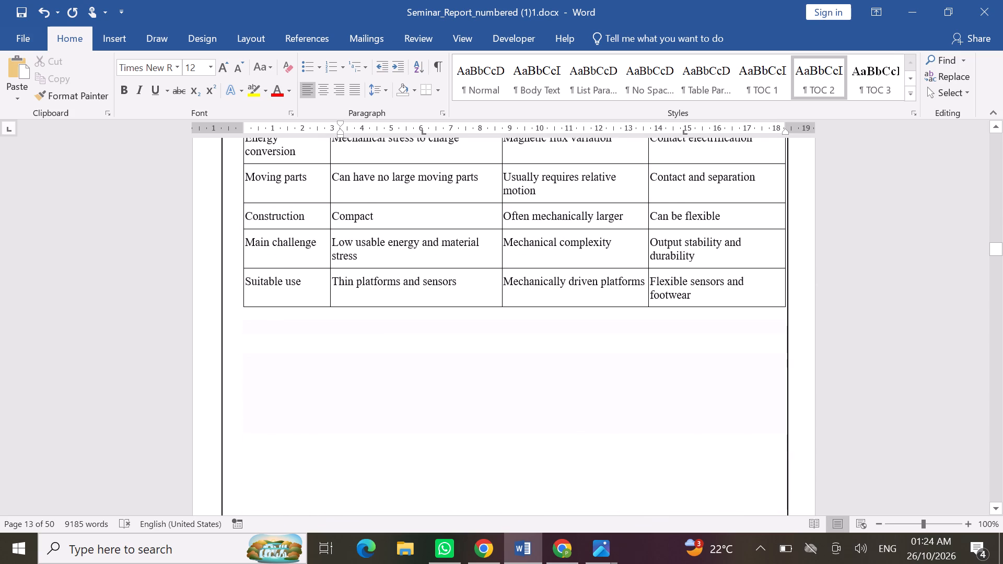
{"action": "scroll", "coordinate": [750, 389], "scroll_direction": "up", "scroll_amount": 5}
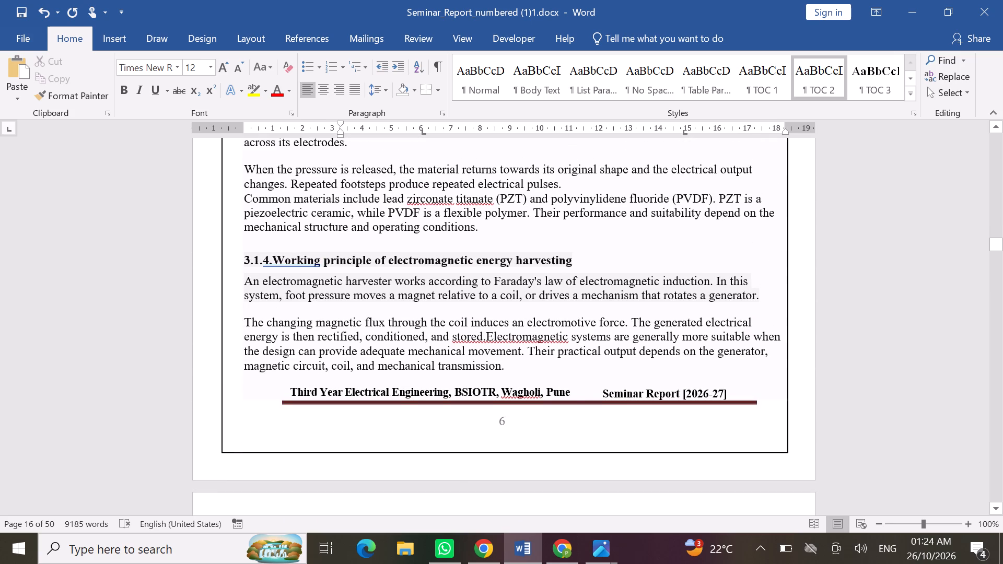
{"action": "scroll", "coordinate": [750, 389], "scroll_direction": "down", "scroll_amount": 3}
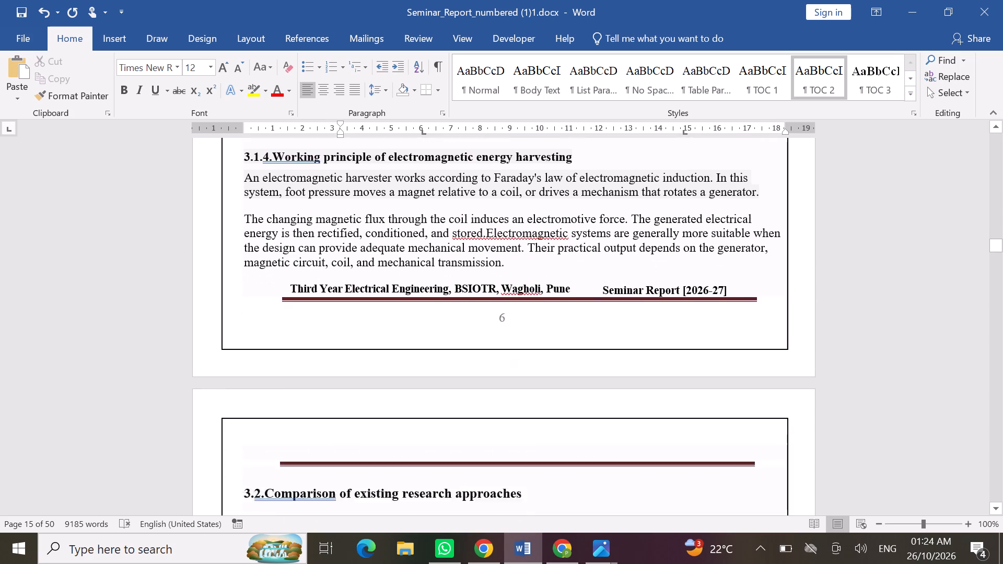
{"action": "scroll", "coordinate": [750, 389], "scroll_direction": "down", "scroll_amount": 2}
{"action": "scroll", "coordinate": [750, 389], "scroll_direction": "up", "scroll_amount": 5}
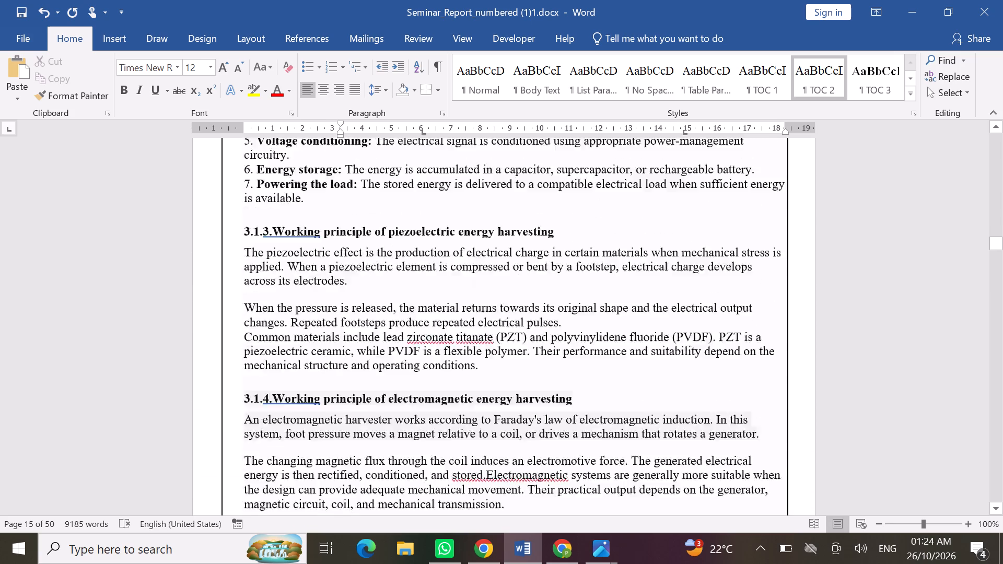
{"action": "scroll", "coordinate": [750, 389], "scroll_direction": "up", "scroll_amount": 20}
{"action": "scroll", "coordinate": [750, 389], "scroll_direction": "up", "scroll_amount": 13}
{"action": "scroll", "coordinate": [750, 389], "scroll_direction": "up", "scroll_amount": 20}
{"action": "scroll", "coordinate": [750, 389], "scroll_direction": "up", "scroll_amount": 10}
{"action": "scroll", "coordinate": [750, 389], "scroll_direction": "down", "scroll_amount": 1}
{"action": "scroll", "coordinate": [750, 389], "scroll_direction": "up", "scroll_amount": 6}
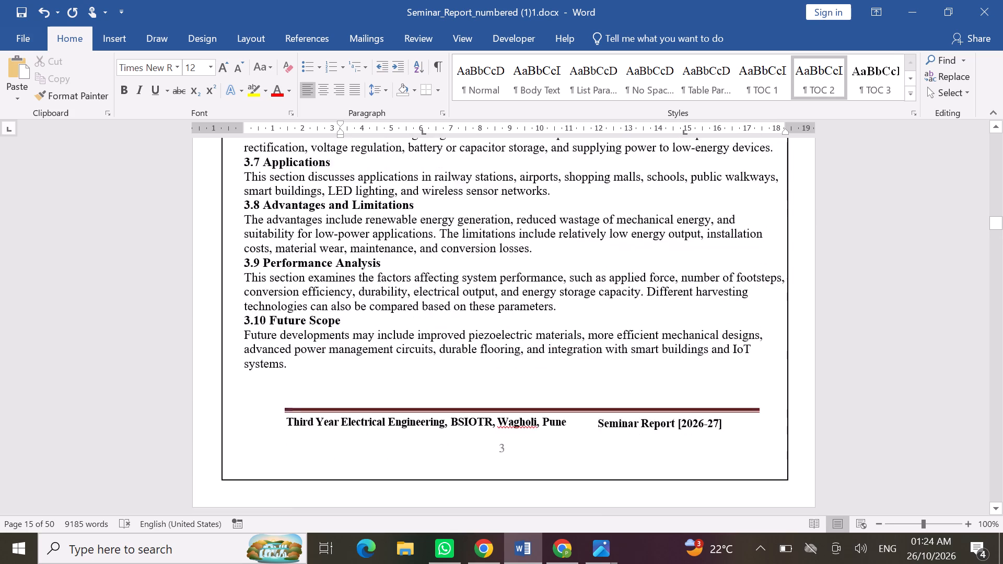
{"action": "scroll", "coordinate": [750, 389], "scroll_direction": "up", "scroll_amount": 20}
{"action": "scroll", "coordinate": [750, 389], "scroll_direction": "up", "scroll_amount": 20}
{"action": "scroll", "coordinate": [750, 389], "scroll_direction": "up", "scroll_amount": 16}
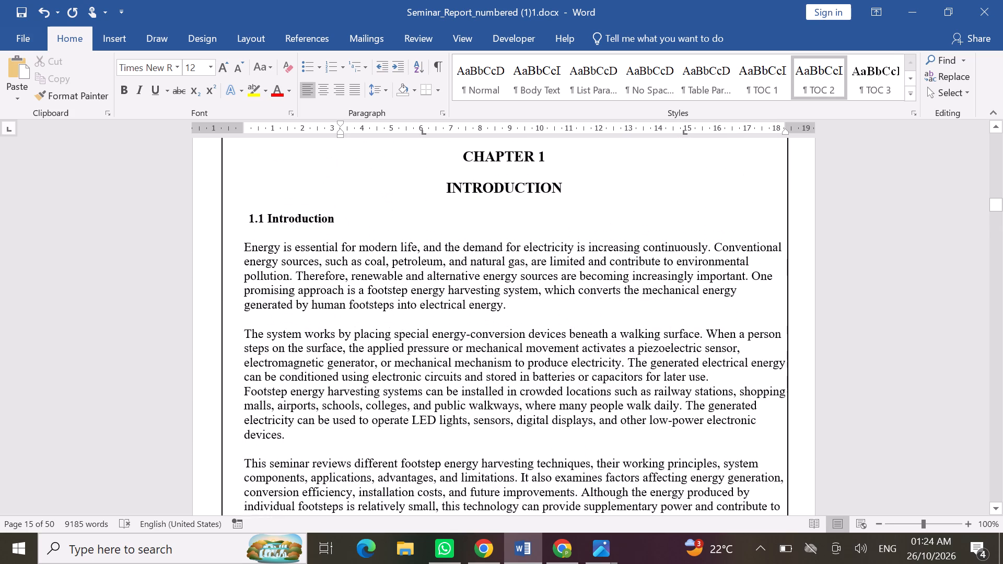
{"action": "scroll", "coordinate": [750, 389], "scroll_direction": "up", "scroll_amount": 20}
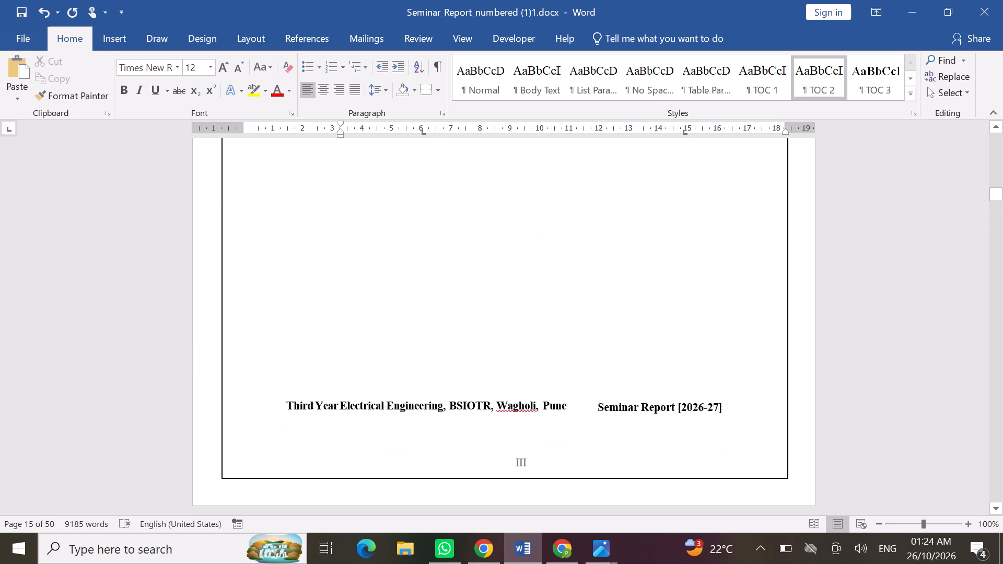
{"action": "scroll", "coordinate": [750, 389], "scroll_direction": "up", "scroll_amount": 20}
{"action": "scroll", "coordinate": [750, 389], "scroll_direction": "up", "scroll_amount": 2}
{"action": "scroll", "coordinate": [750, 389], "scroll_direction": "down", "scroll_amount": 1}
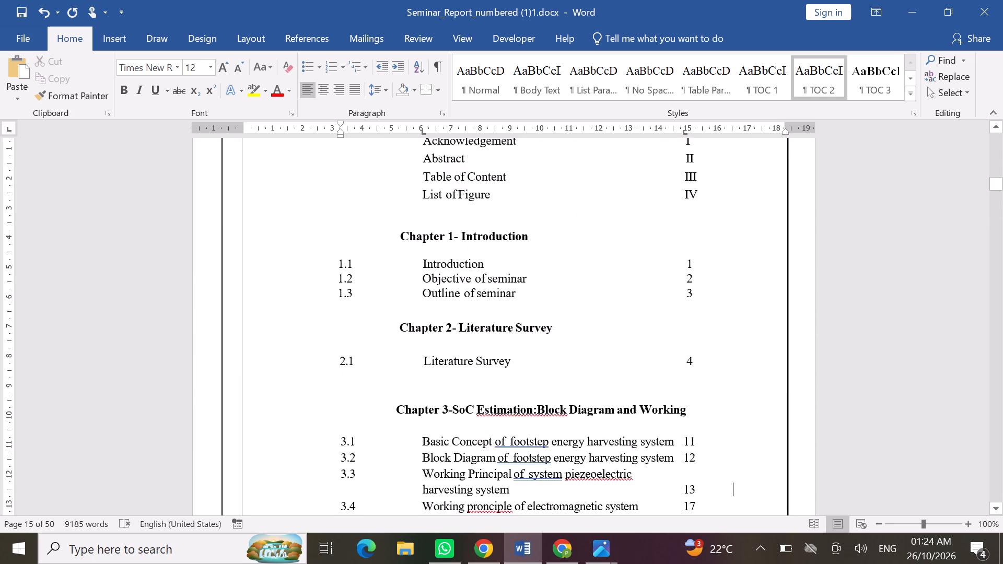
{"action": "scroll", "coordinate": [750, 389], "scroll_direction": "down", "scroll_amount": 1}
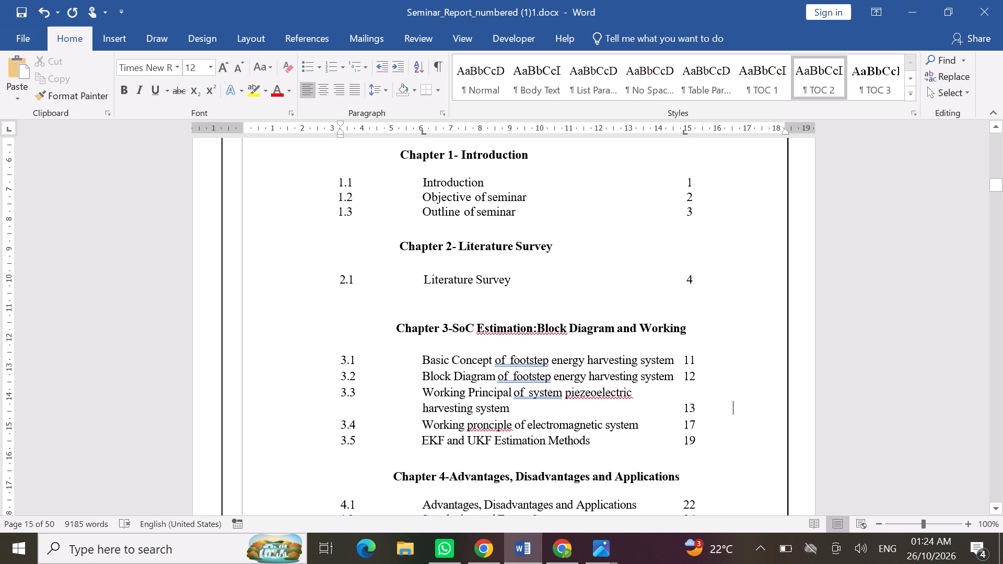
Replace the 3.5 table of contents entry's title with "Comparison of existing research approches".
{"action": "left_click", "coordinate": [593, 441]}
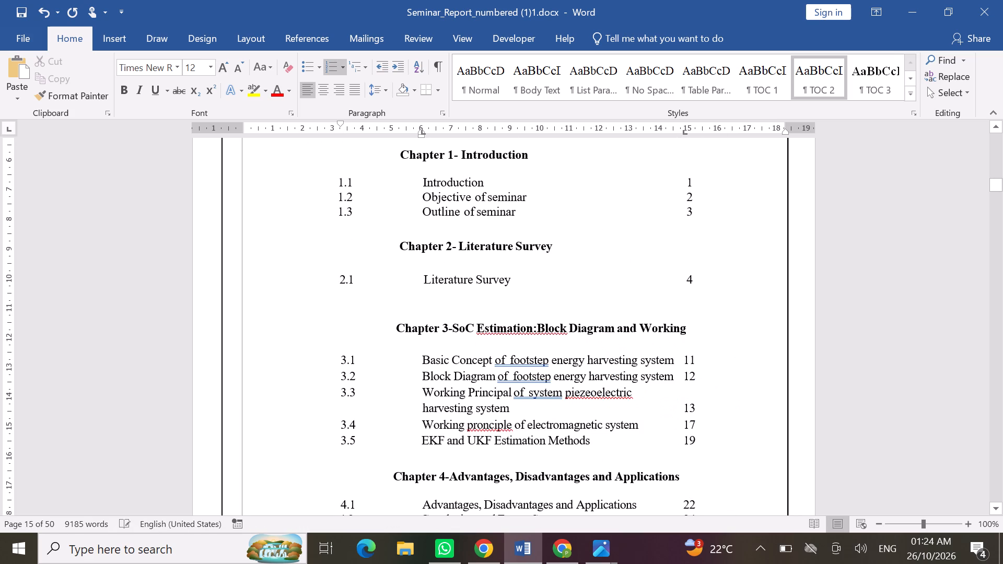
{"action": "key", "text": "BackSpace"}
{"action": "key", "text": "BackSpace"}
{"action": "key", "text": "BackSpace"}
{"action": "key", "text": "BackSpace"}
{"action": "key", "text": "BackSpace"}
{"action": "key", "text": "BackSpace"}
{"action": "key", "text": "BackSpace"}
{"action": "key", "text": "BackSpace"}
{"action": "key", "text": "BackSpace"}
{"action": "key", "text": "BackSpace"}
{"action": "key", "text": "BackSpace"}
{"action": "key", "text": "BackSpace"}
{"action": "key", "text": "BackSpace"}
{"action": "key", "text": "BackSpace"}
{"action": "key", "text": "BackSpace"}
{"action": "key", "text": "BackSpace"}
{"action": "key", "text": "BackSpace"}
{"action": "key", "text": "BackSpace"}
{"action": "key", "text": "BackSpace"}
{"action": "key", "text": "BackSpace"}
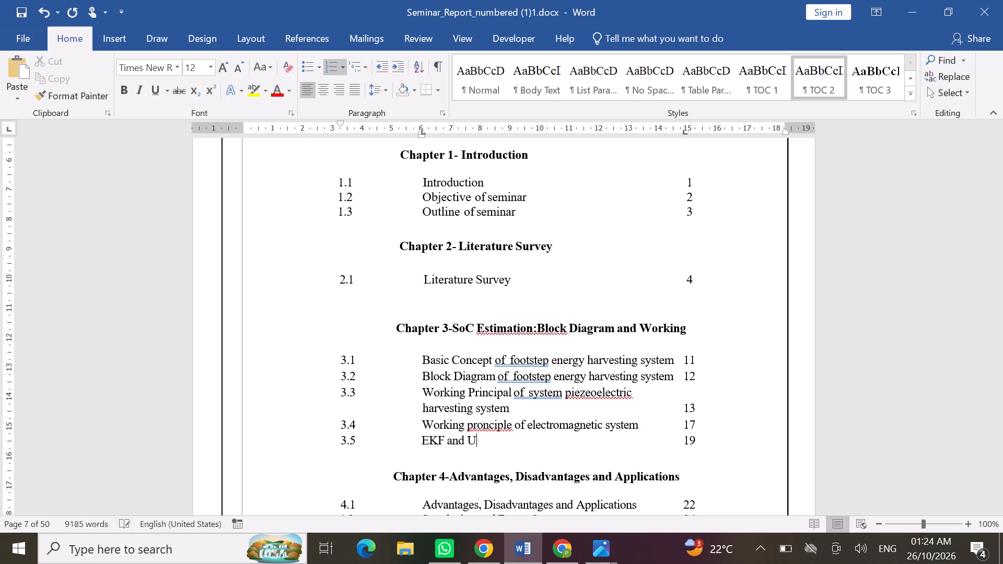
{"action": "key", "text": "BackSpace"}
{"action": "key", "text": "BackSpace"}
{"action": "key", "text": "BackSpace"}
{"action": "key", "text": "BackSpace"}
{"action": "key", "text": "BackSpace"}
{"action": "key", "text": "BackSpace"}
{"action": "key", "text": "BackSpace"}
{"action": "type", "text": "Compario"}
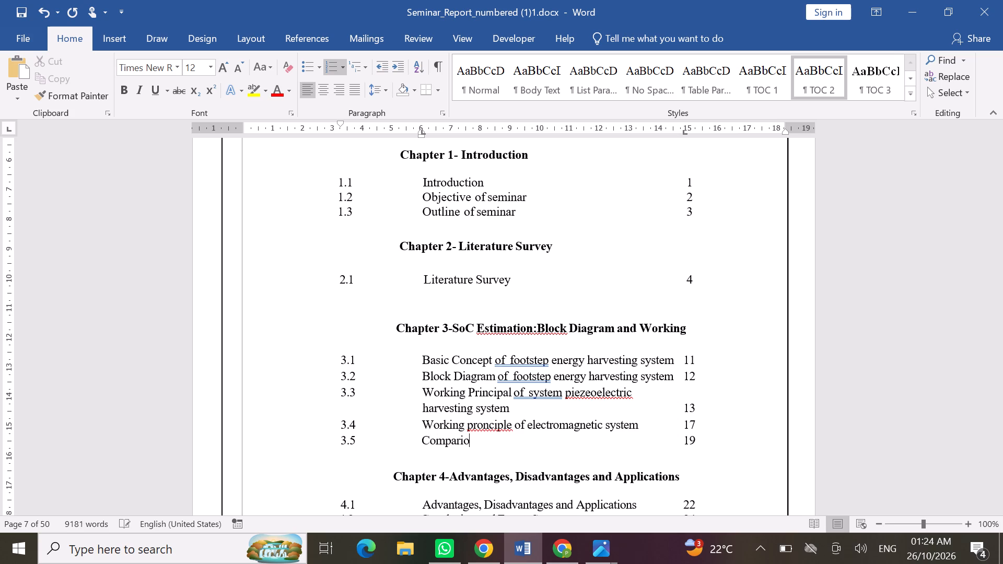
{"action": "key", "text": "BackSpace"}
{"action": "type", "text": "son of existing"}
{"action": "key", "text": "space"}
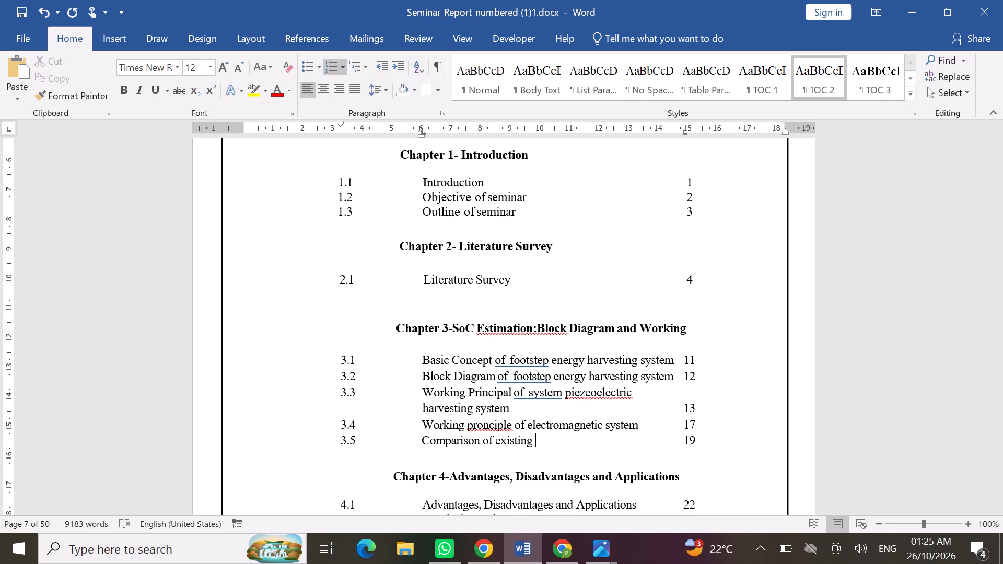
{"action": "type", "text": "research approches"}
Remove "SoC Estimation:" from the Chapter 3 heading in the table of contents so it reads "Chapter 3-Block Diagram and Working".
{"action": "scroll", "coordinate": [593, 441], "scroll_direction": "down", "scroll_amount": 2}
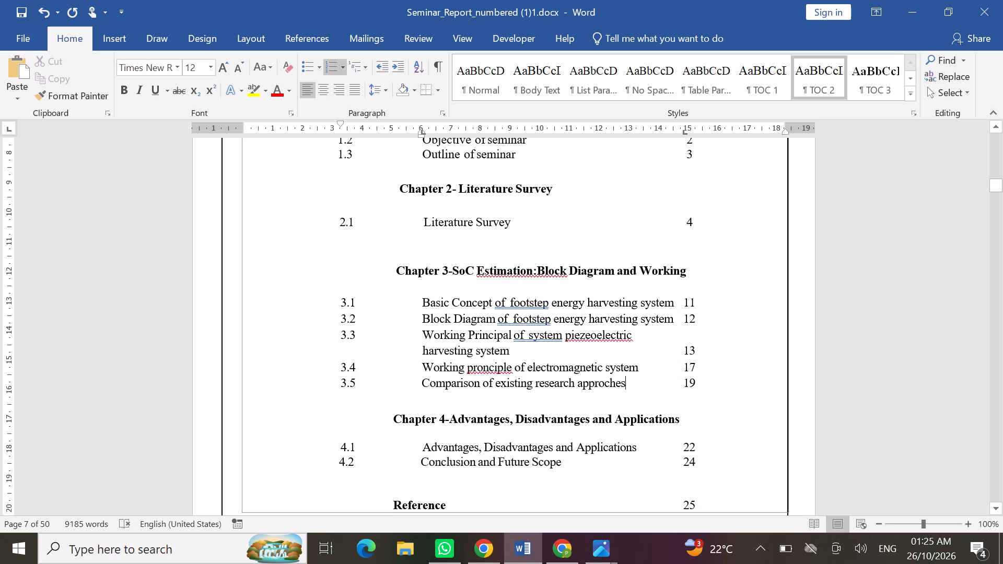
{"action": "scroll", "coordinate": [593, 441], "scroll_direction": "down", "scroll_amount": 1}
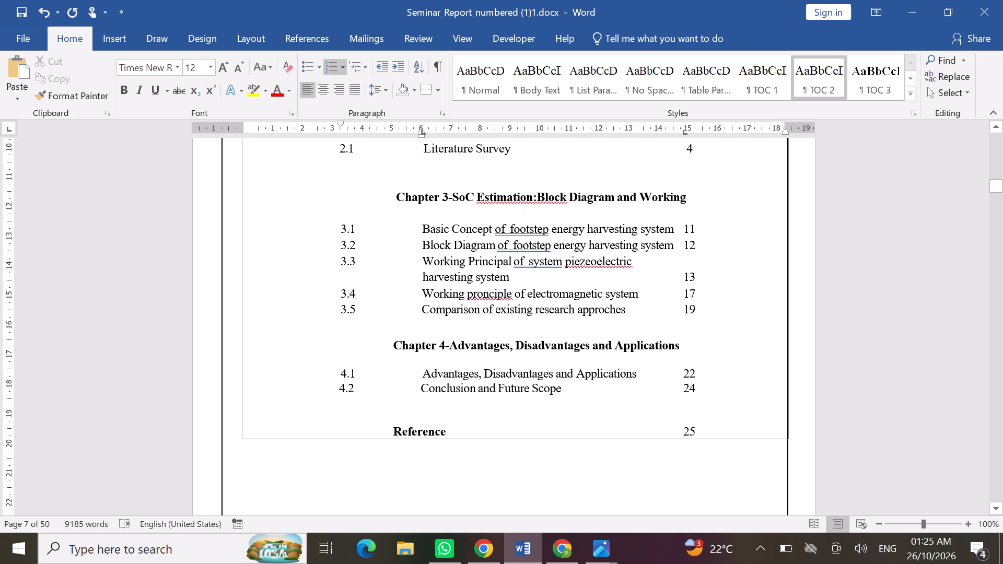
{"action": "scroll", "coordinate": [593, 441], "scroll_direction": "down", "scroll_amount": 1}
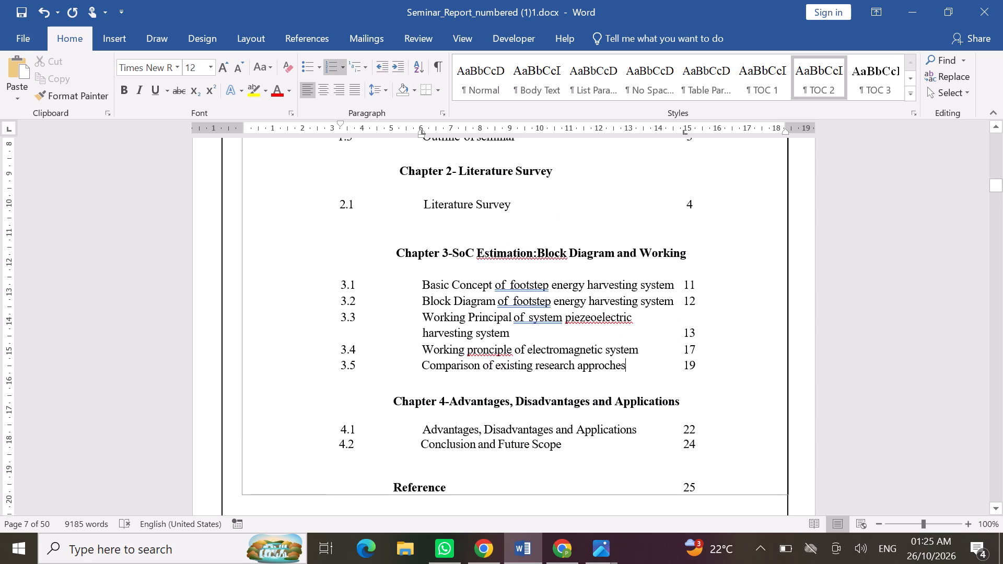
{"action": "double_click", "coordinate": [534, 253]}
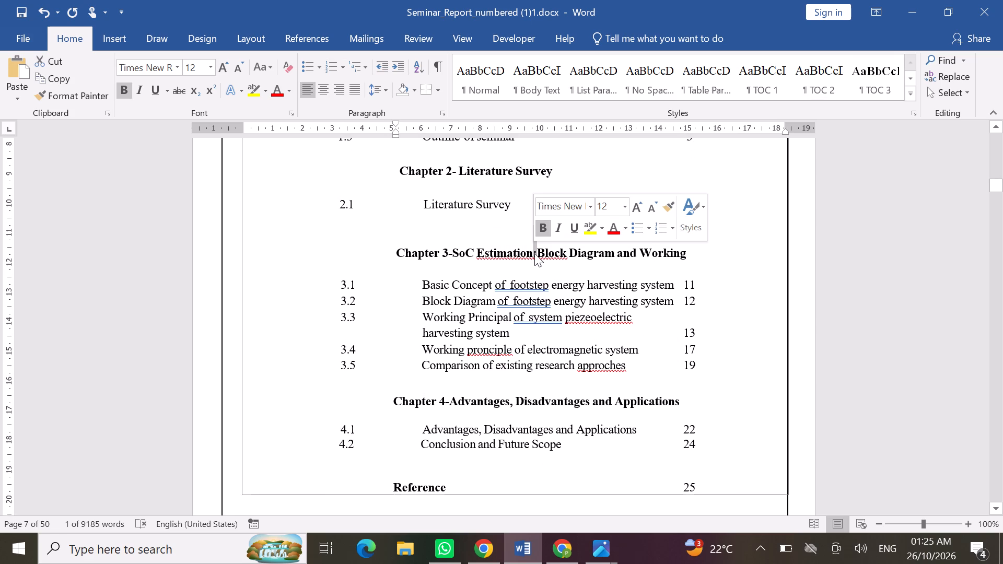
{"action": "left_click", "coordinate": [534, 253]}
{"action": "key", "text": "BackSpace"}
{"action": "key", "text": "BackSpace"}
{"action": "key", "text": "BackSpace"}
{"action": "key", "text": "BackSpace"}
{"action": "key", "text": "BackSpace"}
{"action": "key", "text": "BackSpace"}
{"action": "key", "text": "BackSpace"}
{"action": "key", "text": "BackSpace"}
{"action": "key", "text": "BackSpace"}
{"action": "key", "text": "BackSpace"}
{"action": "key", "text": "BackSpace"}
{"action": "key", "text": "BackSpace"}
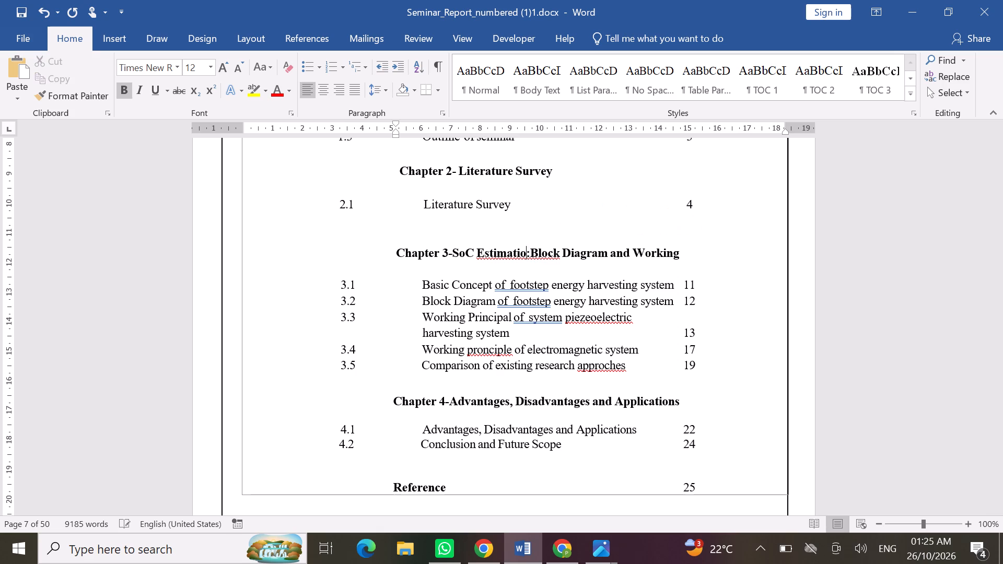
{"action": "key", "text": "BackSpace"}
{"action": "key", "text": "BackSpace"}
{"action": "key", "text": "BackSpace"}
{"action": "key", "text": "BackSpace"}
{"action": "key", "text": "BackSpace"}
{"action": "key", "text": "BackSpace"}
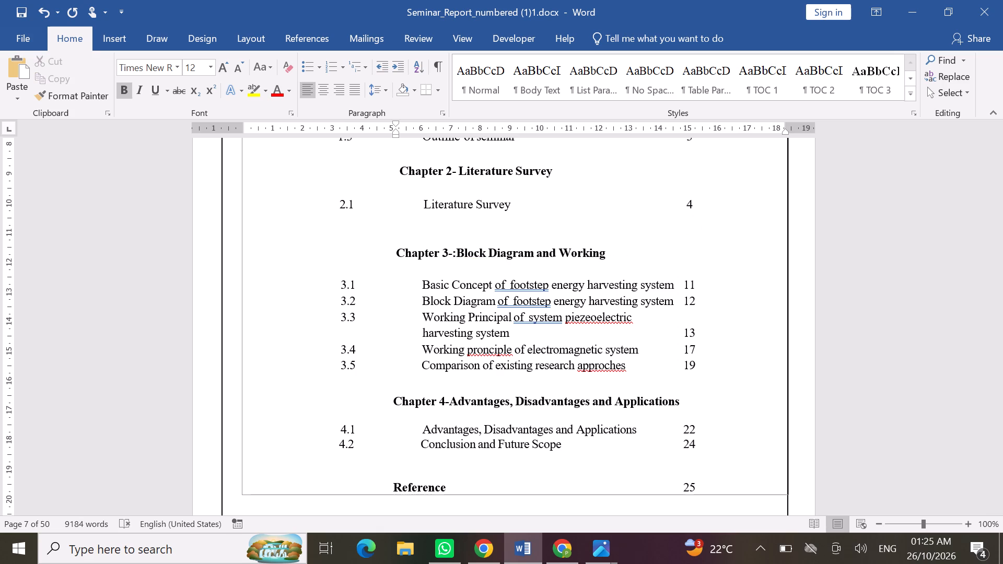
{"action": "left_click", "coordinate": [456, 253]}
{"action": "key", "text": "BackSpace"}
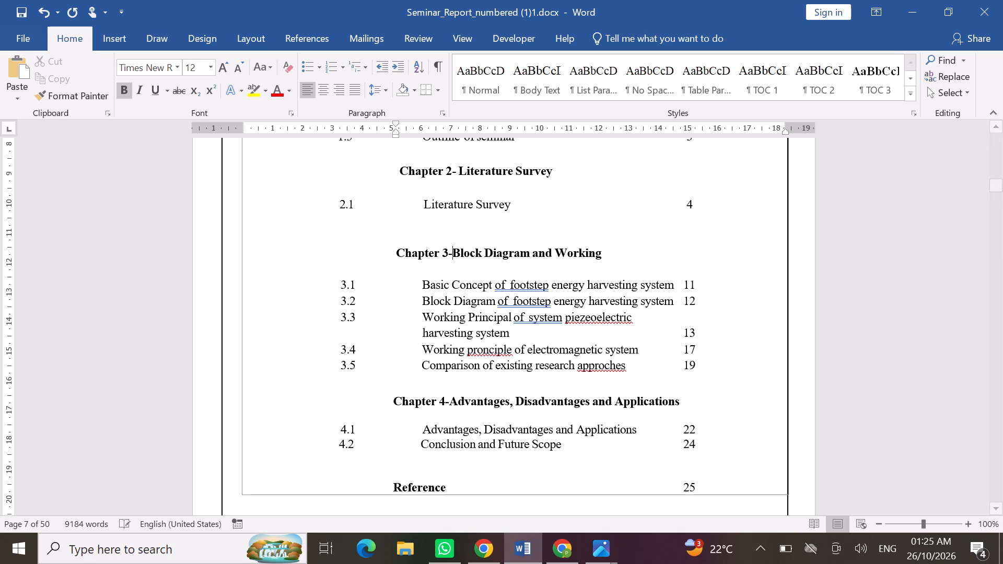
Review the table of contents entries, the blank page after them and the entries in the list of figures.
{"action": "scroll", "coordinate": [456, 253], "scroll_direction": "up", "scroll_amount": 1}
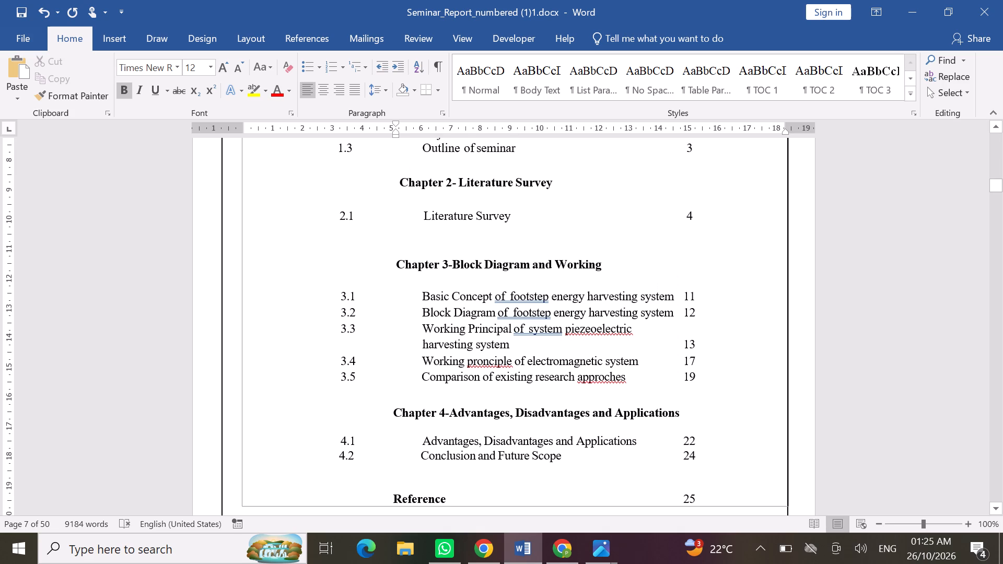
{"action": "scroll", "coordinate": [456, 253], "scroll_direction": "up", "scroll_amount": 4}
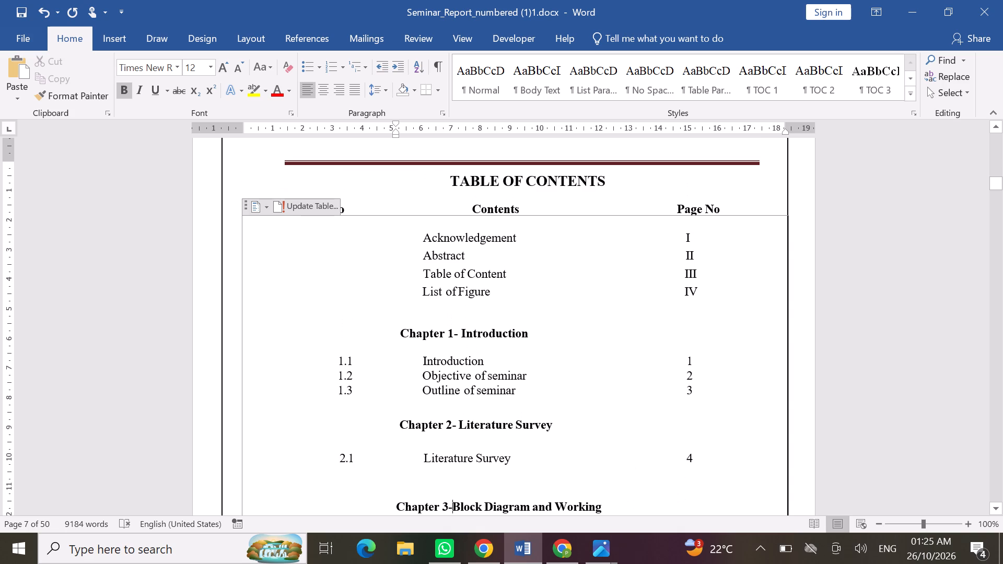
{"action": "scroll", "coordinate": [456, 253], "scroll_direction": "down", "scroll_amount": 1}
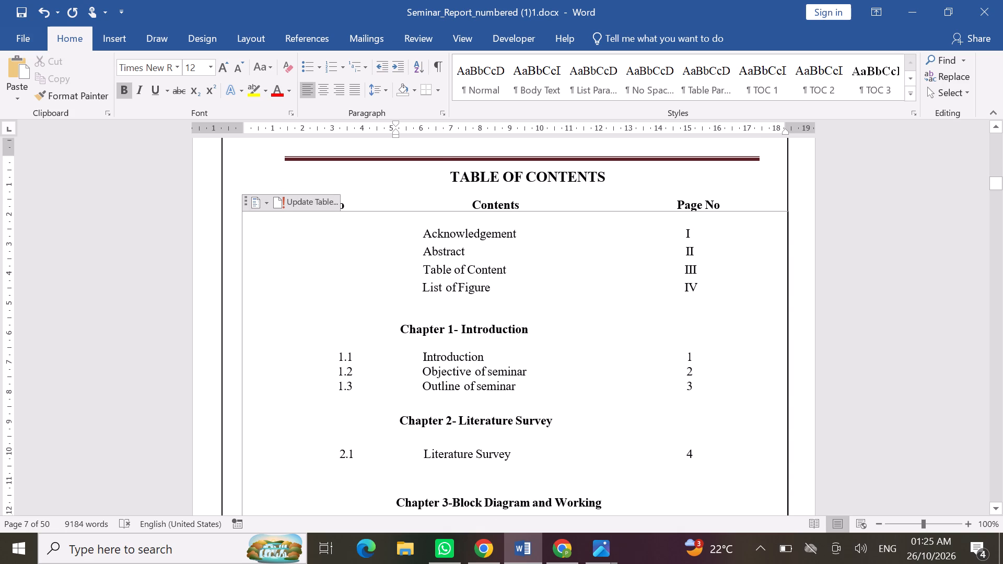
{"action": "scroll", "coordinate": [456, 253], "scroll_direction": "down", "scroll_amount": 6}
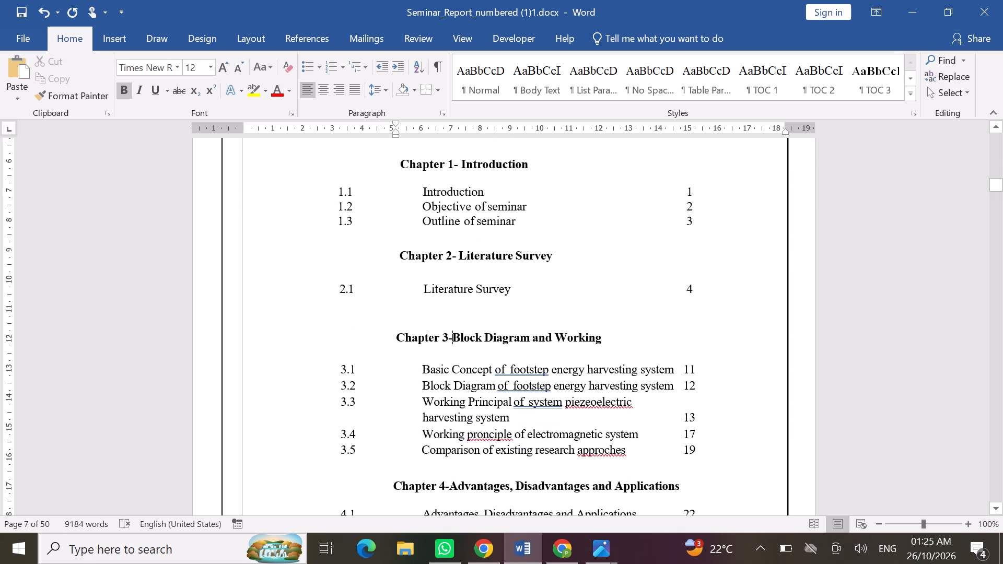
{"action": "scroll", "coordinate": [456, 253], "scroll_direction": "down", "scroll_amount": 7}
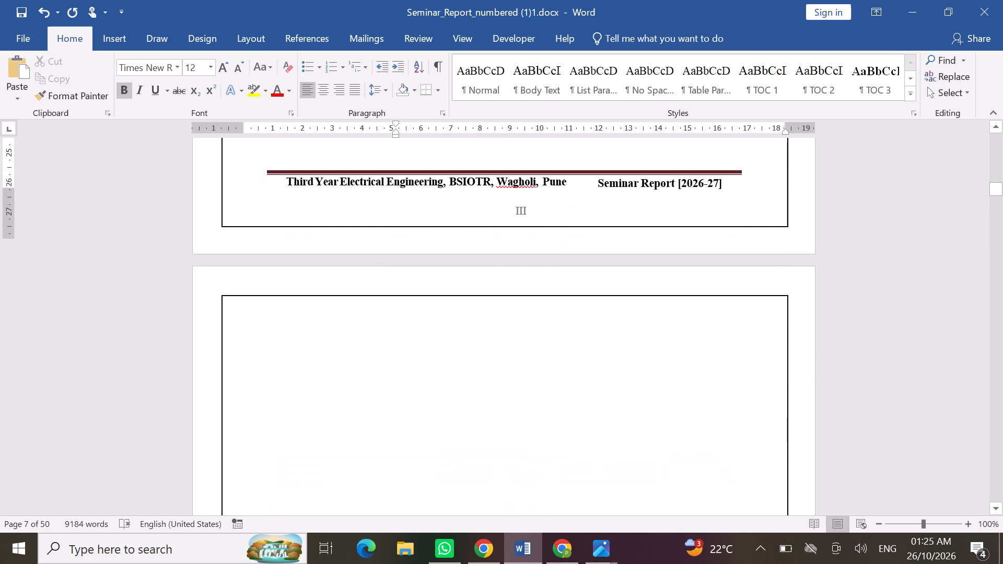
{"action": "scroll", "coordinate": [456, 253], "scroll_direction": "down", "scroll_amount": 7}
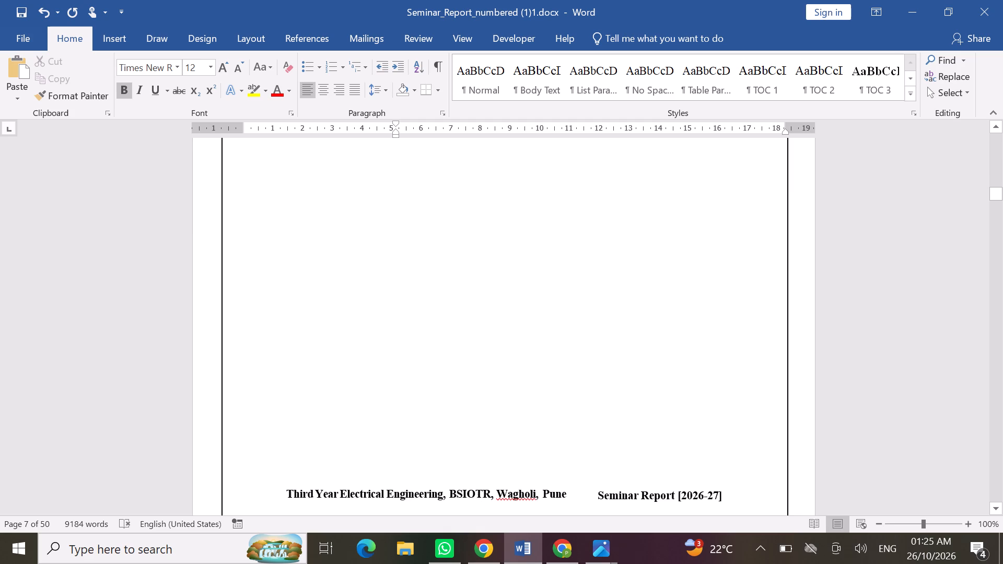
{"action": "scroll", "coordinate": [456, 253], "scroll_direction": "down", "scroll_amount": 2}
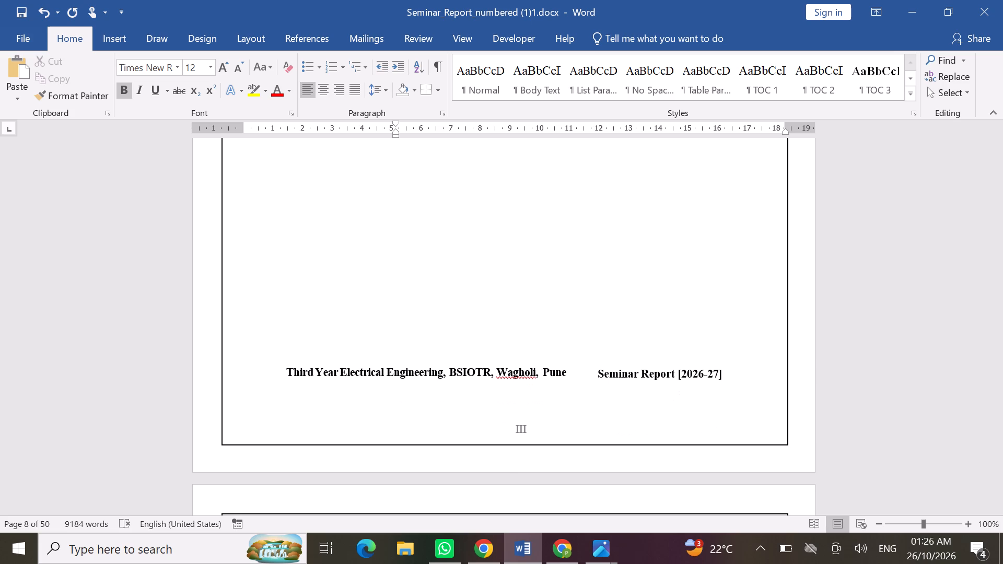
{"action": "scroll", "coordinate": [456, 253], "scroll_direction": "down", "scroll_amount": 3}
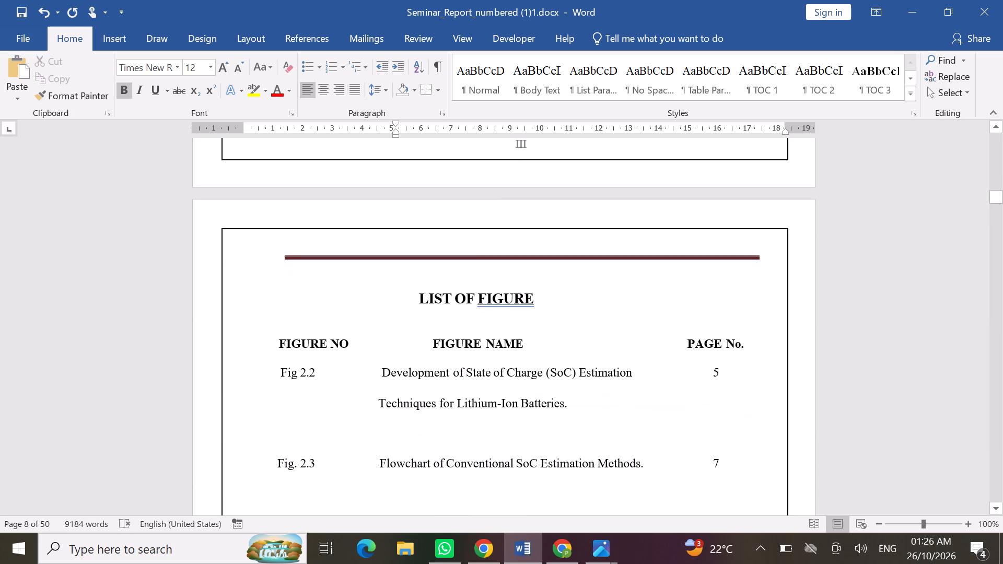
{"action": "scroll", "coordinate": [456, 253], "scroll_direction": "up", "scroll_amount": 4}
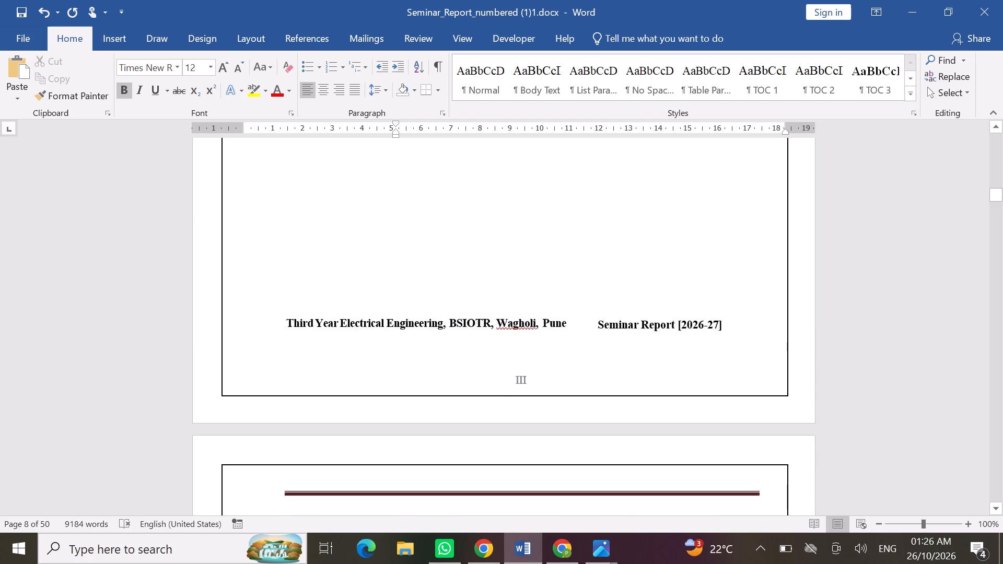
{"action": "scroll", "coordinate": [456, 253], "scroll_direction": "up", "scroll_amount": 4}
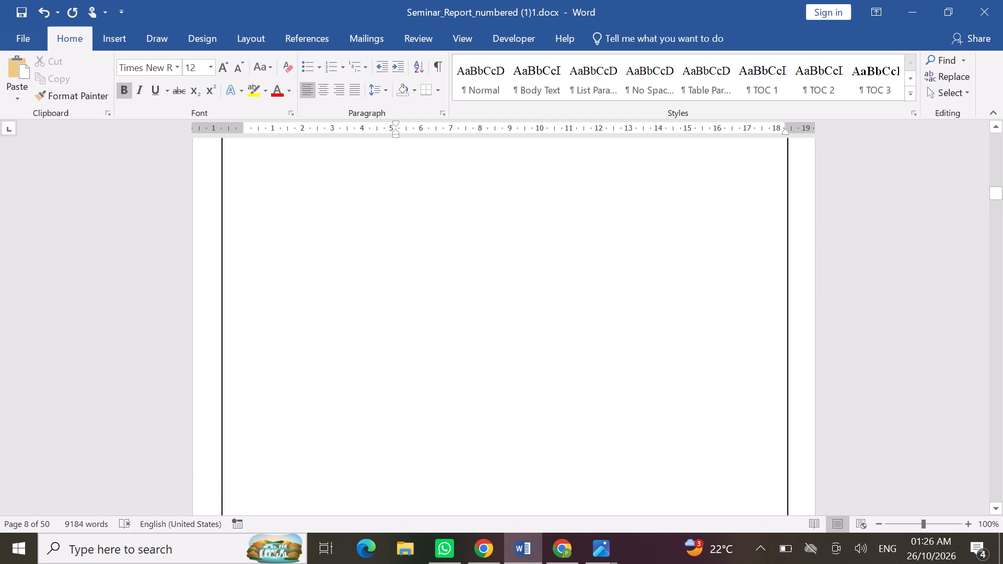
{"action": "scroll", "coordinate": [456, 253], "scroll_direction": "down", "scroll_amount": 3}
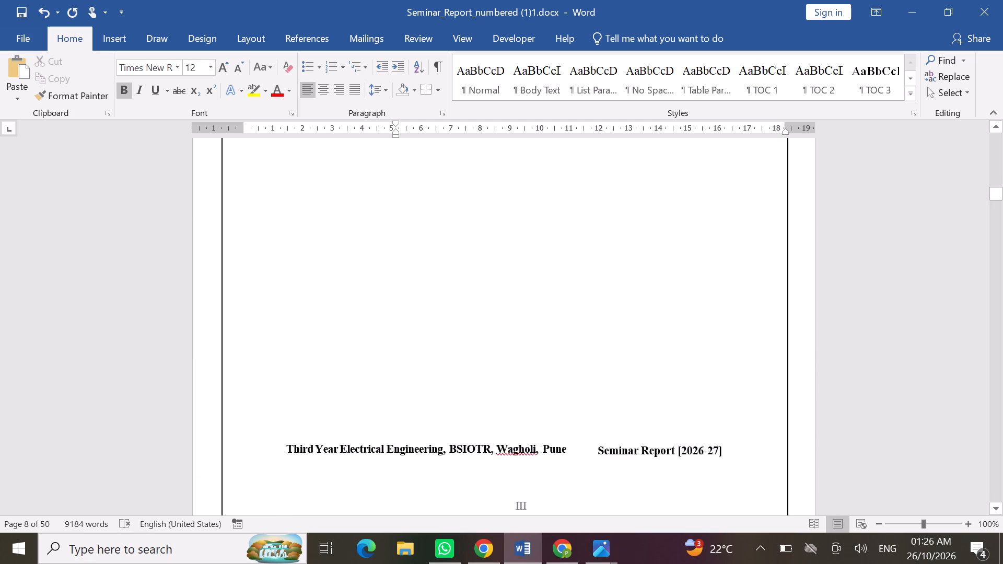
{"action": "scroll", "coordinate": [456, 253], "scroll_direction": "down", "scroll_amount": 7}
{"action": "scroll", "coordinate": [456, 253], "scroll_direction": "up", "scroll_amount": 1}
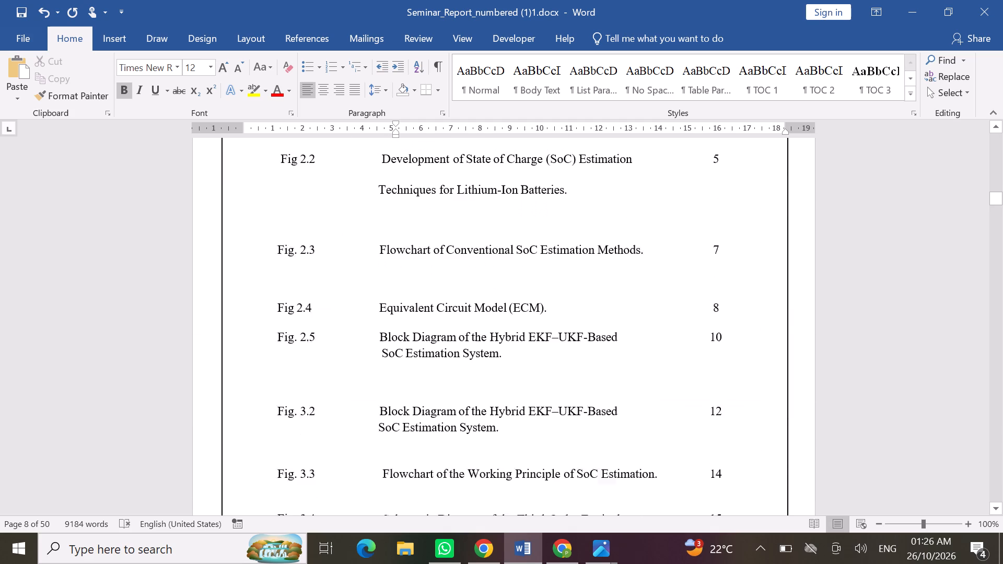
{"action": "scroll", "coordinate": [456, 253], "scroll_direction": "up", "scroll_amount": 1}
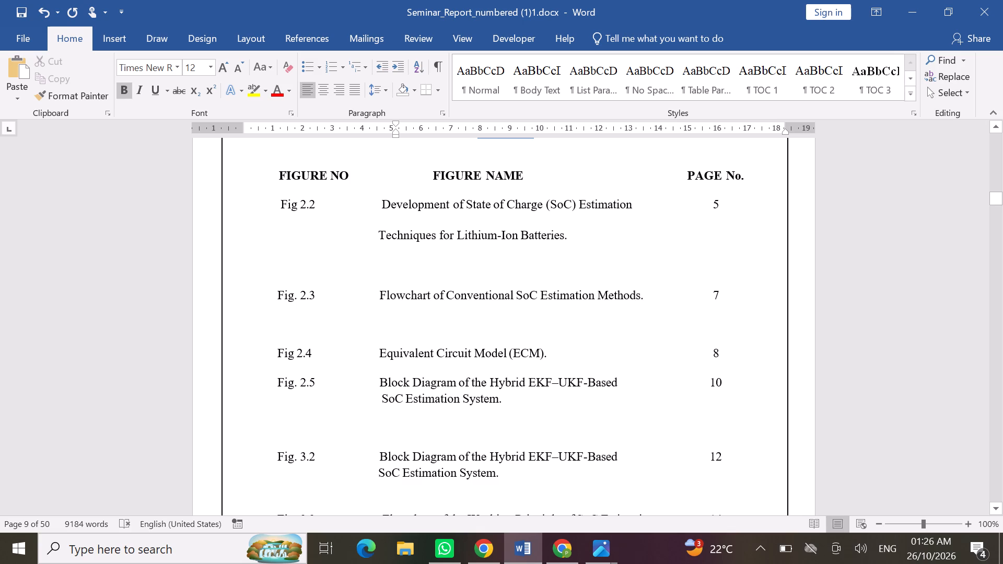
Replace the Fig 2.2 figure name in the list of figures with "Block Diagram of Footstep Energy Harvesting System", with "System" on a second line.
{"action": "left_click", "coordinate": [577, 237]}
{"action": "key", "text": "BackSpace"}
{"action": "key", "text": "BackSpace"}
{"action": "key", "text": "BackSpace"}
{"action": "key", "text": "BackSpace"}
{"action": "key", "text": "BackSpace"}
{"action": "key", "text": "BackSpace"}
{"action": "key", "text": "BackSpace"}
{"action": "key", "text": "BackSpace"}
{"action": "key", "text": "BackSpace"}
{"action": "key", "text": "BackSpace"}
{"action": "key", "text": "BackSpace"}
{"action": "key", "text": "BackSpace"}
{"action": "key", "text": "BackSpace"}
{"action": "key", "text": "BackSpace"}
{"action": "key", "text": "BackSpace"}
{"action": "key", "text": "BackSpace"}
{"action": "key", "text": "BackSpace"}
{"action": "key", "text": "BackSpace"}
{"action": "key", "text": "BackSpace"}
{"action": "key", "text": "BackSpace"}
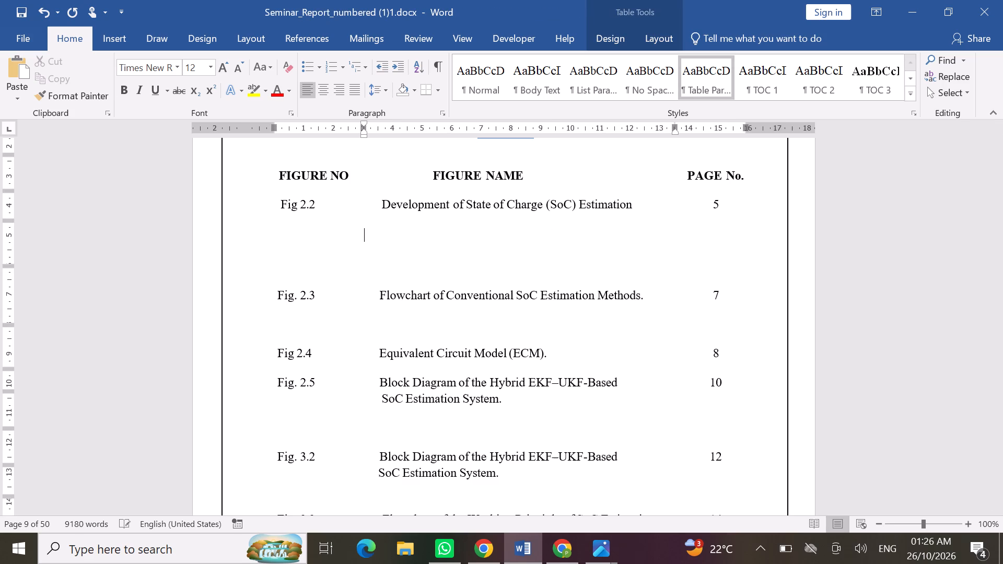
{"action": "left_click", "coordinate": [638, 204]}
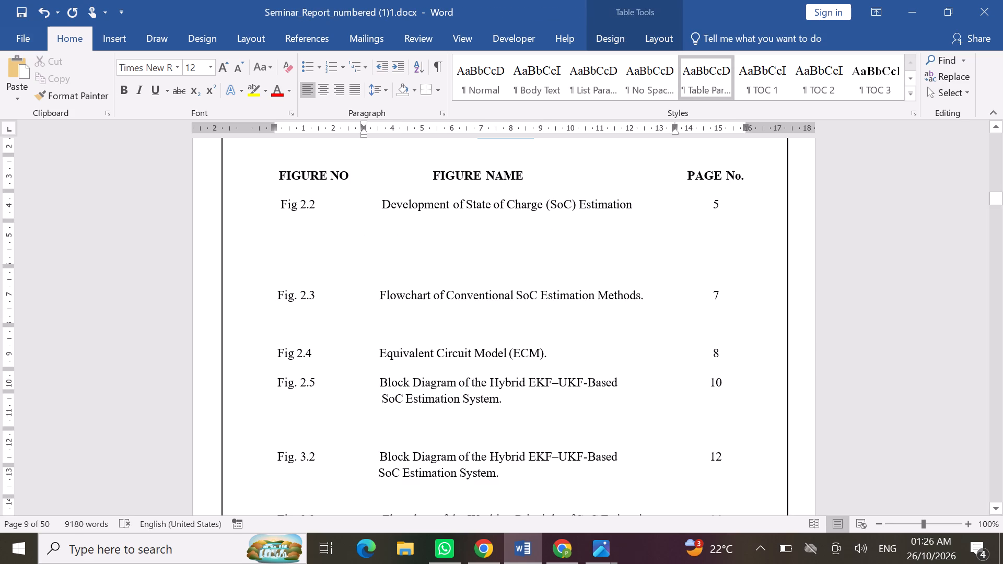
{"action": "key", "text": "BackSpace"}
{"action": "key", "text": "BackSpace"}
{"action": "key", "text": "BackSpace"}
{"action": "key", "text": "BackSpace"}
{"action": "key", "text": "BackSpace"}
{"action": "key", "text": "BackSpace"}
{"action": "key", "text": "BackSpace"}
{"action": "key", "text": "BackSpace"}
{"action": "key", "text": "BackSpace"}
{"action": "key", "text": "BackSpace"}
{"action": "key", "text": "BackSpace"}
{"action": "key", "text": "BackSpace"}
{"action": "key", "text": "BackSpace"}
{"action": "key", "text": "BackSpace"}
{"action": "key", "text": "BackSpace"}
{"action": "key", "text": "BackSpace"}
{"action": "key", "text": "BackSpace"}
{"action": "key", "text": "BackSpace"}
{"action": "key", "text": "BackSpace"}
{"action": "key", "text": "BackSpace"}
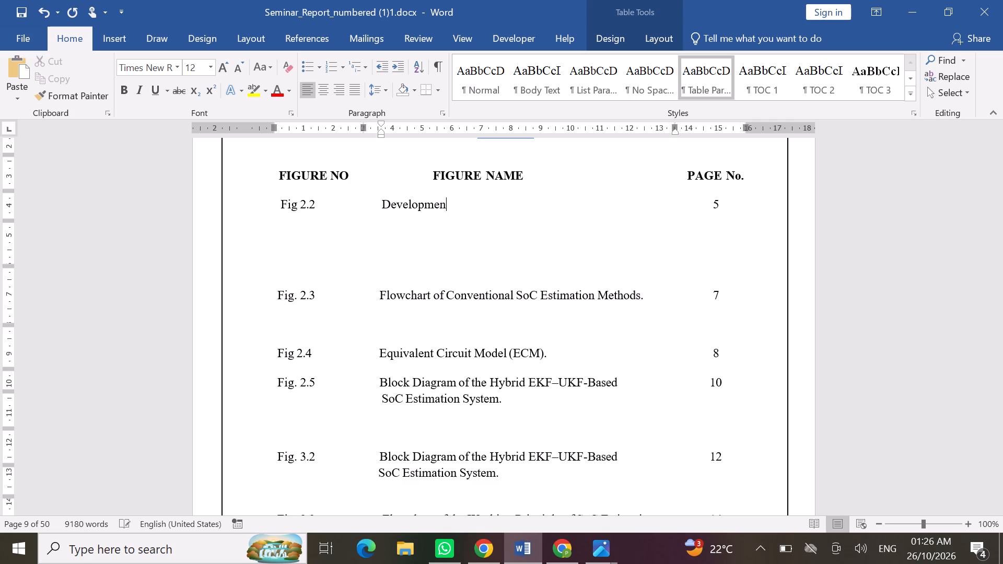
{"action": "key", "text": "BackSpace"}
{"action": "key", "text": "BackSpace"}
{"action": "type", "text": "Block"}
{"action": "key", "text": "space"}
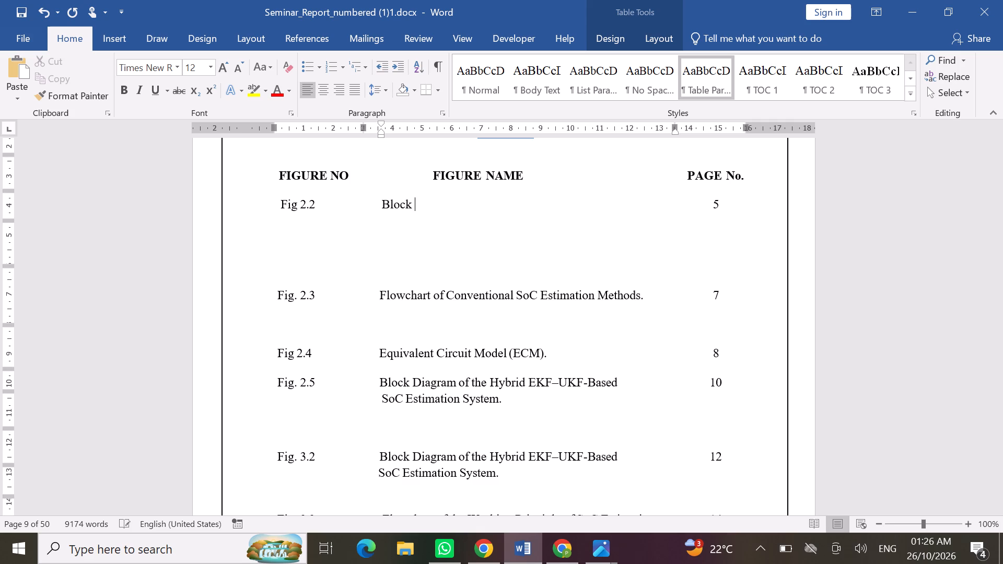
{"action": "type", "text": "di"}
{"action": "key", "text": "BackSpace"}
{"action": "key", "text": "BackSpace"}
{"action": "type", "text": "Di"}
{"action": "type", "text": "agram p"}
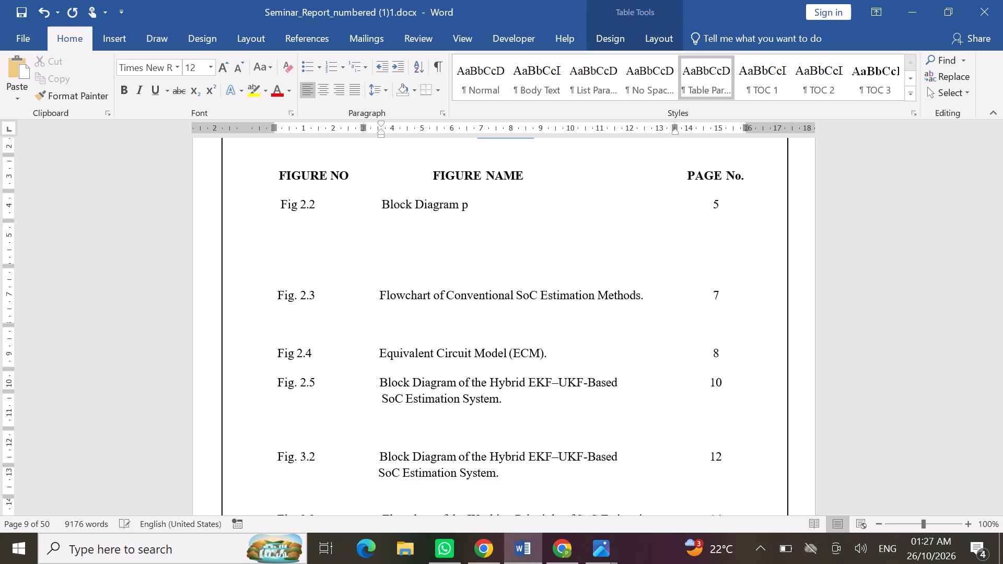
{"action": "key", "text": "BackSpace"}
{"action": "key", "text": "o"}
{"action": "type", "text": "f"}
{"action": "key", "text": "space"}
{"action": "type", "text": "Footstep"}
{"action": "key", "text": "space"}
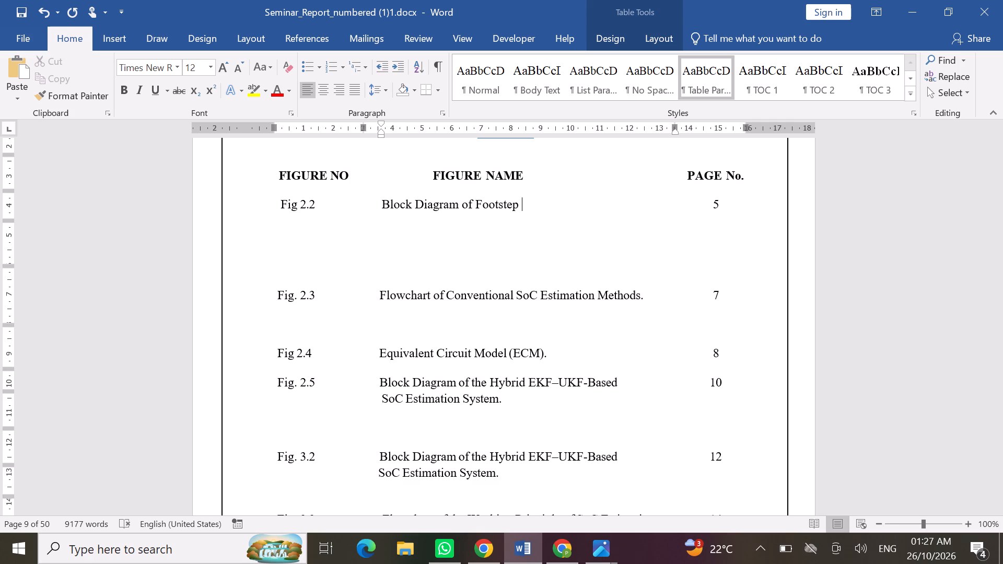
{"action": "type", "text": "Energy"}
{"action": "key", "text": "space"}
{"action": "type", "text": "Harvesting"}
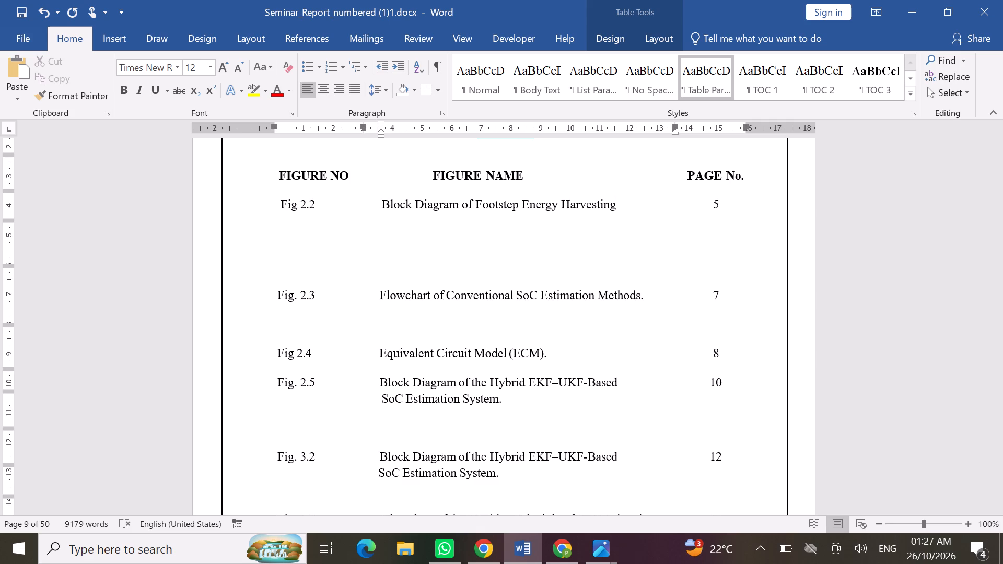
{"action": "key", "text": "Return"}
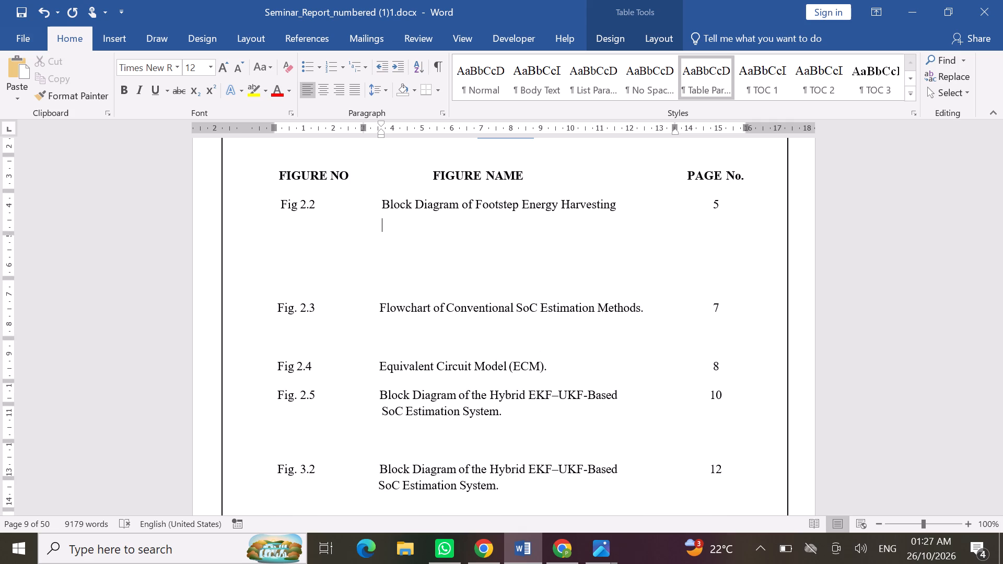
{"action": "type", "text": "sysy"}
{"action": "key", "text": "BackSpace"}
{"action": "type", "text": "tem"}
{"action": "key", "text": "Left"}
{"action": "key", "text": "Left"}
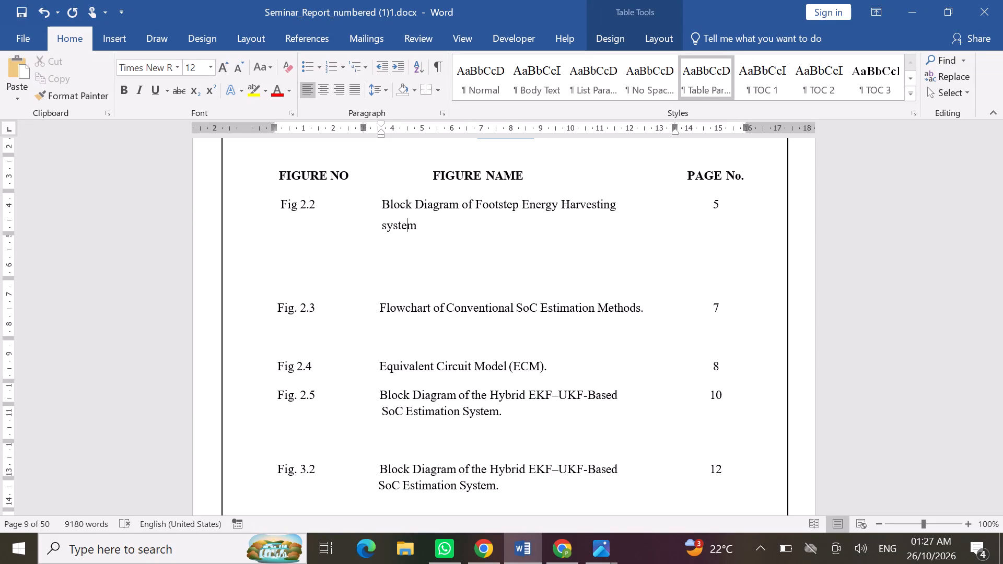
{"action": "key", "text": "Left"}
{"action": "key", "text": "Left"}
{"action": "key", "text": "Left"}
{"action": "key", "text": "BackSpace"}
{"action": "key", "text": "shift+s"}
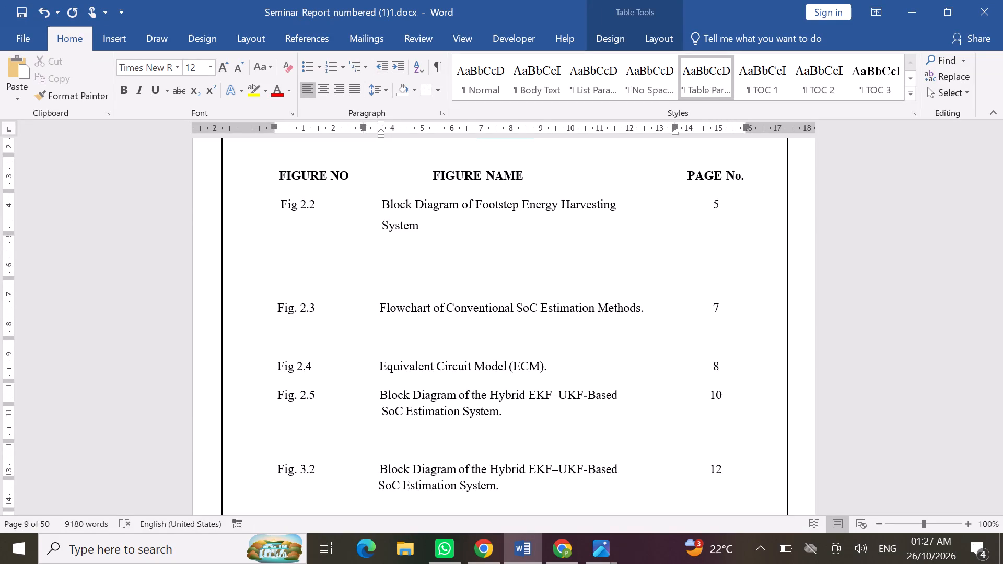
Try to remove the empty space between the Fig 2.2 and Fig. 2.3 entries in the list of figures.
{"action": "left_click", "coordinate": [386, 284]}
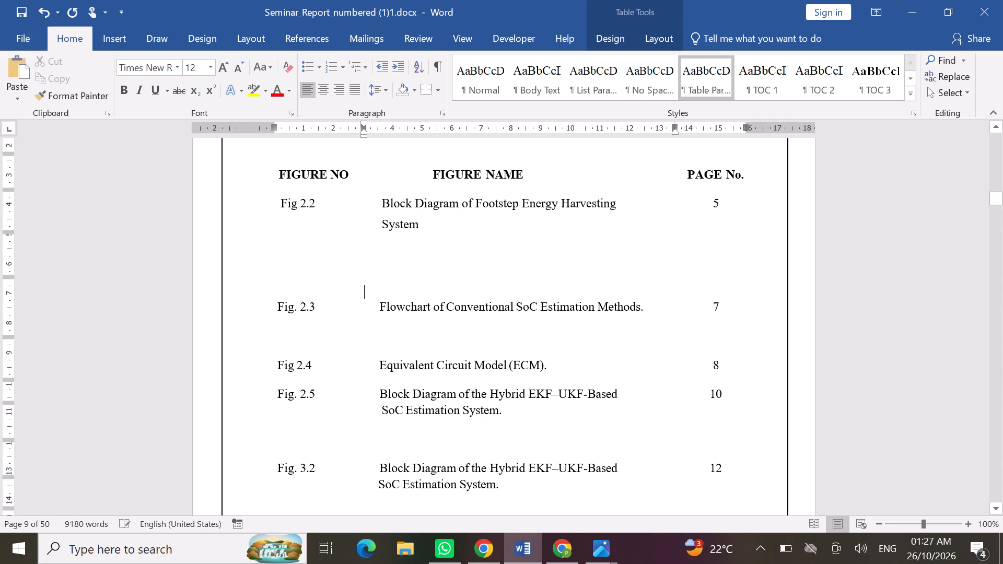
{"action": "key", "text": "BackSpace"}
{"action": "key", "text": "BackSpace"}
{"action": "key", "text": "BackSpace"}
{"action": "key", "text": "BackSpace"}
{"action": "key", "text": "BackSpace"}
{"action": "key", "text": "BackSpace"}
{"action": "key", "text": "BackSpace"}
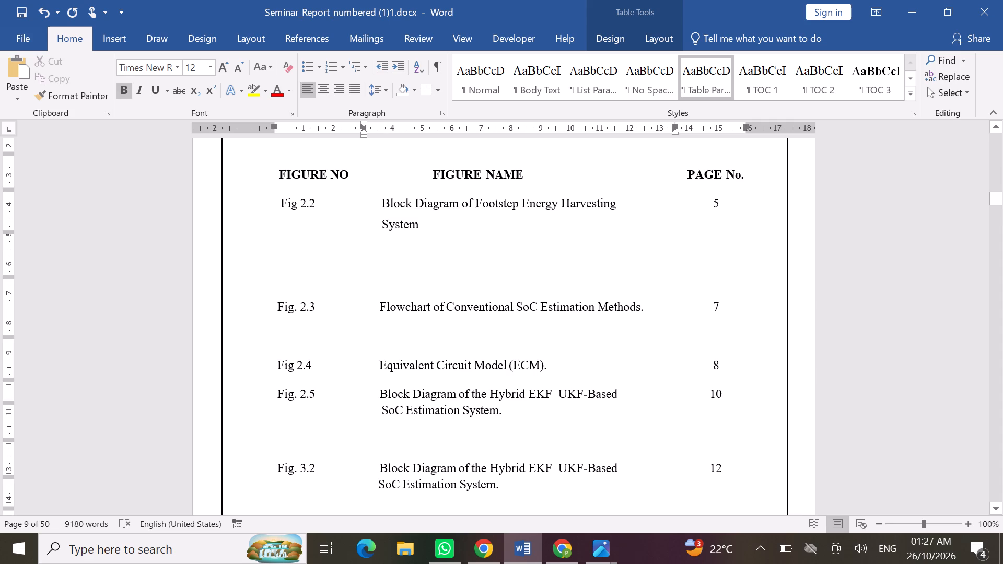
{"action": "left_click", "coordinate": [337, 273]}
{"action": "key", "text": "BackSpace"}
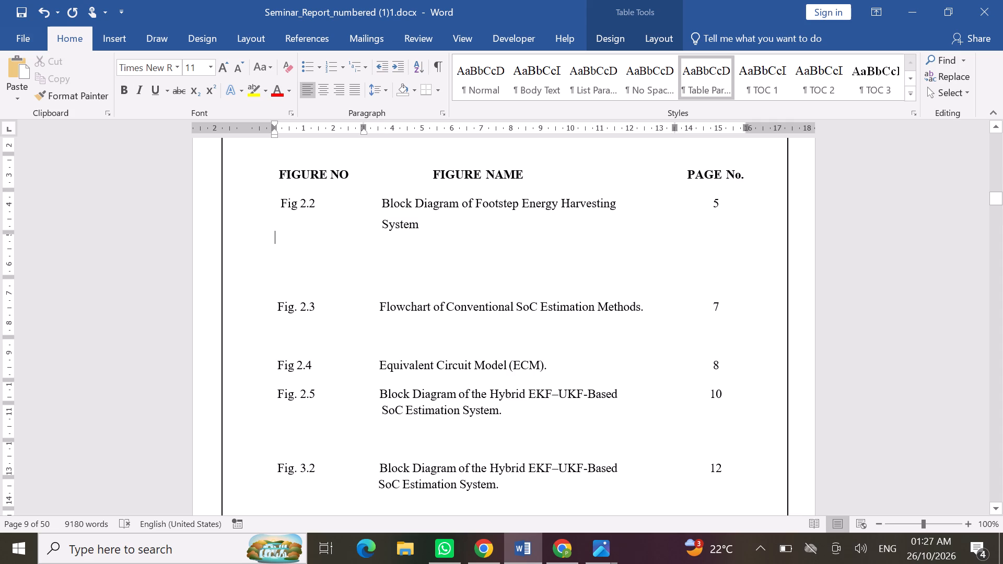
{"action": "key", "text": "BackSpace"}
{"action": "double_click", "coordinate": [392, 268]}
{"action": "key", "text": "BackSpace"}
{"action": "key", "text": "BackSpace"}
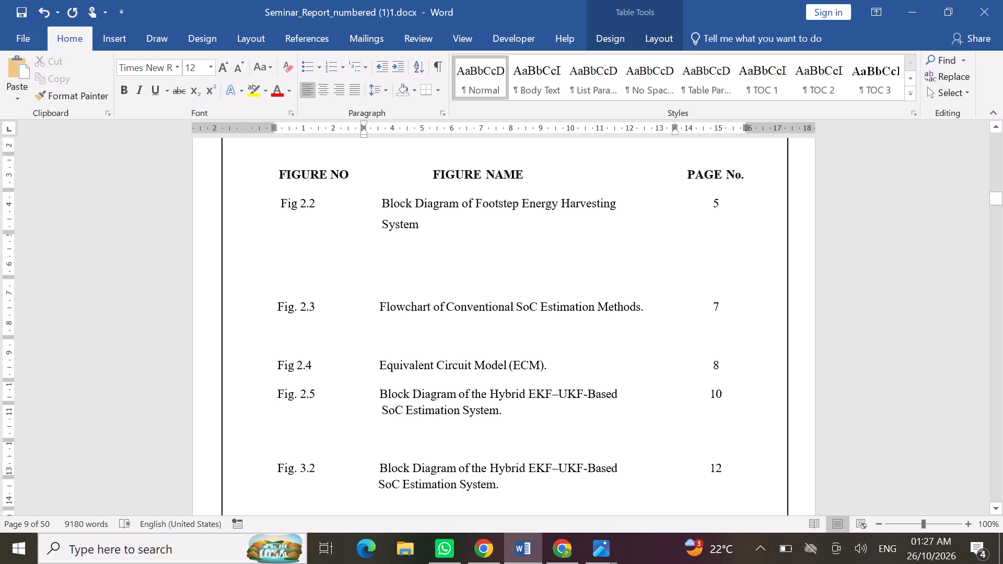
Replace the Fig. 2.3 figure name in the list of figures with "Flowchart of Footstep Energy Harvesting System".
{"action": "left_click", "coordinate": [642, 303]}
{"action": "key", "text": "BackSpace"}
{"action": "key", "text": "BackSpace"}
{"action": "key", "text": "BackSpace"}
{"action": "key", "text": "BackSpace"}
{"action": "key", "text": "BackSpace"}
{"action": "key", "text": "BackSpace"}
{"action": "key", "text": "BackSpace"}
{"action": "key", "text": "BackSpace"}
{"action": "key", "text": "BackSpace"}
{"action": "key", "text": "BackSpace"}
{"action": "key", "text": "BackSpace"}
{"action": "key", "text": "BackSpace"}
{"action": "key", "text": "BackSpace"}
{"action": "key", "text": "BackSpace"}
{"action": "key", "text": "BackSpace"}
{"action": "key", "text": "BackSpace"}
{"action": "key", "text": "BackSpace"}
{"action": "key", "text": "BackSpace"}
{"action": "key", "text": "BackSpace"}
{"action": "key", "text": "BackSpace"}
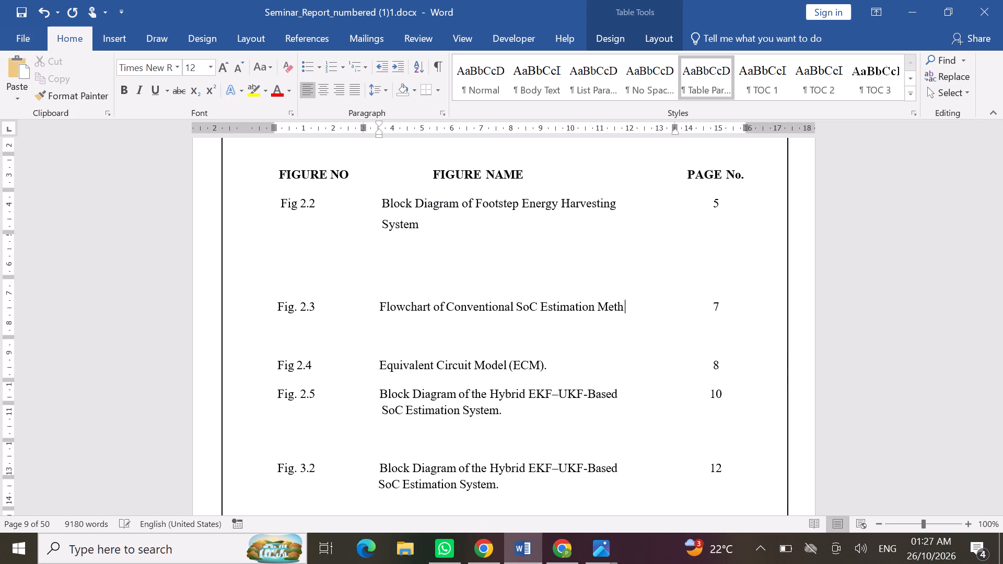
{"action": "key", "text": "BackSpace"}
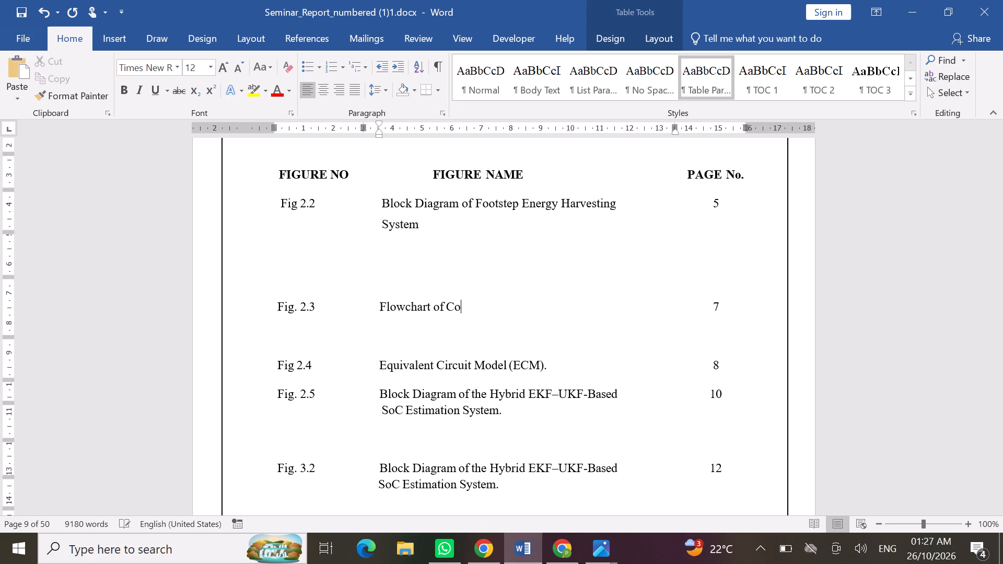
{"action": "key", "text": "BackSpace"}
{"action": "key", "text": "space"}
{"action": "type", "text": "Footstep"}
{"action": "key", "text": "space"}
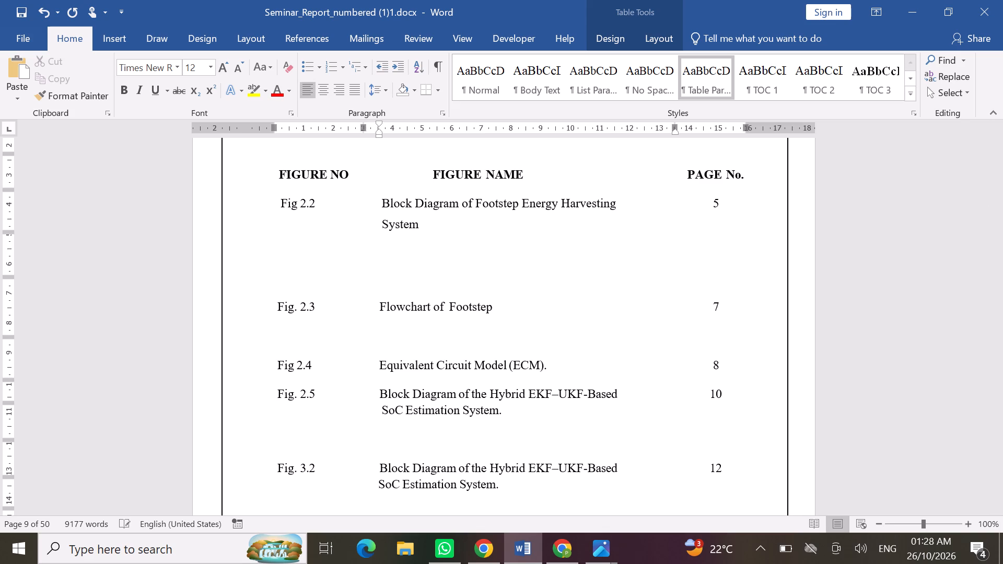
{"action": "type", "text": "Energy"}
{"action": "key", "text": "space"}
{"action": "type", "text": "Harvesting S"}
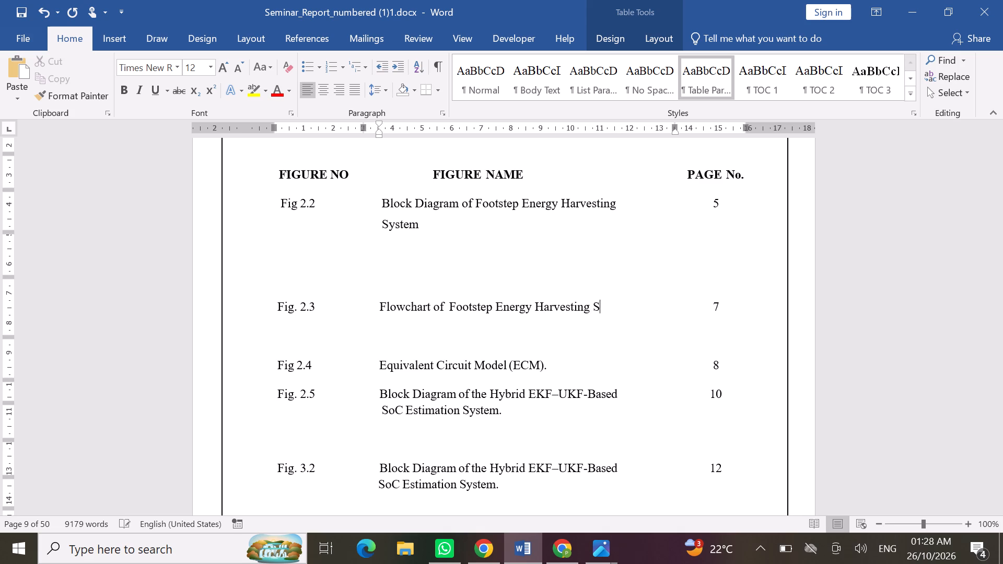
{"action": "type", "text": "ystem"}
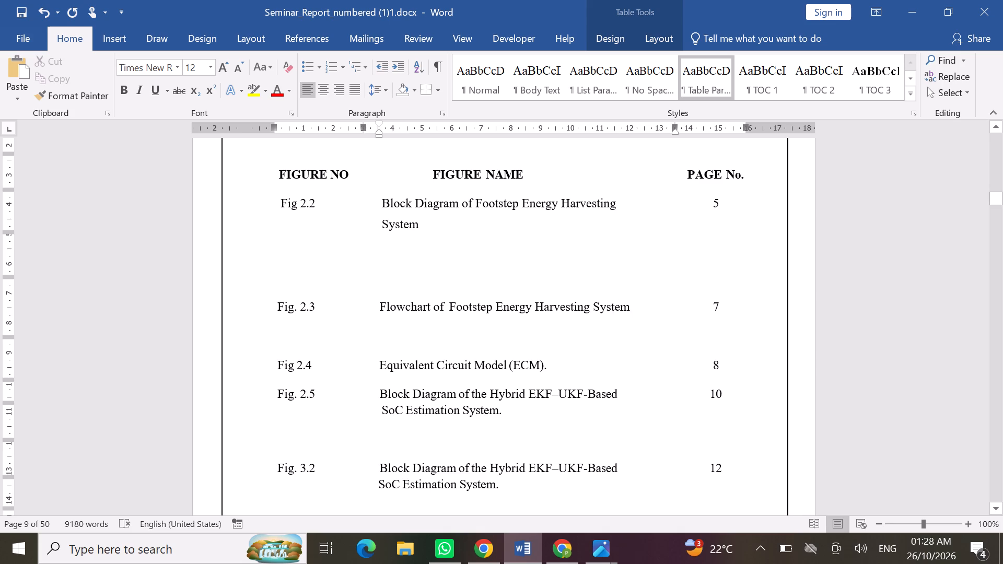
Review the remaining entries in the list of figures, from Fig 2.4 to Fig. 3.6.
{"action": "scroll", "coordinate": [594, 302], "scroll_direction": "down", "scroll_amount": 1}
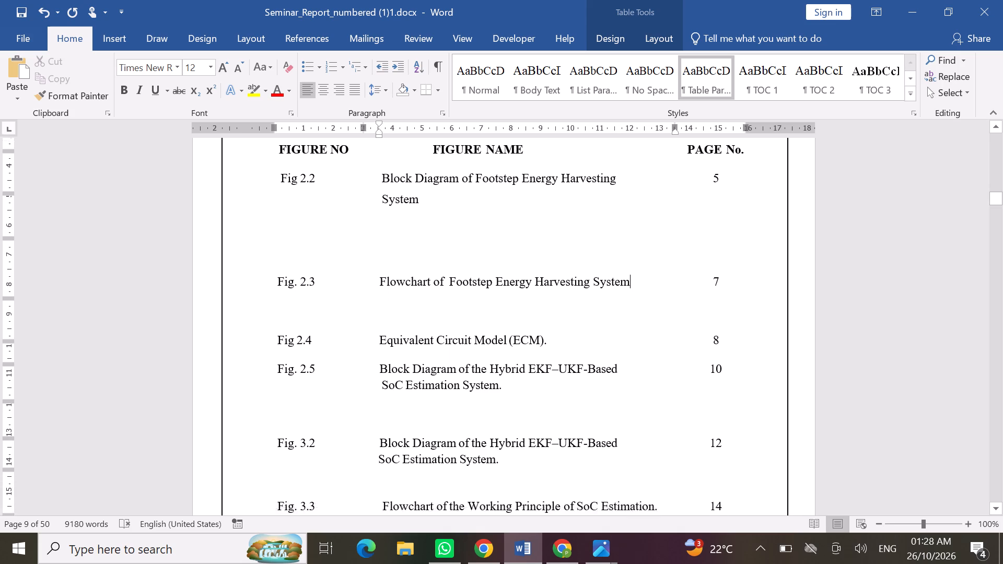
{"action": "scroll", "coordinate": [594, 302], "scroll_direction": "down", "scroll_amount": 3}
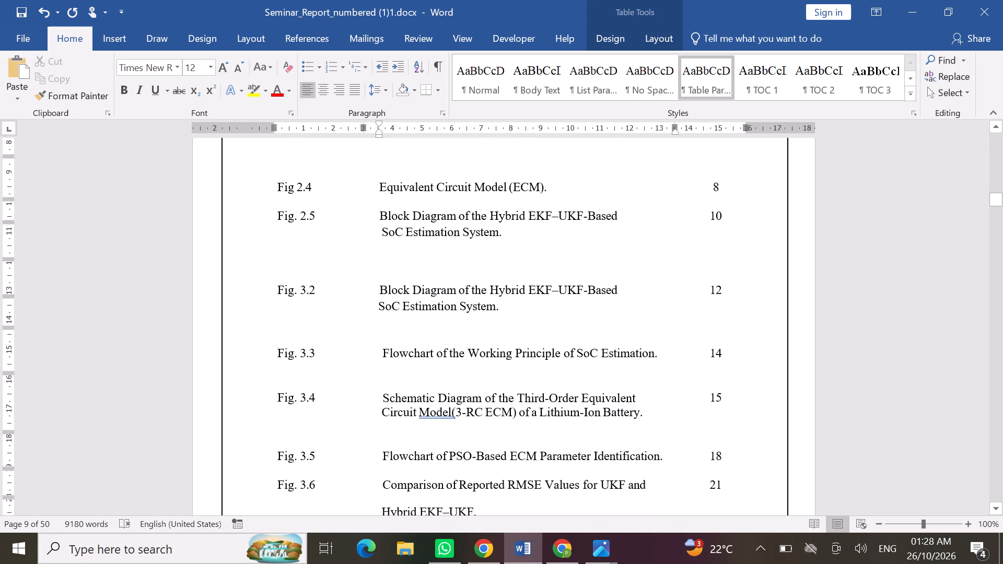
{"action": "scroll", "coordinate": [594, 302], "scroll_direction": "down", "scroll_amount": 4}
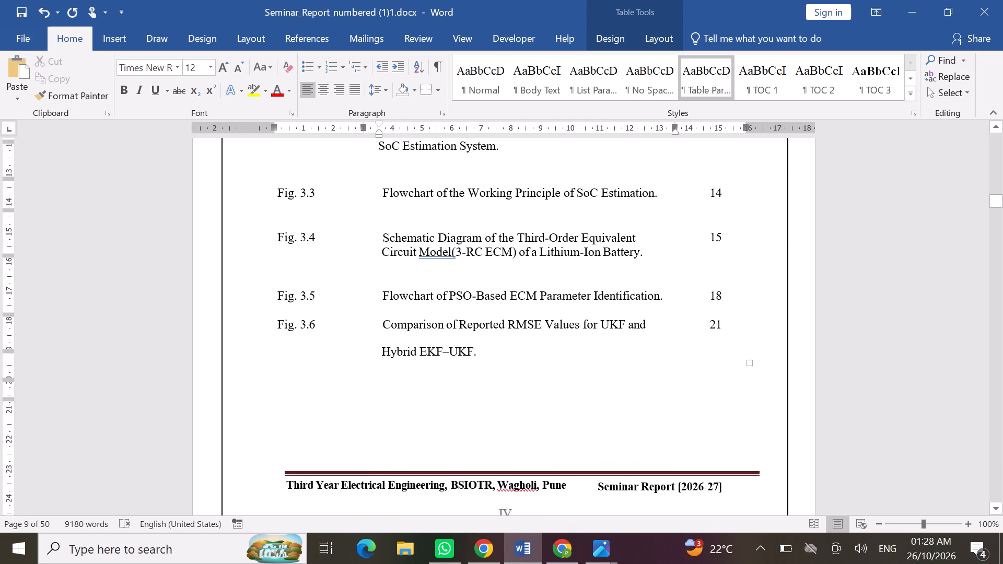
{"action": "scroll", "coordinate": [594, 302], "scroll_direction": "up", "scroll_amount": 1}
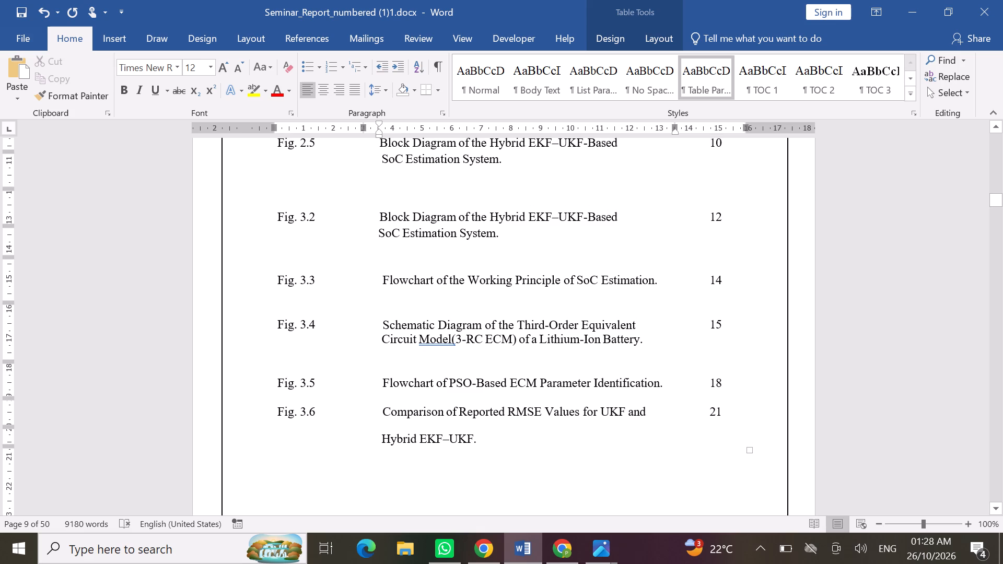
{"action": "scroll", "coordinate": [383, 232], "scroll_direction": "up", "scroll_amount": 1}
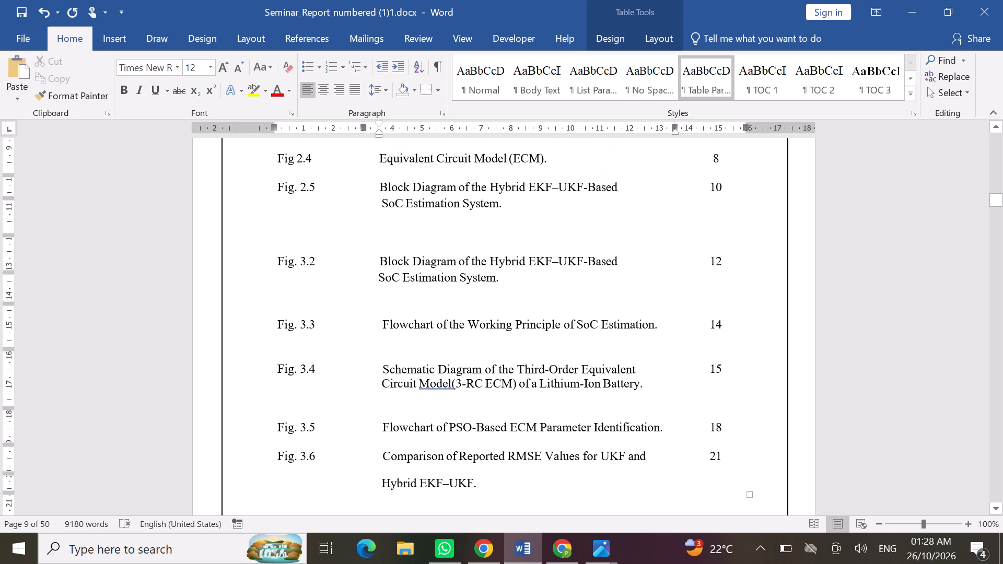
Replace the Fig 2.4 figure name in the list of figures with "Comparison of existing reaserch approches".
{"action": "scroll", "coordinate": [383, 232], "scroll_direction": "up", "scroll_amount": 3}
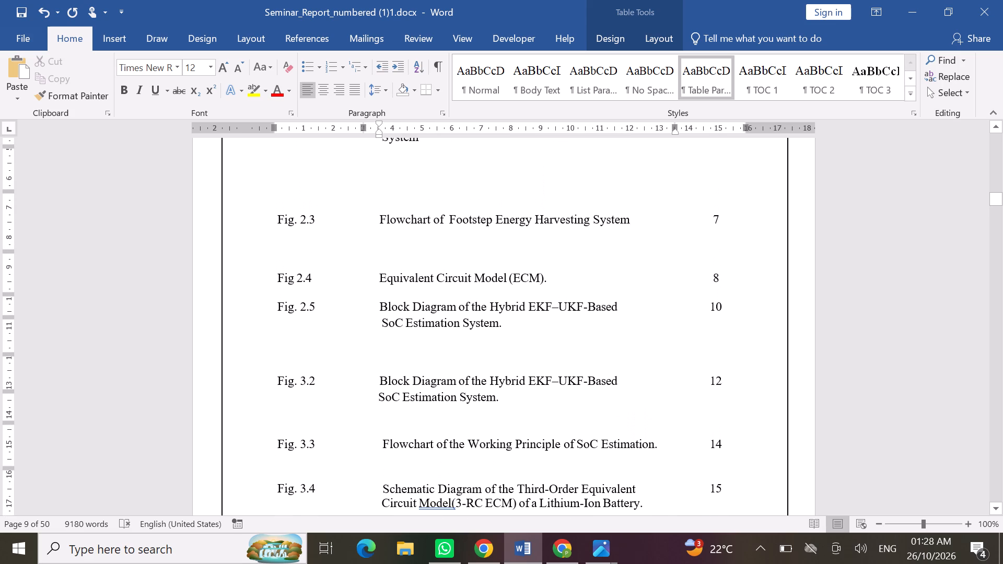
{"action": "scroll", "coordinate": [383, 232], "scroll_direction": "up", "scroll_amount": 1}
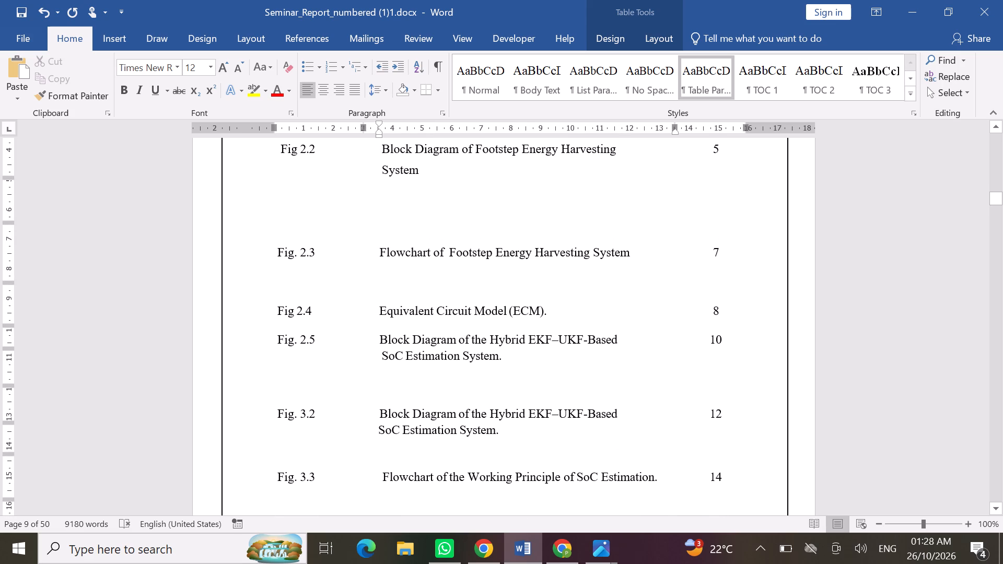
{"action": "left_click", "coordinate": [550, 317]}
{"action": "key", "text": "BackSpace"}
{"action": "key", "text": "BackSpace"}
{"action": "key", "text": "BackSpace"}
{"action": "key", "text": "BackSpace"}
{"action": "key", "text": "BackSpace"}
{"action": "key", "text": "BackSpace"}
{"action": "key", "text": "BackSpace"}
{"action": "key", "text": "BackSpace"}
{"action": "key", "text": "BackSpace"}
{"action": "key", "text": "BackSpace"}
{"action": "key", "text": "BackSpace"}
{"action": "key", "text": "BackSpace"}
{"action": "key", "text": "BackSpace"}
{"action": "key", "text": "BackSpace"}
{"action": "key", "text": "BackSpace"}
{"action": "key", "text": "BackSpace"}
{"action": "key", "text": "BackSpace"}
{"action": "key", "text": "BackSpace"}
{"action": "key", "text": "BackSpace"}
{"action": "key", "text": "BackSpace"}
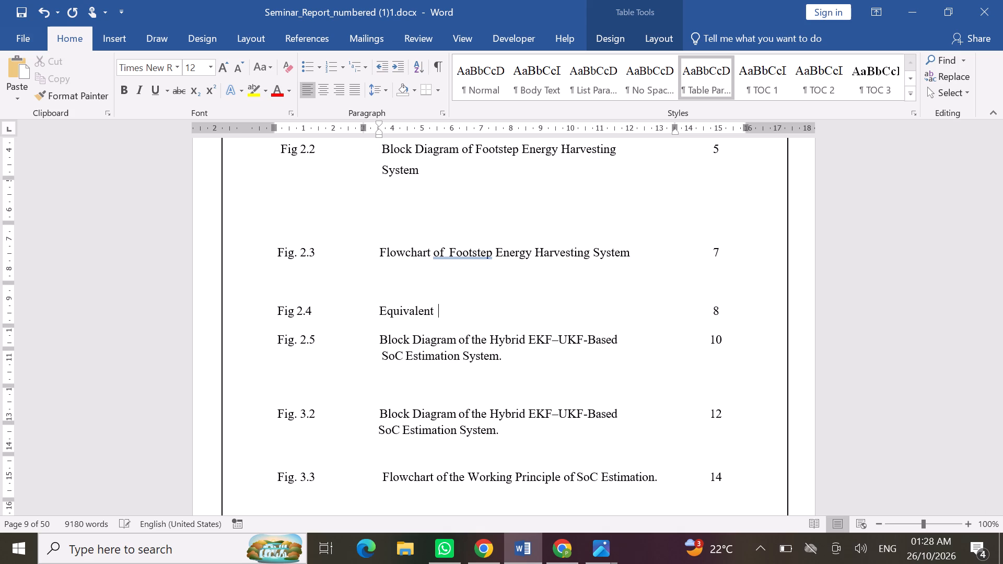
{"action": "key", "text": "BackSpace"}
{"action": "key", "text": "BackSpace"}
{"action": "key", "text": "BackSpace"}
{"action": "type", "text": "Comparison of"}
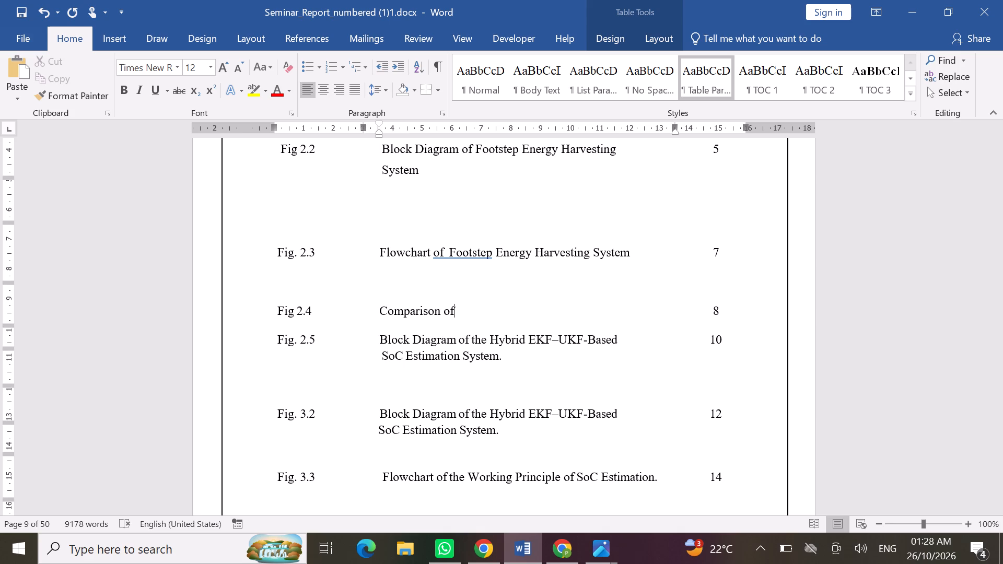
{"action": "scroll", "coordinate": [550, 317], "scroll_direction": "up", "scroll_amount": 18}
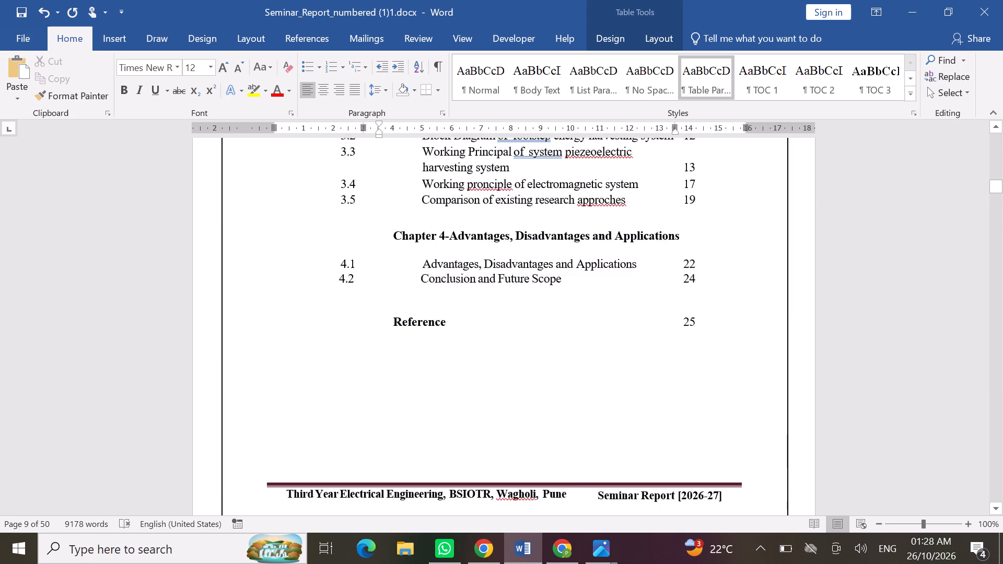
{"action": "scroll", "coordinate": [550, 317], "scroll_direction": "up", "scroll_amount": 4}
{"action": "scroll", "coordinate": [550, 317], "scroll_direction": "down", "scroll_amount": 2}
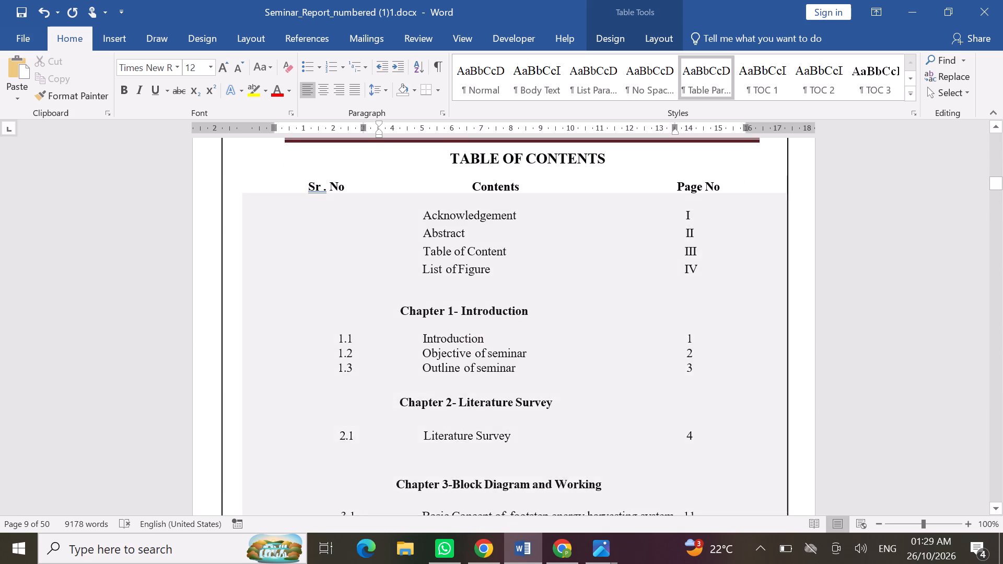
{"action": "scroll", "coordinate": [550, 317], "scroll_direction": "down", "scroll_amount": 3}
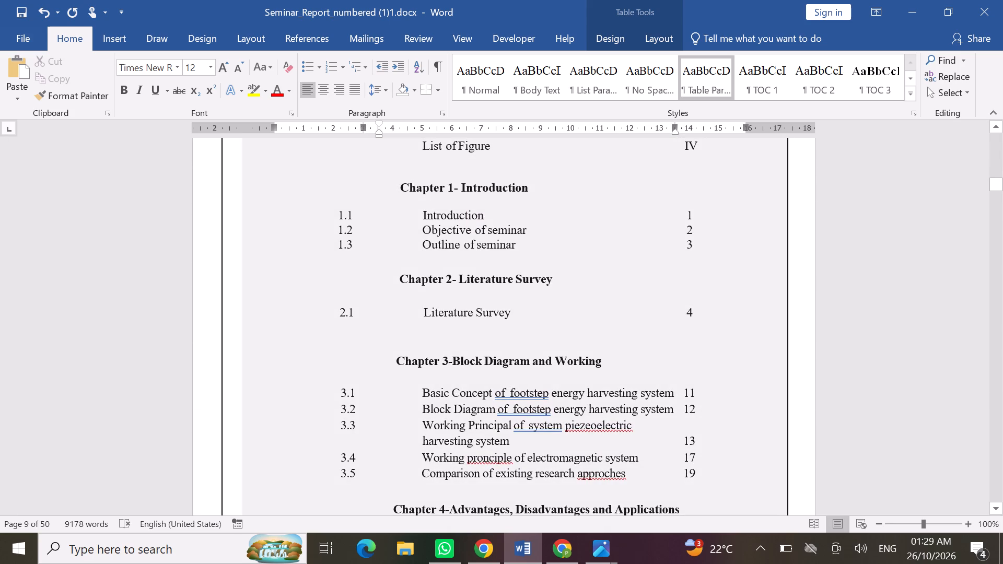
{"action": "scroll", "coordinate": [550, 317], "scroll_direction": "down", "scroll_amount": 20}
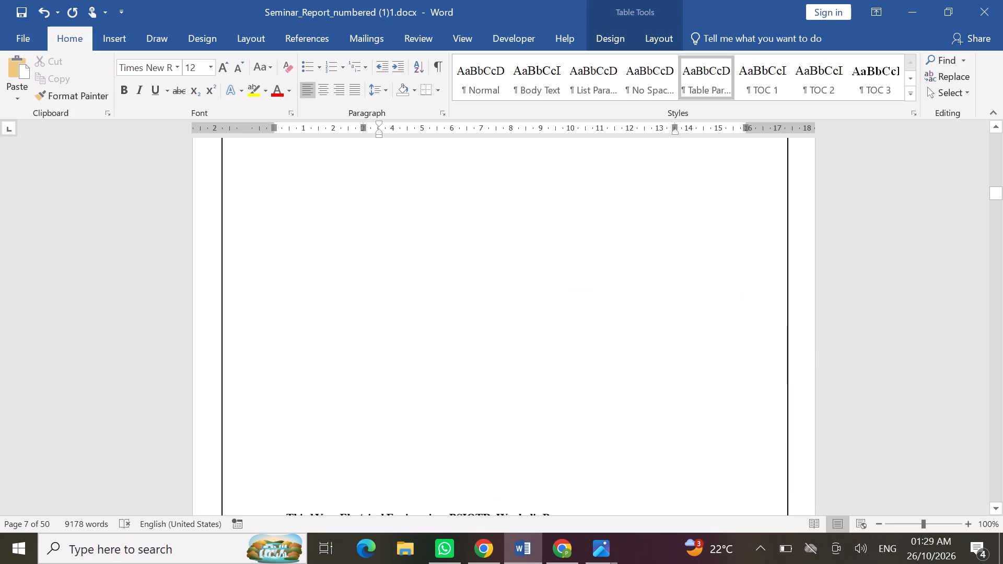
{"action": "scroll", "coordinate": [550, 317], "scroll_direction": "down", "scroll_amount": 7}
{"action": "scroll", "coordinate": [550, 317], "scroll_direction": "up", "scroll_amount": 2}
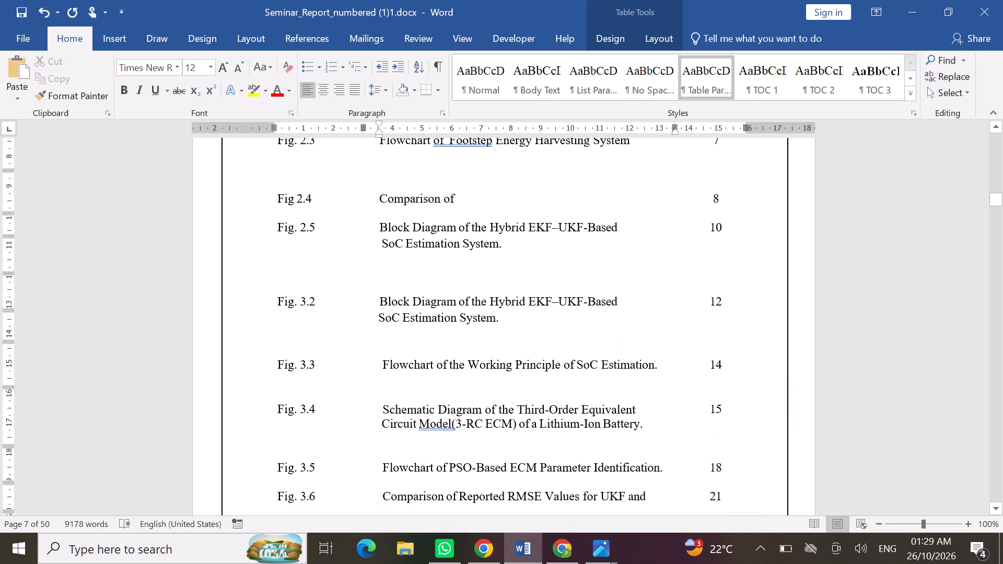
{"action": "scroll", "coordinate": [550, 317], "scroll_direction": "up", "scroll_amount": 1}
{"action": "key", "text": "space"}
{"action": "type", "text": "existing reaserch approches"}
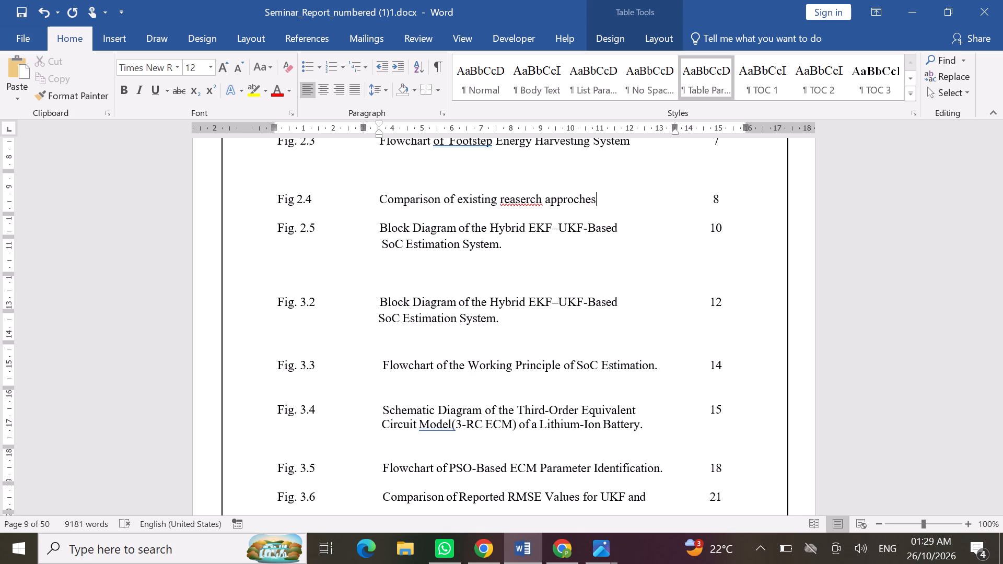
Delete the Fig. 3.6 entry from the list of figures, including its two-line figure name, page number and figure label.
{"action": "scroll", "coordinate": [492, 158], "scroll_direction": "down", "scroll_amount": 2}
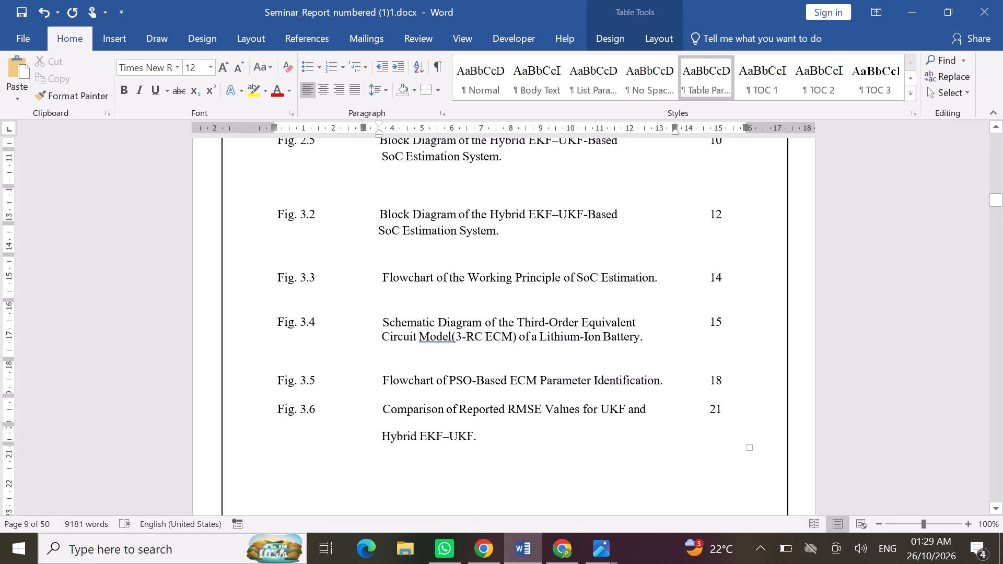
{"action": "scroll", "coordinate": [492, 157], "scroll_direction": "down", "scroll_amount": 3}
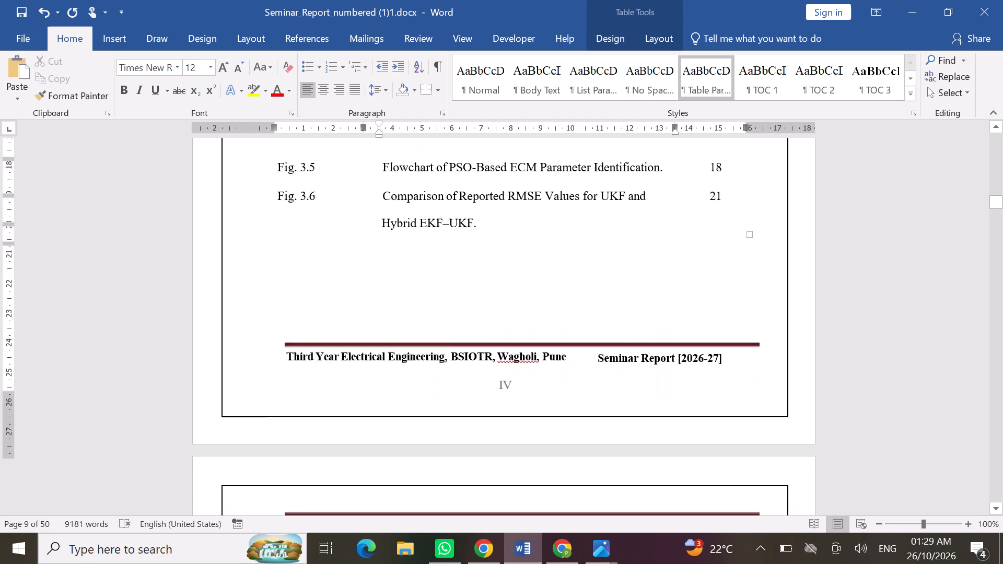
{"action": "scroll", "coordinate": [492, 157], "scroll_direction": "up", "scroll_amount": 3}
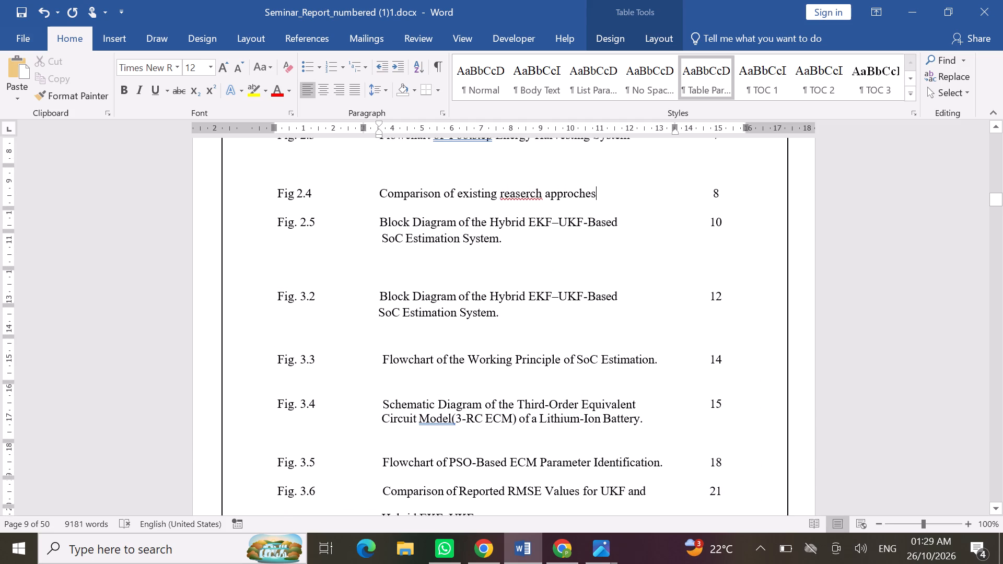
{"action": "left_click", "coordinate": [496, 314]}
{"action": "scroll", "coordinate": [496, 314], "scroll_direction": "up", "scroll_amount": 1}
{"action": "scroll", "coordinate": [496, 314], "scroll_direction": "down", "scroll_amount": 2}
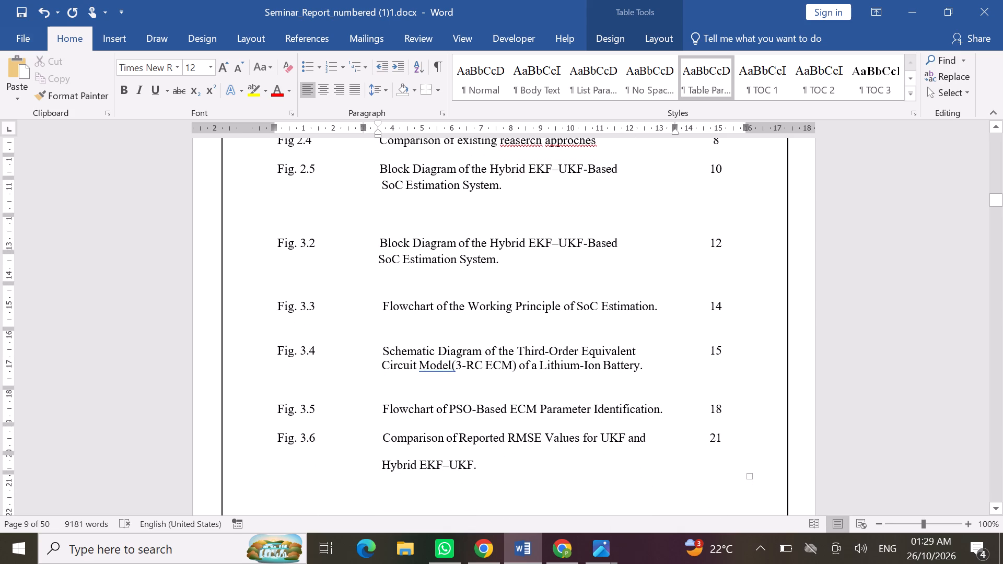
{"action": "left_click", "coordinate": [483, 468]}
{"action": "key", "text": "BackSpace"}
{"action": "key", "text": "BackSpace"}
{"action": "key", "text": "BackSpace"}
{"action": "key", "text": "BackSpace"}
{"action": "key", "text": "BackSpace"}
{"action": "key", "text": "BackSpace"}
{"action": "key", "text": "BackSpace"}
{"action": "key", "text": "BackSpace"}
{"action": "key", "text": "BackSpace"}
{"action": "key", "text": "BackSpace"}
{"action": "key", "text": "BackSpace"}
{"action": "key", "text": "BackSpace"}
{"action": "key", "text": "BackSpace"}
{"action": "key", "text": "BackSpace"}
{"action": "key", "text": "BackSpace"}
{"action": "key", "text": "BackSpace"}
{"action": "key", "text": "BackSpace"}
{"action": "key", "text": "BackSpace"}
{"action": "key", "text": "BackSpace"}
{"action": "key", "text": "BackSpace"}
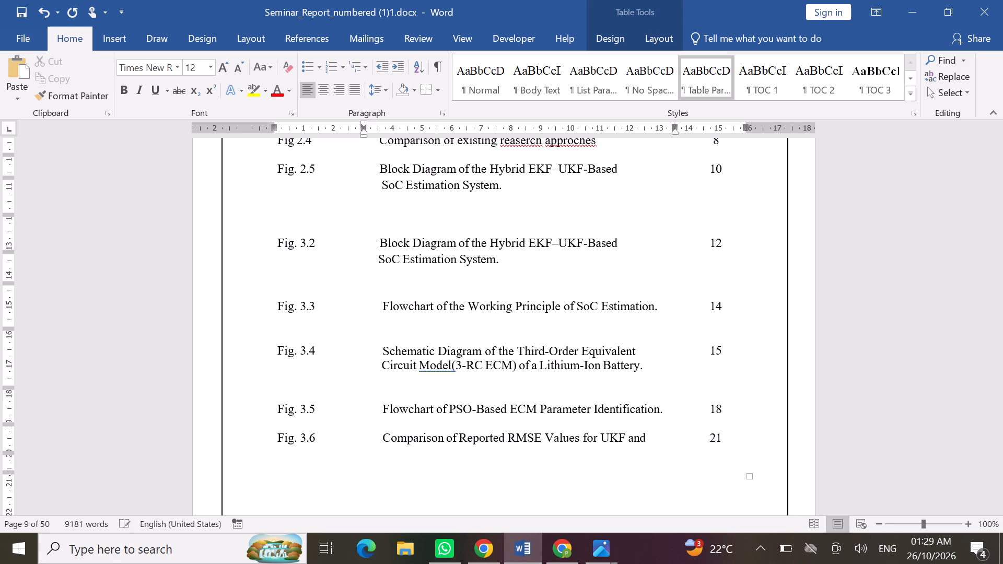
{"action": "left_click", "coordinate": [722, 443]}
{"action": "key", "text": "BackSpace"}
{"action": "key", "text": "BackSpace"}
{"action": "key", "text": "BackSpace"}
{"action": "key", "text": "BackSpace"}
{"action": "key", "text": "BackSpace"}
{"action": "key", "text": "BackSpace"}
{"action": "key", "text": "BackSpace"}
{"action": "key", "text": "BackSpace"}
{"action": "key", "text": "BackSpace"}
{"action": "key", "text": "BackSpace"}
{"action": "key", "text": "BackSpace"}
{"action": "key", "text": "BackSpace"}
{"action": "key", "text": "BackSpace"}
{"action": "key", "text": "BackSpace"}
{"action": "key", "text": "BackSpace"}
{"action": "key", "text": "BackSpace"}
{"action": "key", "text": "BackSpace"}
{"action": "key", "text": "BackSpace"}
{"action": "key", "text": "BackSpace"}
{"action": "key", "text": "BackSpace"}
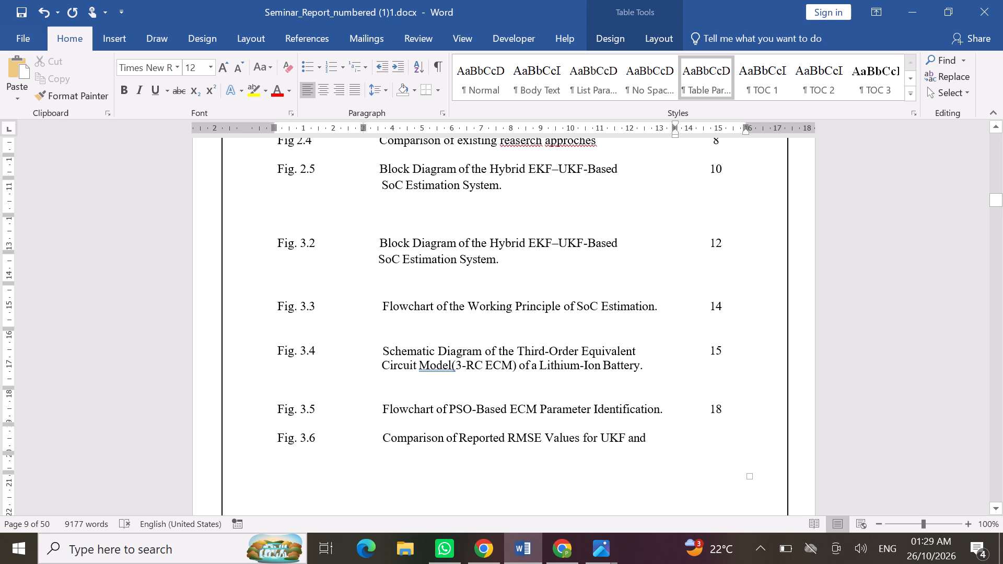
{"action": "left_click", "coordinate": [649, 439]}
{"action": "key", "text": "BackSpace"}
{"action": "key", "text": "BackSpace"}
{"action": "key", "text": "BackSpace"}
{"action": "key", "text": "BackSpace"}
{"action": "key", "text": "BackSpace"}
{"action": "key", "text": "BackSpace"}
{"action": "key", "text": "BackSpace"}
{"action": "key", "text": "BackSpace"}
{"action": "key", "text": "BackSpace"}
{"action": "key", "text": "BackSpace"}
{"action": "key", "text": "BackSpace"}
{"action": "key", "text": "BackSpace"}
{"action": "key", "text": "BackSpace"}
{"action": "key", "text": "BackSpace"}
{"action": "key", "text": "BackSpace"}
{"action": "key", "text": "BackSpace"}
{"action": "key", "text": "BackSpace"}
{"action": "key", "text": "BackSpace"}
{"action": "key", "text": "BackSpace"}
{"action": "key", "text": "BackSpace"}
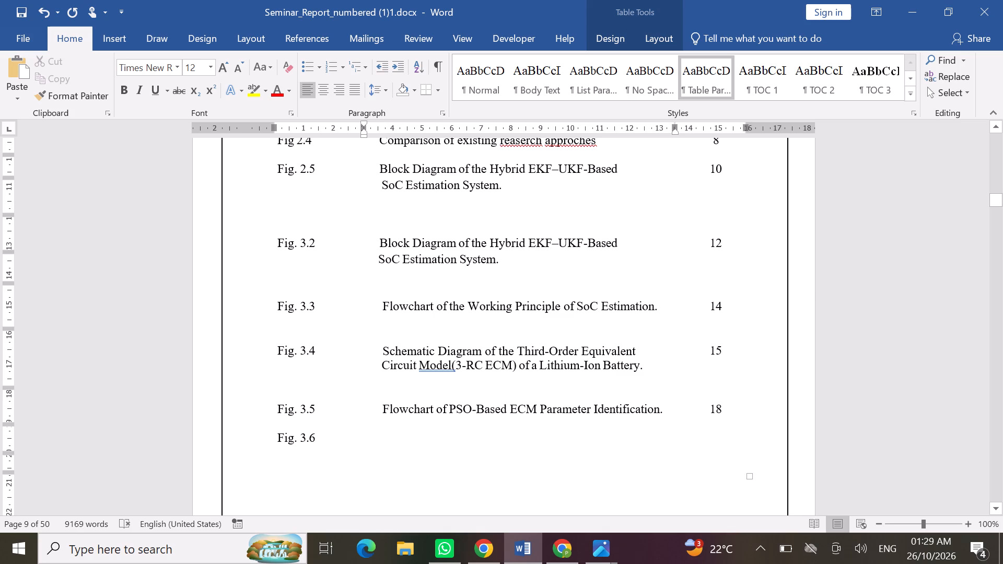
{"action": "left_click", "coordinate": [315, 436]}
{"action": "key", "text": "BackSpace"}
{"action": "key", "text": "BackSpace"}
{"action": "key", "text": "BackSpace"}
{"action": "key", "text": "BackSpace"}
{"action": "key", "text": "BackSpace"}
{"action": "key", "text": "BackSpace"}
{"action": "key", "text": "BackSpace"}
{"action": "key", "text": "BackSpace"}
{"action": "key", "text": "BackSpace"}
{"action": "key", "text": "BackSpace"}
{"action": "key", "text": "BackSpace"}
{"action": "key", "text": "BackSpace"}
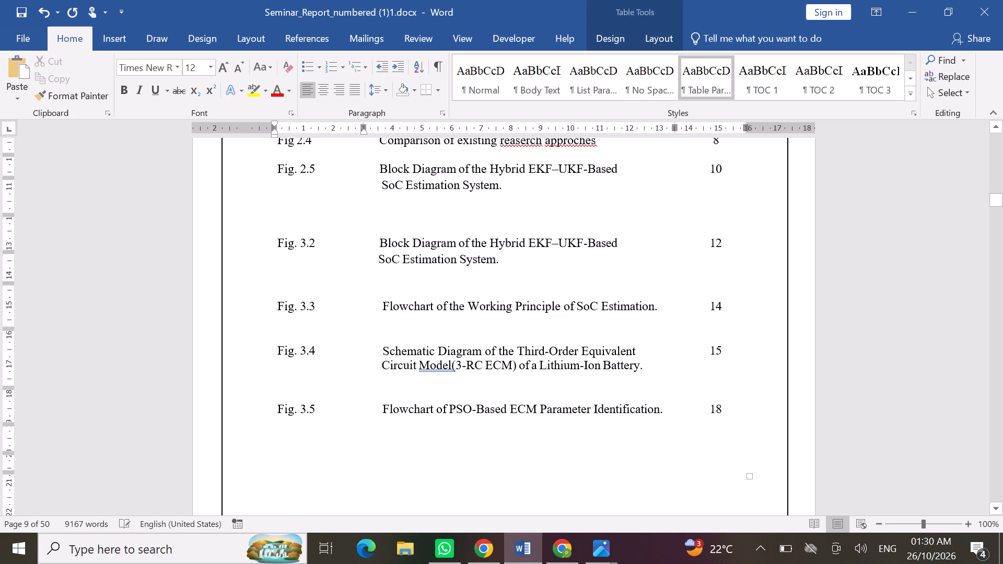
Delete the Fig. 3.5 entry from the list of figures, including its page number, figure name and figure label.
{"action": "left_click", "coordinate": [721, 405]}
{"action": "key", "text": "BackSpace"}
{"action": "key", "text": "BackSpace"}
{"action": "key", "text": "BackSpace"}
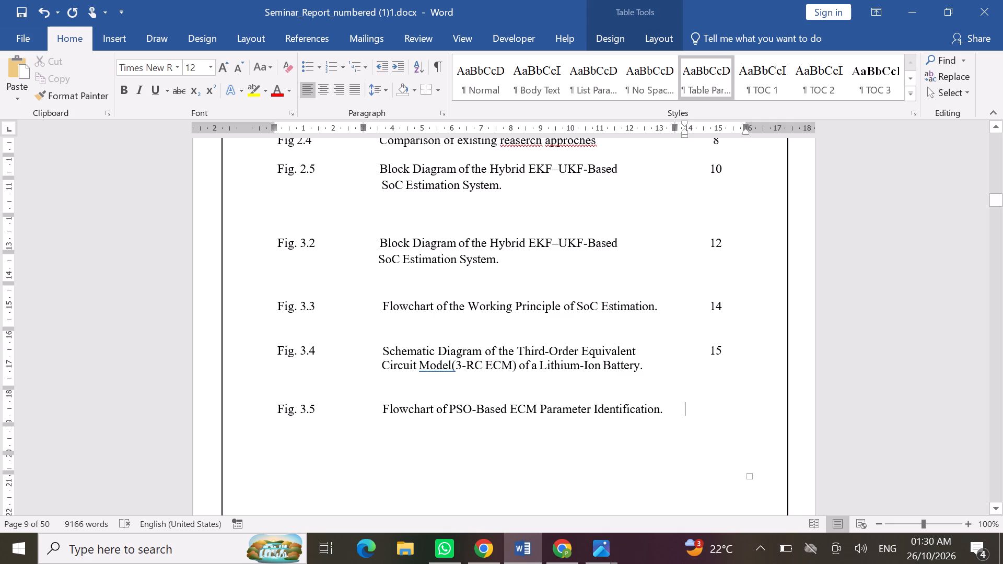
{"action": "left_click", "coordinate": [660, 408]}
{"action": "key", "text": "BackSpace"}
{"action": "key", "text": "BackSpace"}
{"action": "key", "text": "BackSpace"}
{"action": "key", "text": "BackSpace"}
{"action": "key", "text": "BackSpace"}
{"action": "key", "text": "BackSpace"}
{"action": "key", "text": "BackSpace"}
{"action": "key", "text": "BackSpace"}
{"action": "key", "text": "BackSpace"}
{"action": "key", "text": "BackSpace"}
{"action": "key", "text": "BackSpace"}
{"action": "key", "text": "BackSpace"}
{"action": "key", "text": "BackSpace"}
{"action": "key", "text": "BackSpace"}
{"action": "key", "text": "BackSpace"}
{"action": "key", "text": "BackSpace"}
{"action": "key", "text": "BackSpace"}
{"action": "key", "text": "BackSpace"}
{"action": "key", "text": "BackSpace"}
{"action": "key", "text": "BackSpace"}
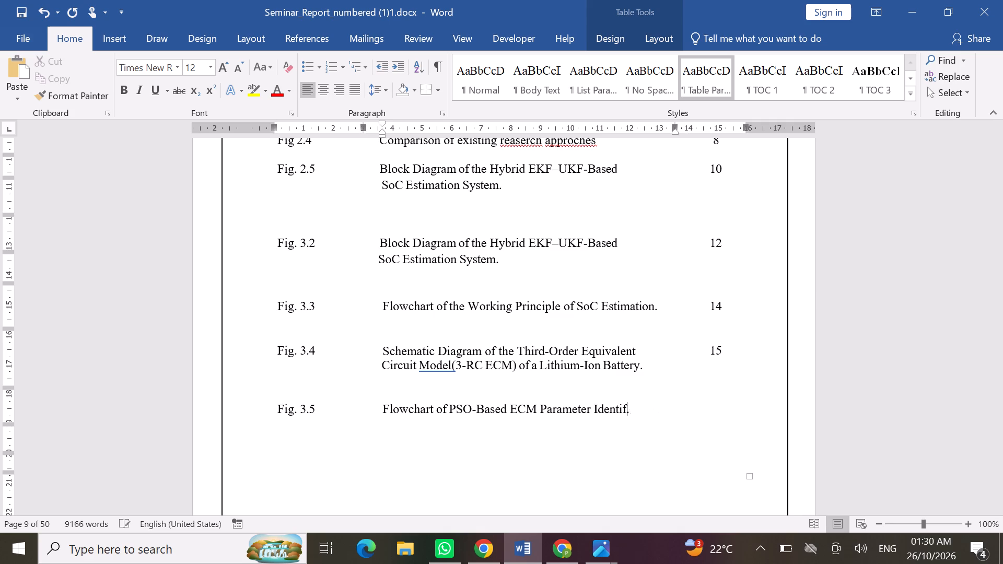
{"action": "key", "text": "Right"}
{"action": "key", "text": "BackSpace"}
{"action": "key", "text": "BackSpace"}
{"action": "key", "text": "BackSpace"}
{"action": "key", "text": "BackSpace"}
{"action": "key", "text": "BackSpace"}
{"action": "key", "text": "BackSpace"}
{"action": "key", "text": "BackSpace"}
{"action": "key", "text": "BackSpace"}
{"action": "key", "text": "BackSpace"}
{"action": "key", "text": "BackSpace"}
{"action": "key", "text": "BackSpace"}
{"action": "key", "text": "BackSpace"}
{"action": "key", "text": "BackSpace"}
{"action": "key", "text": "BackSpace"}
{"action": "key", "text": "BackSpace"}
{"action": "key", "text": "BackSpace"}
{"action": "key", "text": "BackSpace"}
{"action": "key", "text": "BackSpace"}
{"action": "key", "text": "BackSpace"}
{"action": "key", "text": "BackSpace"}
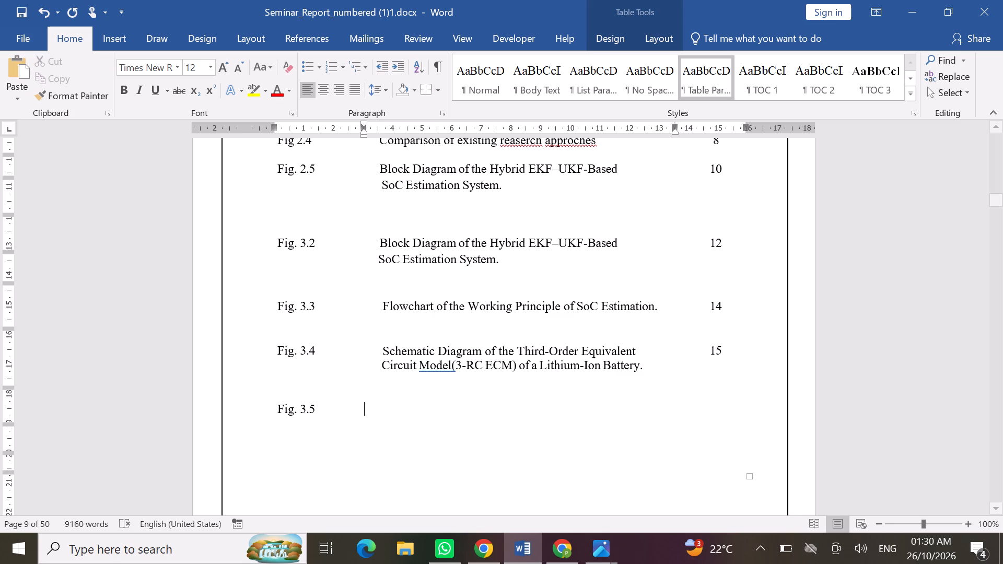
{"action": "left_click", "coordinate": [317, 407]}
{"action": "key", "text": "BackSpace"}
{"action": "key", "text": "BackSpace"}
{"action": "key", "text": "BackSpace"}
{"action": "key", "text": "BackSpace"}
{"action": "key", "text": "BackSpace"}
{"action": "key", "text": "BackSpace"}
{"action": "key", "text": "BackSpace"}
{"action": "key", "text": "BackSpace"}
Delete the Fig. 3.4 entry from the list of figures, including its page number, two-line figure name and figure label.
{"action": "left_click", "coordinate": [725, 350]}
{"action": "key", "text": "BackSpace"}
{"action": "key", "text": "BackSpace"}
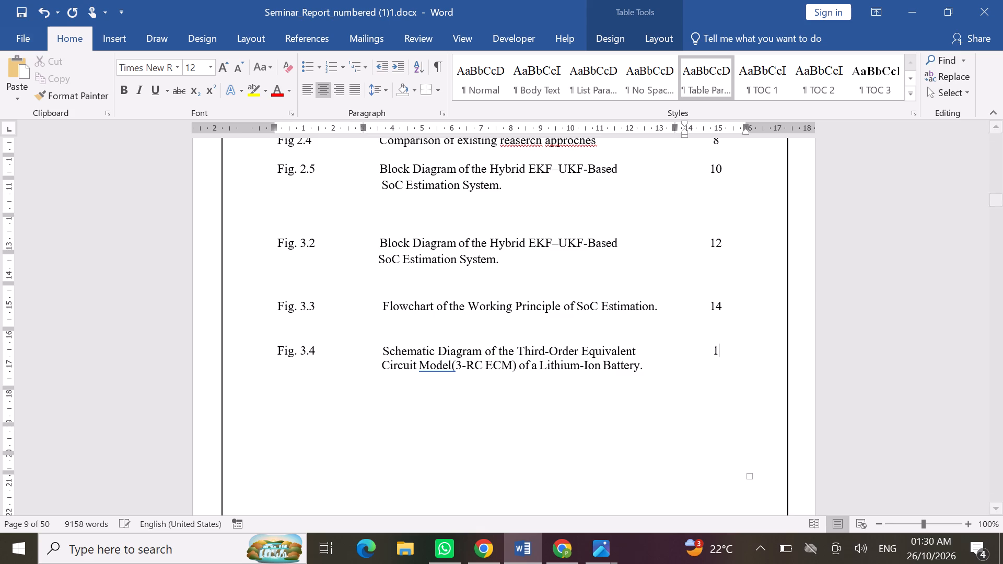
{"action": "left_click", "coordinate": [651, 367]}
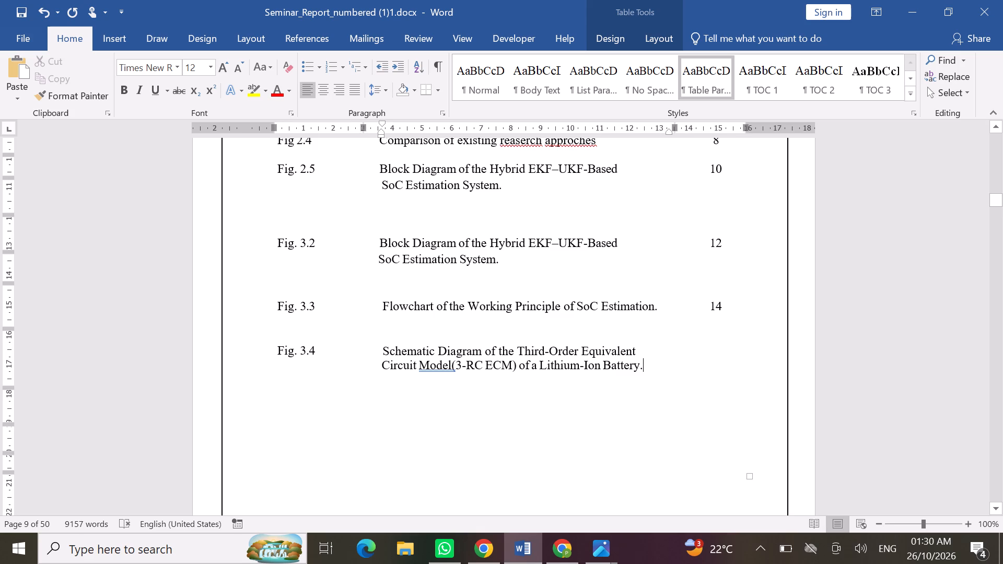
{"action": "key", "text": "BackSpace"}
{"action": "key", "text": "BackSpace"}
{"action": "key", "text": "BackSpace"}
{"action": "key", "text": "BackSpace"}
{"action": "key", "text": "BackSpace"}
{"action": "key", "text": "BackSpace"}
{"action": "key", "text": "BackSpace"}
{"action": "key", "text": "BackSpace"}
{"action": "key", "text": "BackSpace"}
{"action": "key", "text": "BackSpace"}
{"action": "key", "text": "BackSpace"}
{"action": "key", "text": "BackSpace"}
{"action": "key", "text": "BackSpace"}
{"action": "key", "text": "BackSpace"}
{"action": "key", "text": "BackSpace"}
{"action": "key", "text": "BackSpace"}
{"action": "key", "text": "BackSpace"}
{"action": "key", "text": "BackSpace"}
{"action": "key", "text": "BackSpace"}
{"action": "key", "text": "BackSpace"}
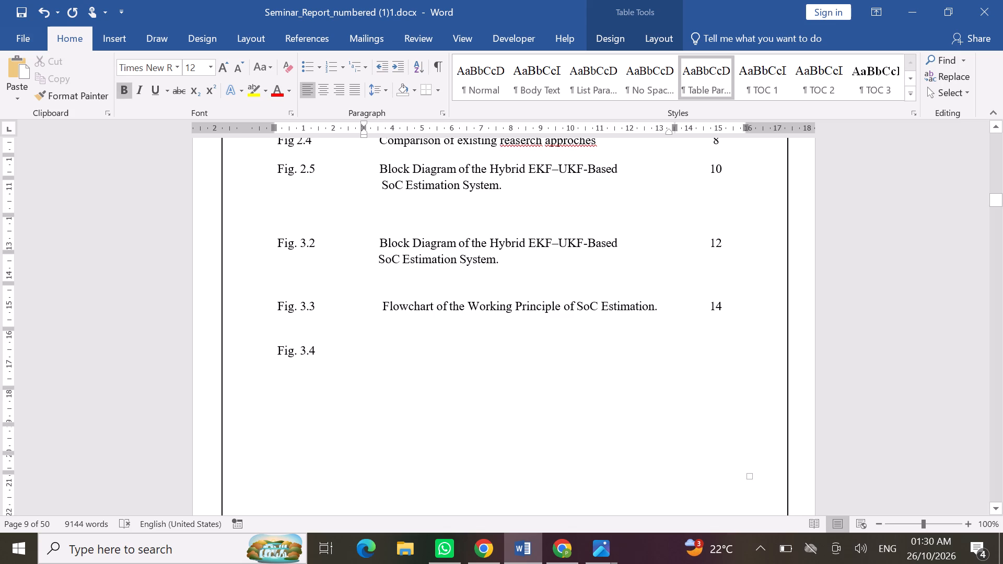
{"action": "left_click", "coordinate": [319, 352]}
{"action": "key", "text": "BackSpace"}
{"action": "key", "text": "BackSpace"}
{"action": "key", "text": "BackSpace"}
{"action": "key", "text": "BackSpace"}
{"action": "key", "text": "BackSpace"}
{"action": "key", "text": "BackSpace"}
{"action": "key", "text": "BackSpace"}
{"action": "key", "text": "BackSpace"}
{"action": "key", "text": "BackSpace"}
{"action": "key", "text": "BackSpace"}
{"action": "key", "text": "BackSpace"}
{"action": "key", "text": "BackSpace"}
{"action": "key", "text": "BackSpace"}
{"action": "key", "text": "BackSpace"}
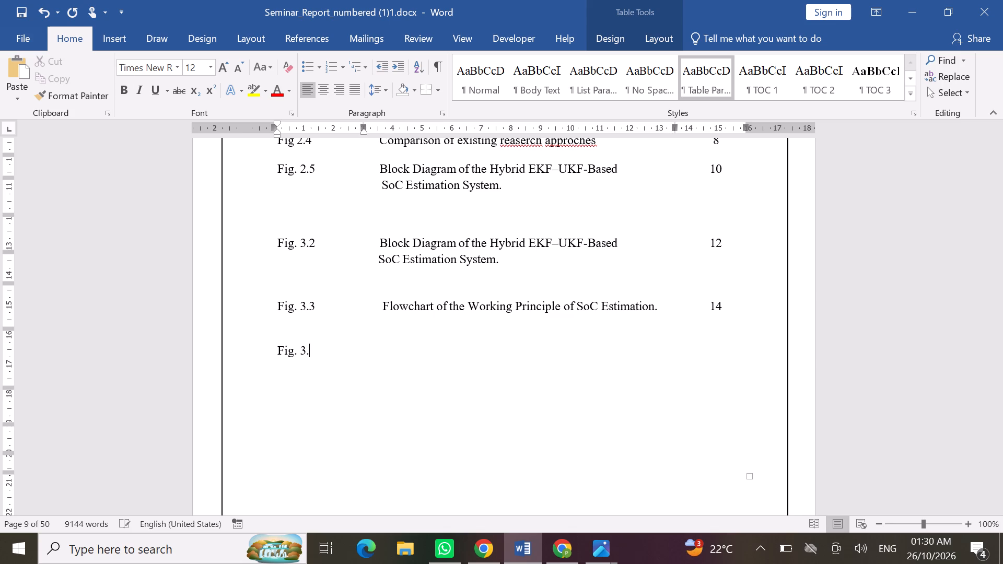
Delete the Fig. 3.3 entry from the list of figures, including its page number, figure name and figure label.
{"action": "left_click", "coordinate": [731, 305]}
{"action": "key", "text": "BackSpace"}
{"action": "key", "text": "BackSpace"}
{"action": "key", "text": "BackSpace"}
{"action": "key", "text": "BackSpace"}
{"action": "key", "text": "BackSpace"}
{"action": "key", "text": "BackSpace"}
{"action": "key", "text": "BackSpace"}
{"action": "key", "text": "BackSpace"}
{"action": "key", "text": "BackSpace"}
{"action": "key", "text": "BackSpace"}
{"action": "key", "text": "BackSpace"}
{"action": "key", "text": "BackSpace"}
{"action": "key", "text": "BackSpace"}
{"action": "key", "text": "BackSpace"}
{"action": "key", "text": "BackSpace"}
{"action": "key", "text": "BackSpace"}
{"action": "key", "text": "BackSpace"}
{"action": "key", "text": "BackSpace"}
{"action": "key", "text": "BackSpace"}
{"action": "key", "text": "BackSpace"}
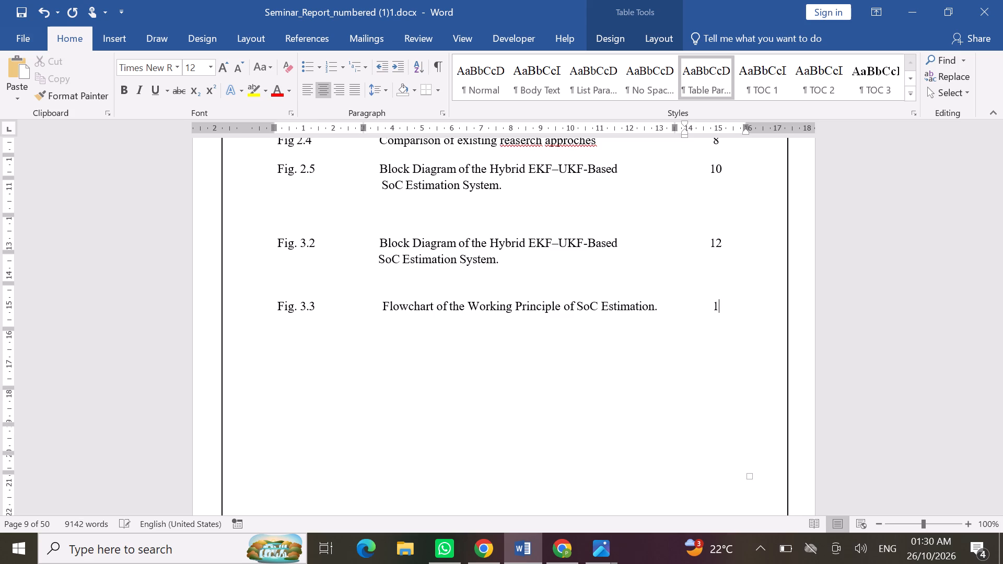
{"action": "left_click", "coordinate": [659, 310]}
{"action": "key", "text": "BackSpace"}
{"action": "key", "text": "BackSpace"}
{"action": "key", "text": "BackSpace"}
{"action": "key", "text": "BackSpace"}
{"action": "key", "text": "BackSpace"}
{"action": "key", "text": "BackSpace"}
{"action": "key", "text": "BackSpace"}
{"action": "key", "text": "BackSpace"}
{"action": "key", "text": "BackSpace"}
{"action": "key", "text": "BackSpace"}
{"action": "key", "text": "BackSpace"}
{"action": "key", "text": "BackSpace"}
{"action": "key", "text": "BackSpace"}
{"action": "key", "text": "BackSpace"}
{"action": "key", "text": "BackSpace"}
{"action": "key", "text": "BackSpace"}
{"action": "key", "text": "BackSpace"}
{"action": "key", "text": "BackSpace"}
{"action": "key", "text": "BackSpace"}
{"action": "key", "text": "BackSpace"}
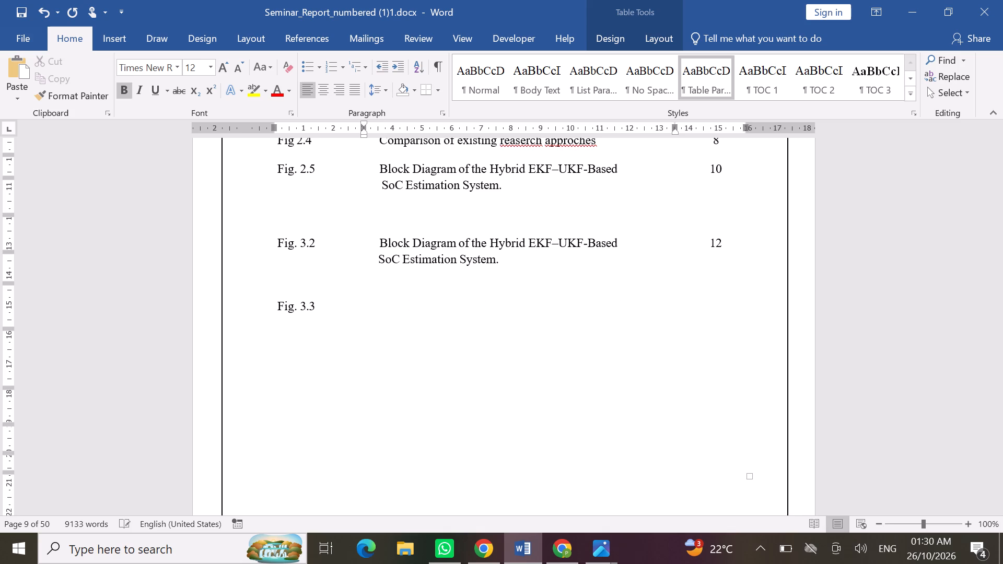
{"action": "left_click", "coordinate": [318, 305]}
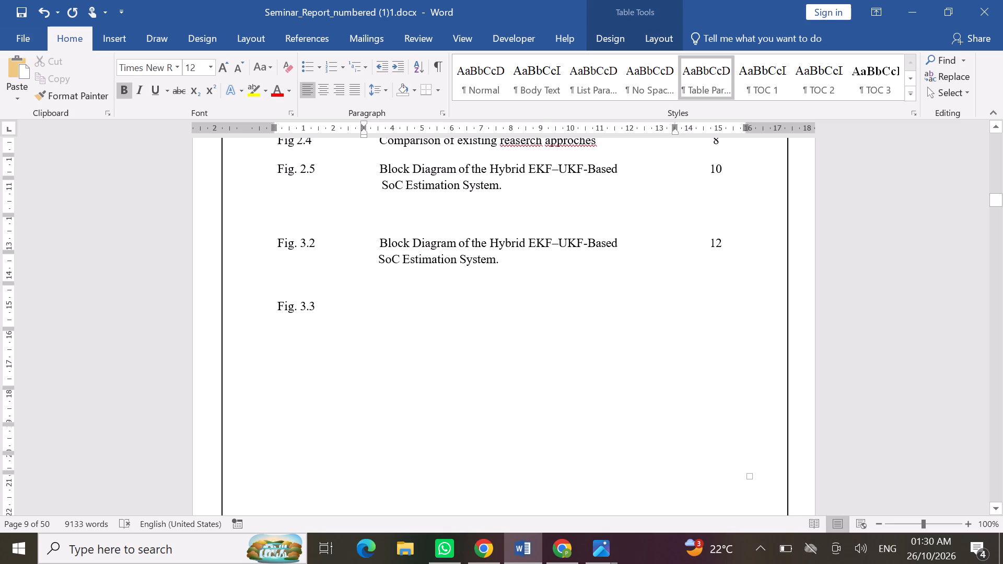
{"action": "key", "text": "BackSpace"}
{"action": "key", "text": "BackSpace"}
{"action": "key", "text": "BackSpace"}
{"action": "key", "text": "BackSpace"}
{"action": "key", "text": "BackSpace"}
{"action": "key", "text": "BackSpace"}
{"action": "key", "text": "BackSpace"}
{"action": "key", "text": "BackSpace"}
{"action": "key", "text": "BackSpace"}
{"action": "key", "text": "BackSpace"}
{"action": "key", "text": "BackSpace"}
{"action": "key", "text": "BackSpace"}
{"action": "key", "text": "BackSpace"}
{"action": "key", "text": "BackSpace"}
{"action": "key", "text": "BackSpace"}
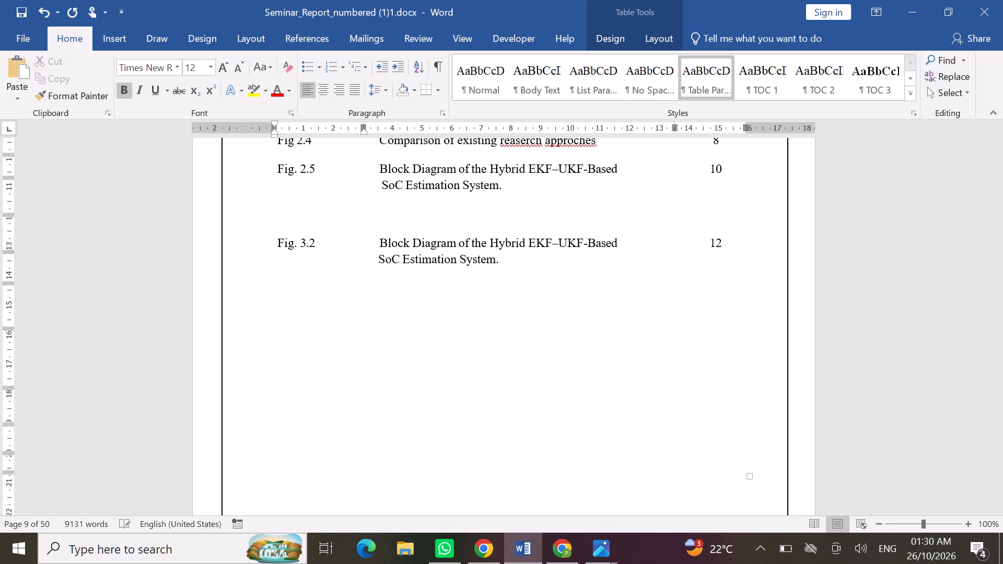
Delete the Fig. 3.2 entry from the list of figures, including its two-line figure name, figure label and page number.
{"action": "left_click", "coordinate": [505, 257]}
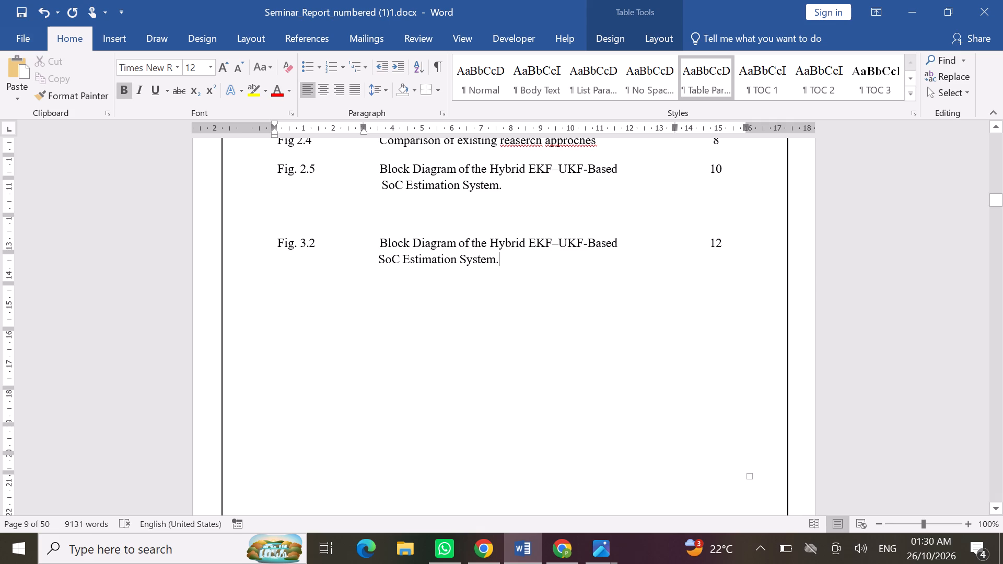
{"action": "key", "text": "BackSpace"}
{"action": "key", "text": "BackSpace"}
{"action": "key", "text": "BackSpace"}
{"action": "key", "text": "BackSpace"}
{"action": "key", "text": "BackSpace"}
{"action": "key", "text": "BackSpace"}
{"action": "key", "text": "BackSpace"}
{"action": "key", "text": "BackSpace"}
{"action": "key", "text": "BackSpace"}
{"action": "key", "text": "BackSpace"}
{"action": "key", "text": "BackSpace"}
{"action": "key", "text": "BackSpace"}
{"action": "key", "text": "BackSpace"}
{"action": "key", "text": "BackSpace"}
{"action": "key", "text": "BackSpace"}
{"action": "key", "text": "BackSpace"}
{"action": "key", "text": "BackSpace"}
{"action": "key", "text": "BackSpace"}
{"action": "key", "text": "BackSpace"}
{"action": "key", "text": "BackSpace"}
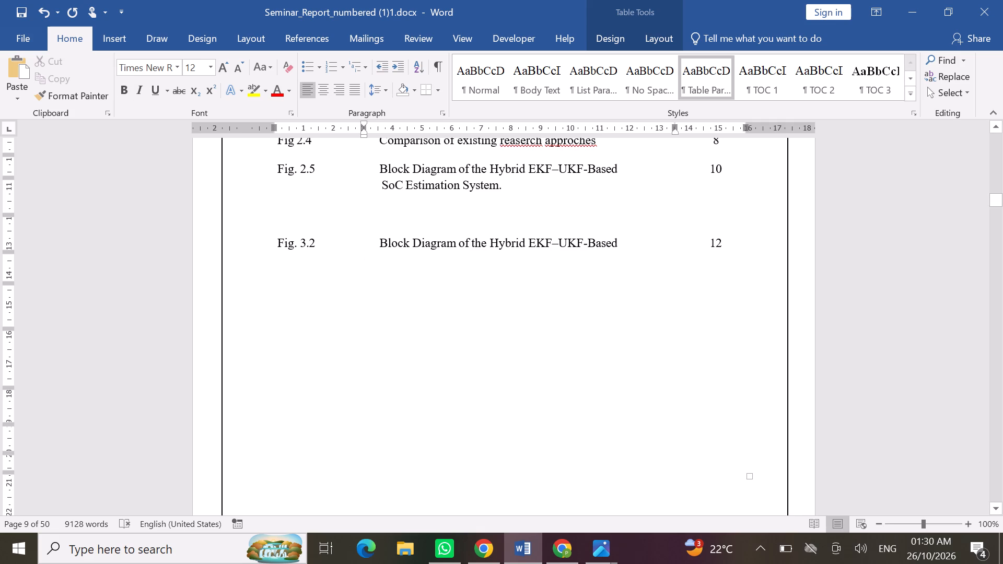
{"action": "left_click", "coordinate": [613, 244]}
{"action": "left_click", "coordinate": [627, 240]}
{"action": "key", "text": "BackSpace"}
{"action": "key", "text": "BackSpace"}
{"action": "key", "text": "BackSpace"}
{"action": "key", "text": "BackSpace"}
{"action": "key", "text": "BackSpace"}
{"action": "key", "text": "BackSpace"}
{"action": "key", "text": "BackSpace"}
{"action": "key", "text": "BackSpace"}
{"action": "key", "text": "BackSpace"}
{"action": "key", "text": "BackSpace"}
{"action": "key", "text": "BackSpace"}
{"action": "key", "text": "BackSpace"}
{"action": "key", "text": "BackSpace"}
{"action": "key", "text": "BackSpace"}
{"action": "key", "text": "BackSpace"}
{"action": "key", "text": "BackSpace"}
{"action": "key", "text": "BackSpace"}
{"action": "key", "text": "BackSpace"}
{"action": "key", "text": "BackSpace"}
{"action": "key", "text": "BackSpace"}
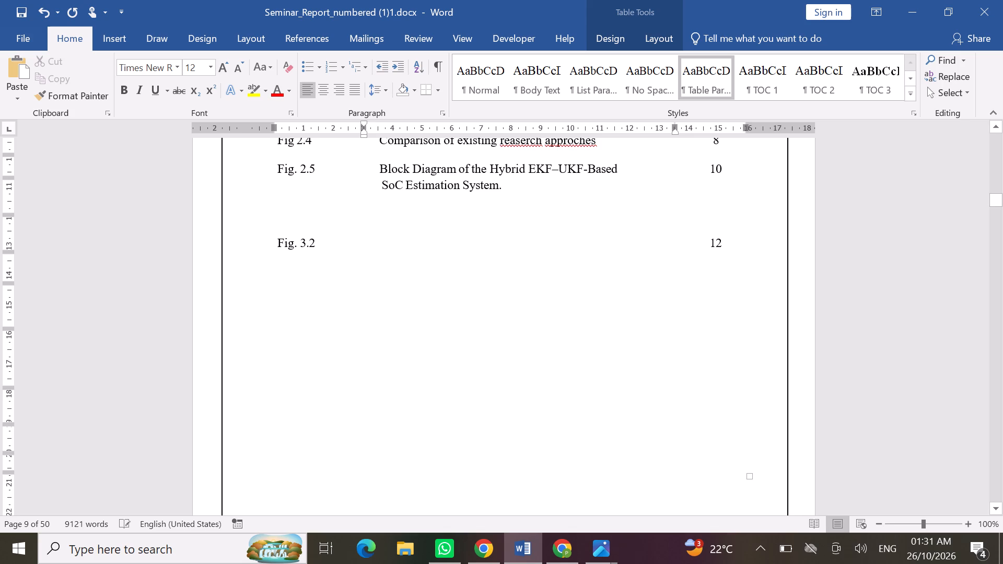
{"action": "left_click", "coordinate": [318, 242]}
{"action": "key", "text": "BackSpace"}
{"action": "key", "text": "BackSpace"}
{"action": "key", "text": "BackSpace"}
{"action": "key", "text": "BackSpace"}
{"action": "key", "text": "BackSpace"}
{"action": "key", "text": "BackSpace"}
{"action": "key", "text": "BackSpace"}
{"action": "key", "text": "BackSpace"}
{"action": "key", "text": "BackSpace"}
{"action": "key", "text": "BackSpace"}
{"action": "key", "text": "BackSpace"}
{"action": "key", "text": "BackSpace"}
{"action": "key", "text": "BackSpace"}
{"action": "left_click", "coordinate": [726, 254]}
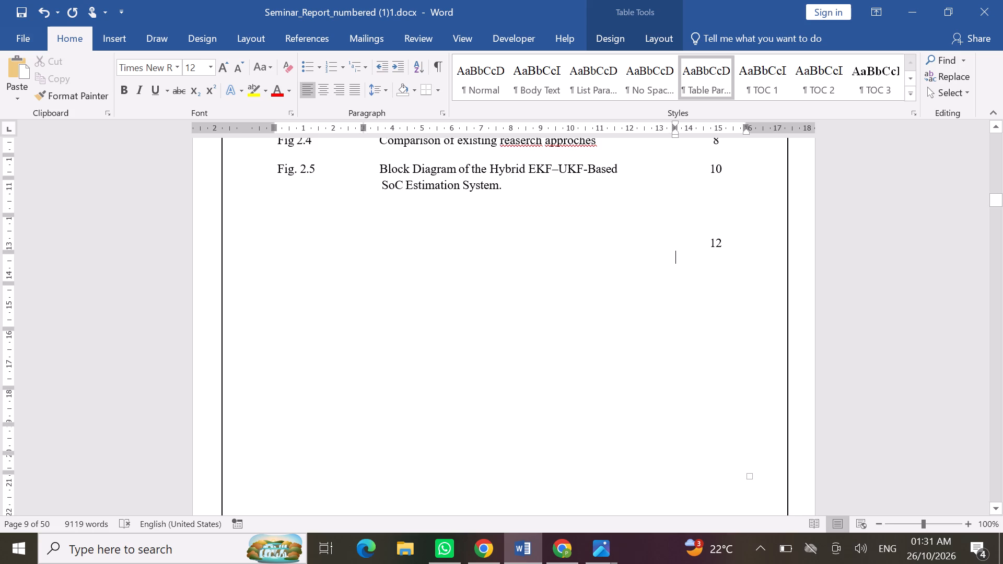
{"action": "left_click", "coordinate": [726, 246]}
{"action": "key", "text": "BackSpace"}
{"action": "key", "text": "BackSpace"}
{"action": "key", "text": "BackSpace"}
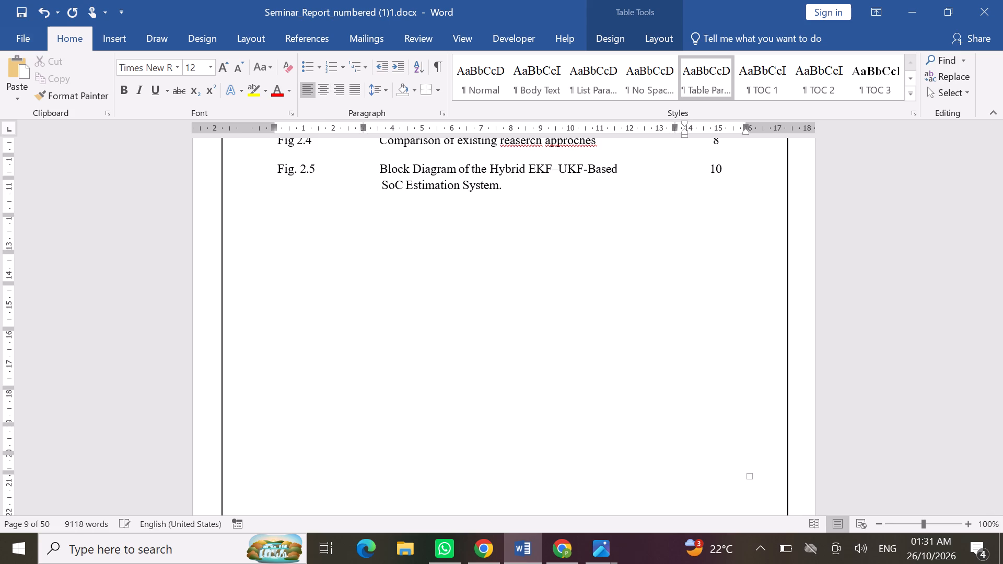
Delete the two-line figure name and the figure label of the Fig. 2.5 entry in the list of figures.
{"action": "scroll", "coordinate": [726, 246], "scroll_direction": "up", "scroll_amount": 2, "text": "ctrl"}
{"action": "scroll", "coordinate": [726, 246], "scroll_direction": "up", "scroll_amount": 2}
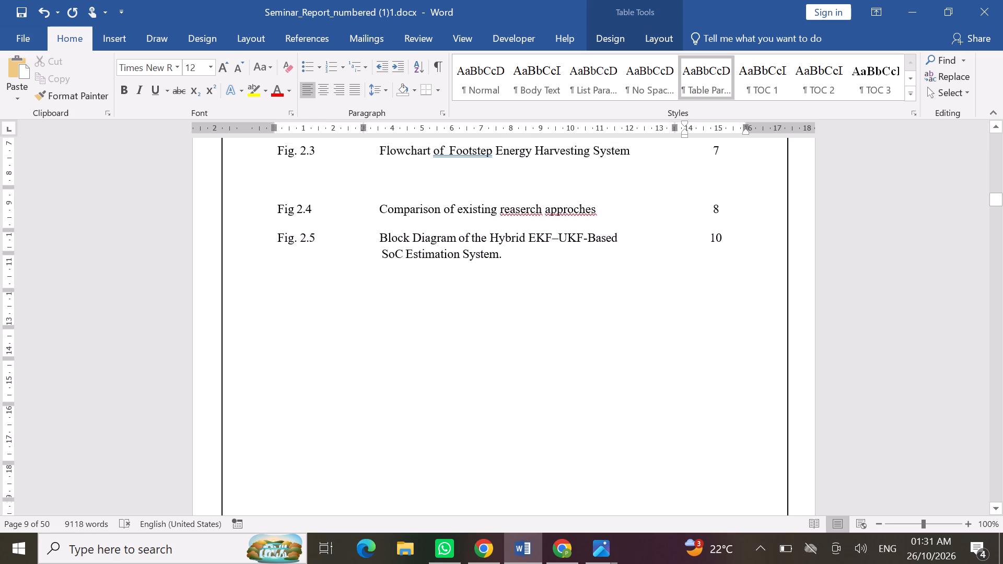
{"action": "left_click", "coordinate": [499, 258]}
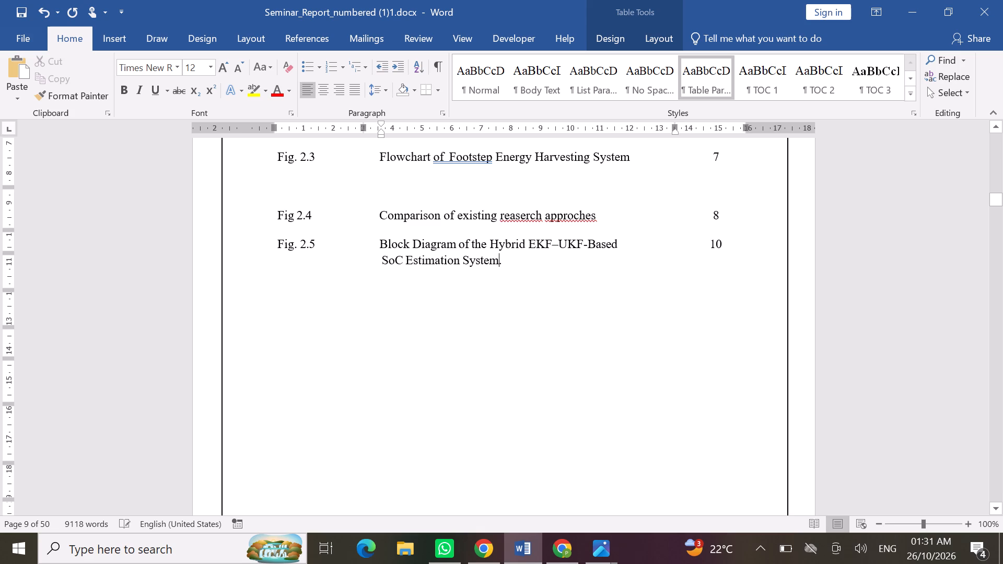
{"action": "key", "text": "BackSpace"}
{"action": "key", "text": "BackSpace"}
{"action": "key", "text": "BackSpace"}
{"action": "key", "text": "BackSpace"}
{"action": "key", "text": "BackSpace"}
{"action": "key", "text": "BackSpace"}
{"action": "key", "text": "BackSpace"}
{"action": "key", "text": "BackSpace"}
{"action": "key", "text": "BackSpace"}
{"action": "key", "text": "BackSpace"}
{"action": "key", "text": "BackSpace"}
{"action": "key", "text": "BackSpace"}
{"action": "key", "text": "BackSpace"}
{"action": "key", "text": "BackSpace"}
{"action": "key", "text": "BackSpace"}
{"action": "key", "text": "BackSpace"}
{"action": "key", "text": "BackSpace"}
{"action": "key", "text": "BackSpace"}
{"action": "key", "text": "BackSpace"}
{"action": "key", "text": "BackSpace"}
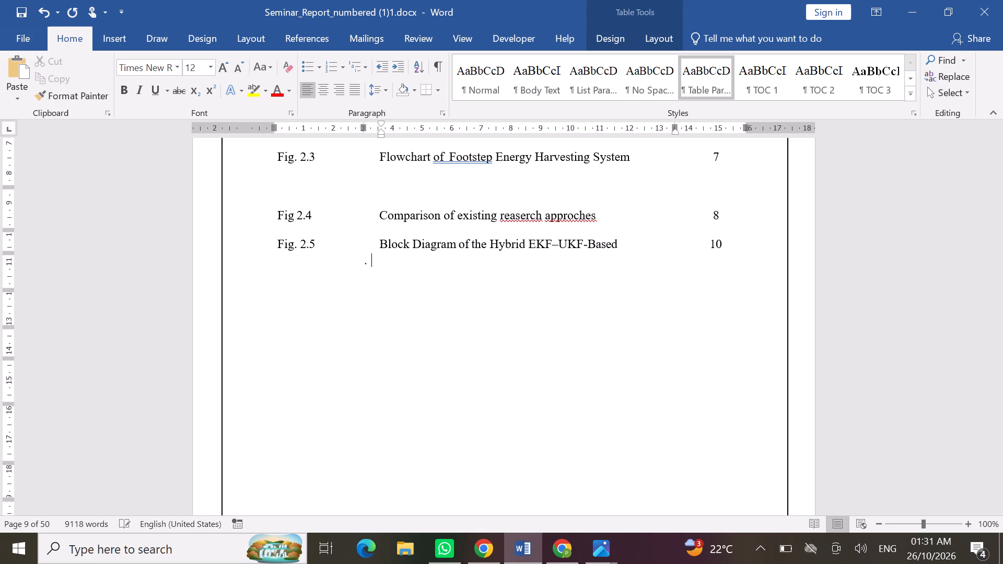
{"action": "left_click", "coordinate": [622, 245]}
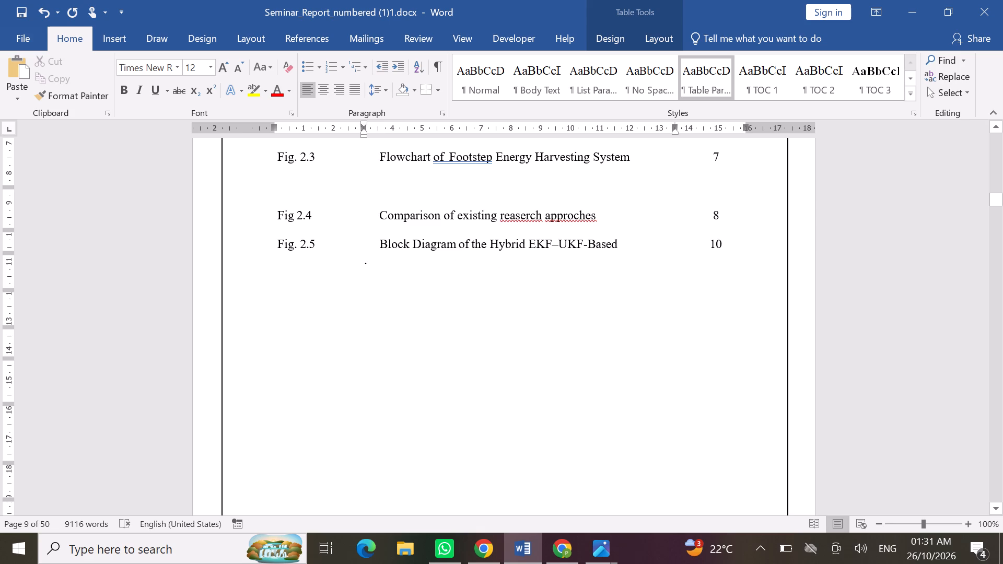
{"action": "key", "text": "BackSpace"}
{"action": "key", "text": "BackSpace"}
{"action": "key", "text": "BackSpace"}
{"action": "key", "text": "BackSpace"}
{"action": "key", "text": "BackSpace"}
{"action": "key", "text": "BackSpace"}
{"action": "key", "text": "BackSpace"}
{"action": "key", "text": "BackSpace"}
{"action": "key", "text": "BackSpace"}
{"action": "key", "text": "BackSpace"}
{"action": "key", "text": "BackSpace"}
{"action": "key", "text": "BackSpace"}
{"action": "key", "text": "BackSpace"}
{"action": "key", "text": "BackSpace"}
{"action": "key", "text": "BackSpace"}
{"action": "key", "text": "BackSpace"}
{"action": "key", "text": "BackSpace"}
{"action": "key", "text": "BackSpace"}
{"action": "key", "text": "BackSpace"}
{"action": "key", "text": "BackSpace"}
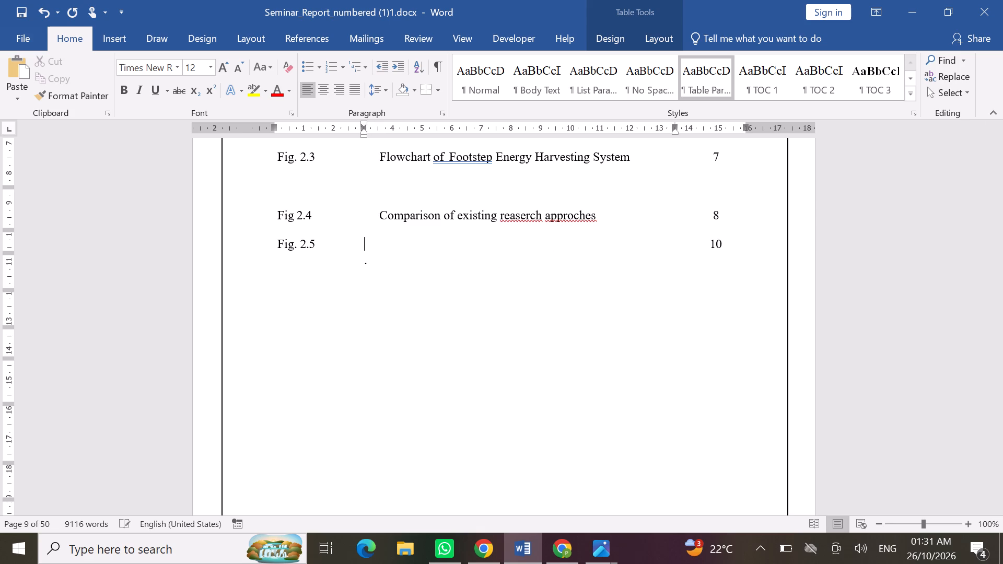
{"action": "left_click", "coordinate": [317, 246]}
{"action": "key", "text": "BackSpace"}
{"action": "key", "text": "BackSpace"}
{"action": "key", "text": "BackSpace"}
{"action": "key", "text": "BackSpace"}
{"action": "key", "text": "BackSpace"}
{"action": "key", "text": "BackSpace"}
{"action": "key", "text": "BackSpace"}
{"action": "key", "text": "BackSpace"}
Renumber the "Comparison of existing reaserch approches" entry in the list of figures as Fig 3.5.
{"action": "left_click", "coordinate": [300, 214]}
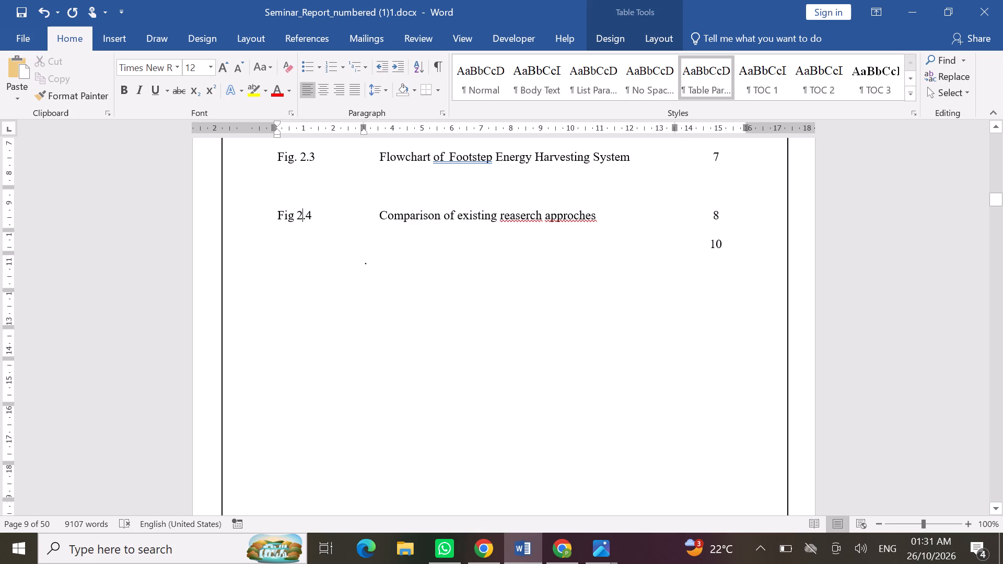
{"action": "key", "text": "BackSpace"}
{"action": "key", "text": "3"}
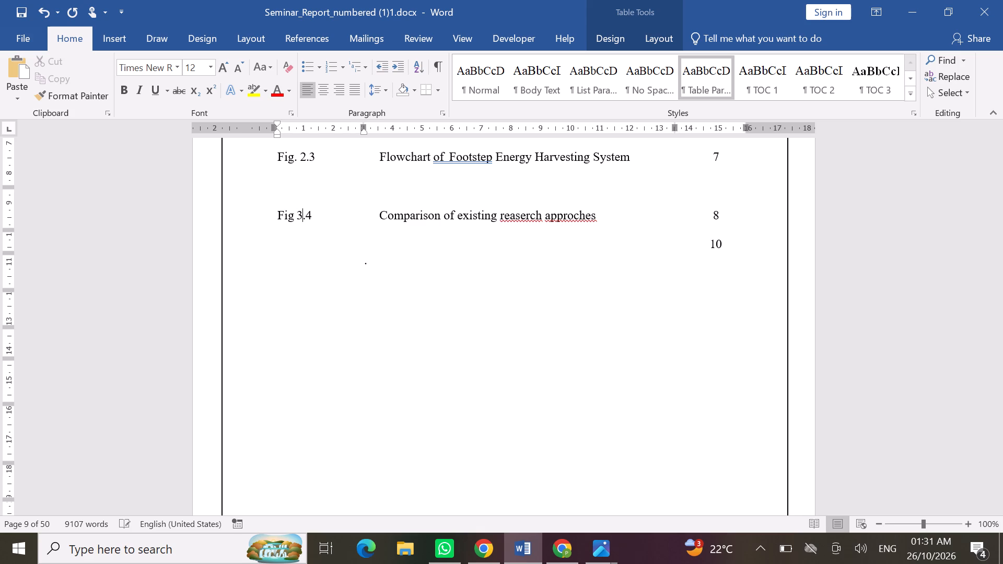
{"action": "left_click", "coordinate": [321, 214]}
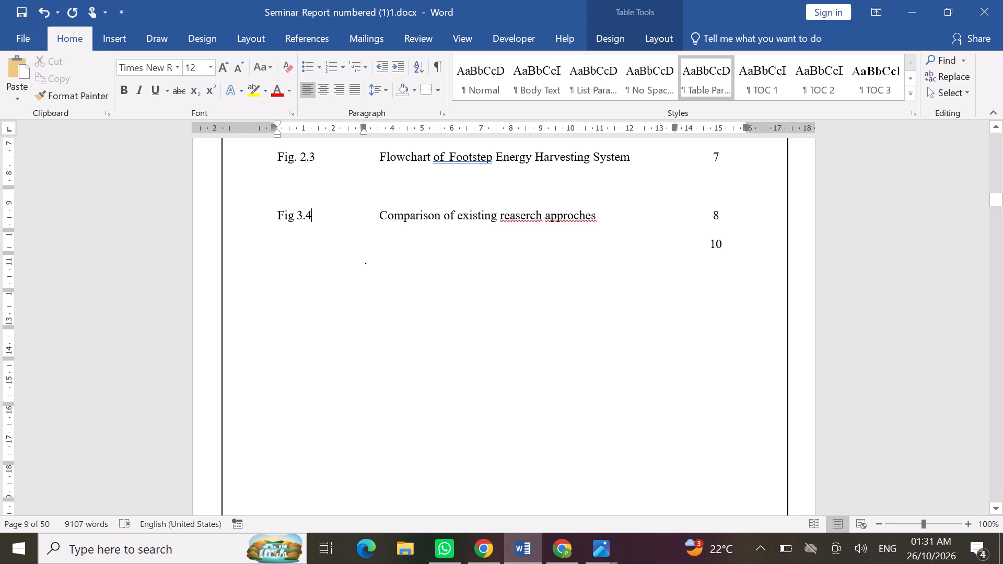
{"action": "key", "text": "BackSpace"}
{"action": "key", "text": "5"}
Delete the leftover page number 10 below the research approaches comparison entry in the list of figures.
{"action": "left_click", "coordinate": [723, 249]}
{"action": "key", "text": "BackSpace"}
{"action": "key", "text": "BackSpace"}
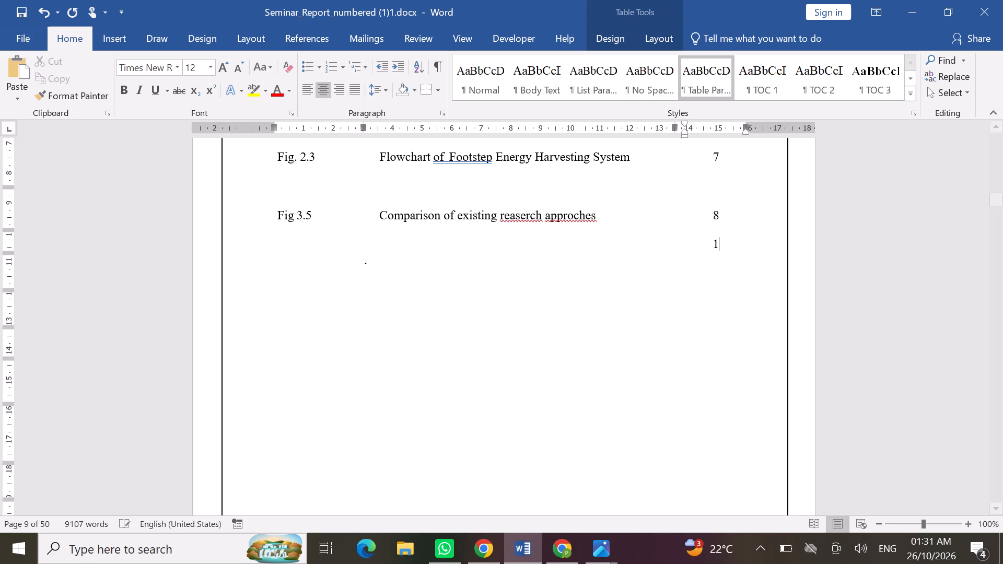
{"action": "key", "text": "BackSpace"}
Set the page number of the Fig 3.5 comparison entry to 10 in the list of figures.
{"action": "left_click", "coordinate": [723, 206]}
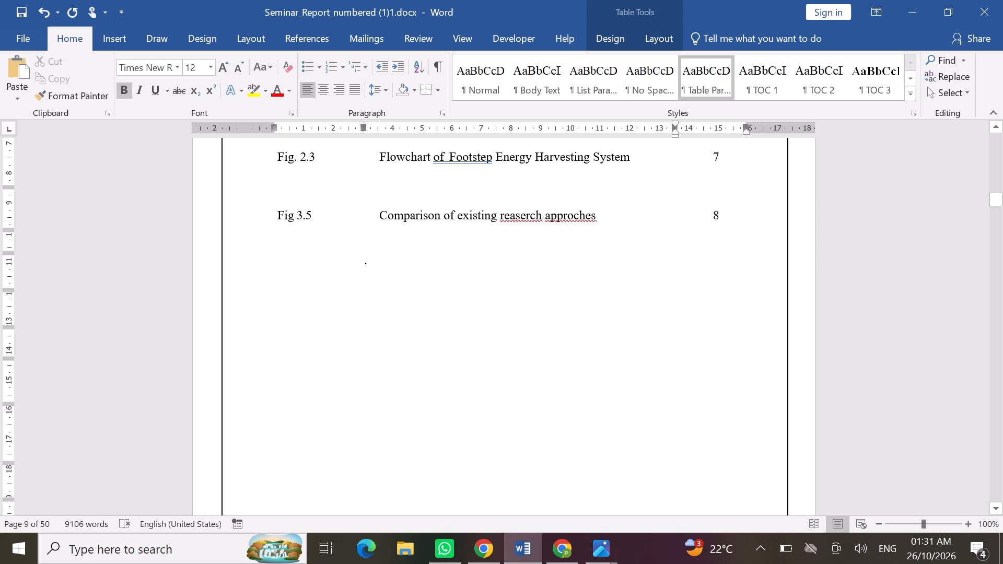
{"action": "left_click", "coordinate": [726, 222]}
{"action": "key", "text": "BackSpace"}
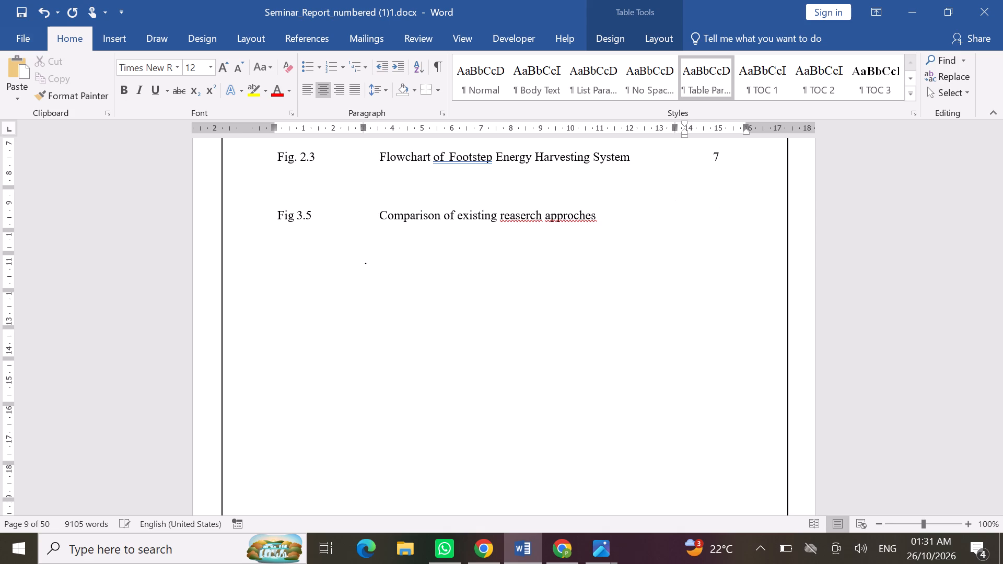
{"action": "type", "text": "10"}
Renumber the "Flowchart of Footstep Energy Harvesting System" entry in the list of figures as Fig. 3.1.
{"action": "scroll", "coordinate": [726, 222], "scroll_direction": "up", "scroll_amount": 1}
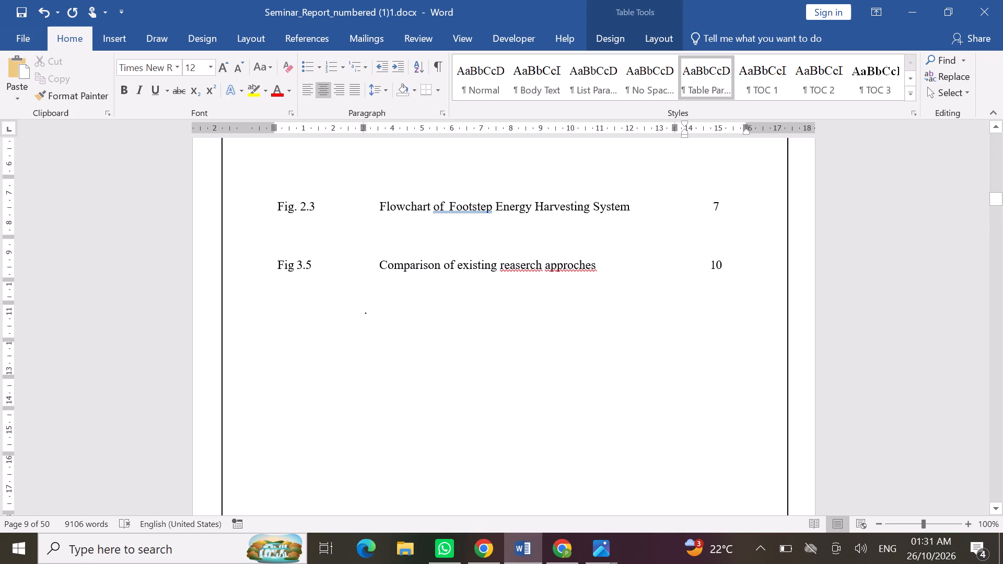
{"action": "left_click", "coordinate": [303, 207]}
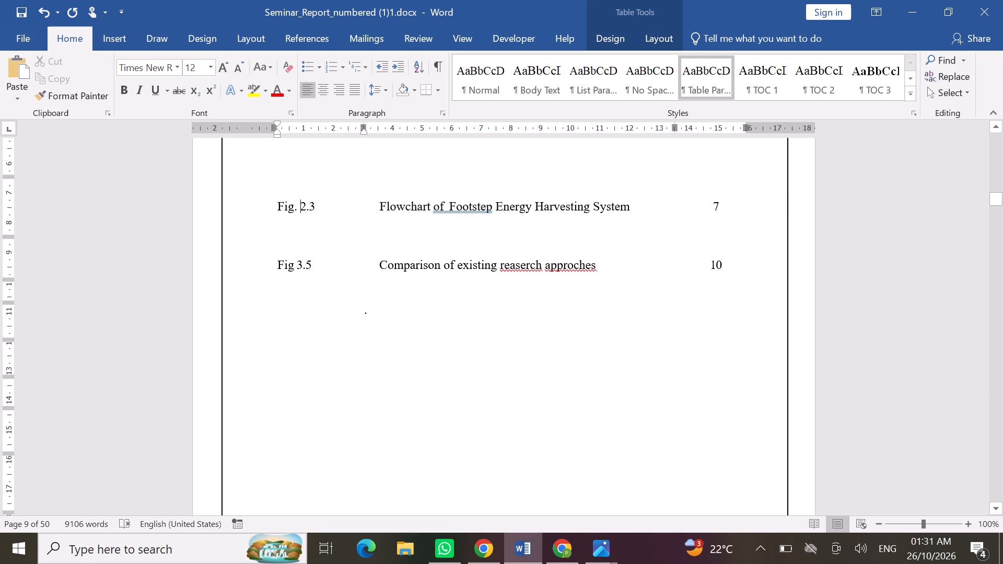
{"action": "left_click", "coordinate": [317, 206]}
{"action": "key", "text": "BackSpace"}
{"action": "key", "text": "BackSpace"}
{"action": "key", "text": "BackSpace"}
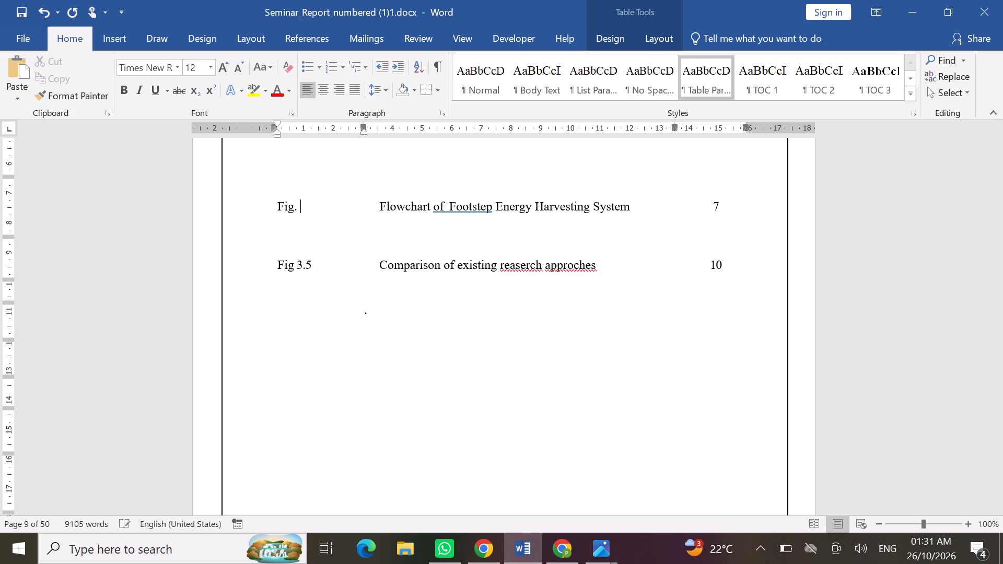
{"action": "key", "text": "3"}
{"action": "type", "text": ".1"}
Review the edited list of figures and the Chapter 1 introduction page that follows it.
{"action": "scroll", "coordinate": [317, 206], "scroll_direction": "up", "scroll_amount": 2}
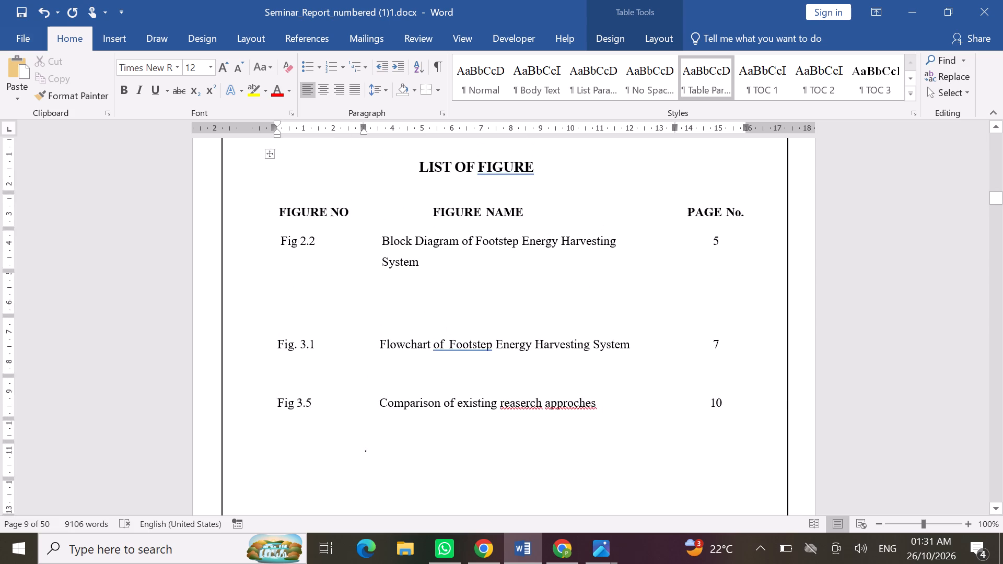
{"action": "scroll", "coordinate": [317, 206], "scroll_direction": "up", "scroll_amount": 1}
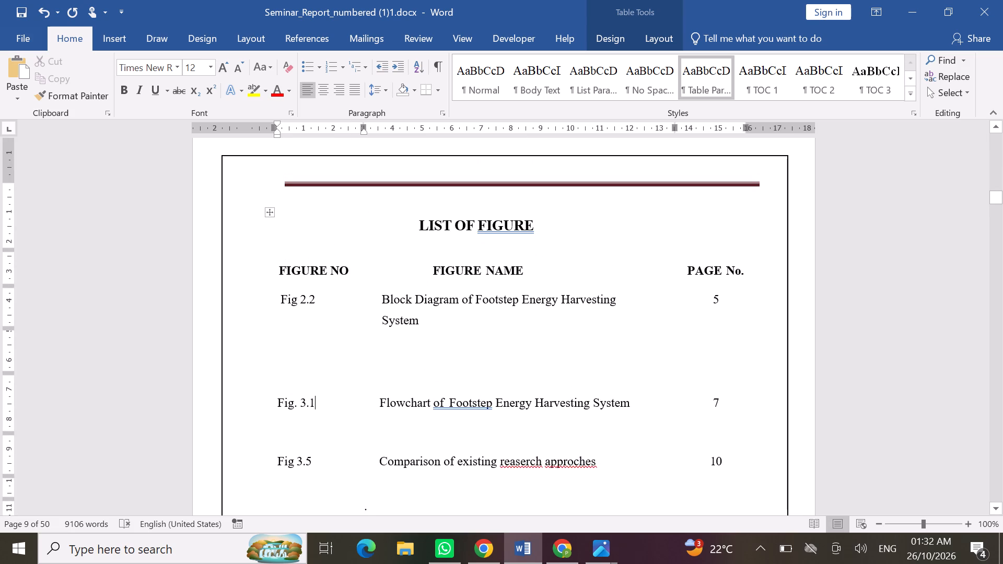
{"action": "scroll", "coordinate": [532, 285], "scroll_direction": "down", "scroll_amount": 10}
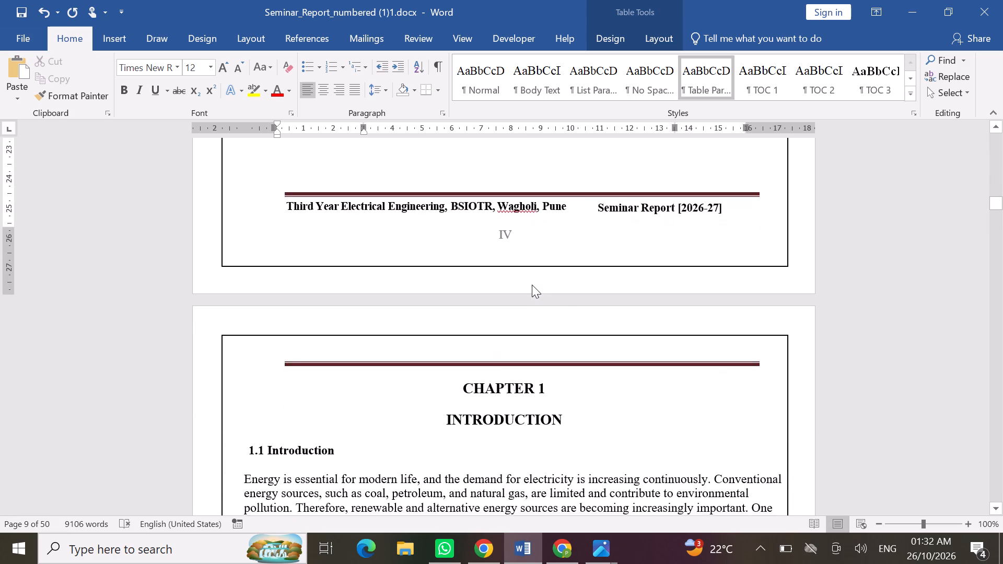
{"action": "scroll", "coordinate": [532, 285], "scroll_direction": "down", "scroll_amount": 13}
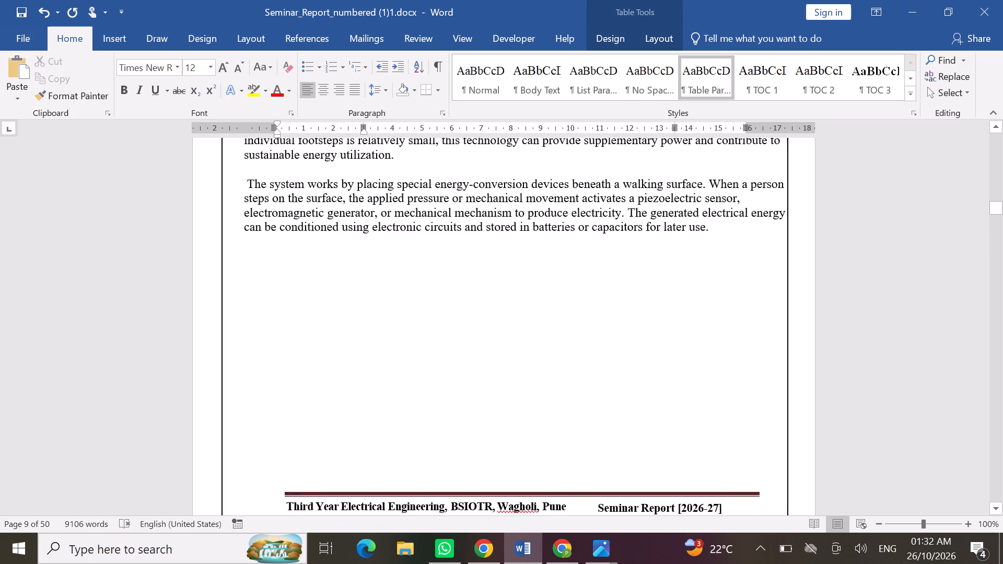
{"action": "scroll", "coordinate": [532, 285], "scroll_direction": "down", "scroll_amount": 9}
{"action": "scroll", "coordinate": [532, 285], "scroll_direction": "up", "scroll_amount": 20}
{"action": "scroll", "coordinate": [532, 285], "scroll_direction": "up", "scroll_amount": 13}
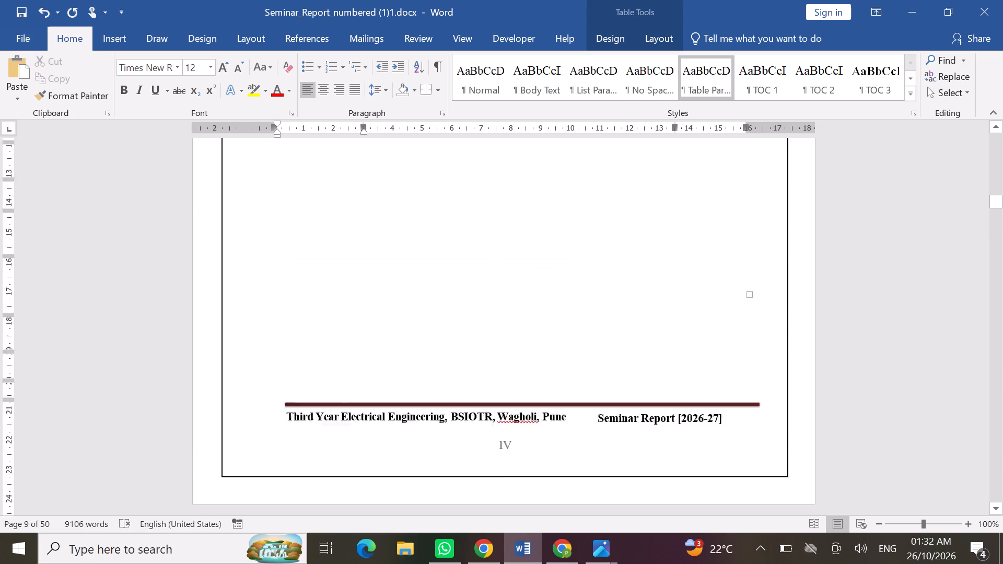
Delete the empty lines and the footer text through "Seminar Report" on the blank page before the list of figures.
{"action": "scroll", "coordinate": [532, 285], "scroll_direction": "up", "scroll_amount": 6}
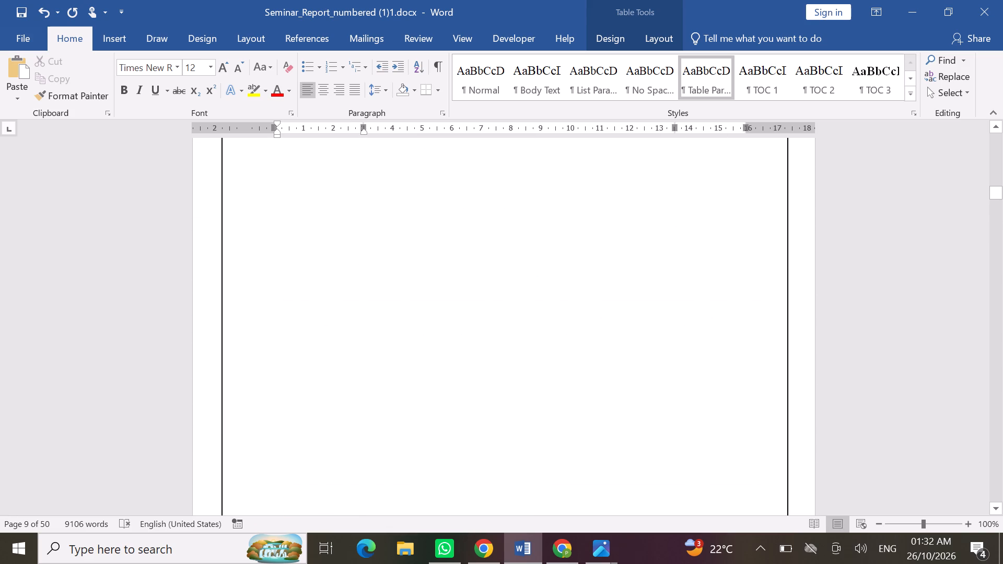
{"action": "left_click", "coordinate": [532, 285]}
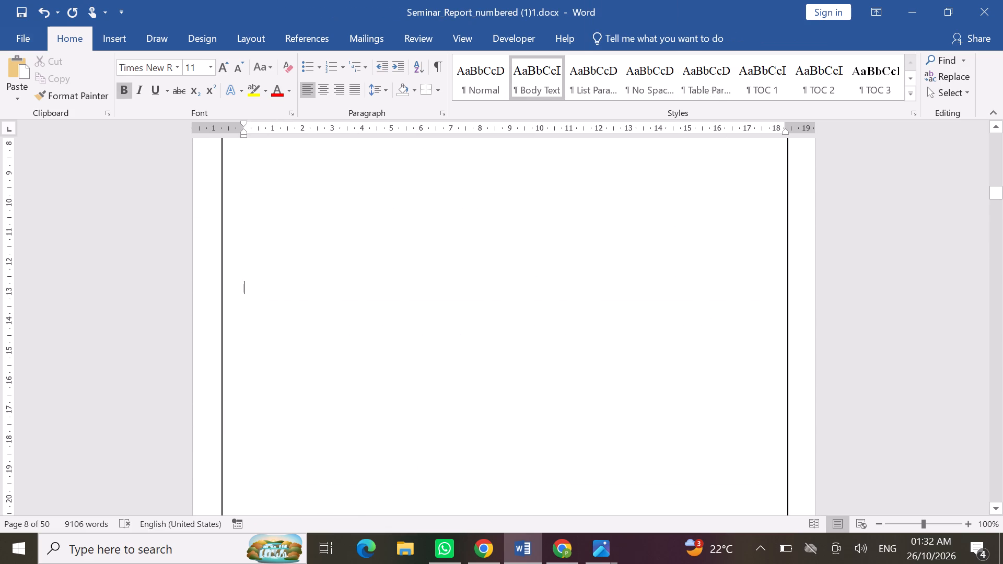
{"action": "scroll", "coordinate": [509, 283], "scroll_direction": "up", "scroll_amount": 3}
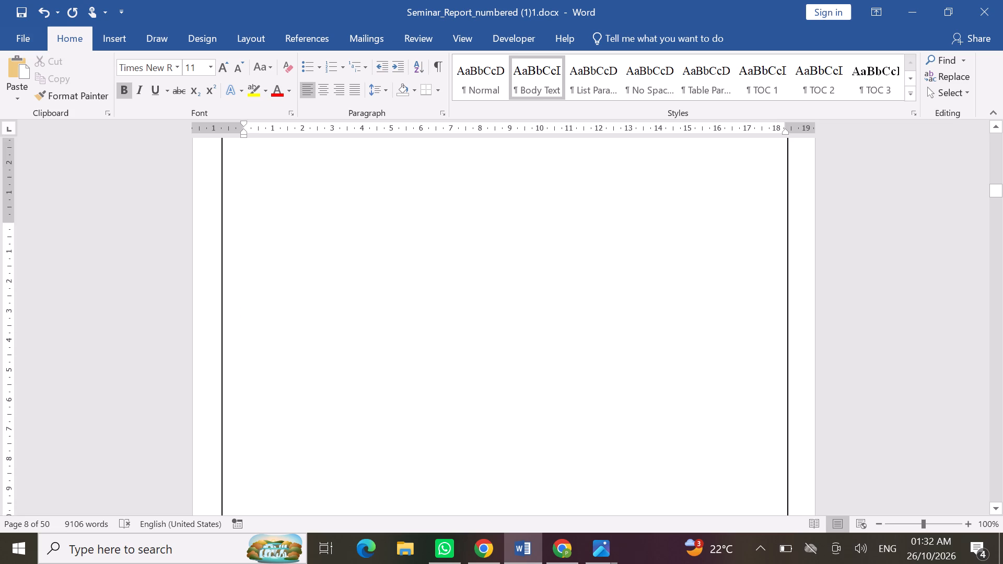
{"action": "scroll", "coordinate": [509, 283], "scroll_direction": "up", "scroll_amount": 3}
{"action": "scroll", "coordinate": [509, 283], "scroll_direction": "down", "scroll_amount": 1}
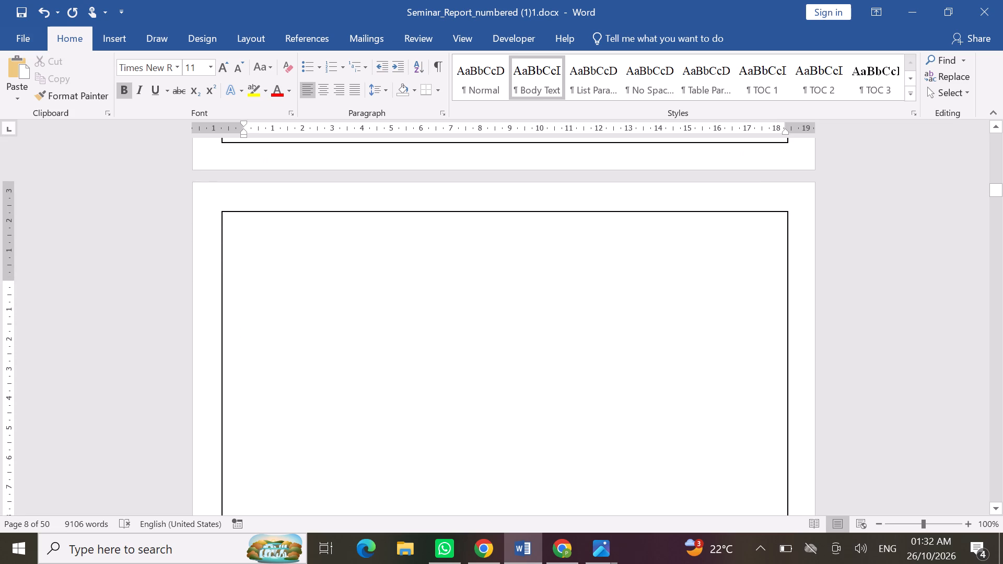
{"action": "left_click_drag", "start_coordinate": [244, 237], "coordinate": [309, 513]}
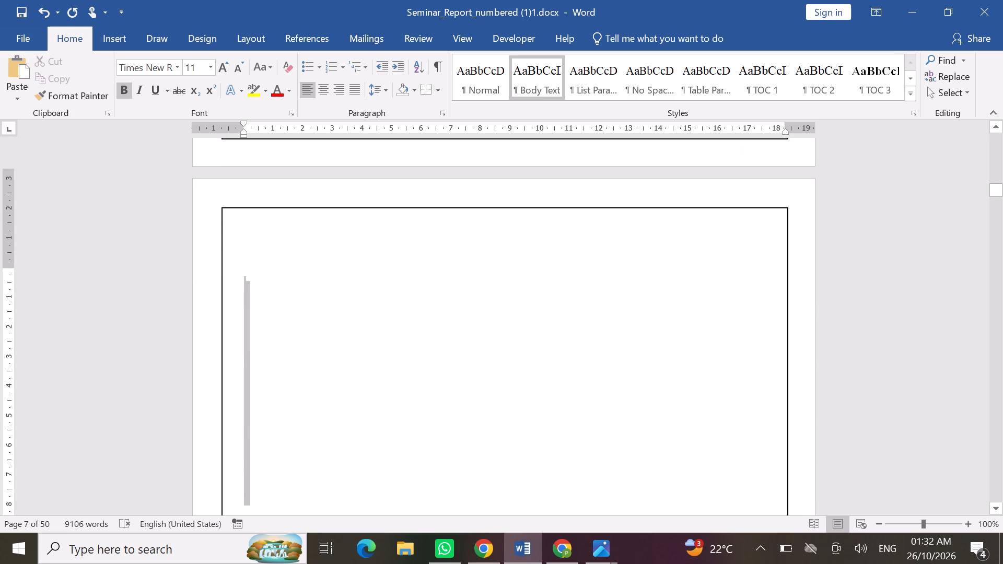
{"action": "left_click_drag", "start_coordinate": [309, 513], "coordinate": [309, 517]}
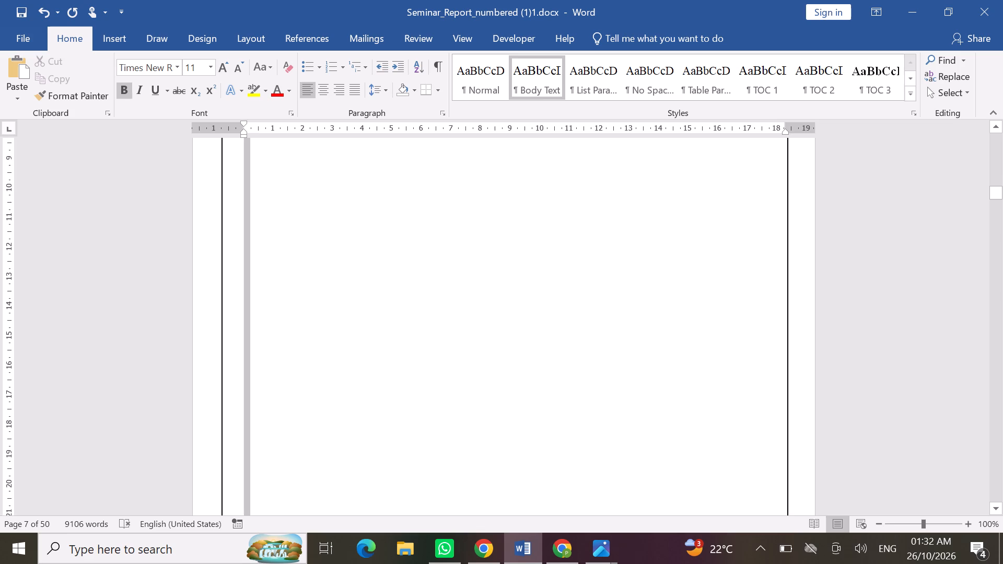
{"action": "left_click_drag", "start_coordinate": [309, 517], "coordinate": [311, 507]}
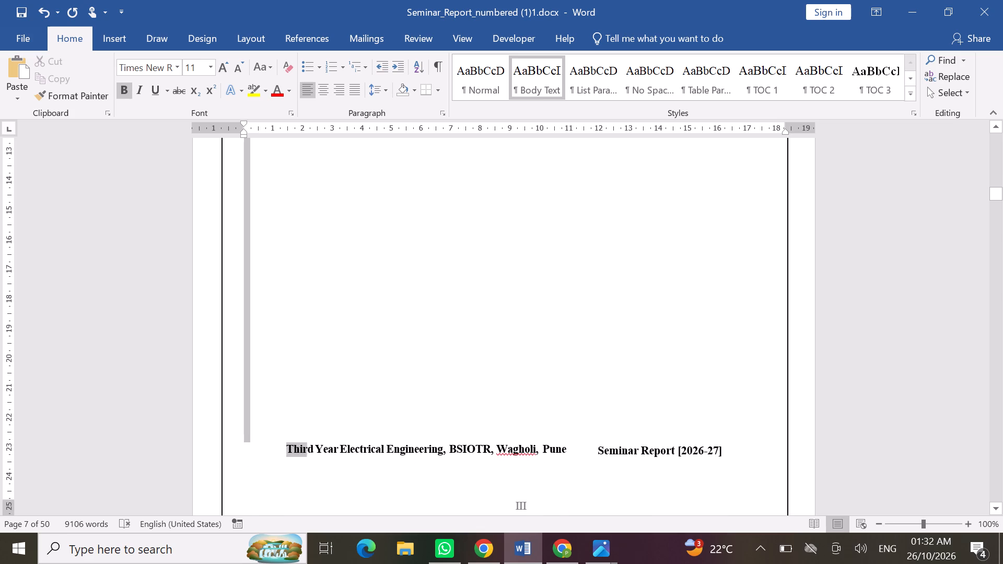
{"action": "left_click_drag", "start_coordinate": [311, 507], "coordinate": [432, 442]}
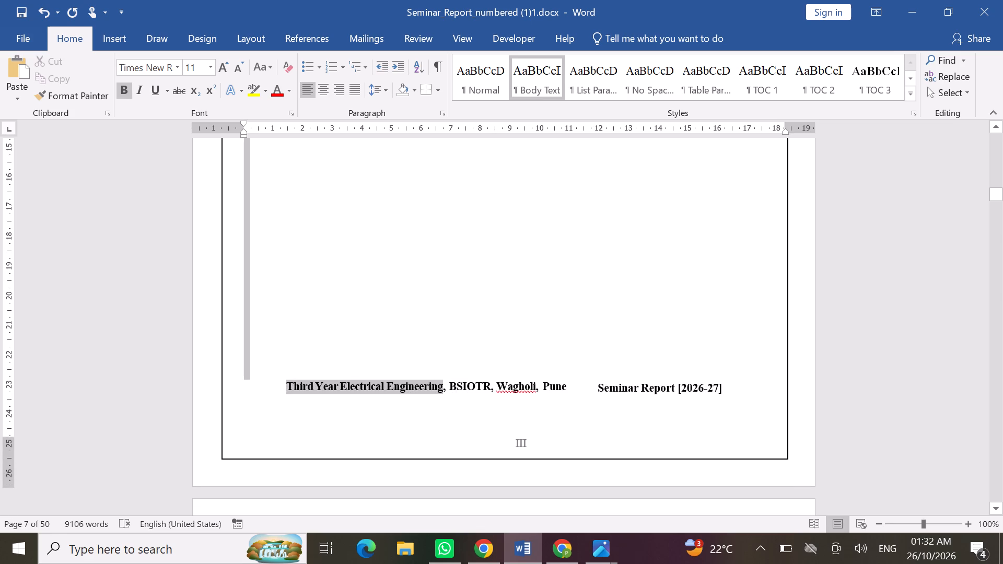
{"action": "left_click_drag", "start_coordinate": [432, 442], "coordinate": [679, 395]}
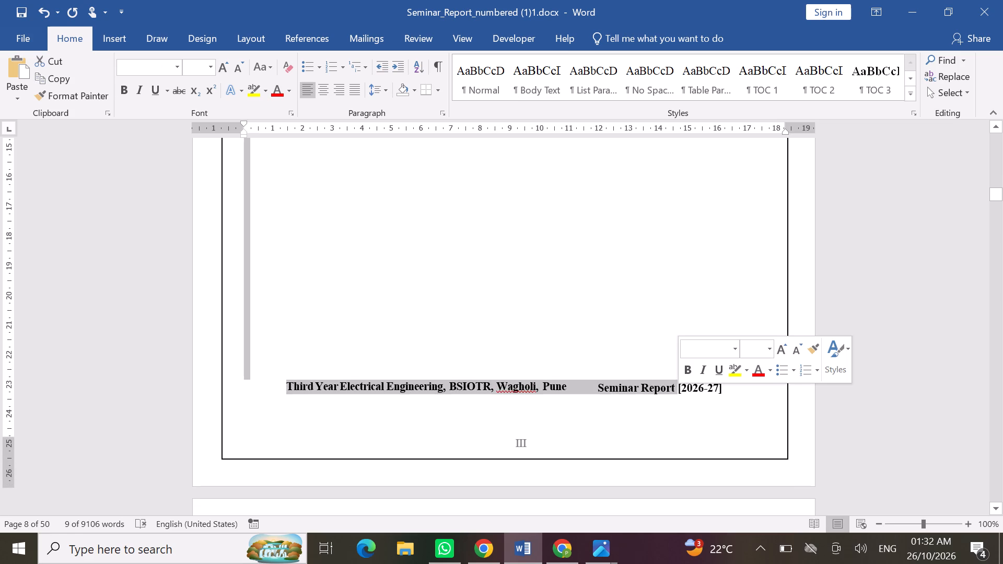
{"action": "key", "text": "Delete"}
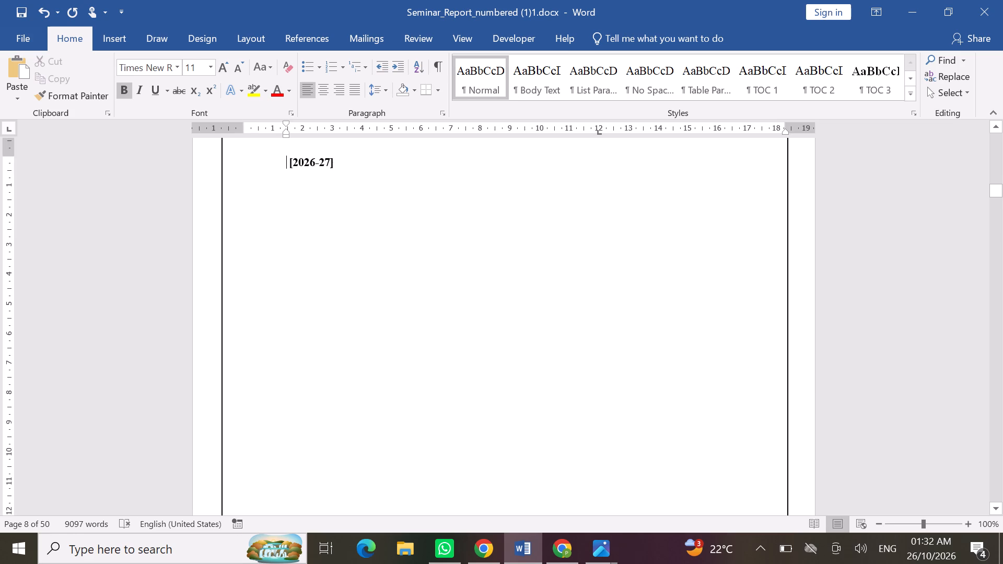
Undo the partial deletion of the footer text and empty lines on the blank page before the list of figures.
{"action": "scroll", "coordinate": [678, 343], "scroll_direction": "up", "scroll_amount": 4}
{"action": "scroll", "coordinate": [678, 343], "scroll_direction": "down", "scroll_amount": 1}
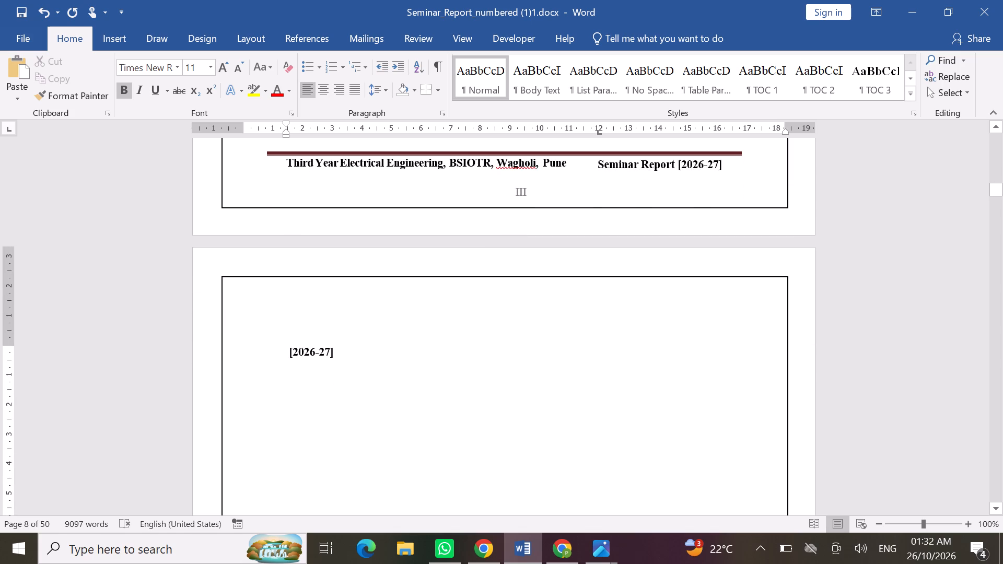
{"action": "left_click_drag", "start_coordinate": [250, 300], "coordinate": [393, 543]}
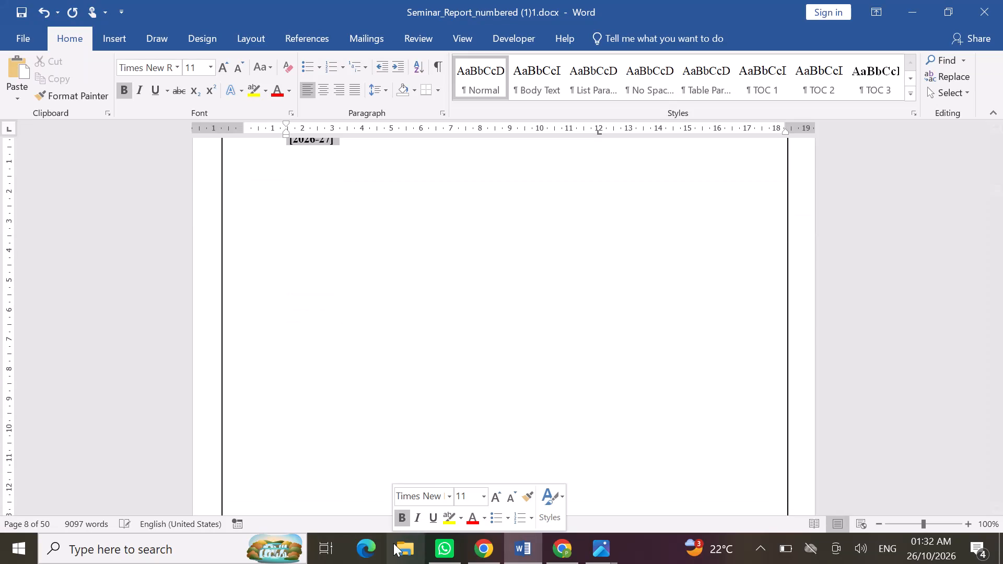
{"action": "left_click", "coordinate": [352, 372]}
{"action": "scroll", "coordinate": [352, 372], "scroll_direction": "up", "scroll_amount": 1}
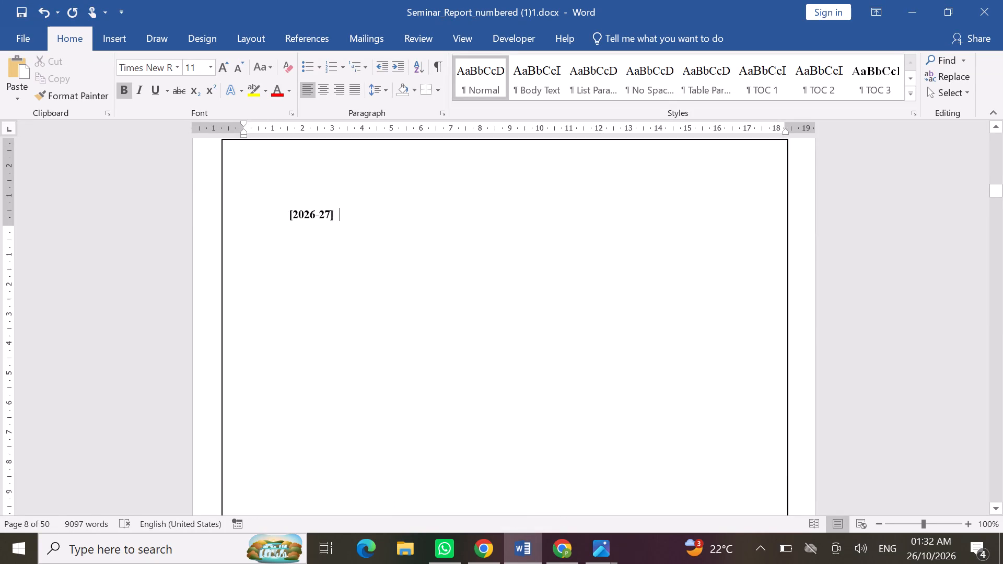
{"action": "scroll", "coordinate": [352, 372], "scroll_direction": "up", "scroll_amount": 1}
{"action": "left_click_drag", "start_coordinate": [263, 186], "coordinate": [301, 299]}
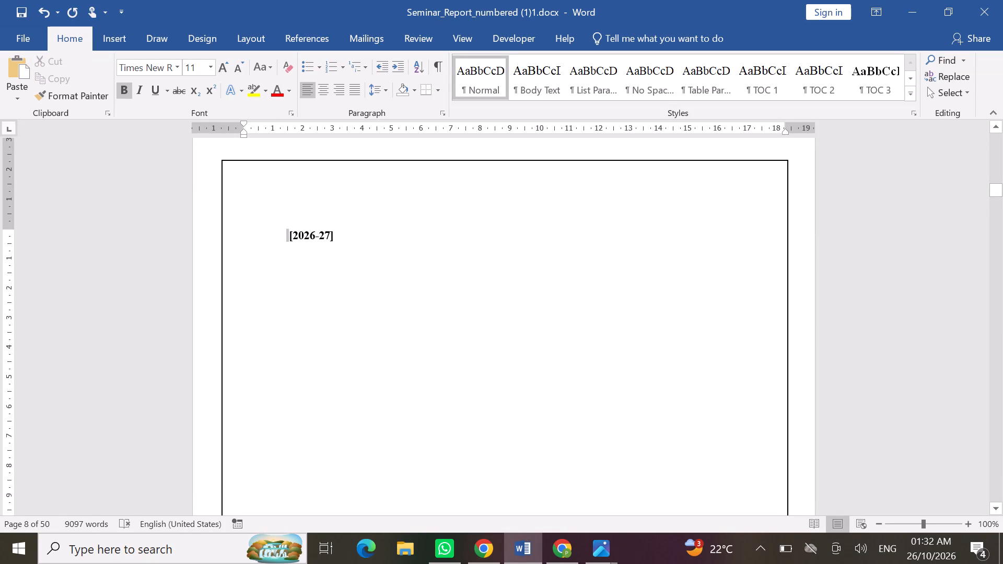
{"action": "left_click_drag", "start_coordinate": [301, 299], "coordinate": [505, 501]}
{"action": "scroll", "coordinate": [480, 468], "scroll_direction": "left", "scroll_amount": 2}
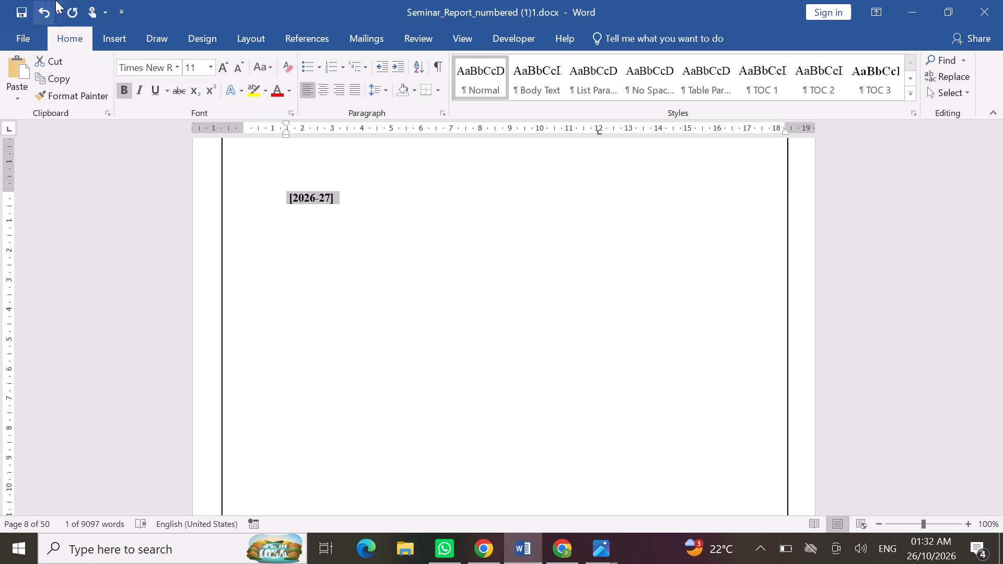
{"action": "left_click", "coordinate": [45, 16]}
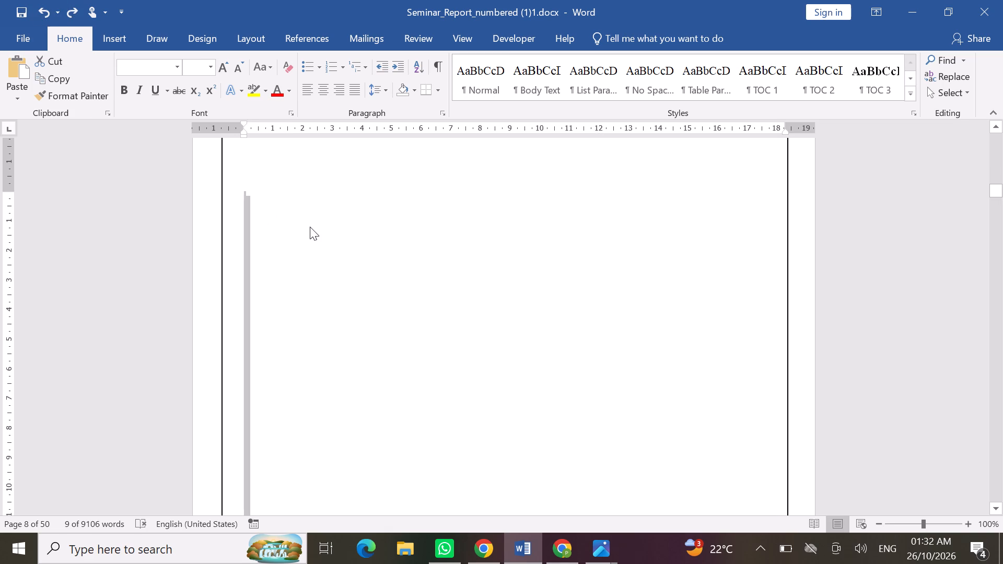
Delete the whole footer line including "[2026-27]" and the empty lines above it on the blank page before the list of figures.
{"action": "scroll", "coordinate": [310, 227], "scroll_direction": "down", "scroll_amount": 5}
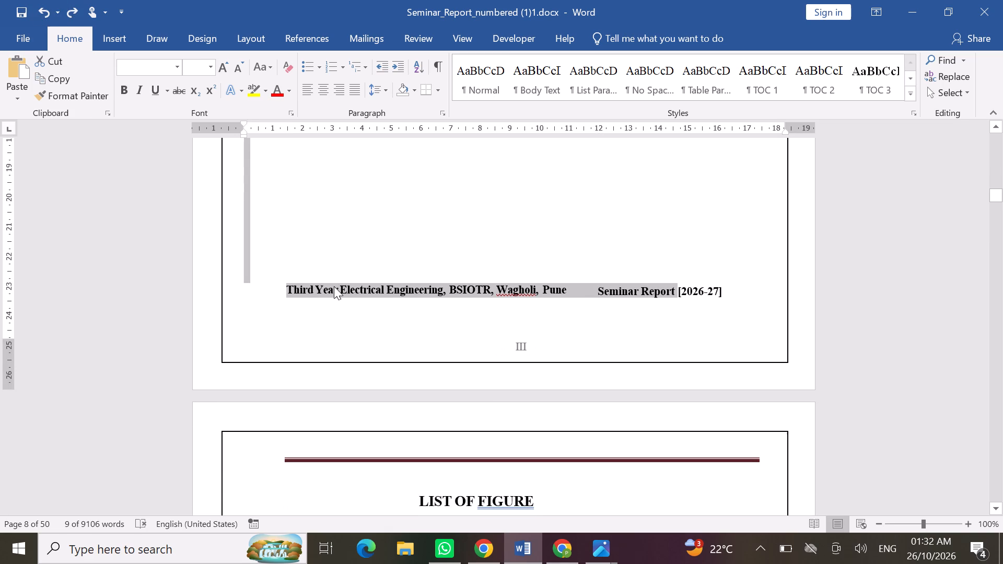
{"action": "left_click", "coordinate": [433, 309]}
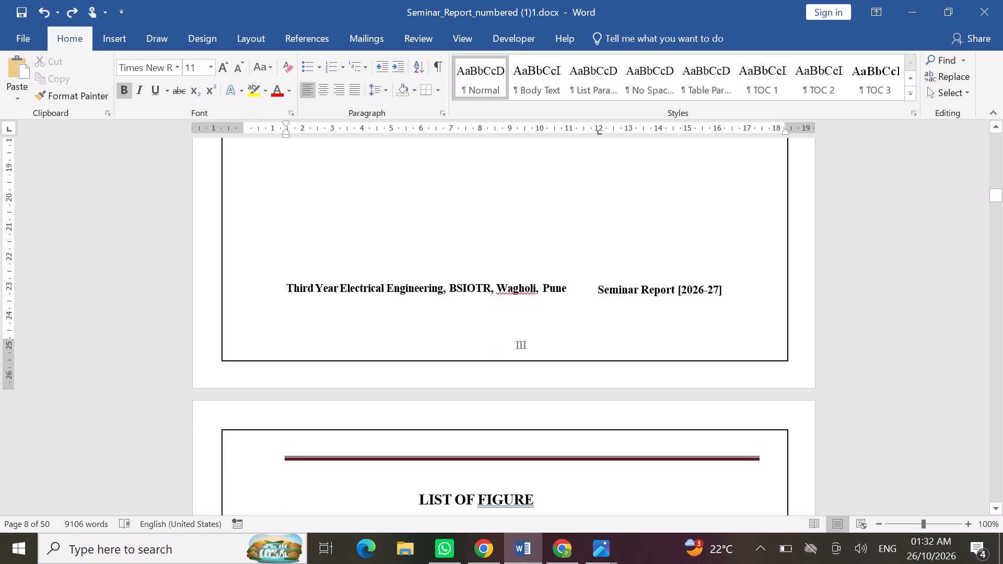
{"action": "left_click", "coordinate": [733, 287]}
{"action": "left_click_drag", "start_coordinate": [723, 289], "coordinate": [394, 124]}
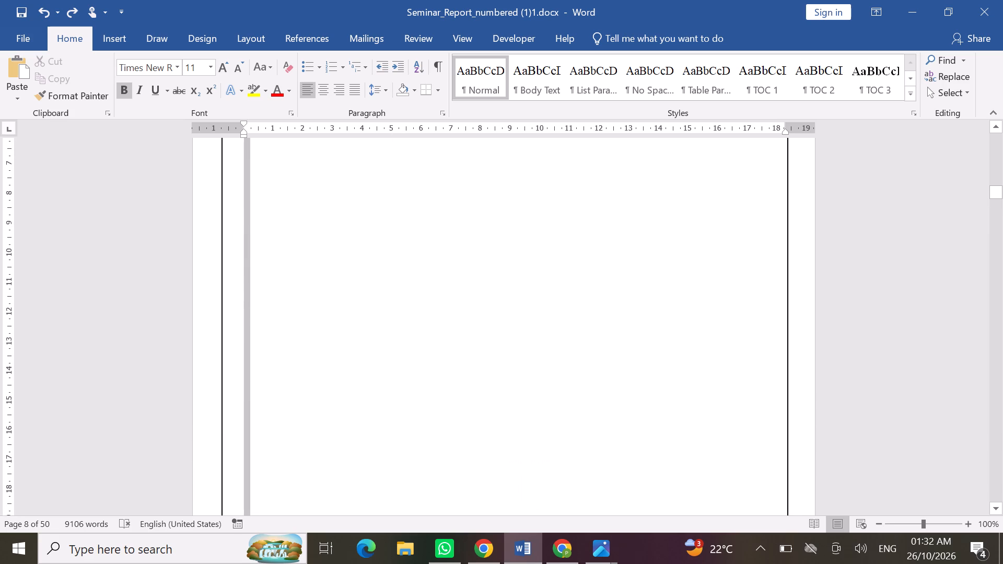
{"action": "left_click_drag", "start_coordinate": [394, 124], "coordinate": [393, 157]}
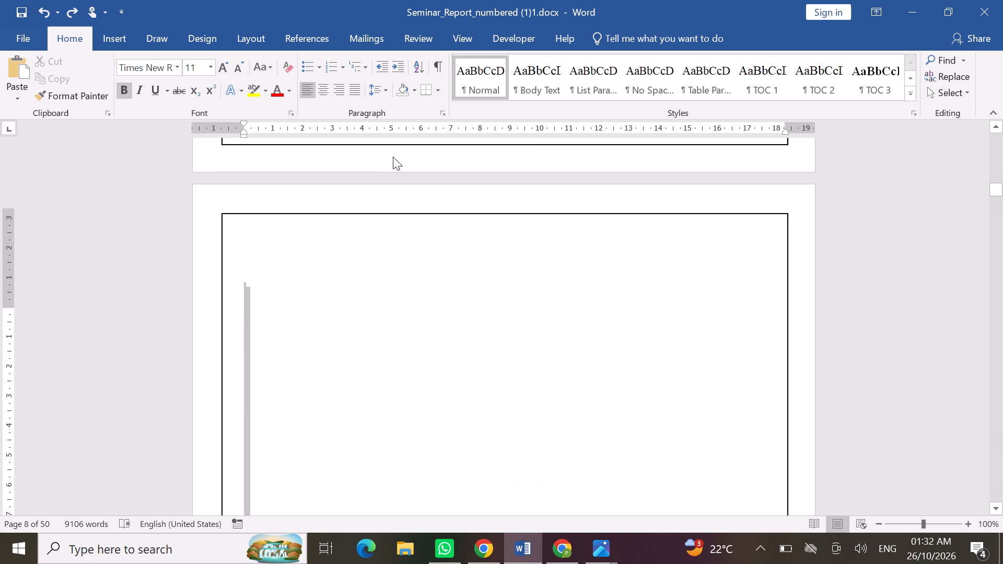
{"action": "left_click_drag", "start_coordinate": [393, 157], "coordinate": [391, 311]}
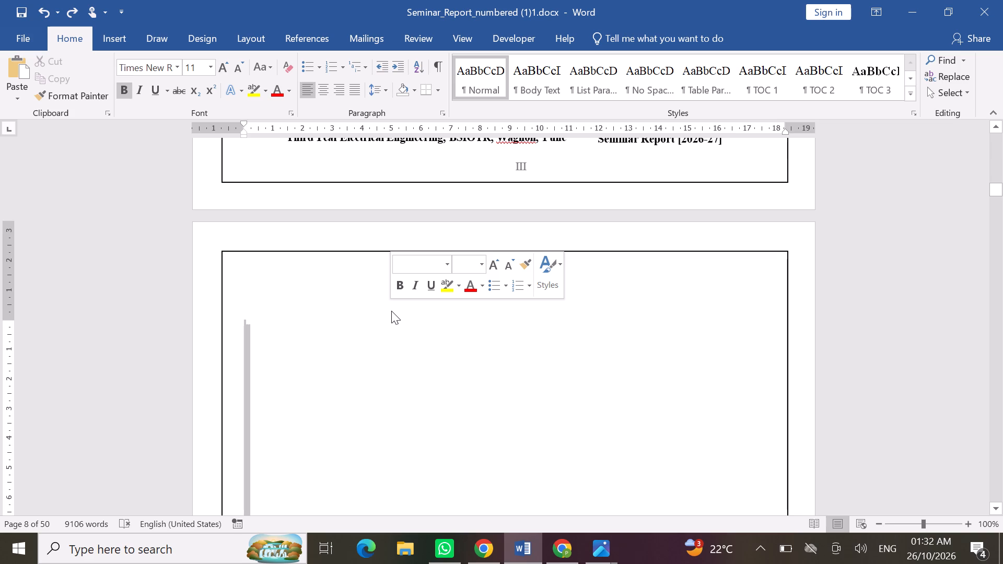
{"action": "scroll", "coordinate": [391, 311], "scroll_direction": "up", "scroll_amount": 2}
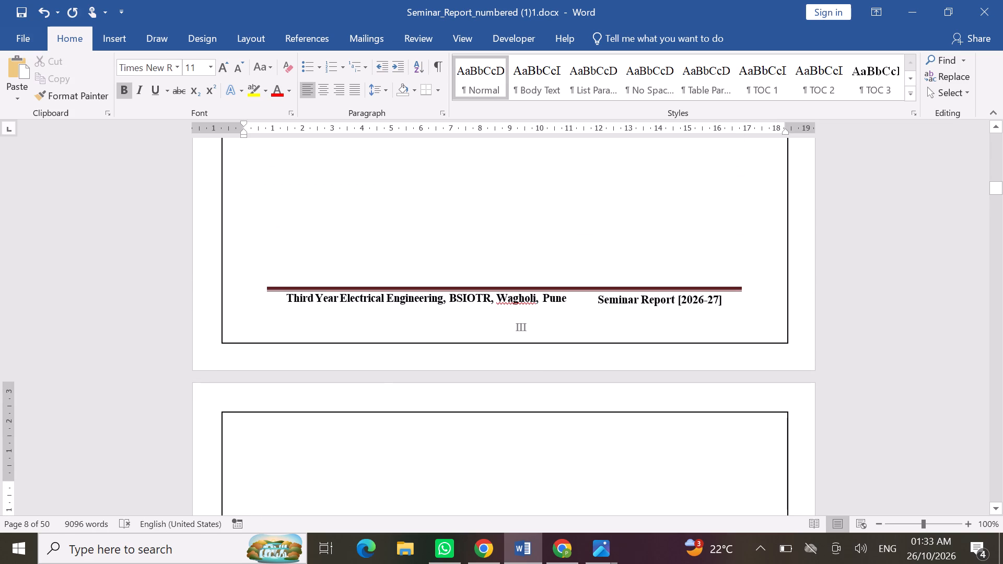
Check the end of the table of contents and the cleared page before the list of figures.
{"action": "scroll", "coordinate": [466, 443], "scroll_direction": "down", "scroll_amount": 11}
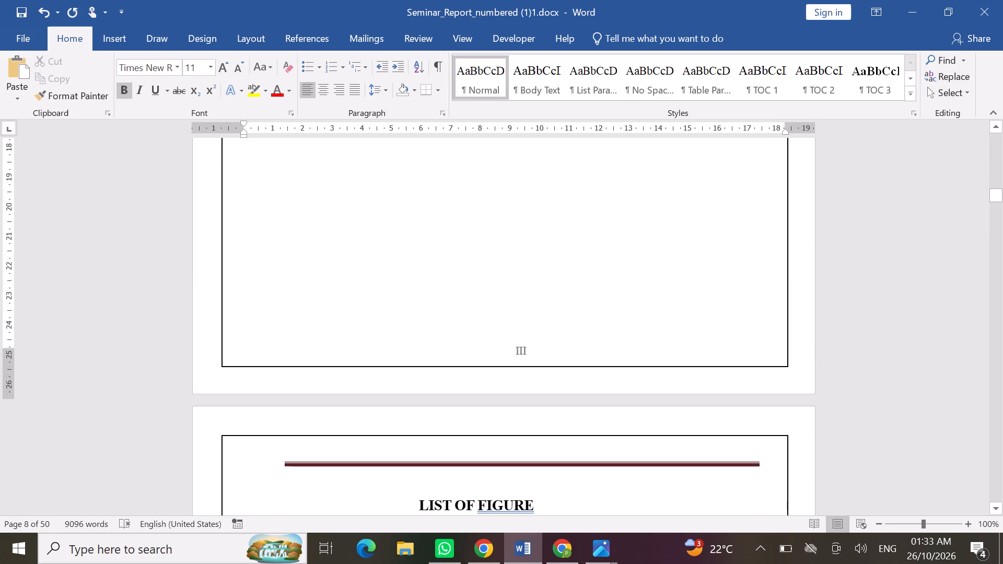
{"action": "scroll", "coordinate": [474, 464], "scroll_direction": "up", "scroll_amount": 19}
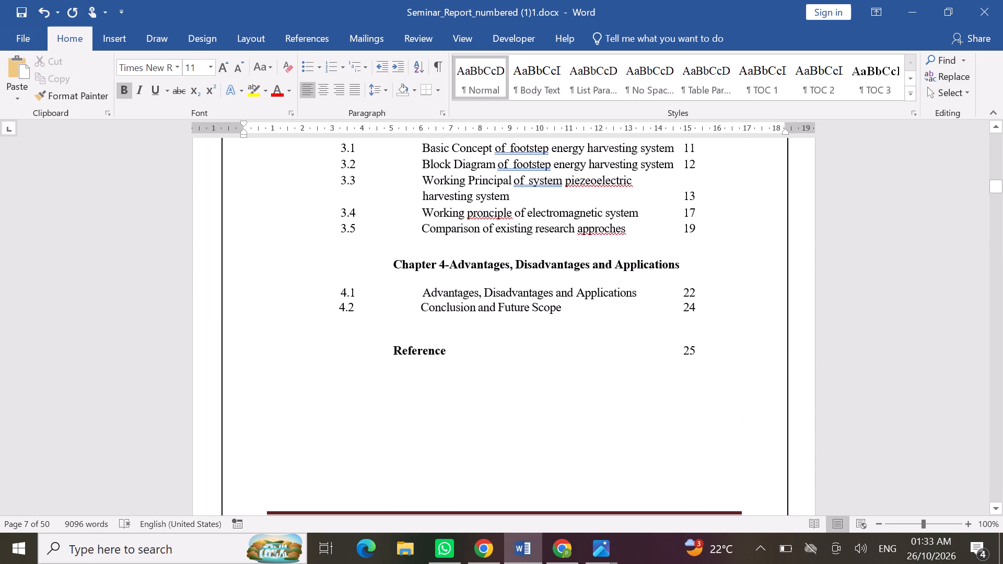
{"action": "scroll", "coordinate": [479, 476], "scroll_direction": "down", "scroll_amount": 2}
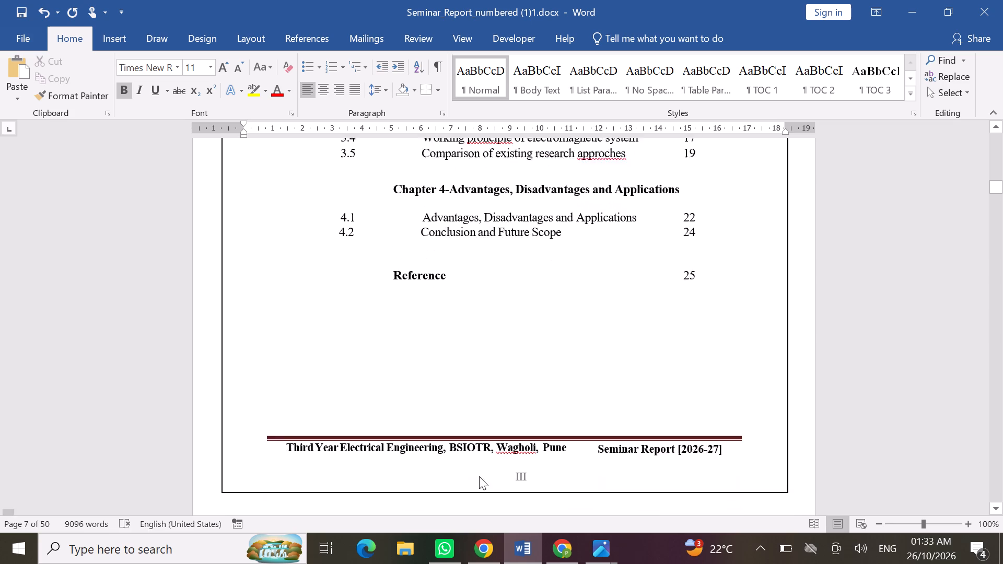
{"action": "scroll", "coordinate": [479, 476], "scroll_direction": "down", "scroll_amount": 12}
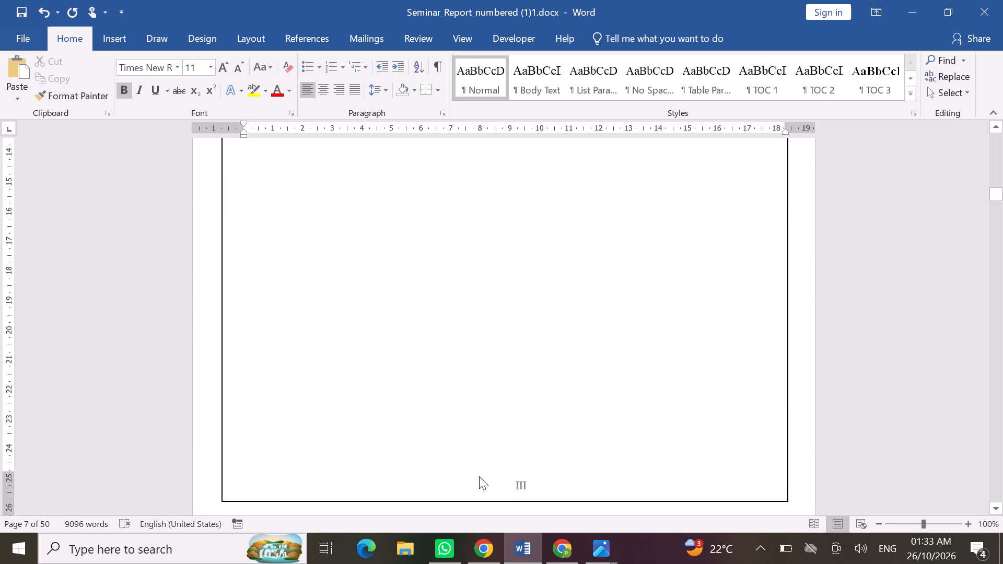
{"action": "scroll", "coordinate": [479, 476], "scroll_direction": "down", "scroll_amount": 11}
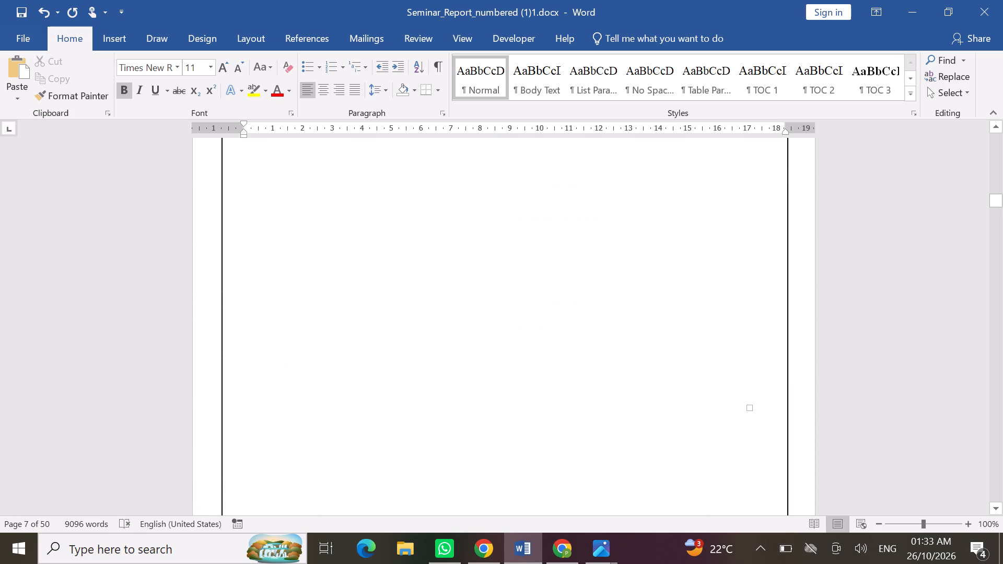
Review the layout, page breaks and section headings from Chapter 1 through the working section 3.1.2 of Chapter 3.
{"action": "scroll", "coordinate": [479, 476], "scroll_direction": "down", "scroll_amount": 8}
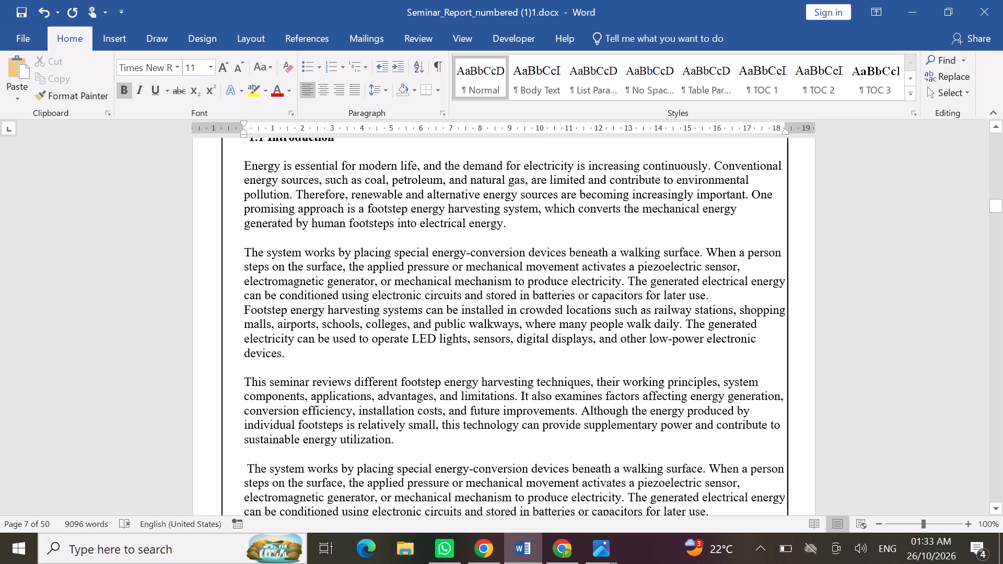
{"action": "scroll", "coordinate": [479, 476], "scroll_direction": "down", "scroll_amount": 9}
{"action": "scroll", "coordinate": [479, 476], "scroll_direction": "up", "scroll_amount": 2}
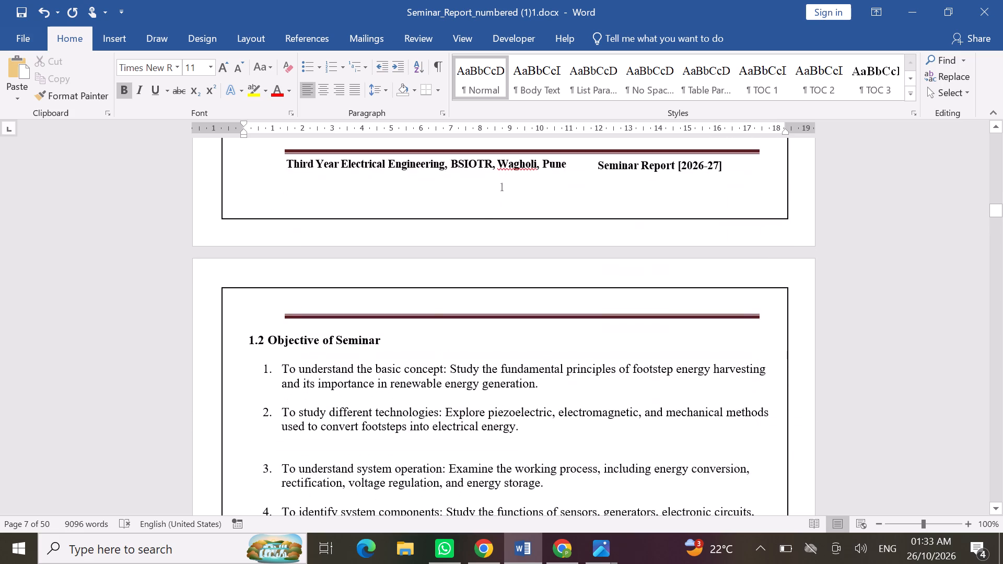
{"action": "scroll", "coordinate": [479, 476], "scroll_direction": "up", "scroll_amount": 8}
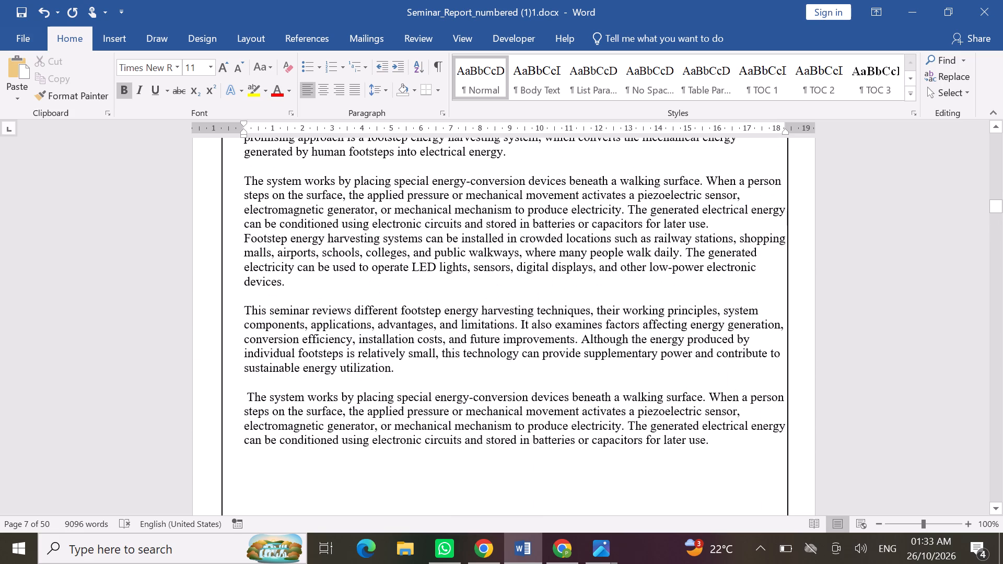
{"action": "scroll", "coordinate": [479, 476], "scroll_direction": "up", "scroll_amount": 3}
{"action": "scroll", "coordinate": [479, 476], "scroll_direction": "down", "scroll_amount": 13}
{"action": "scroll", "coordinate": [479, 476], "scroll_direction": "down", "scroll_amount": 13}
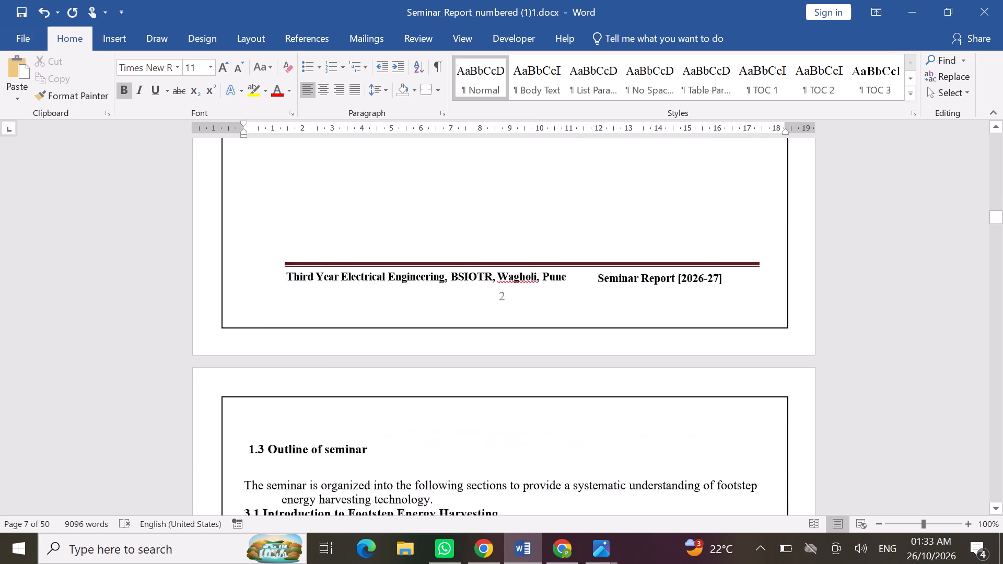
{"action": "scroll", "coordinate": [479, 476], "scroll_direction": "down", "scroll_amount": 10}
{"action": "scroll", "coordinate": [479, 476], "scroll_direction": "down", "scroll_amount": 15}
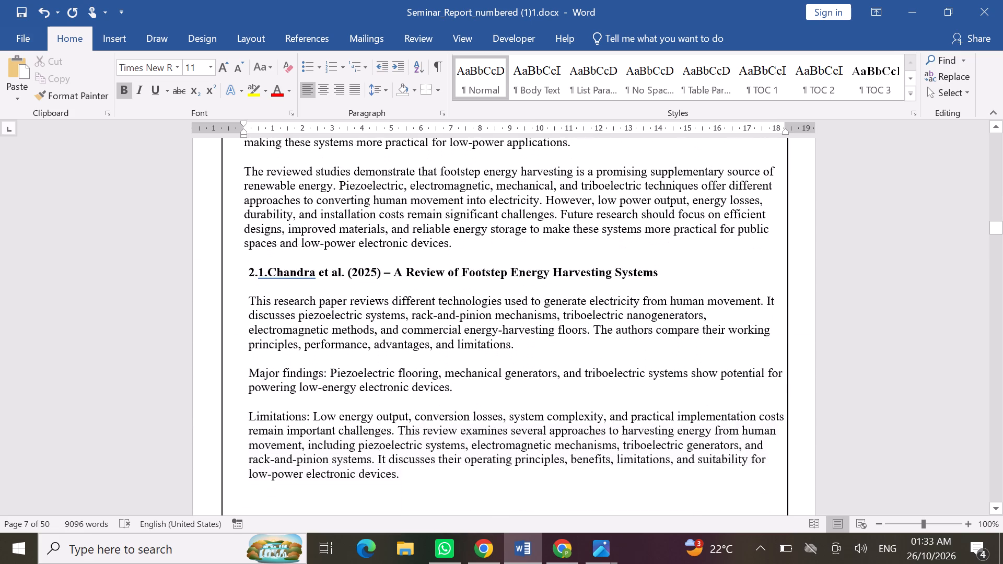
{"action": "scroll", "coordinate": [479, 476], "scroll_direction": "down", "scroll_amount": 5}
{"action": "scroll", "coordinate": [479, 476], "scroll_direction": "up", "scroll_amount": 2}
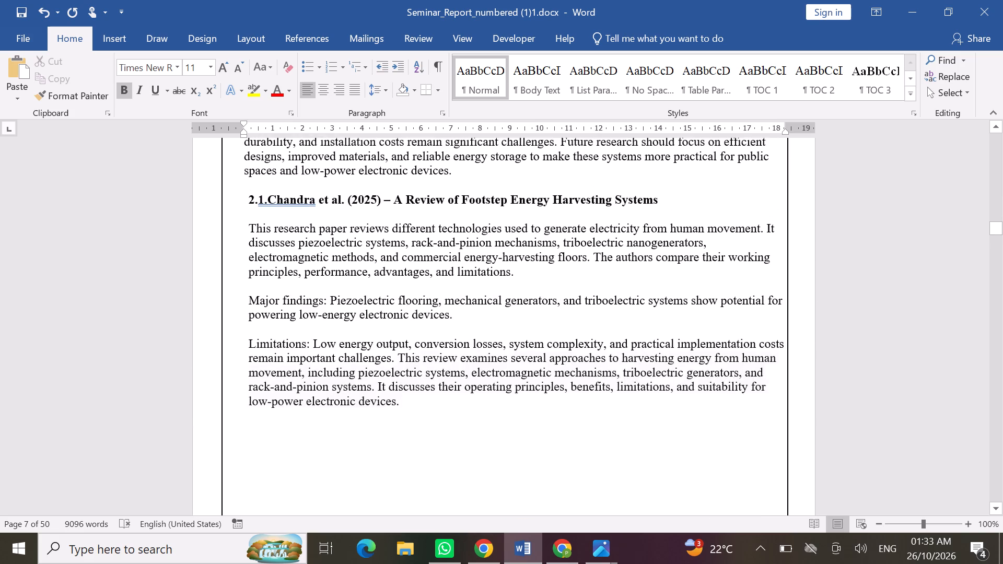
{"action": "scroll", "coordinate": [479, 476], "scroll_direction": "up", "scroll_amount": 1}
{"action": "scroll", "coordinate": [479, 476], "scroll_direction": "down", "scroll_amount": 7}
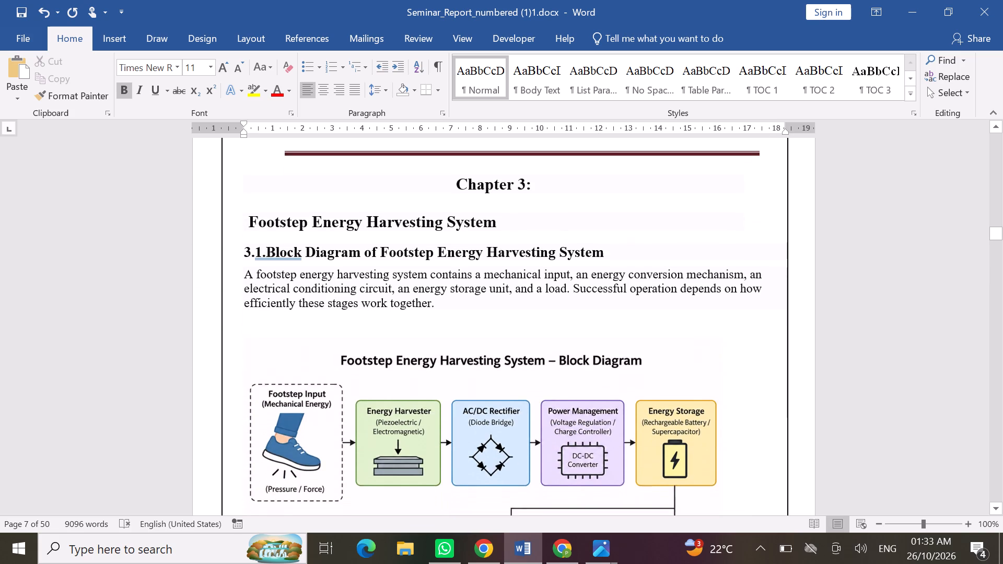
{"action": "scroll", "coordinate": [479, 476], "scroll_direction": "down", "scroll_amount": 20}
{"action": "scroll", "coordinate": [479, 476], "scroll_direction": "down", "scroll_amount": 6}
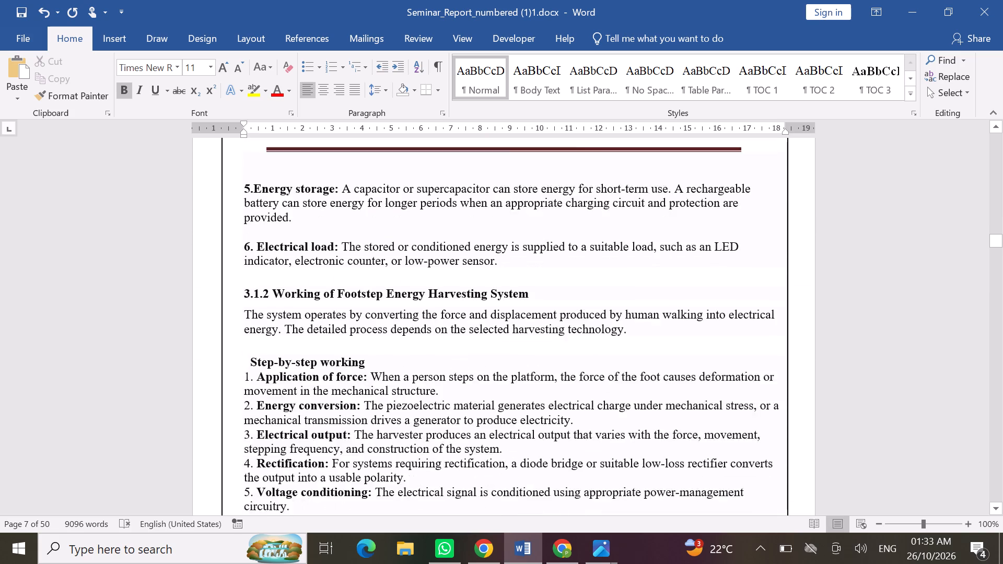
Review the layout and headings of the rest of Chapter 3, from working section 3.1.2 through component section 3.3.
{"action": "scroll", "coordinate": [479, 476], "scroll_direction": "up", "scroll_amount": 3}
{"action": "scroll", "coordinate": [479, 476], "scroll_direction": "down", "scroll_amount": 1}
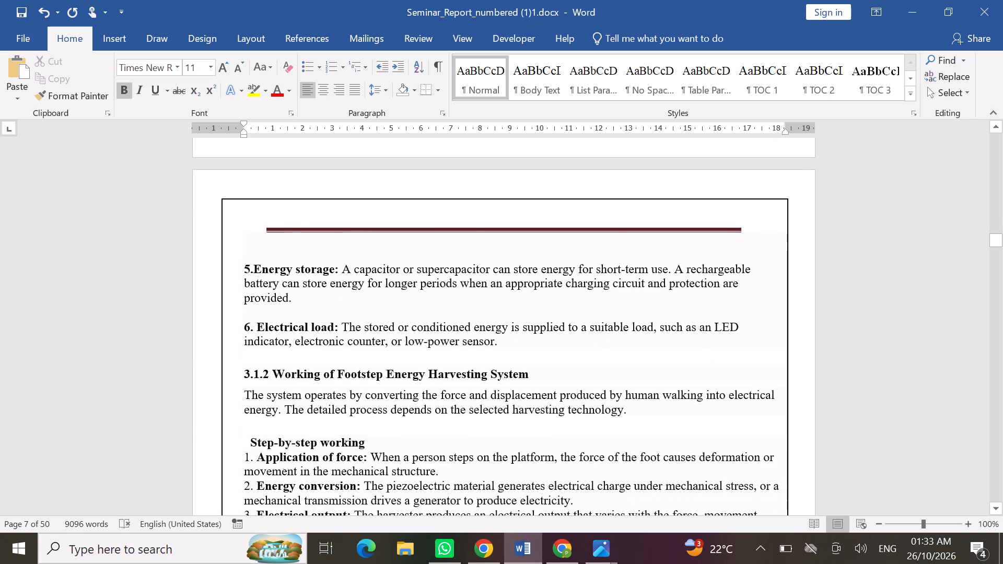
{"action": "scroll", "coordinate": [468, 421], "scroll_direction": "down", "scroll_amount": 19}
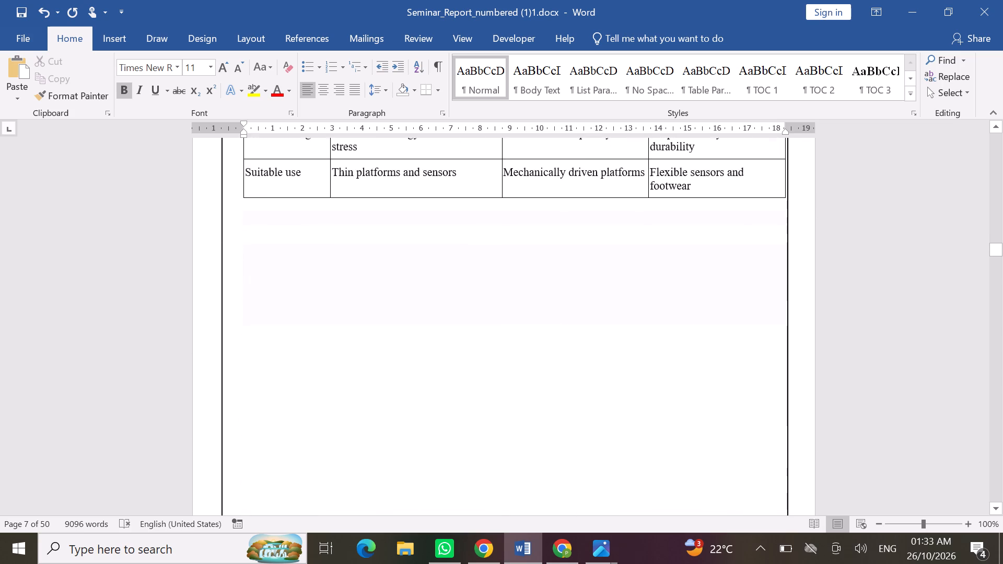
{"action": "scroll", "coordinate": [468, 421], "scroll_direction": "down", "scroll_amount": 20}
{"action": "scroll", "coordinate": [468, 421], "scroll_direction": "down", "scroll_amount": 20}
{"action": "scroll", "coordinate": [468, 421], "scroll_direction": "down", "scroll_amount": 2}
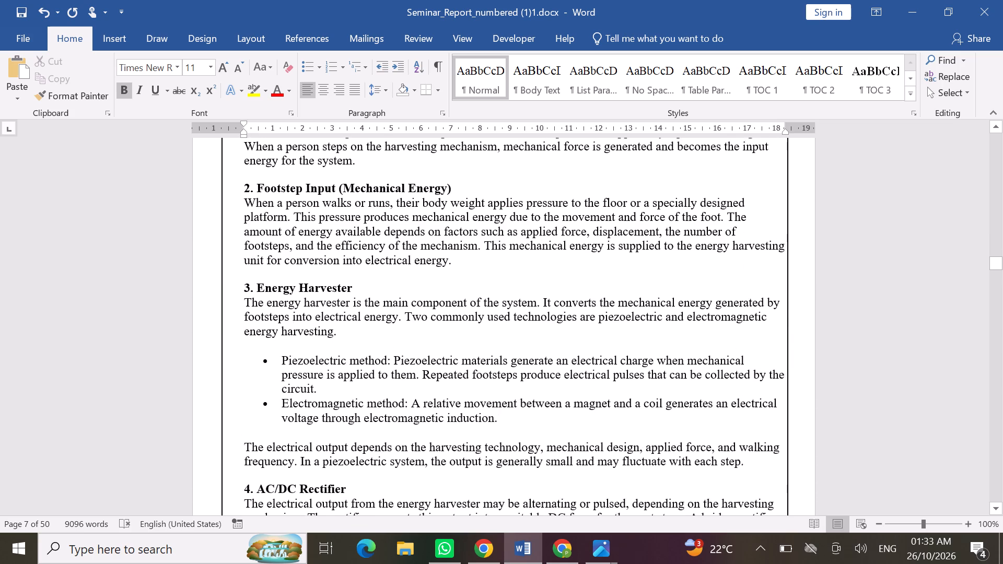
{"action": "scroll", "coordinate": [468, 421], "scroll_direction": "down", "scroll_amount": 20}
{"action": "scroll", "coordinate": [468, 421], "scroll_direction": "down", "scroll_amount": 14}
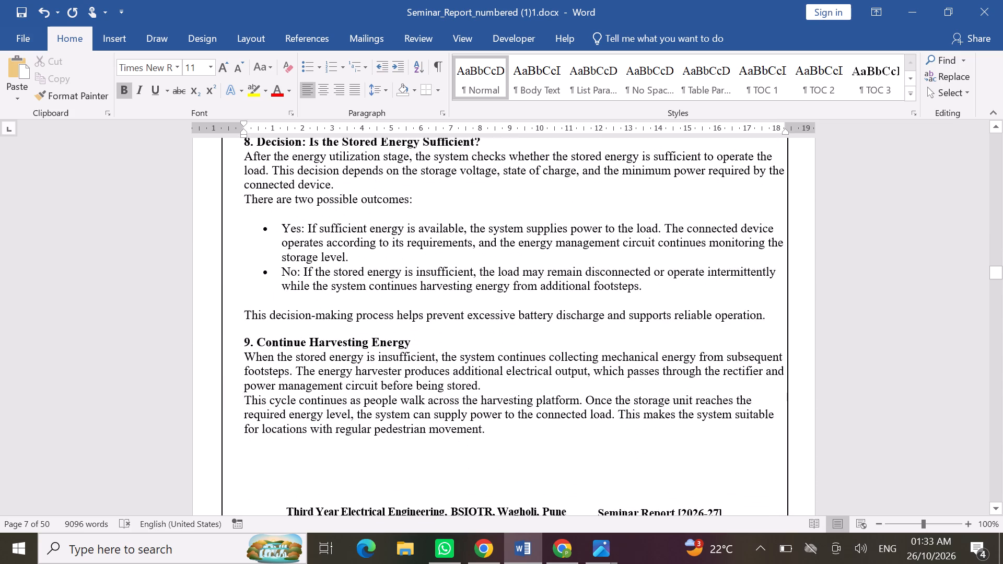
{"action": "scroll", "coordinate": [468, 421], "scroll_direction": "down", "scroll_amount": 19}
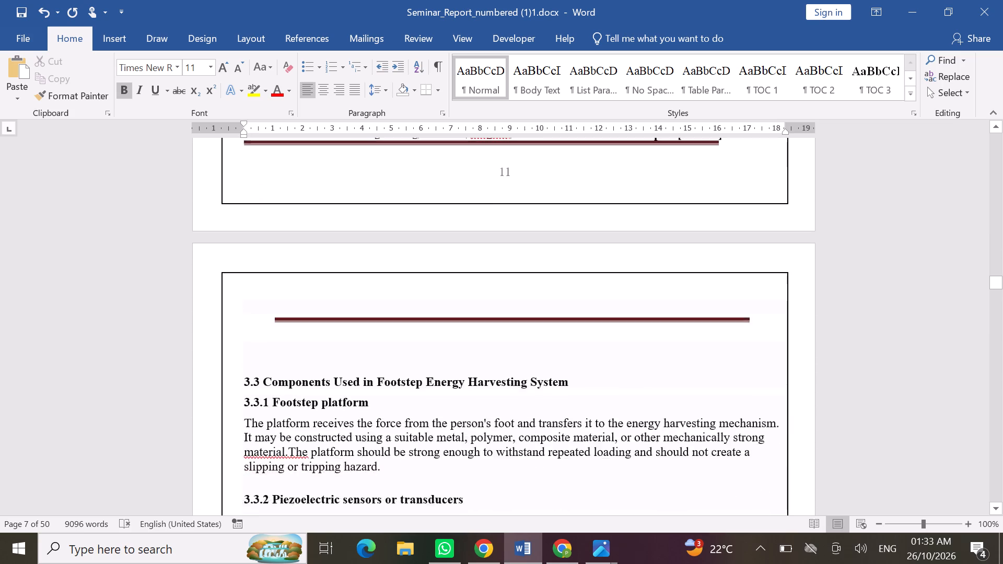
{"action": "scroll", "coordinate": [468, 421], "scroll_direction": "down", "scroll_amount": 4}
{"action": "scroll", "coordinate": [468, 421], "scroll_direction": "up", "scroll_amount": 1}
{"action": "scroll", "coordinate": [468, 421], "scroll_direction": "down", "scroll_amount": 11}
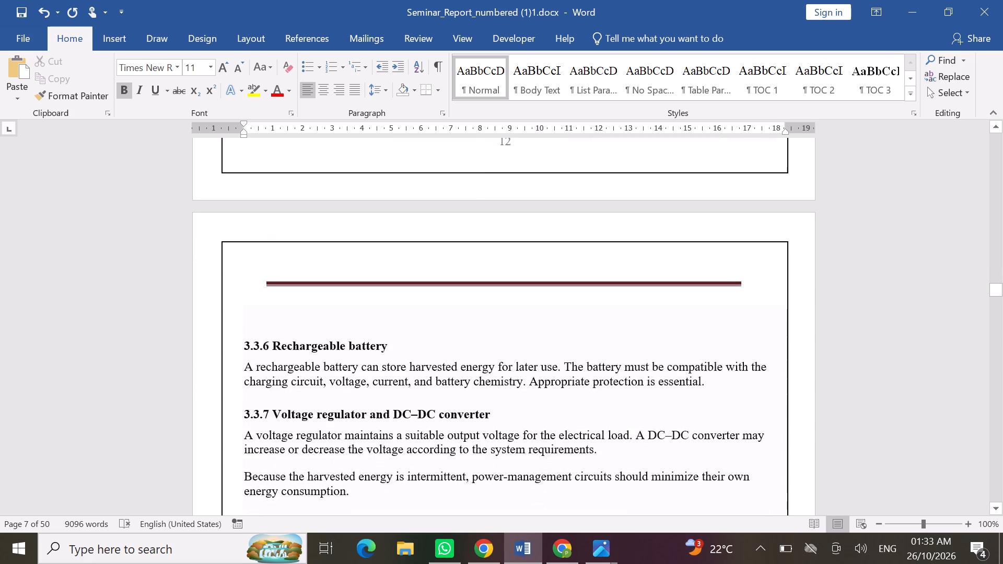
{"action": "scroll", "coordinate": [468, 421], "scroll_direction": "down", "scroll_amount": 17}
Review Chapters 4 and 5, the conclusion, the references and the page with section 2.2 Equivalent Circuit Model (ECM).
{"action": "scroll", "coordinate": [468, 421], "scroll_direction": "down", "scroll_amount": 2}
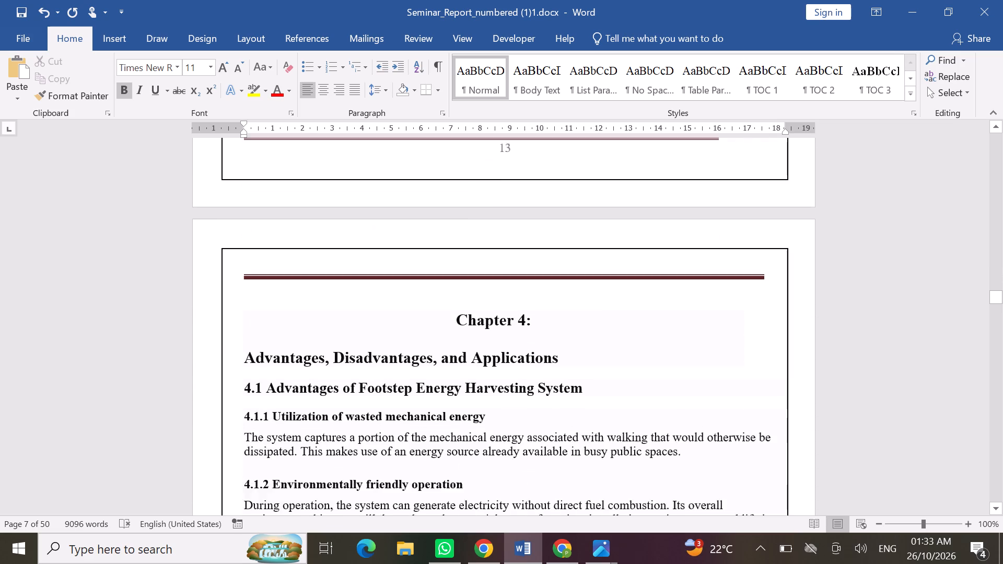
{"action": "scroll", "coordinate": [468, 421], "scroll_direction": "down", "scroll_amount": 20}
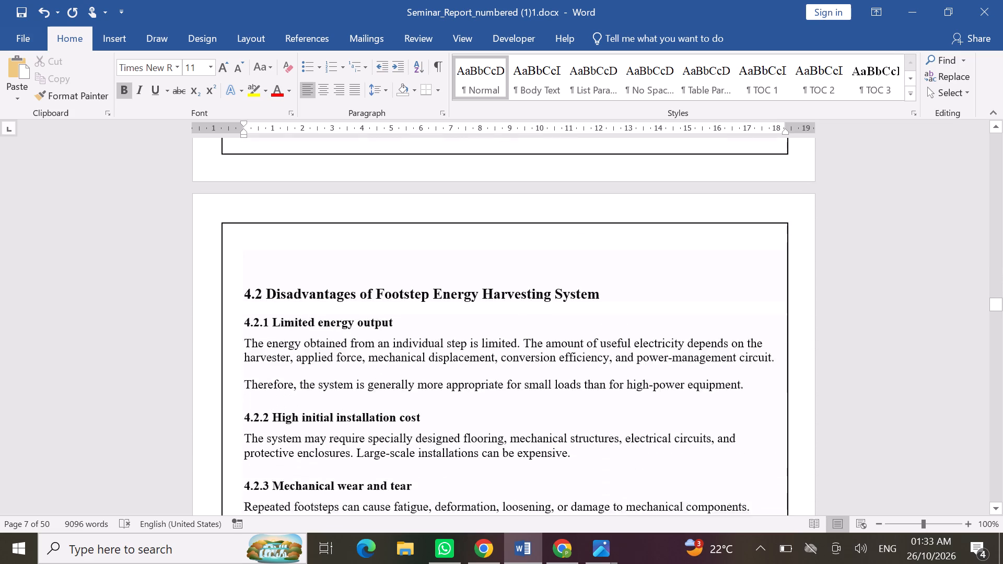
{"action": "scroll", "coordinate": [468, 421], "scroll_direction": "down", "scroll_amount": 20}
{"action": "scroll", "coordinate": [468, 421], "scroll_direction": "down", "scroll_amount": 10}
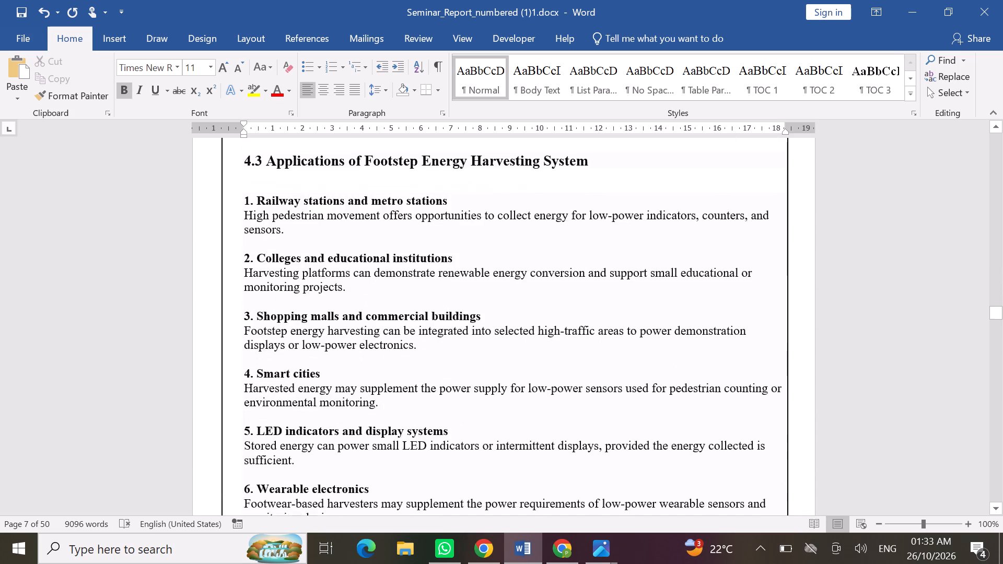
{"action": "scroll", "coordinate": [468, 421], "scroll_direction": "down", "scroll_amount": 16}
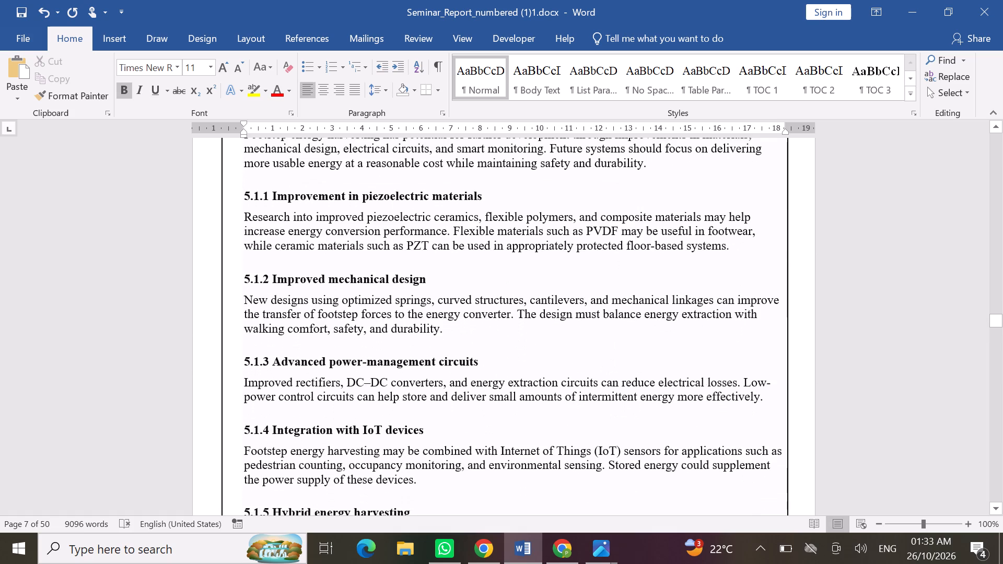
{"action": "scroll", "coordinate": [468, 421], "scroll_direction": "down", "scroll_amount": 19}
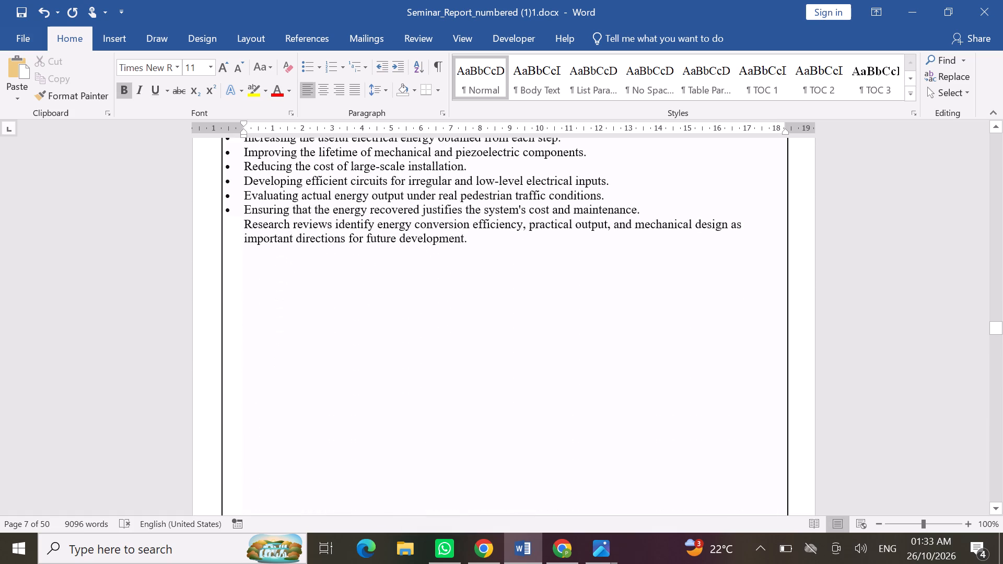
{"action": "scroll", "coordinate": [468, 421], "scroll_direction": "down", "scroll_amount": 12}
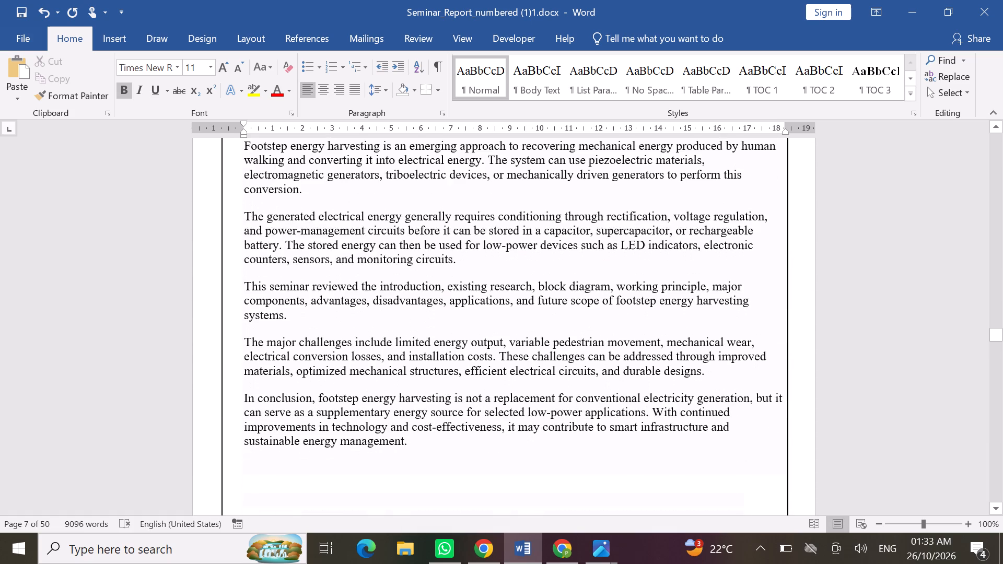
{"action": "scroll", "coordinate": [468, 421], "scroll_direction": "down", "scroll_amount": 14}
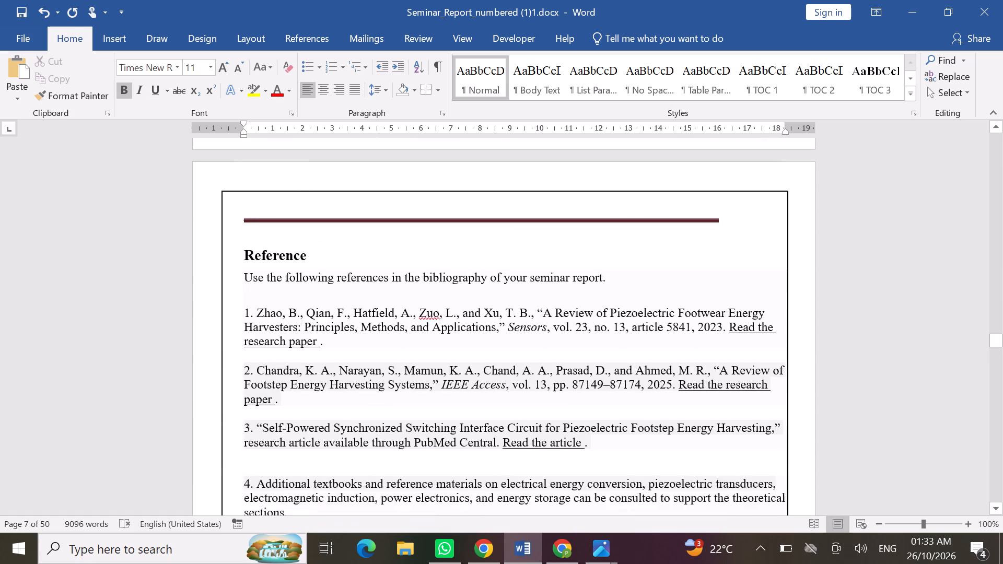
{"action": "scroll", "coordinate": [468, 421], "scroll_direction": "down", "scroll_amount": 13}
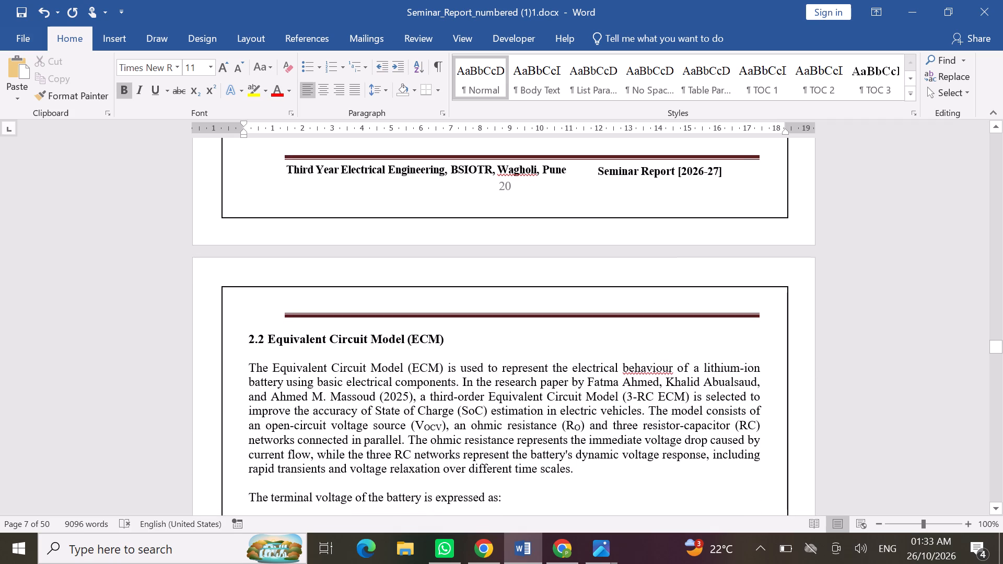
{"action": "scroll", "coordinate": [468, 421], "scroll_direction": "down", "scroll_amount": 2}
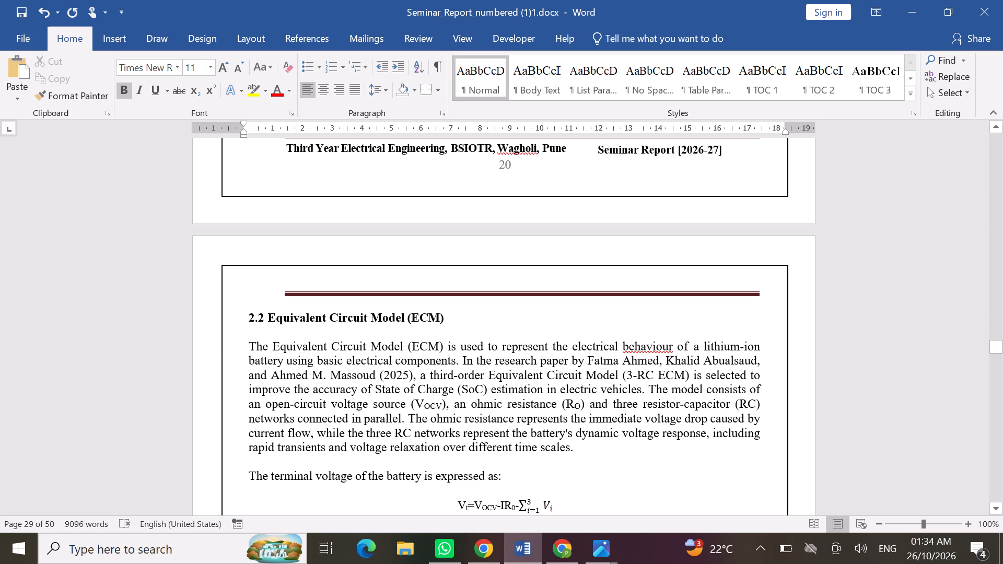
Hide the white space between pages at the page boundary above section 2.2 Equivalent Circuit Model (ECM).
{"action": "left_click", "coordinate": [193, 238]}
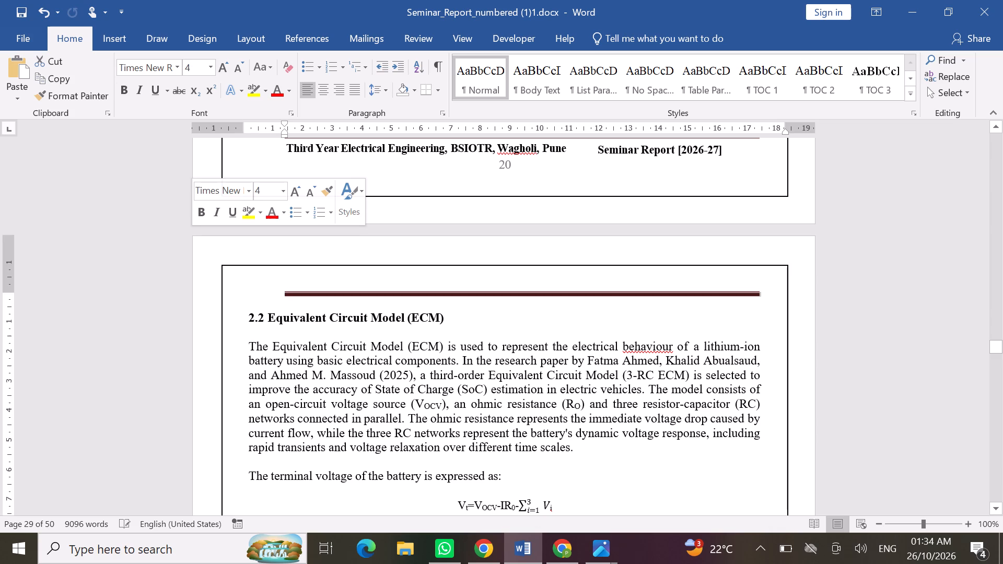
{"action": "left_click_drag", "start_coordinate": [194, 240], "coordinate": [221, 332]}
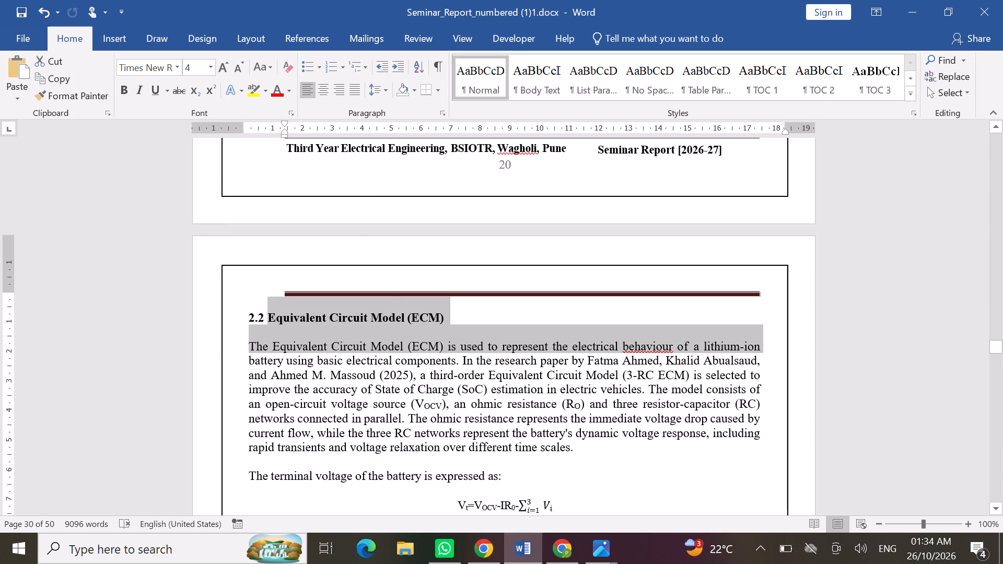
{"action": "left_click_drag", "start_coordinate": [221, 332], "coordinate": [221, 328]}
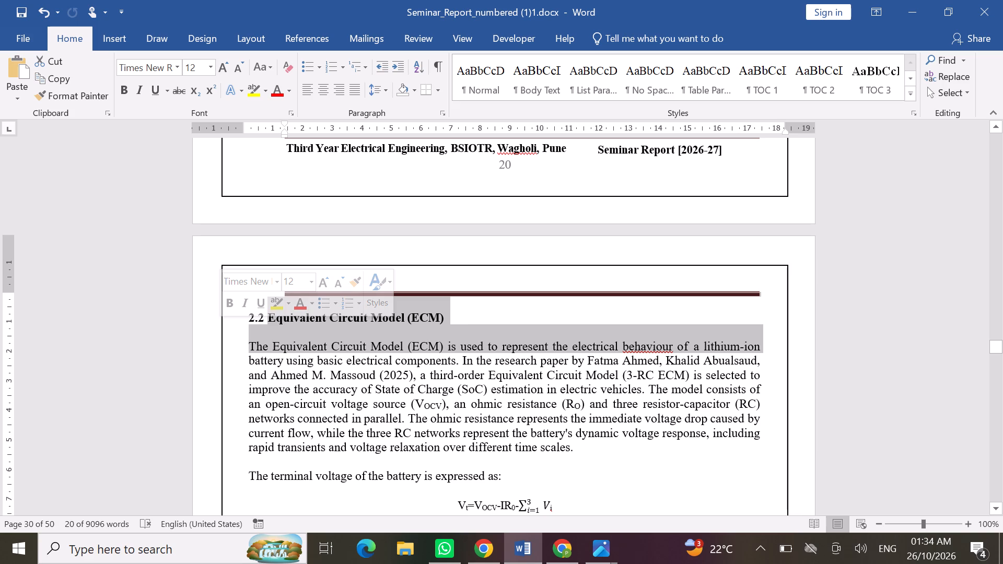
{"action": "left_click", "coordinate": [196, 234]}
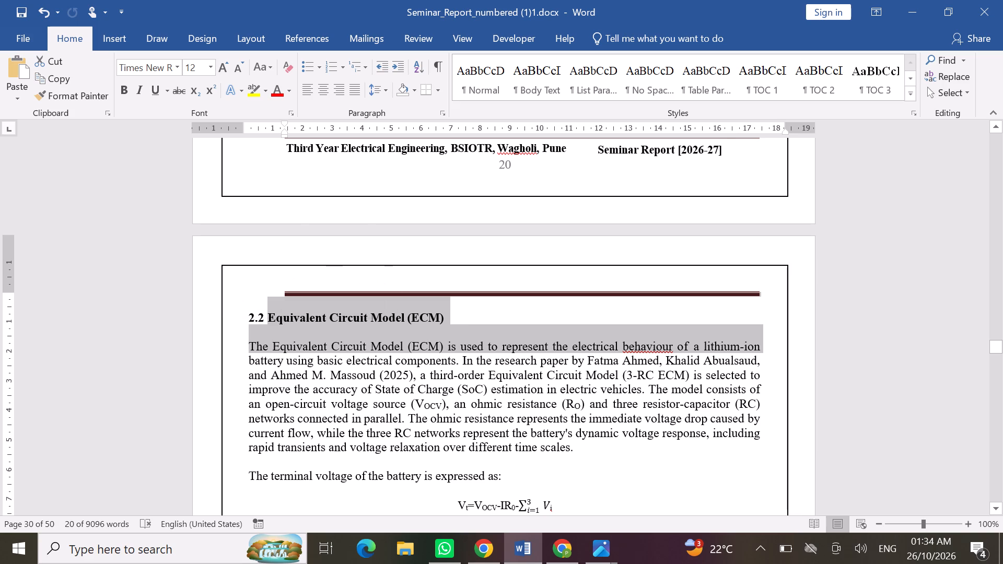
{"action": "left_click", "coordinate": [196, 234]}
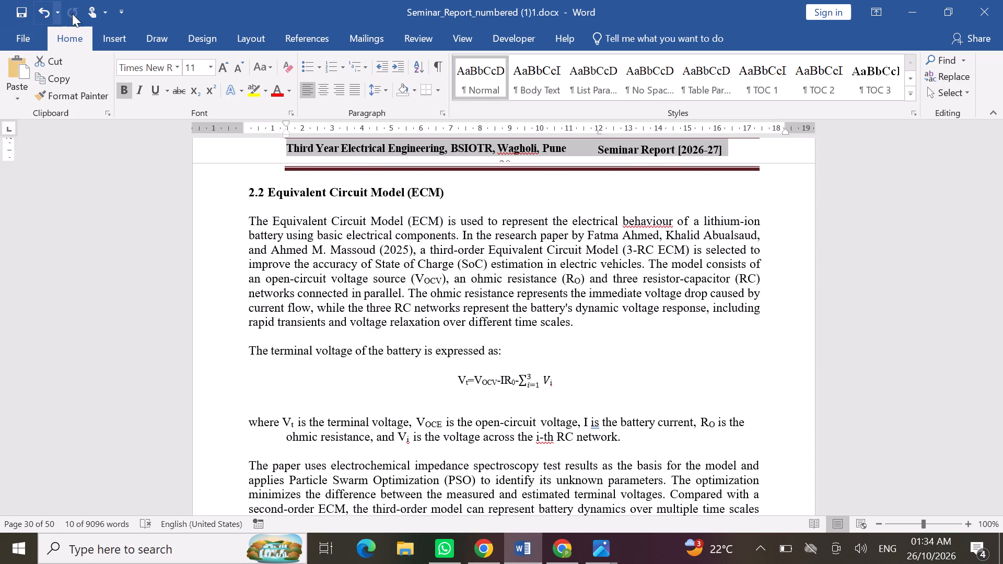
Undo the deletion of the footer line and empty lines on the page before the list of figures, and check that page.
{"action": "left_click", "coordinate": [38, 8]}
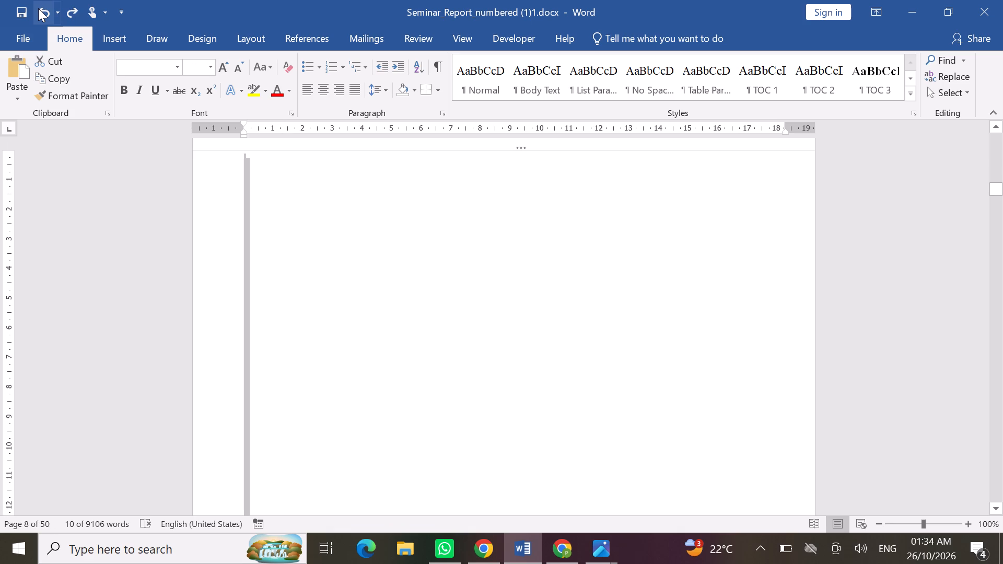
{"action": "scroll", "coordinate": [562, 158], "scroll_direction": "down", "scroll_amount": 9}
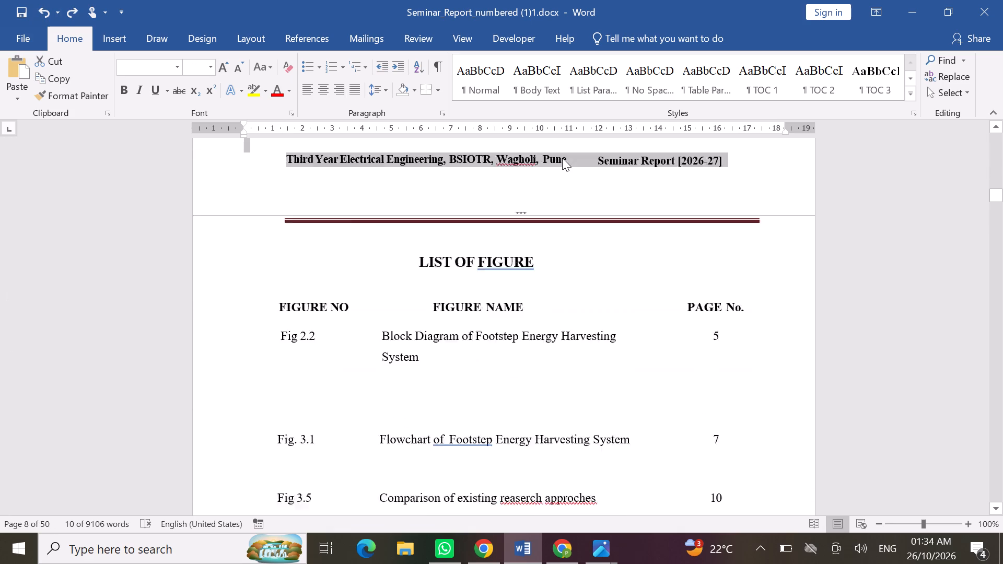
{"action": "scroll", "coordinate": [562, 158], "scroll_direction": "down", "scroll_amount": 1}
{"action": "scroll", "coordinate": [562, 158], "scroll_direction": "up", "scroll_amount": 6}
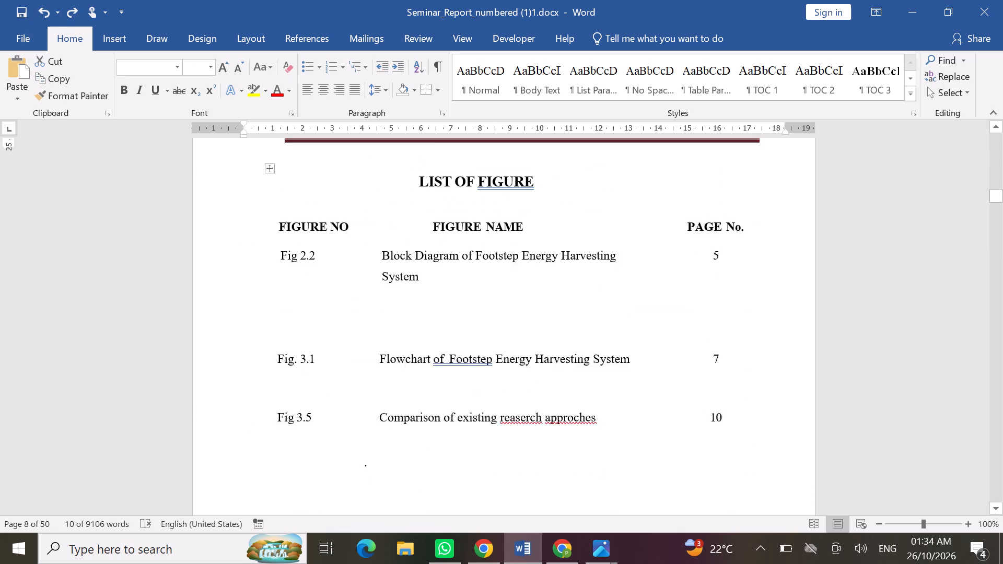
{"action": "scroll", "coordinate": [562, 158], "scroll_direction": "up", "scroll_amount": 2}
{"action": "left_click", "coordinate": [562, 158]}
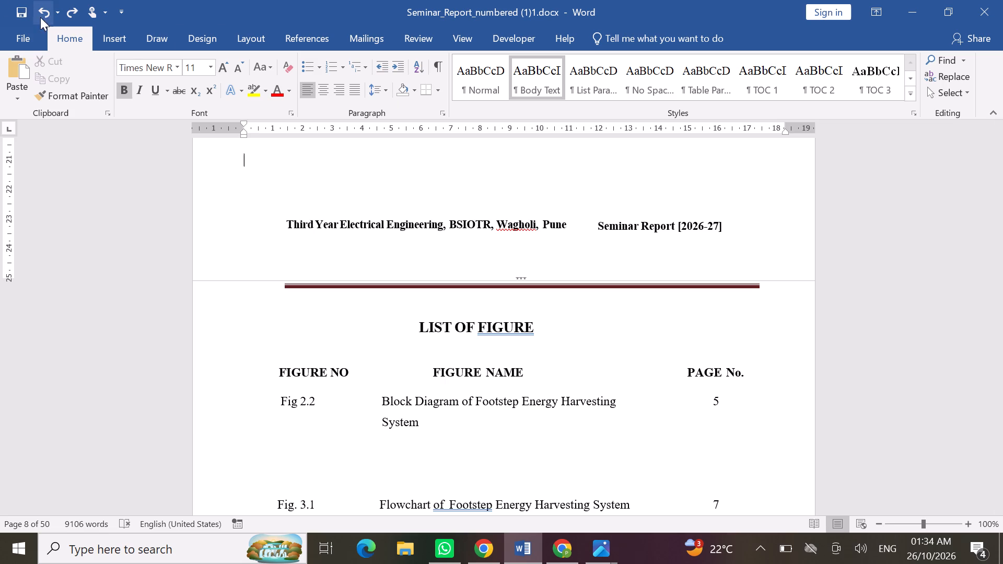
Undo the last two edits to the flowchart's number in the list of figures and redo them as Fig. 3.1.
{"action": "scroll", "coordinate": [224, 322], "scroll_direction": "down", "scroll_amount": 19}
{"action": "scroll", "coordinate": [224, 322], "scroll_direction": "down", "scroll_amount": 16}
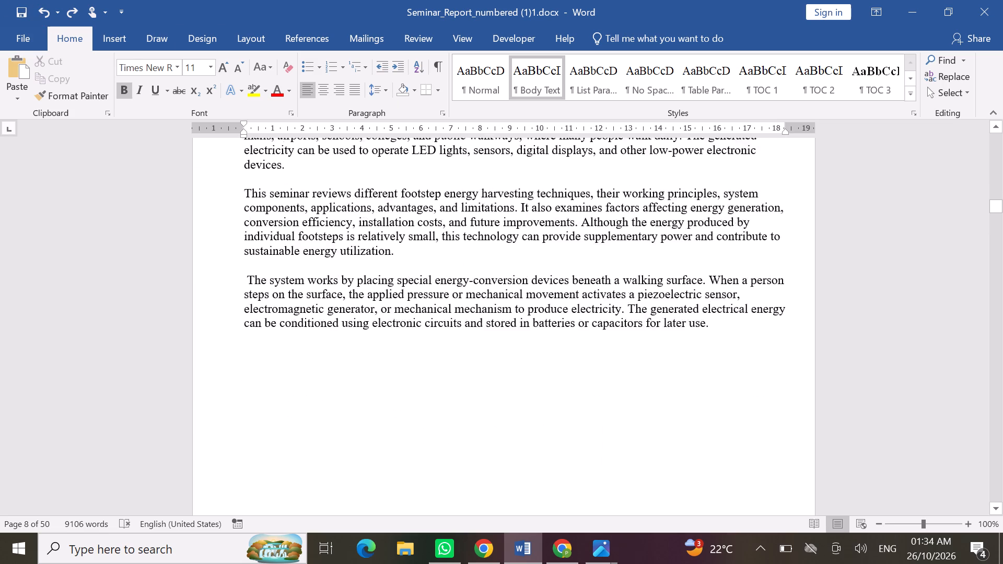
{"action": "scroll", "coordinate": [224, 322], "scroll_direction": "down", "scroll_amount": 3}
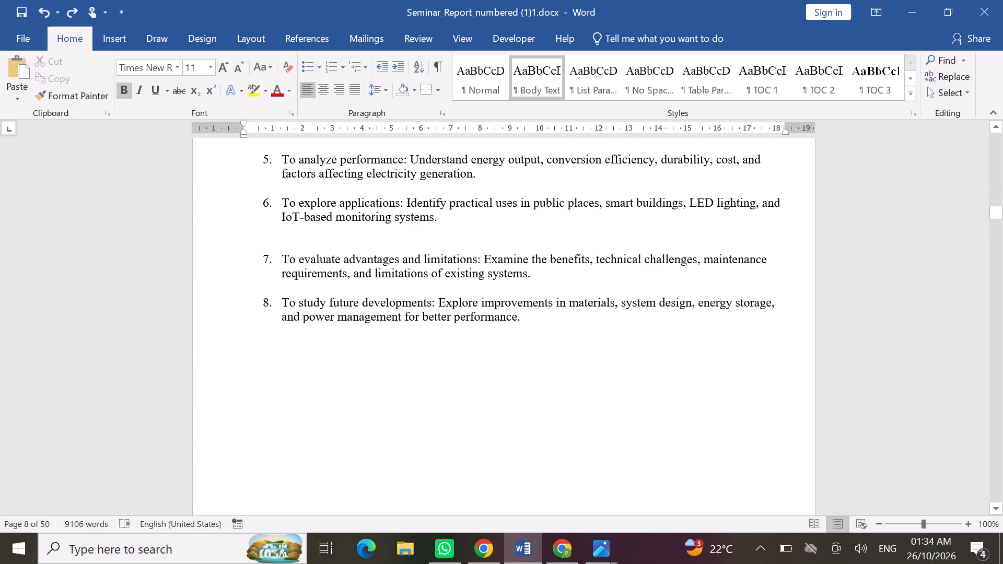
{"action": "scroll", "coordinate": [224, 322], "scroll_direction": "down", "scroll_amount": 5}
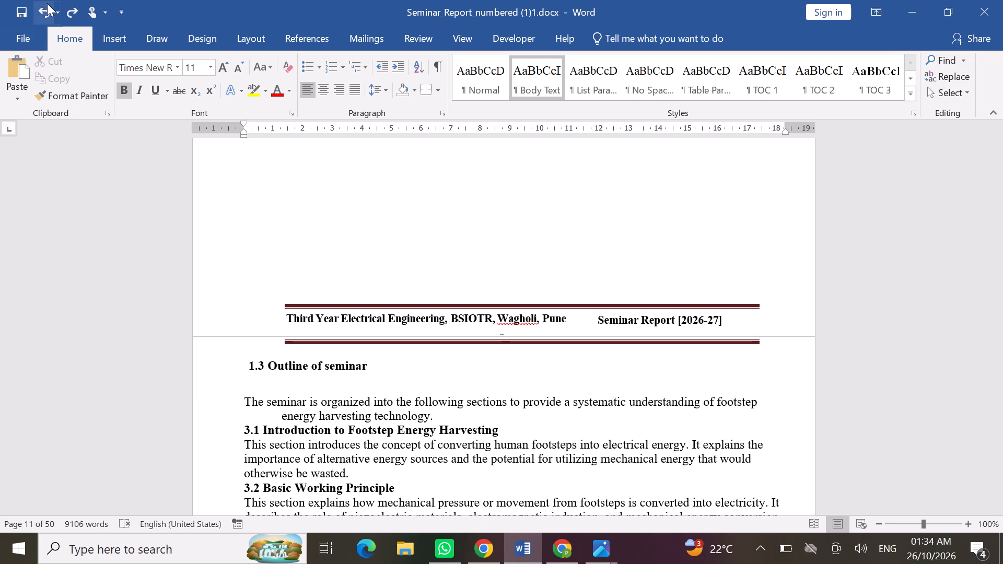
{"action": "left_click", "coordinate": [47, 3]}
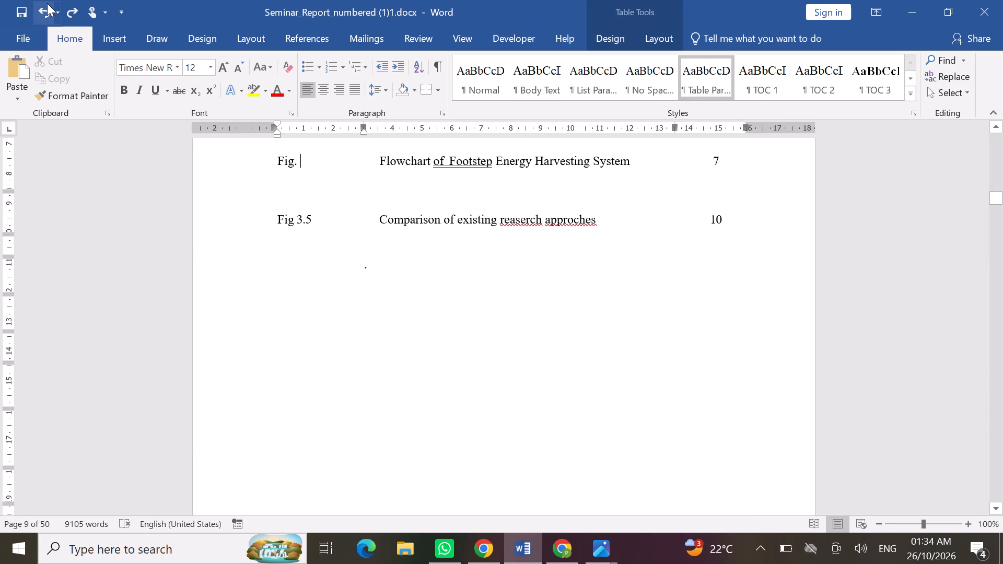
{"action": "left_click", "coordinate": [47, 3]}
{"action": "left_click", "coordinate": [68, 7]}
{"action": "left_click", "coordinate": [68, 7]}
Review the pages from the list of figures through Chapter 3, checking the block diagram and flowchart pages for blank space.
{"action": "left_click", "coordinate": [882, 404]}
{"action": "scroll", "coordinate": [745, 320], "scroll_direction": "down", "scroll_amount": 2}
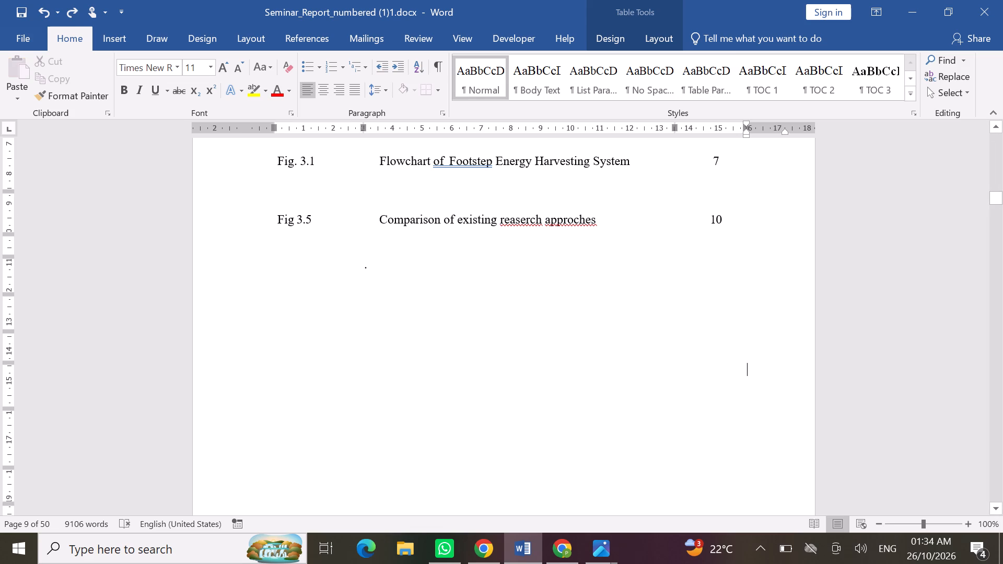
{"action": "scroll", "coordinate": [745, 320], "scroll_direction": "down", "scroll_amount": 20}
{"action": "scroll", "coordinate": [745, 320], "scroll_direction": "down", "scroll_amount": 20}
{"action": "scroll", "coordinate": [745, 320], "scroll_direction": "down", "scroll_amount": 20}
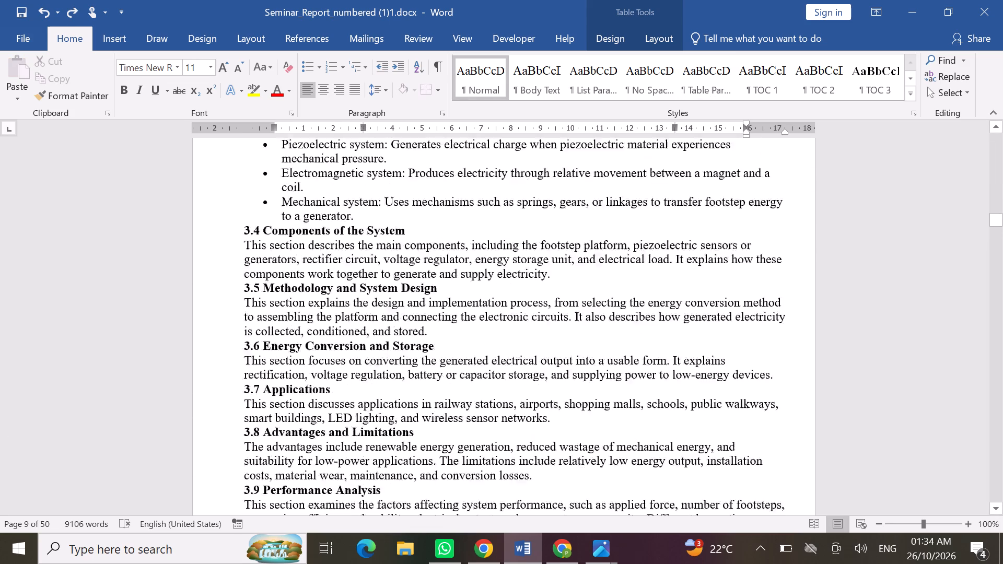
{"action": "scroll", "coordinate": [745, 320], "scroll_direction": "down", "scroll_amount": 20}
{"action": "scroll", "coordinate": [745, 320], "scroll_direction": "down", "scroll_amount": 8}
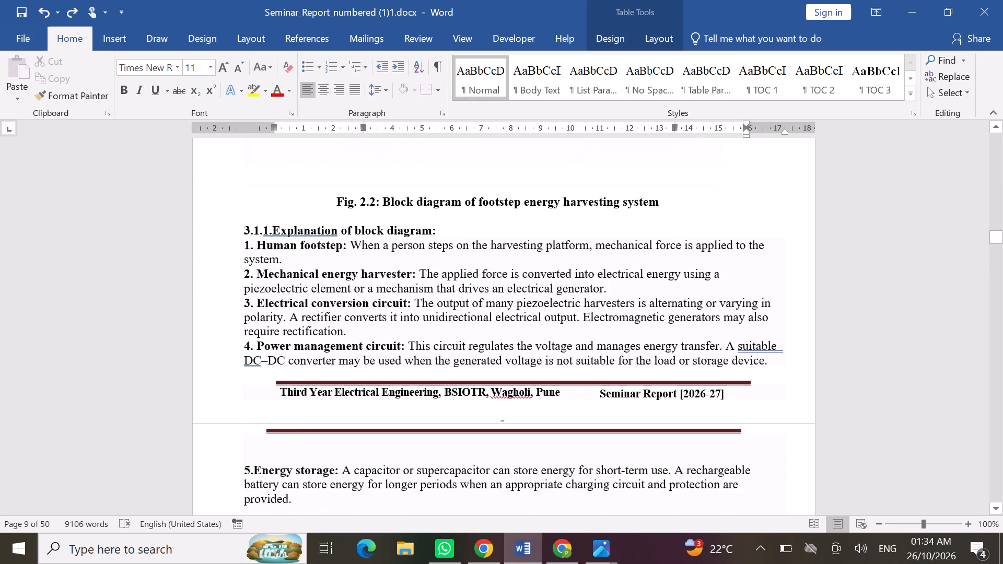
{"action": "scroll", "coordinate": [745, 320], "scroll_direction": "down", "scroll_amount": 20}
{"action": "scroll", "coordinate": [745, 320], "scroll_direction": "down", "scroll_amount": 10}
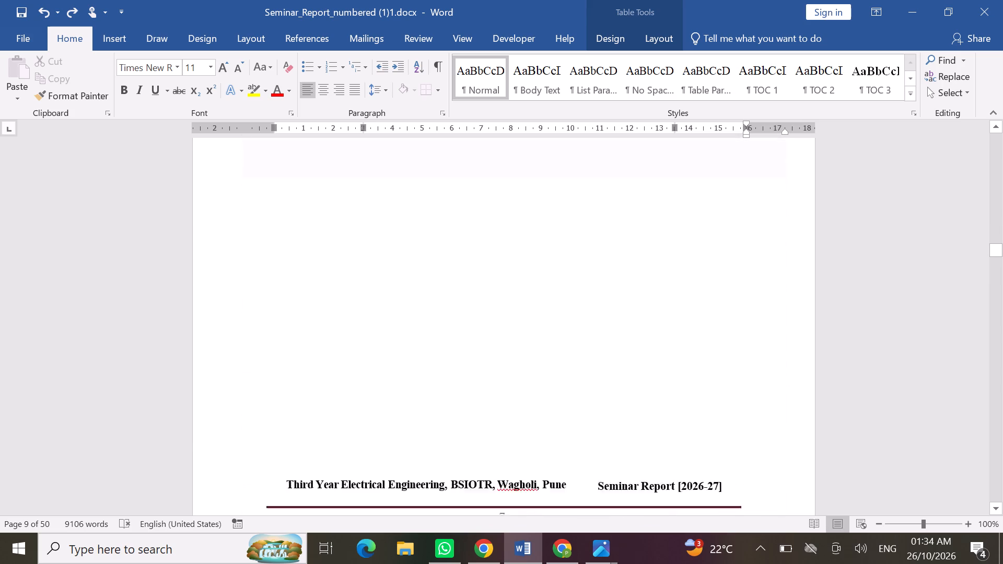
{"action": "scroll", "coordinate": [745, 320], "scroll_direction": "down", "scroll_amount": 19}
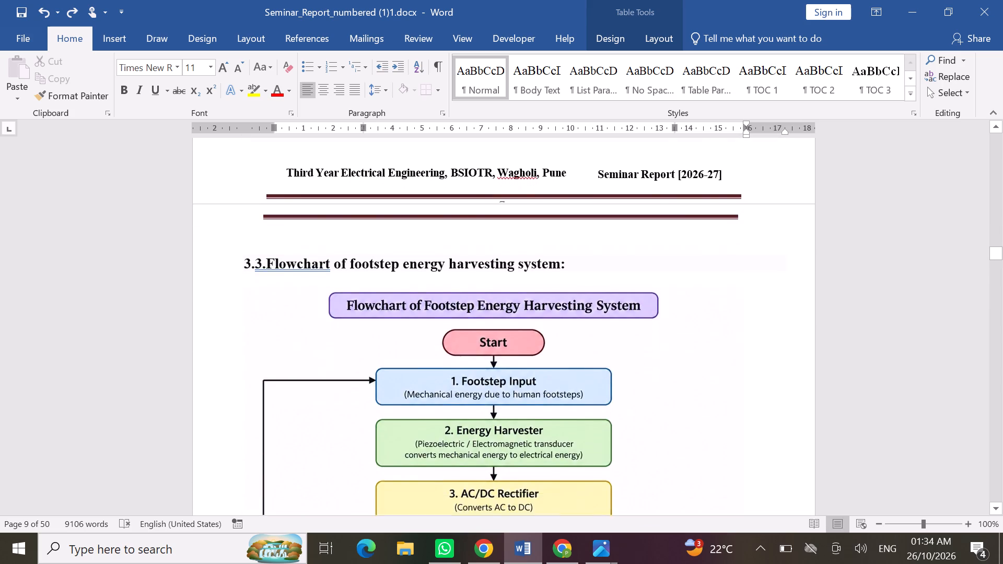
{"action": "scroll", "coordinate": [745, 320], "scroll_direction": "down", "scroll_amount": 19}
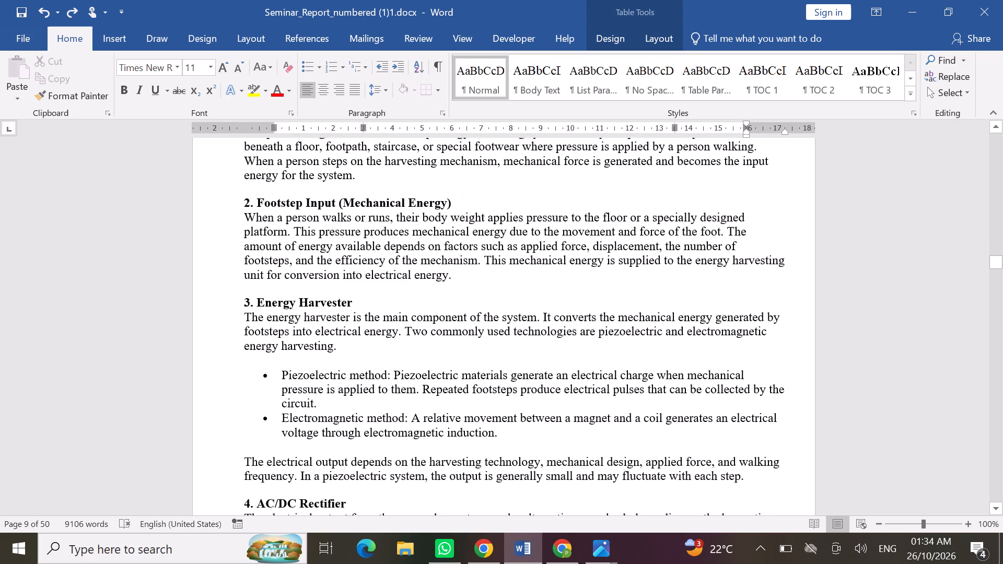
{"action": "scroll", "coordinate": [745, 320], "scroll_direction": "down", "scroll_amount": 2}
{"action": "scroll", "coordinate": [745, 320], "scroll_direction": "up", "scroll_amount": 2}
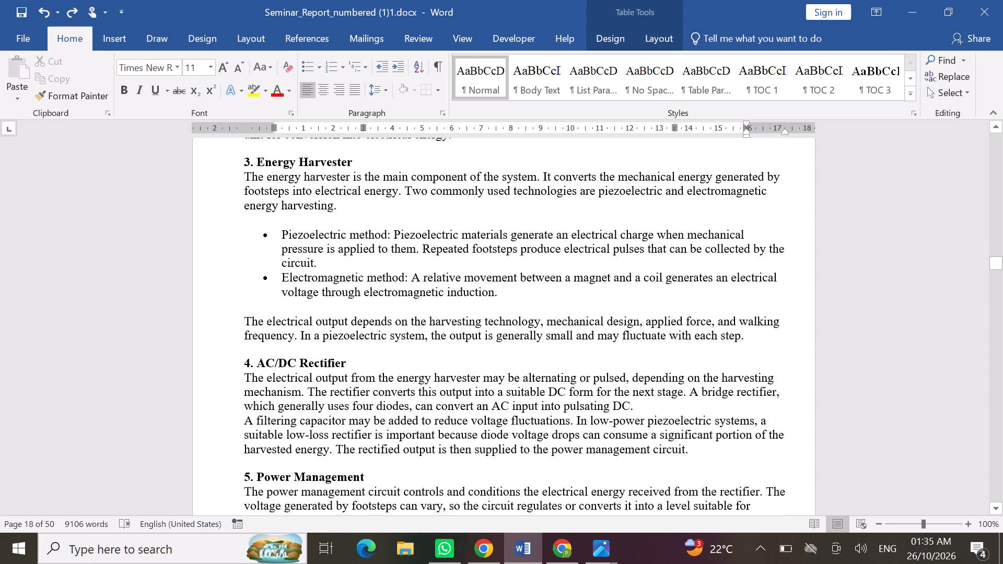
{"action": "scroll", "coordinate": [745, 320], "scroll_direction": "up", "scroll_amount": 14}
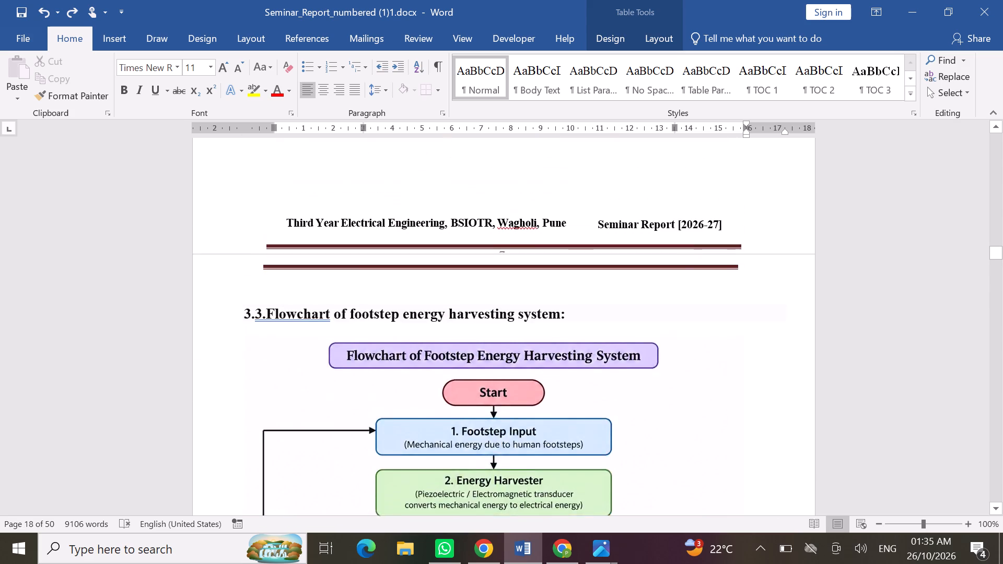
{"action": "scroll", "coordinate": [745, 320], "scroll_direction": "up", "scroll_amount": 2}
{"action": "scroll", "coordinate": [745, 320], "scroll_direction": "down", "scroll_amount": 1}
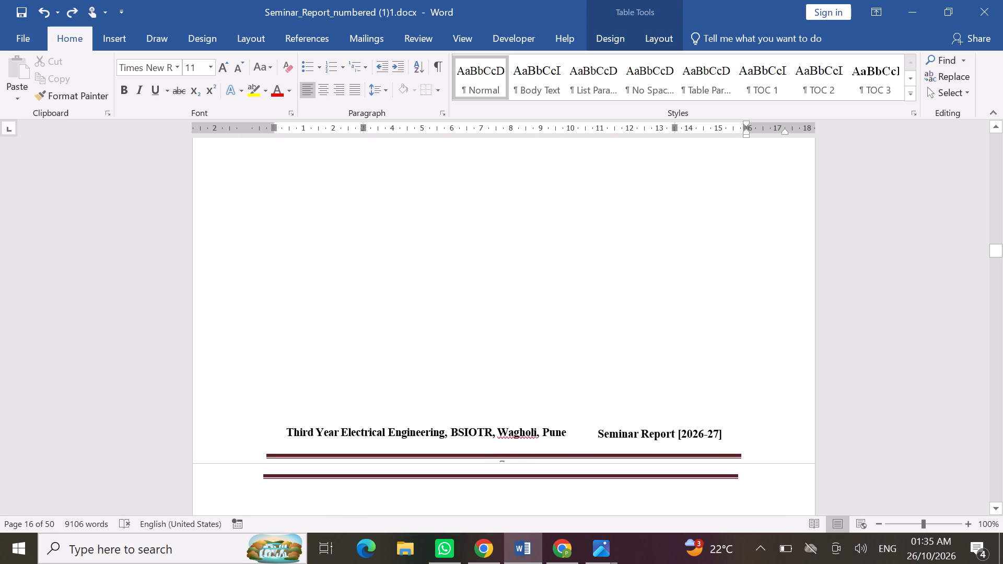
{"action": "scroll", "coordinate": [745, 320], "scroll_direction": "down", "scroll_amount": 2}
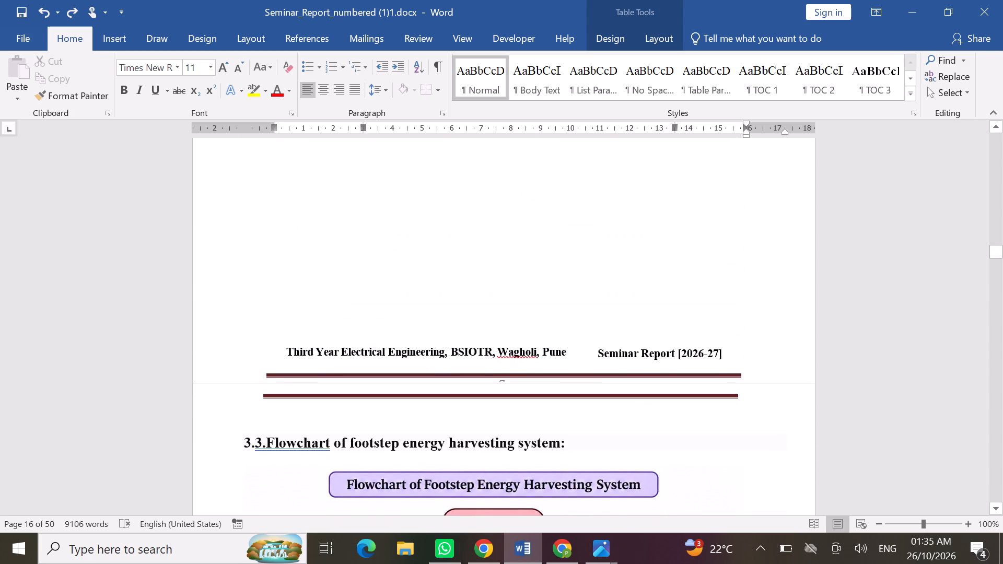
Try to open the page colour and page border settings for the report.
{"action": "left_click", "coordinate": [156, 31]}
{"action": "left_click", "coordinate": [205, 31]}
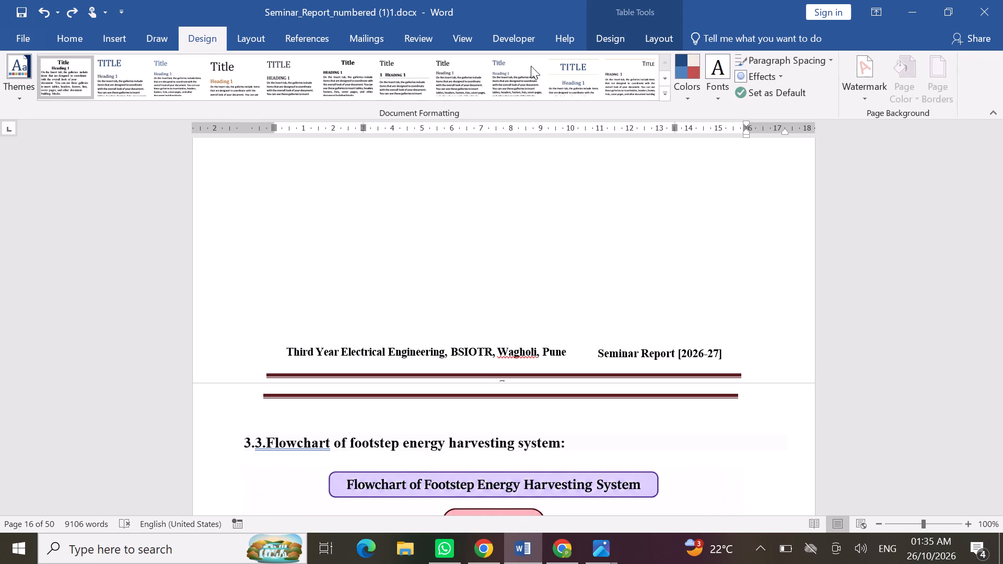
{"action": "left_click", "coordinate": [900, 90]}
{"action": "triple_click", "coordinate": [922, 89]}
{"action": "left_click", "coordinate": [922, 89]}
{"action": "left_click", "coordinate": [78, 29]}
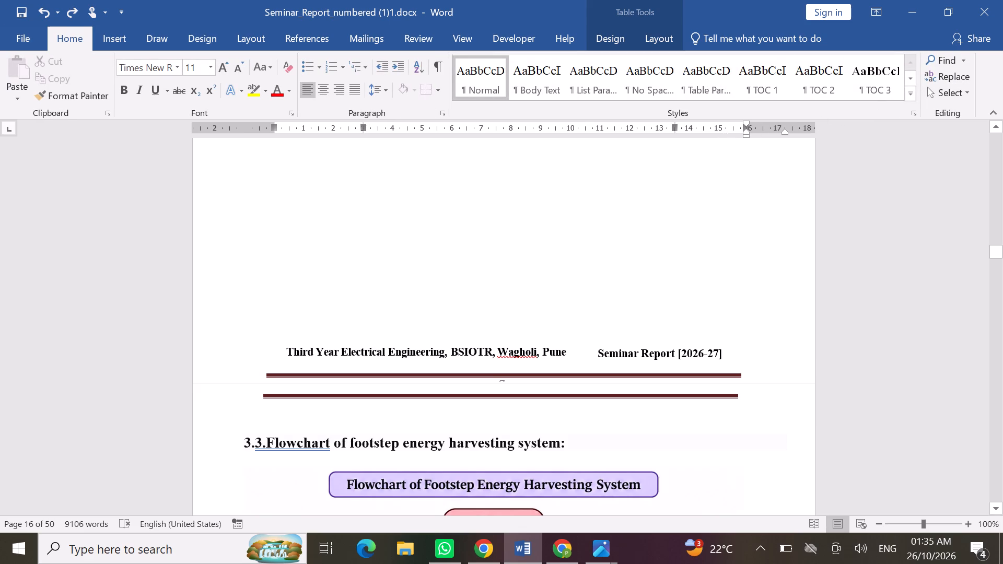
Examine the section 3.3 flowchart, its stage explanations and the opening page of Chapter 3.
{"action": "scroll", "coordinate": [701, 241], "scroll_direction": "down", "scroll_amount": 9}
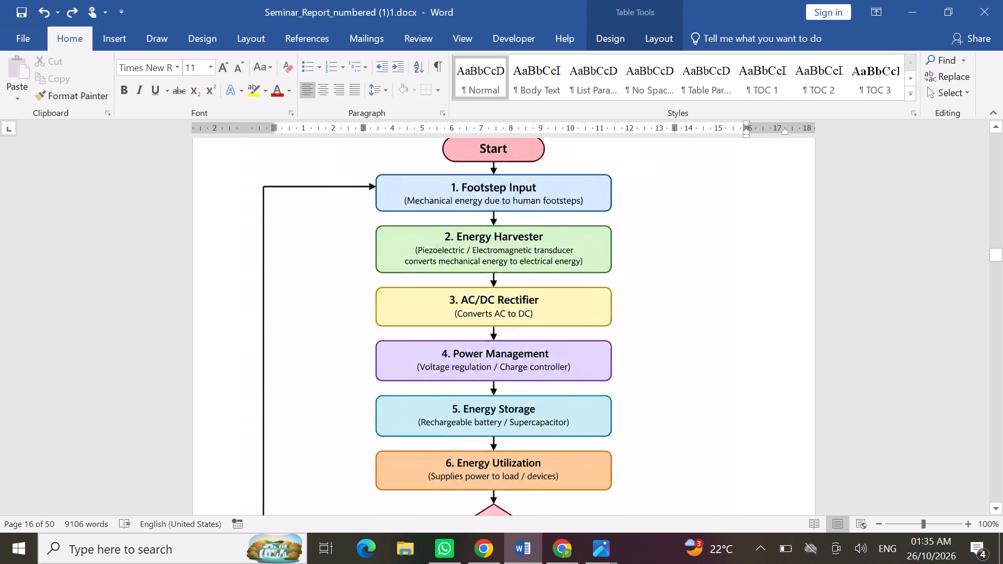
{"action": "scroll", "coordinate": [701, 241], "scroll_direction": "down", "scroll_amount": 12}
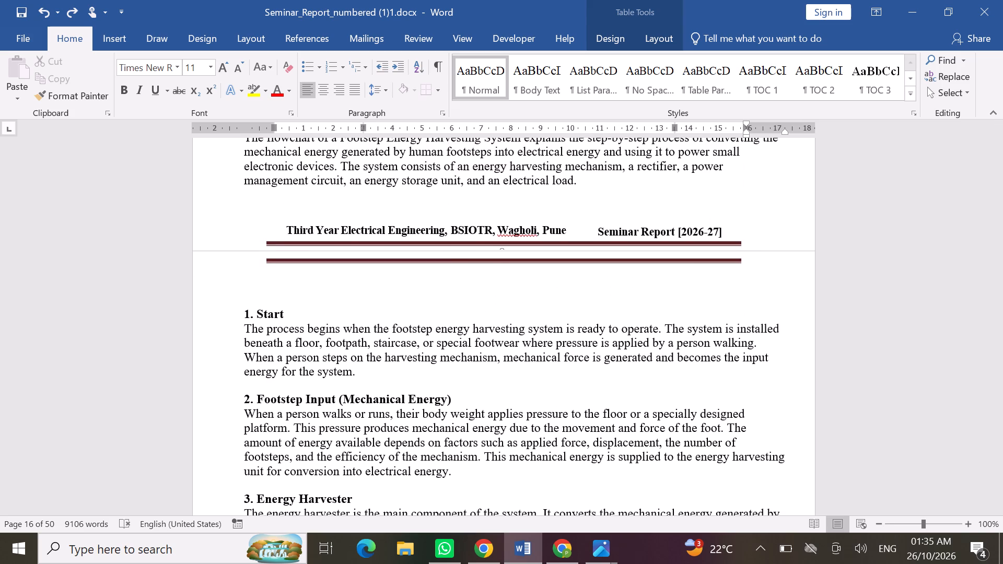
{"action": "scroll", "coordinate": [701, 241], "scroll_direction": "down", "scroll_amount": 7}
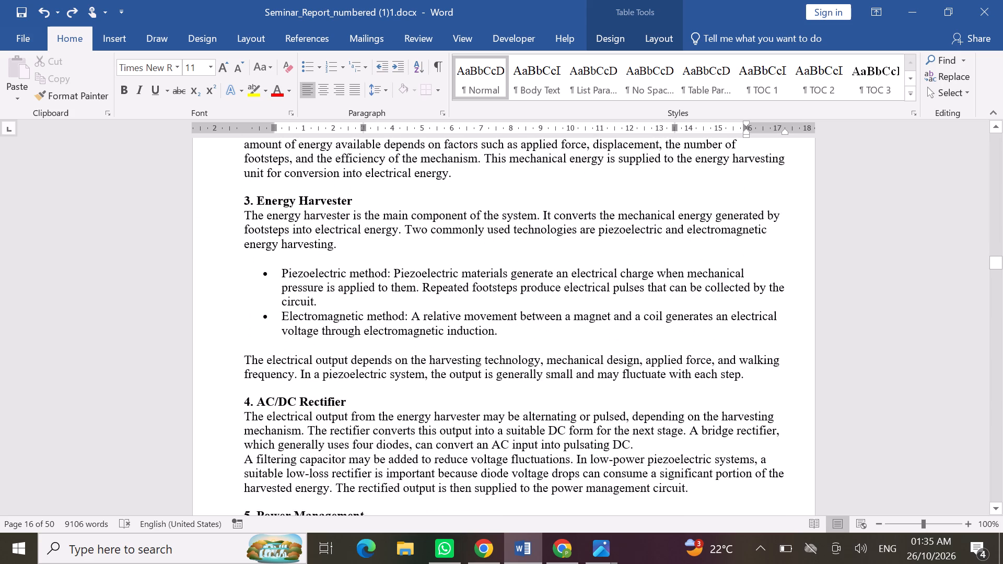
{"action": "scroll", "coordinate": [701, 241], "scroll_direction": "down", "scroll_amount": 6}
{"action": "scroll", "coordinate": [701, 241], "scroll_direction": "up", "scroll_amount": 6}
{"action": "scroll", "coordinate": [701, 241], "scroll_direction": "up", "scroll_amount": 20}
{"action": "scroll", "coordinate": [701, 241], "scroll_direction": "up", "scroll_amount": 6}
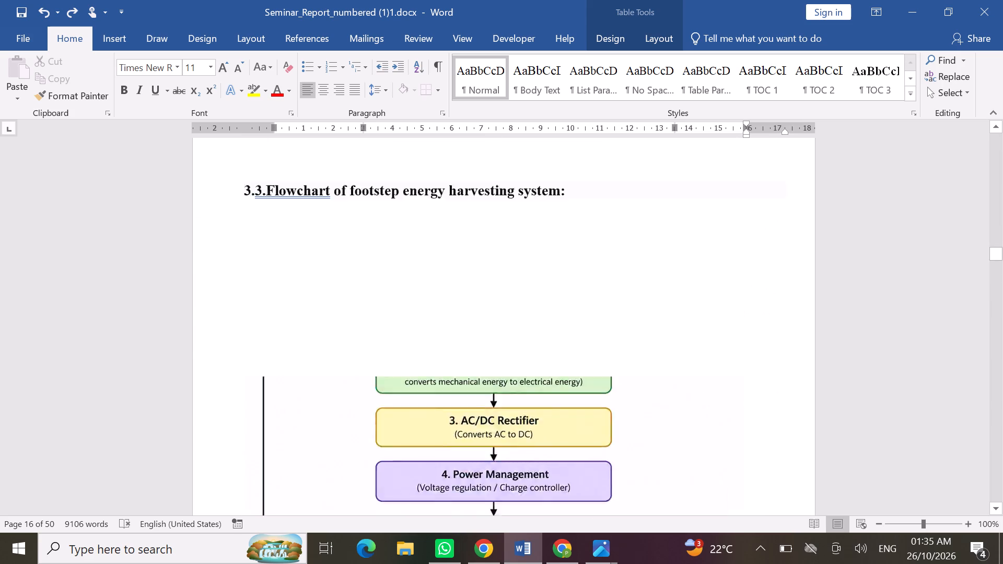
{"action": "scroll", "coordinate": [701, 241], "scroll_direction": "up", "scroll_amount": 20}
{"action": "scroll", "coordinate": [701, 241], "scroll_direction": "up", "scroll_amount": 2}
{"action": "scroll", "coordinate": [701, 241], "scroll_direction": "up", "scroll_amount": 19}
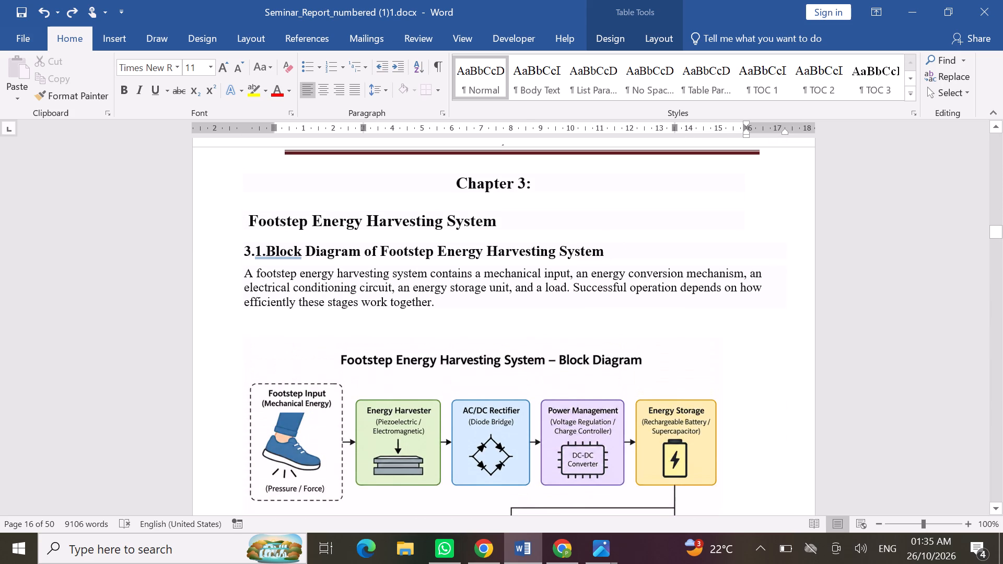
{"action": "scroll", "coordinate": [701, 241], "scroll_direction": "up", "scroll_amount": 2}
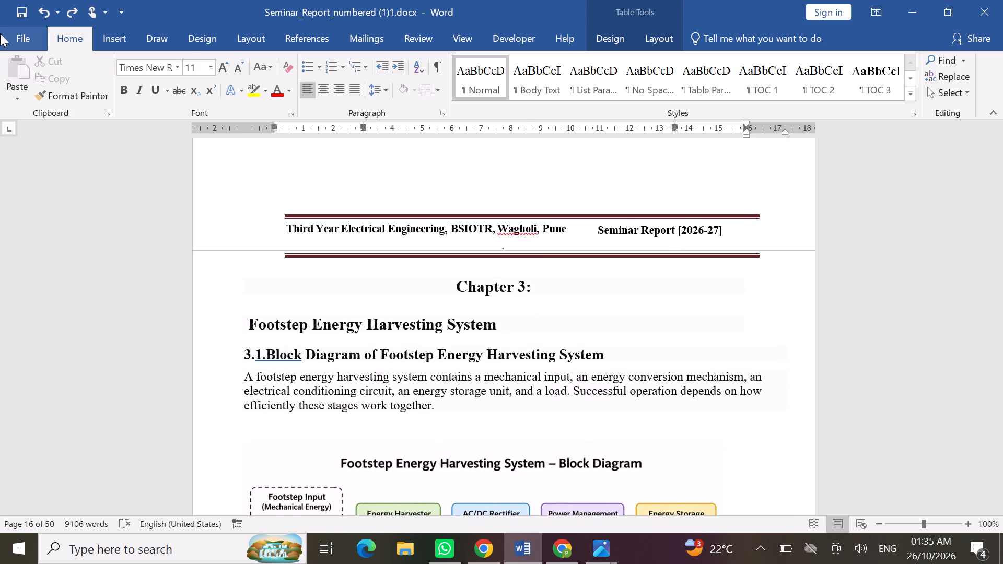
Save the report, and save a copy in the Downloads folder as Seminar_Report_numbered (1)1.docx1.
{"action": "left_click", "coordinate": [24, 15]}
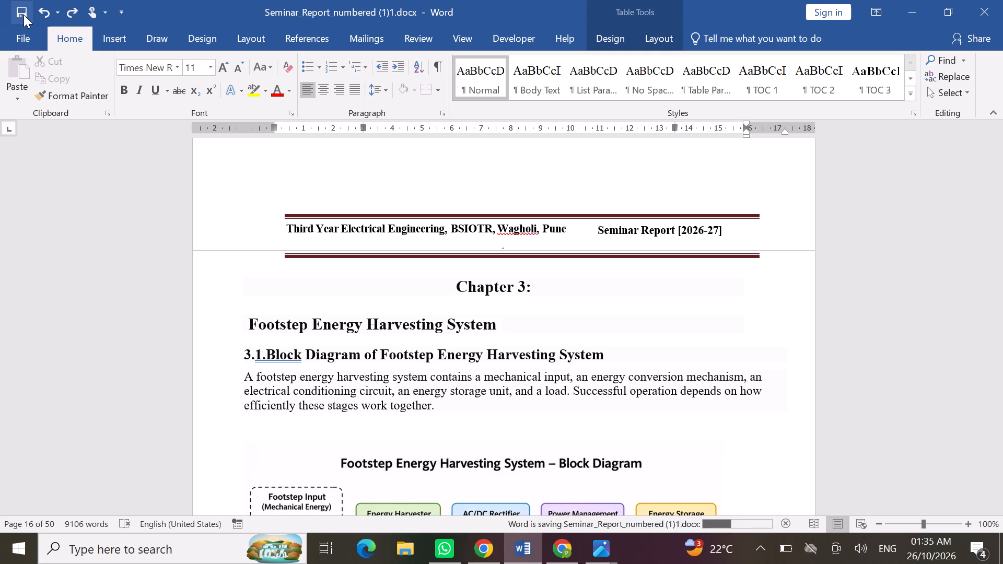
{"action": "left_click", "coordinate": [18, 47]}
{"action": "left_click", "coordinate": [28, 165]}
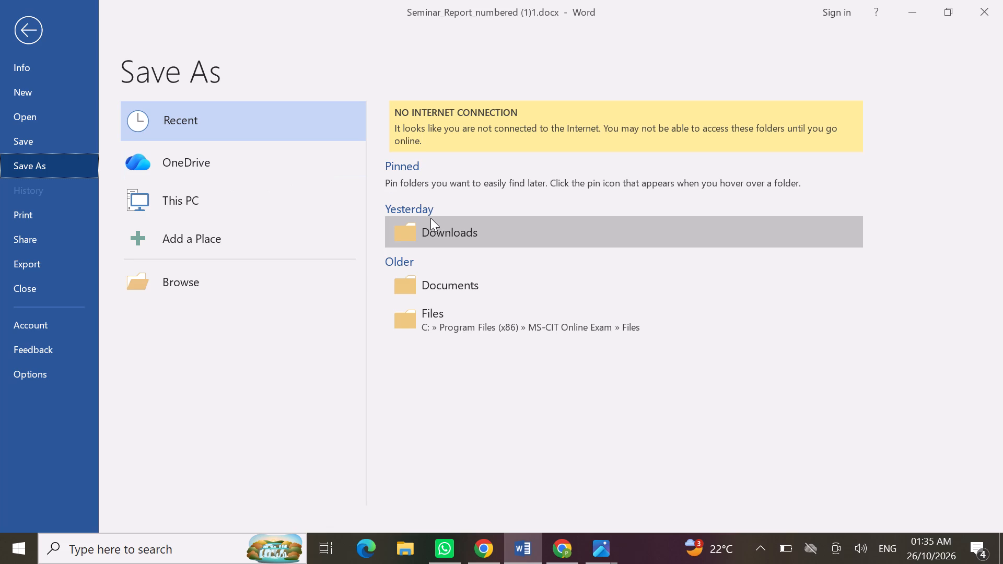
{"action": "left_click", "coordinate": [463, 225]}
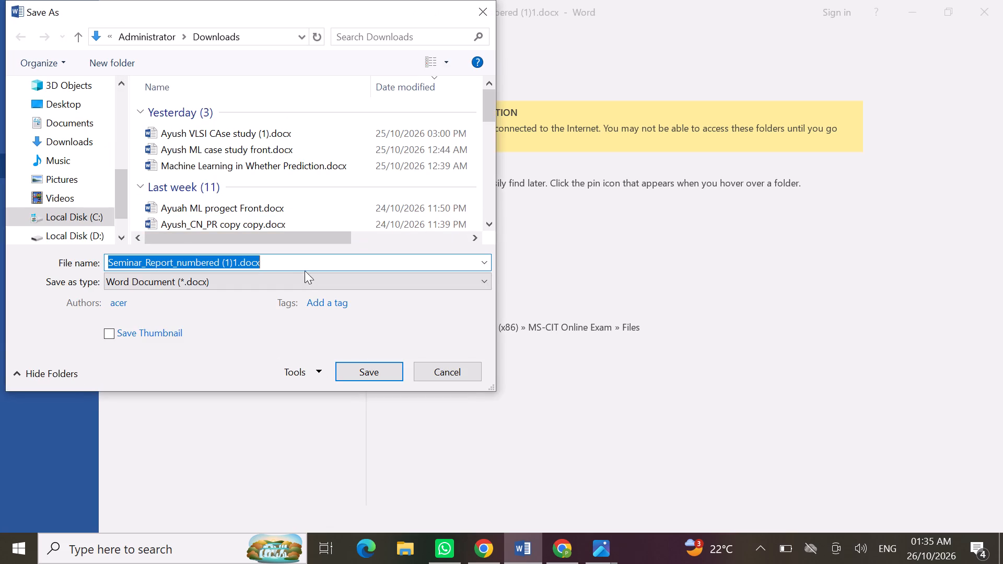
{"action": "left_click", "coordinate": [287, 261]}
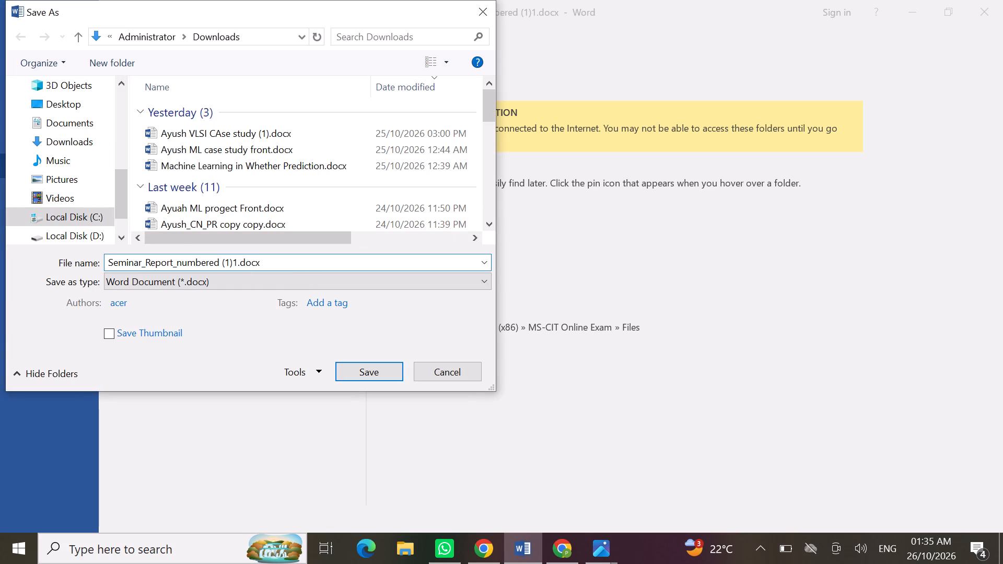
{"action": "key", "text": "1"}
{"action": "key", "text": "Return"}
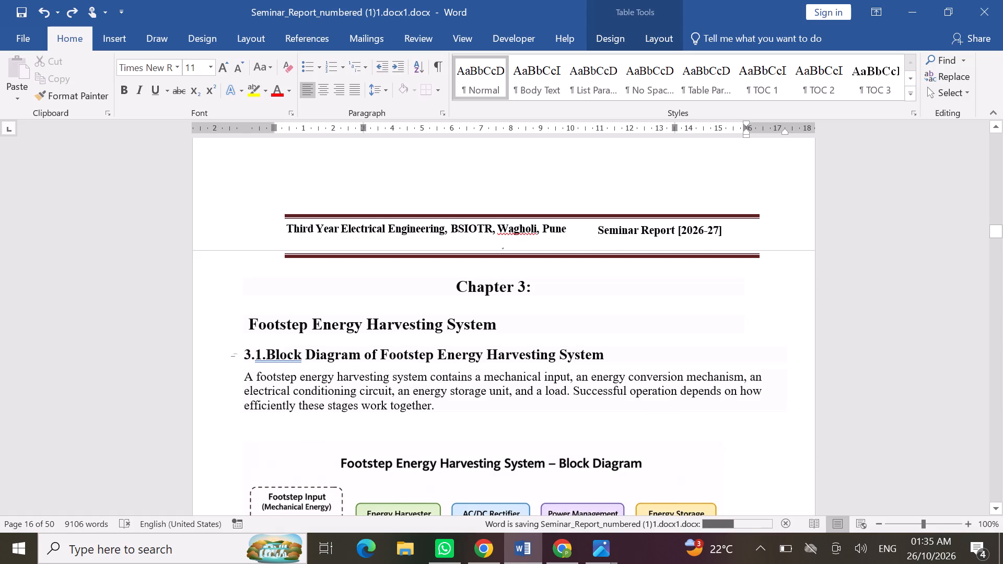
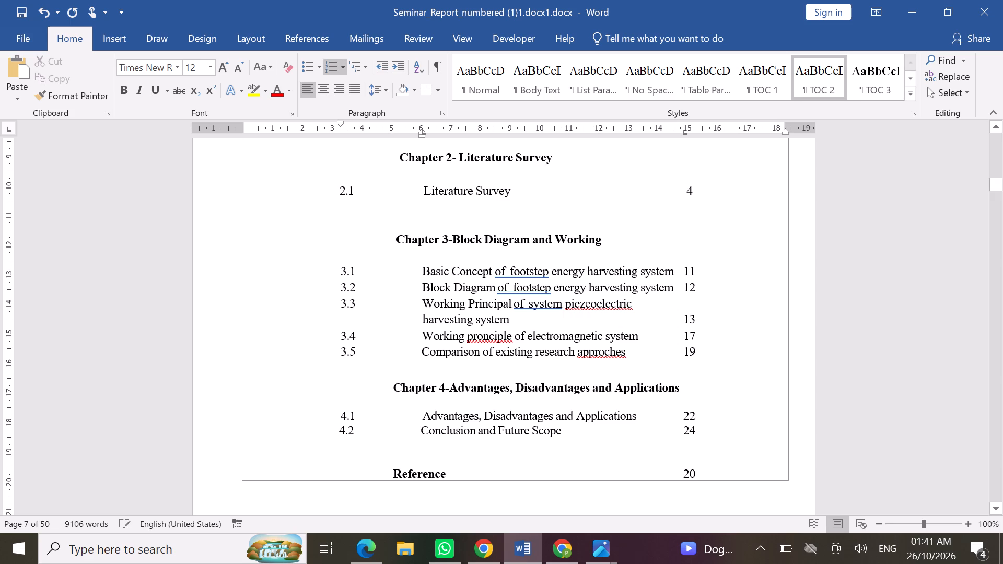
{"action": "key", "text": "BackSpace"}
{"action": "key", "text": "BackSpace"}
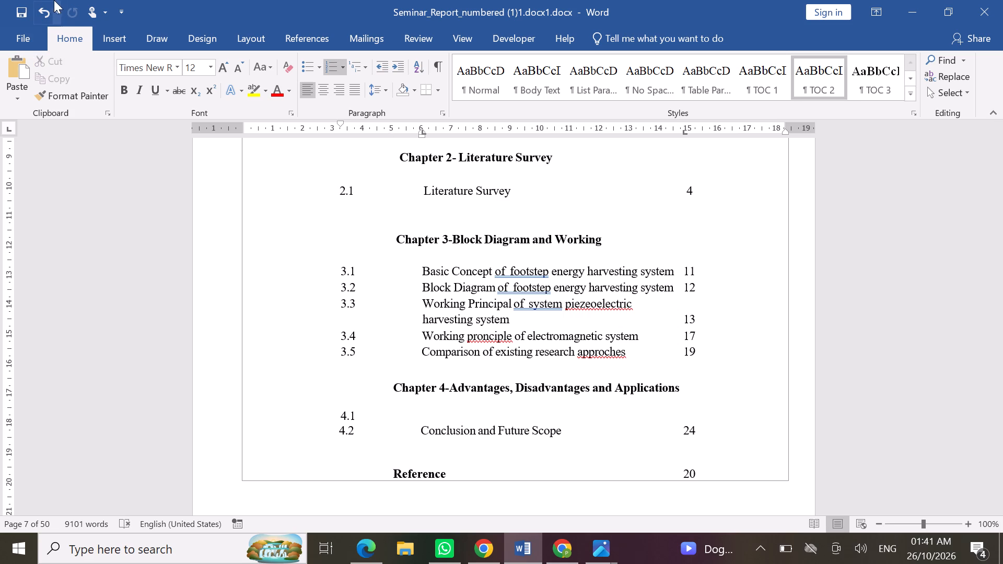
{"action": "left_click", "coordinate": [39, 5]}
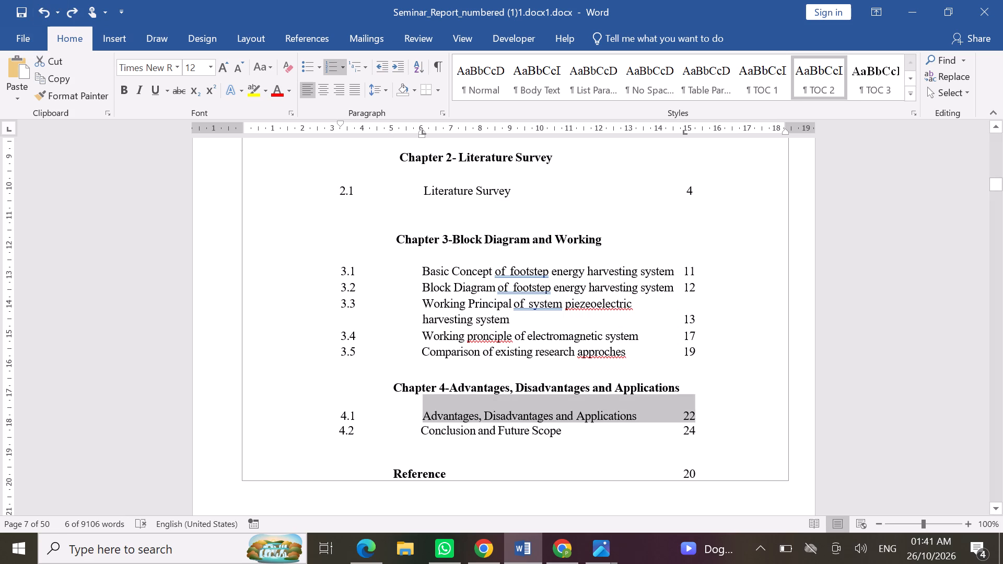
Delete the last digit of entry 4.1's page number in the table of contents and append 19 after the remaining digit.
{"action": "left_click", "coordinate": [715, 410]}
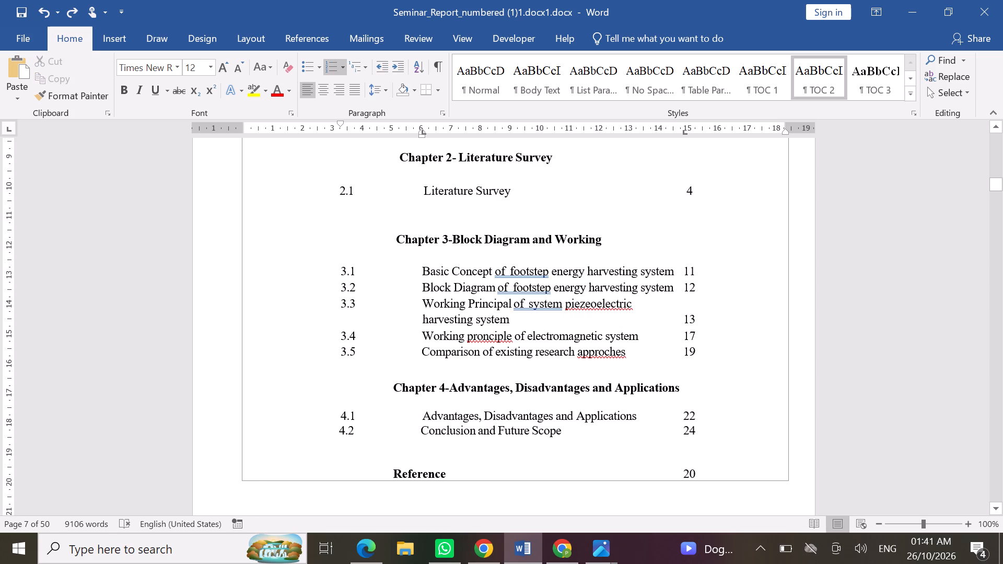
{"action": "key", "text": "BackSpace"}
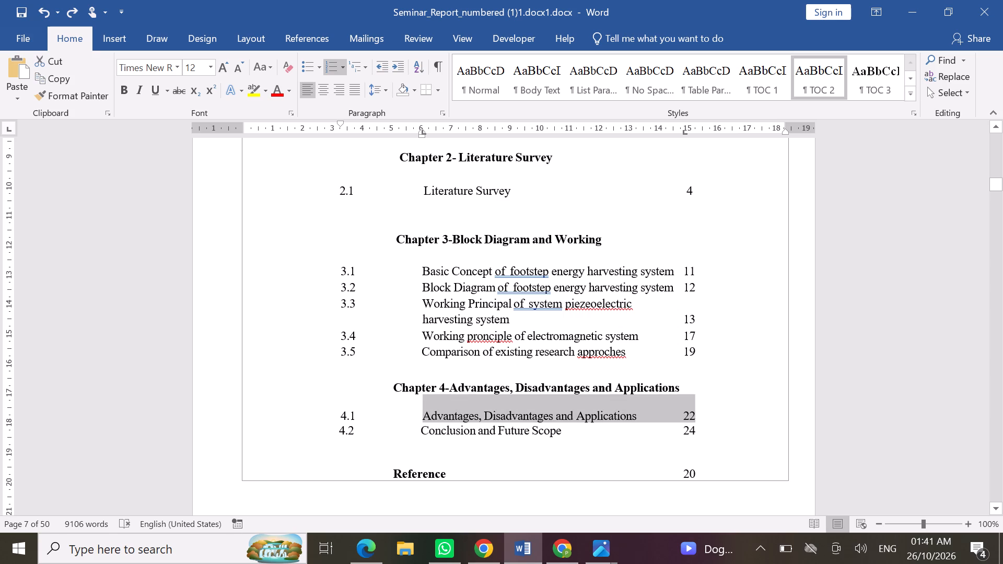
{"action": "left_click", "coordinate": [715, 410]}
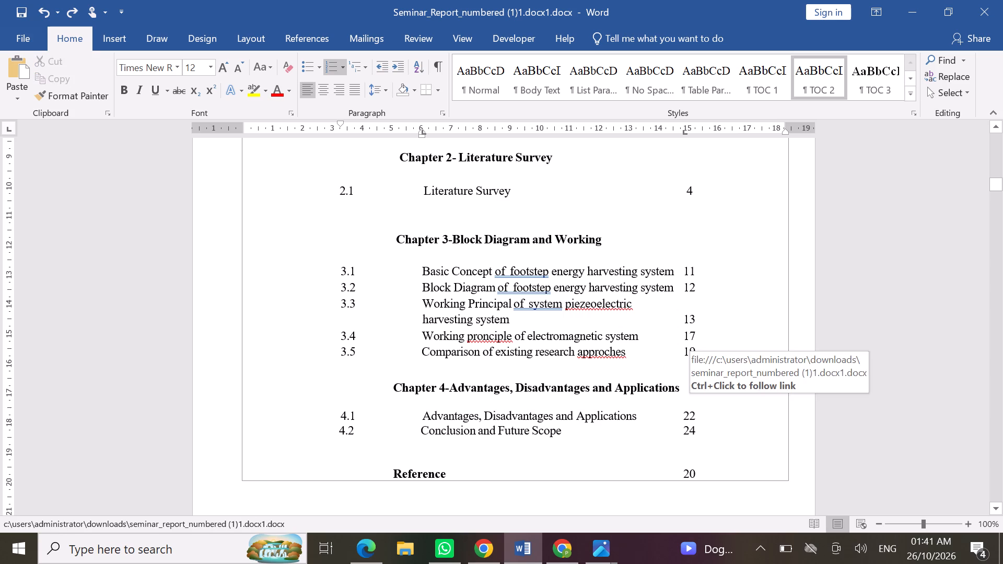
{"action": "left_click", "coordinate": [690, 415]}
{"action": "key", "text": "BackSpace"}
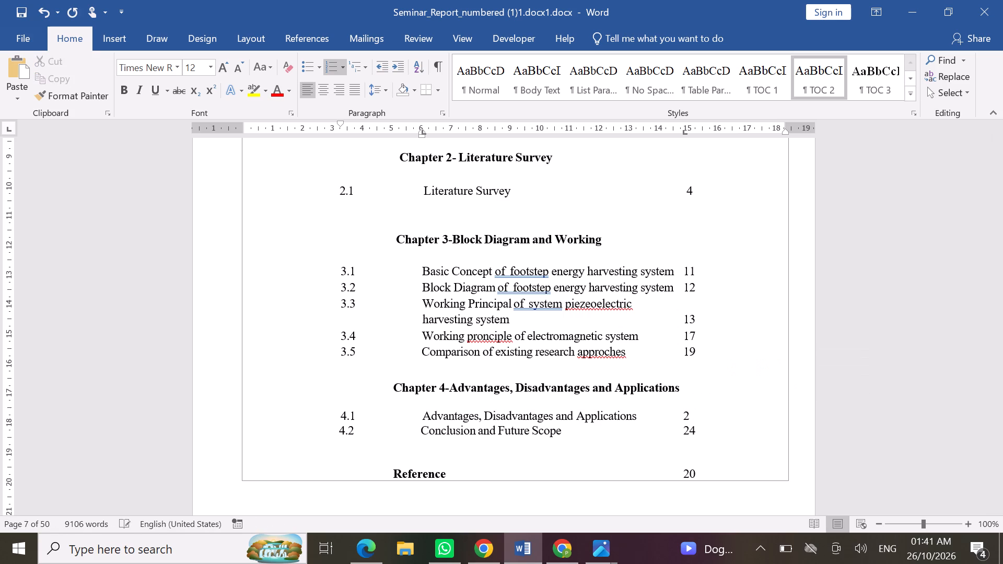
{"action": "left_click", "coordinate": [698, 414]}
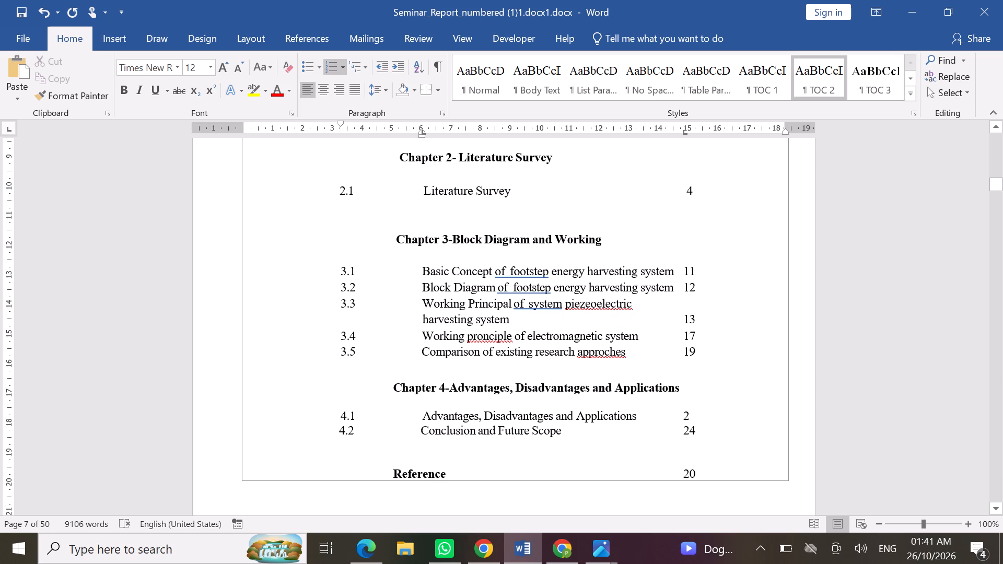
{"action": "key", "text": "BackSpace"}
{"action": "left_click", "coordinate": [698, 414]}
{"action": "key", "text": "BackSpace"}
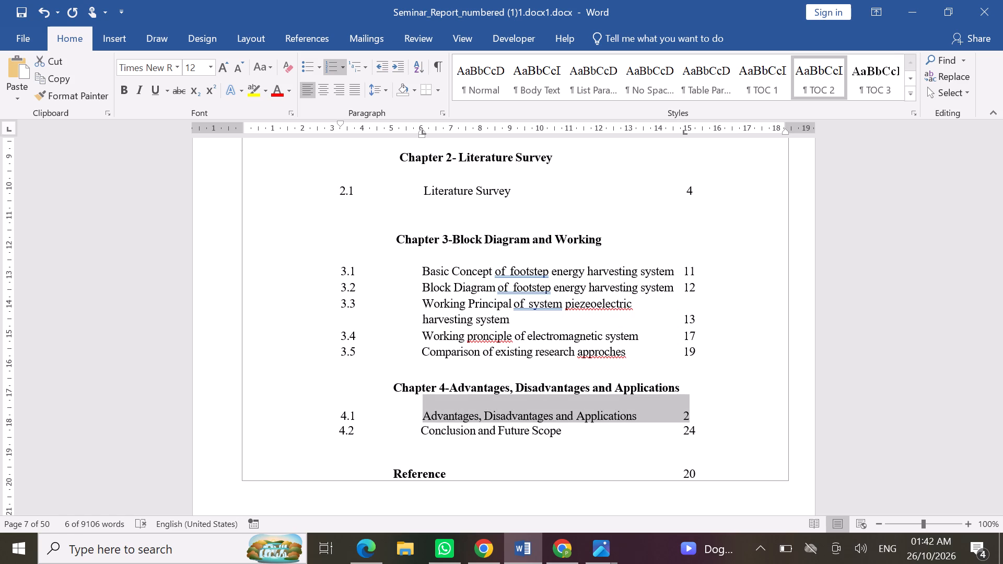
{"action": "left_click", "coordinate": [686, 413]}
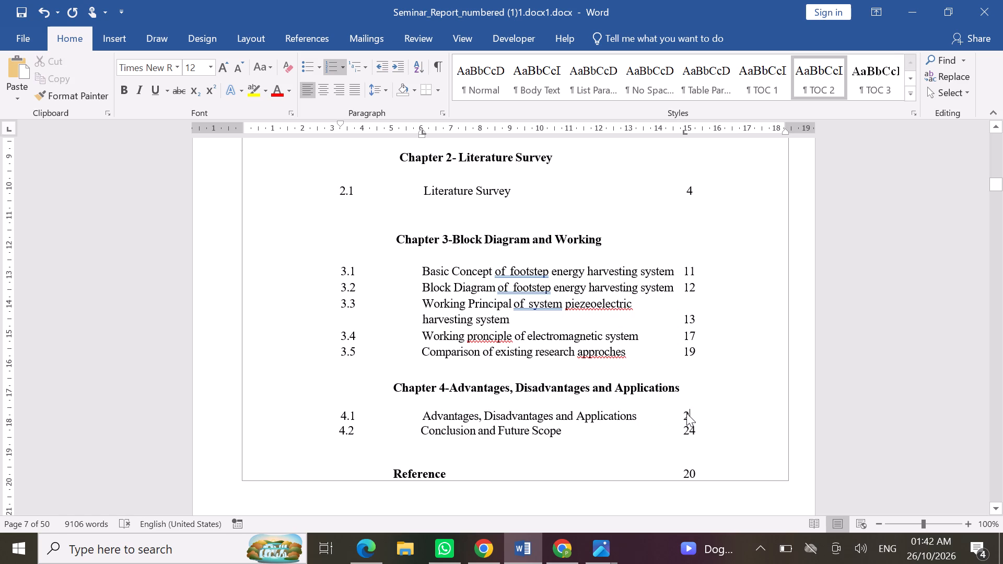
{"action": "type", "text": "198"}
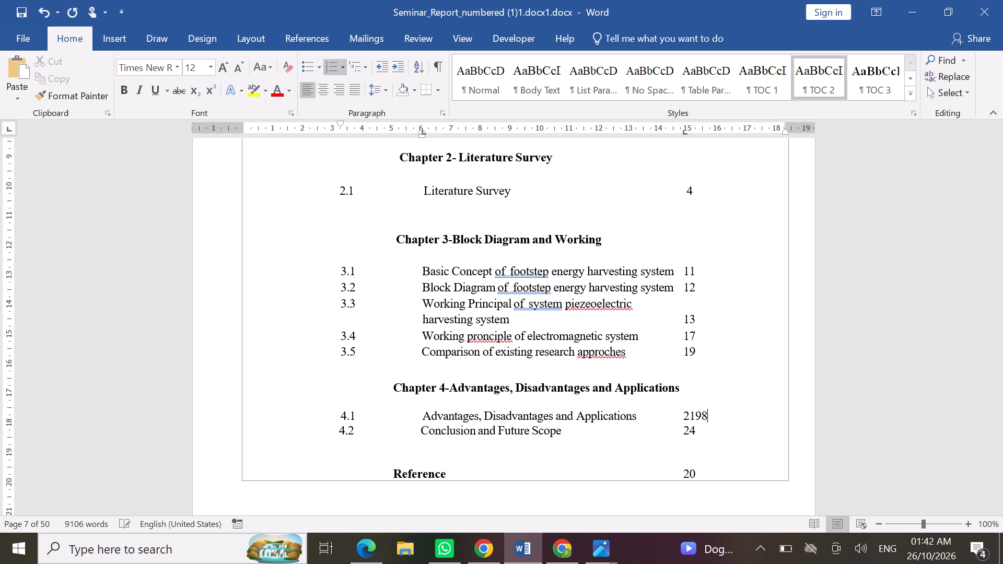
{"action": "key", "text": "BackSpace"}
Delete entry 4.1's title together with the leading 2 of its page number, keeping only 19.
{"action": "key", "text": "Left"}
{"action": "key", "text": "Left"}
{"action": "key", "text": "BackSpace"}
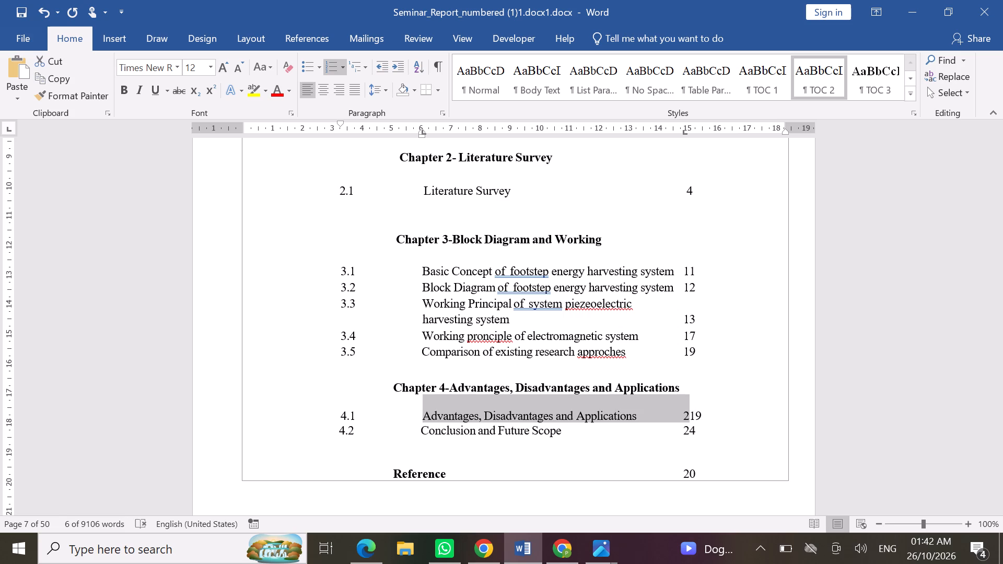
{"action": "double_click", "coordinate": [672, 412]}
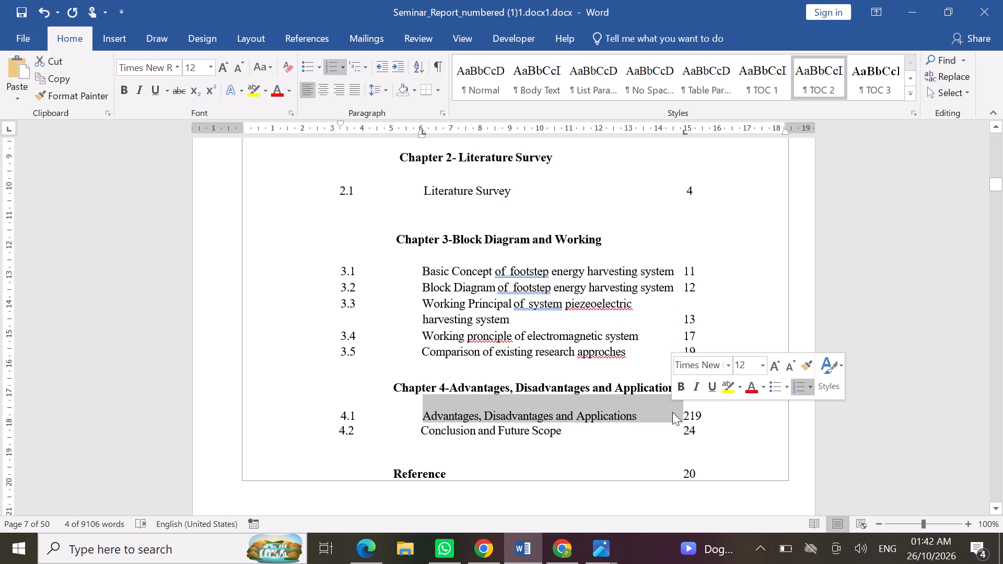
{"action": "left_click", "coordinate": [687, 414]}
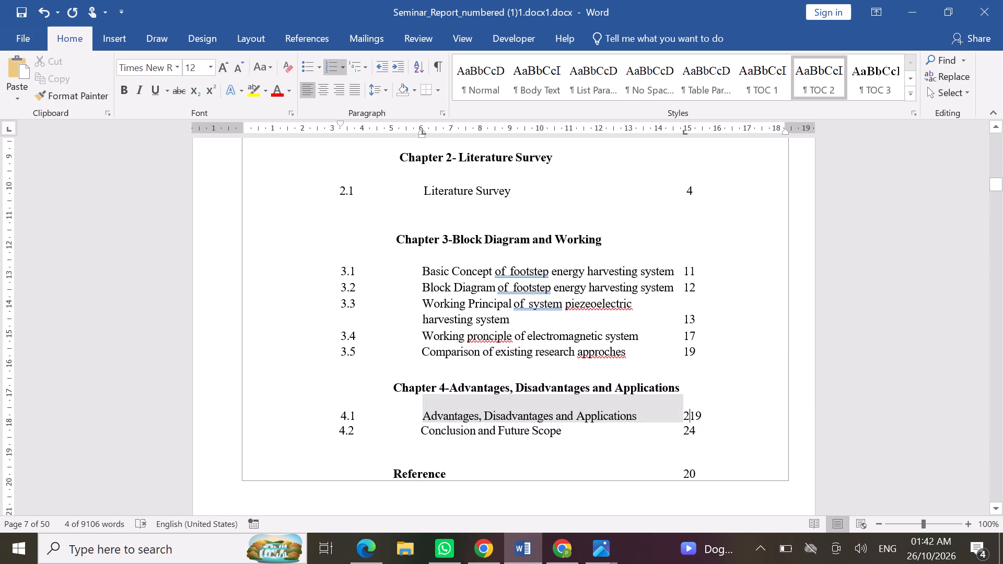
{"action": "key", "text": "BackSpace"}
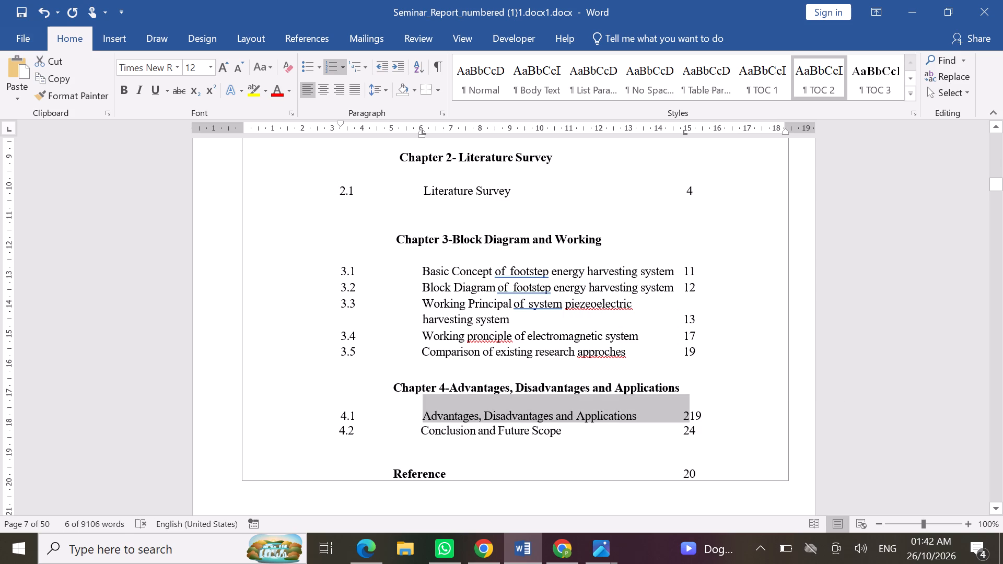
{"action": "left_click", "coordinate": [687, 414]}
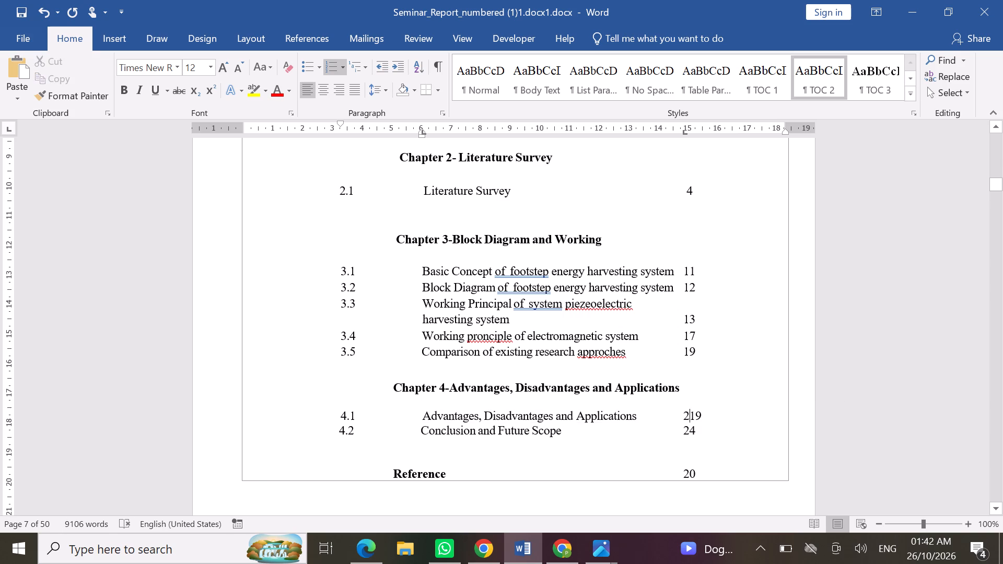
{"action": "key", "text": "BackSpace"}
{"action": "key", "text": "BackSpace"}
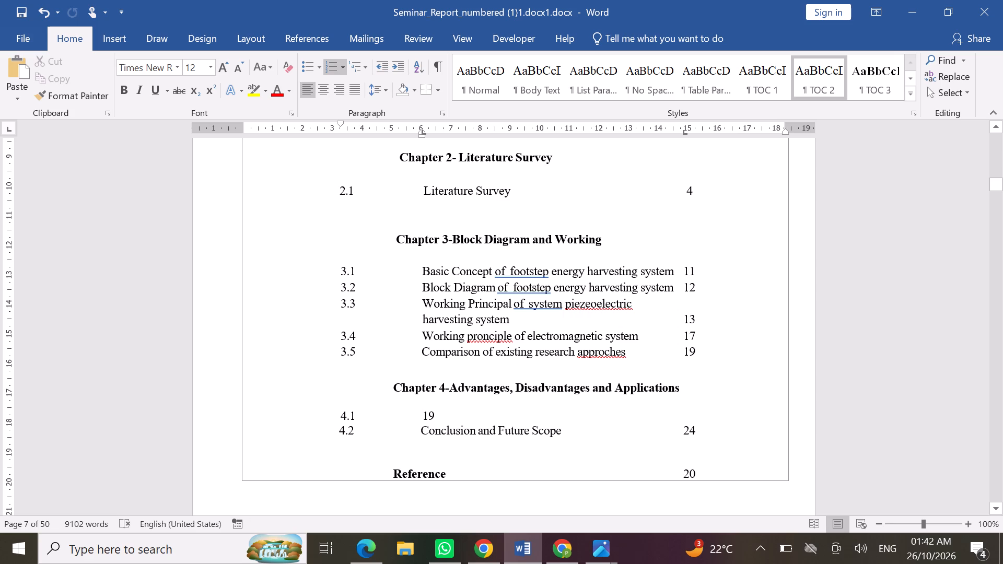
Retype entry 4.1's title as "Advantages, Disadvantages &Applications" in front of its page number.
{"action": "type", "text": "Advantages"}
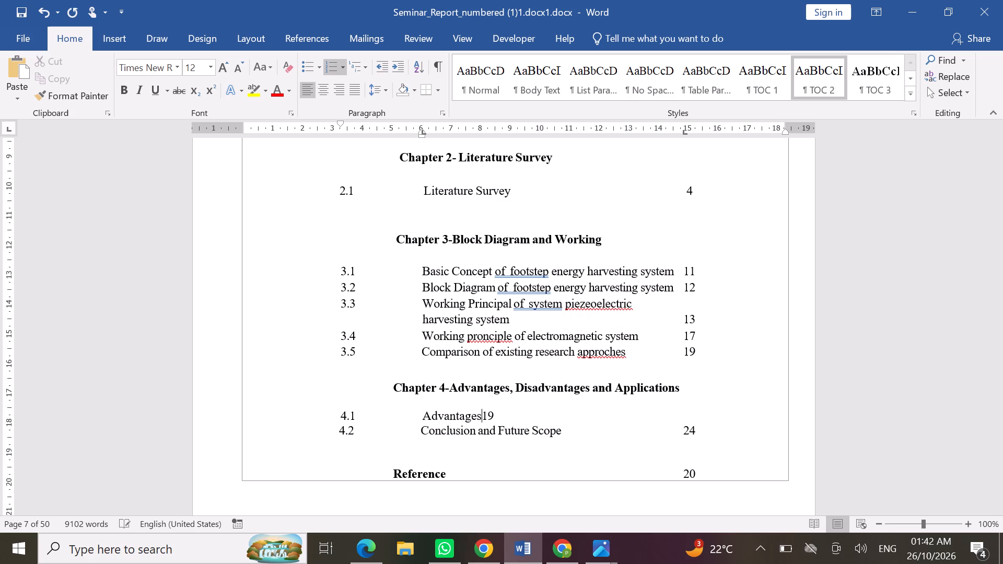
{"action": "type", "text": ","}
{"action": "key", "text": "space"}
{"action": "type", "text": "Disadvantages"}
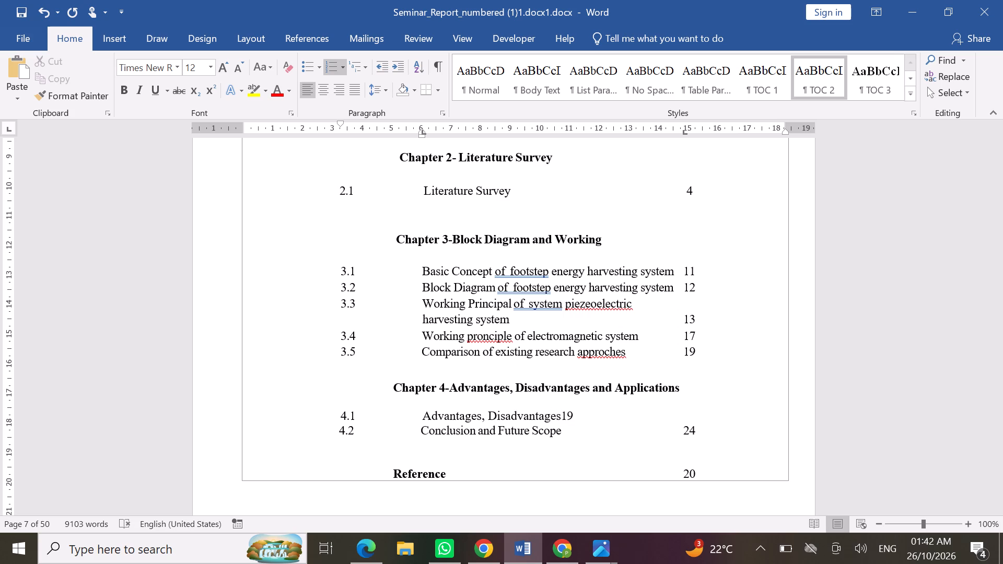
{"action": "key", "text": "space"}
{"action": "key", "text": "shift+ampersand"}
{"action": "type", "text": "Appli"}
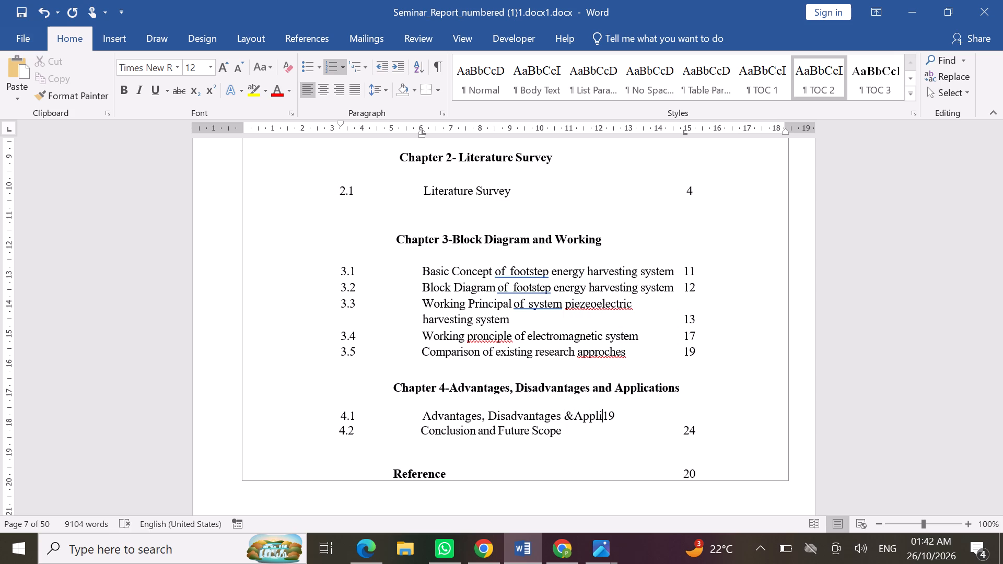
{"action": "type", "text": "cations"}
Insert spaces after entry 4.1's title to line its page number up with the page-number column.
{"action": "key", "text": "space"}
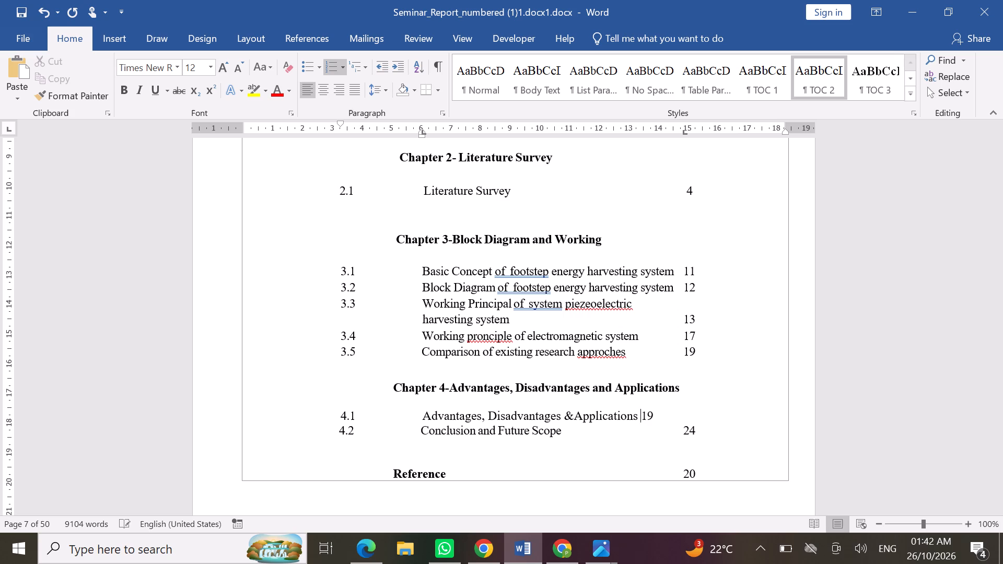
{"action": "key", "text": "space"}
{"action": "key", "text": "space"}
{"action": "key", "text": "space"}
{"action": "key", "text": "space"}
{"action": "key", "text": "space"}
{"action": "key", "text": "space"}
{"action": "key", "text": "space"}
{"action": "key", "text": "space"}
{"action": "key", "text": "space"}
{"action": "key", "text": "space"}
{"action": "key", "text": "space"}
{"action": "key", "text": "space"}
{"action": "key", "text": "space"}
Set entry 4.1's page number to 17.
{"action": "key", "text": "Right"}
{"action": "key", "text": "Right"}
{"action": "key", "text": "BackSpace"}
{"action": "key", "text": "7"}
Copy and clear entry 4.2's title and page number, keeping only its list number.
{"action": "left_click", "coordinate": [696, 428]}
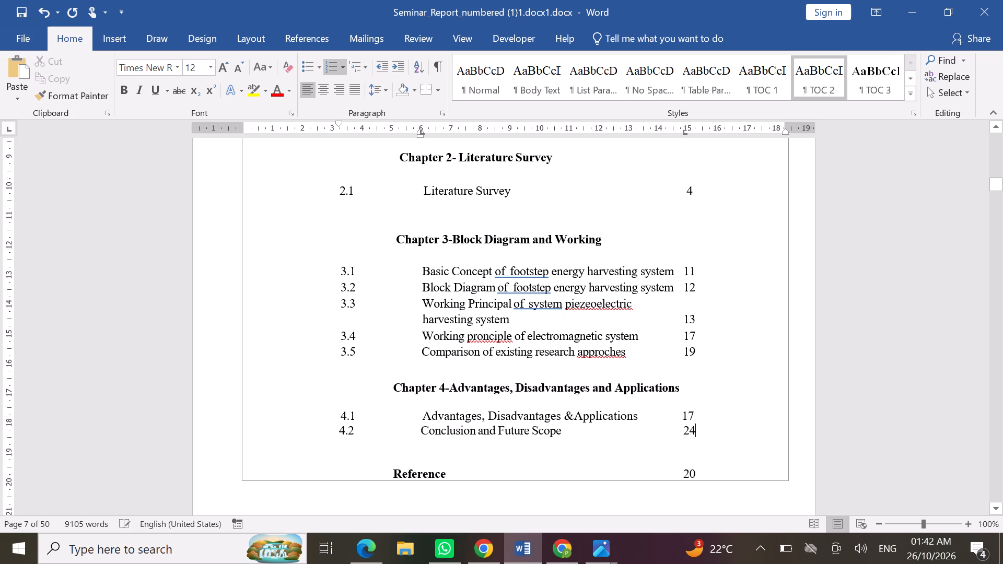
{"action": "key", "text": "BackSpace"}
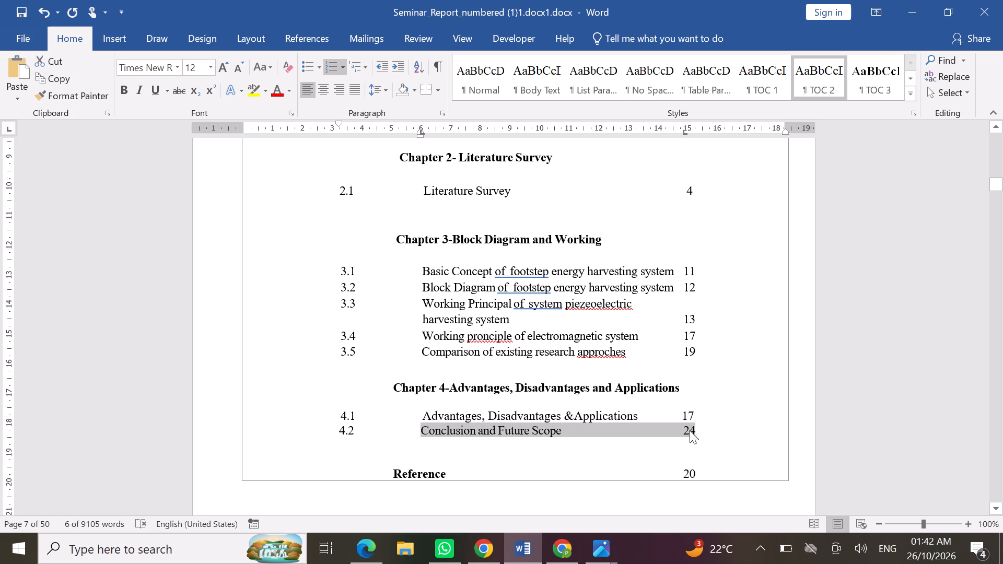
{"action": "left_click", "coordinate": [672, 430]}
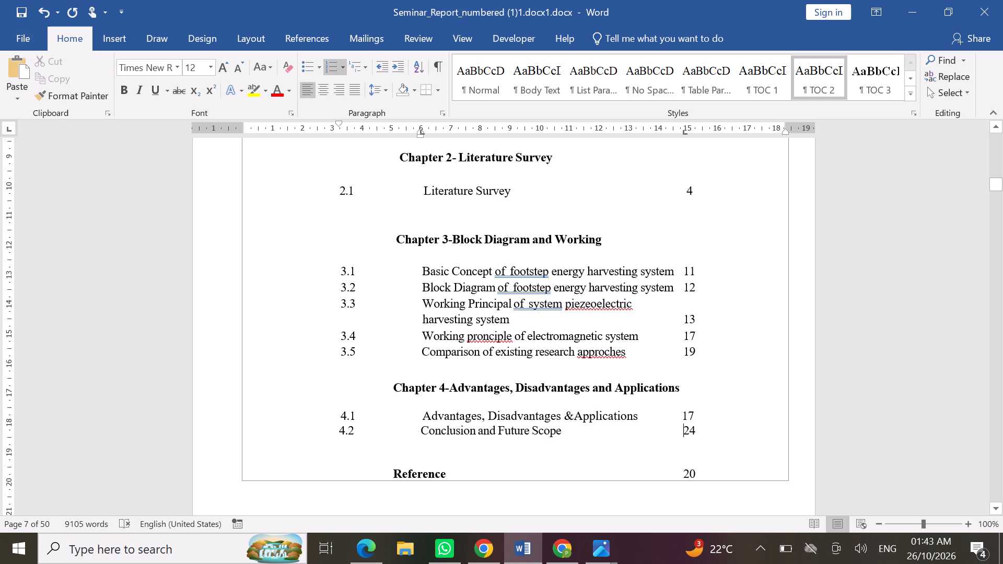
{"action": "key", "text": "Right"}
{"action": "key", "text": "BackSpace"}
{"action": "key", "text": "Right"}
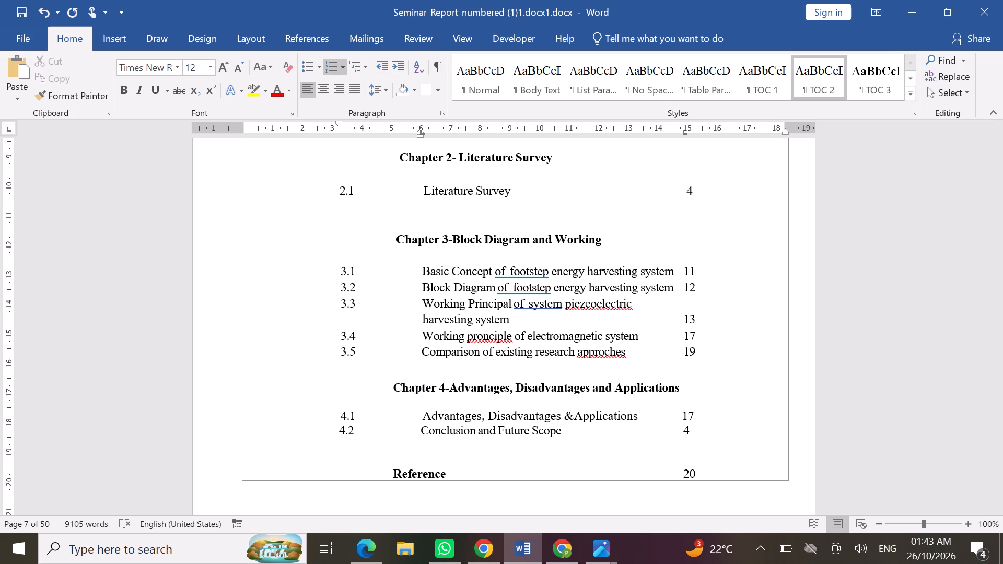
{"action": "key", "text": "BackSpace"}
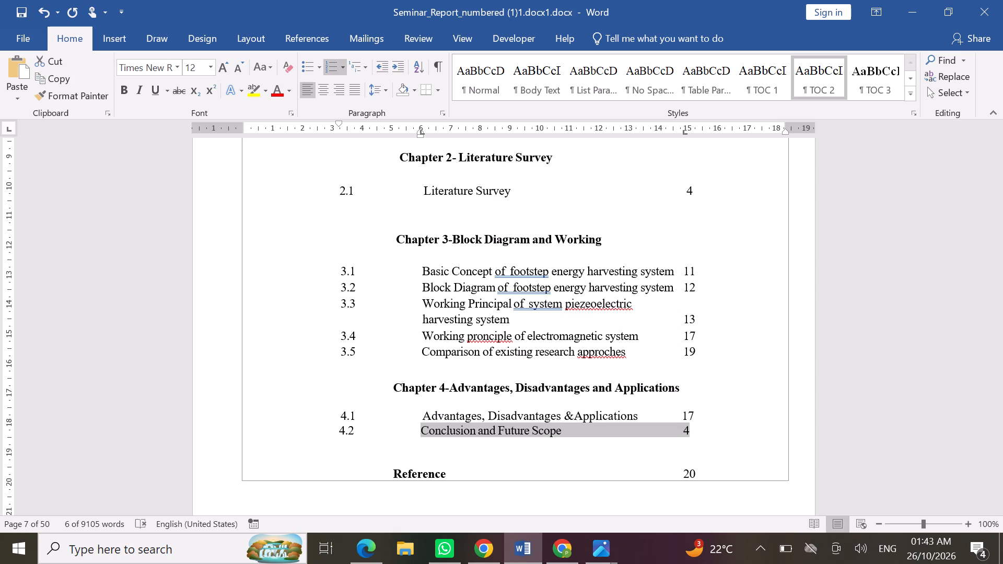
{"action": "key", "text": "ctrl+c"}
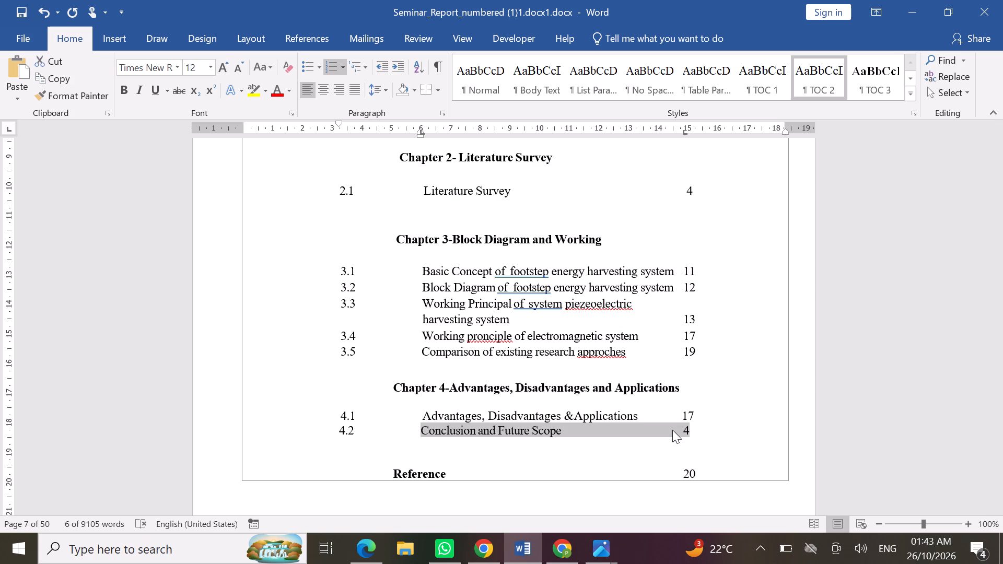
{"action": "key", "text": "BackSpace"}
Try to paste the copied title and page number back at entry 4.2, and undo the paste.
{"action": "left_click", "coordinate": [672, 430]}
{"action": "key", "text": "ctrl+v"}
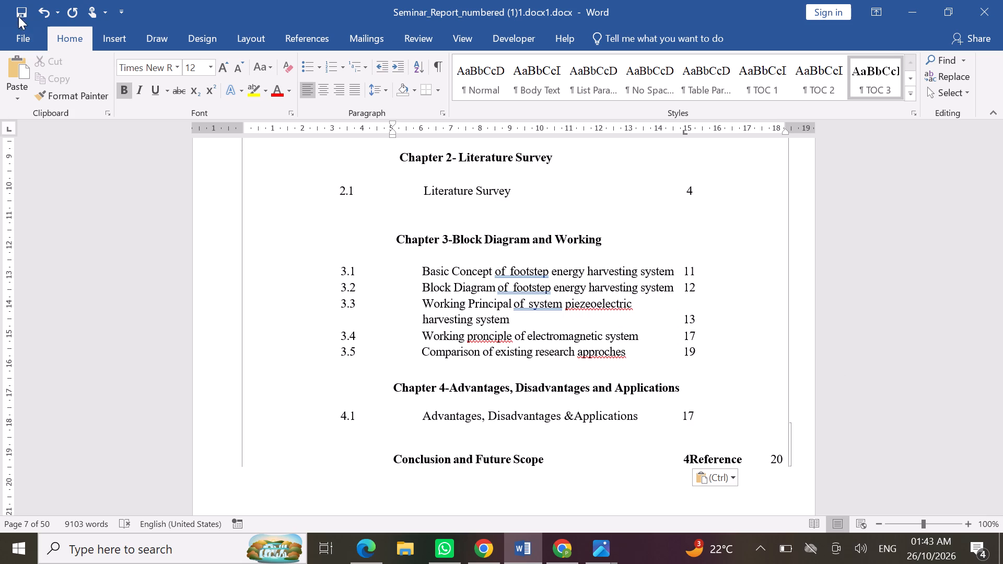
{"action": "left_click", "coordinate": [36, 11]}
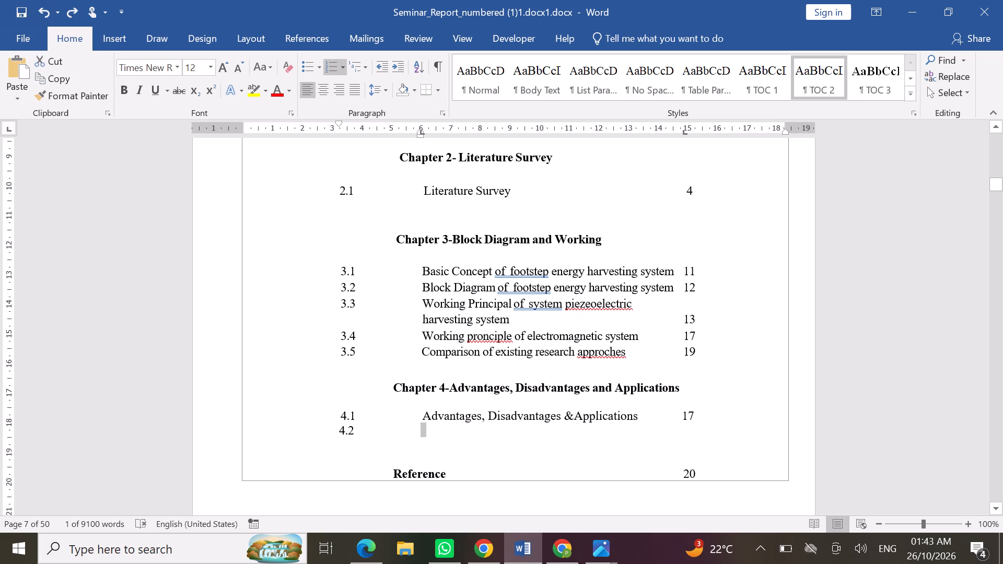
Enter "Future Sope & Conclusion" as entry 4.2's title.
{"action": "left_click", "coordinate": [430, 427]}
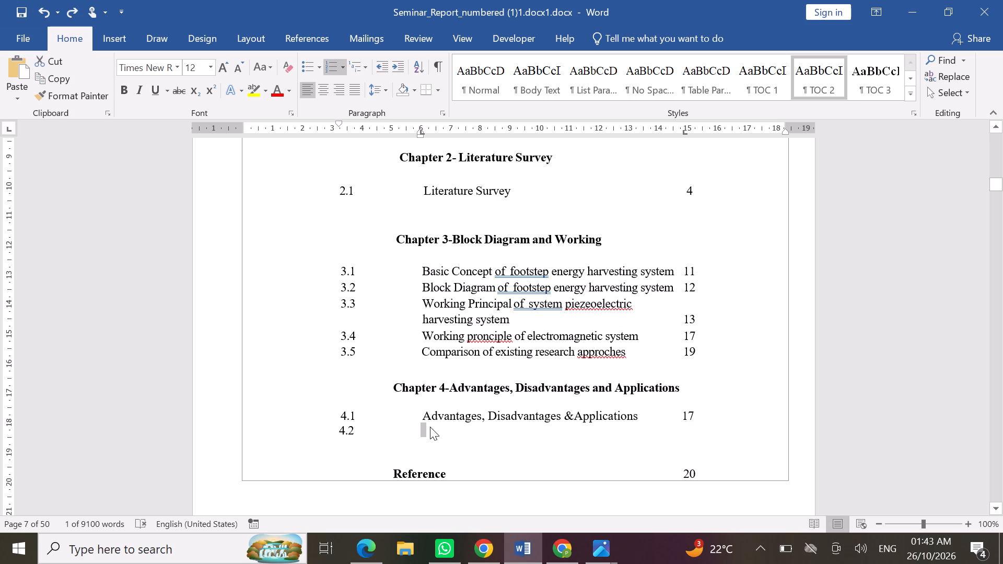
{"action": "left_click", "coordinate": [430, 427]}
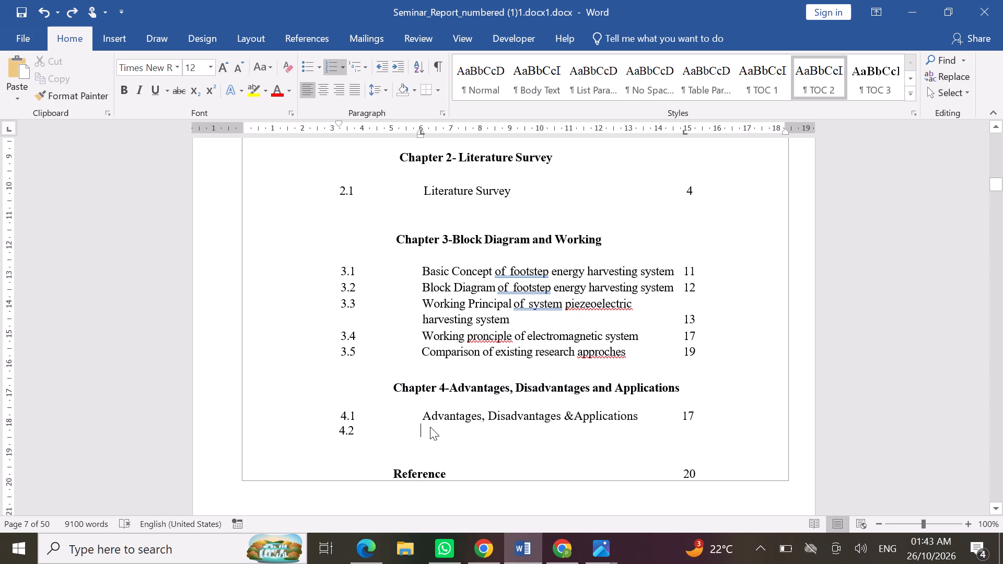
{"action": "type", "text": "Future"}
{"action": "key", "text": "space"}
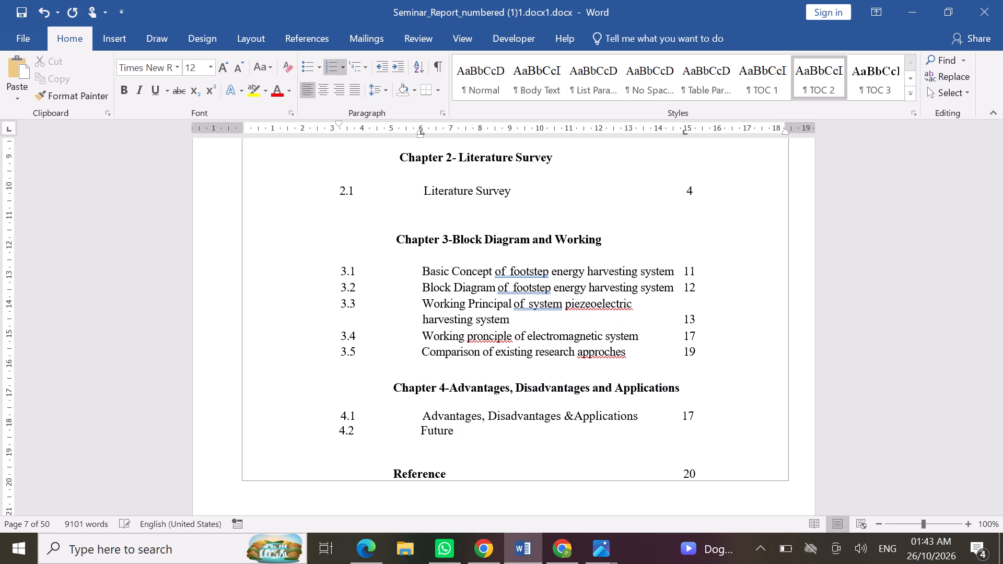
{"action": "type", "text": "Sope"}
{"action": "key", "text": "space"}
{"action": "key", "text": "shift+ampersand"}
{"action": "key", "text": "space"}
{"action": "type", "text": "Co"}
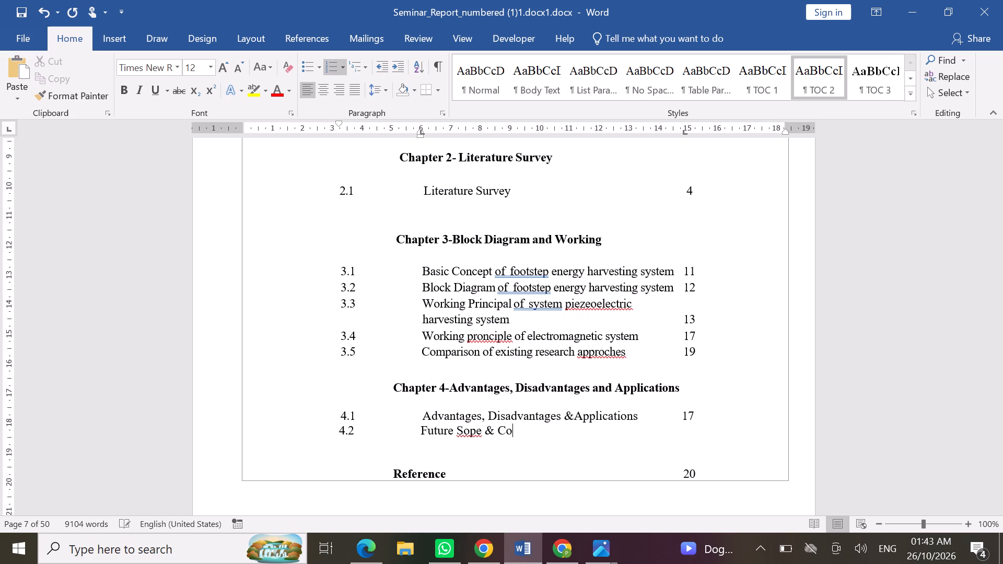
{"action": "key", "text": "n"}
{"action": "type", "text": "clusion"}
Insert spaces after entry 4.2's title up to the page-number column and enter 19 as its page number.
{"action": "key", "text": "space"}
{"action": "key", "text": "space"}
{"action": "key", "text": "space"}
{"action": "key", "text": "space"}
{"action": "key", "text": "space"}
{"action": "key", "text": "space"}
{"action": "key", "text": "space"}
{"action": "key", "text": "space"}
{"action": "key", "text": "space"}
{"action": "key", "text": "space"}
{"action": "key", "text": "space"}
{"action": "key", "text": "space"}
{"action": "key", "text": "space"}
{"action": "key", "text": "space"}
{"action": "key", "text": "space"}
{"action": "key", "text": "space"}
{"action": "key", "text": "space"}
{"action": "key", "text": "space"}
{"action": "key", "text": "space"}
{"action": "key", "text": "space"}
{"action": "key", "text": "BackSpace"}
{"action": "key", "text": "BackSpace"}
{"action": "key", "text": "BackSpace"}
{"action": "key", "text": "BackSpace"}
{"action": "type", "text": "19"}
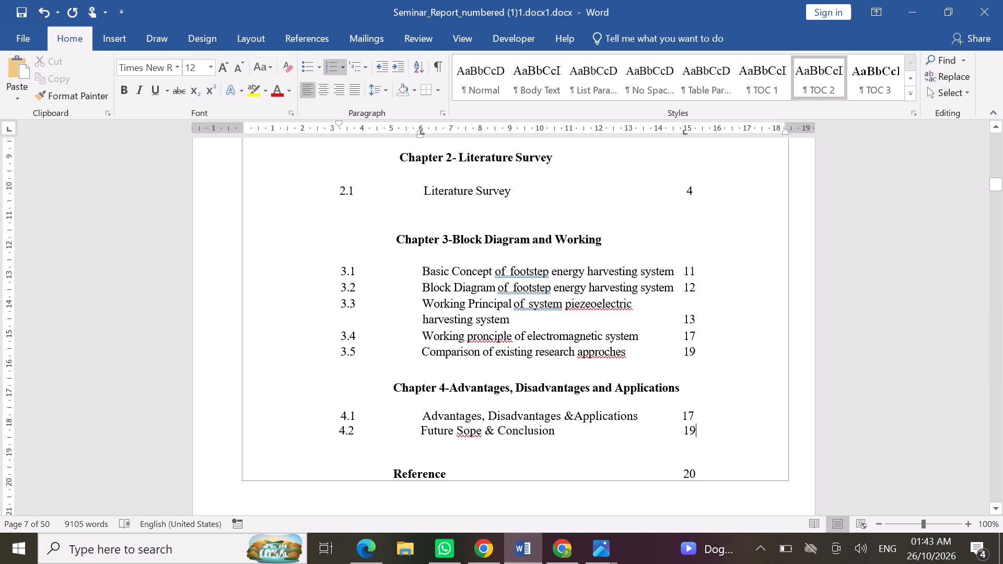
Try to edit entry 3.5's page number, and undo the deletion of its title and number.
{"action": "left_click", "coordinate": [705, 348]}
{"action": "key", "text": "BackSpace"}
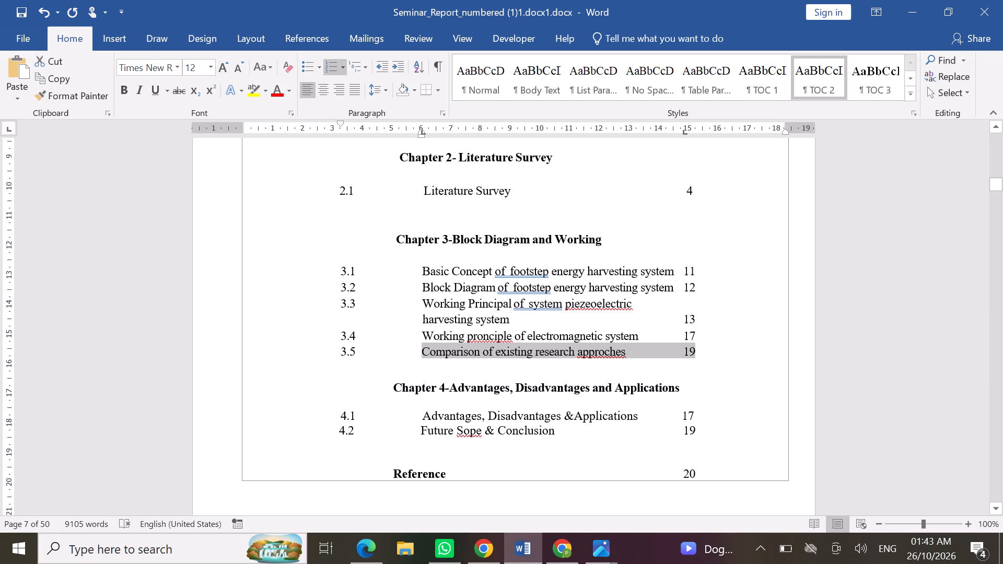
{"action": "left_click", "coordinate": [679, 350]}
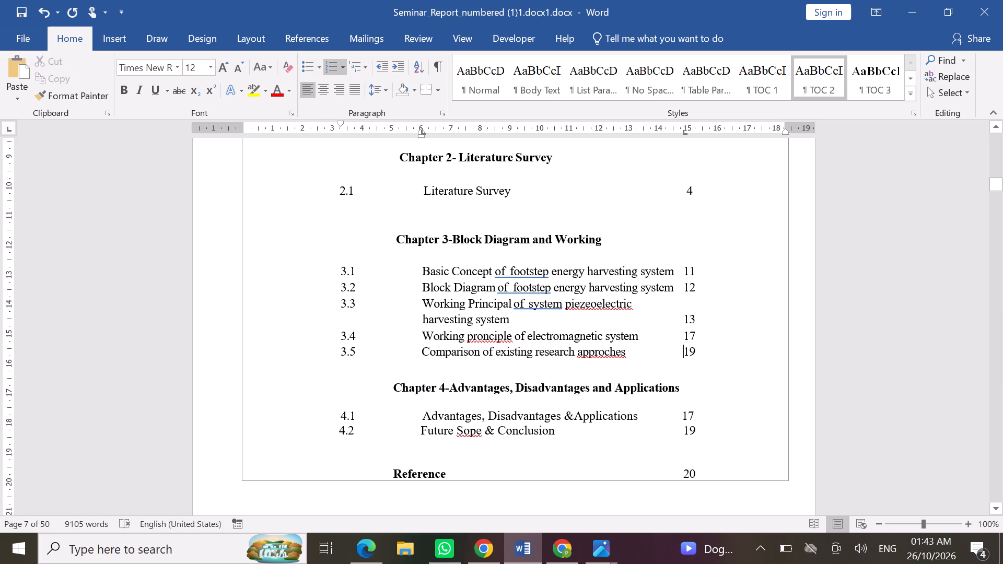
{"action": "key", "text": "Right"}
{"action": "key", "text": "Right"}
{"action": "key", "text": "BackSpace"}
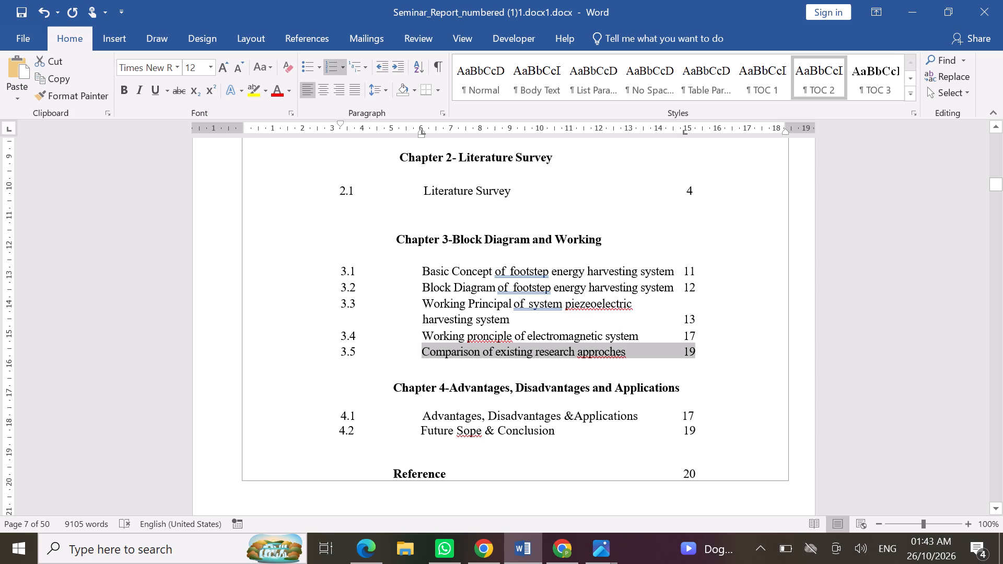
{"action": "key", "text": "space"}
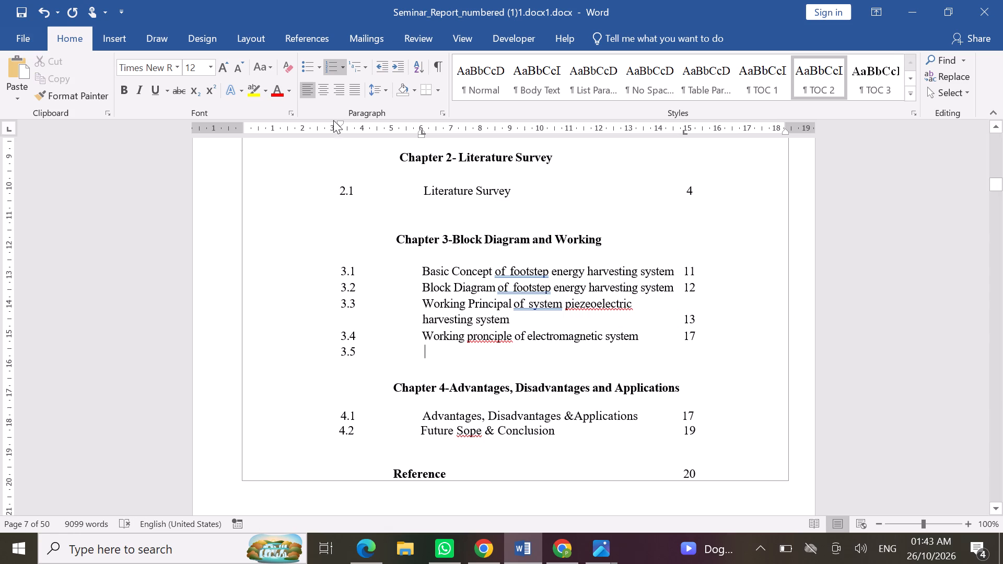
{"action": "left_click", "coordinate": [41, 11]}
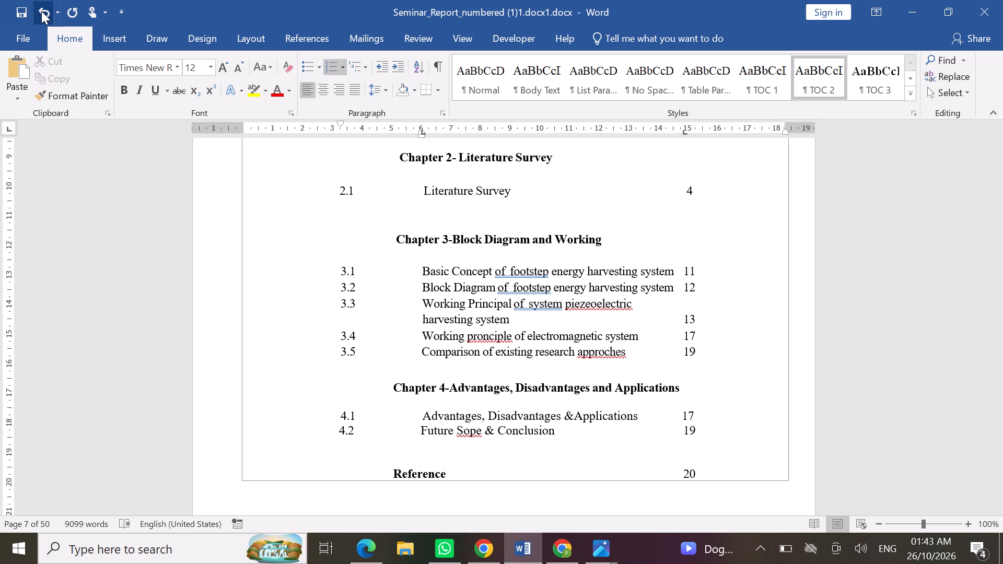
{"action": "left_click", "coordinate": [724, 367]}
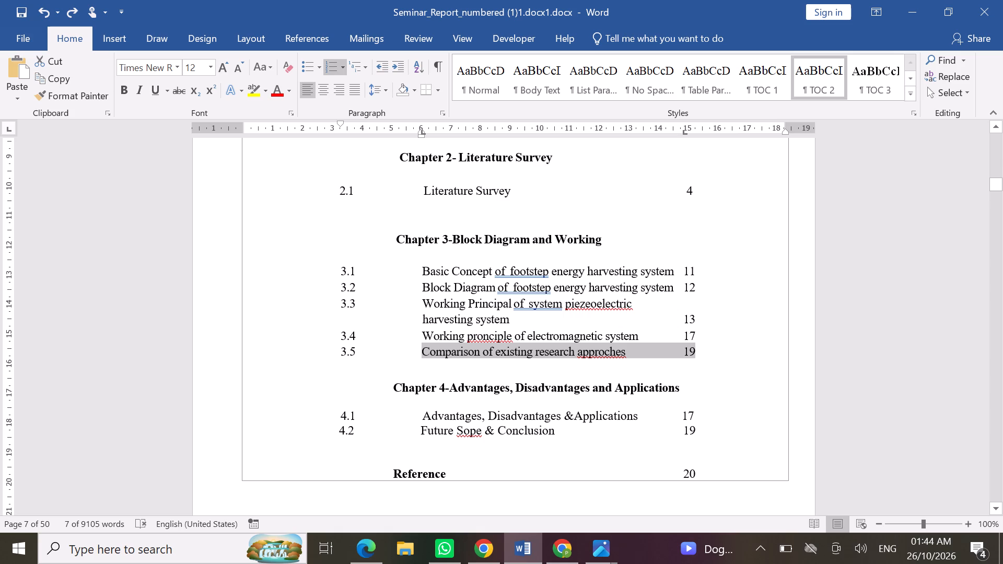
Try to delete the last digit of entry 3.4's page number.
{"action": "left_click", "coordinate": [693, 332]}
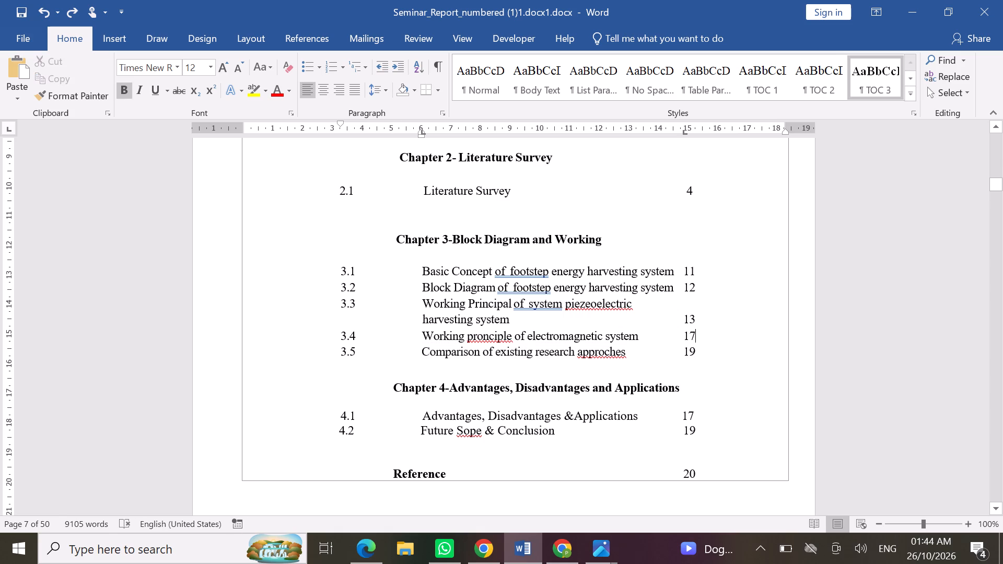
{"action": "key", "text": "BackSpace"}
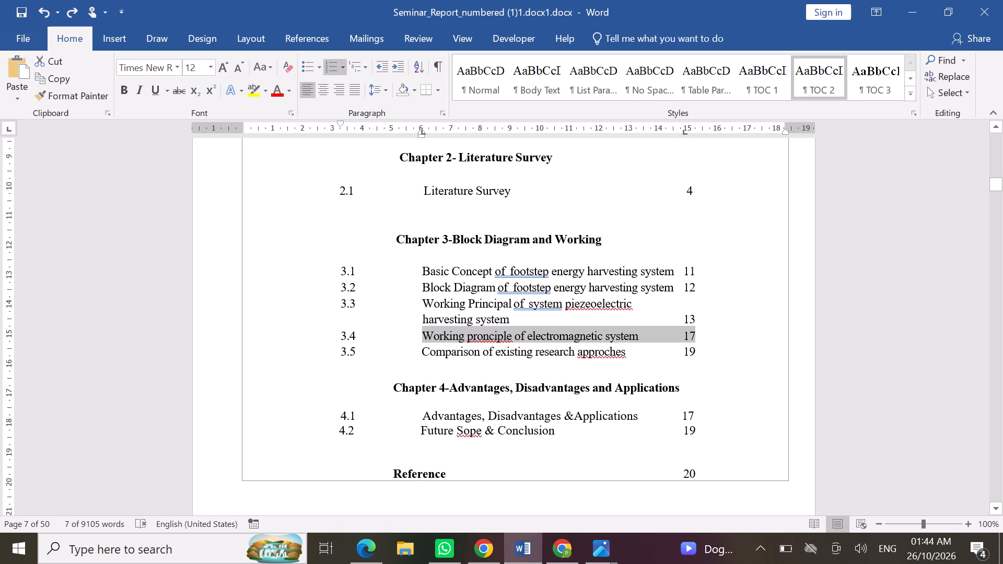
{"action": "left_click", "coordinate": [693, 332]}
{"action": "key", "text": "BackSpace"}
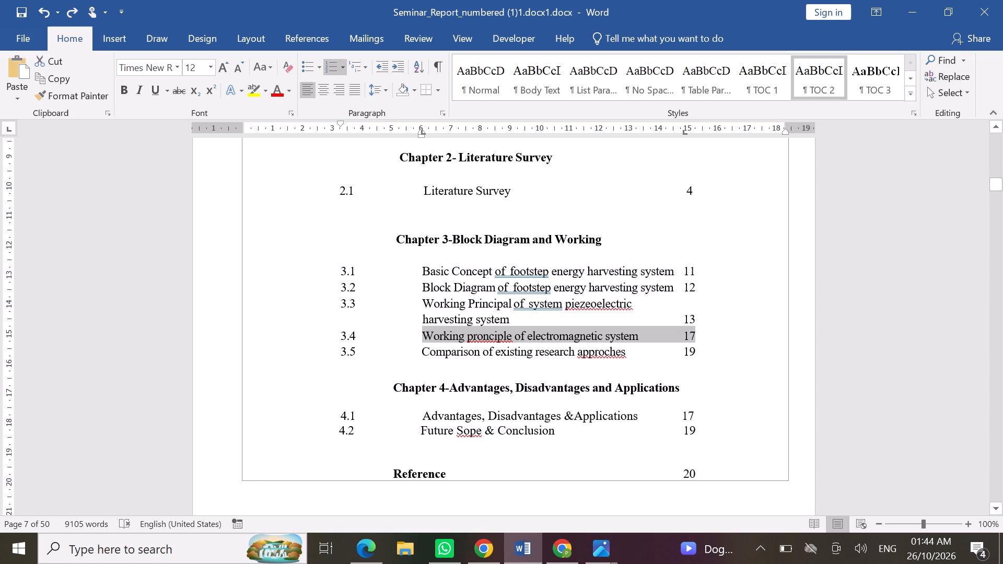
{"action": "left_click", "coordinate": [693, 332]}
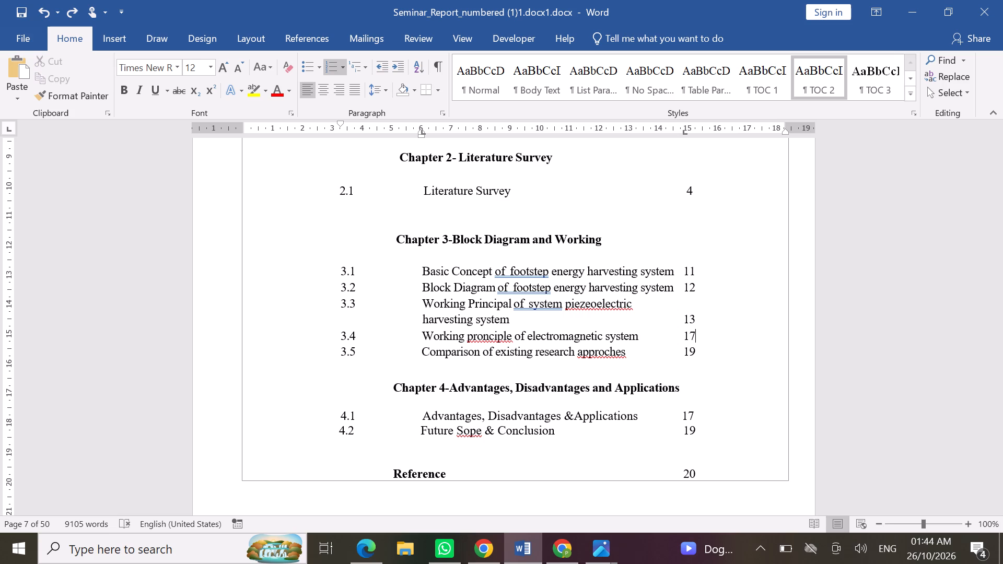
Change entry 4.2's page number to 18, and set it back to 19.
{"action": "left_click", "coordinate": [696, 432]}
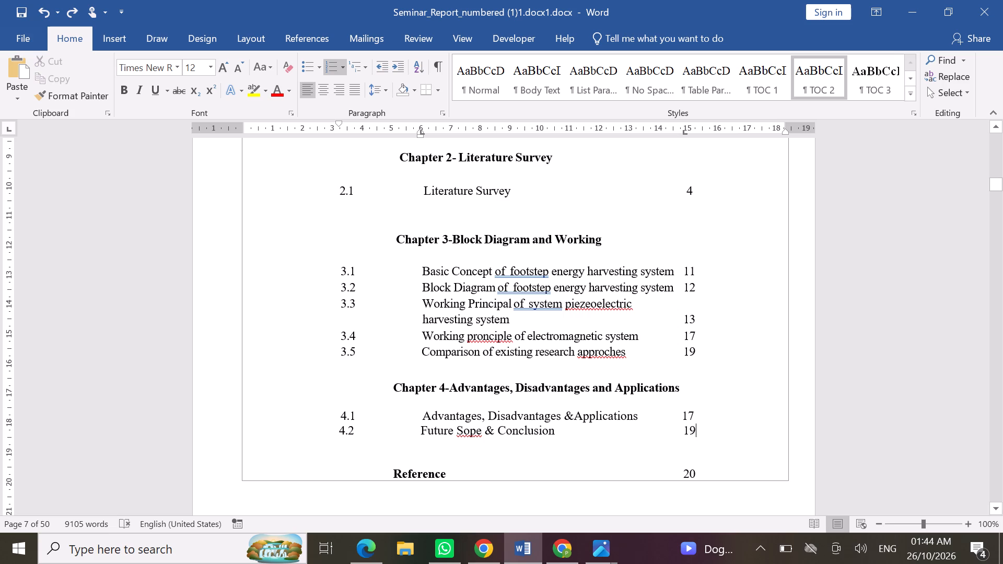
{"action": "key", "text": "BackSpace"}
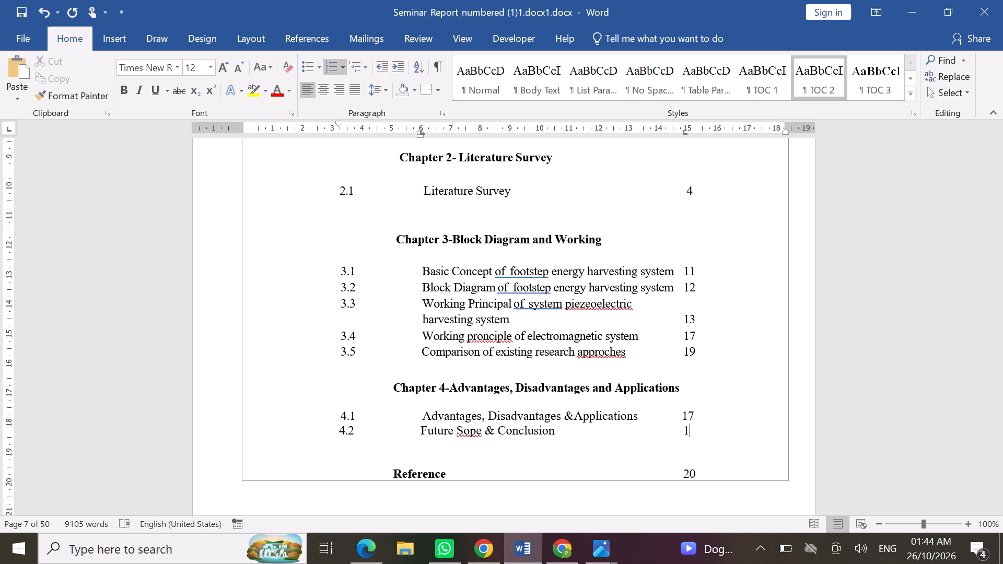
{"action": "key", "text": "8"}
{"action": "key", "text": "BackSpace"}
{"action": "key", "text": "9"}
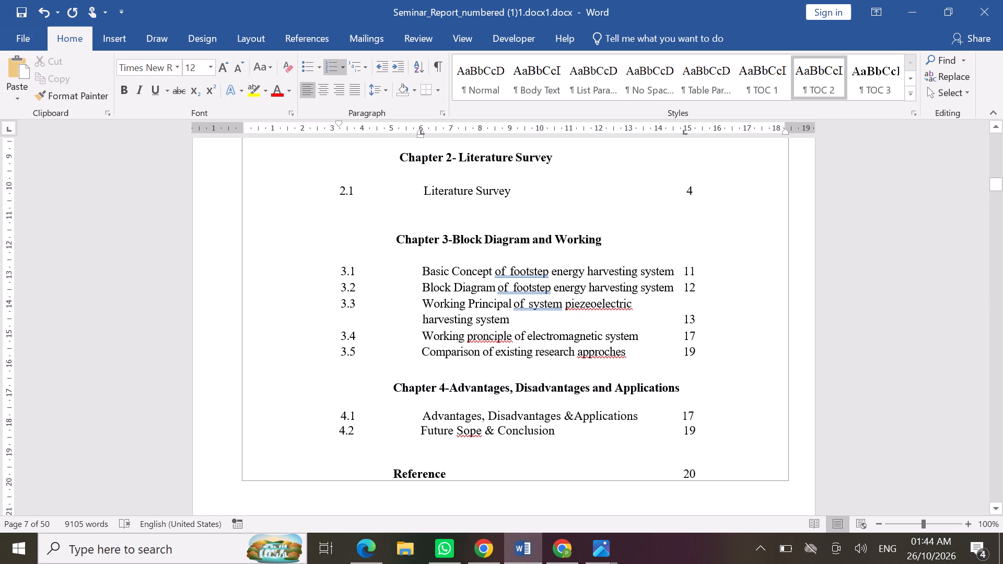
Change entry 4.1's page number to 18 in the table of contents.
{"action": "right_click", "coordinate": [695, 410]}
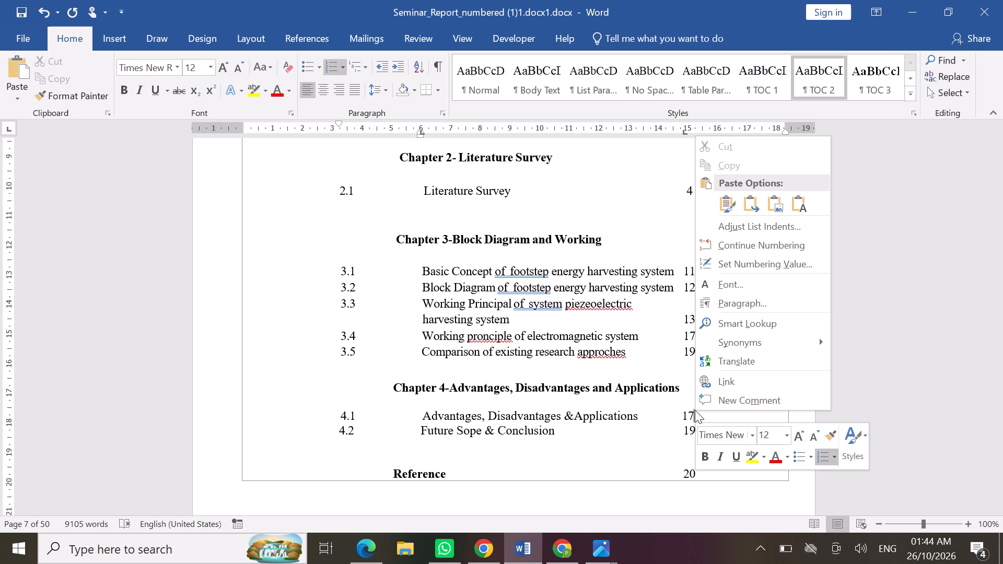
{"action": "key", "text": "BackSpace"}
{"action": "left_click", "coordinate": [695, 410]}
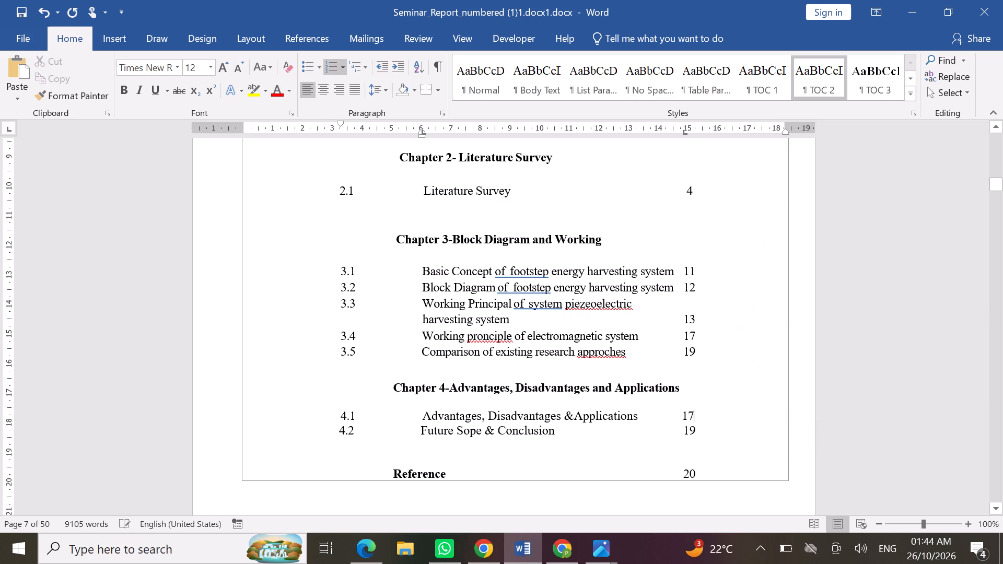
{"action": "key", "text": "BackSpace"}
{"action": "key", "text": "8"}
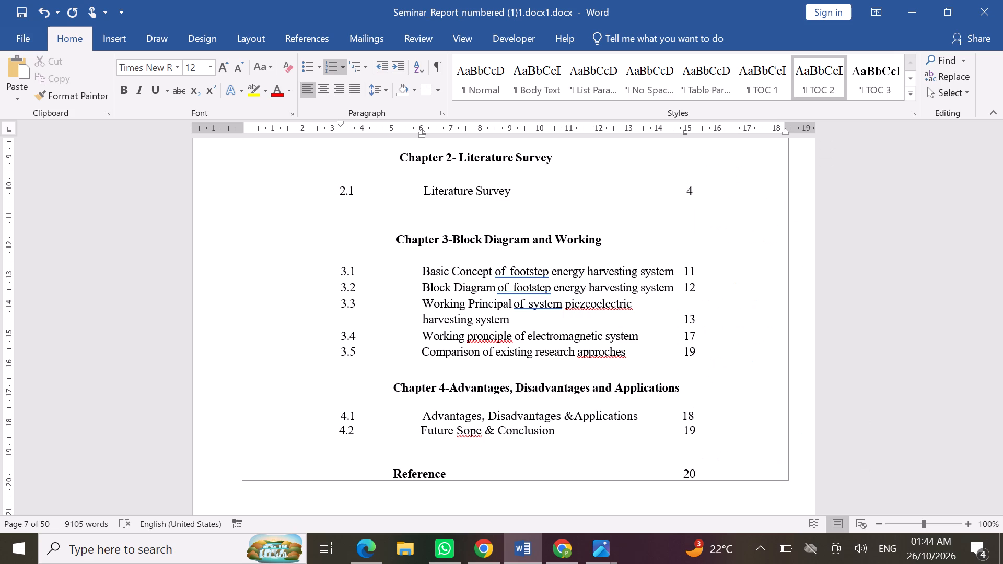
Examine the end of the table of contents, the blank page after it and the Chapter 1 Introduction pages.
{"action": "scroll", "coordinate": [695, 410], "scroll_direction": "down", "scroll_amount": 3}
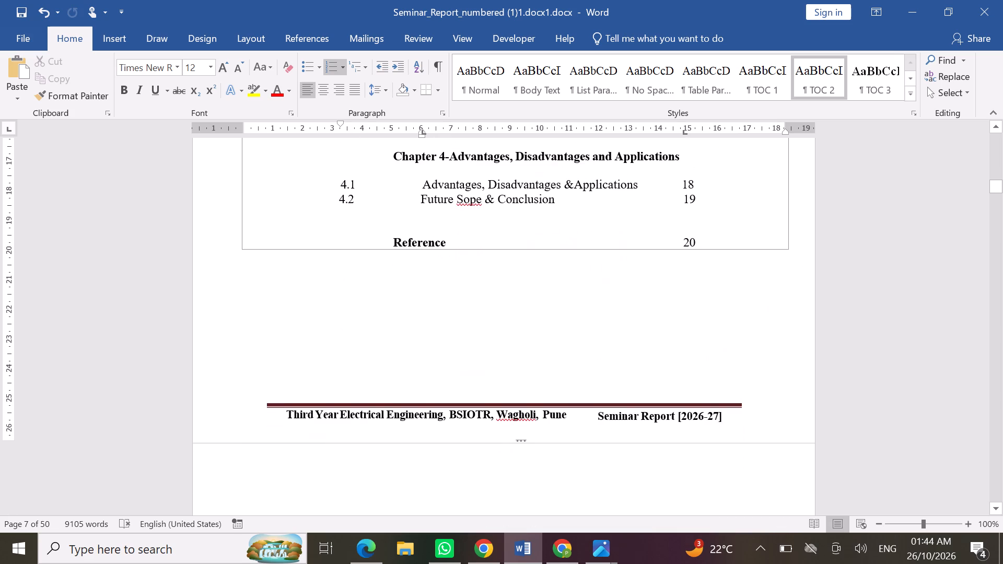
{"action": "scroll", "coordinate": [695, 410], "scroll_direction": "down", "scroll_amount": 9}
{"action": "scroll", "coordinate": [695, 410], "scroll_direction": "up", "scroll_amount": 6}
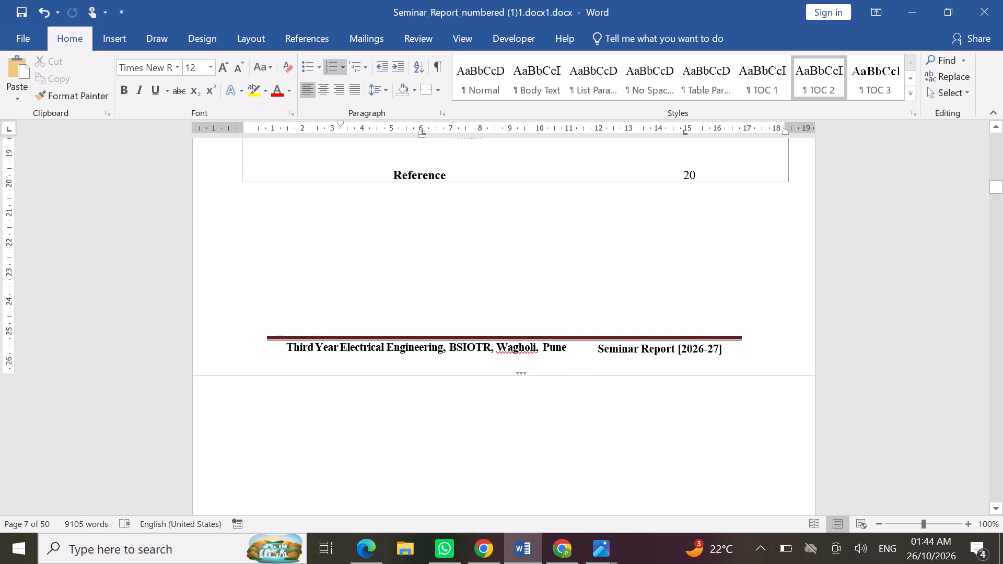
{"action": "left_click", "coordinate": [548, 421]}
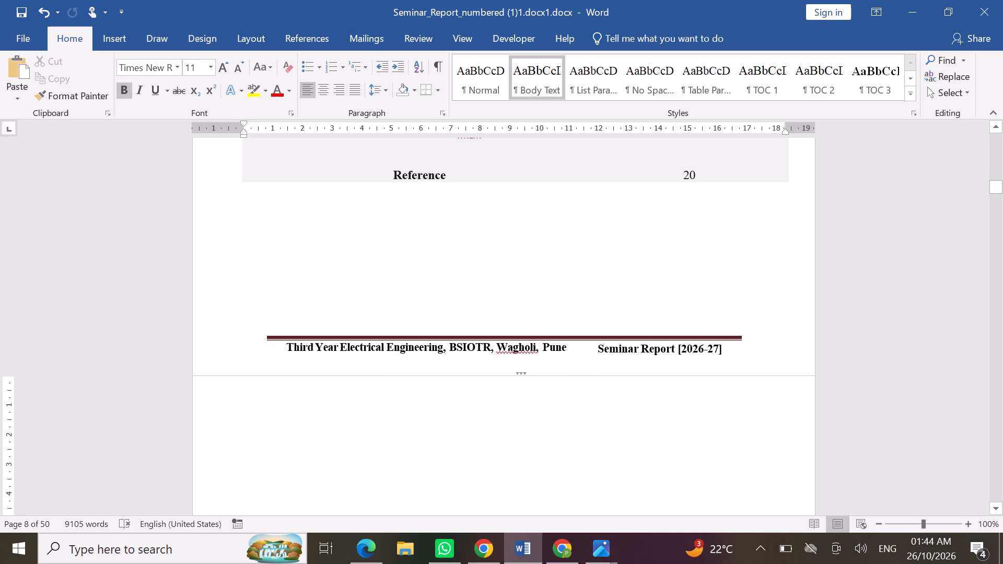
{"action": "left_click", "coordinate": [194, 378]}
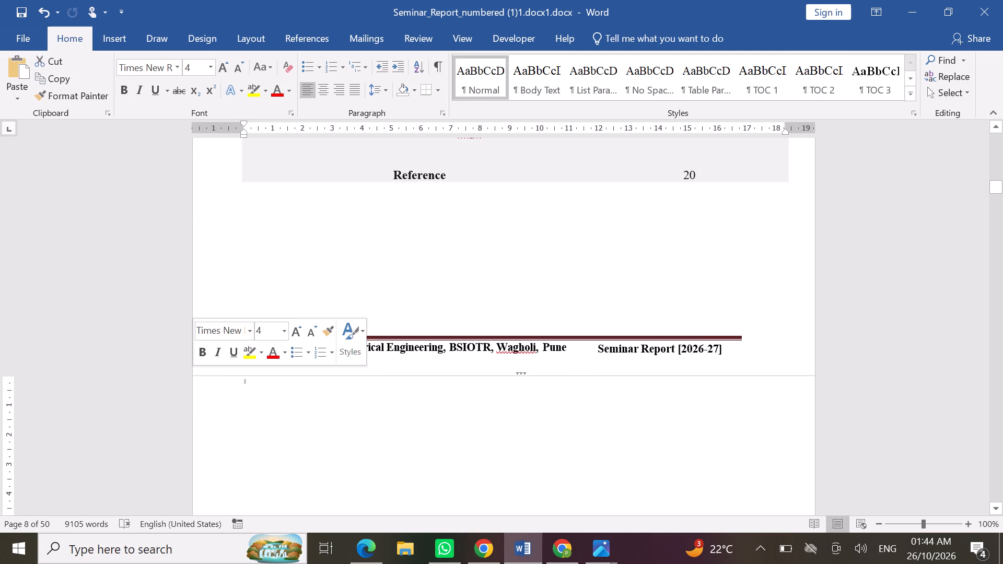
{"action": "left_click_drag", "start_coordinate": [194, 378], "coordinate": [202, 388]}
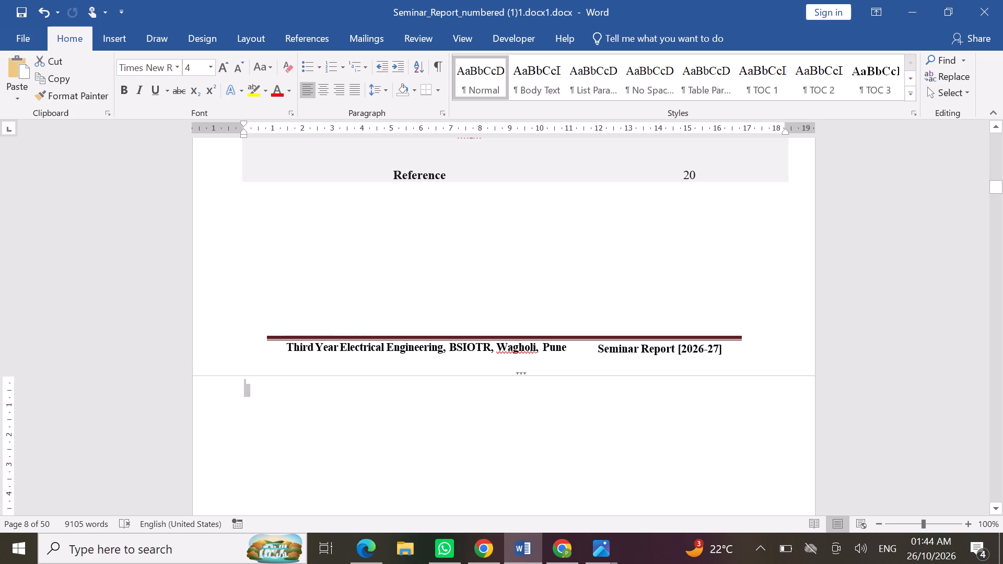
{"action": "left_click_drag", "start_coordinate": [202, 388], "coordinate": [815, 421]}
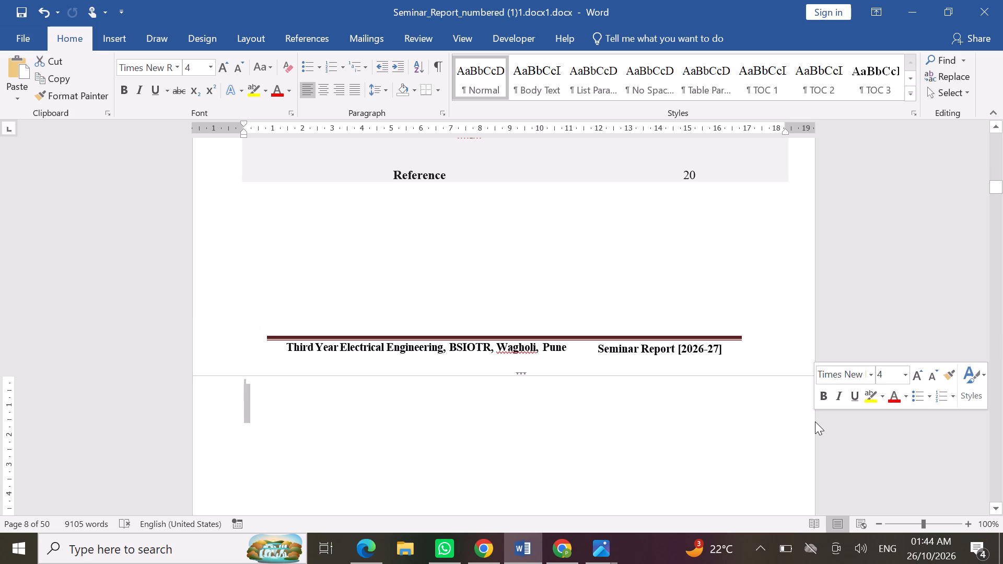
{"action": "double_click", "coordinate": [815, 421]}
{"action": "left_click", "coordinate": [815, 421]}
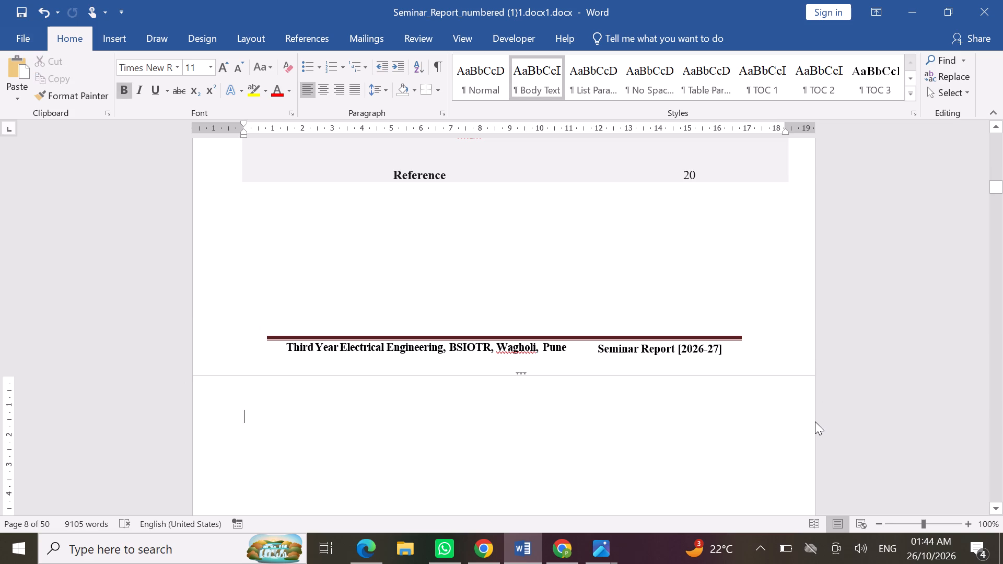
{"action": "scroll", "coordinate": [518, 354], "scroll_direction": "down", "scroll_amount": 2}
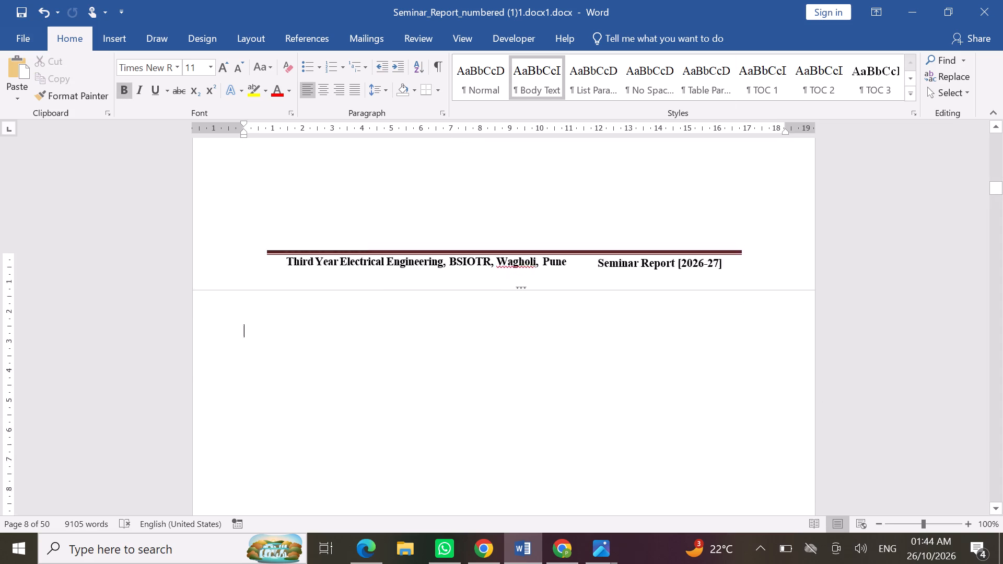
{"action": "scroll", "coordinate": [518, 354], "scroll_direction": "down", "scroll_amount": 2}
{"action": "left_click", "coordinate": [518, 354]}
{"action": "scroll", "coordinate": [524, 278], "scroll_direction": "down", "scroll_amount": 18}
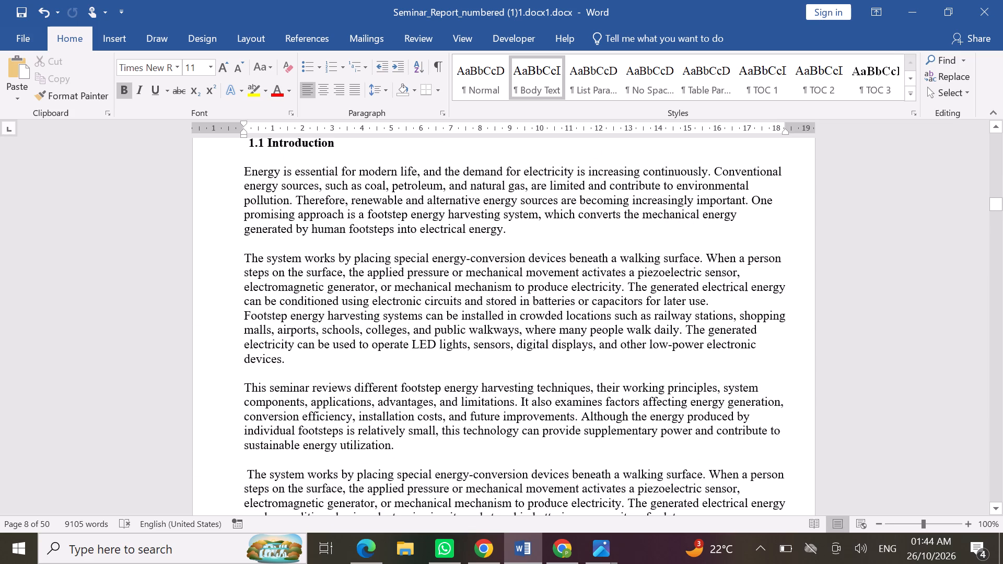
{"action": "scroll", "coordinate": [524, 278], "scroll_direction": "down", "scroll_amount": 3}
{"action": "scroll", "coordinate": [524, 278], "scroll_direction": "up", "scroll_amount": 2}
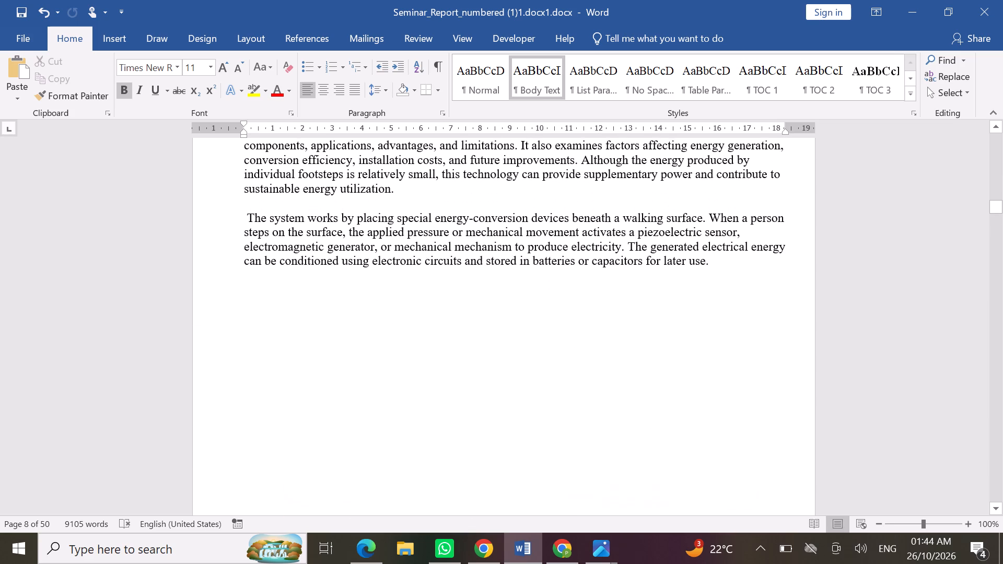
{"action": "scroll", "coordinate": [524, 278], "scroll_direction": "up", "scroll_amount": 1}
{"action": "scroll", "coordinate": [540, 331], "scroll_direction": "up", "scroll_amount": 5}
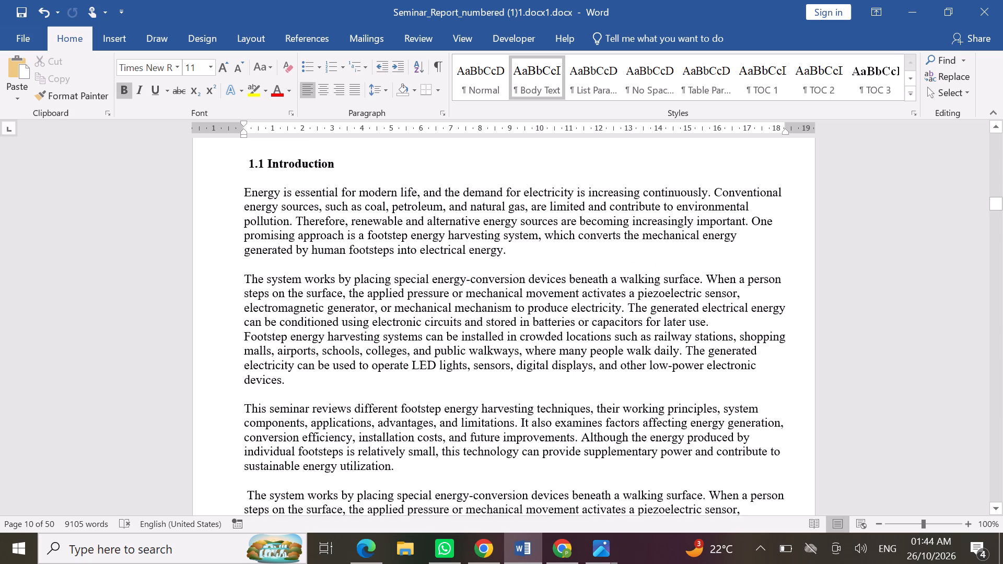
{"action": "scroll", "coordinate": [540, 331], "scroll_direction": "up", "scroll_amount": 1}
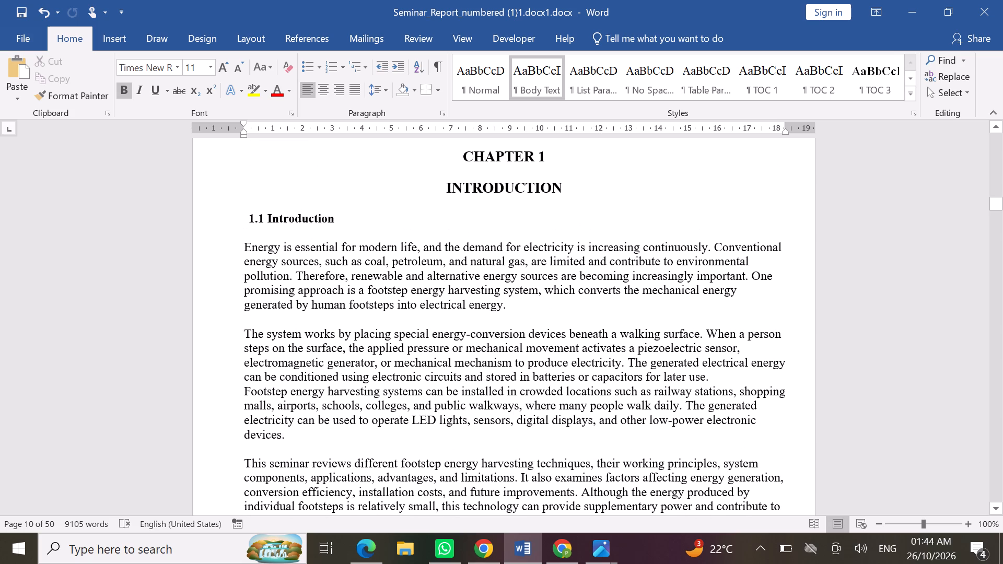
Switch to Chrome, search for "word to pdf converter" in a new tab and open iLovePDF's Word to PDF converter.
{"action": "left_click", "coordinate": [572, 553]}
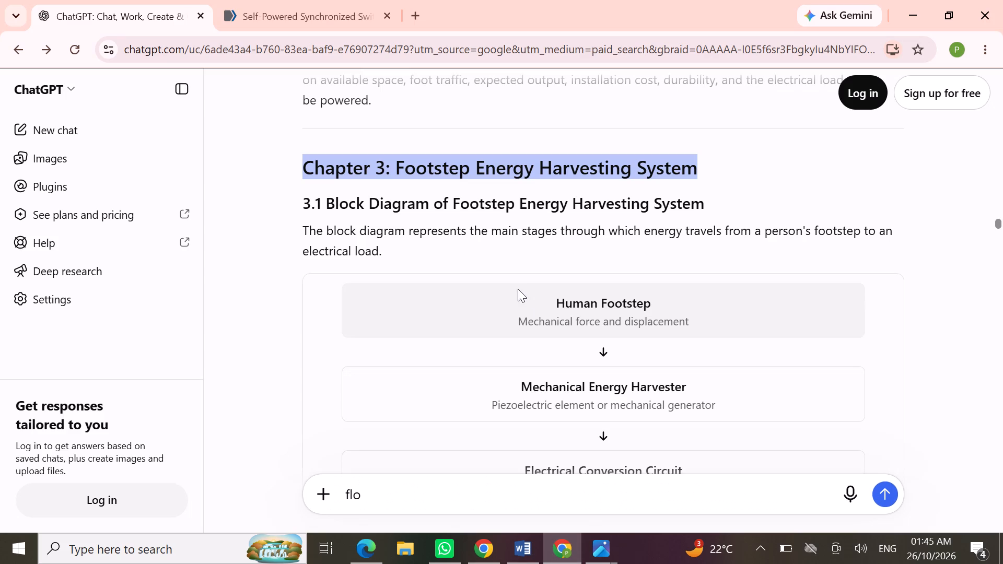
{"action": "left_click", "coordinate": [418, 15]}
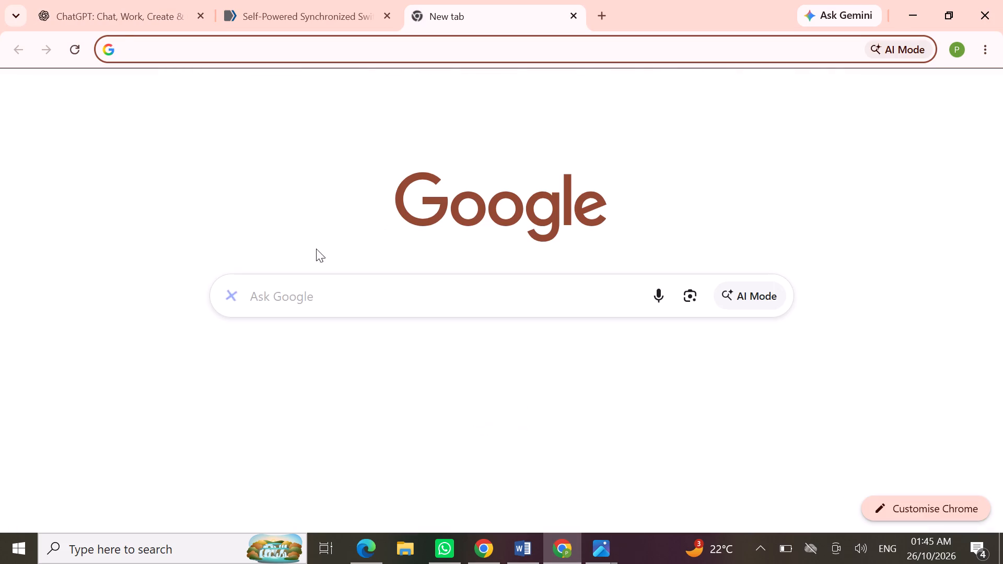
{"action": "left_click", "coordinate": [340, 289]}
{"action": "type", "text": "wor"}
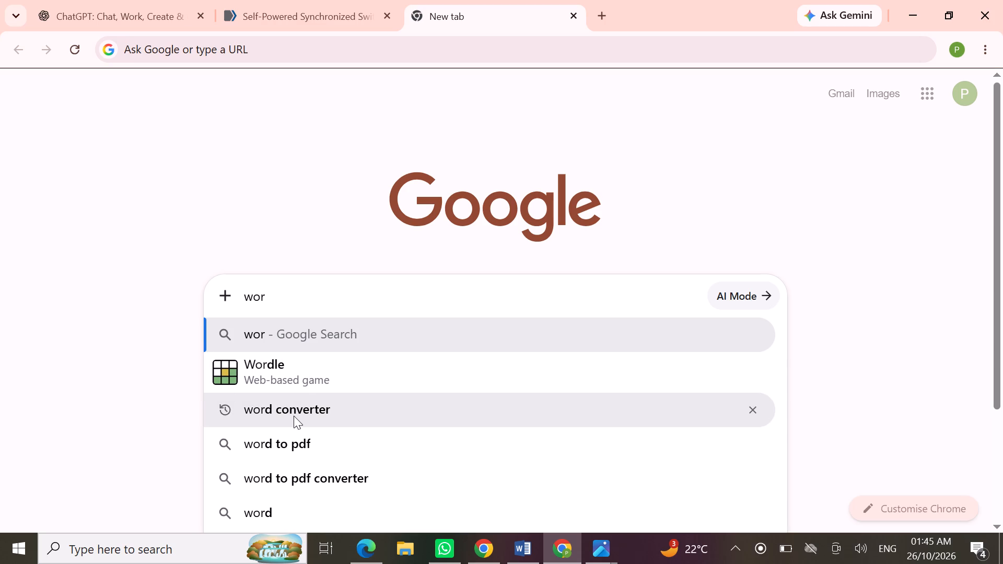
{"action": "left_click", "coordinate": [307, 474]}
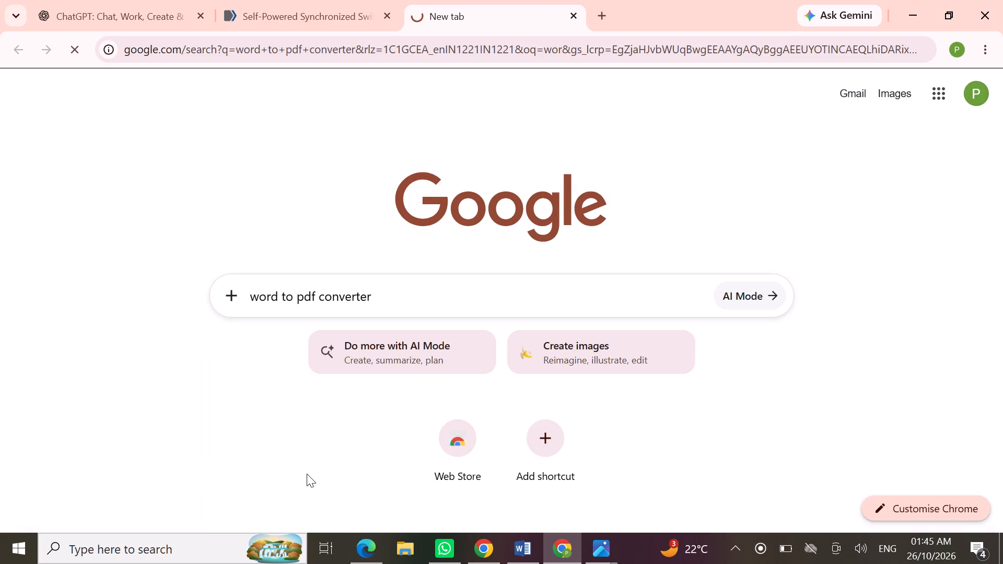
{"action": "left_click", "coordinate": [288, 255]}
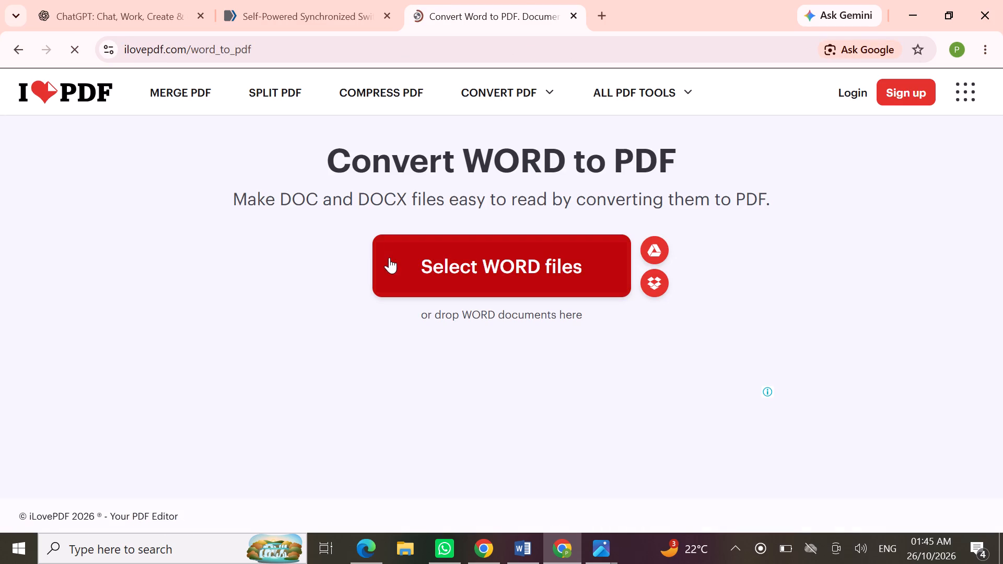
Convert Seminar_Report_numbered (1)1.docx1.docx from the Downloads folder to PDF.
{"action": "left_click", "coordinate": [389, 257]}
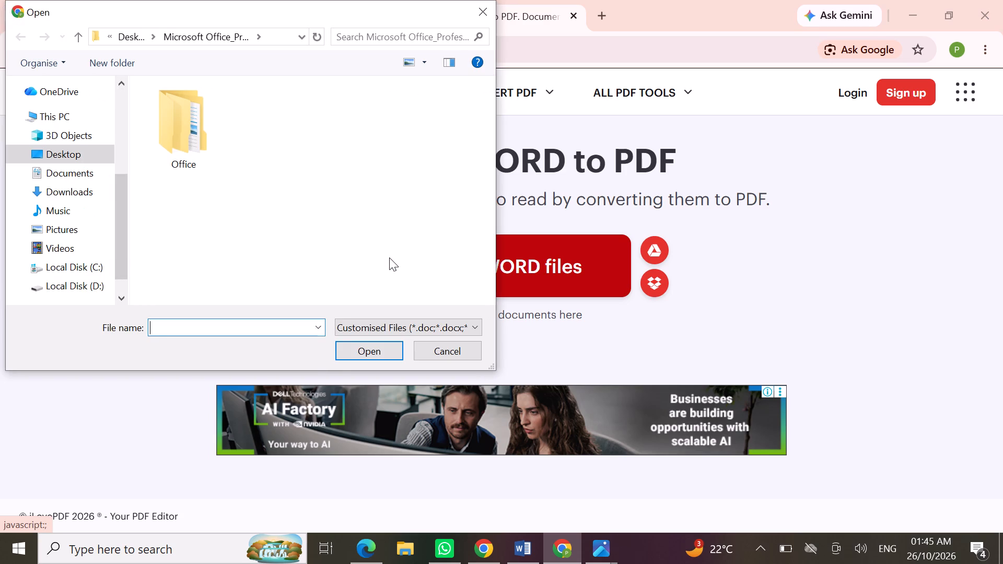
{"action": "left_click", "coordinate": [72, 191]}
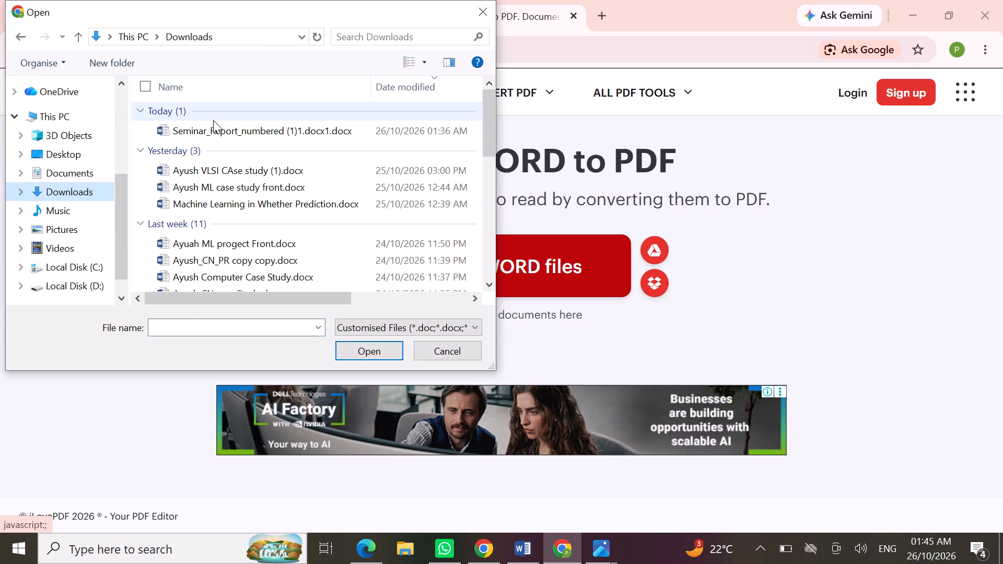
{"action": "left_click", "coordinate": [208, 130]}
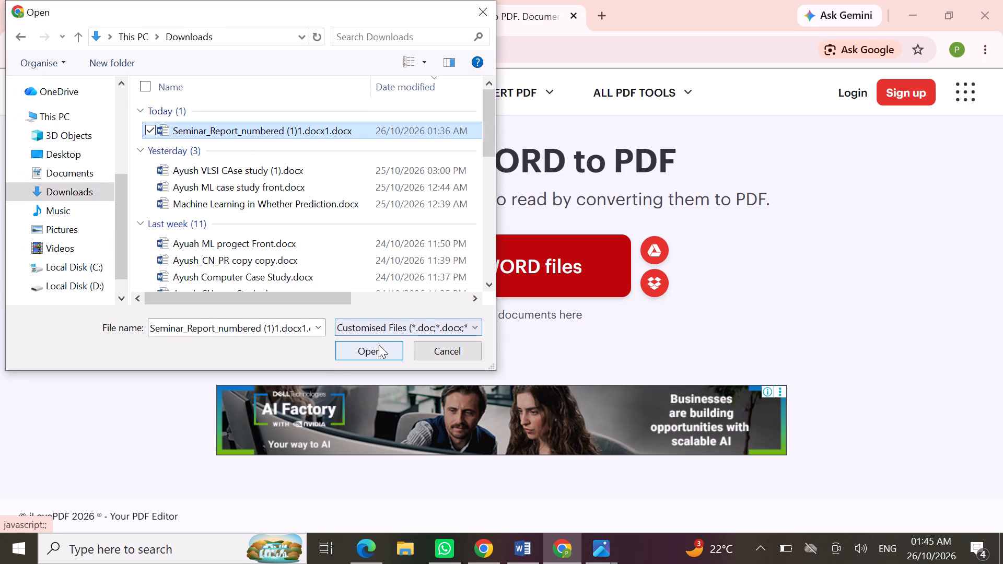
{"action": "left_click", "coordinate": [379, 345]}
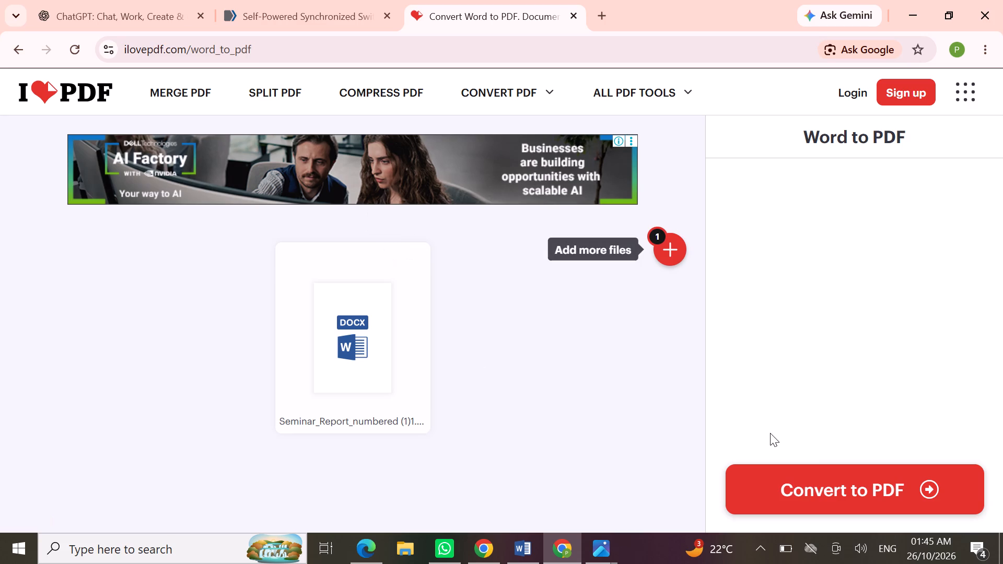
{"action": "left_click", "coordinate": [827, 487]}
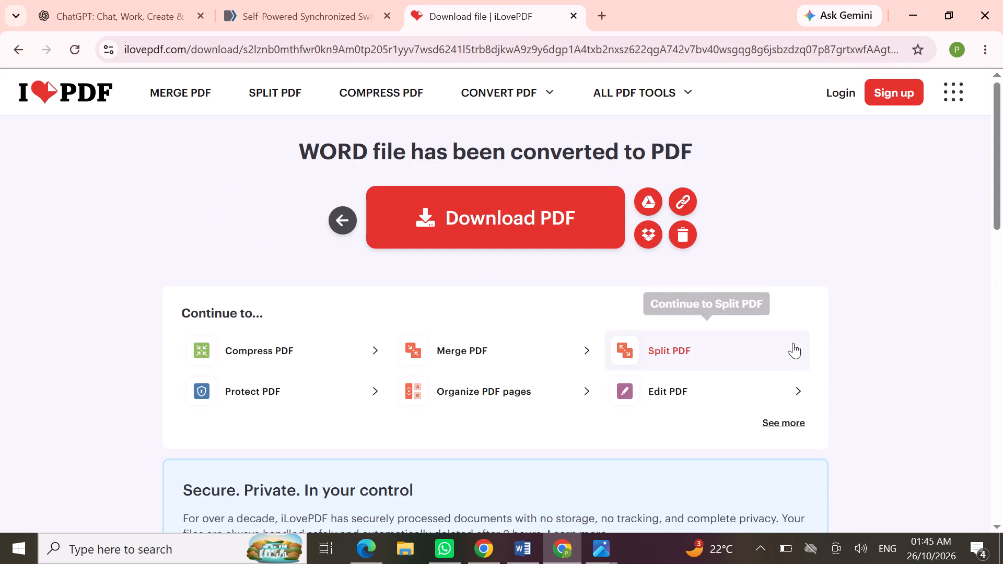
Download the converted seminar report PDF and open it for viewing, dismissing the Draw tool tip.
{"action": "left_click", "coordinate": [603, 228]}
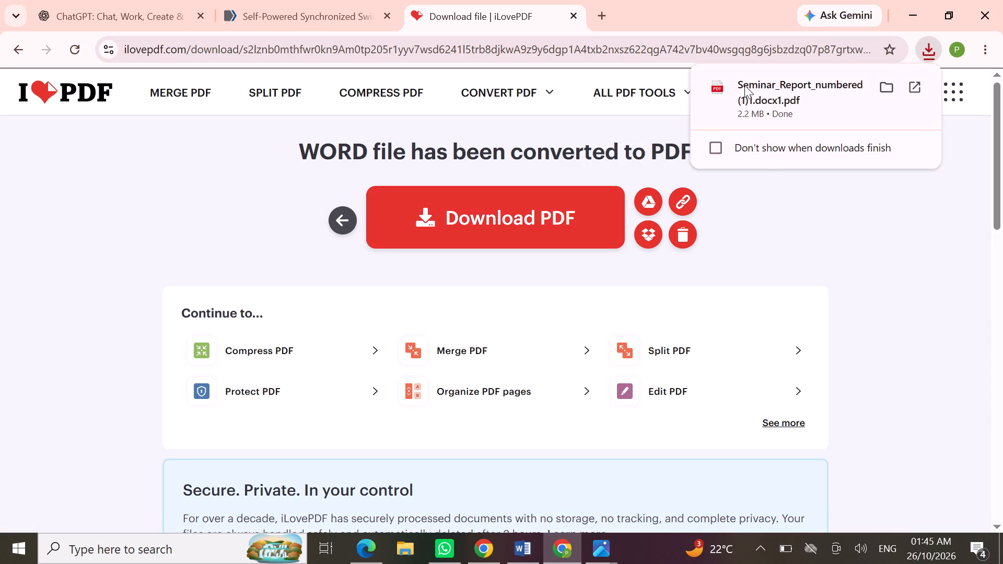
{"action": "left_click", "coordinate": [909, 86]}
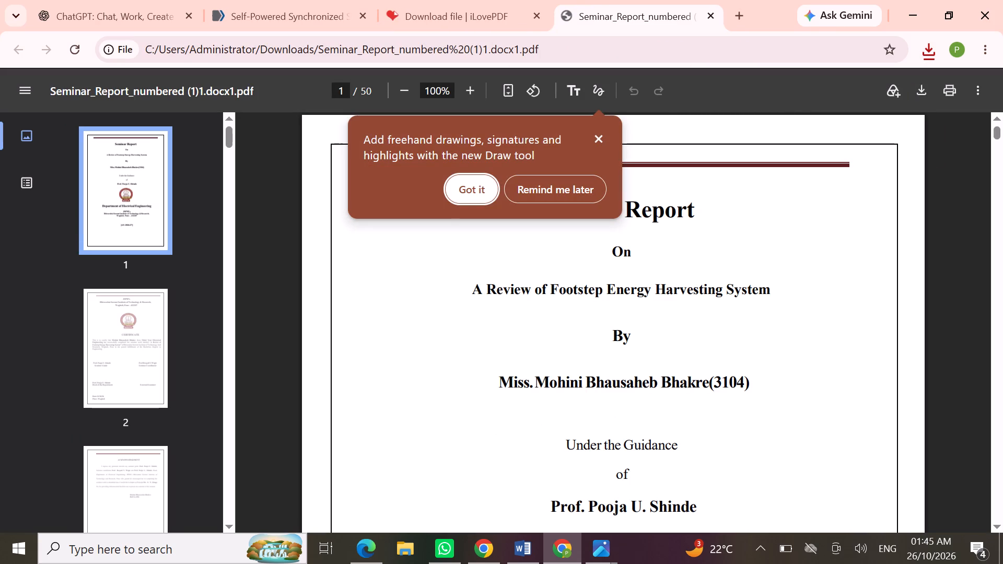
{"action": "left_click", "coordinate": [673, 372]}
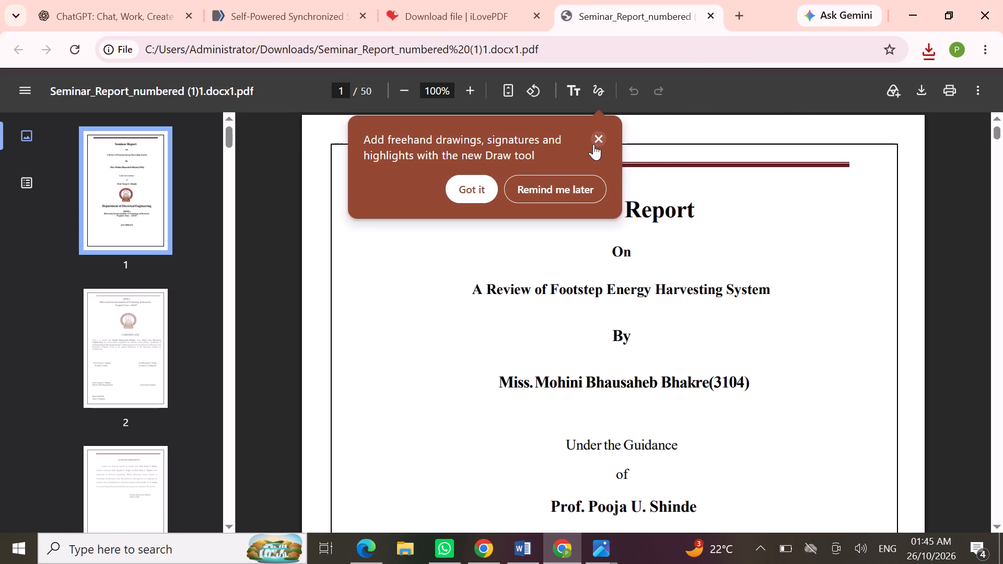
{"action": "left_click", "coordinate": [593, 144]}
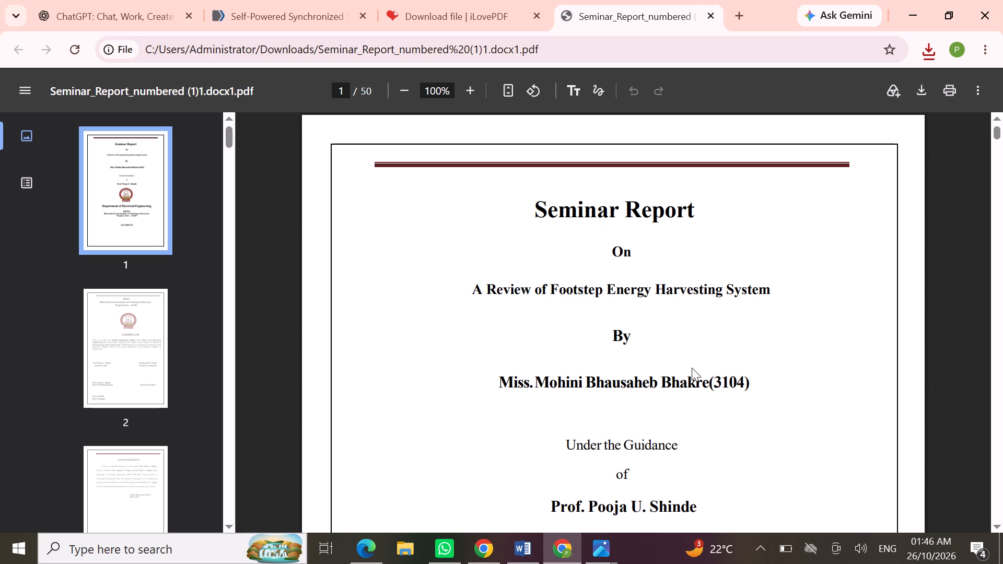
Switch to the other Chrome window with the Footstep Energy Diagram conversation in ChatGPT.
{"action": "left_click", "coordinate": [477, 549]}
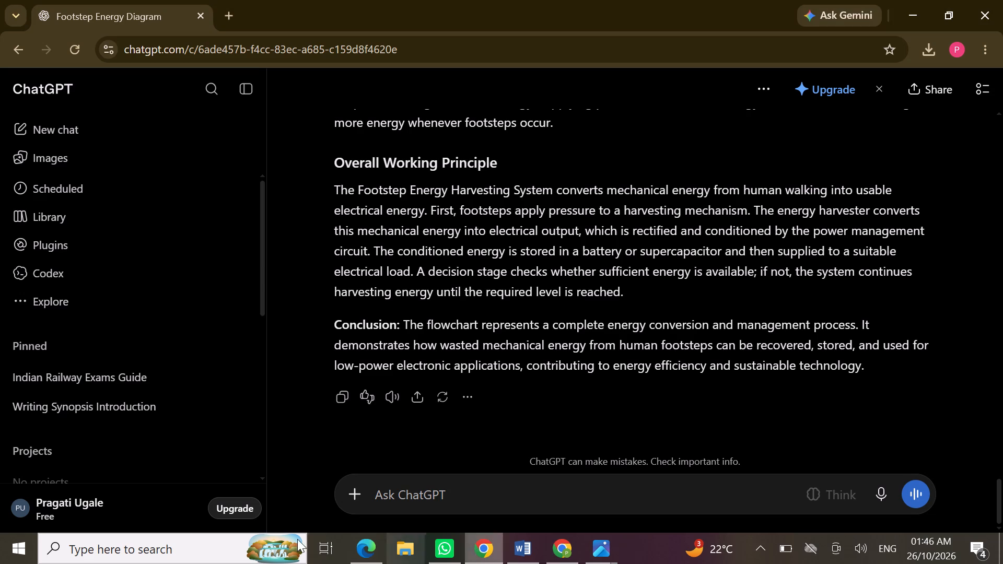
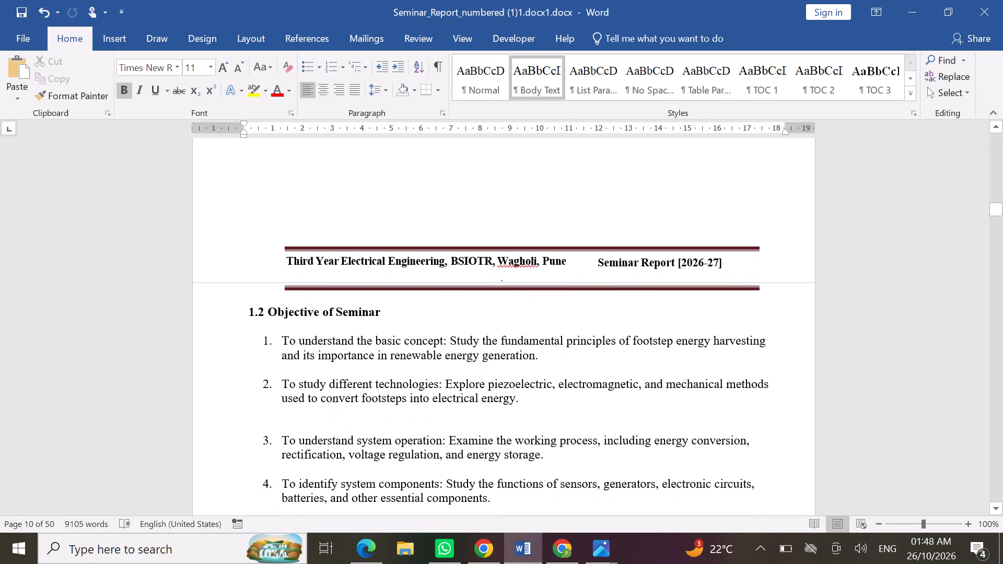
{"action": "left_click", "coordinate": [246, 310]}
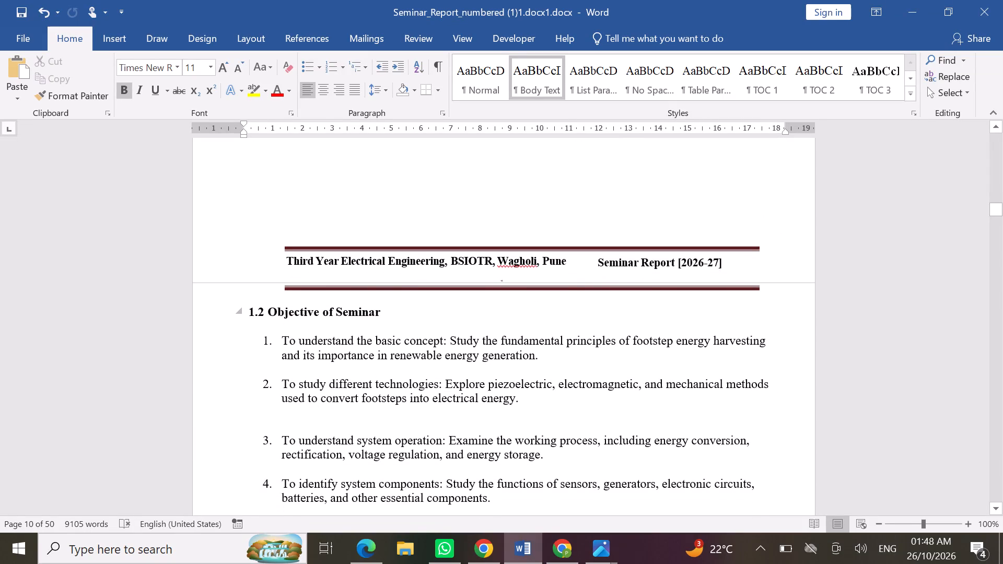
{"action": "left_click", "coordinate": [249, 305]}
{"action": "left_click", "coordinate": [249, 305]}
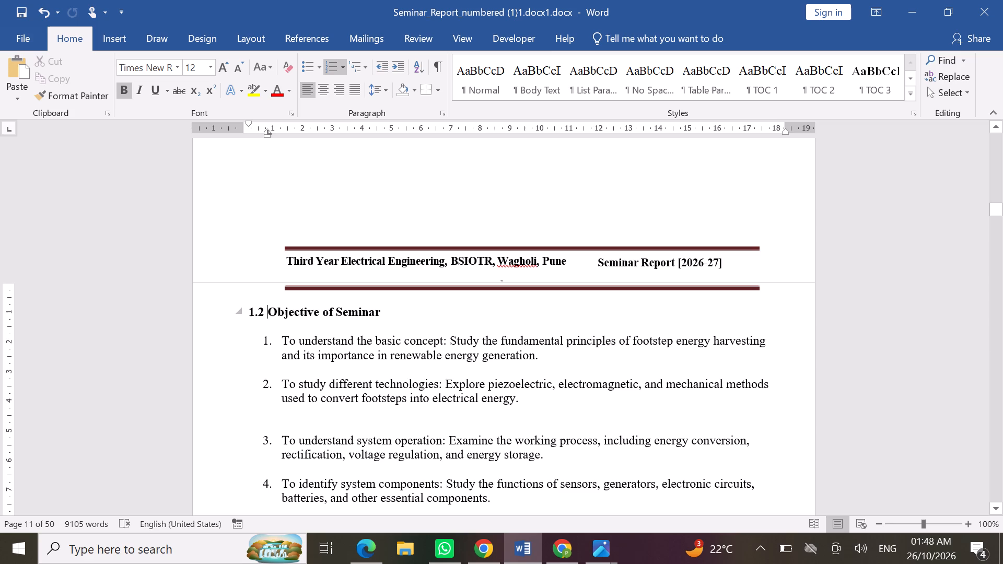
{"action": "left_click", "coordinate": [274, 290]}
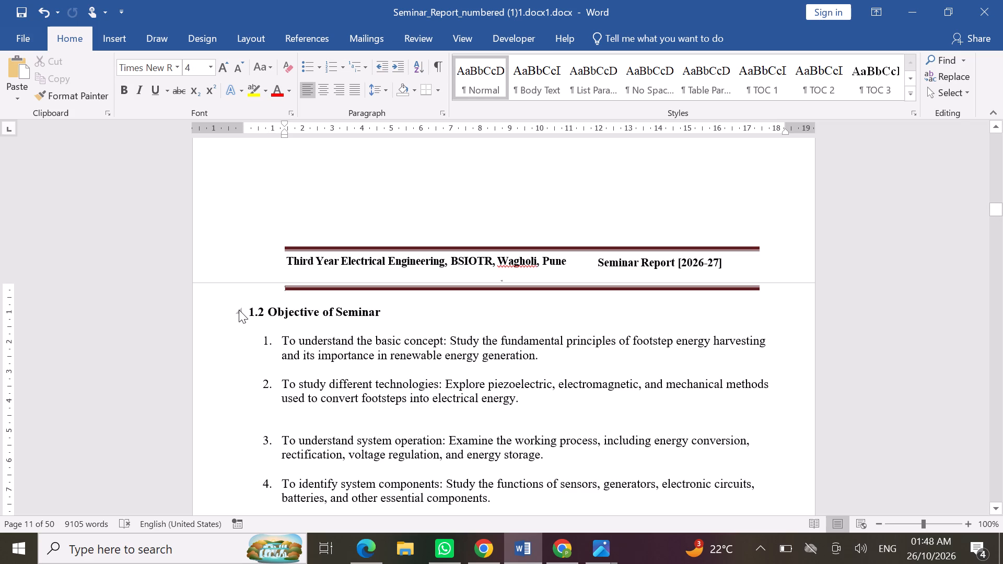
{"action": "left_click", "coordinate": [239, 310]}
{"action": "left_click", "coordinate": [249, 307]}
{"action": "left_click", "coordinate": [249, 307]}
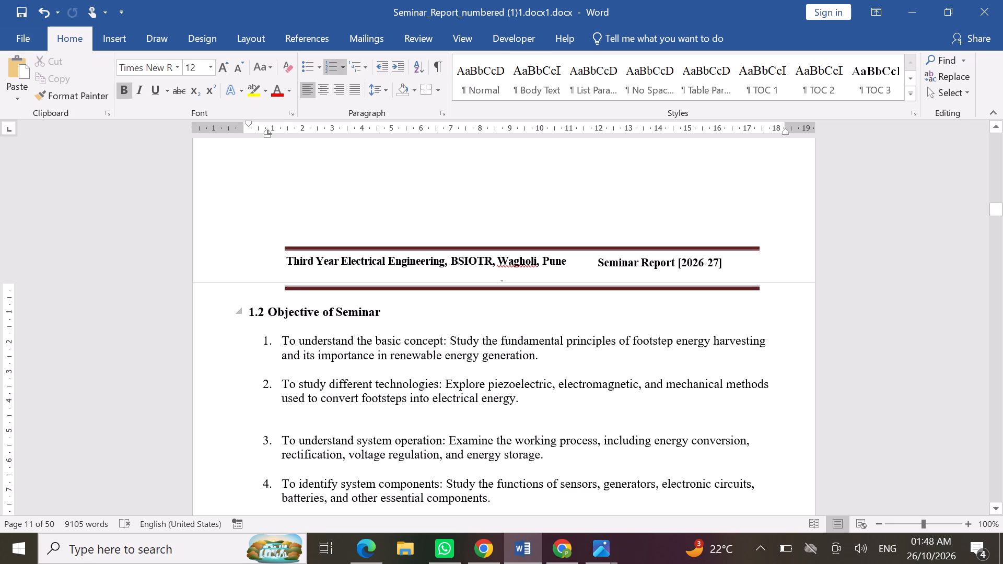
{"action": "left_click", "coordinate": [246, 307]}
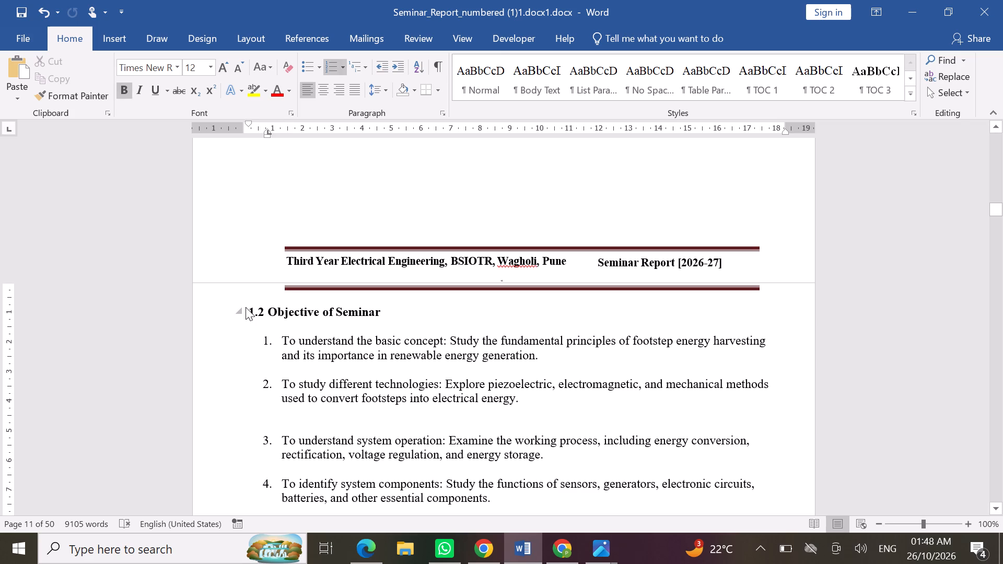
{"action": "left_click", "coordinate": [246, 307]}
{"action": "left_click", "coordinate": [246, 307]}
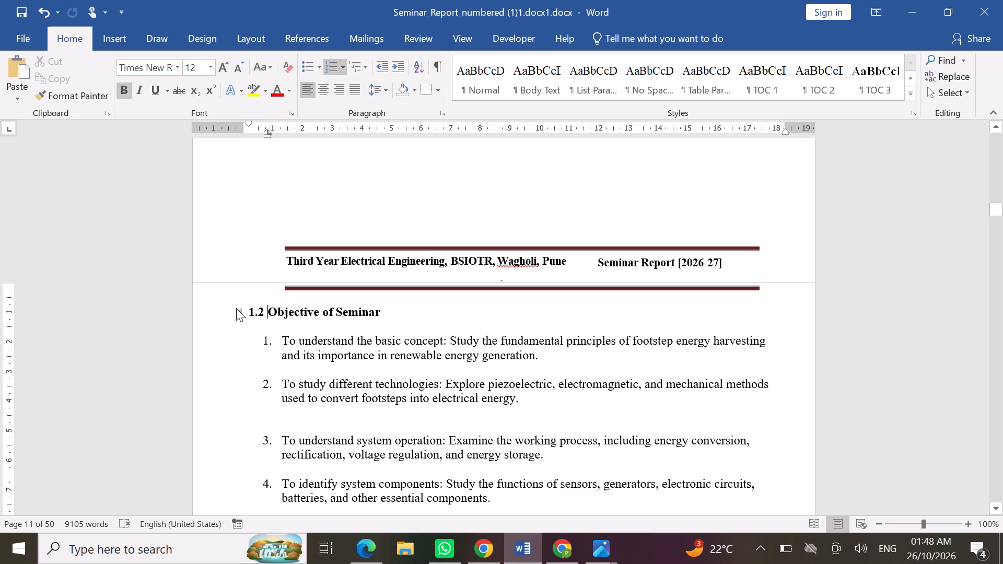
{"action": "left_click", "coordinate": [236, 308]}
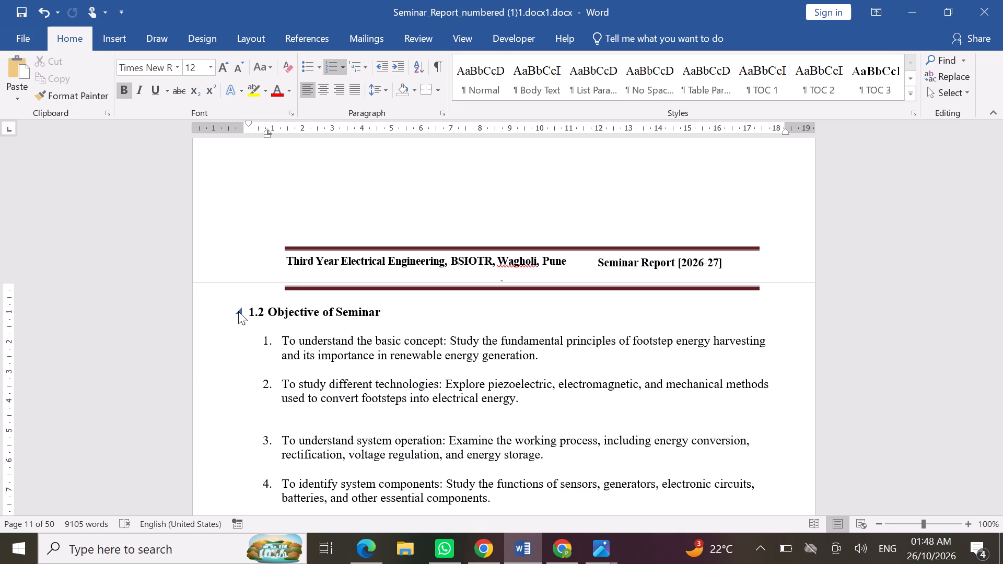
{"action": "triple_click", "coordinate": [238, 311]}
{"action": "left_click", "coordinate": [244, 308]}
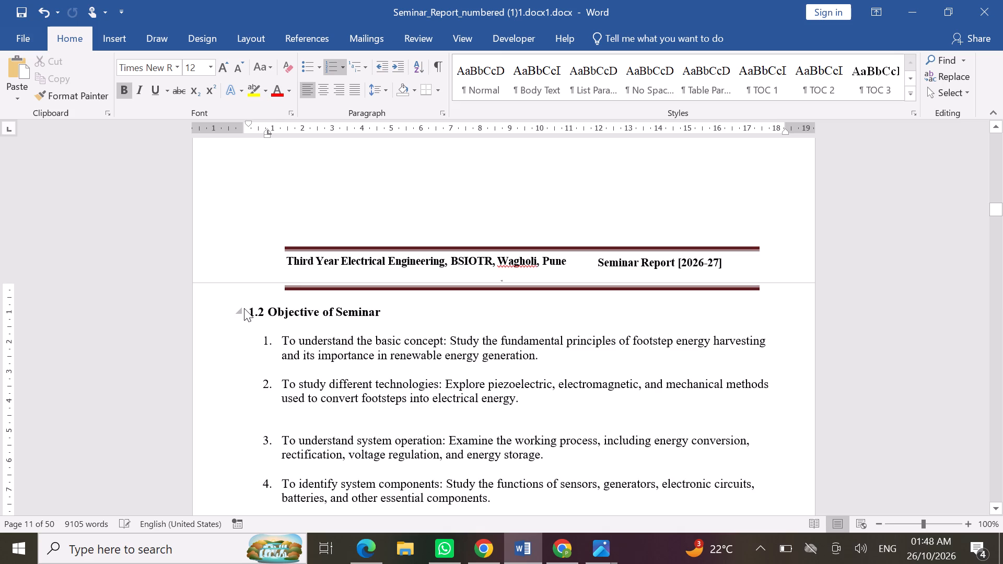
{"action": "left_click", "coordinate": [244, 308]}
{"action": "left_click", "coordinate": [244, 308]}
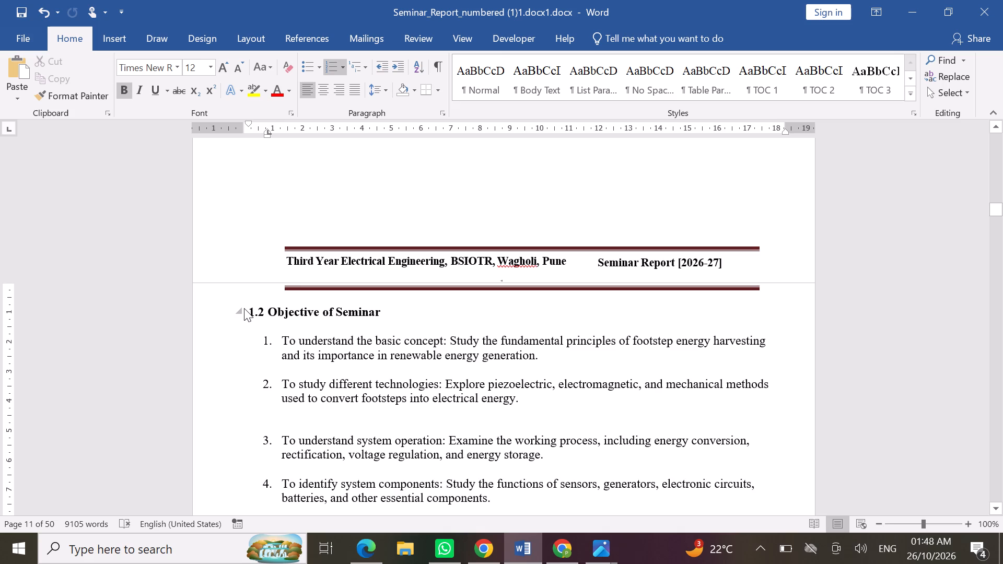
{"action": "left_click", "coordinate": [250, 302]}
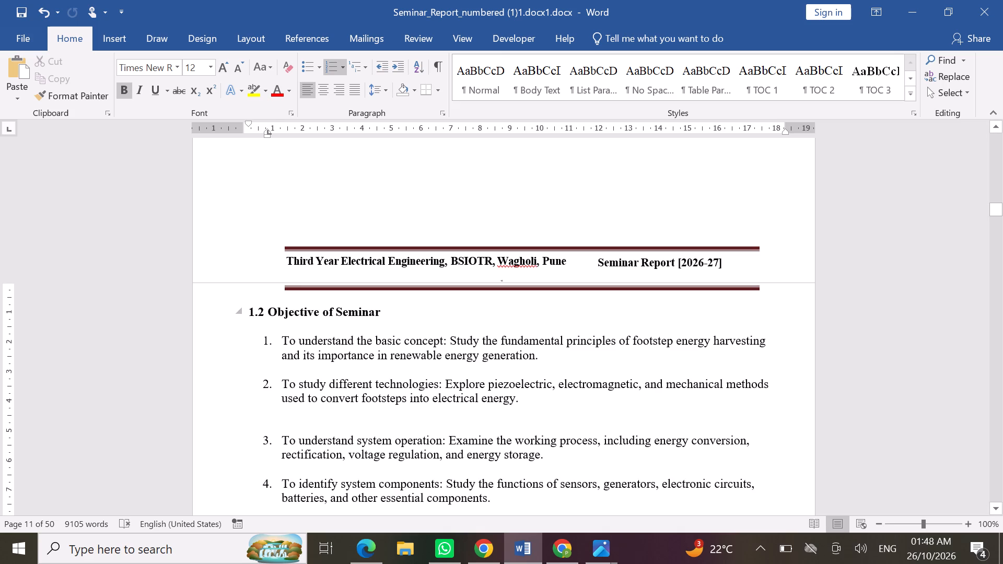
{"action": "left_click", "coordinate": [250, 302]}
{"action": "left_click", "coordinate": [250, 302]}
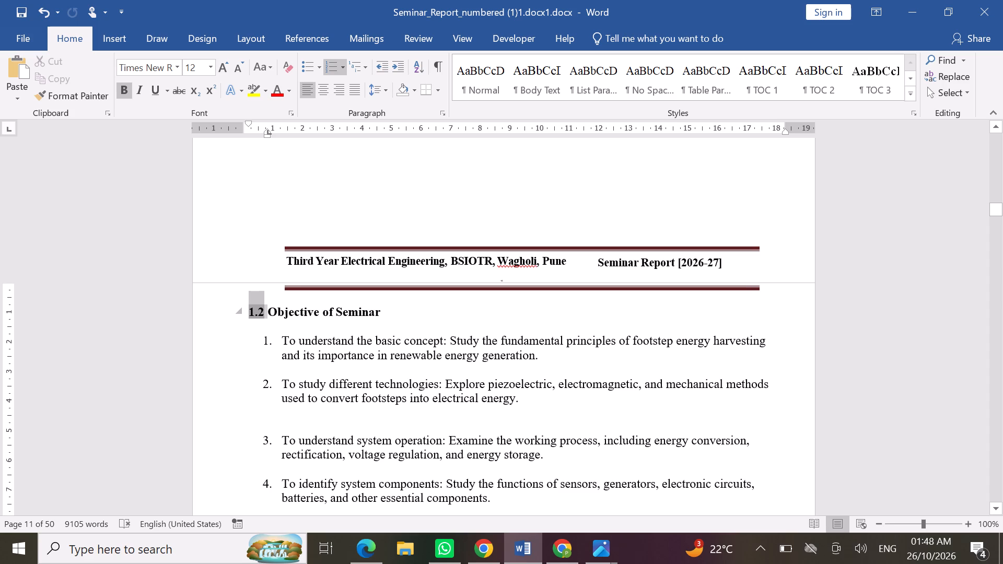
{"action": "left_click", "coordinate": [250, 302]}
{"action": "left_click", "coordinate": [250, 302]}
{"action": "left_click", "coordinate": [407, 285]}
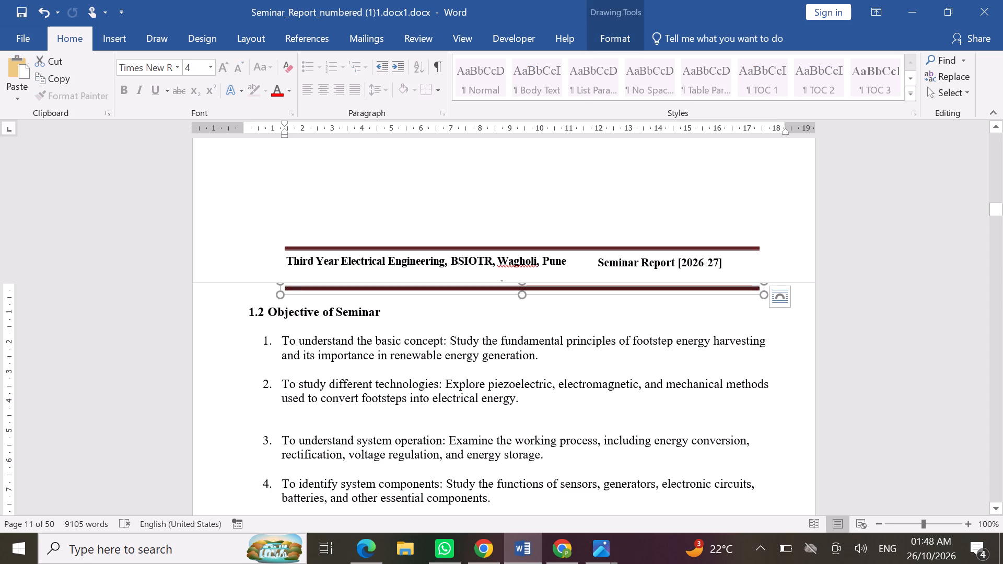
Insert two blank lines between the "1.2 Objective of Seminar" heading and its numbered list.
{"action": "left_click", "coordinate": [396, 311]}
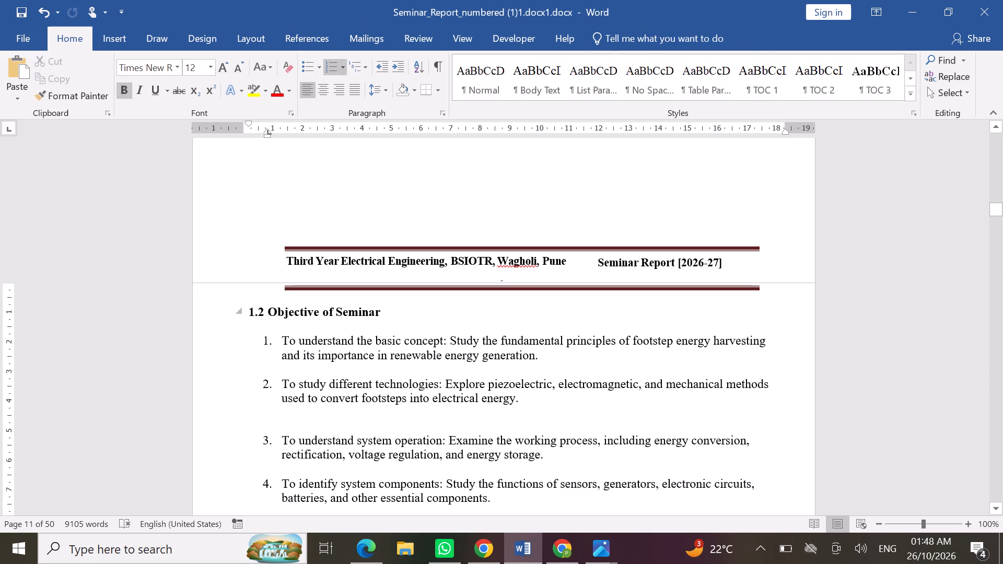
{"action": "key", "text": "Return"}
{"action": "key", "text": "BackSpace"}
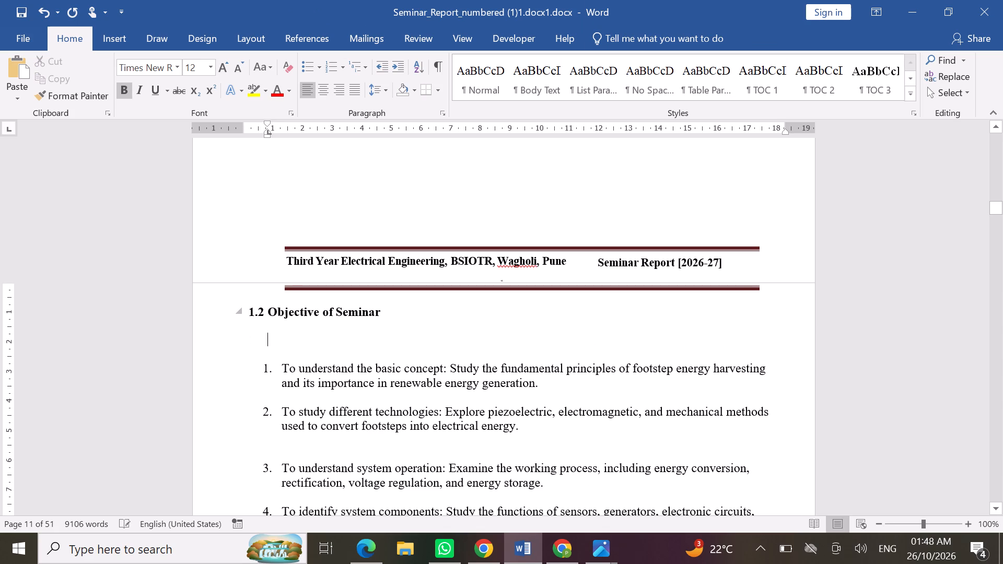
{"action": "key", "text": "Return"}
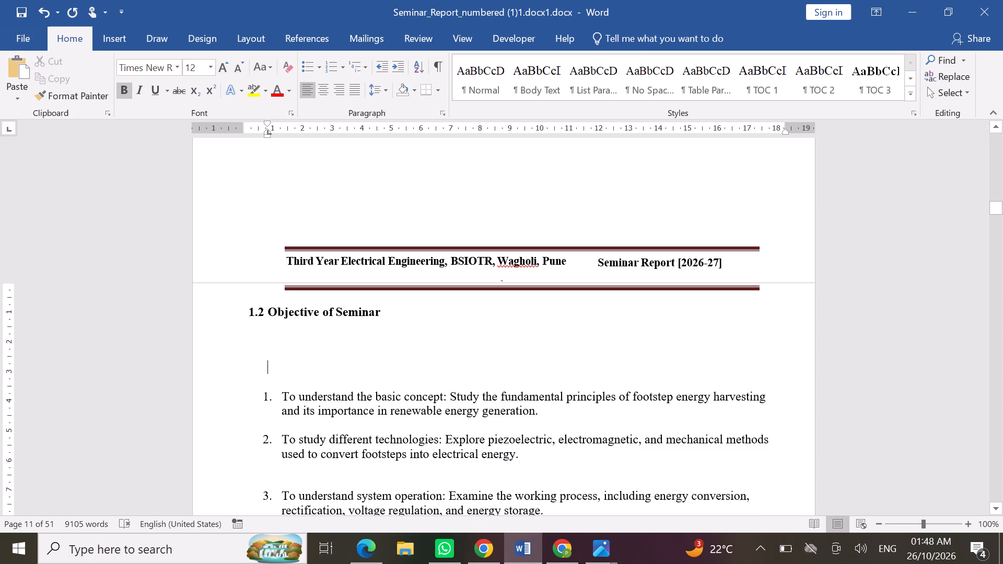
Move the Objective of Seminar heading down one line and replace its automatic number with the typed number "1.2.".
{"action": "left_click", "coordinate": [254, 313]}
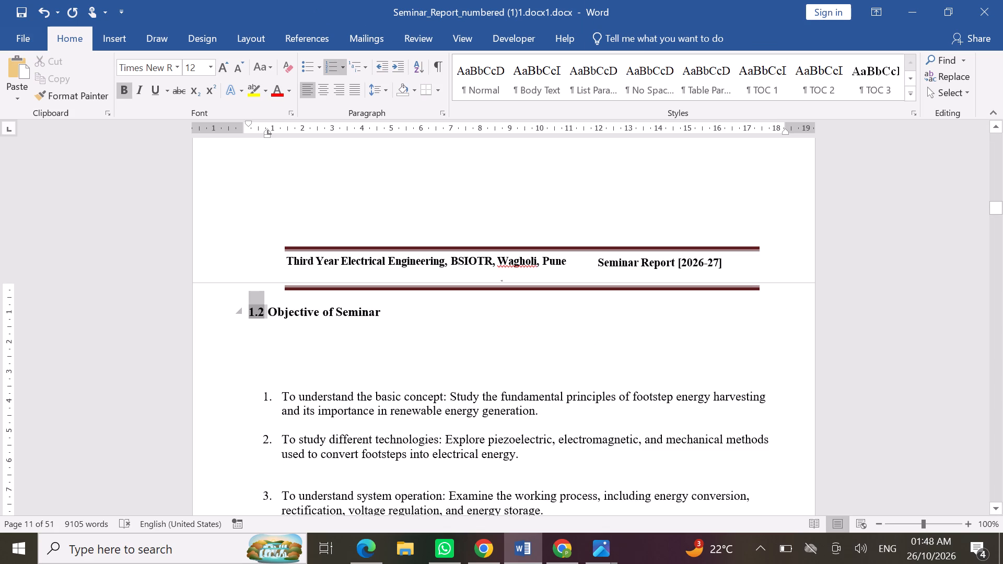
{"action": "key", "text": "Return"}
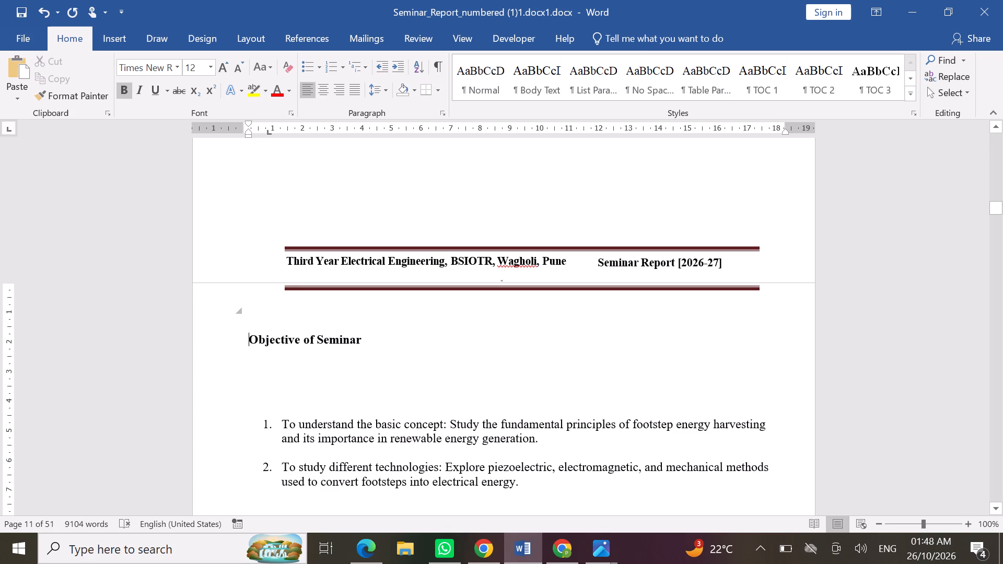
{"action": "key", "text": "1"}
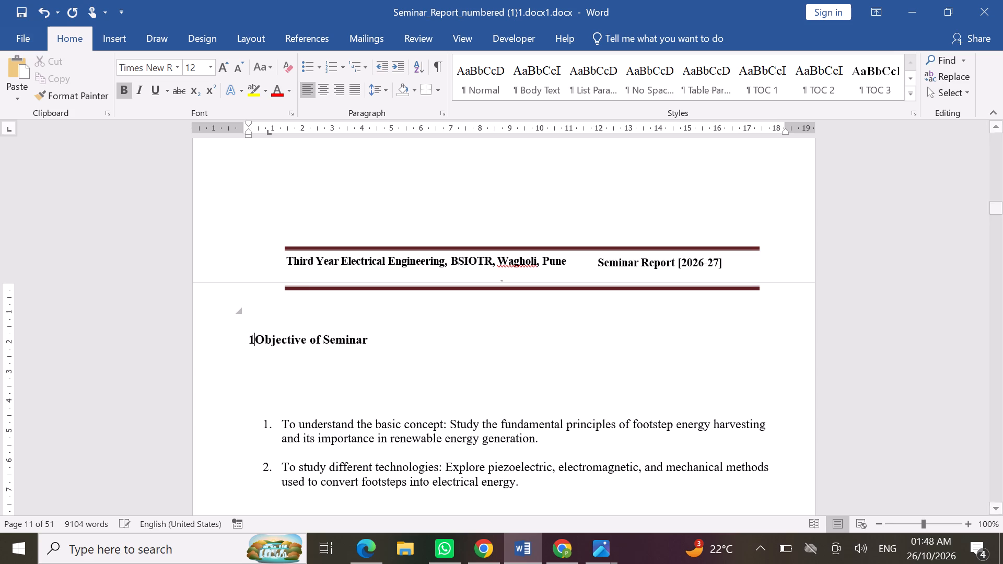
{"action": "key", "text": "period"}
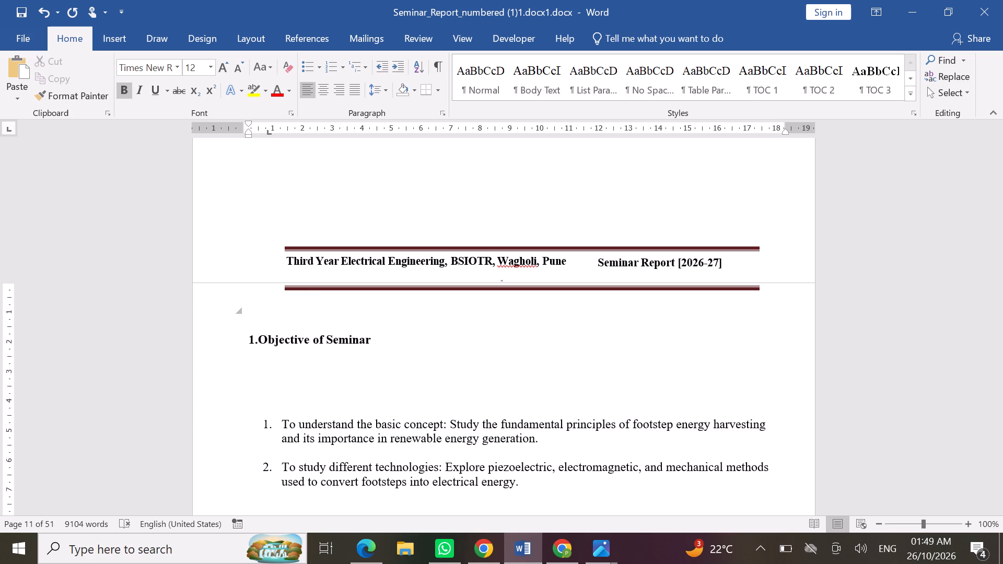
{"action": "key", "text": "2"}
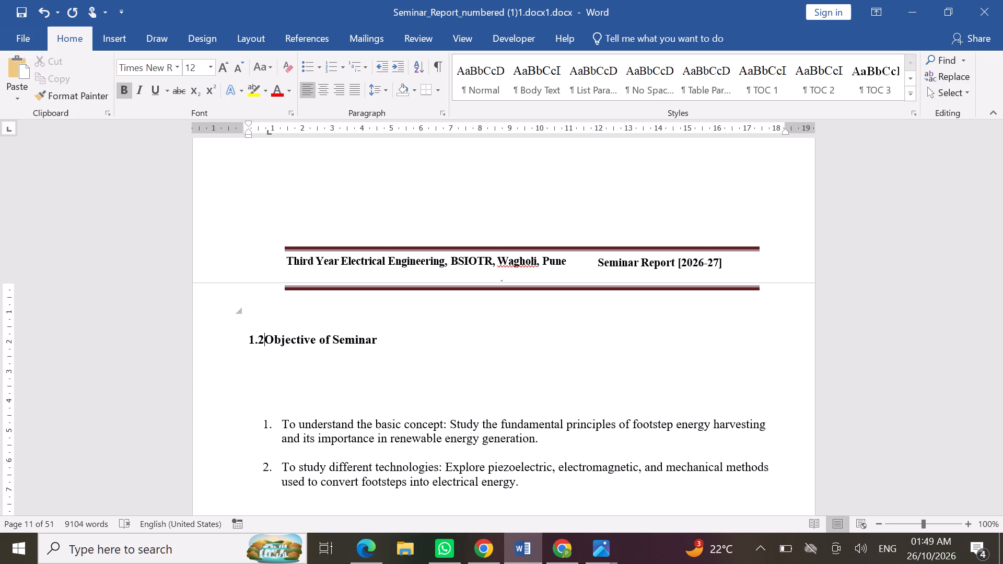
{"action": "key", "text": "2"}
{"action": "key", "text": "BackSpace"}
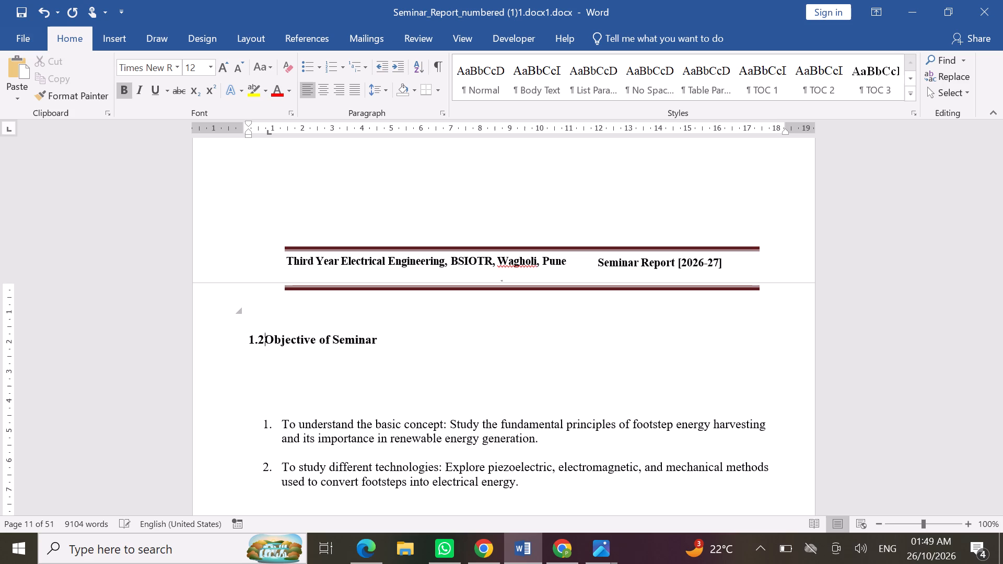
{"action": "key", "text": "period"}
Delete one blank line between the Objective of Seminar heading and its numbered list.
{"action": "left_click", "coordinate": [281, 393]}
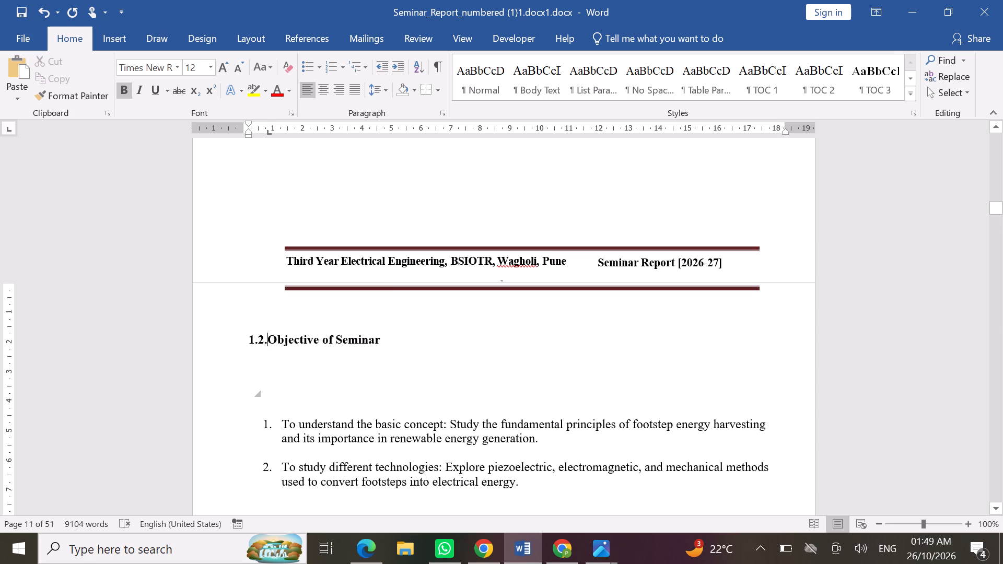
{"action": "key", "text": "BackSpace"}
{"action": "key", "text": "BackSpace"}
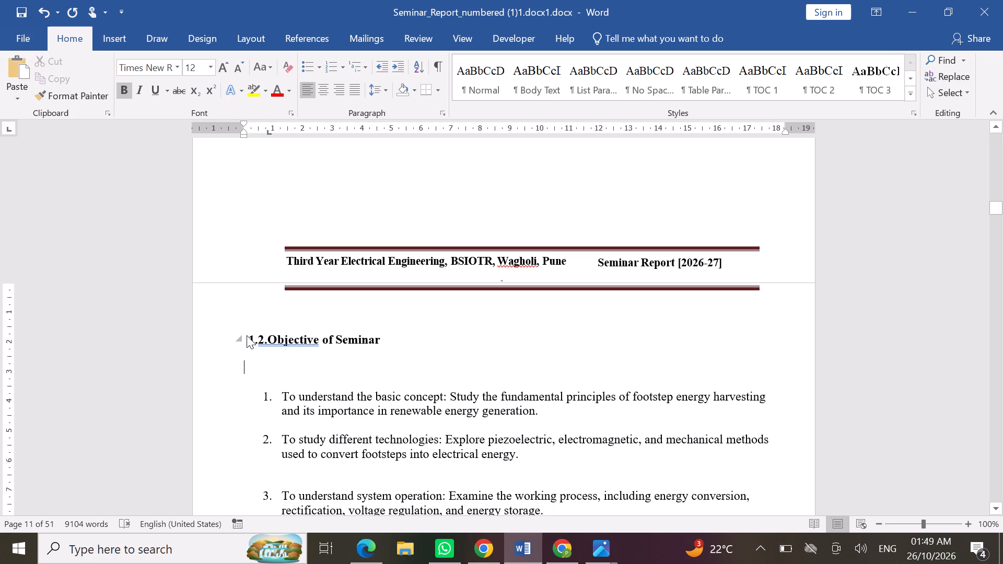
Check the layout of the rest of the objectives section and the page that follows it.
{"action": "scroll", "coordinate": [247, 335], "scroll_direction": "down", "scroll_amount": 4}
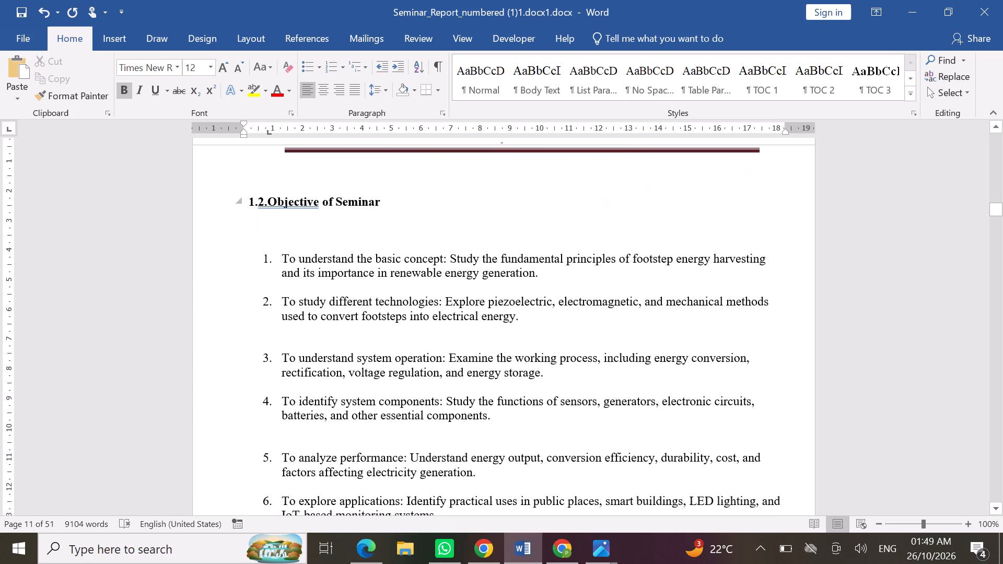
{"action": "scroll", "coordinate": [247, 335], "scroll_direction": "down", "scroll_amount": 6}
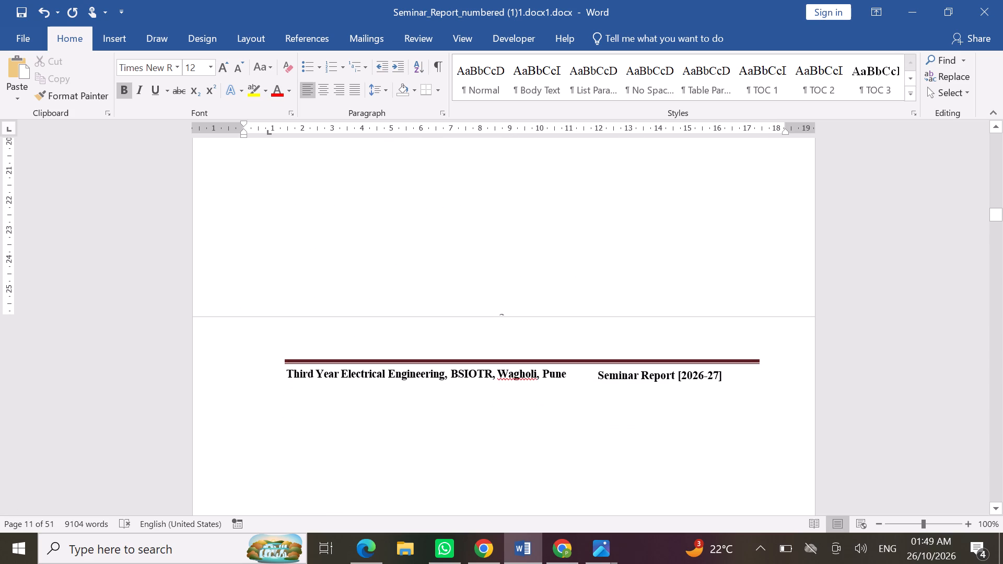
{"action": "scroll", "coordinate": [291, 321], "scroll_direction": "down", "scroll_amount": 7}
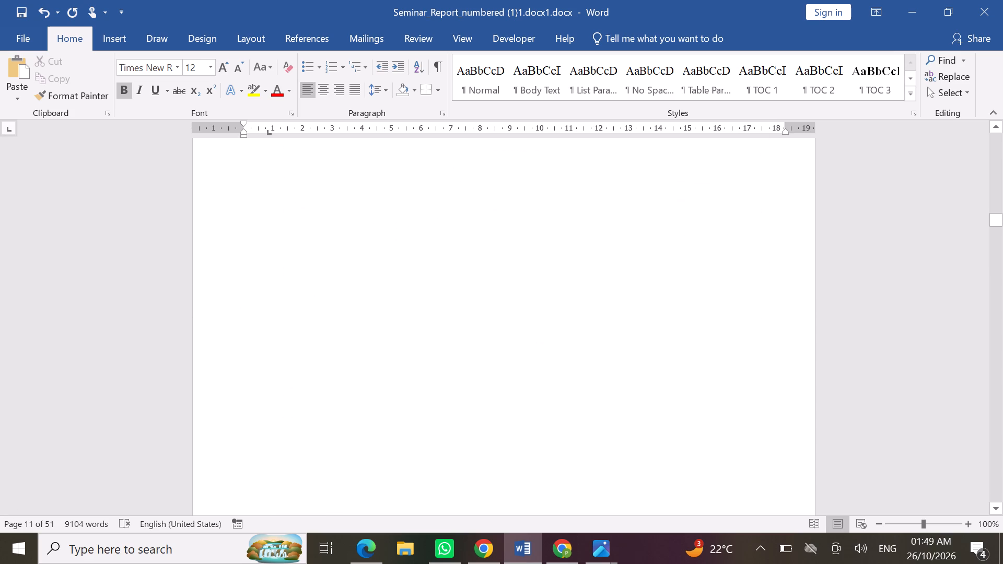
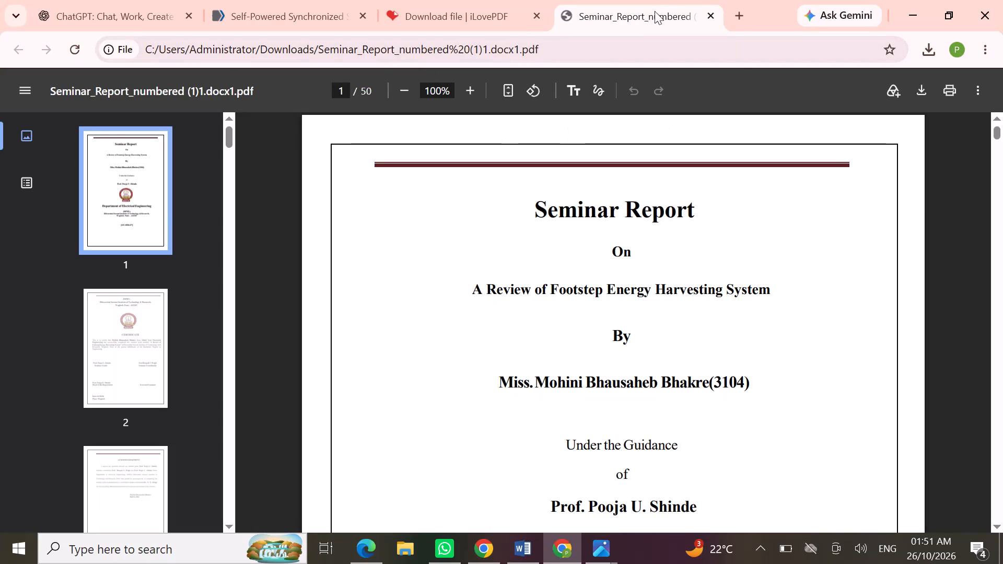
Close the report's PDF preview and the finished Word-to-PDF conversion page in the browser.
{"action": "left_click", "coordinate": [711, 10]}
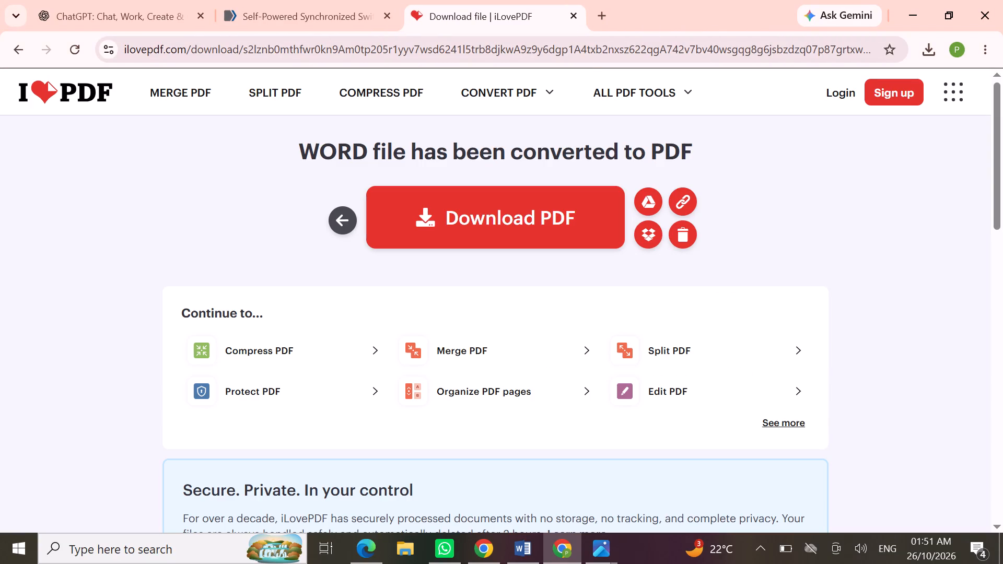
{"action": "left_click", "coordinate": [801, 167]}
{"action": "left_click", "coordinate": [569, 15]}
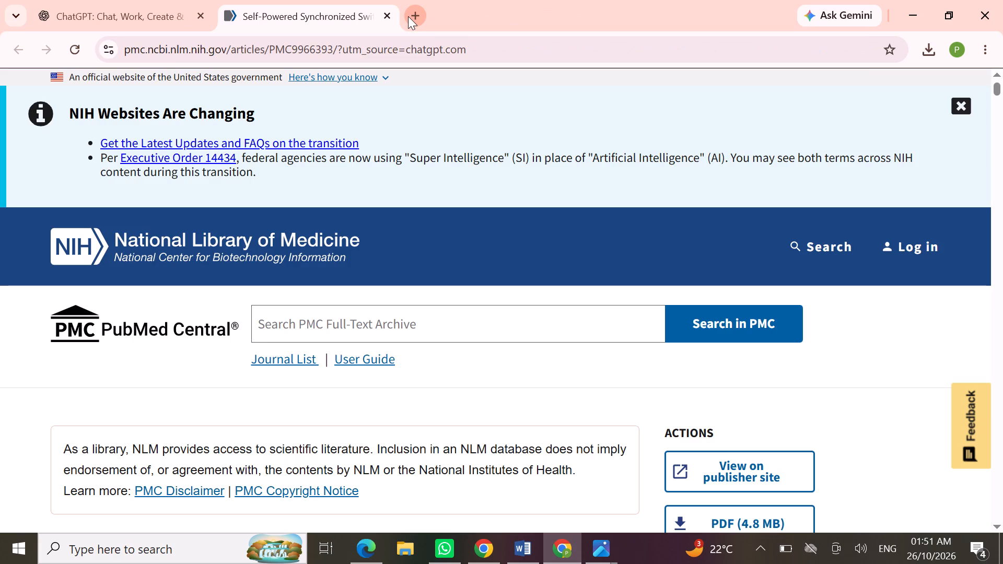
Search the web for "pdf to word converter" in a new tab and open iLovePDF's PDF to Word converter.
{"action": "left_click", "coordinate": [408, 16]}
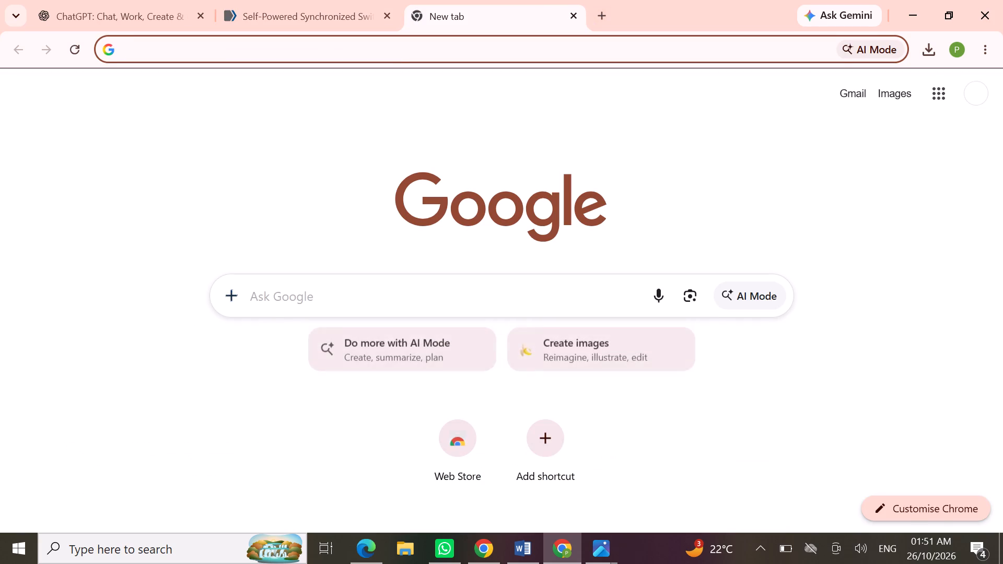
{"action": "left_click", "coordinate": [304, 278]}
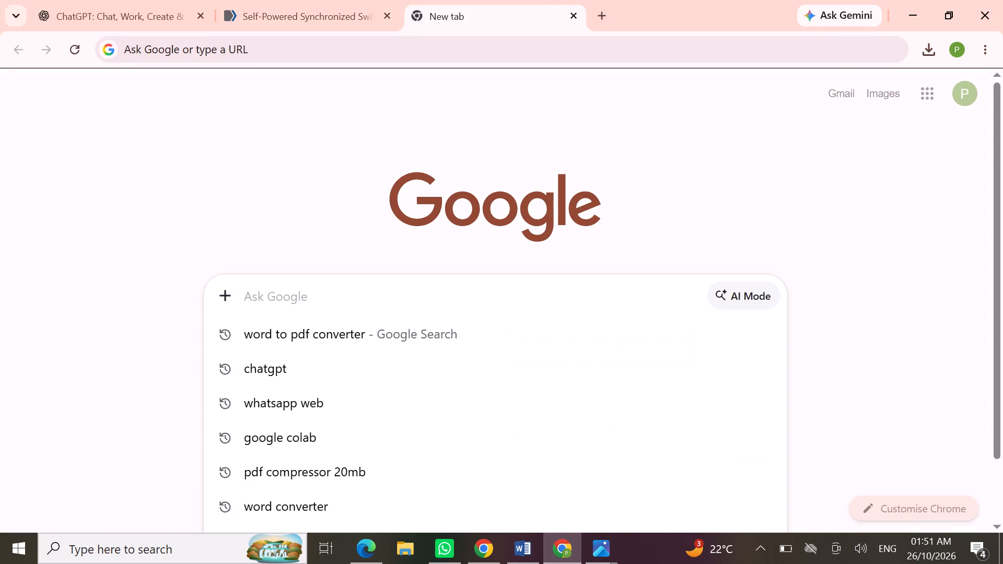
{"action": "type", "text": "pdf to"}
{"action": "middle_click", "coordinate": [304, 278]}
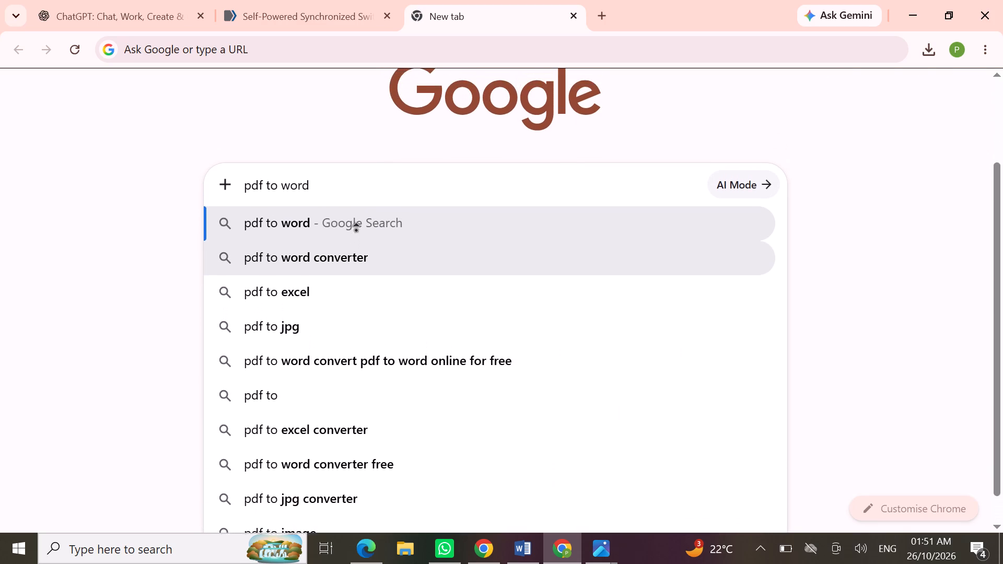
{"action": "left_click", "coordinate": [334, 283]}
{"action": "left_click", "coordinate": [334, 283]}
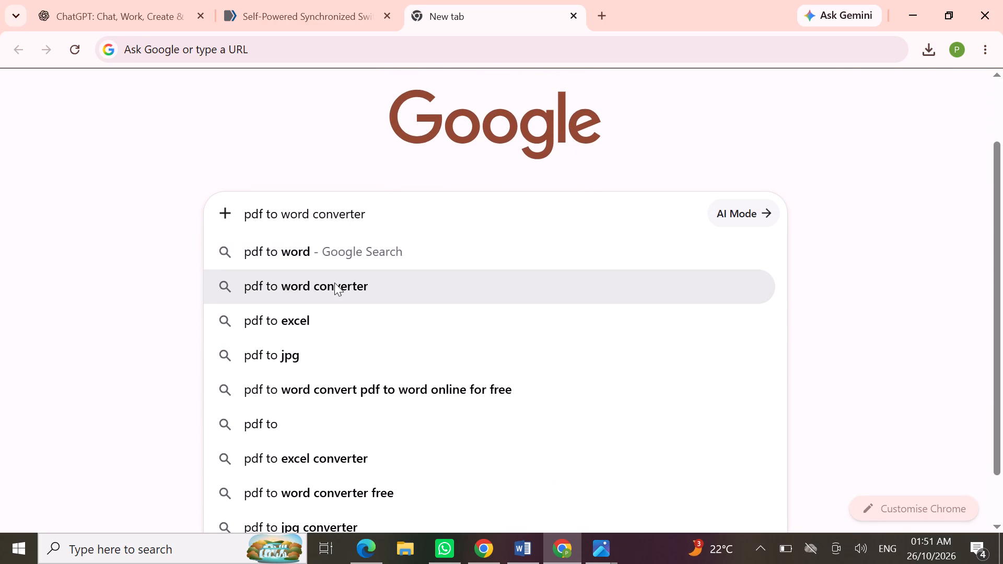
{"action": "left_click", "coordinate": [291, 239]}
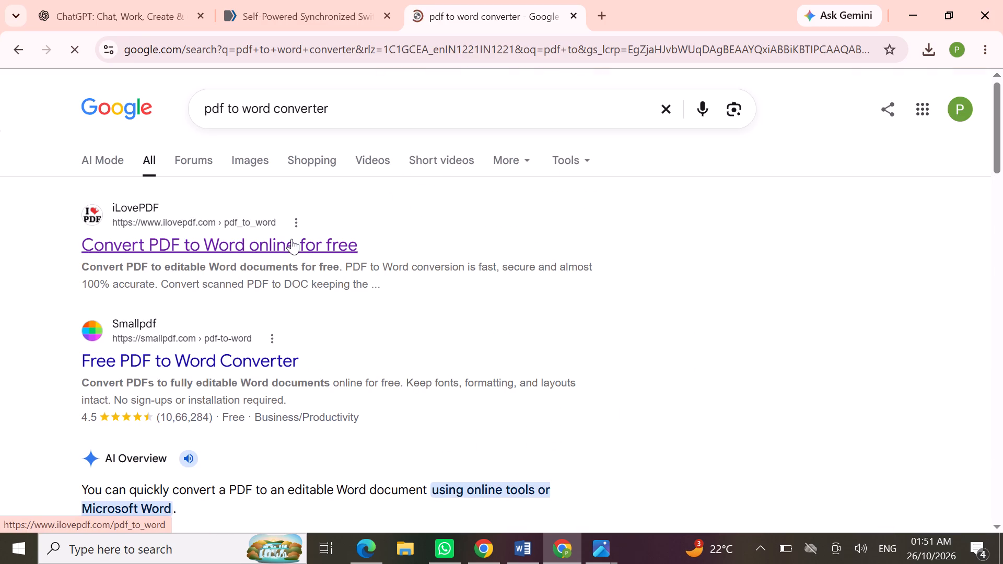
Convert Seminar_Report_numbered (1)1.docx1.pdf from the Downloads folder to a Word document and download the result.
{"action": "left_click", "coordinate": [400, 258]}
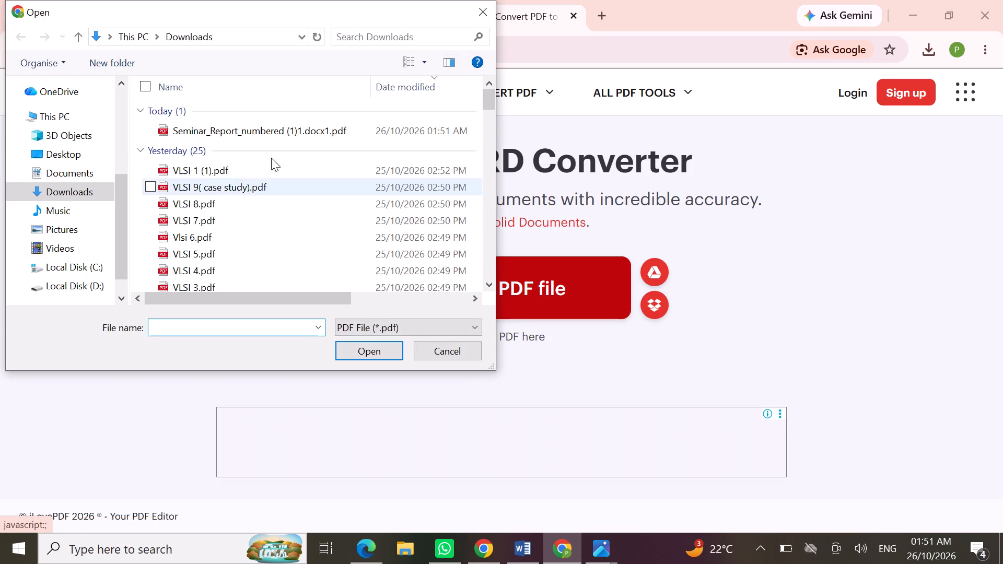
{"action": "left_click", "coordinate": [294, 133]}
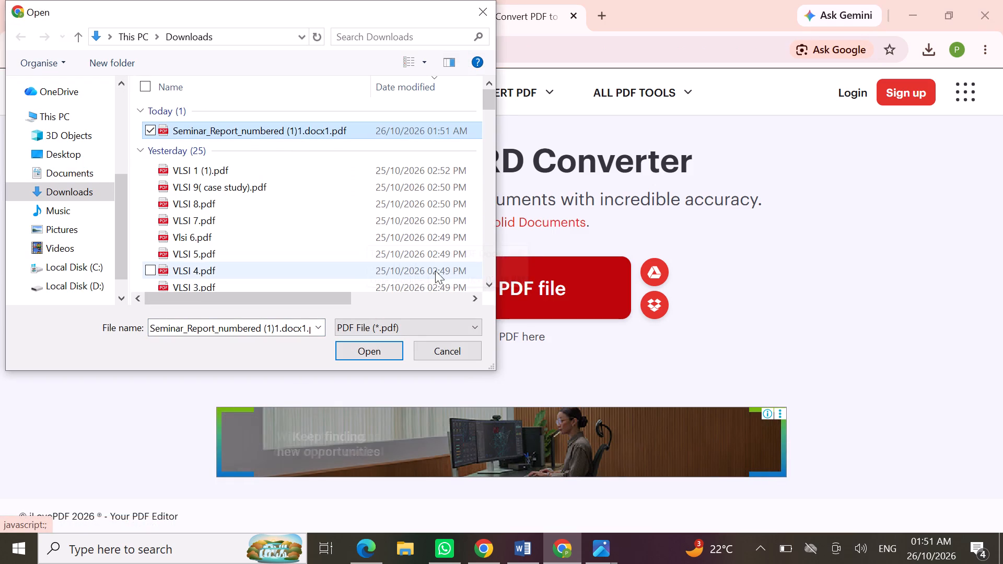
{"action": "left_click", "coordinate": [360, 347]}
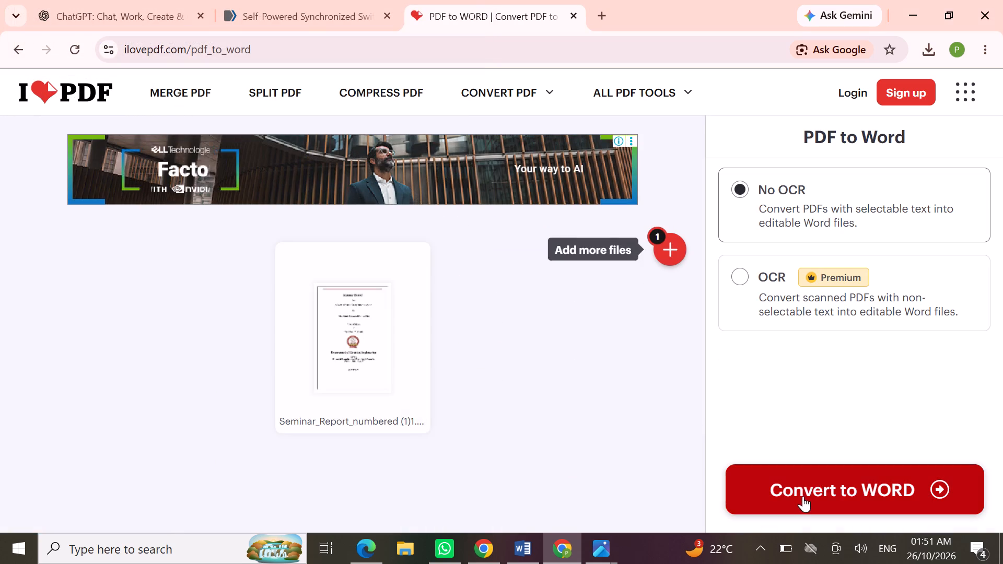
{"action": "left_click", "coordinate": [803, 496]}
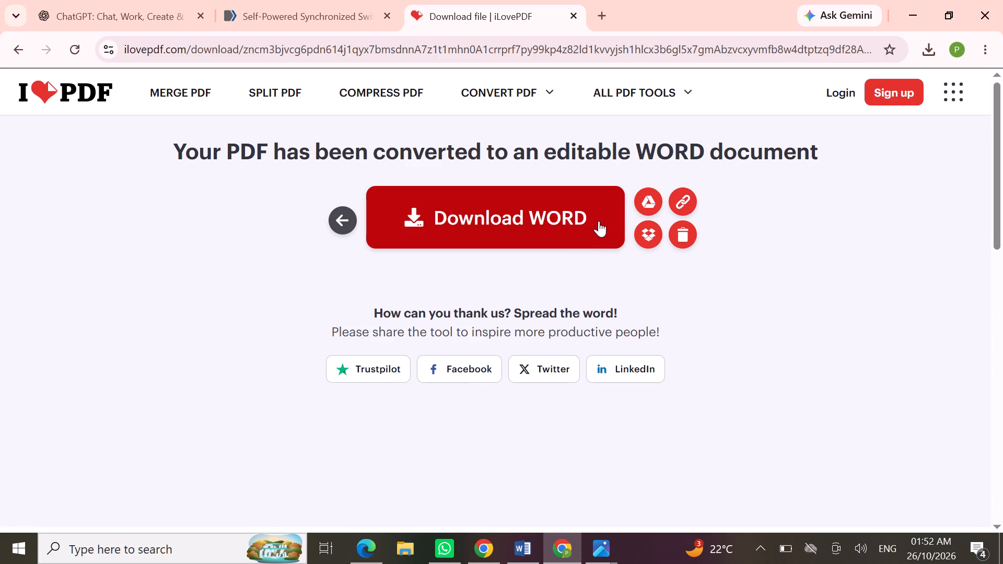
{"action": "left_click", "coordinate": [599, 220]}
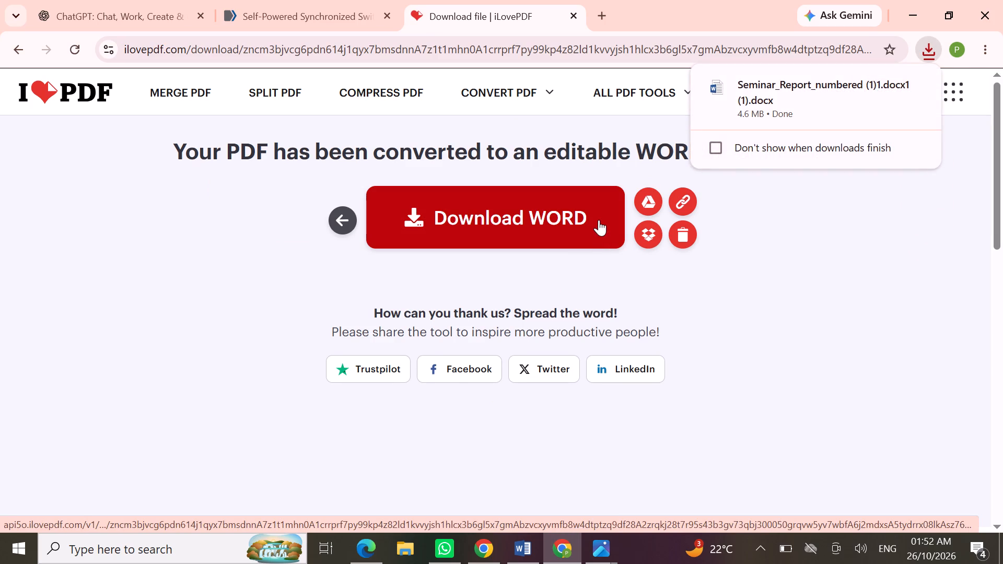
Open the downloaded Seminar_Report_numbered (1)1.docx1 (1).docx in Word and enable editing.
{"action": "left_click", "coordinate": [784, 98]}
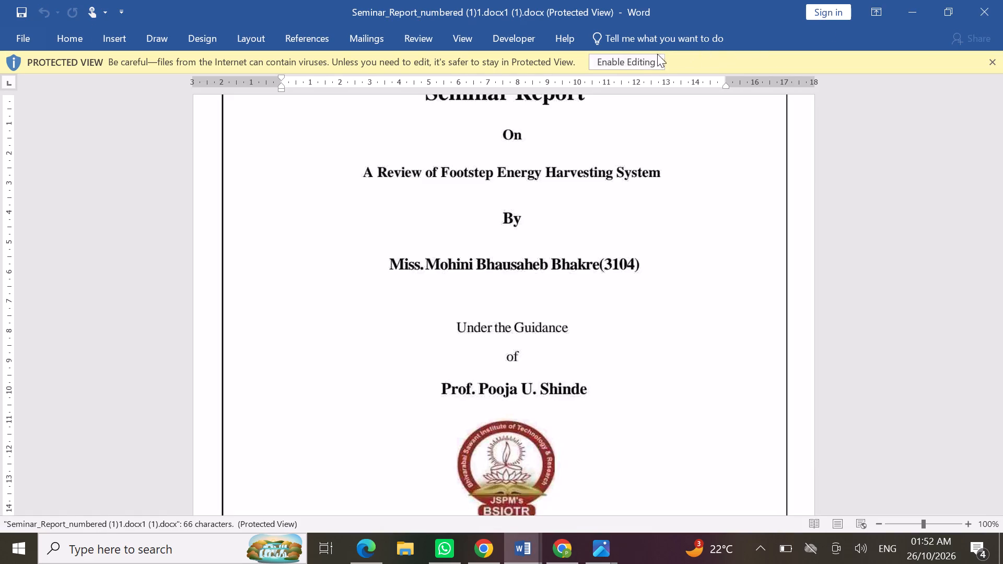
{"action": "left_click", "coordinate": [644, 61]}
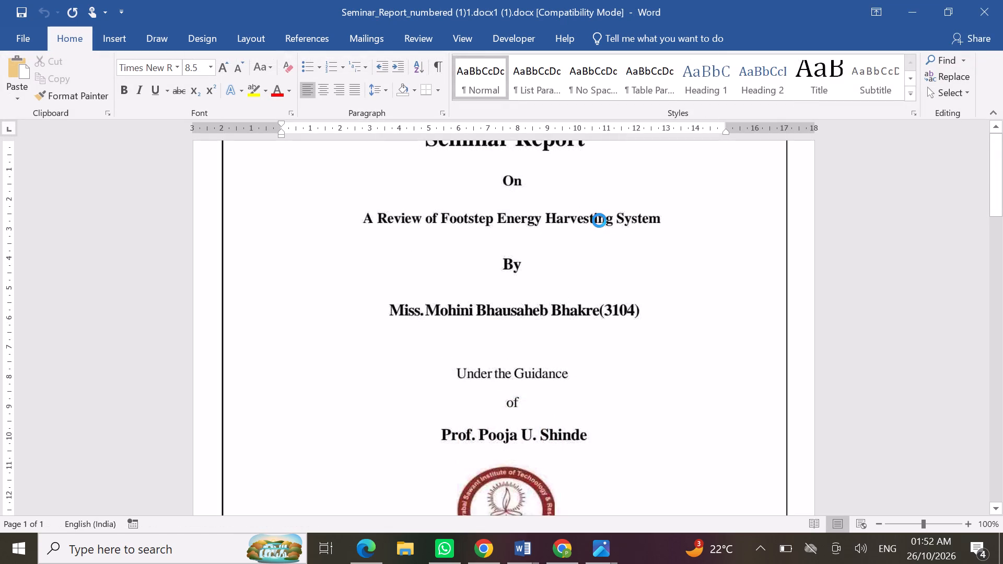
{"action": "scroll", "coordinate": [599, 220], "scroll_direction": "down", "scroll_amount": 1}
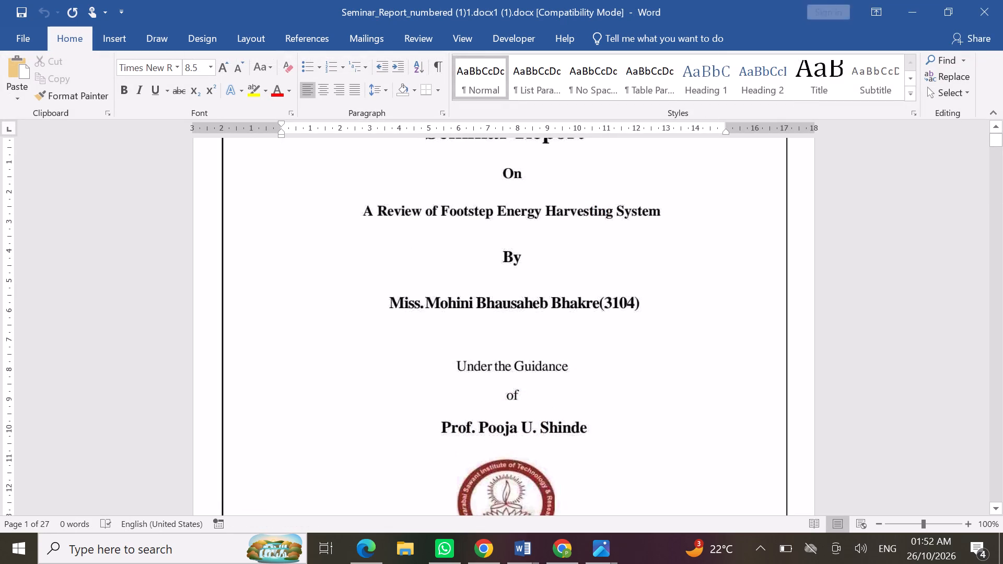
{"action": "left_click", "coordinate": [652, 194]}
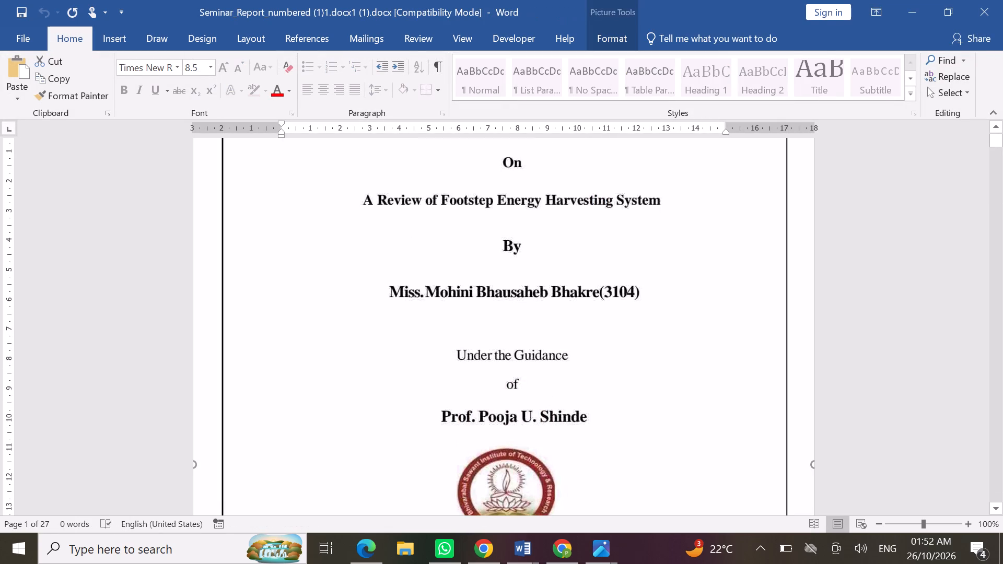
Look through the converted report's title, certificate, acknowledgement, approval sheet and abstract pages to check the conversion's layout.
{"action": "left_click", "coordinate": [663, 198]}
{"action": "scroll", "coordinate": [683, 230], "scroll_direction": "down", "scroll_amount": 9}
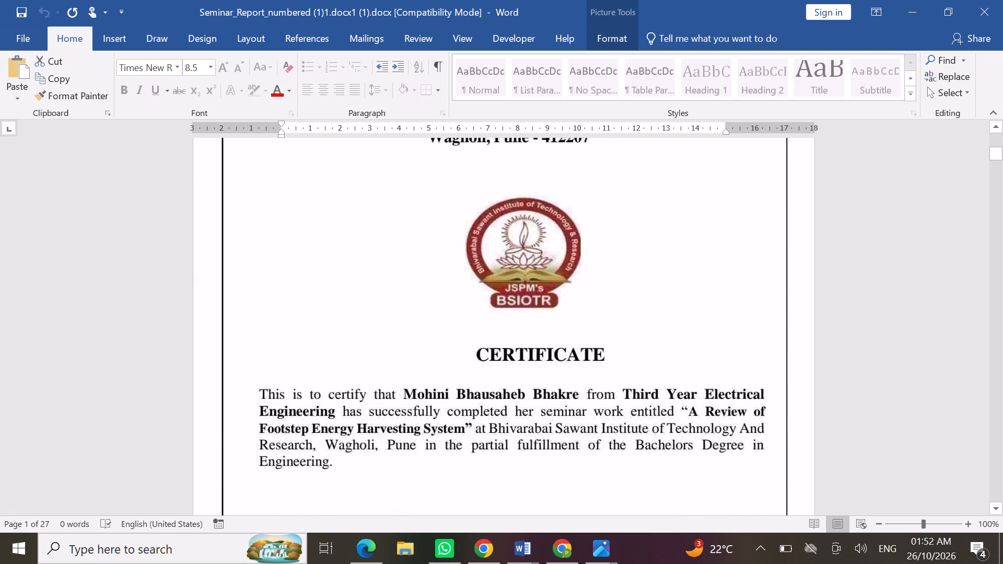
{"action": "scroll", "coordinate": [683, 230], "scroll_direction": "down", "scroll_amount": 9}
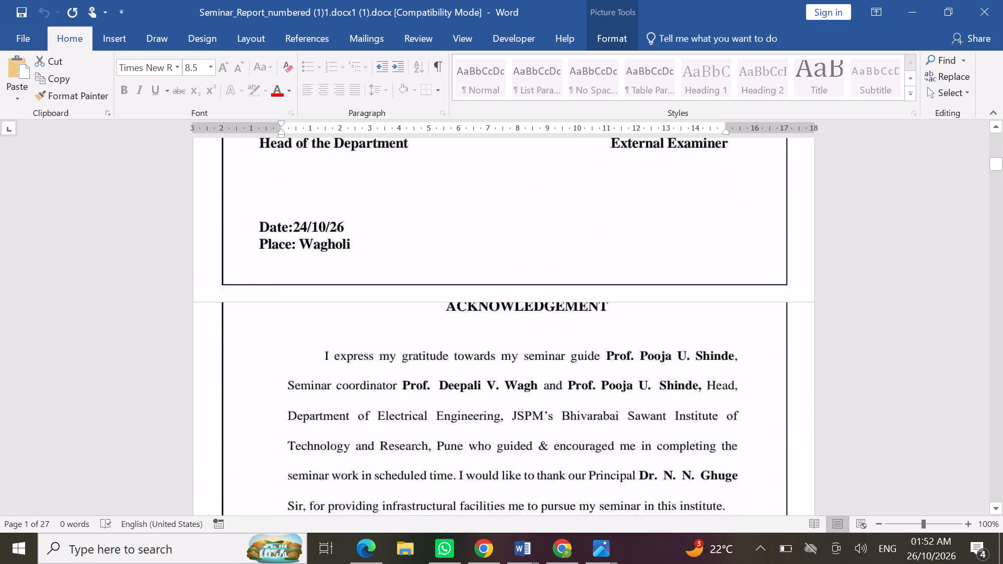
{"action": "scroll", "coordinate": [683, 230], "scroll_direction": "down", "scroll_amount": 7}
{"action": "scroll", "coordinate": [683, 230], "scroll_direction": "up", "scroll_amount": 1}
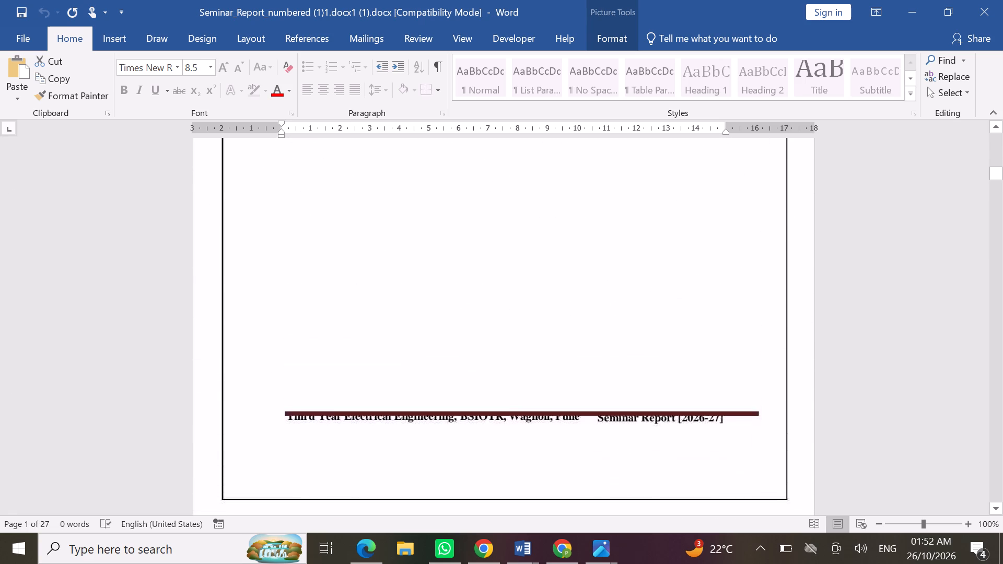
{"action": "scroll", "coordinate": [683, 230], "scroll_direction": "up", "scroll_amount": 1}
{"action": "scroll", "coordinate": [683, 230], "scroll_direction": "down", "scroll_amount": 3}
{"action": "scroll", "coordinate": [683, 230], "scroll_direction": "down", "scroll_amount": 20}
{"action": "scroll", "coordinate": [683, 230], "scroll_direction": "down", "scroll_amount": 6}
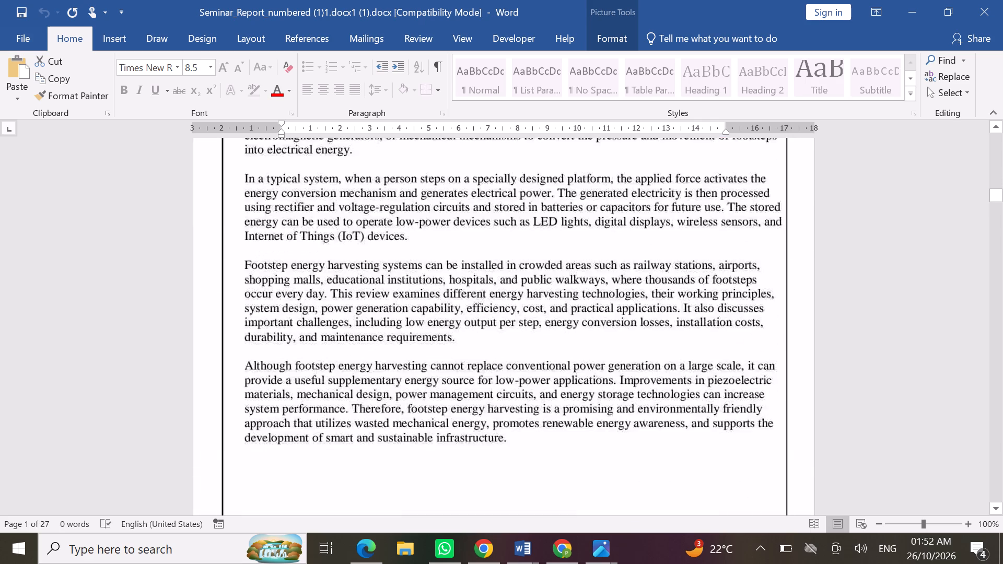
{"action": "scroll", "coordinate": [683, 230], "scroll_direction": "down", "scroll_amount": 3}
{"action": "scroll", "coordinate": [683, 230], "scroll_direction": "up", "scroll_amount": 20}
{"action": "scroll", "coordinate": [683, 230], "scroll_direction": "up", "scroll_amount": 10}
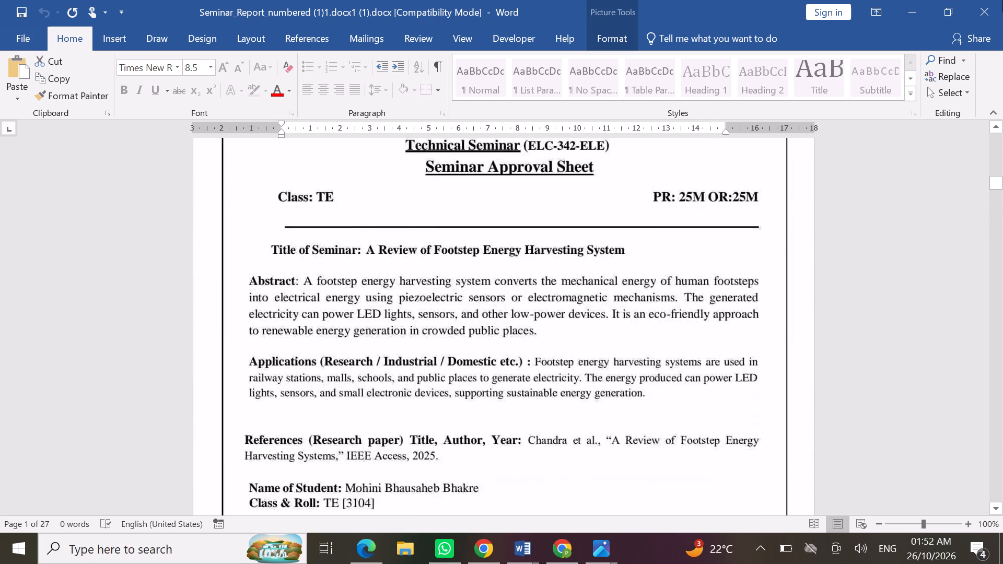